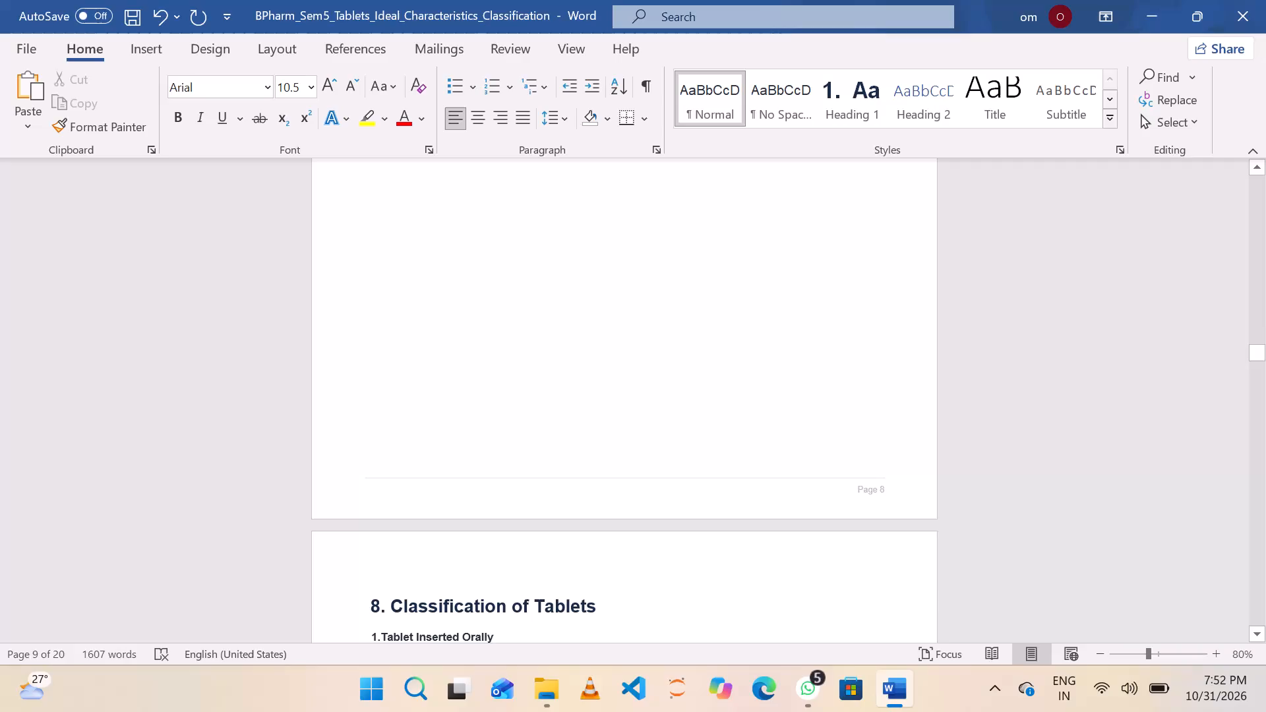
Underline the "1.Tablet Inserted Orally" subheading under "8. Classification of Tablets".
click(530, 417)
scroll(530, 417, down, 1)
click(530, 417)
double_click(540, 505)
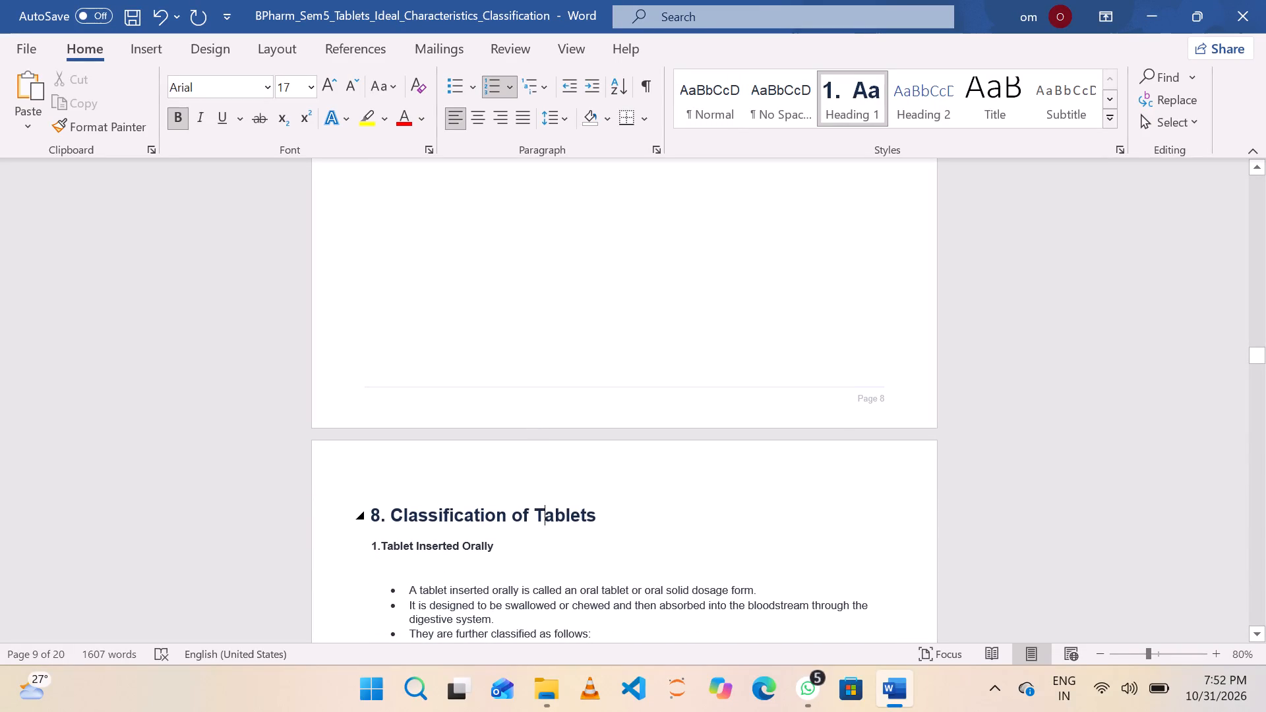
click(471, 463)
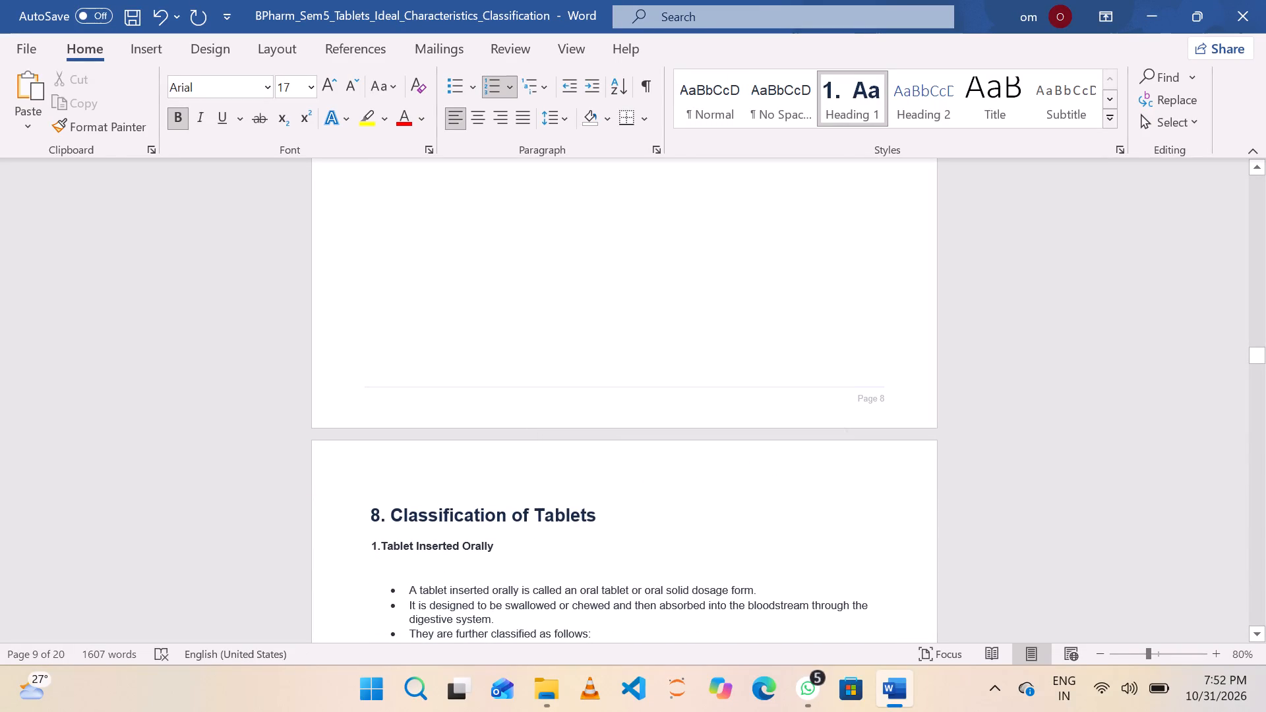
click(452, 541)
click(452, 541)
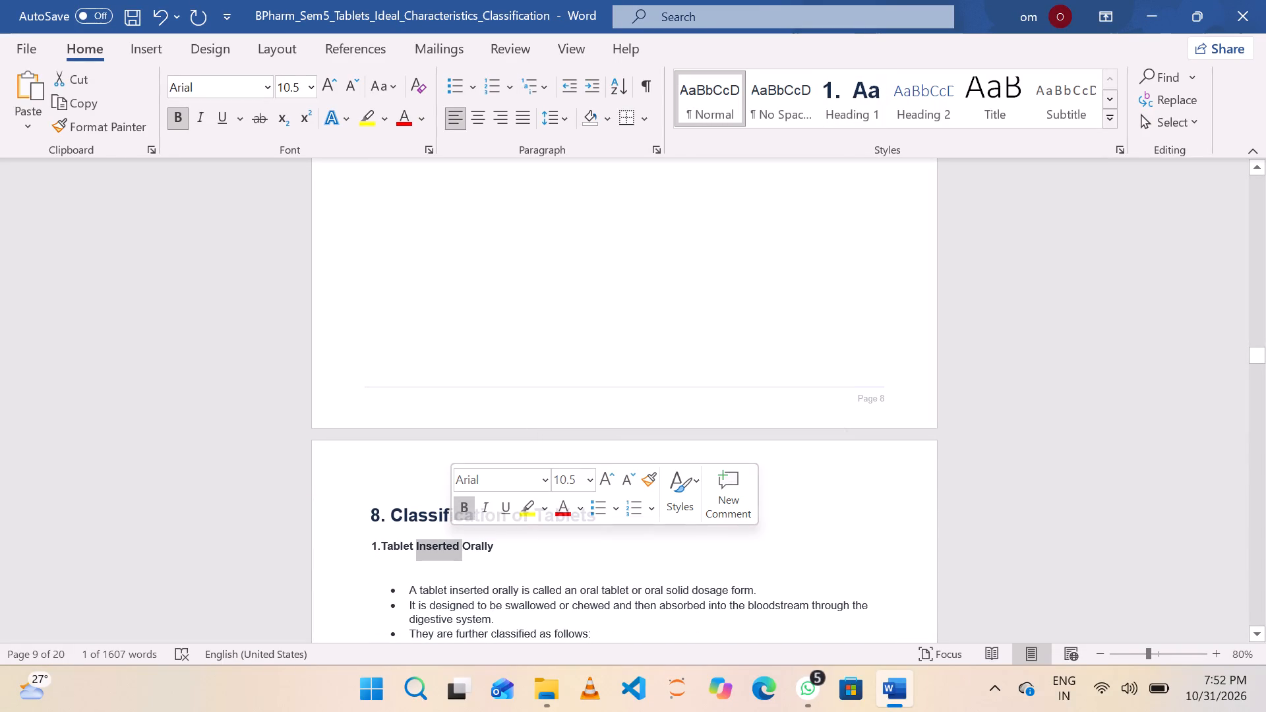
triple_click(468, 549)
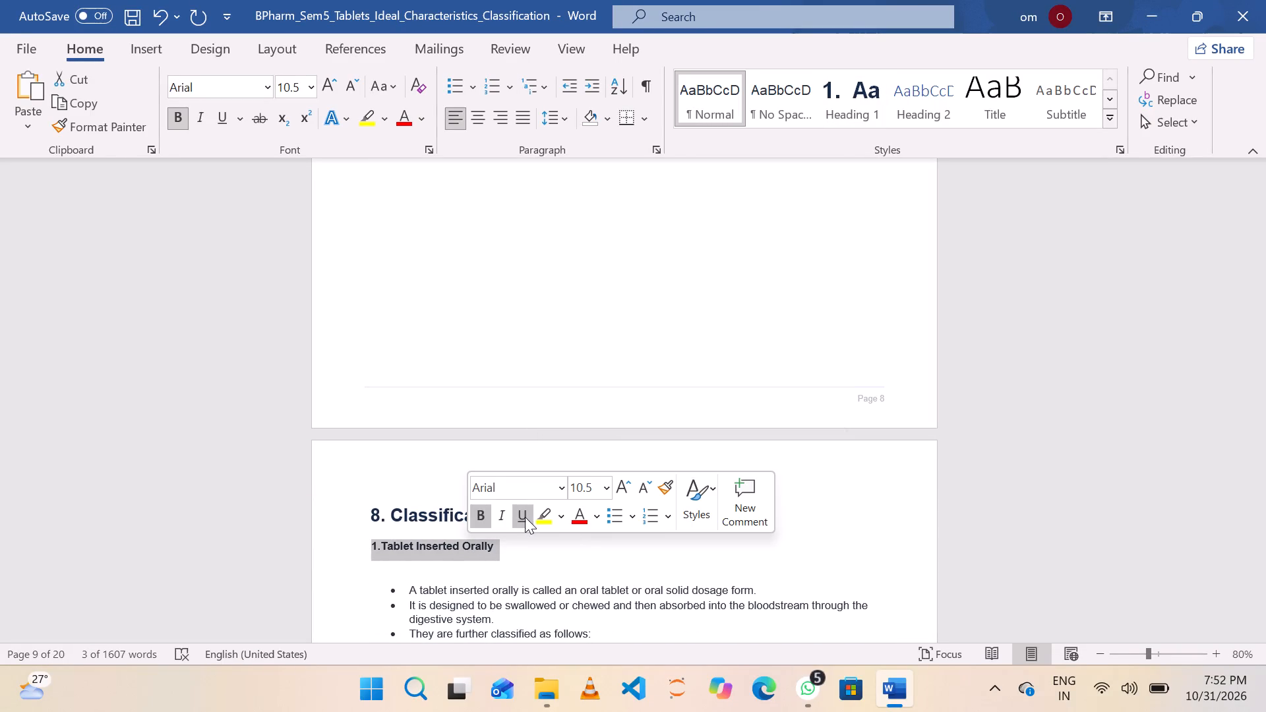
click(525, 517)
click(548, 562)
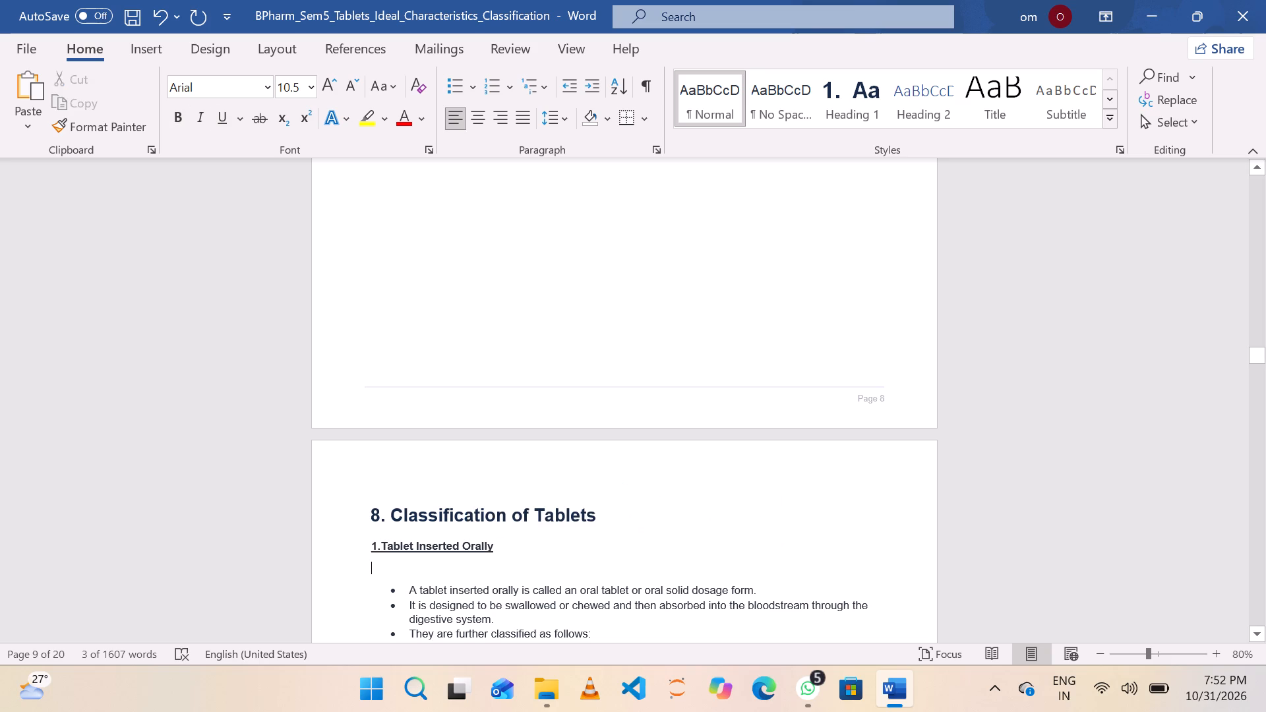
Look through the oral tablet sections on pages 9 and 10 to check the formatting of the tablet-type headings.
scroll(548, 562, down, 3)
scroll(548, 562, up, 1)
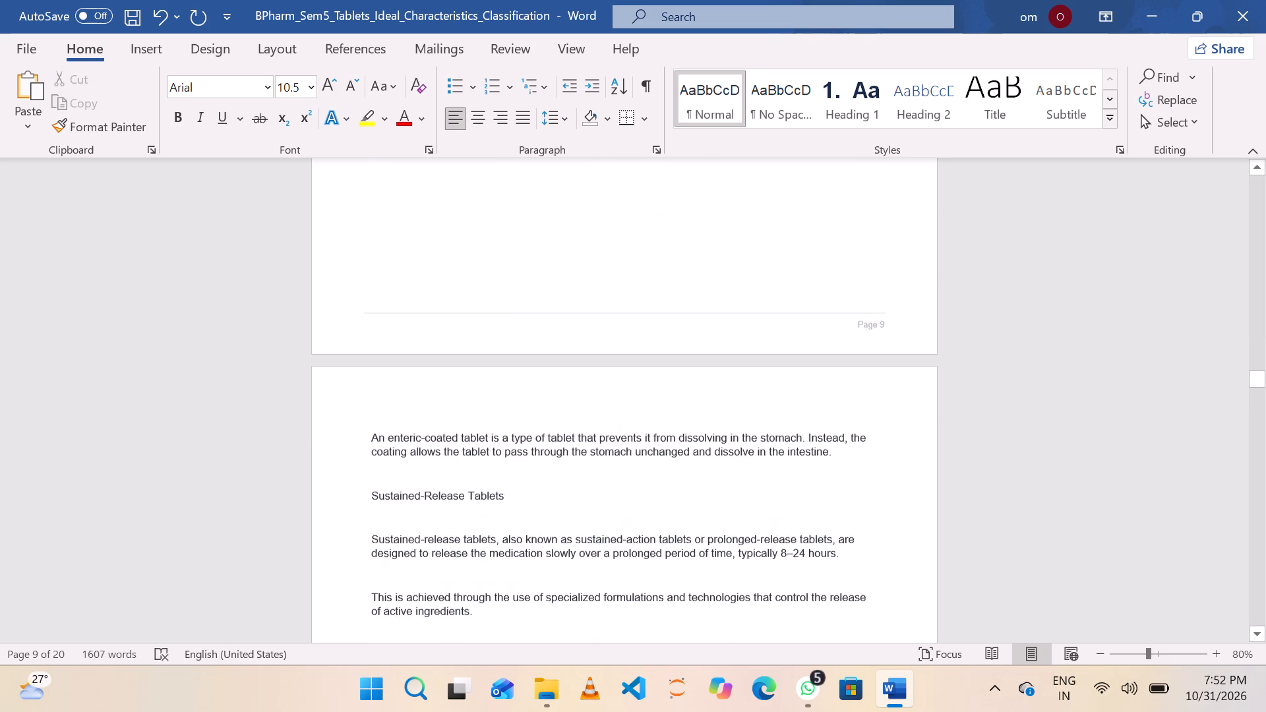
scroll(548, 562, up, 1)
scroll(548, 562, down, 1)
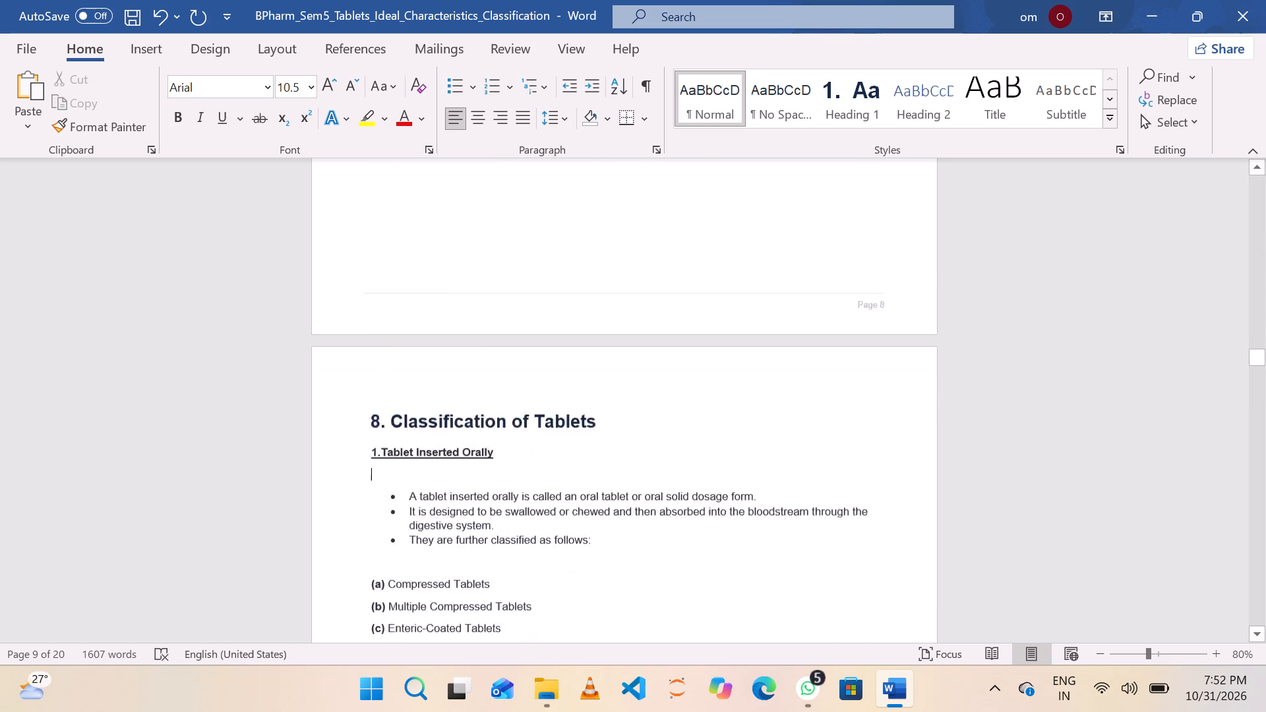
scroll(548, 562, down, 3)
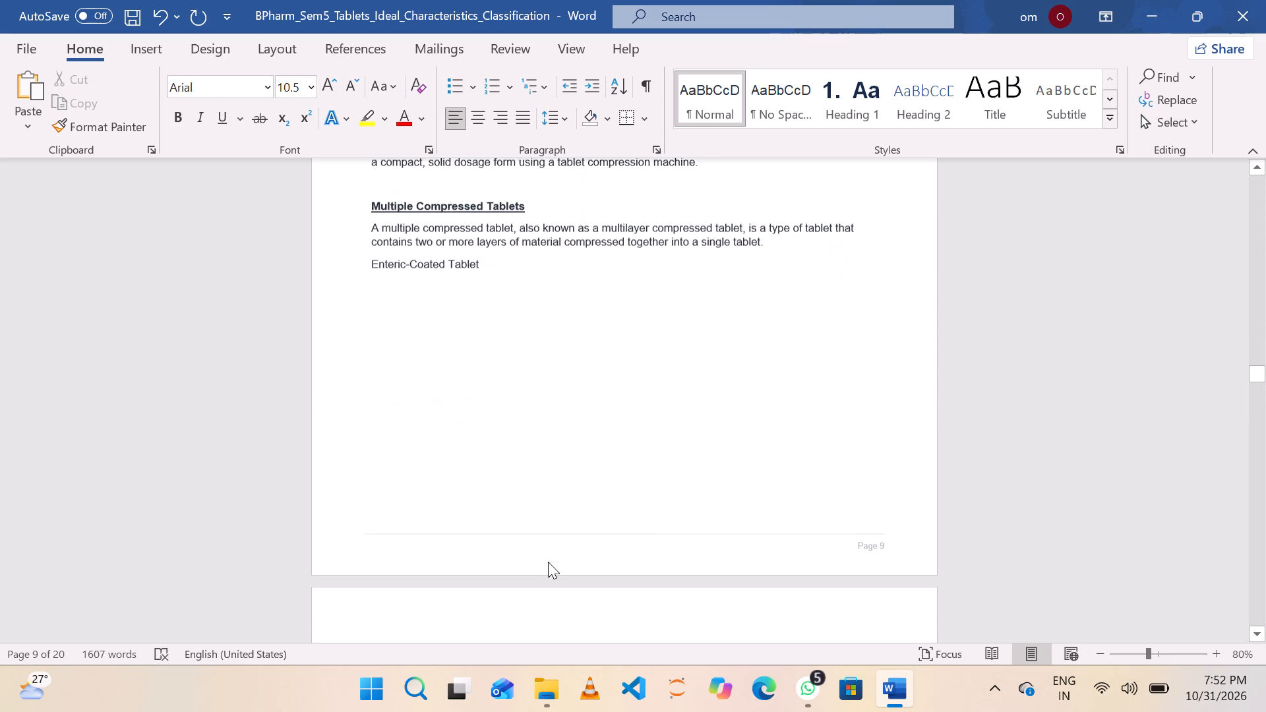
scroll(548, 562, down, 2)
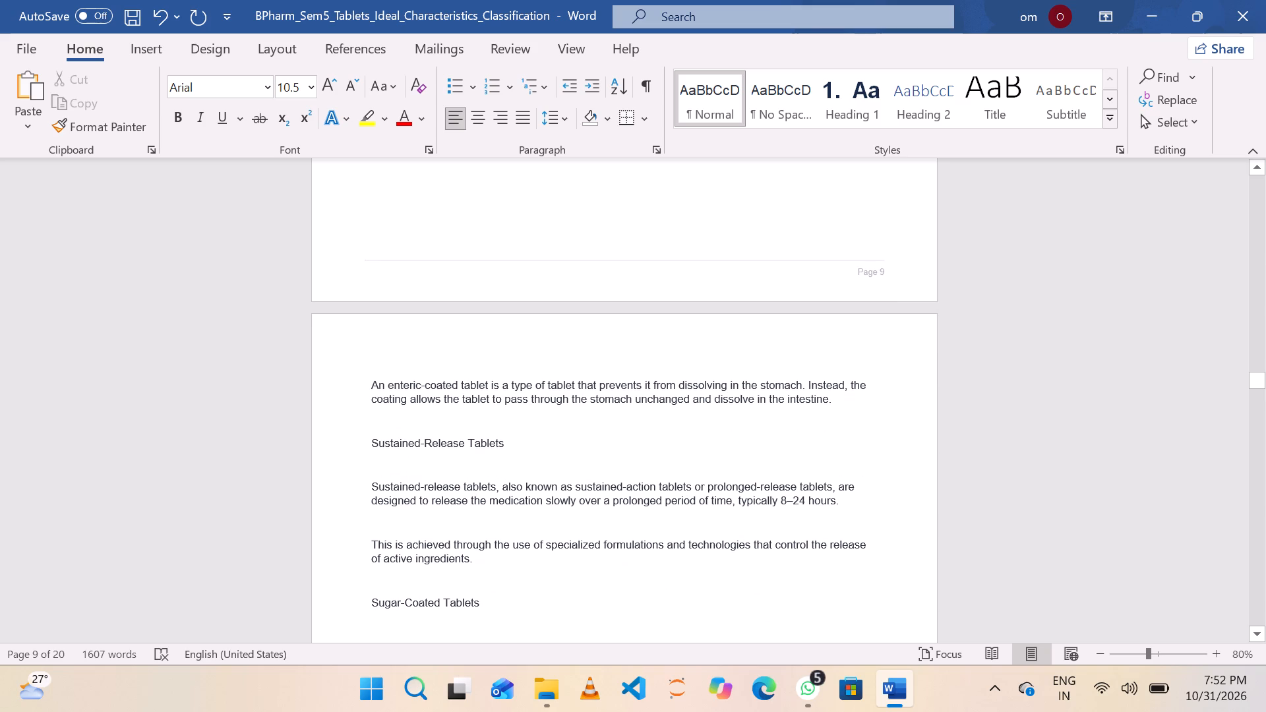
drag(368, 443, 505, 445)
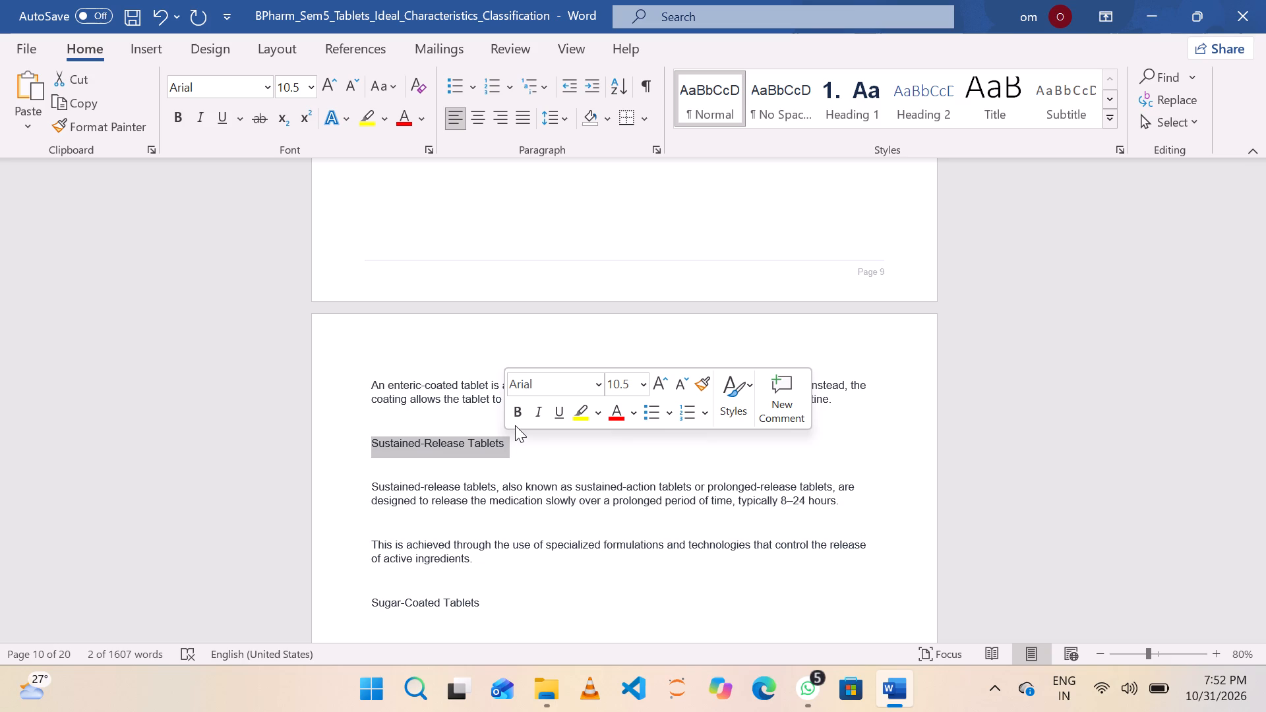
scroll(515, 425, up, 2)
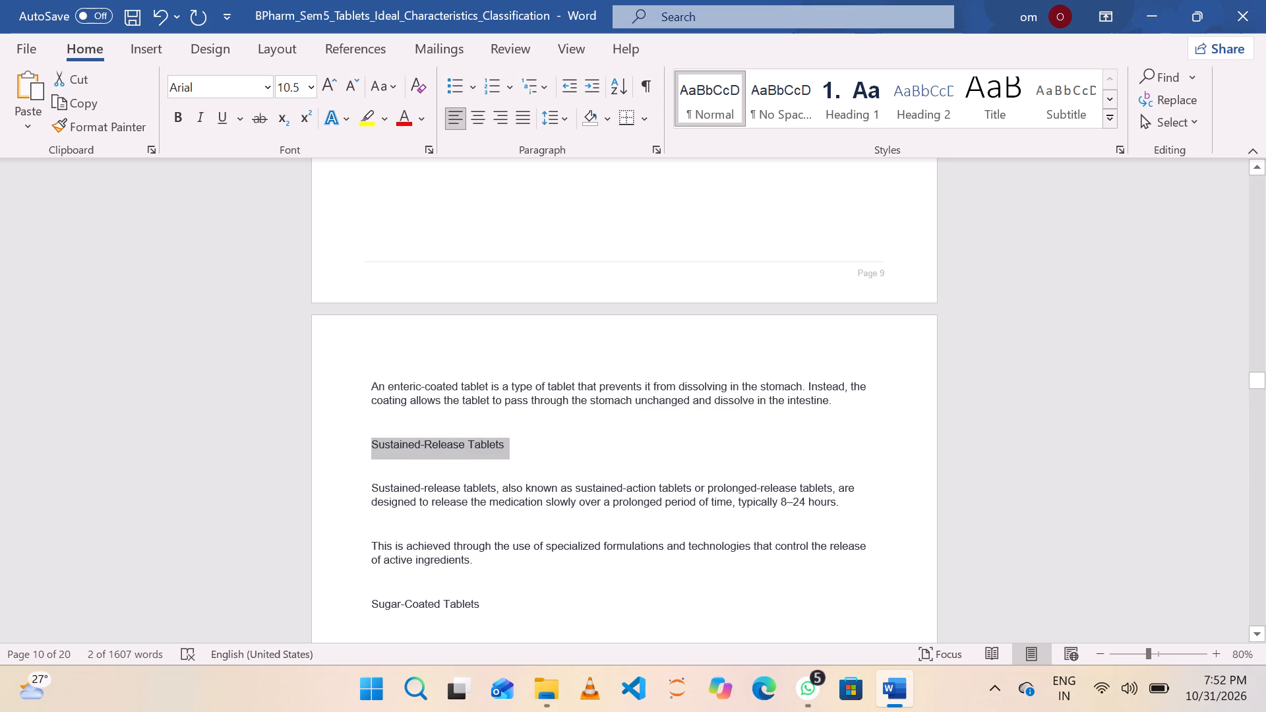
scroll(515, 425, up, 2)
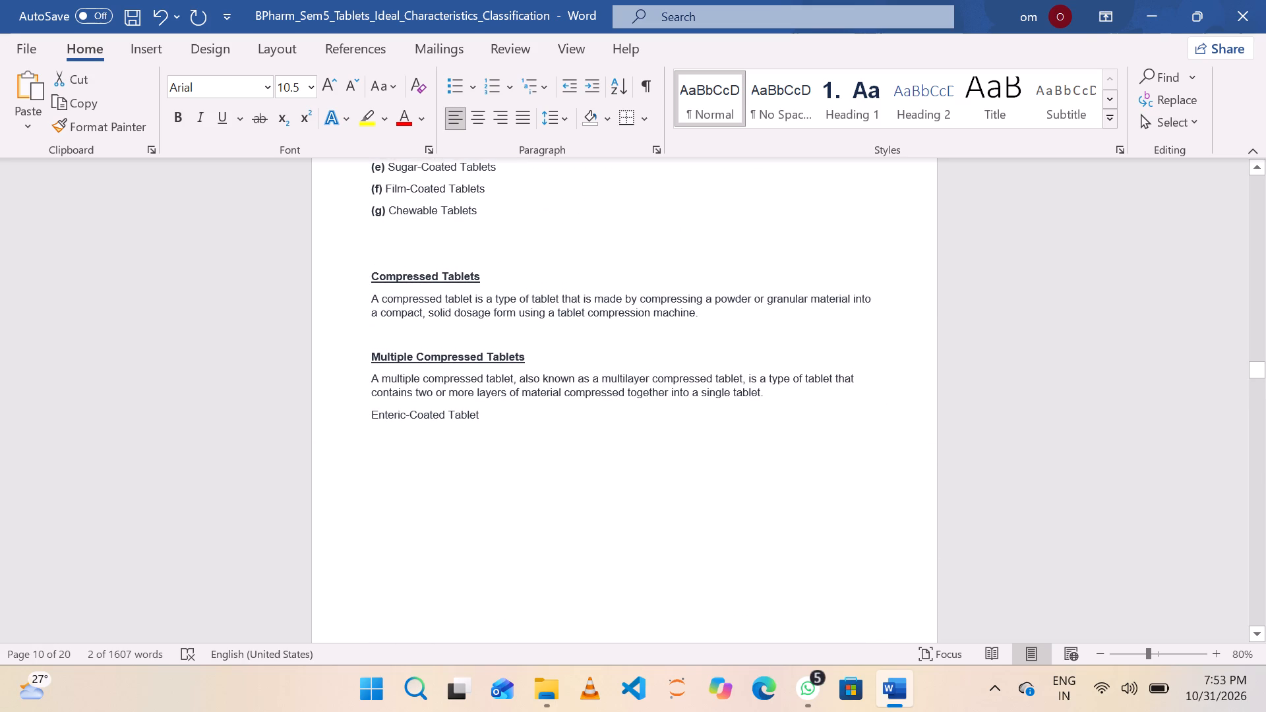
Insert two blank lines after the Multiple Compressed Tablets paragraph, before the "Enteric-Coated Tablet" heading.
click(783, 398)
key(BackSpace)
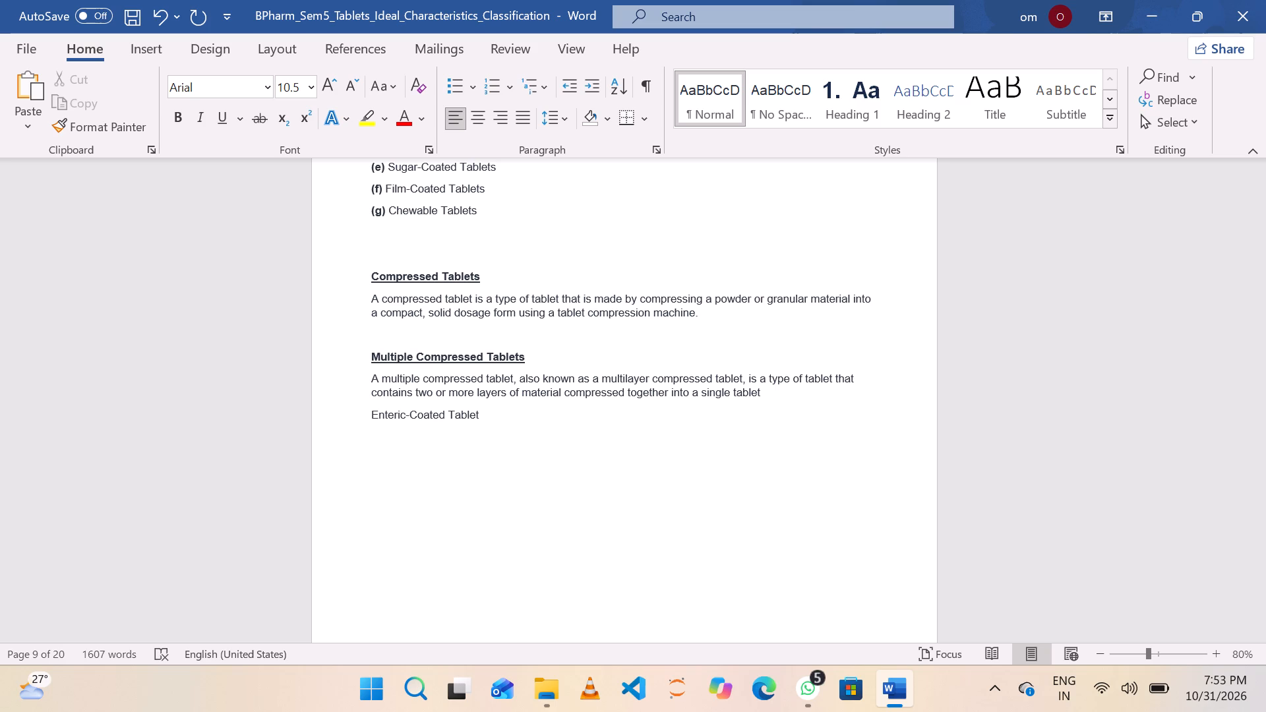
key(ctrl+z)
key(Return)
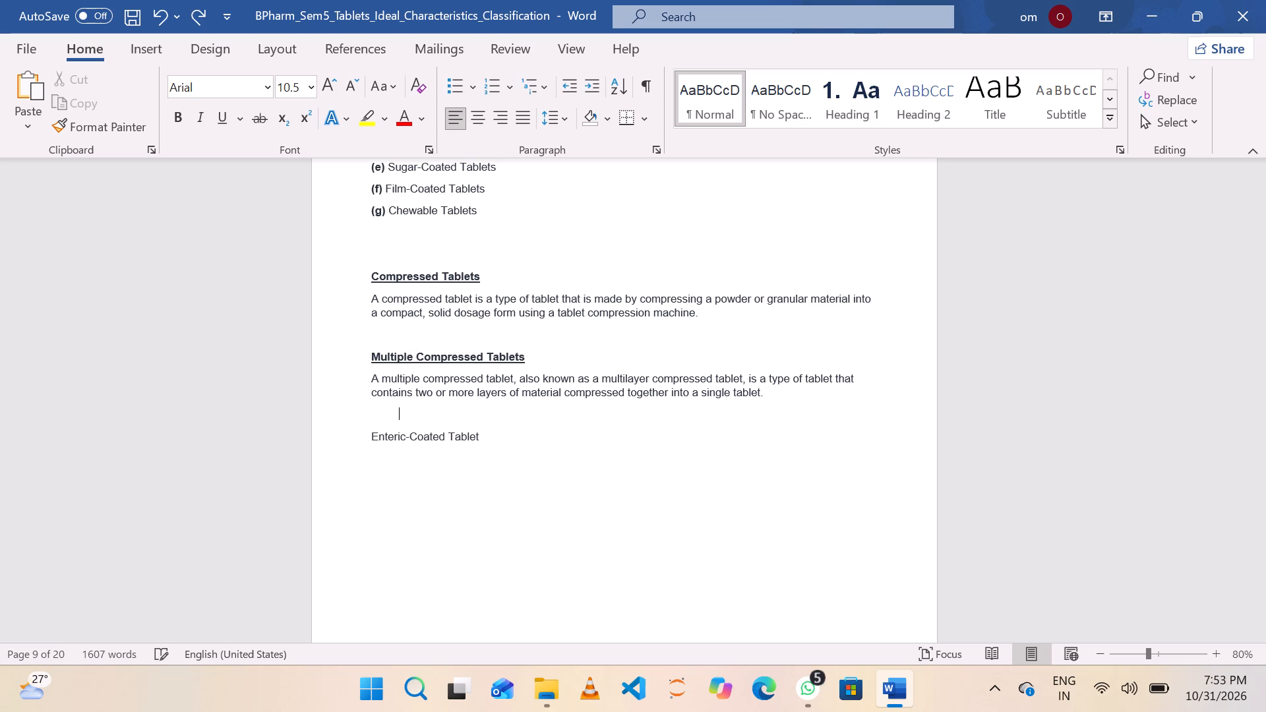
key(Return)
Make the "Enteric-Coated Tablet" heading bold and underlined.
scroll(783, 398, down, 3)
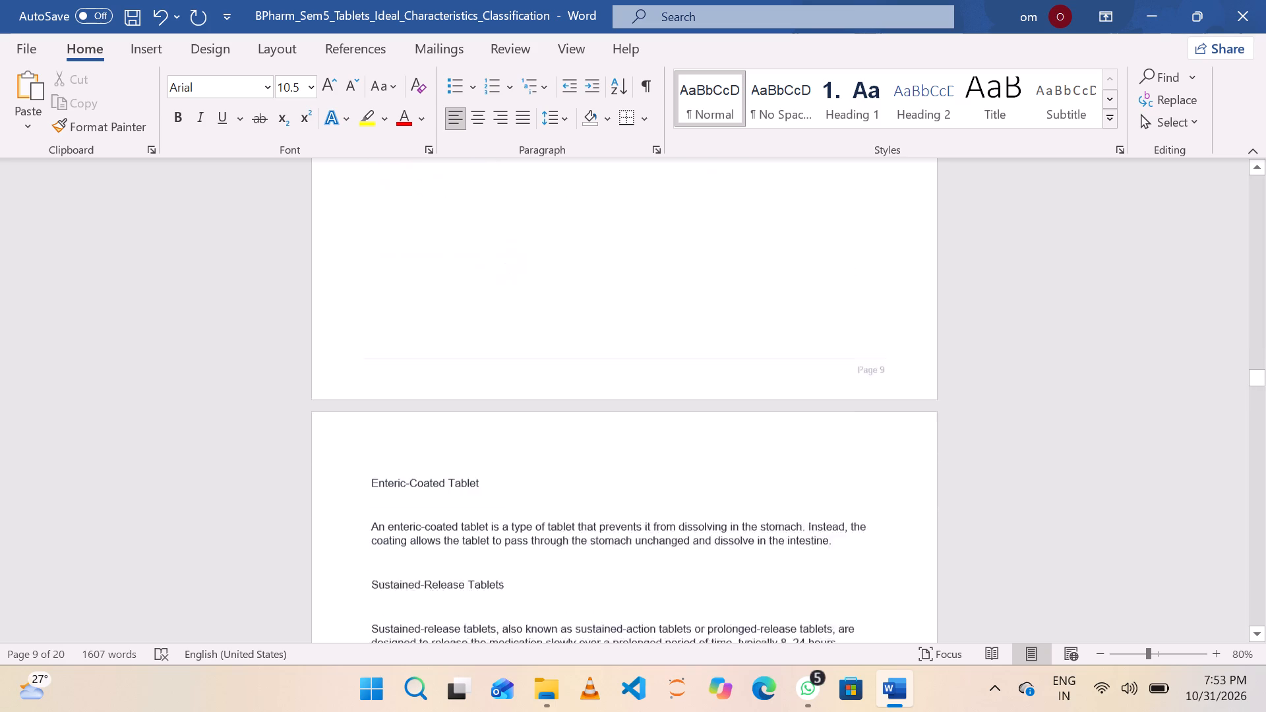
drag(372, 406, 531, 417)
drag(506, 414, 516, 411)
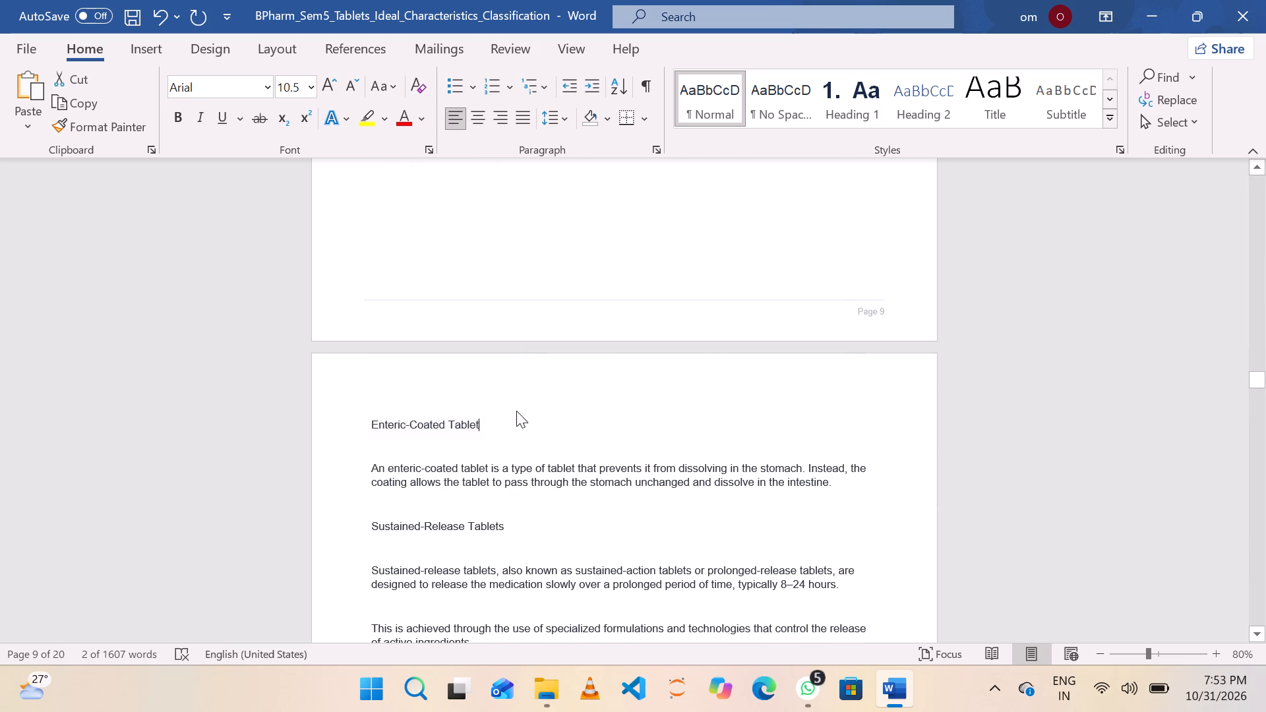
drag(516, 411, 527, 398)
click(527, 398)
drag(527, 398, 359, 411)
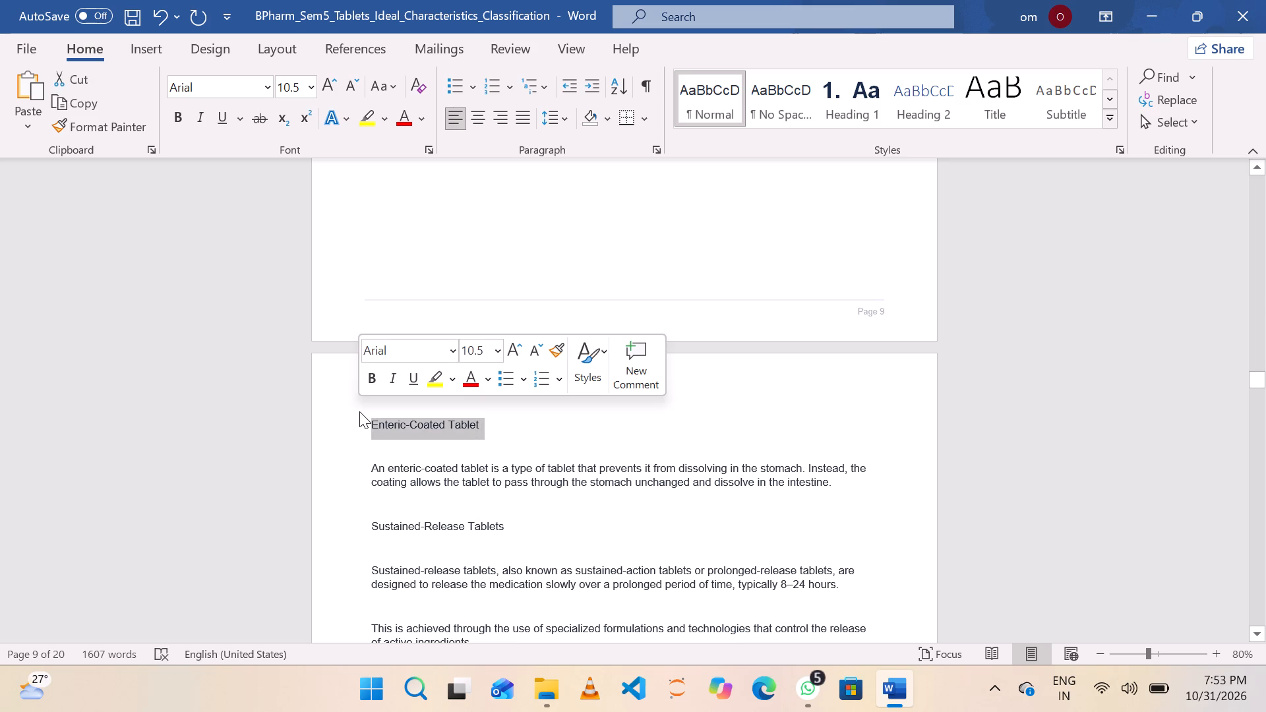
click(369, 394)
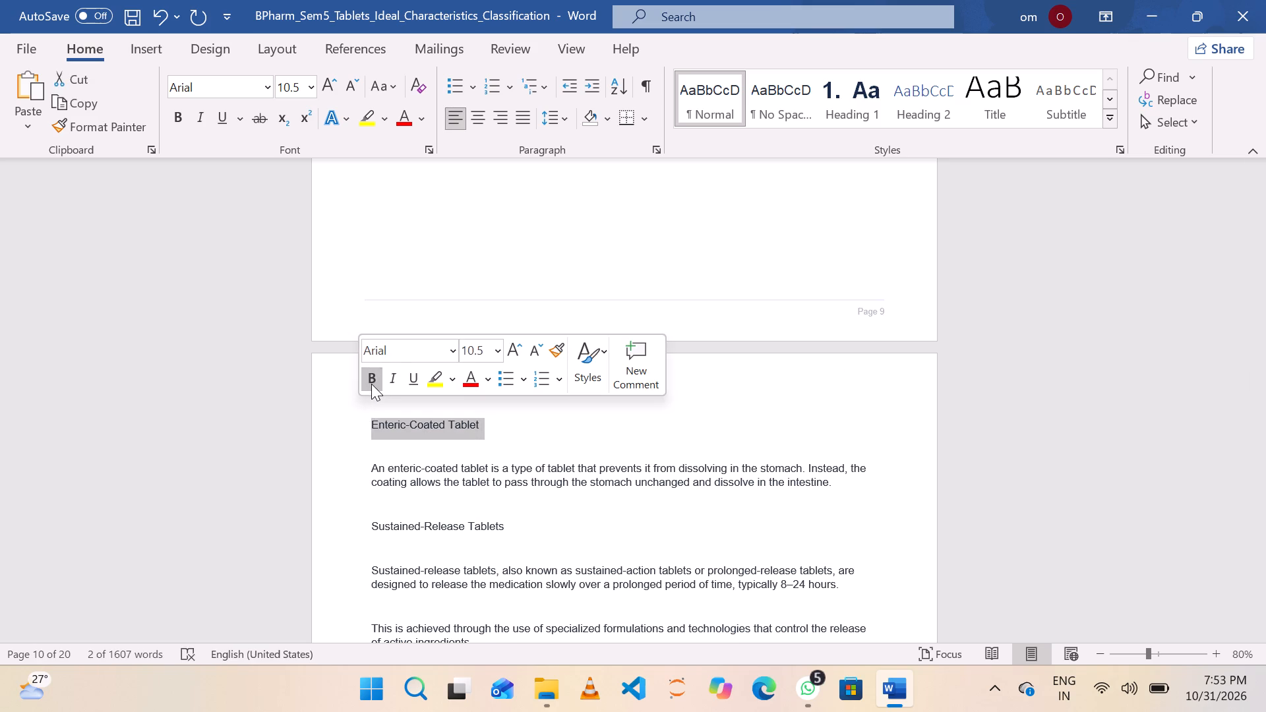
click(371, 384)
click(409, 385)
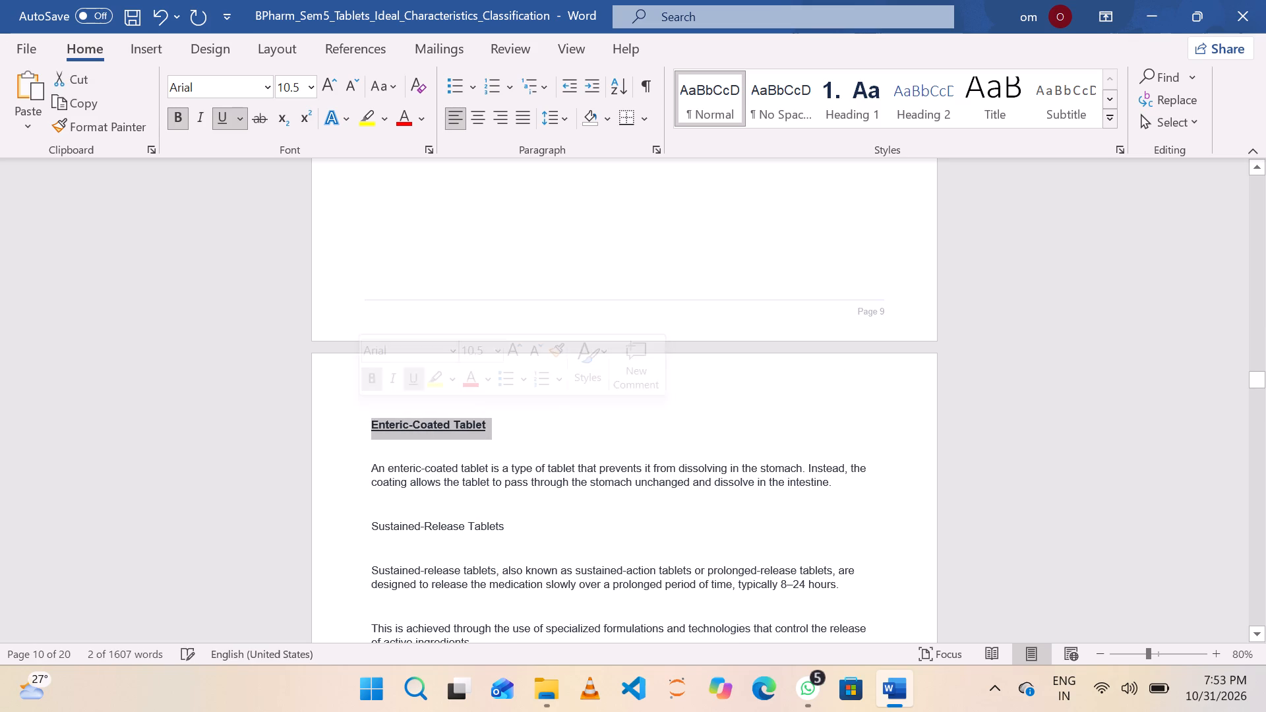
Remove the blank line between the "Enteric-Coated Tablet" heading and its paragraph.
click(431, 454)
key(Down)
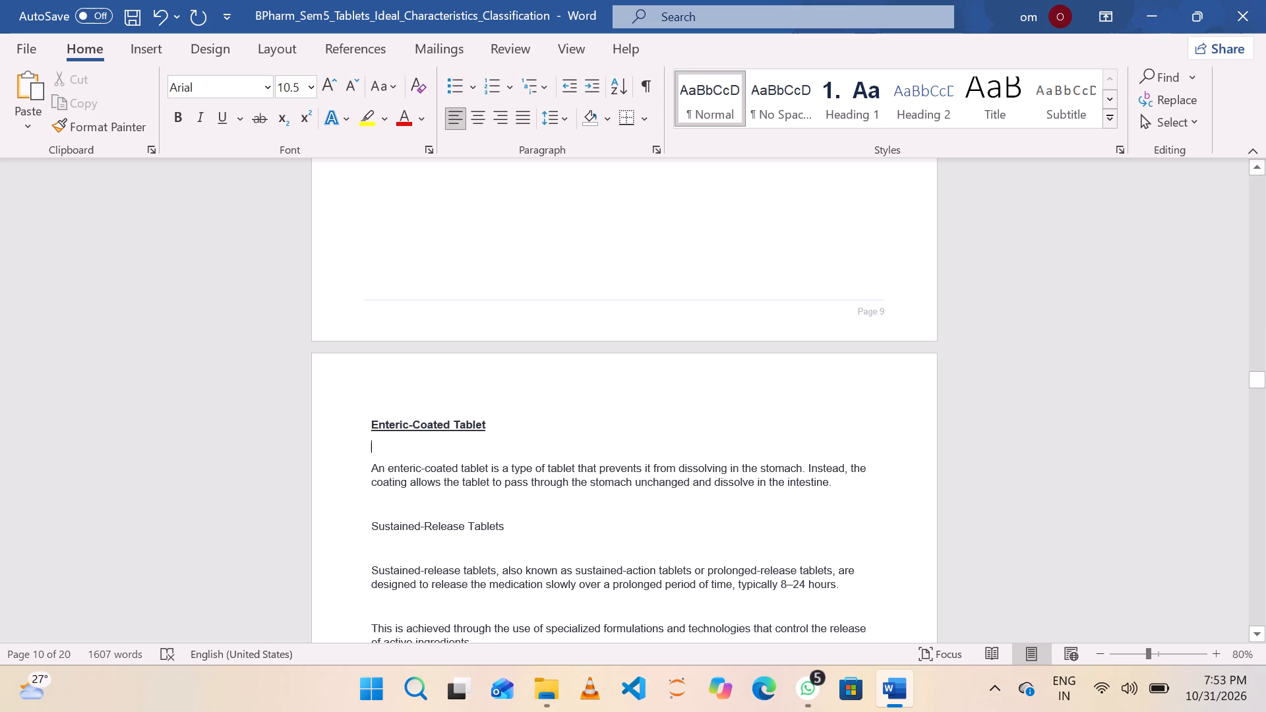
key(BackSpace)
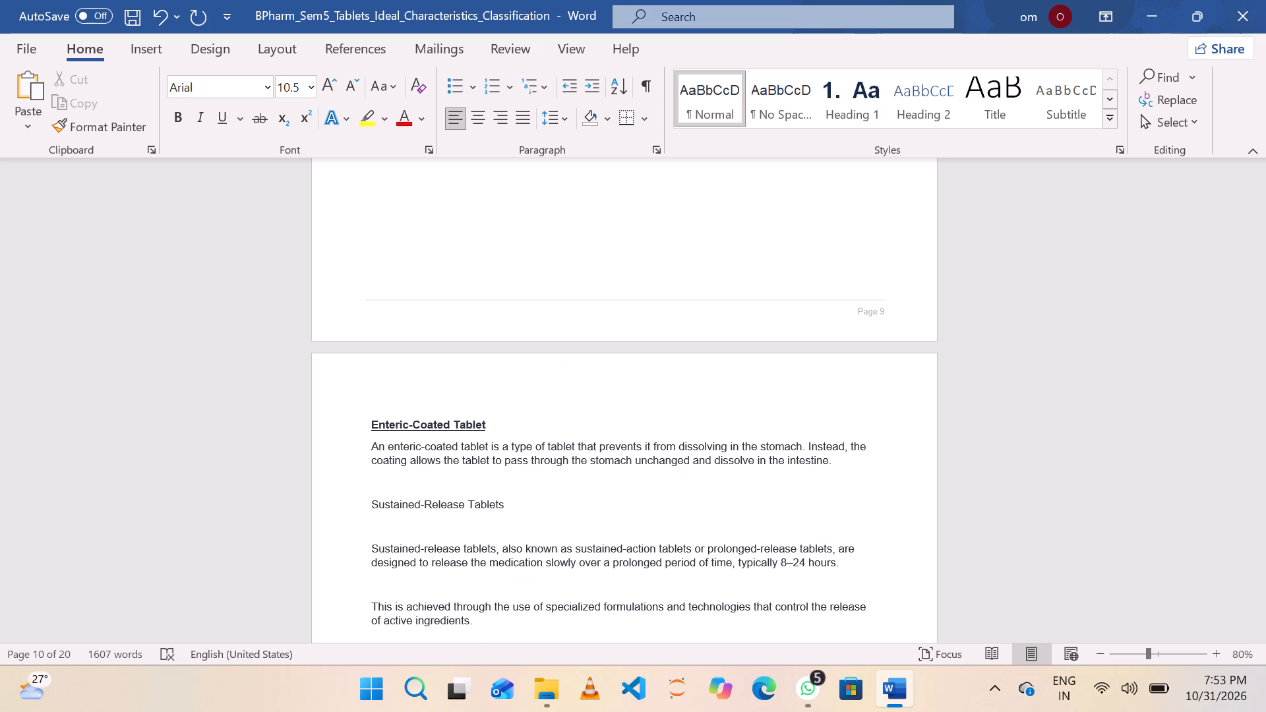
Make the "Sustained-Release Tablets" heading bold and underlined.
key(Down)
key(Down)
key(Down)
key(Down)
key(Up)
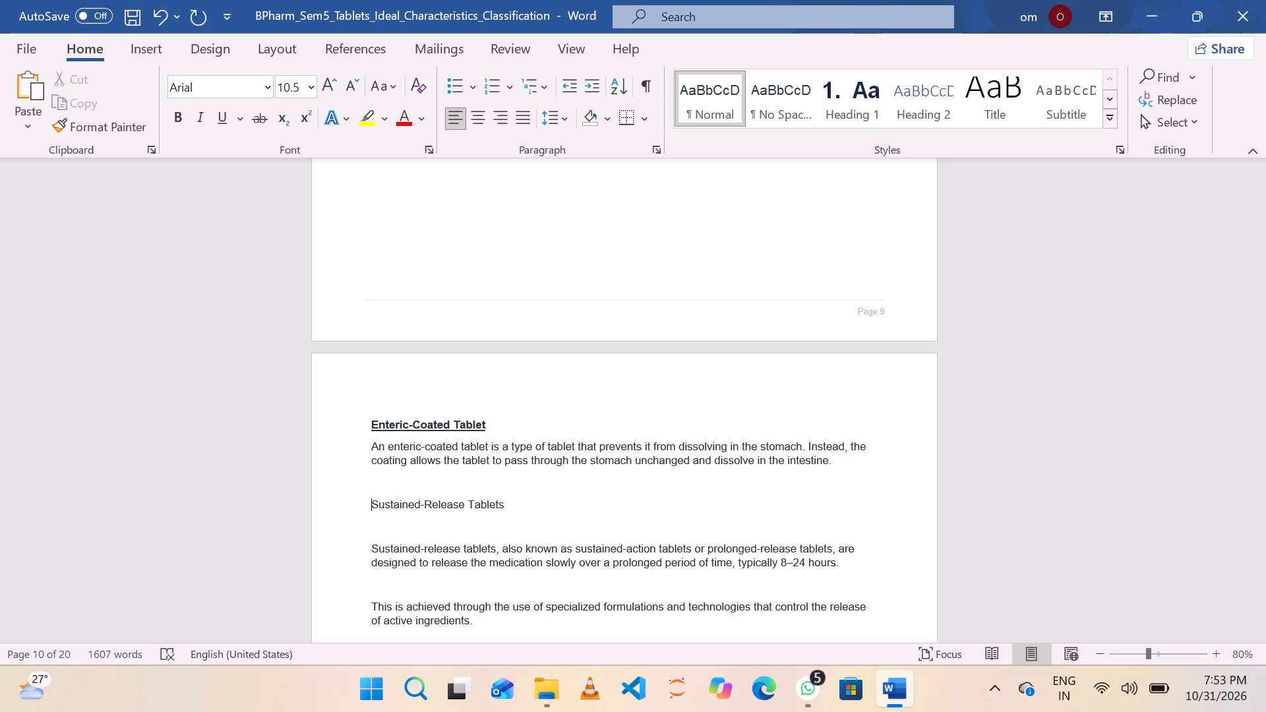
triple_click(431, 454)
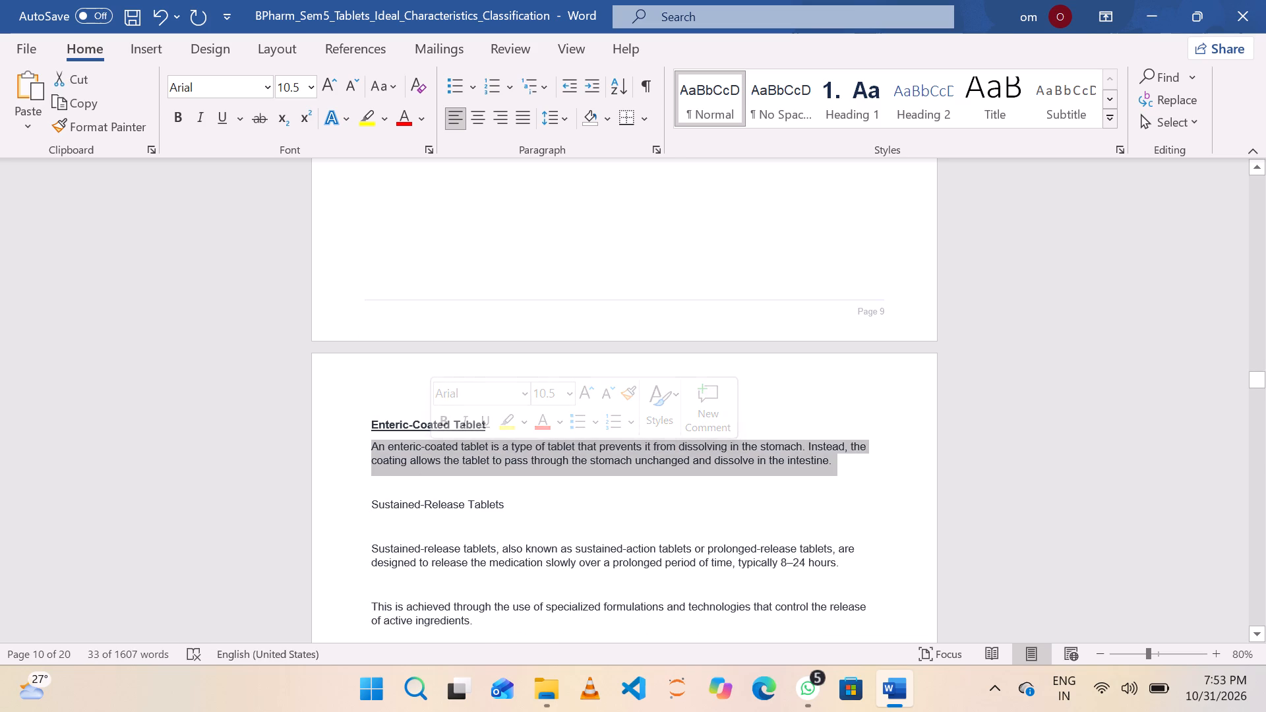
triple_click(411, 499)
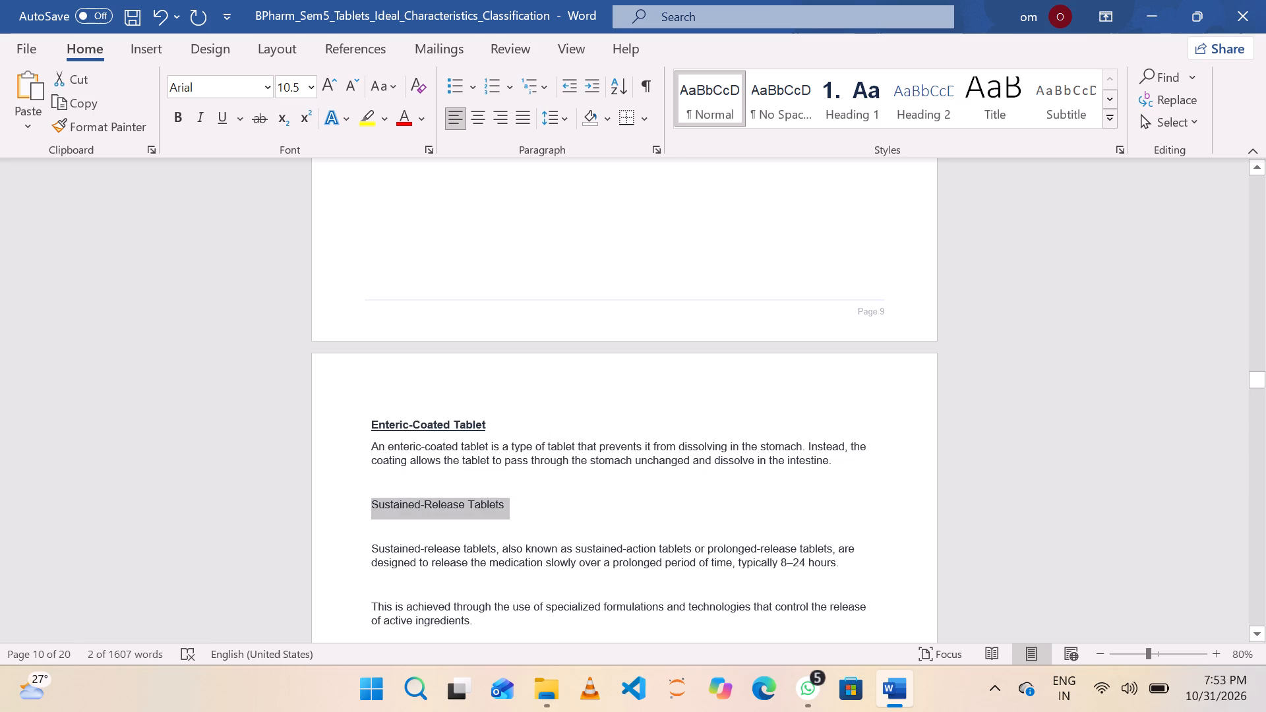
key(ctrl+b)
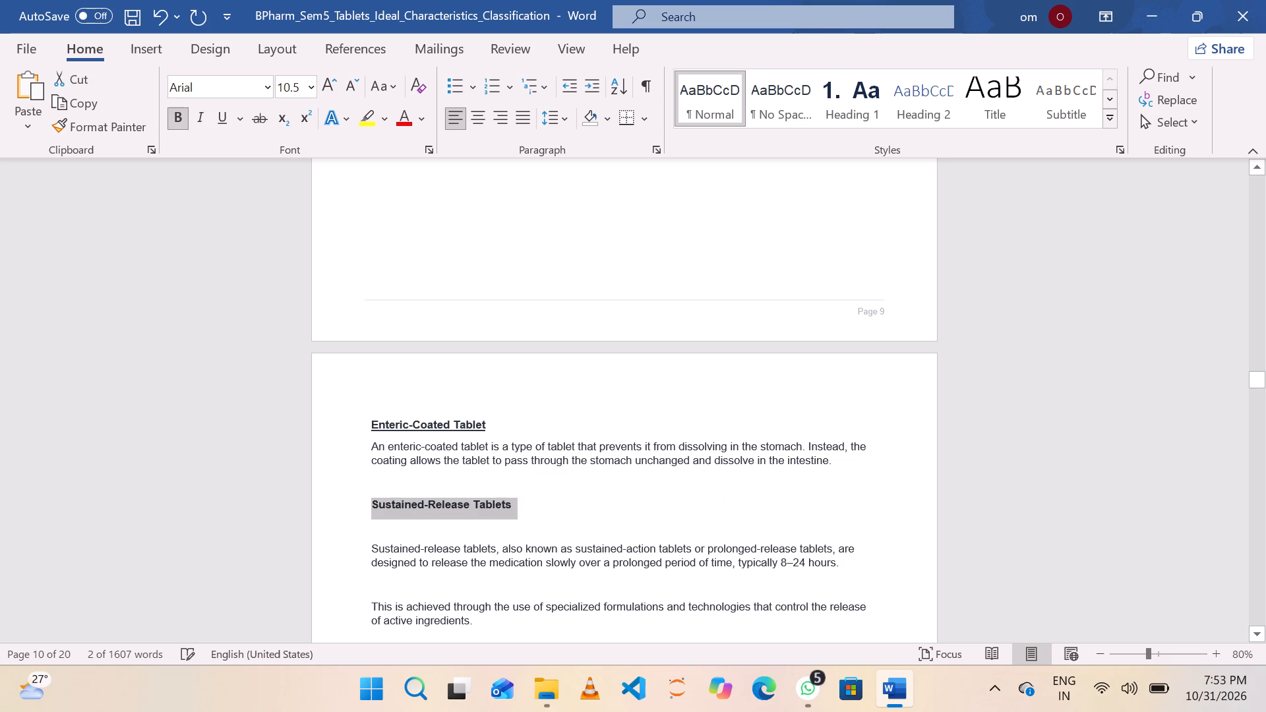
key(ctrl+u)
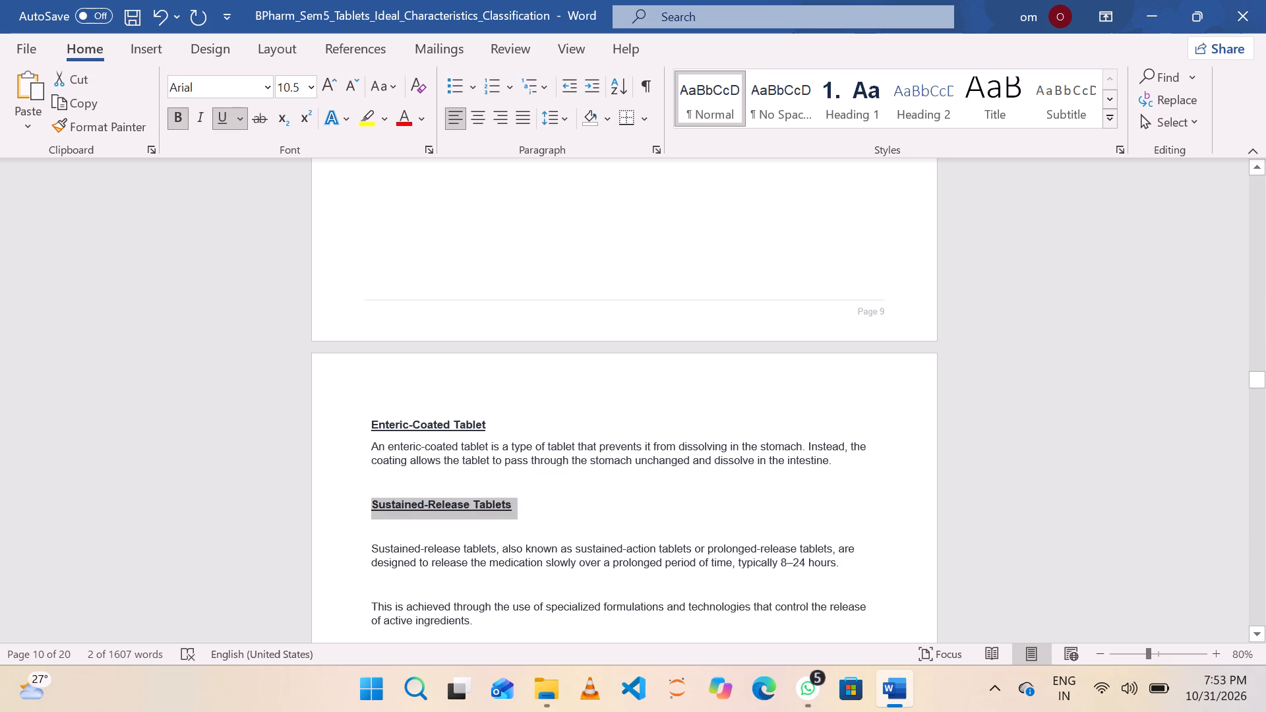
Remove the blank line between the "Sustained-Release Tablets" heading and its first paragraph.
click(452, 597)
click(367, 549)
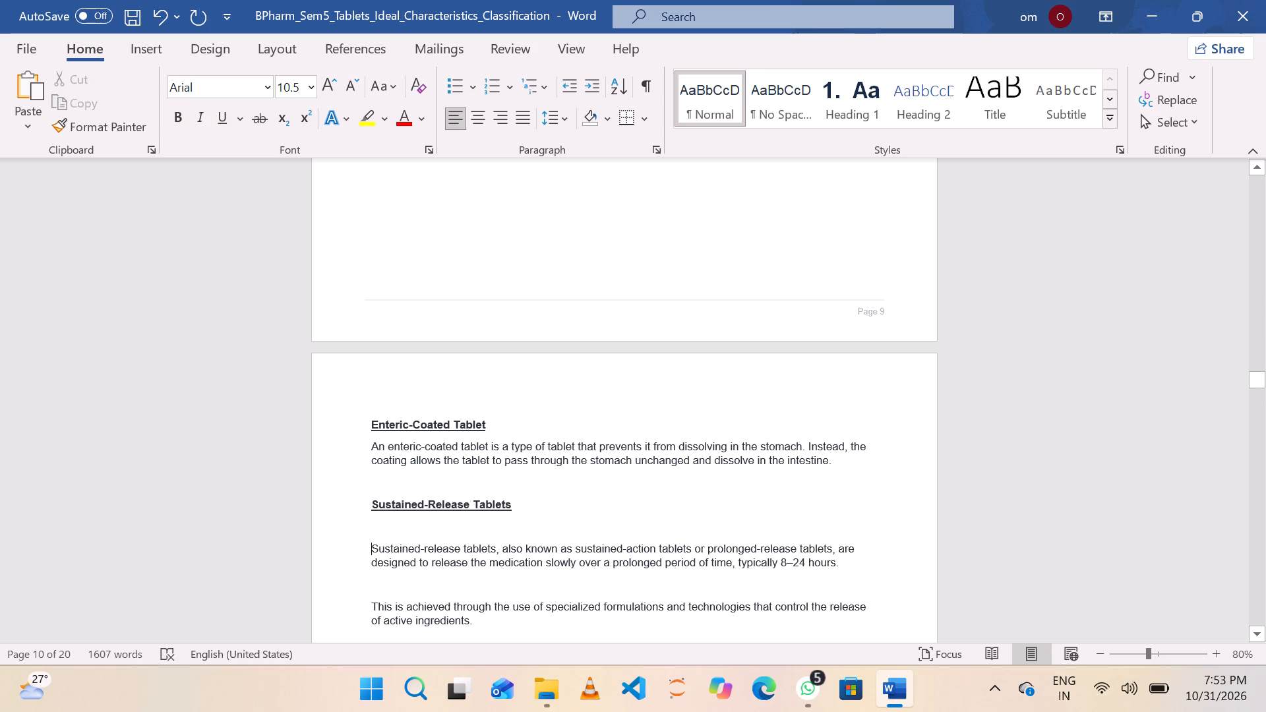
key(BackSpace)
Join the paragraph starting "This is achieved through" directly onto the end of the preceding sustained-release paragraph.
key(Down)
key(Down)
key(Down)
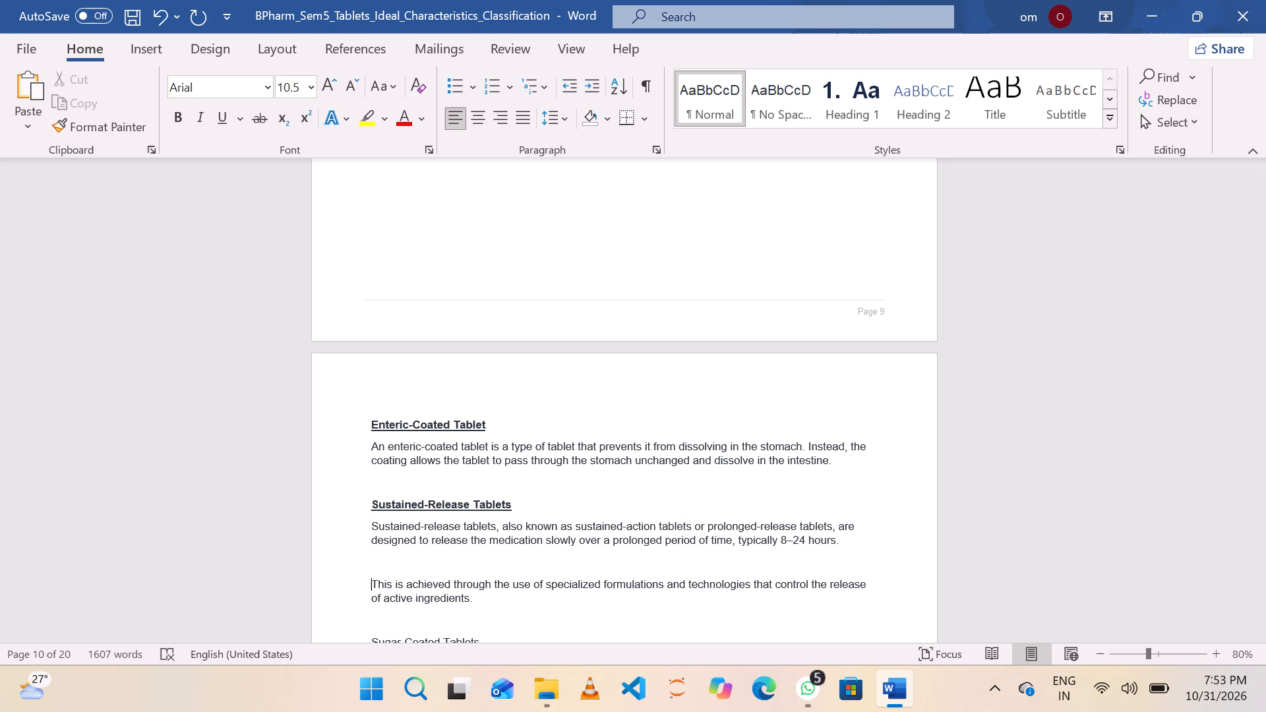
key(BackSpace)
key(BackSpace)
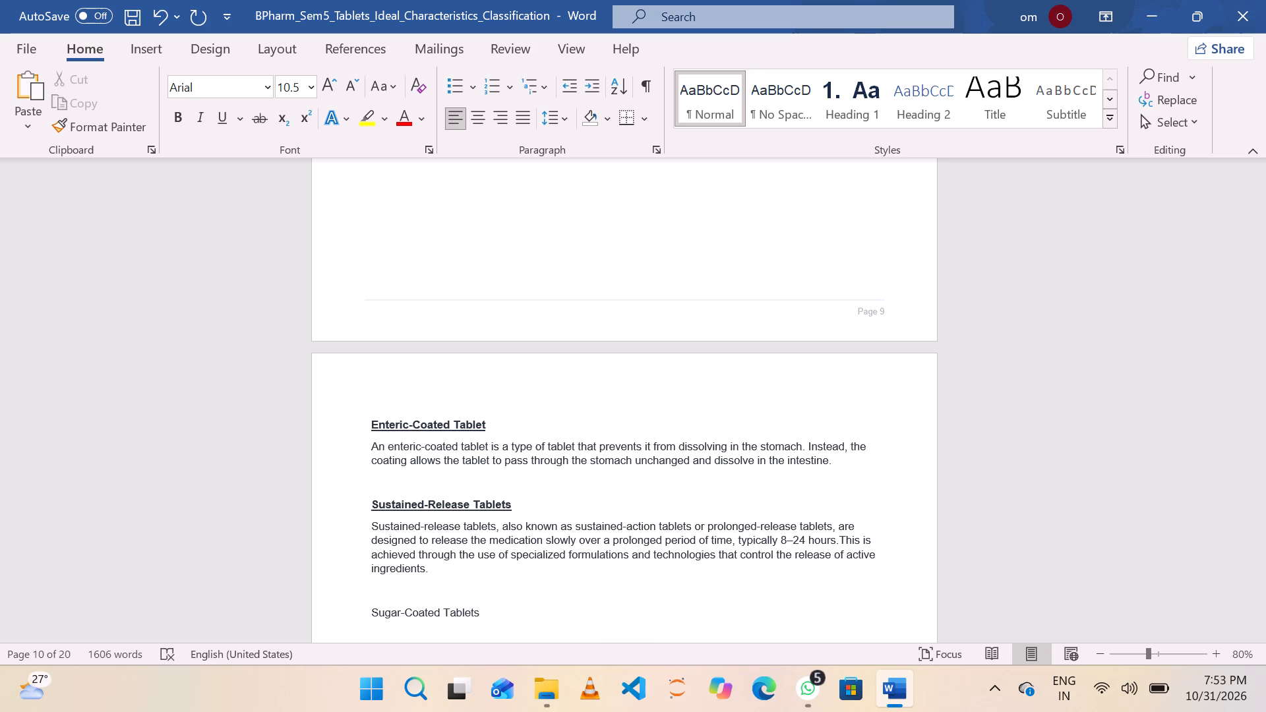
Make the "Sugar-Coated Tablets" heading bold and underlined.
key(Down)
key(Down)
key(Down)
scroll(367, 549, down, 1)
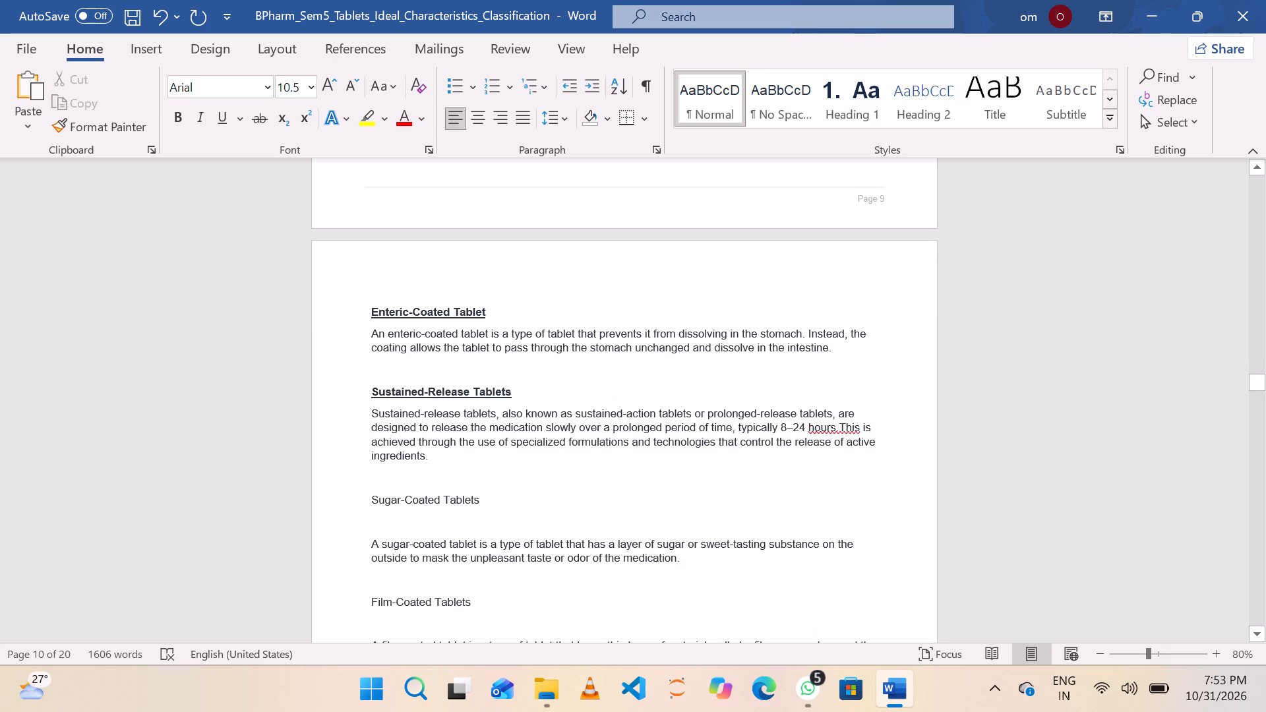
drag(365, 499, 483, 510)
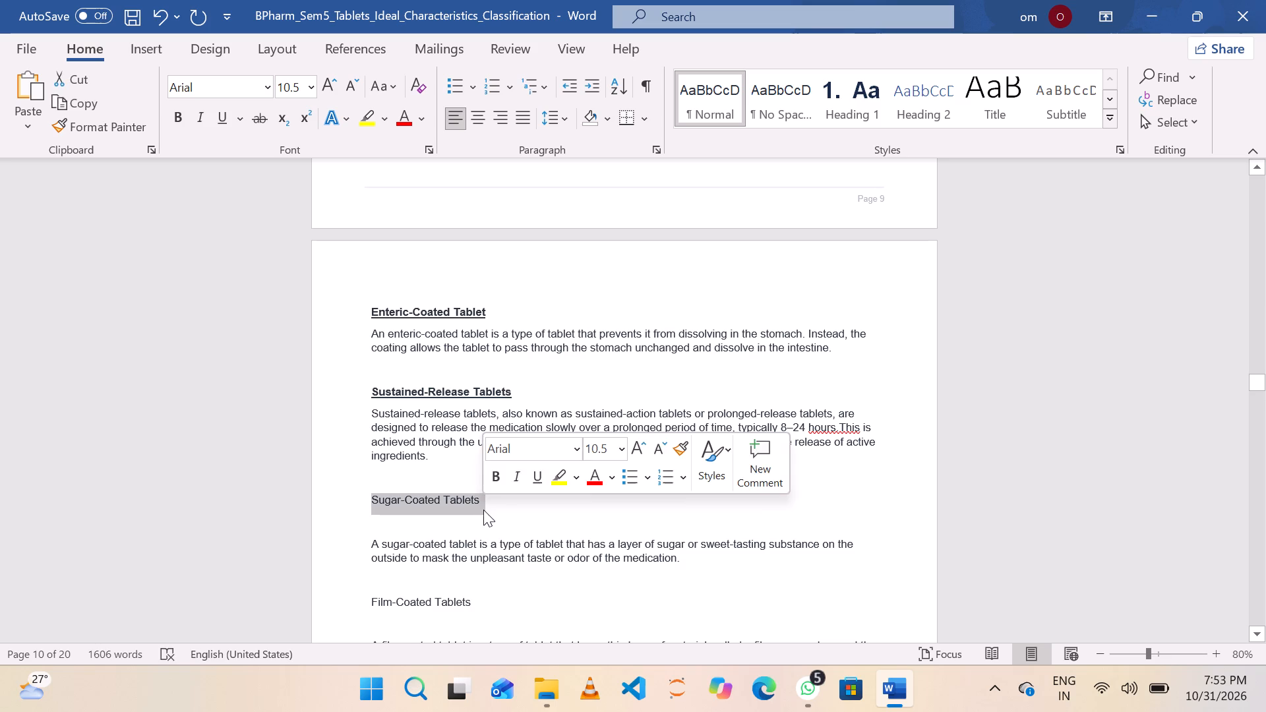
key(ctrl+b)
key(ctrl+u)
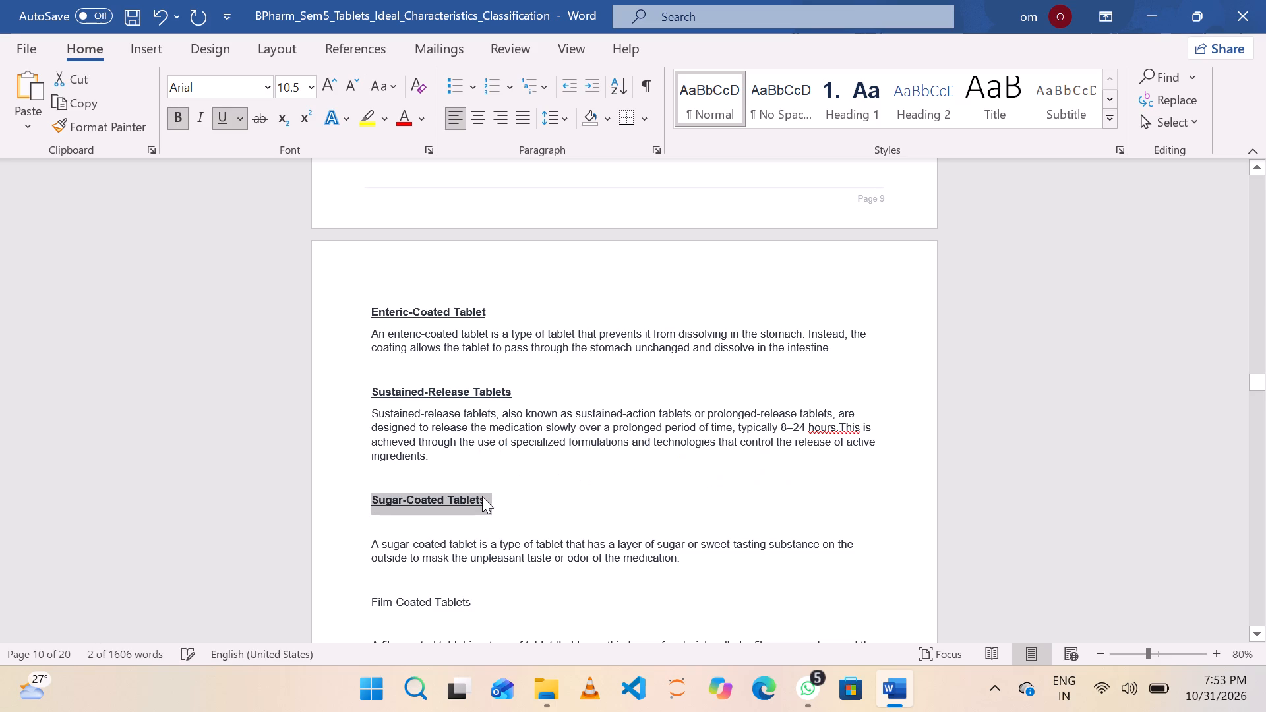
click(374, 541)
Remove the blank line between the "Sugar-Coated Tablets" heading and its paragraph.
key(BackSpace)
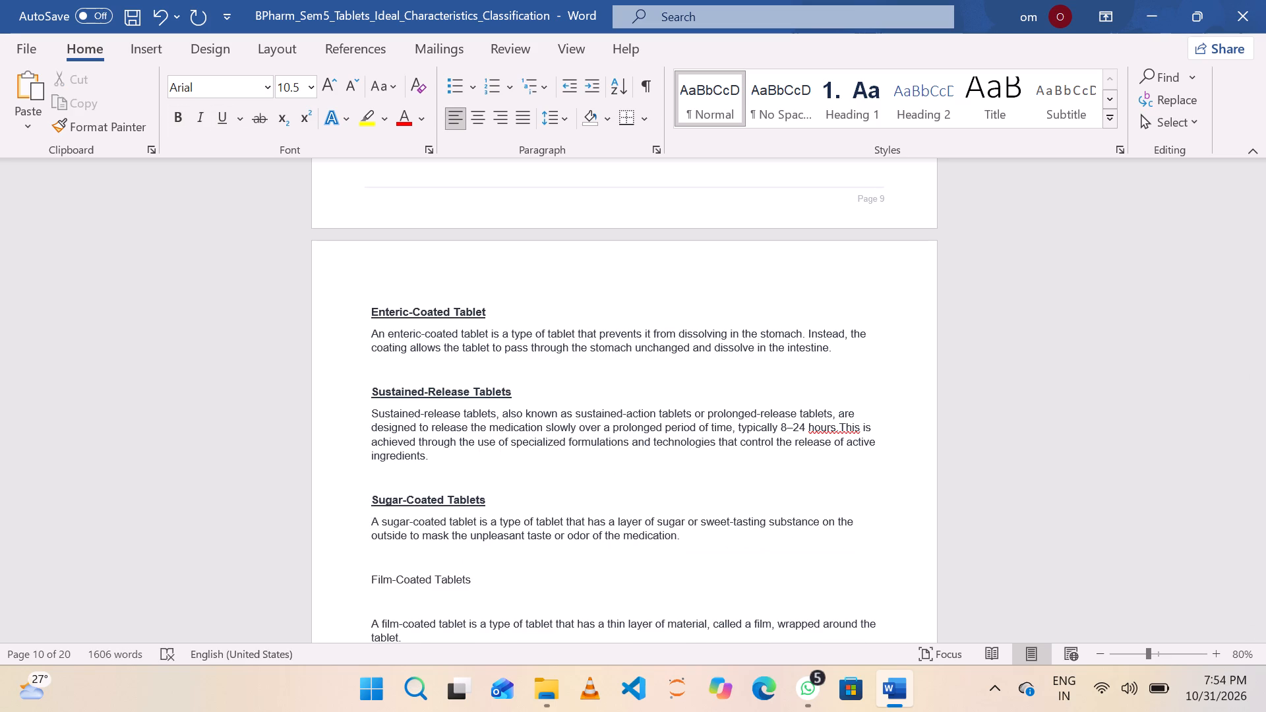
Make the "Film-Coated Tablets" heading bold and underlined.
key(Down)
key(Down)
key(Down)
key(Down)
key(Up)
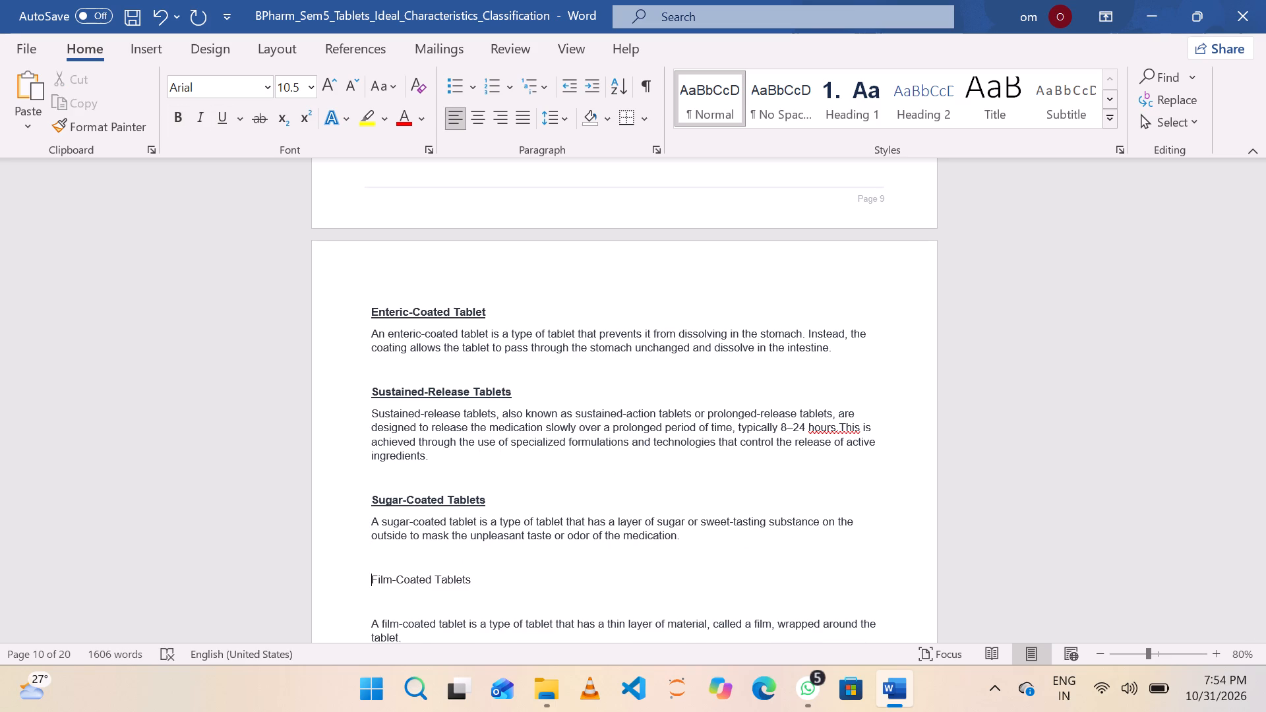
triple_click(374, 541)
triple_click(377, 576)
click(377, 576)
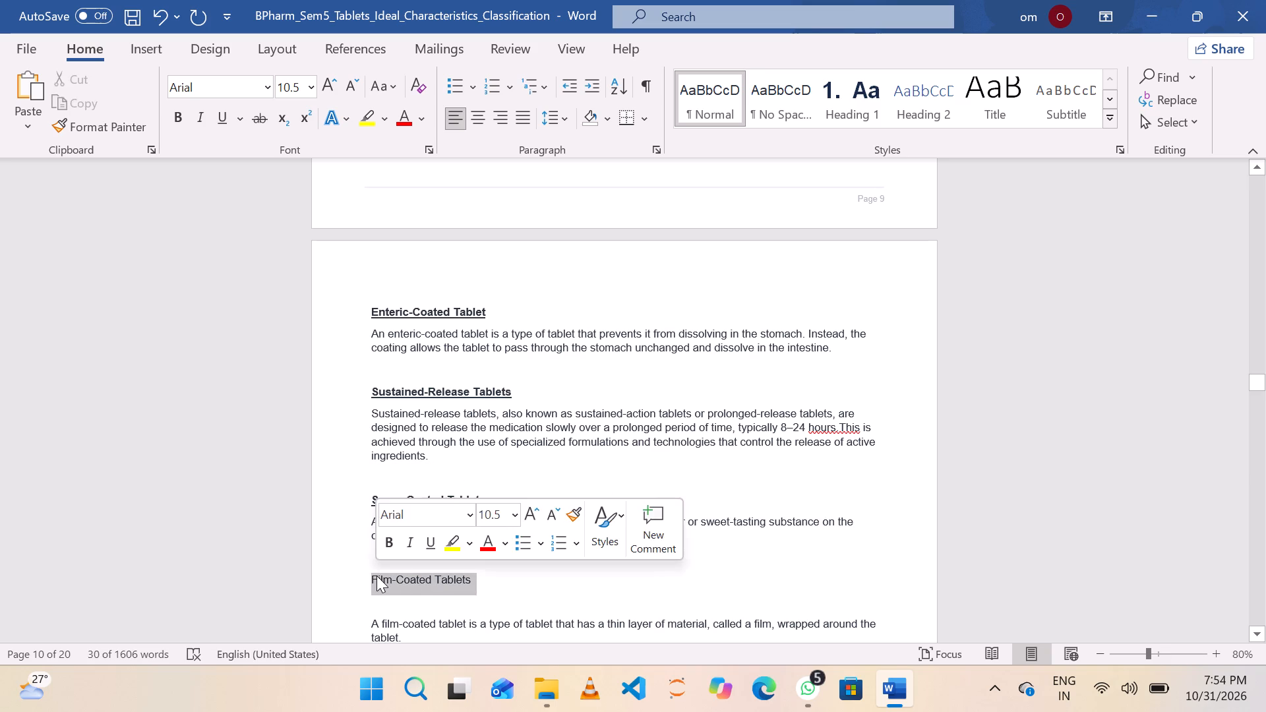
double_click(377, 576)
click(377, 576)
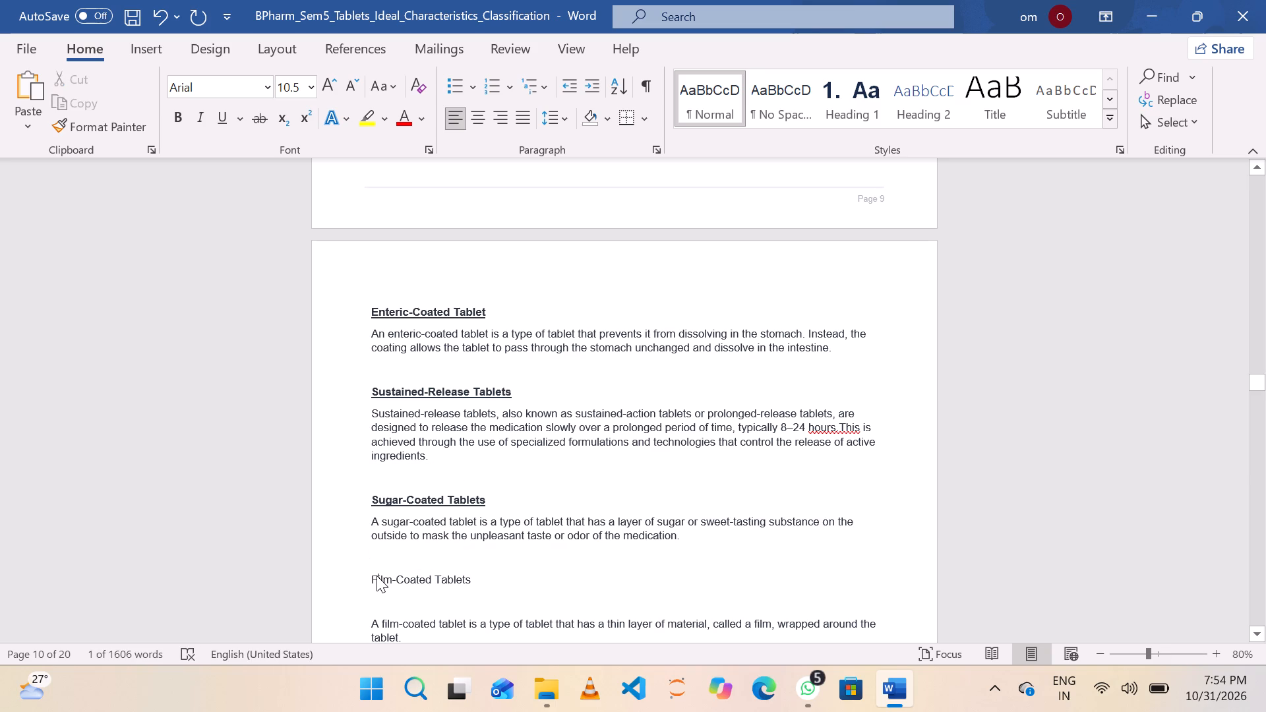
triple_click(377, 576)
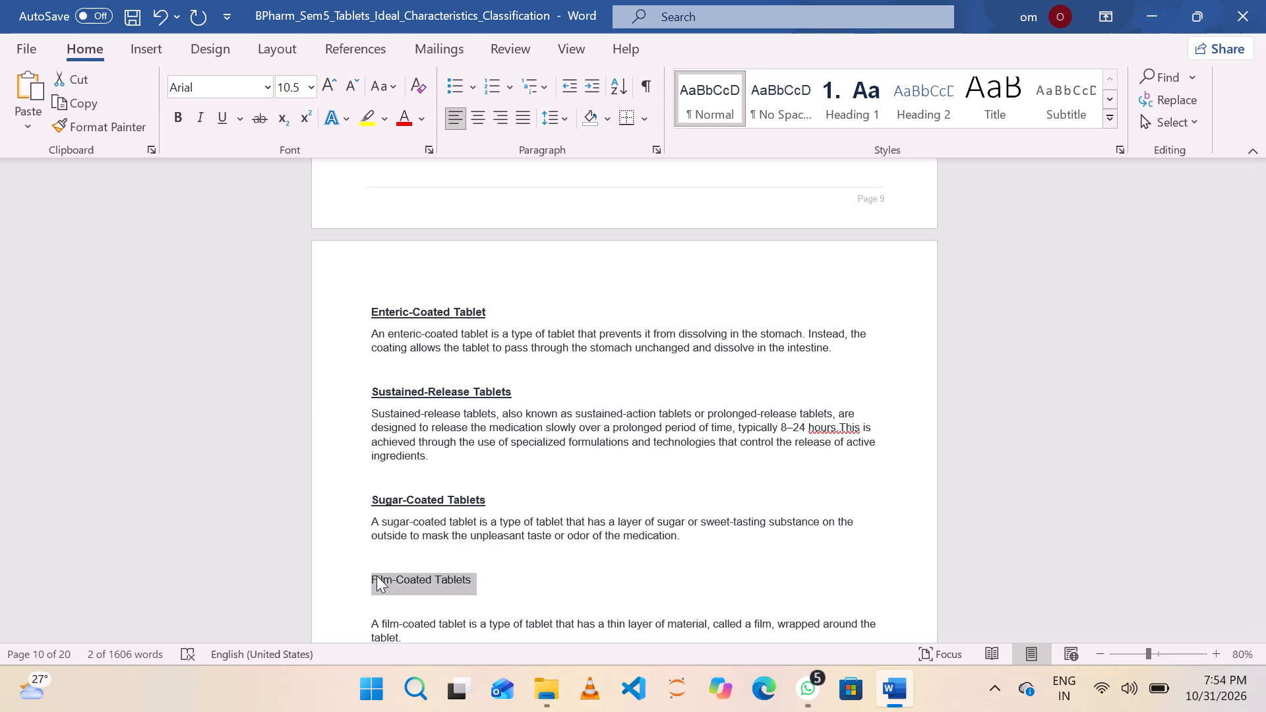
key(ctrl+b)
key(ctrl+u)
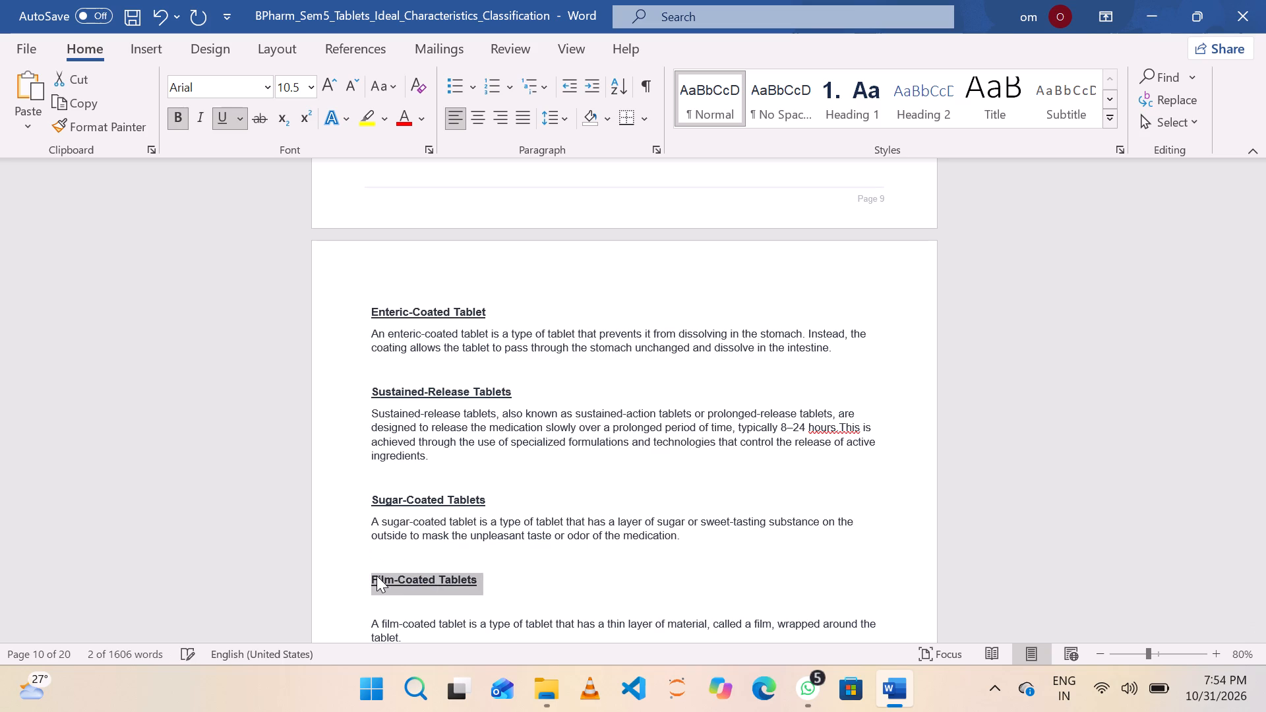
Remove the blank line between the "Film-Coated Tablets" heading and its first paragraph.
click(365, 624)
key(BackSpace)
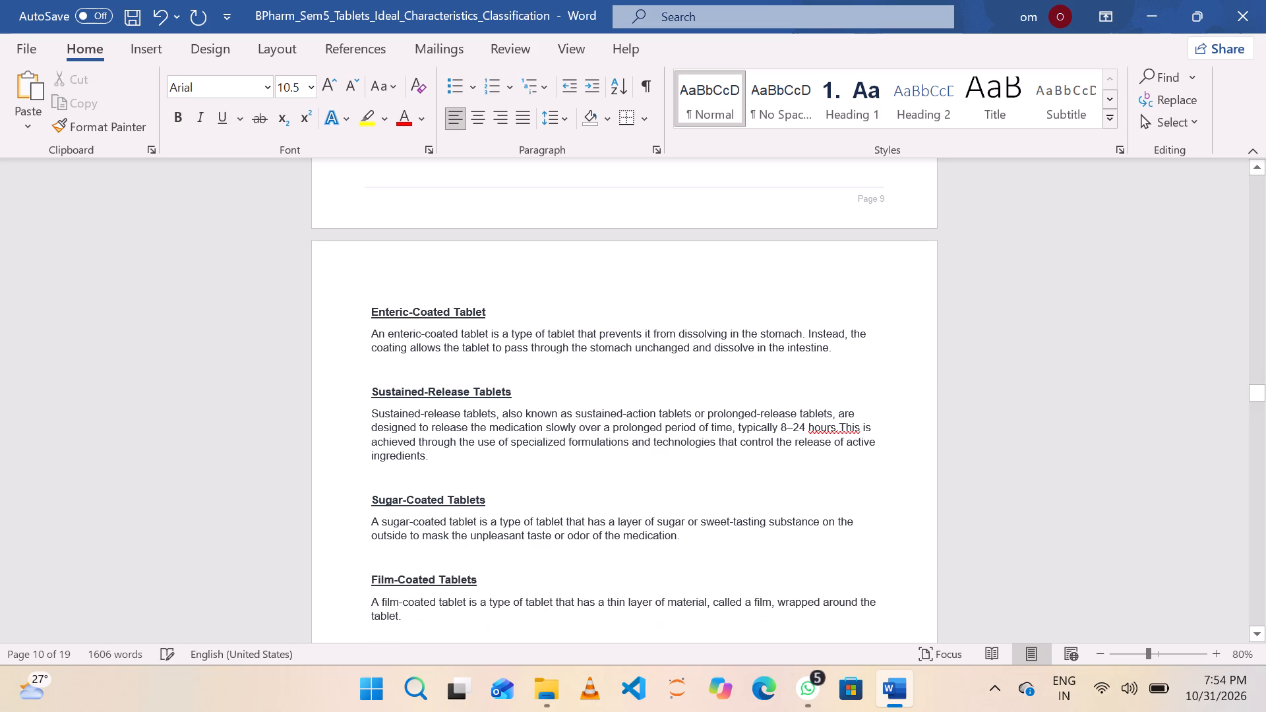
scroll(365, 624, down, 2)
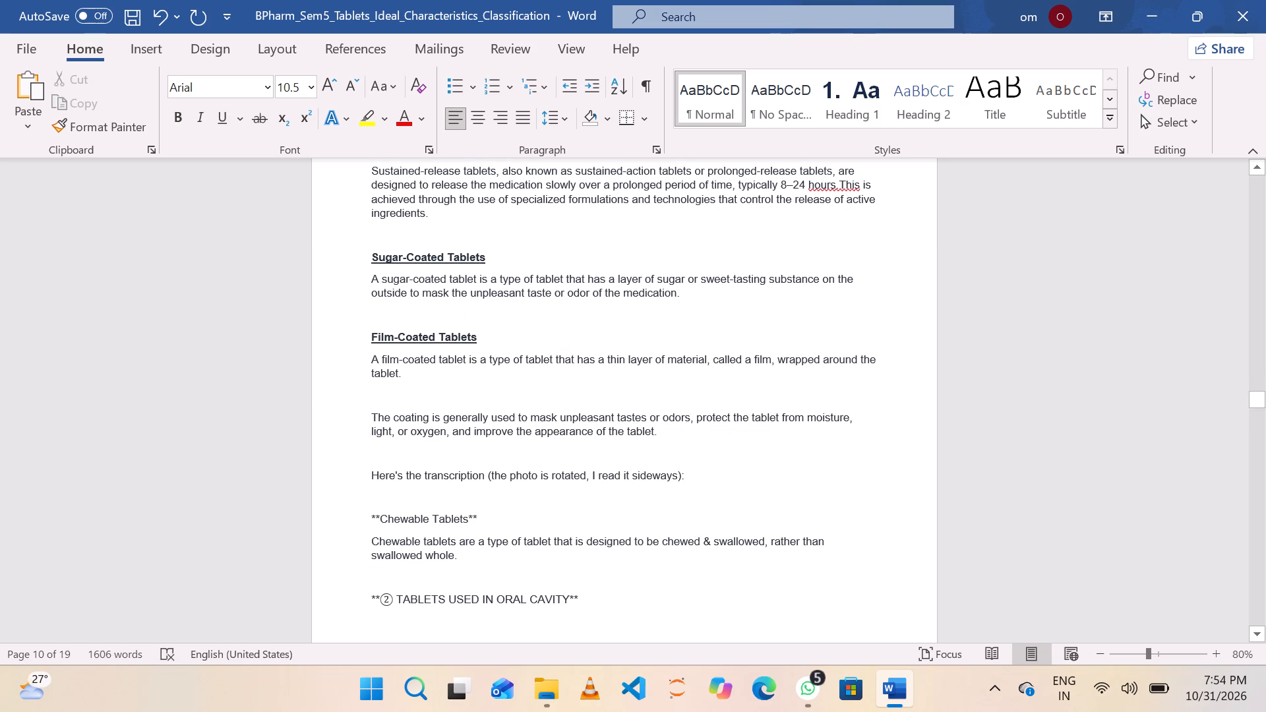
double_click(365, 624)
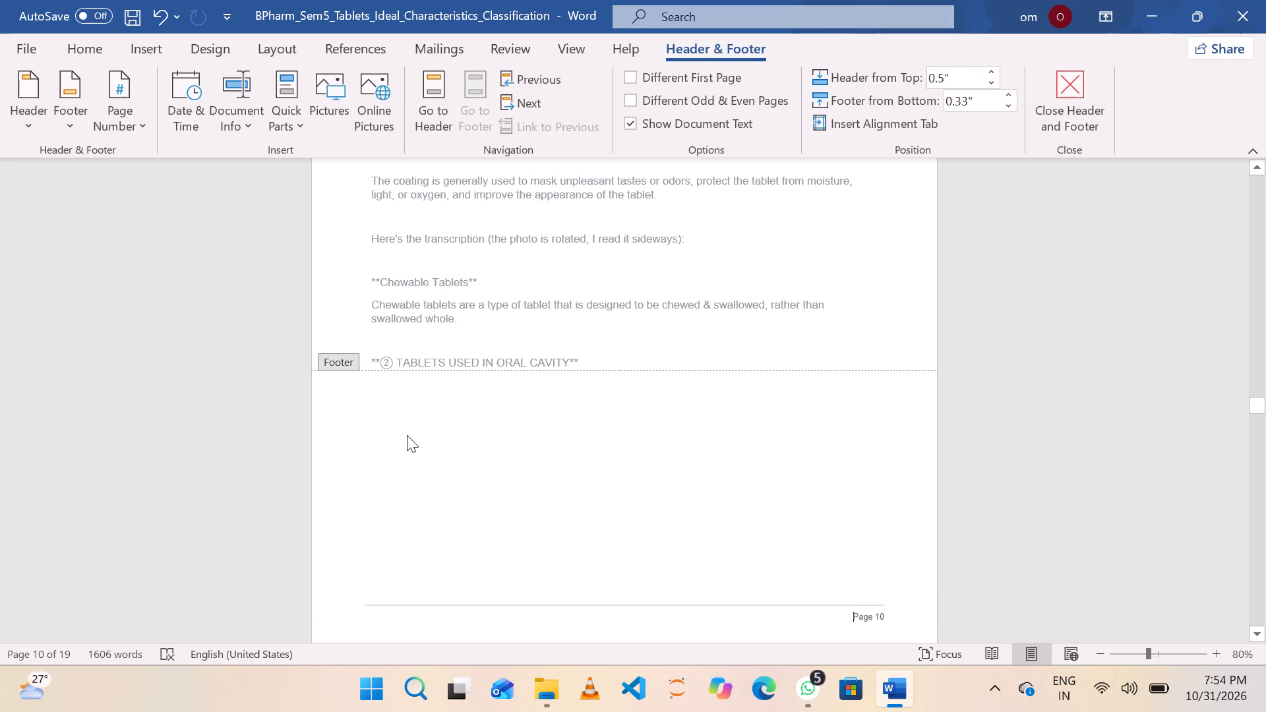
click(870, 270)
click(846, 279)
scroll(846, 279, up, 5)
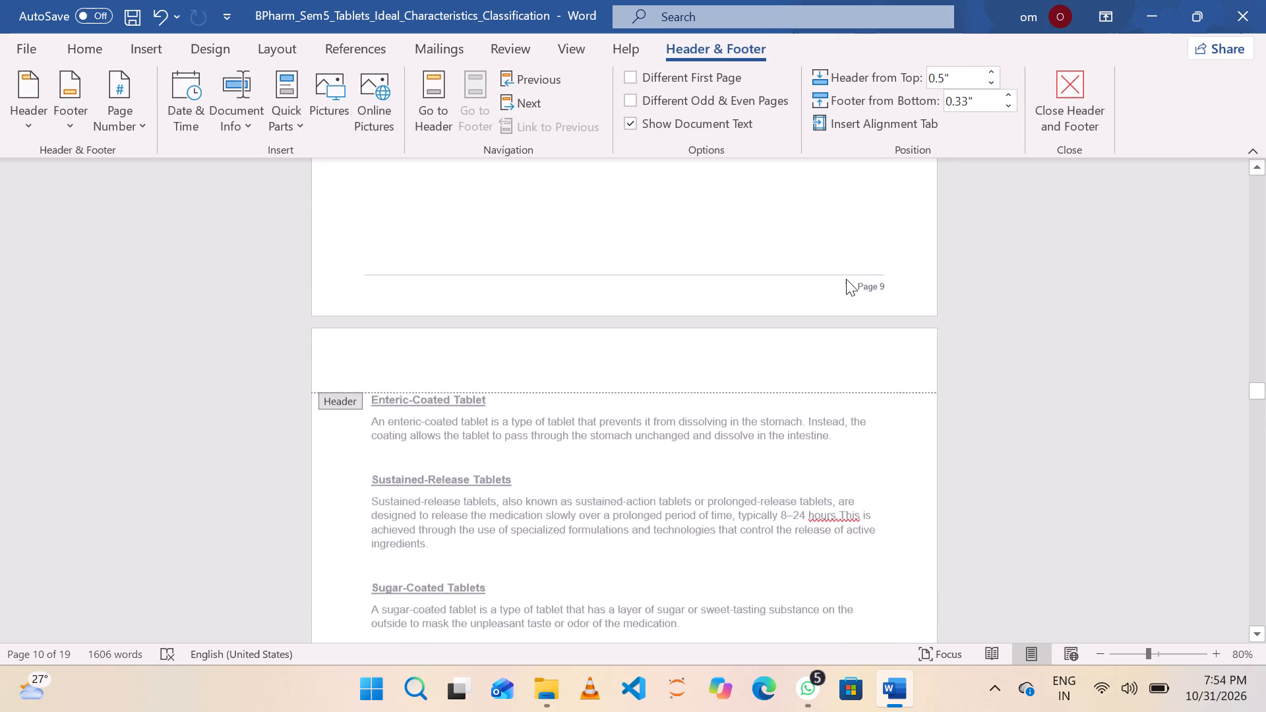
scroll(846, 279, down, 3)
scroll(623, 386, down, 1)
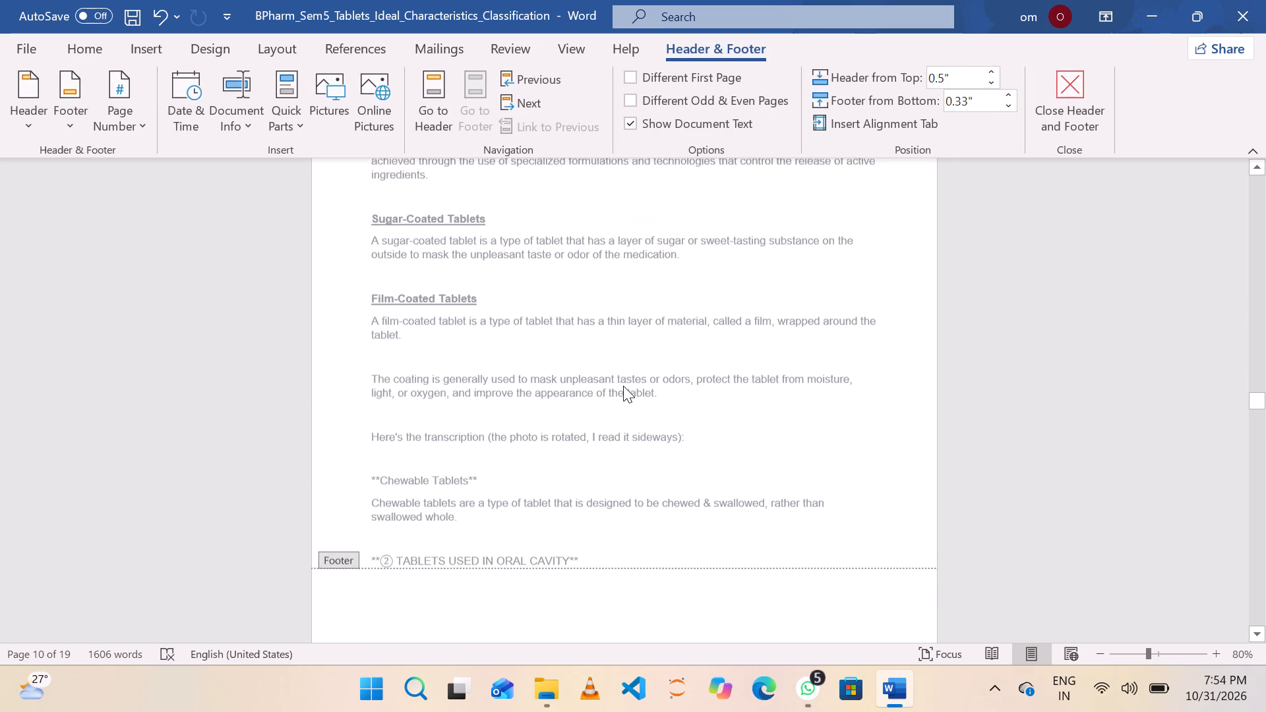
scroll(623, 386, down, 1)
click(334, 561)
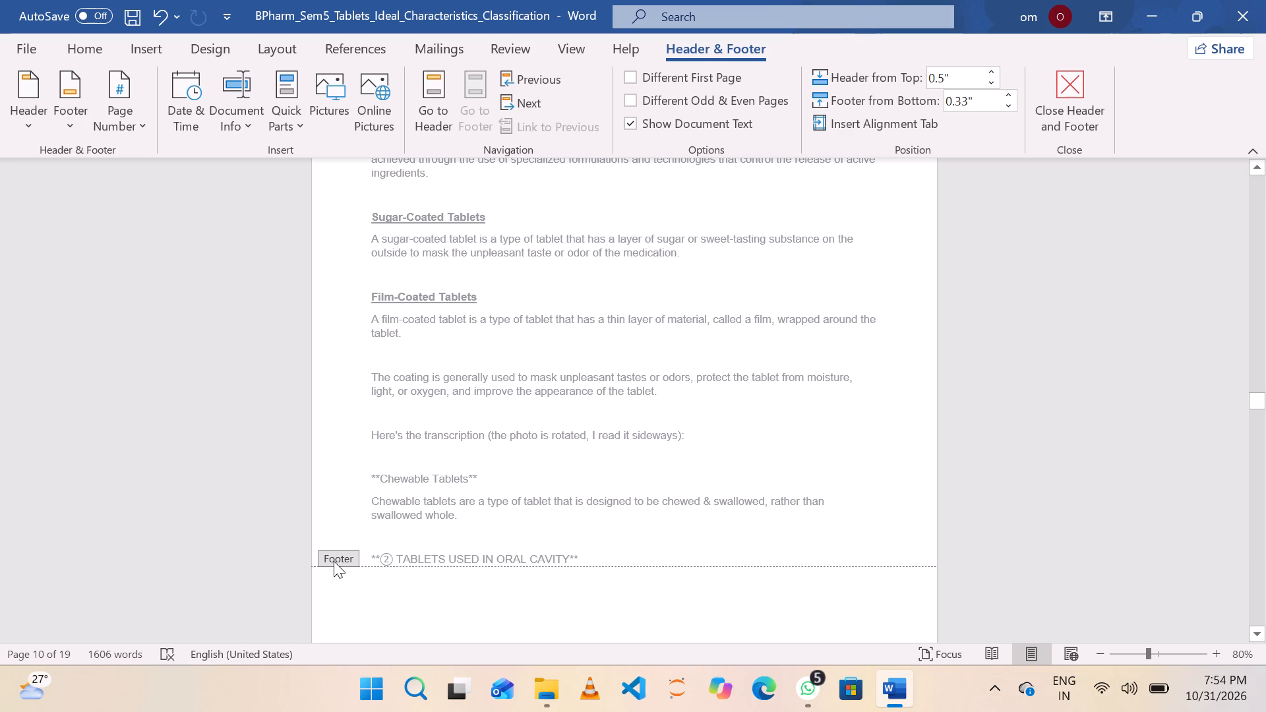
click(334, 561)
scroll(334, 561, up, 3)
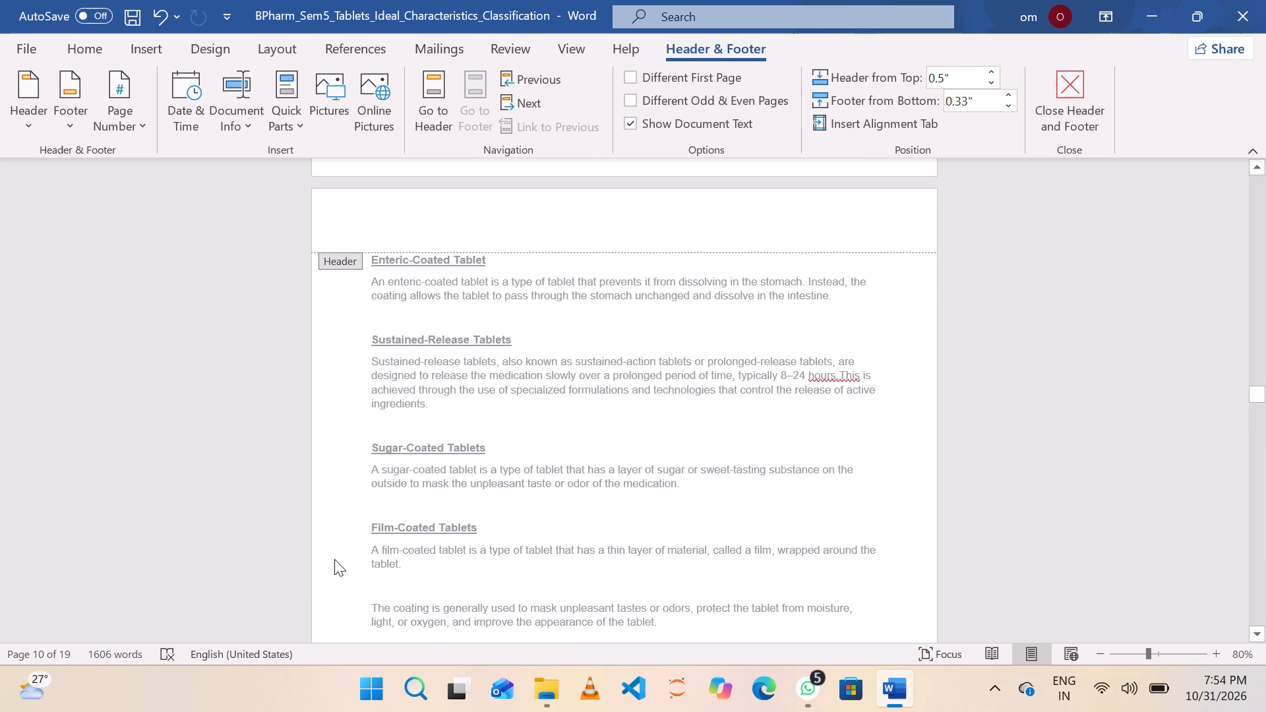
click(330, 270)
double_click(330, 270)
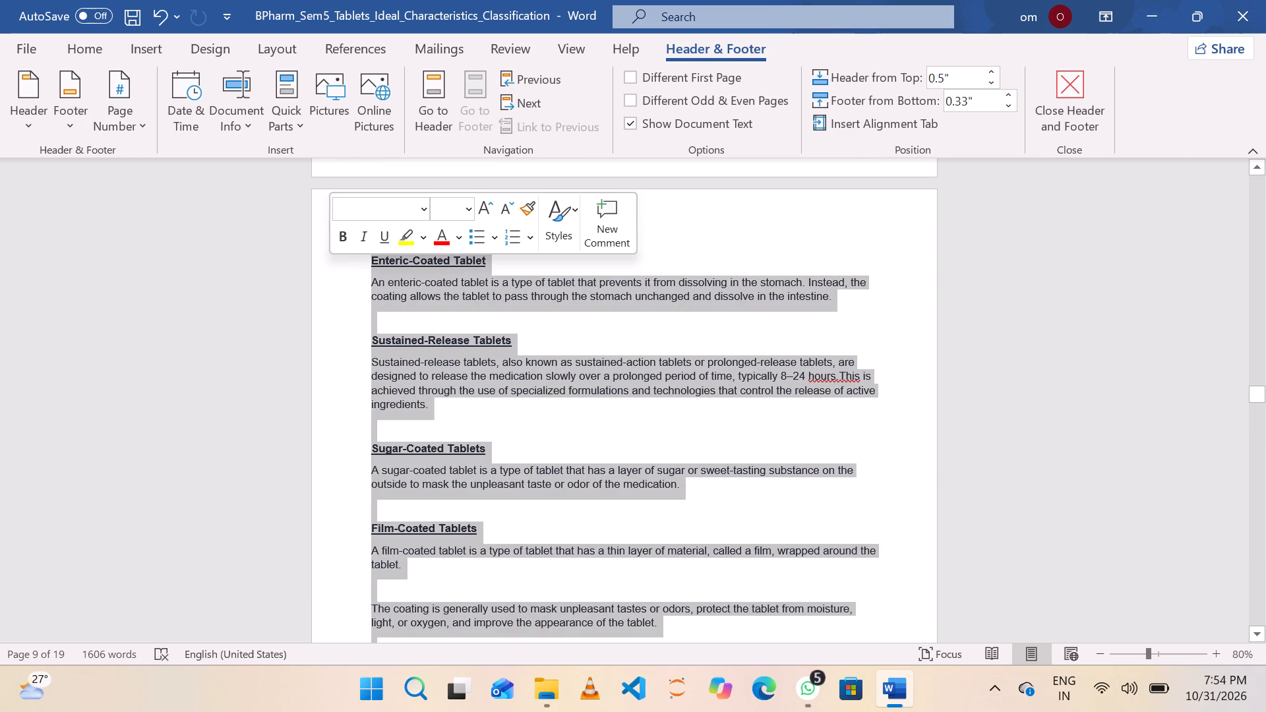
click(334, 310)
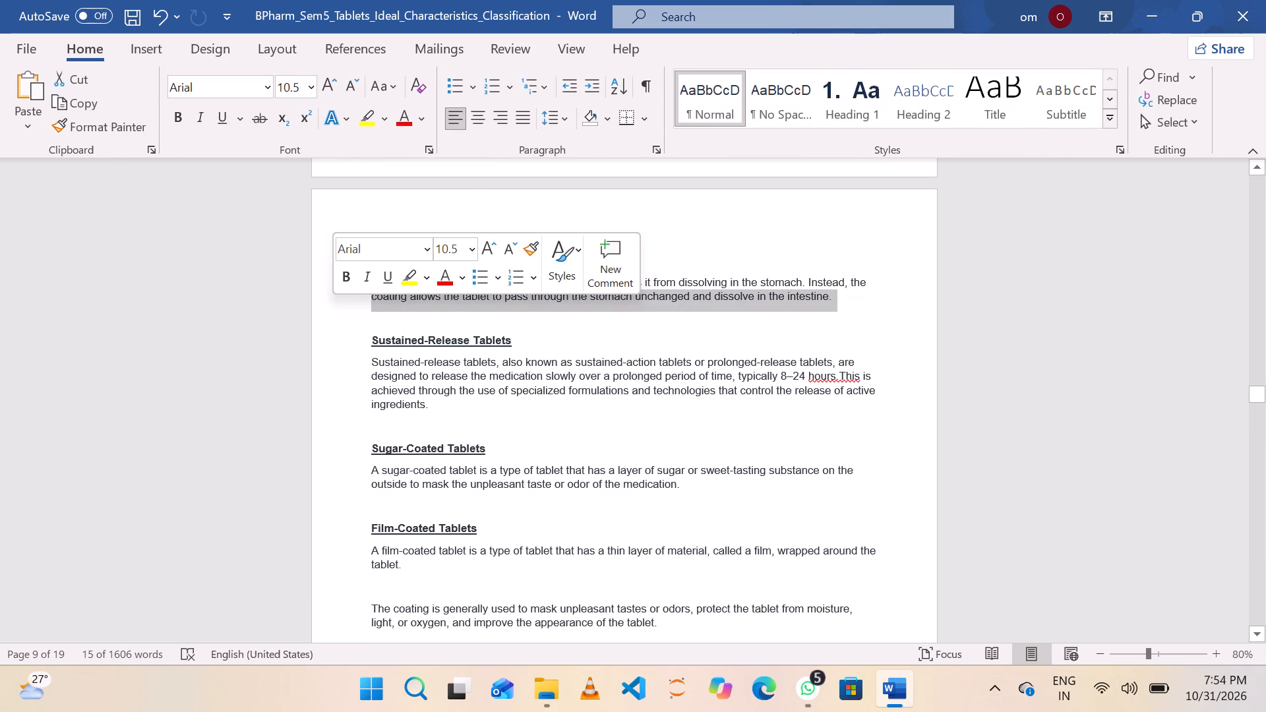
Join the paragraph starting "The coating is generally used" onto the end of the preceding film-coated paragraph, separated by a space.
scroll(333, 539, down, 2)
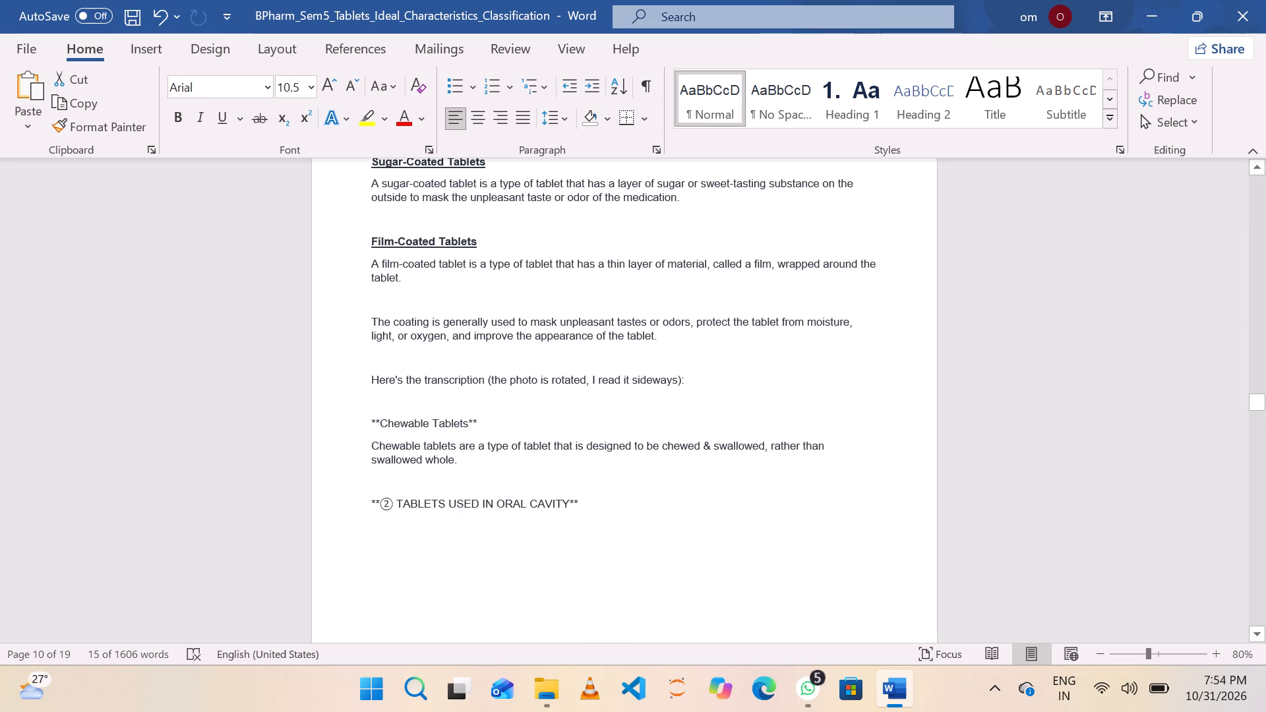
click(364, 321)
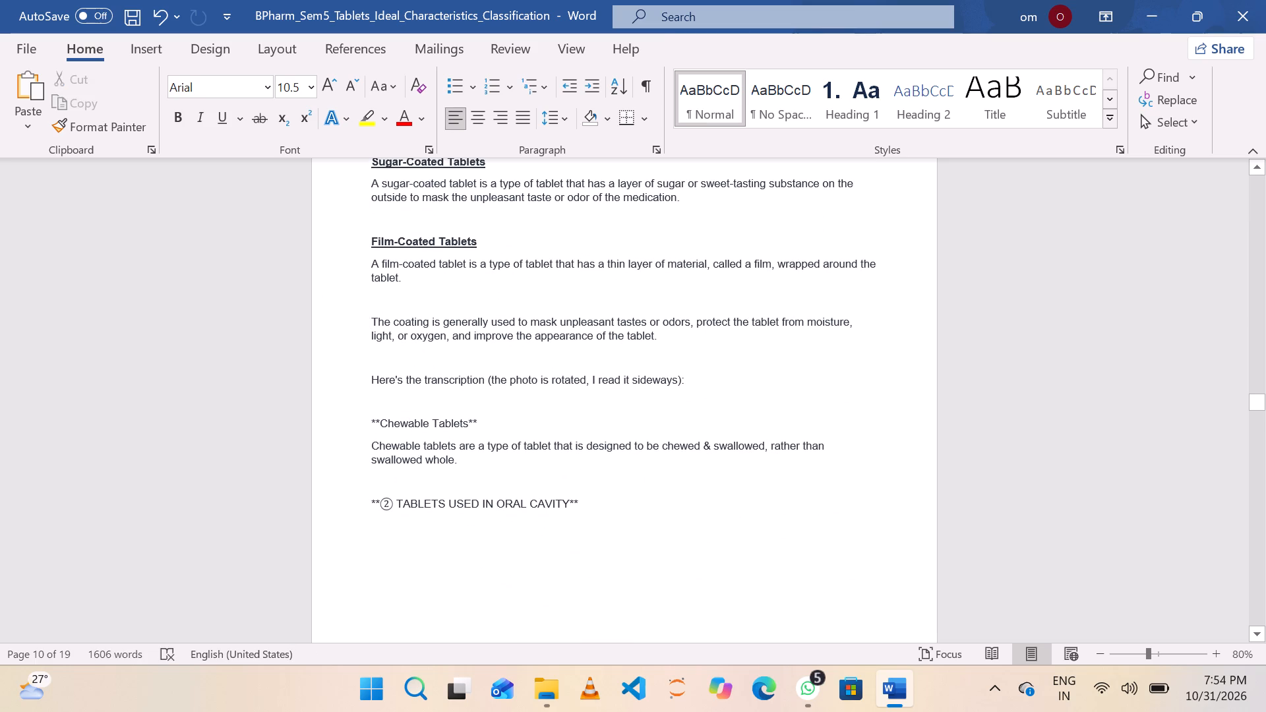
key(BackSpace)
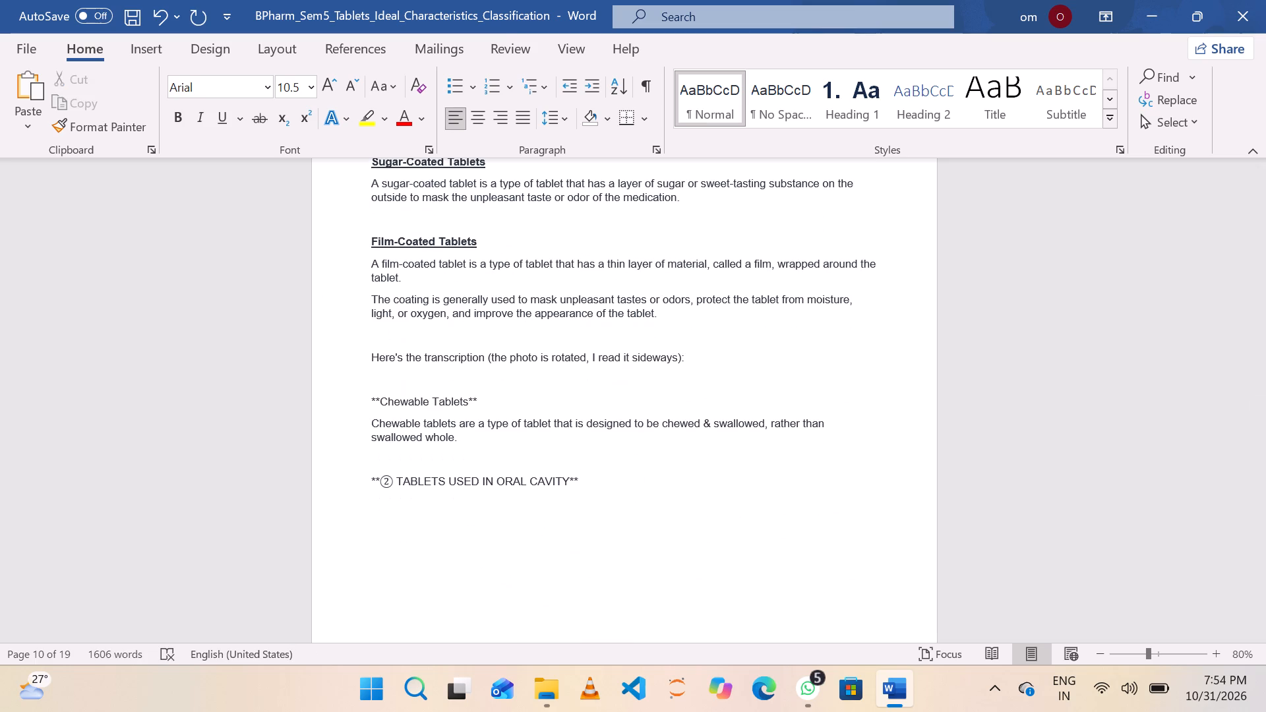
key(BackSpace)
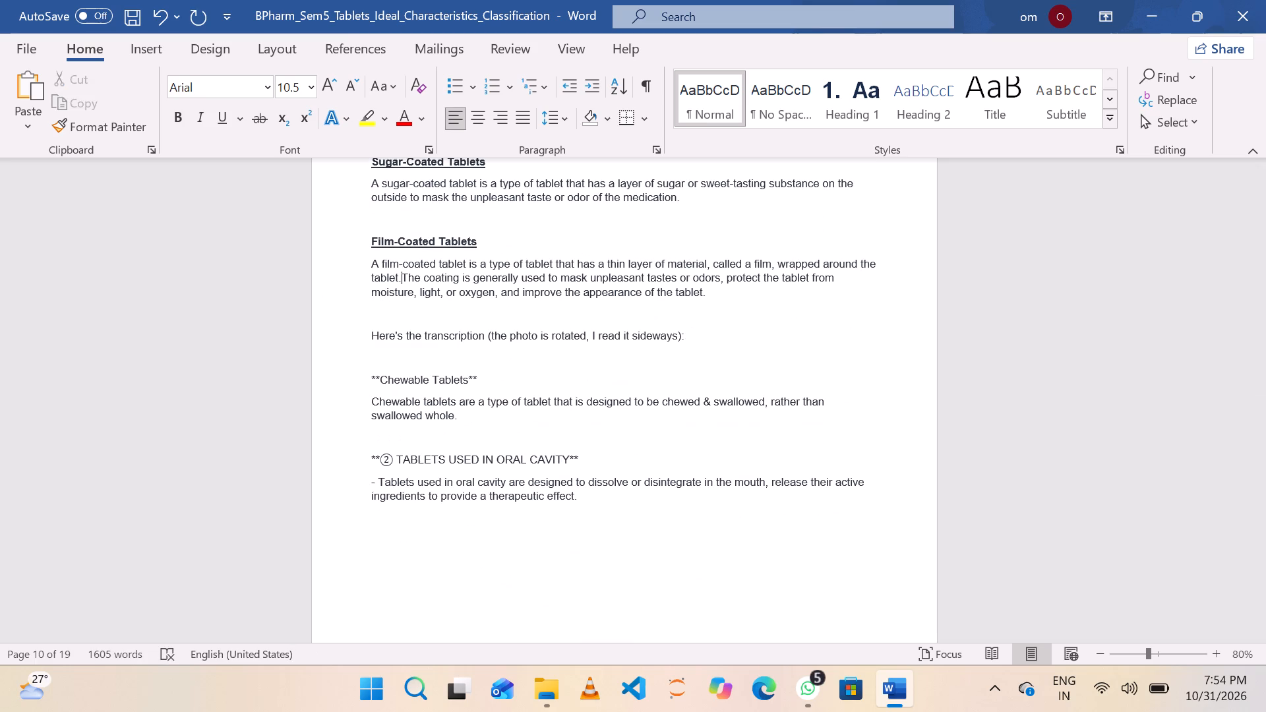
key(space)
Delete the stray line "Here's the transcription (the photo is rotated, I read it sideways):" above the Chewable Tablets heading.
key(Down)
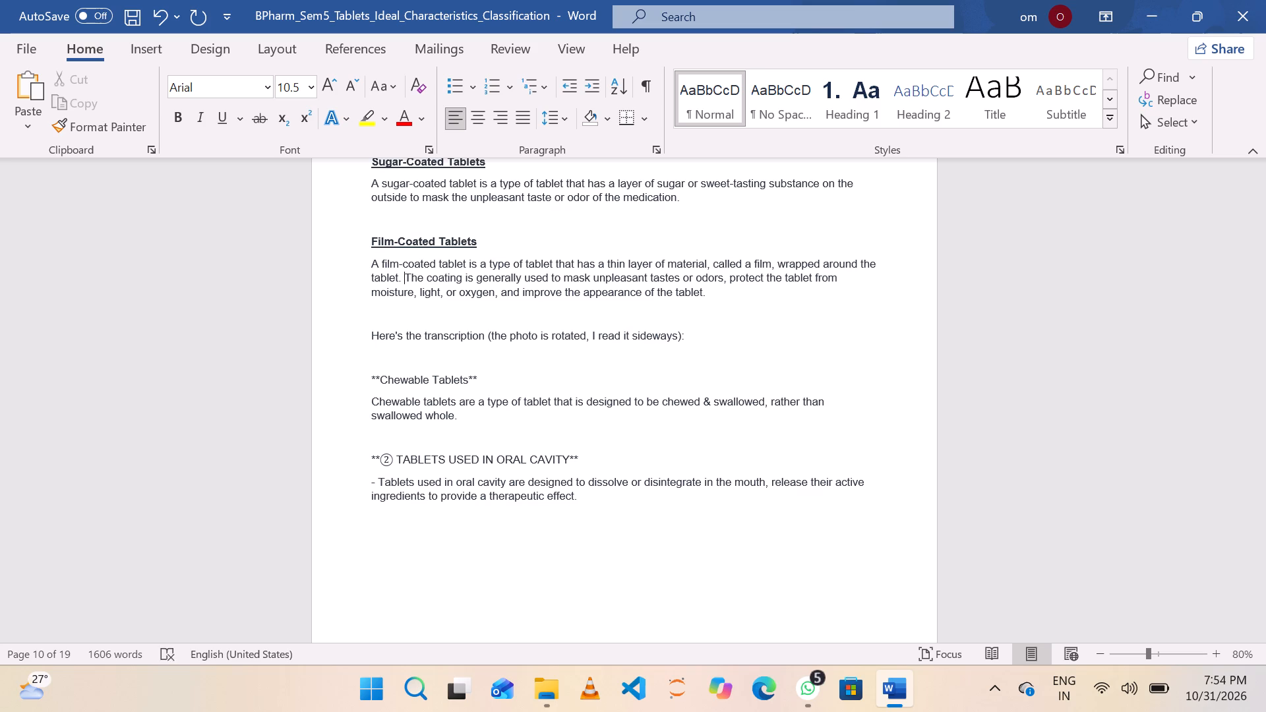
key(Down)
key(Down)
key(Left)
key(Left)
key(Left)
key(Left)
key(Left)
key(Left)
triple_click(487, 340)
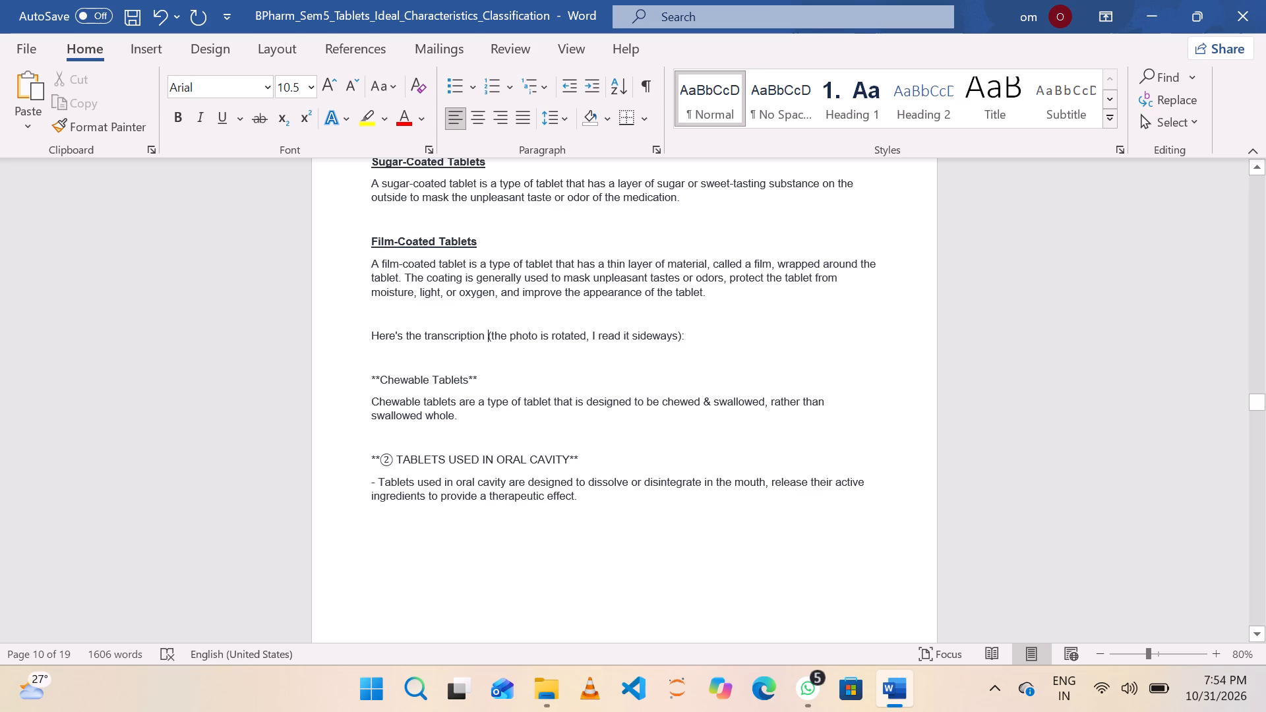
click(487, 340)
triple_click(487, 340)
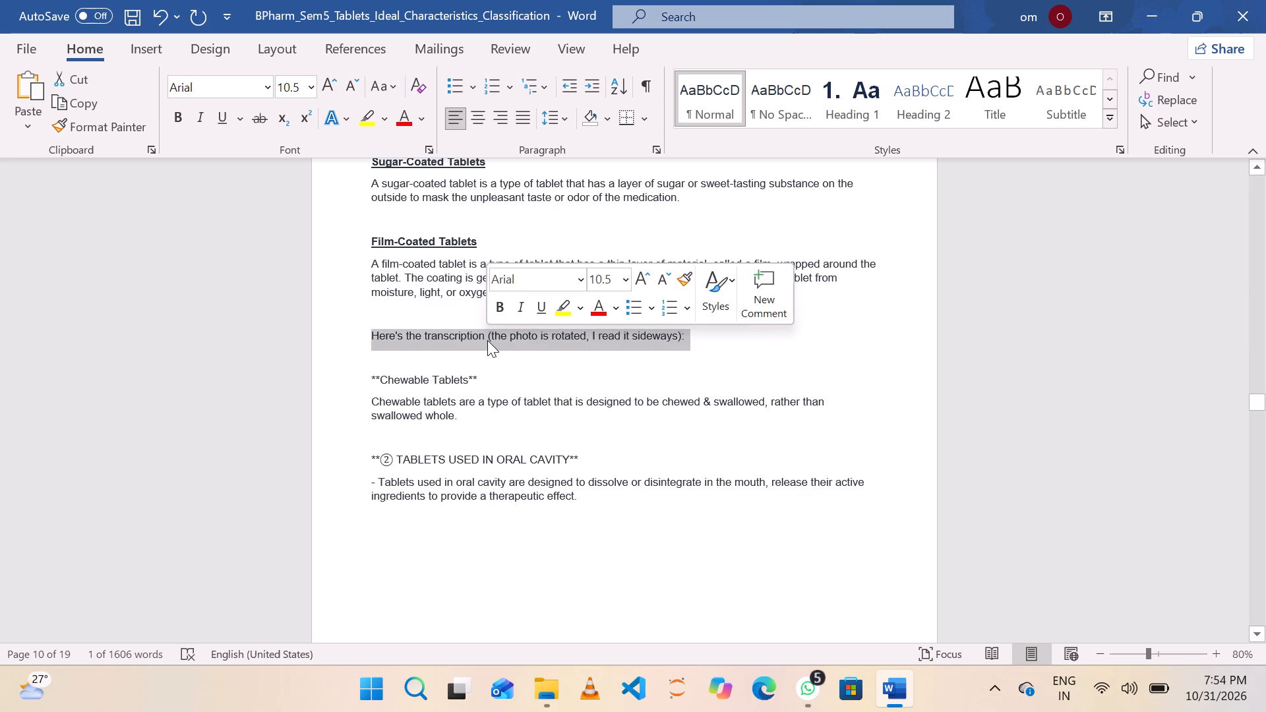
key(Delete)
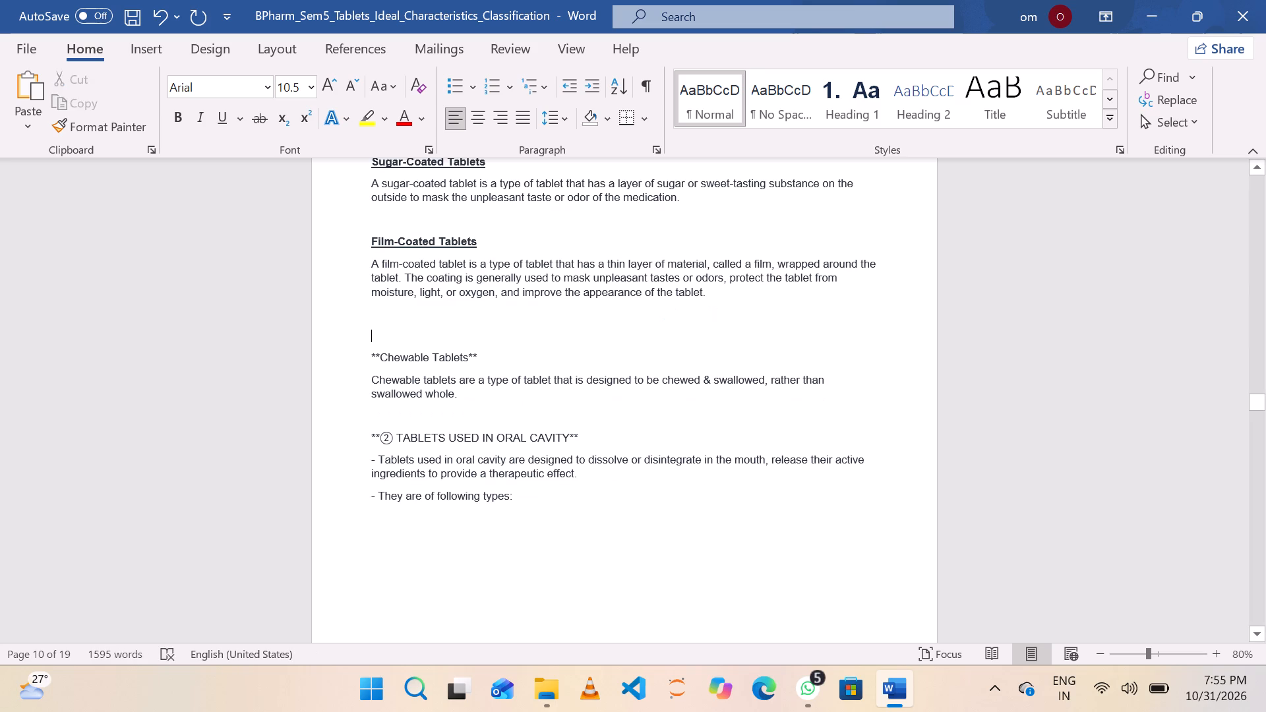
Remove the double asterisks before and after the "Chewable Tablets" heading text.
key(Down)
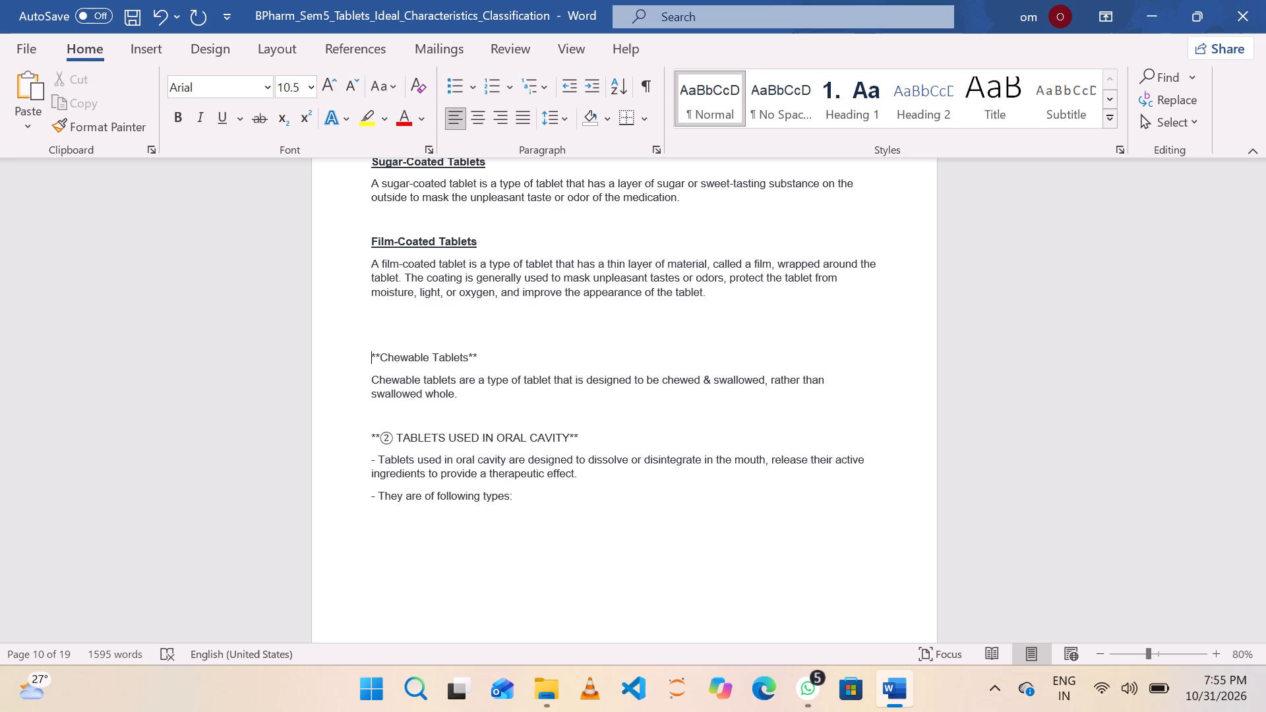
key(Right)
key(Right)
key(BackSpace)
key(BackSpace)
key(Right)
key(Right)
key(Right)
key(Right)
key(Right)
key(Right)
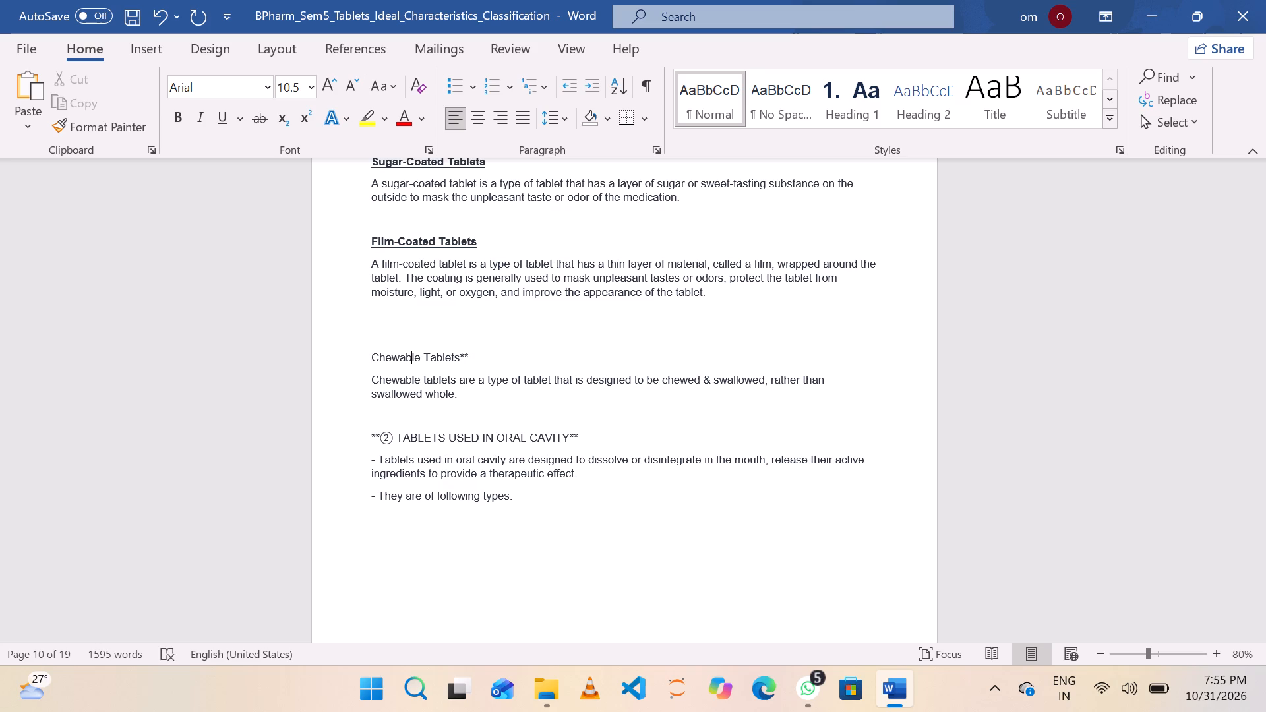
key(Right)
key(Right)
key(Right)
key(Right)
key(Right)
key(Right)
key(Right)
key(Right)
key(Right)
key(Right)
key(Right)
key(Right)
key(BackSpace)
key(BackSpace)
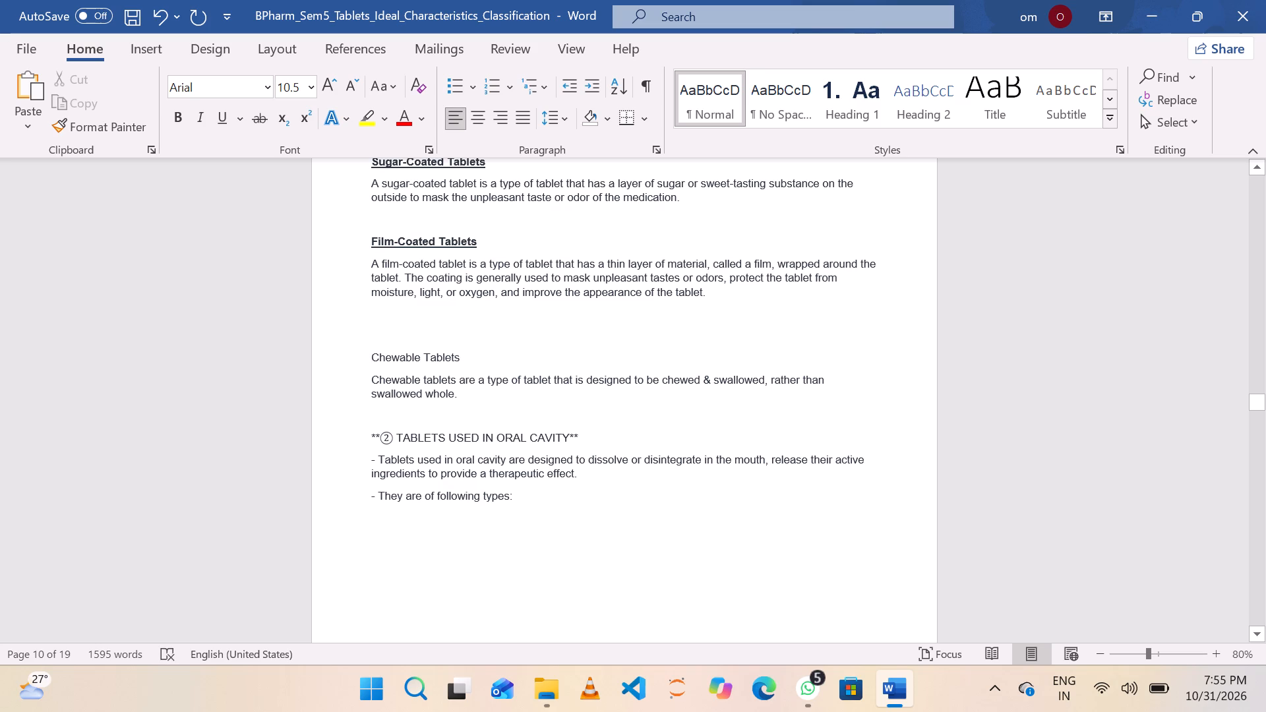
Make the "Chewable Tablets" heading bold and underlined.
triple_click(412, 364)
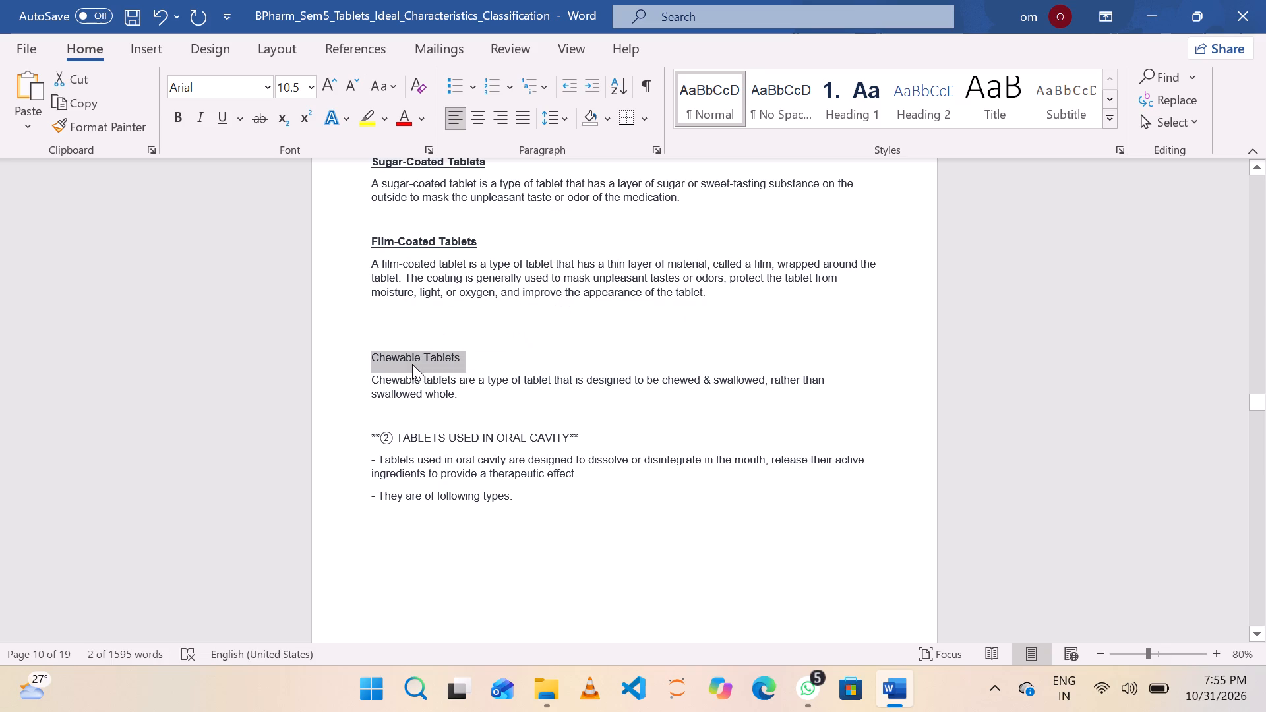
key(ctrl+b)
key(ctrl+u)
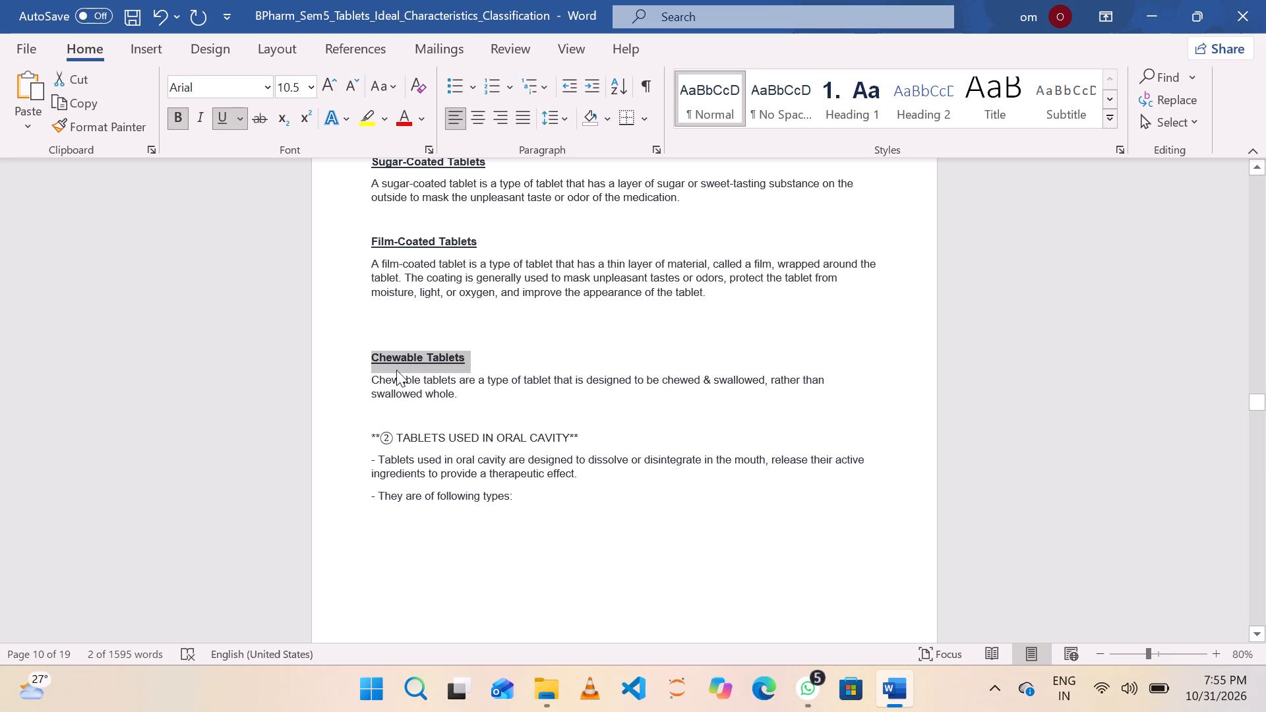
click(368, 409)
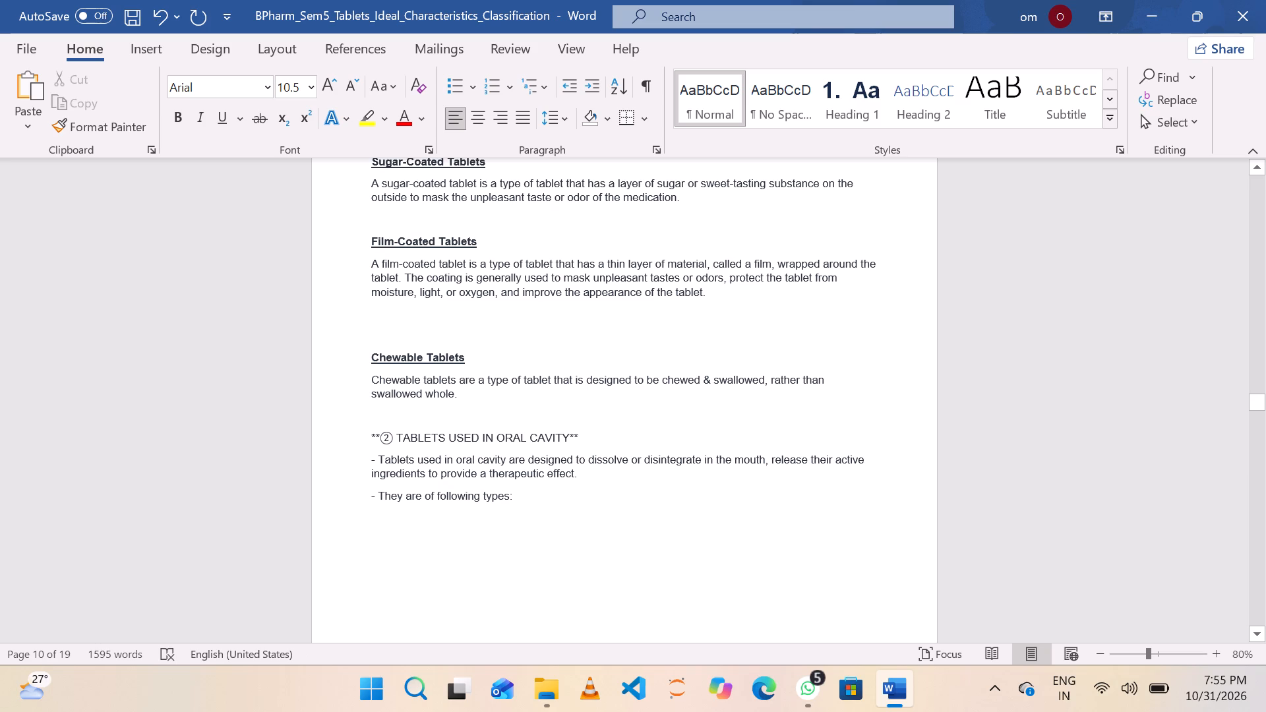
Remove the double asterisks before and after the "TABLETS USED IN ORAL CAVITY" heading text.
click(378, 435)
key(BackSpace)
key(BackSpace)
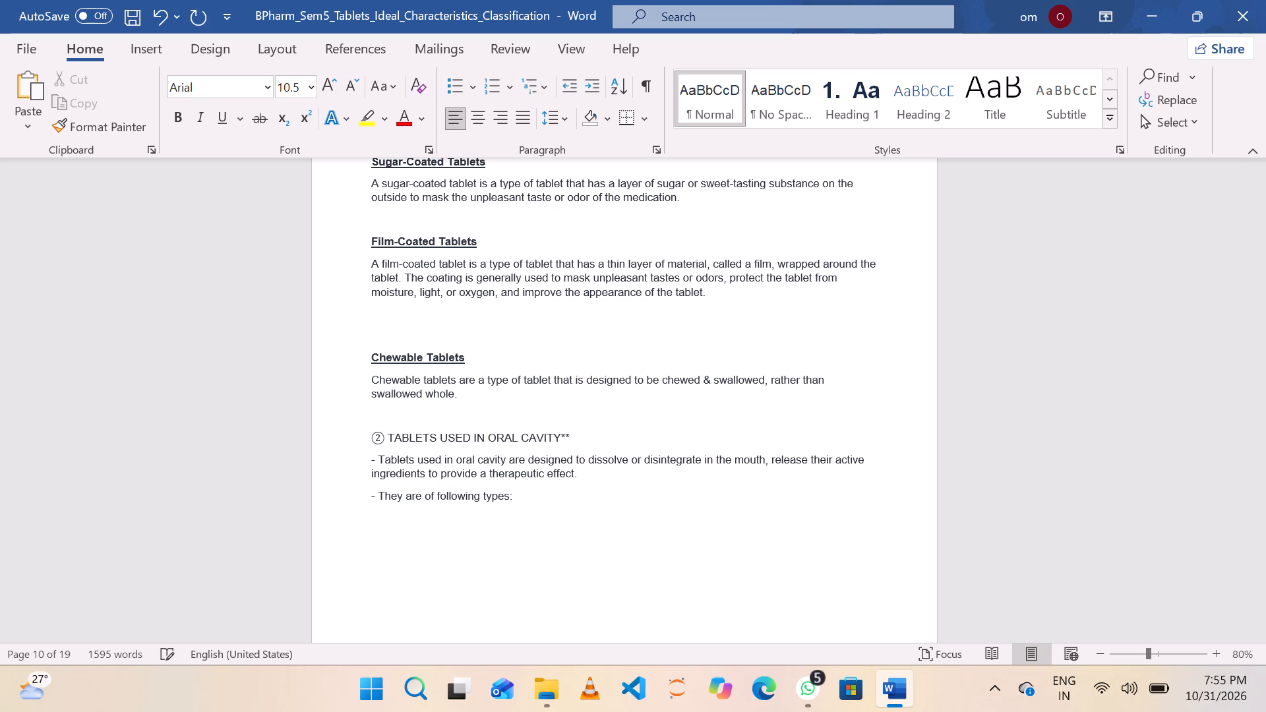
key(Right)
key(Right)
key(Right)
key(Right)
key(Right)
key(Right)
key(Right)
key(Right)
key(Right)
key(Right)
key(Right)
key(Right)
key(Right)
key(Right)
key(Right)
key(Right)
key(Right)
key(Right)
key(Right)
key(Right)
key(Right)
key(Right)
key(Right)
key(Right)
key(Right)
key(Right)
key(Right)
key(Right)
key(BackSpace)
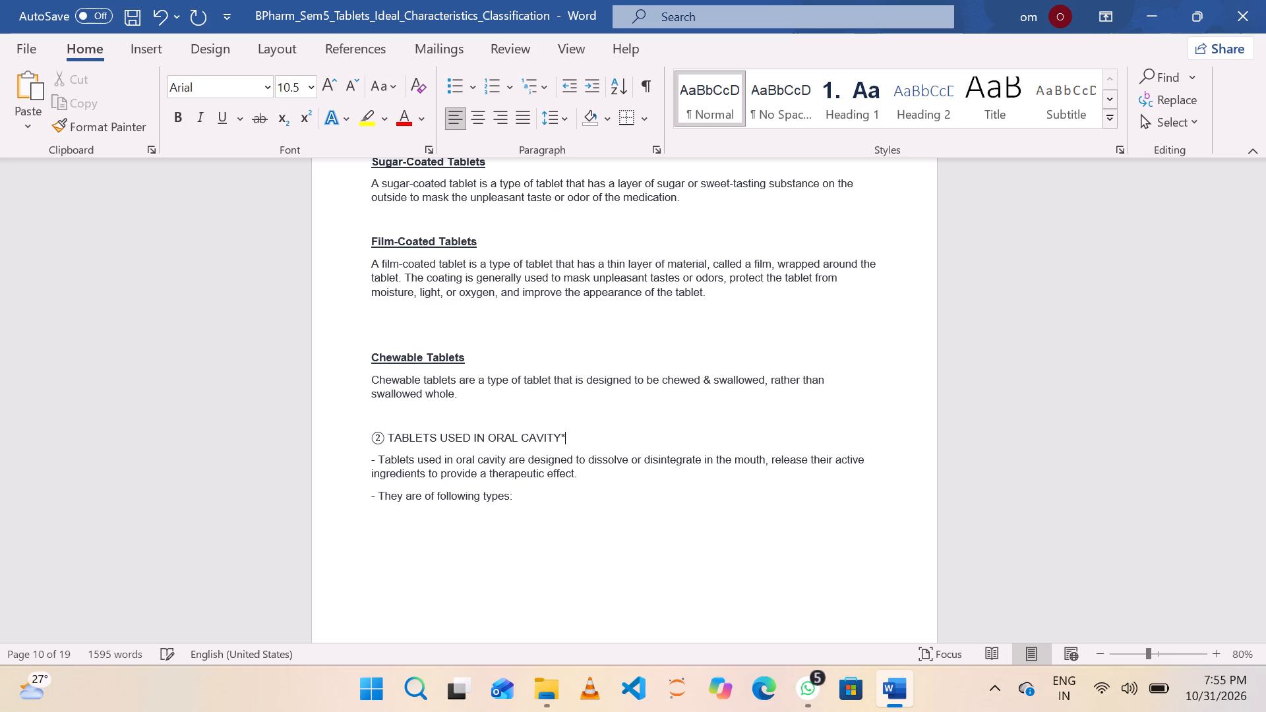
key(BackSpace)
Replace the circled number and space before "TABLETS USED IN ORAL CAVITY" with a plain "2.".
key(Left)
key(Left)
key(Left)
key(Left)
key(Left)
key(Left)
key(Left)
key(Left)
key(Left)
key(Left)
key(Left)
key(Left)
key(Left)
key(Left)
key(Left)
key(Left)
key(Left)
key(Left)
key(Left)
key(Left)
key(Left)
key(Left)
key(Left)
key(Left)
key(Left)
key(BackSpace)
key(BackSpace)
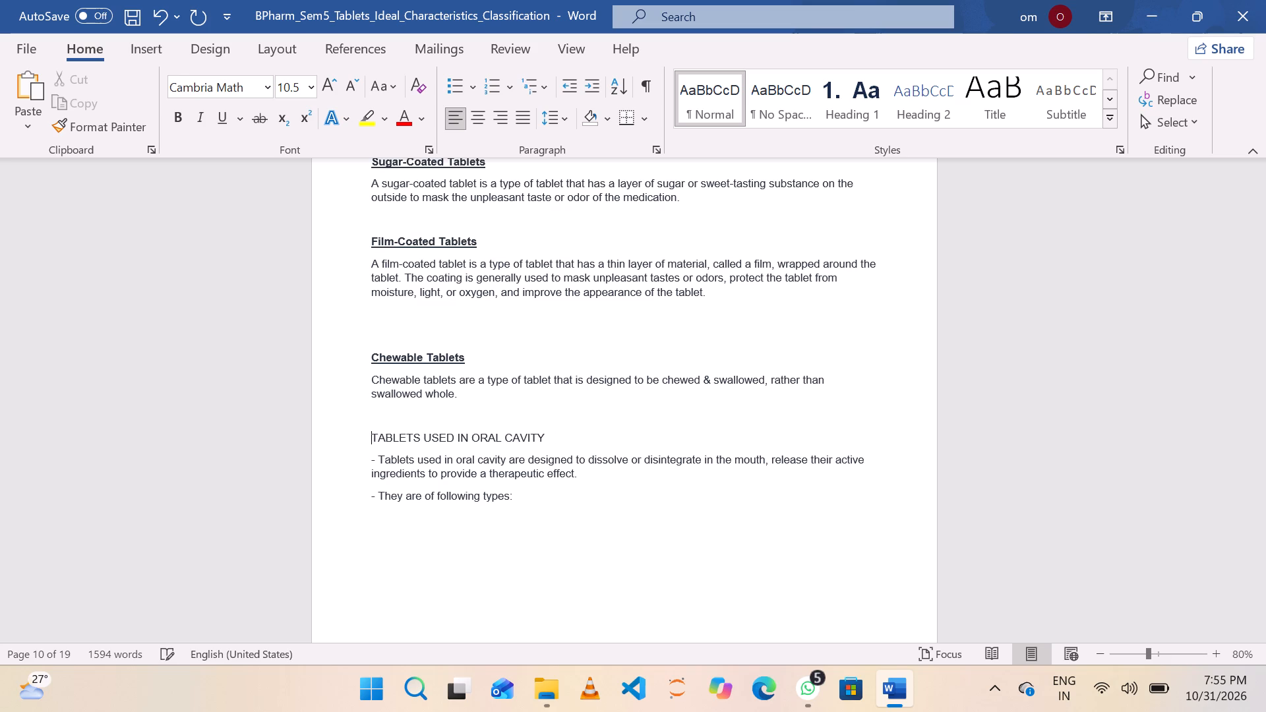
key(2)
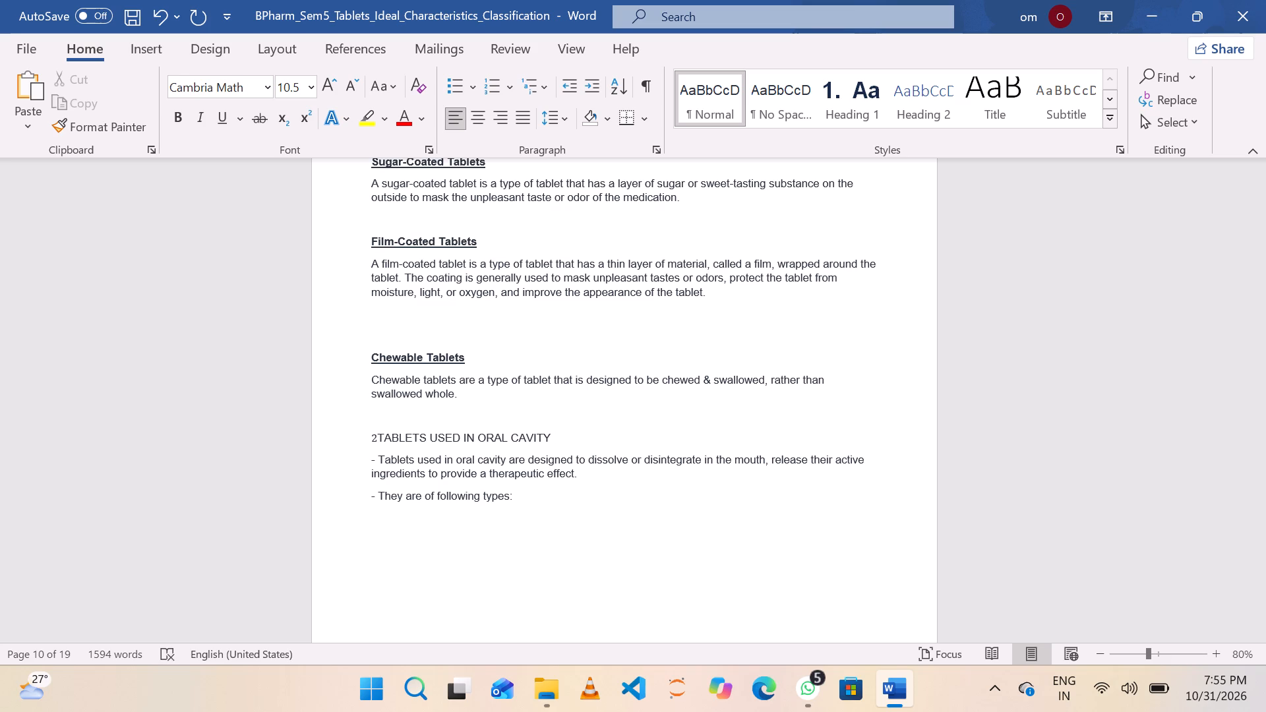
key(period)
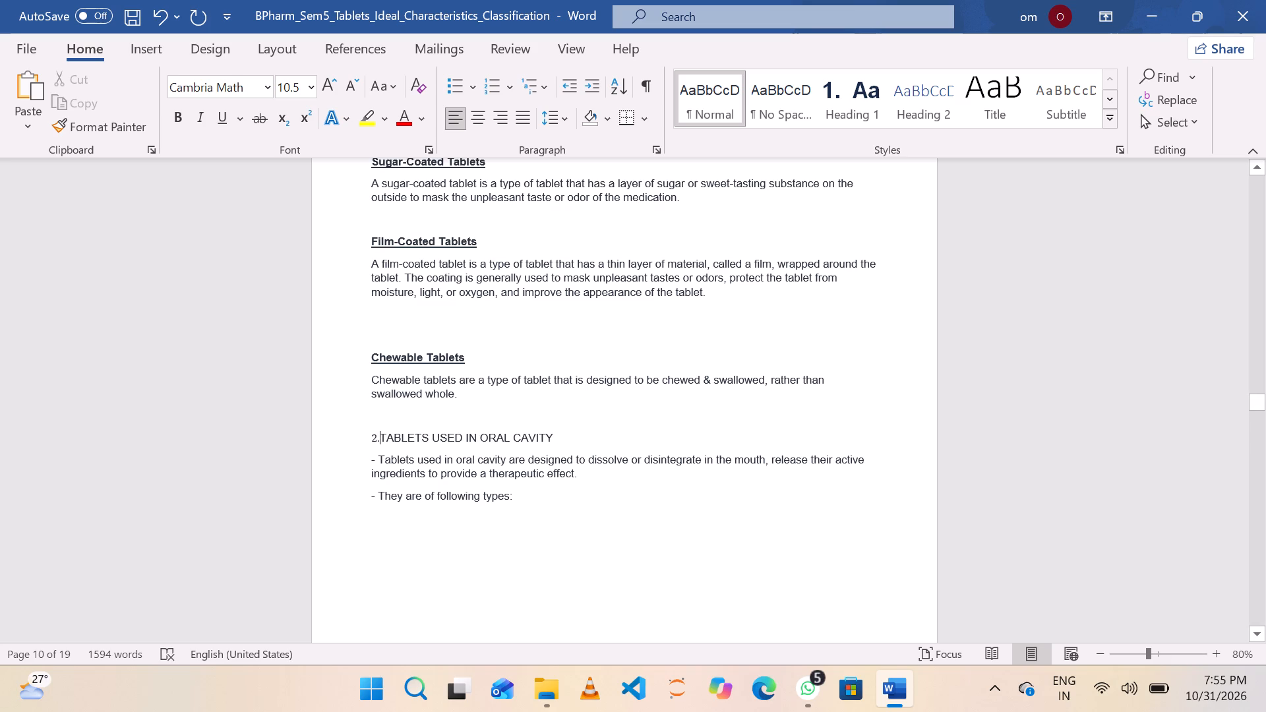
Make the "2.TABLETS USED IN ORAL CAVITY" heading bold and underlined.
triple_click(388, 440)
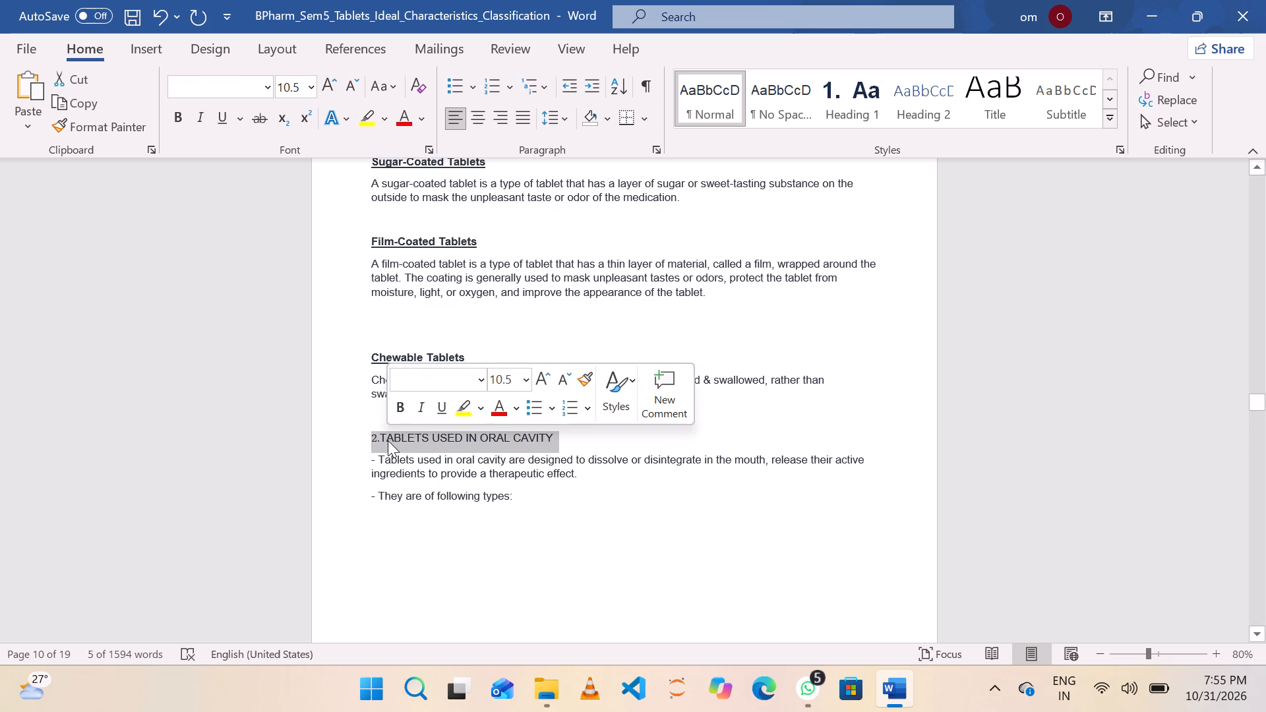
key(ctrl+b)
key(ctrl+u)
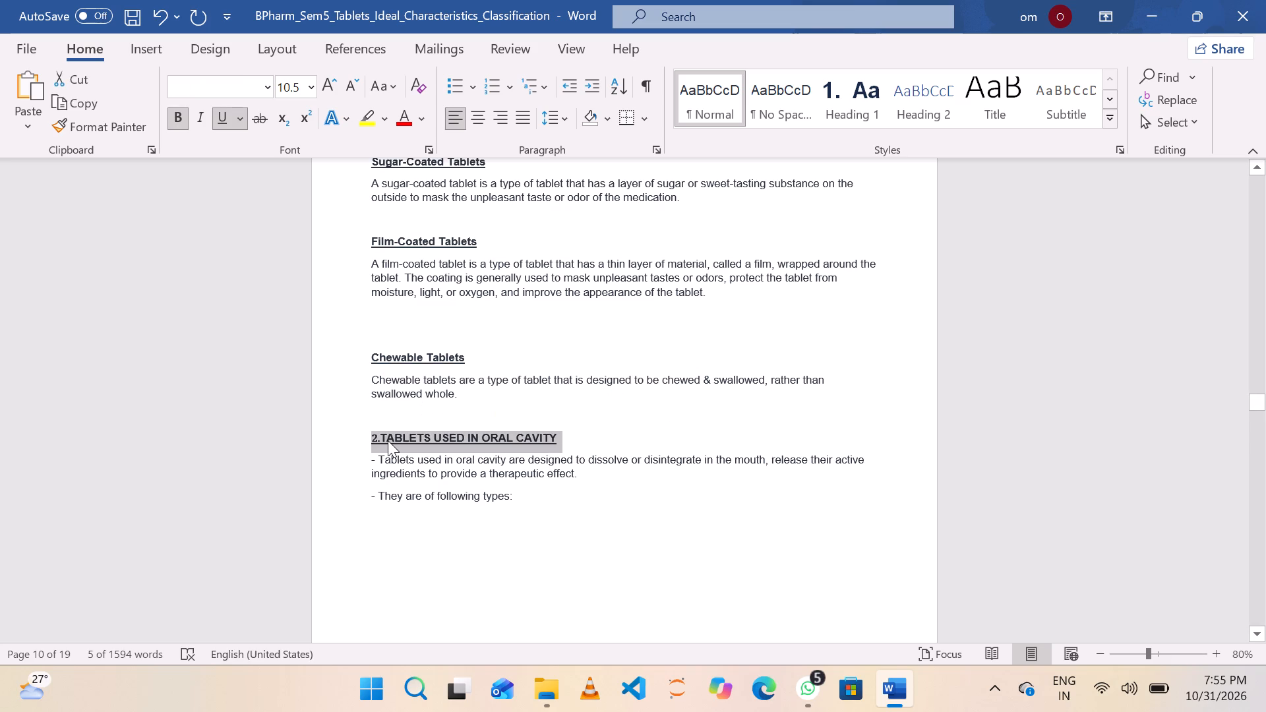
Replace the leading hyphen of the line "They are of following types:" under the oral cavity heading with a round bullet.
click(379, 500)
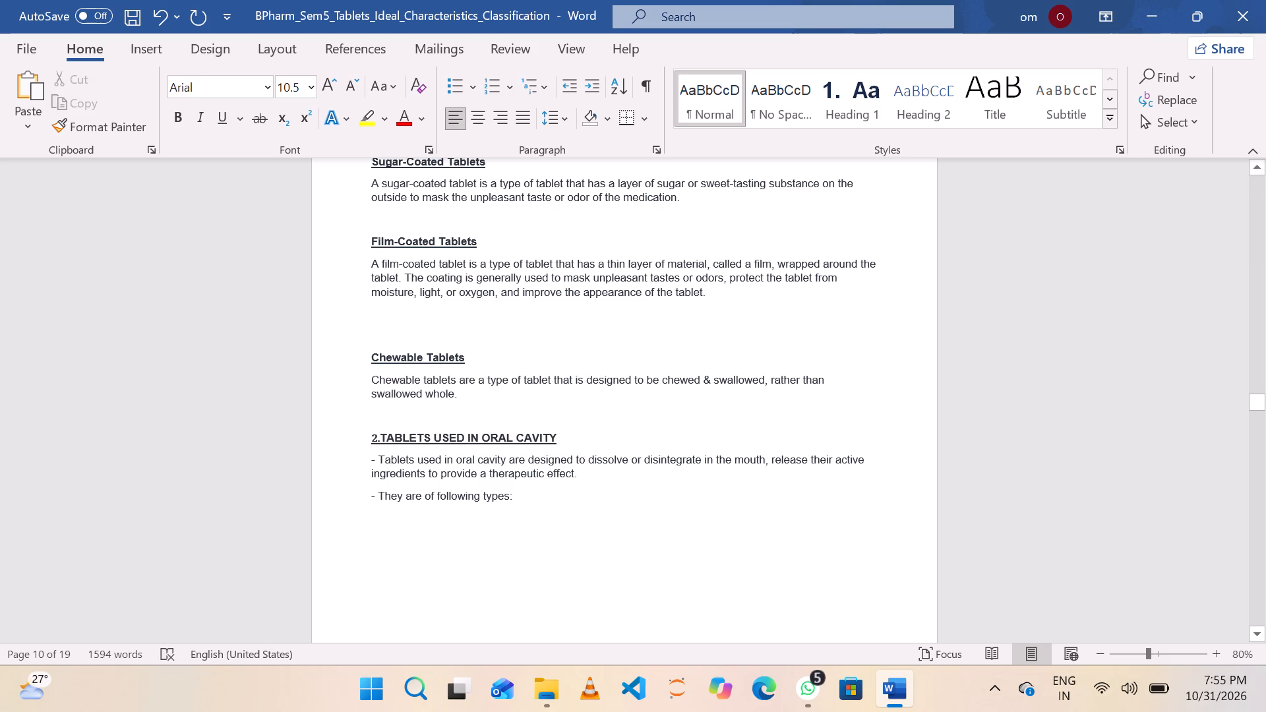
key(Up)
key(Down)
key(BackSpace)
key(BackSpace)
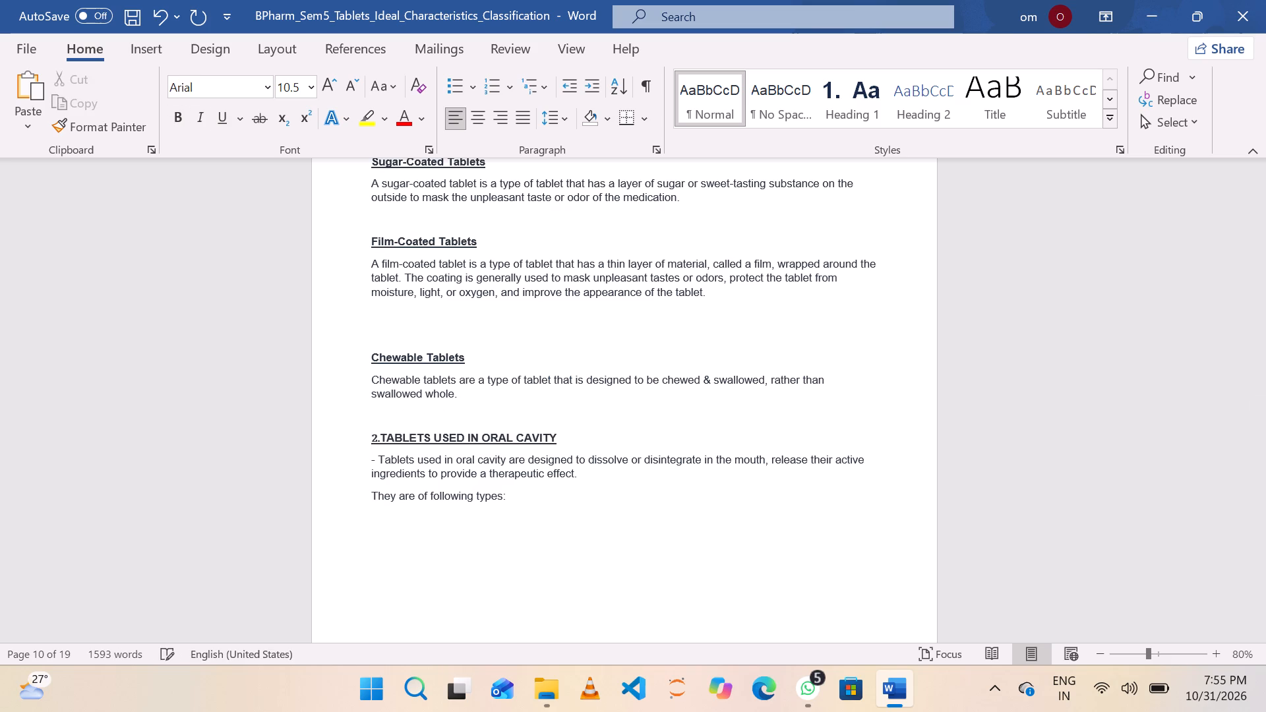
click(455, 72)
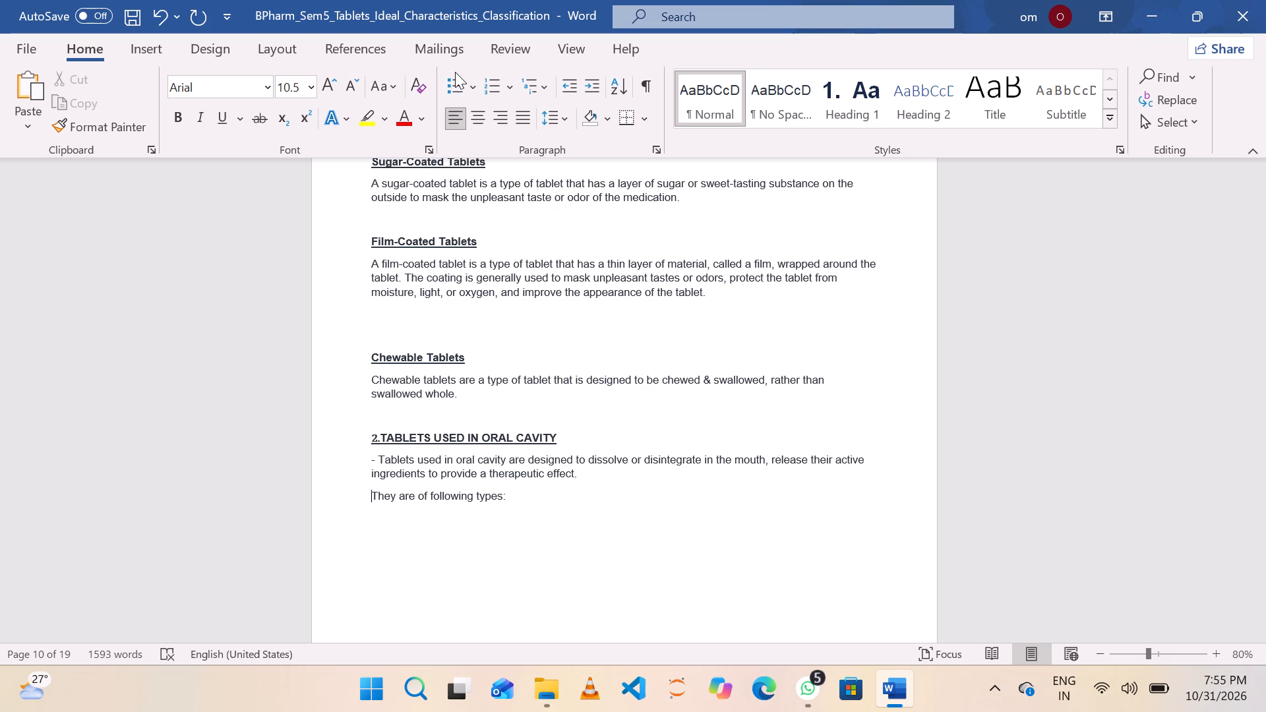
click(452, 85)
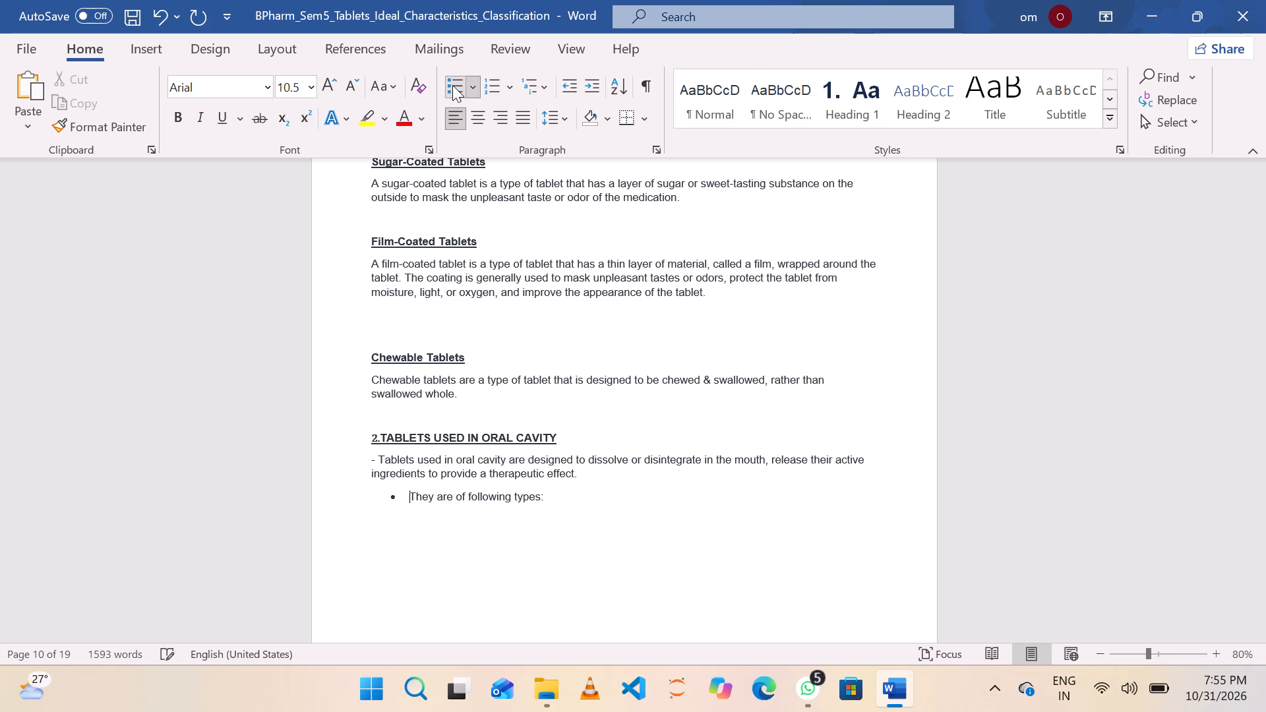
click(452, 85)
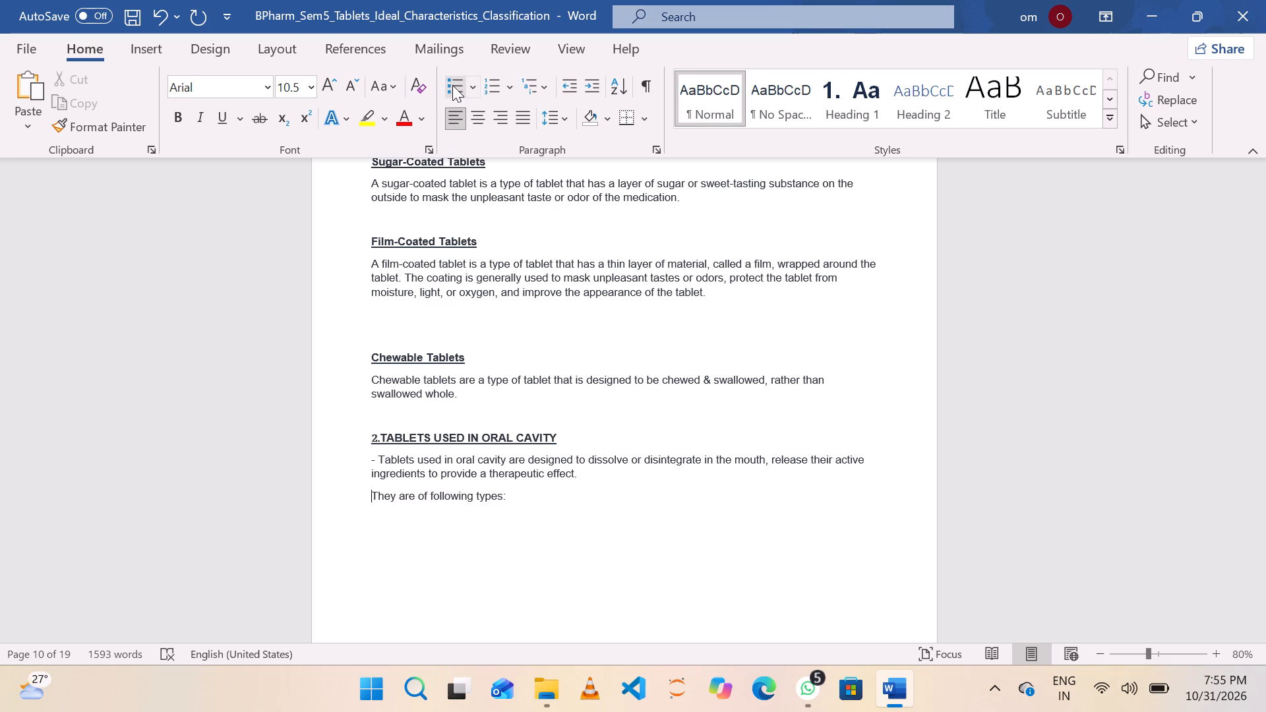
click(452, 85)
Replace the leading hyphen of the paragraph starting "Tablets used in oral cavity are designed" with a round bullet.
scroll(485, 535, down, 2)
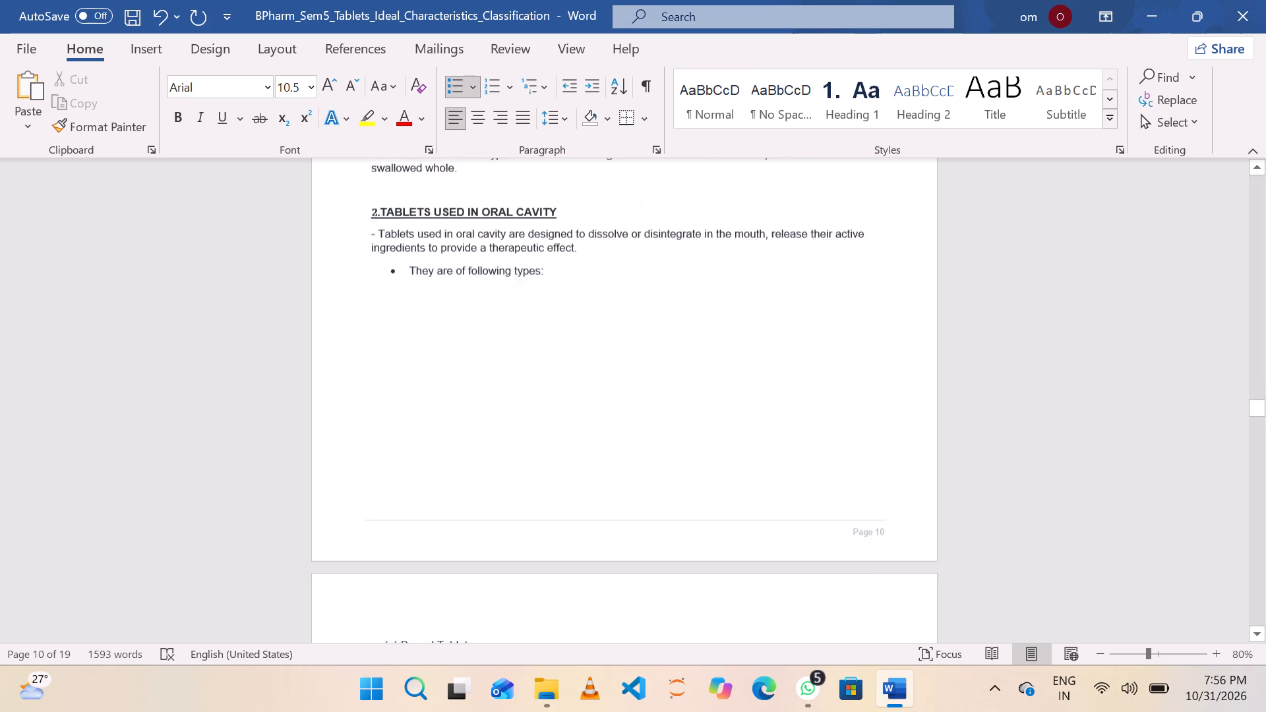
scroll(485, 535, down, 1)
key(Up)
key(Up)
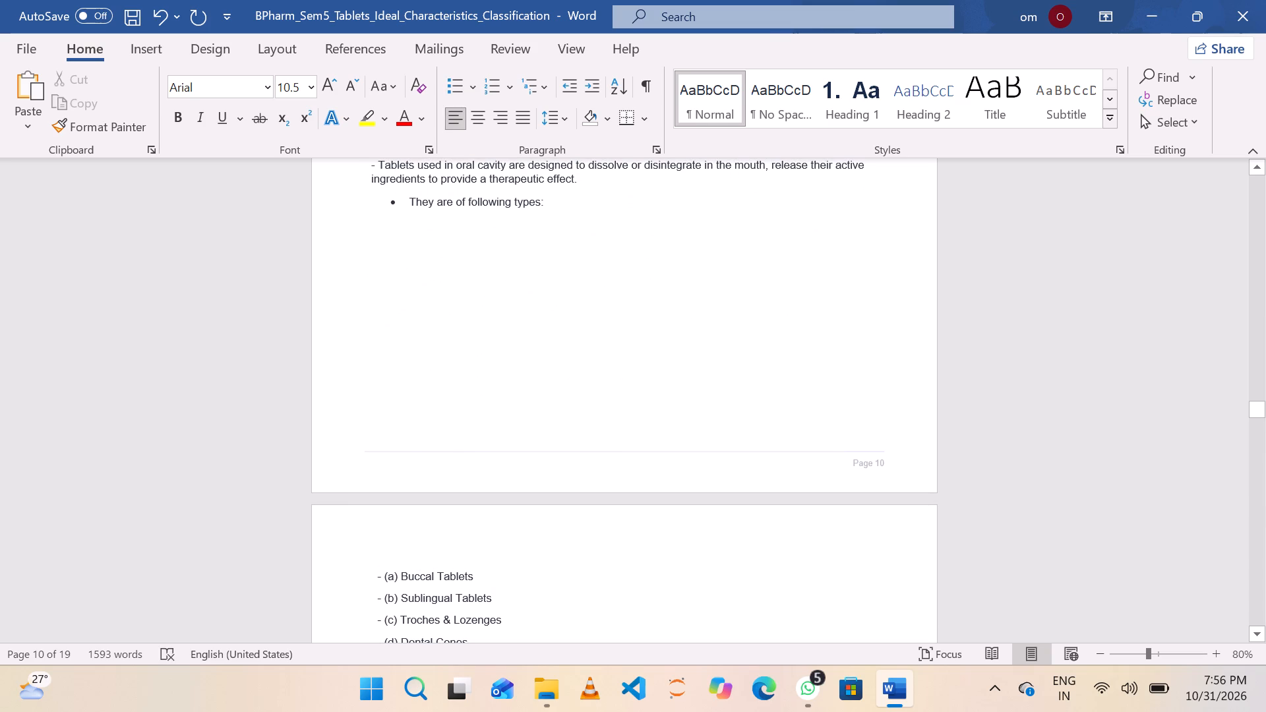
key(Left)
key(Left)
key(Left)
key(Left)
key(Left)
key(Left)
scroll(485, 535, down, 1)
scroll(485, 535, up, 3)
key(BackSpace)
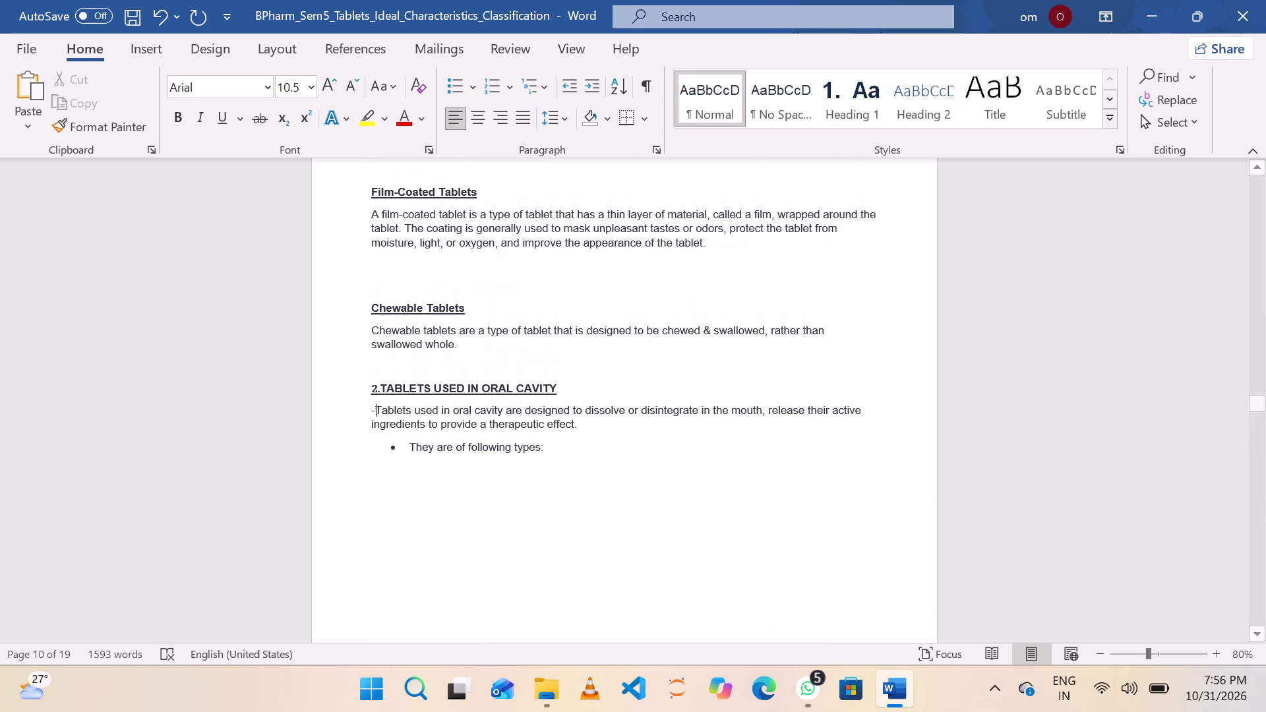
key(BackSpace)
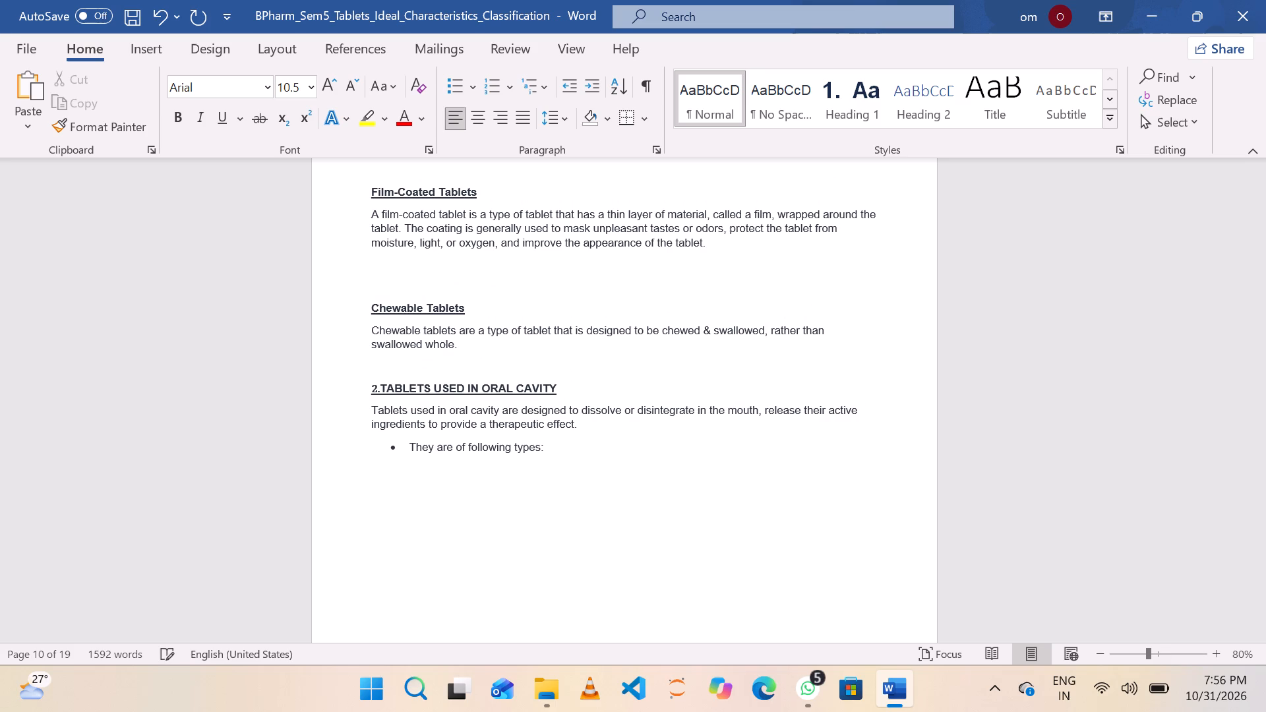
click(454, 86)
click(454, 86)
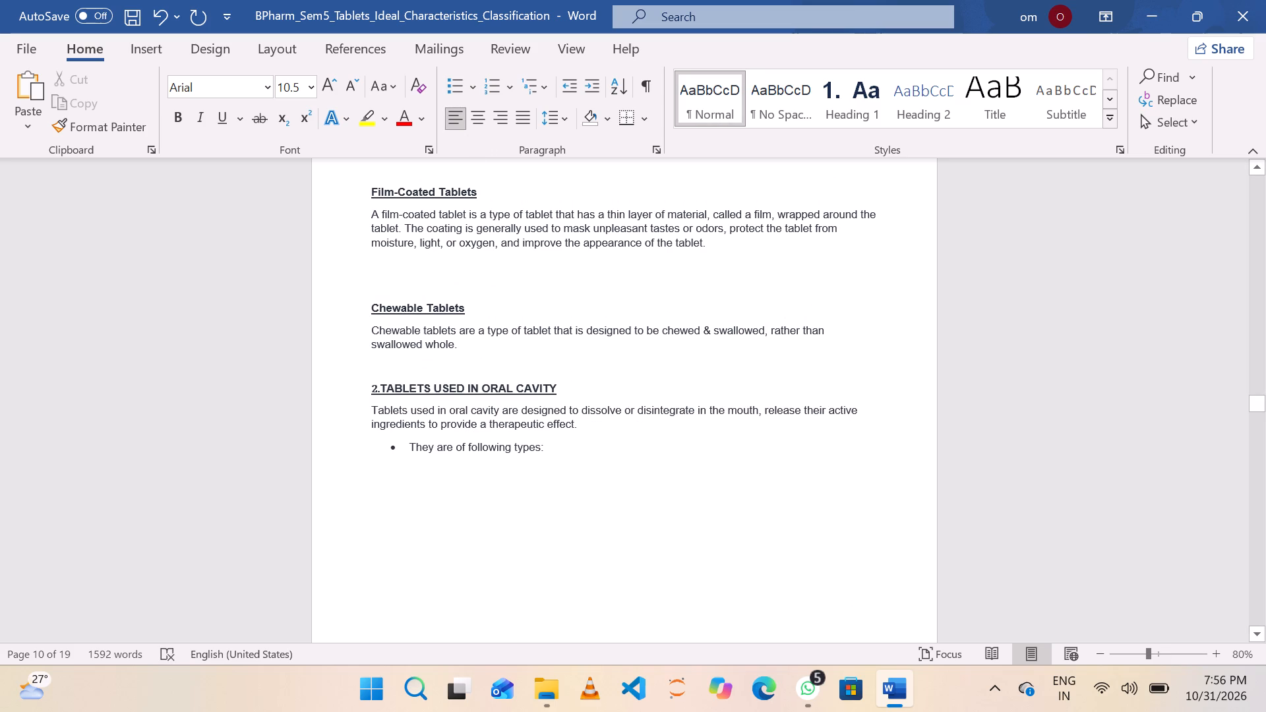
click(456, 92)
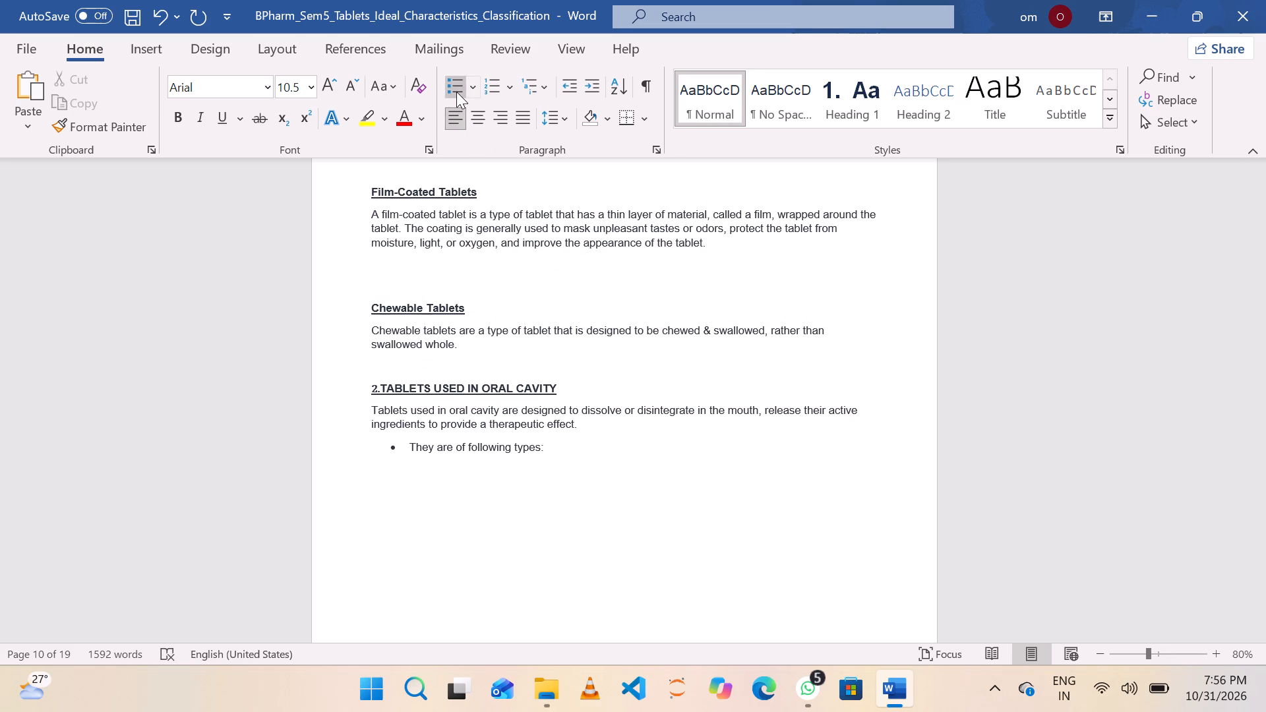
Remove the leading hyphen and the space after it from the "(a) Buccal Tablets" list item.
scroll(462, 415, down, 2)
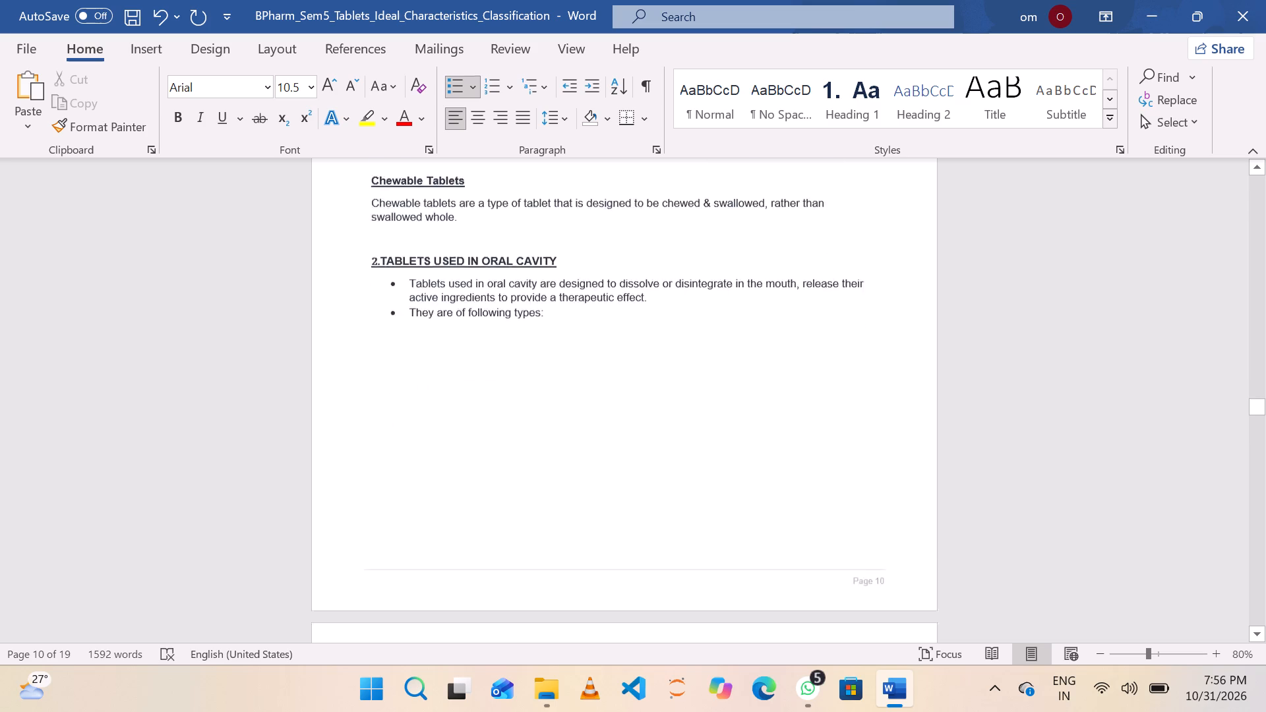
scroll(462, 415, down, 2)
scroll(462, 415, up, 1)
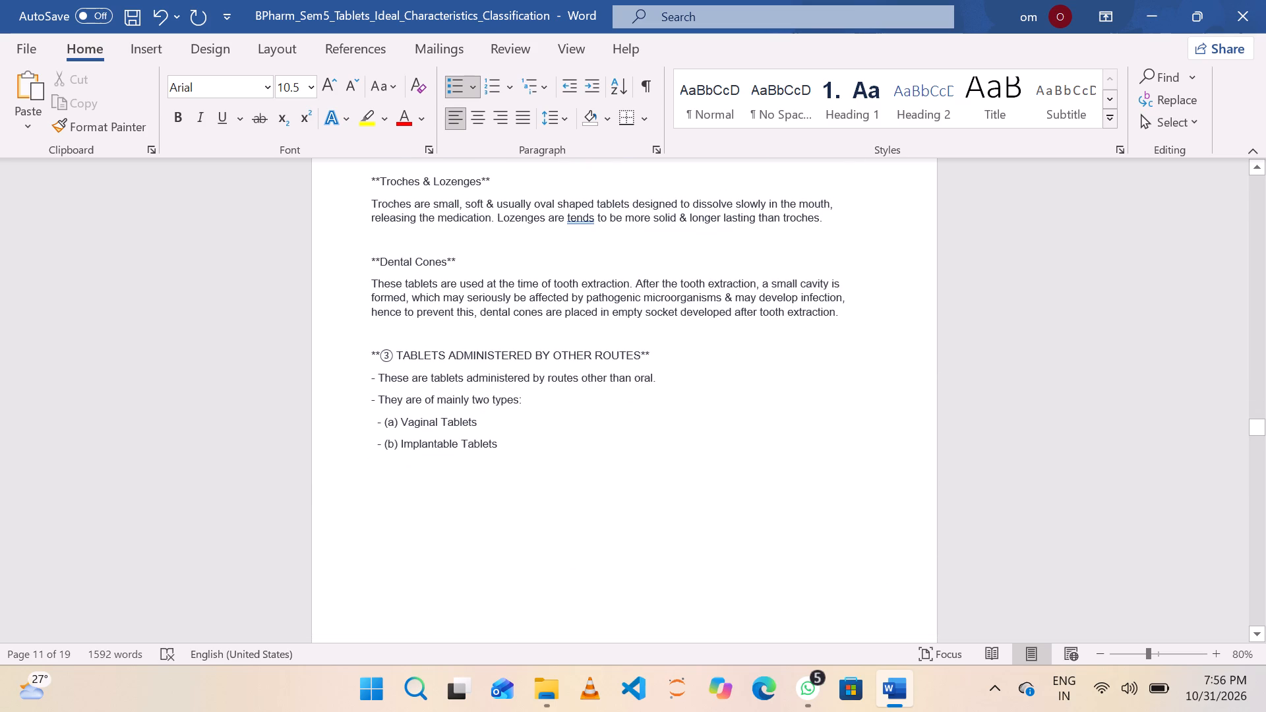
scroll(462, 415, up, 6)
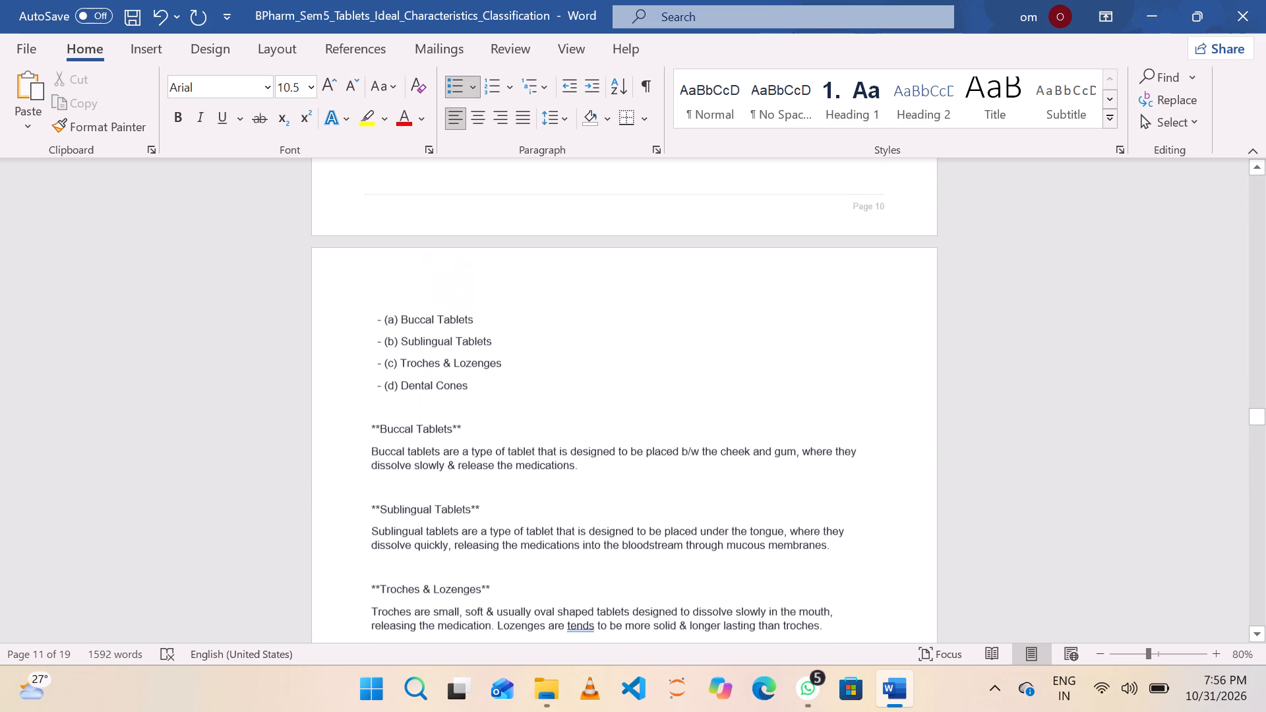
scroll(462, 415, up, 2)
scroll(462, 415, down, 4)
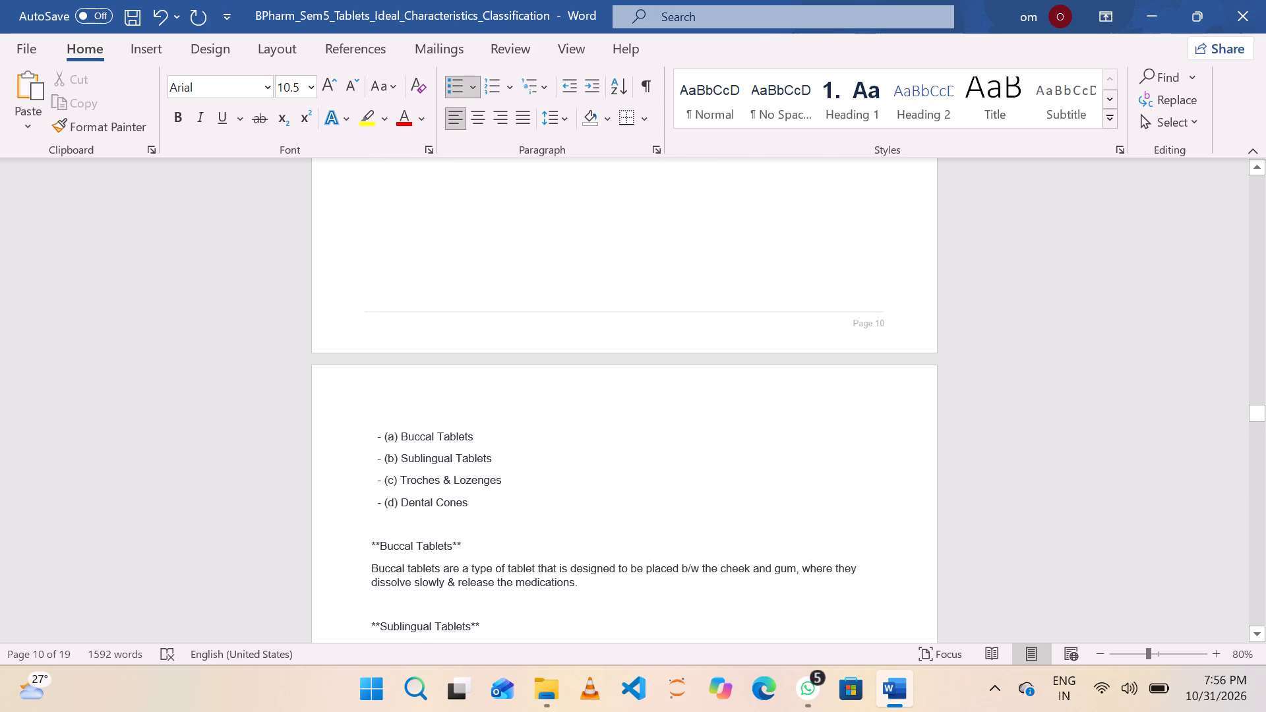
click(386, 443)
key(Left)
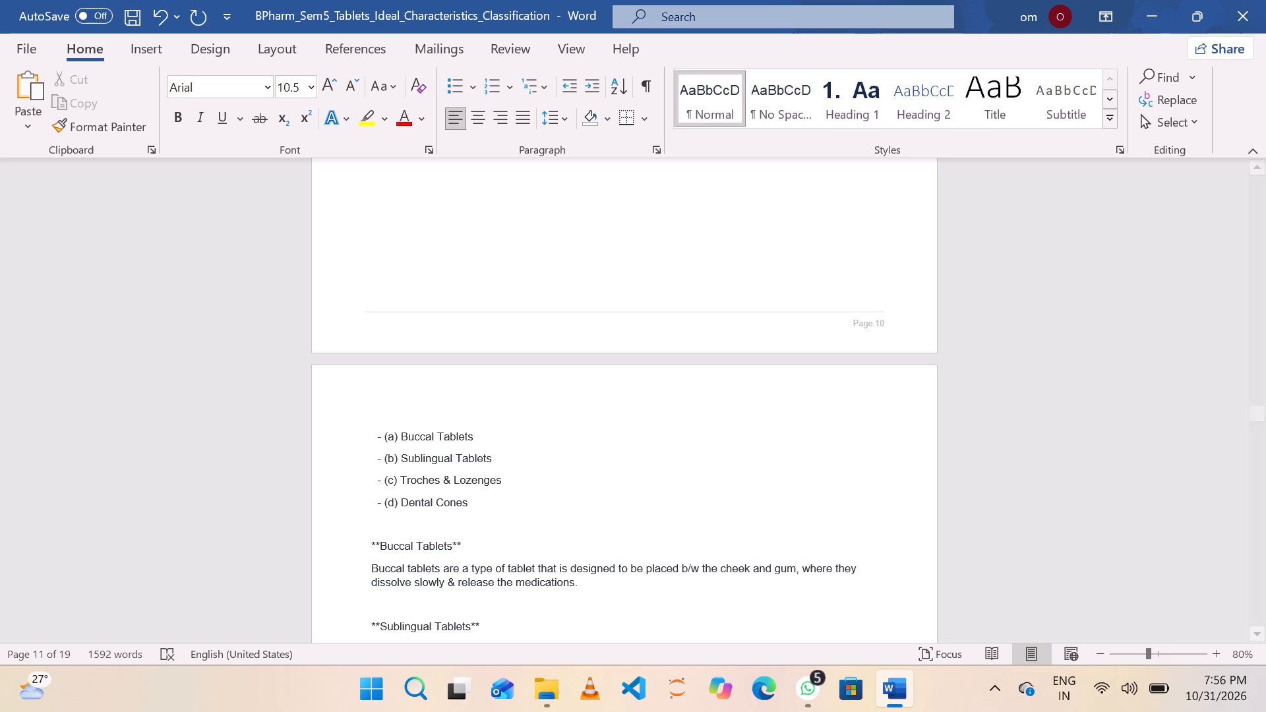
key(BackSpace)
key(BackSpace)
Remove the leading hyphens from the "(b) Sublingual Tablets" and "(c) Troches & Lozenges" list items.
key(Down)
key(Down)
key(Right)
key(Up)
key(Up)
key(Down)
key(BackSpace)
key(Down)
key(Right)
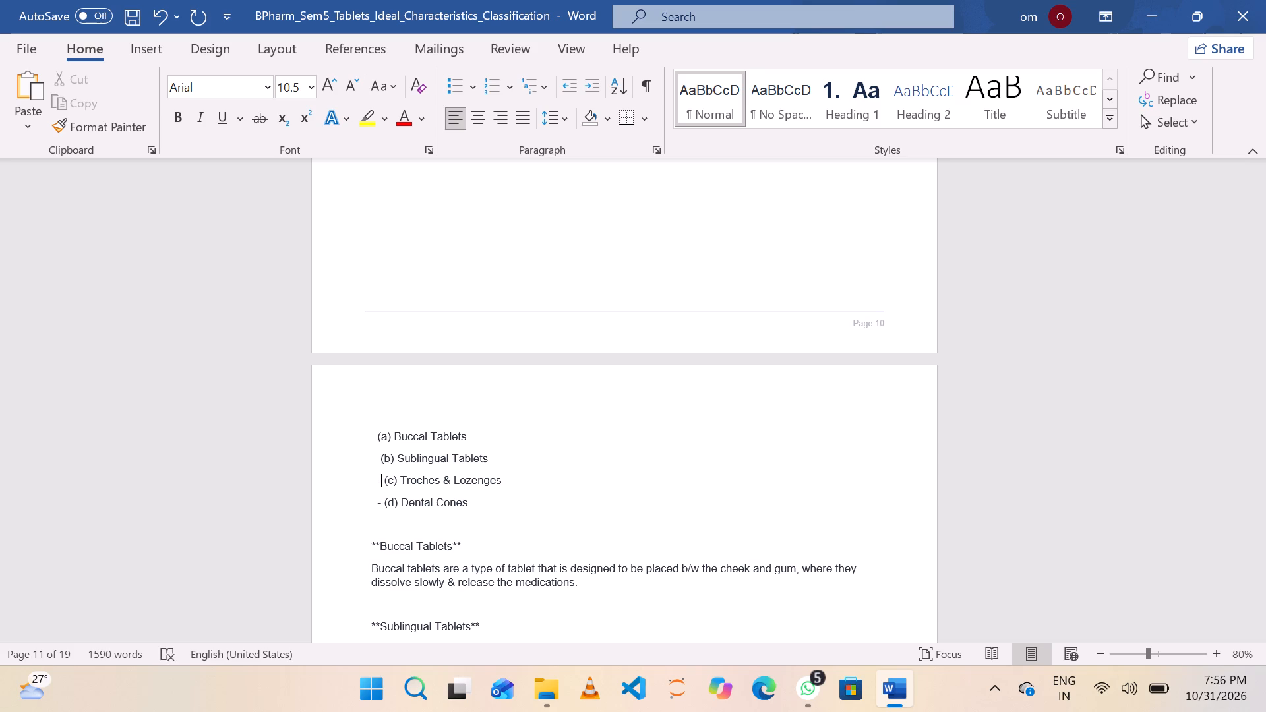
key(BackSpace)
key(BackSpace)
Add a leading space before "(c) Troches & Lozenges" and "(a) Buccal Tablets" to align them with item (b).
key(Up)
key(Up)
key(Down)
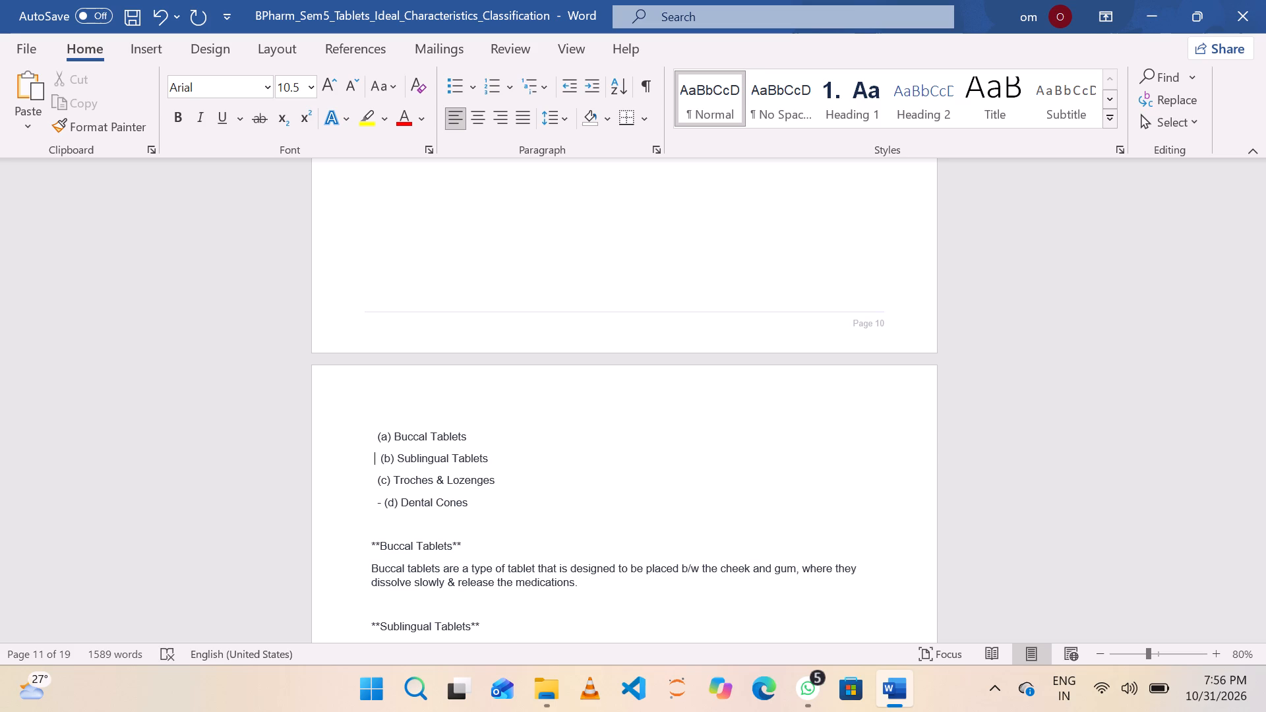
key(Right)
key(Down)
key(space)
key(Up)
key(Up)
key(Up)
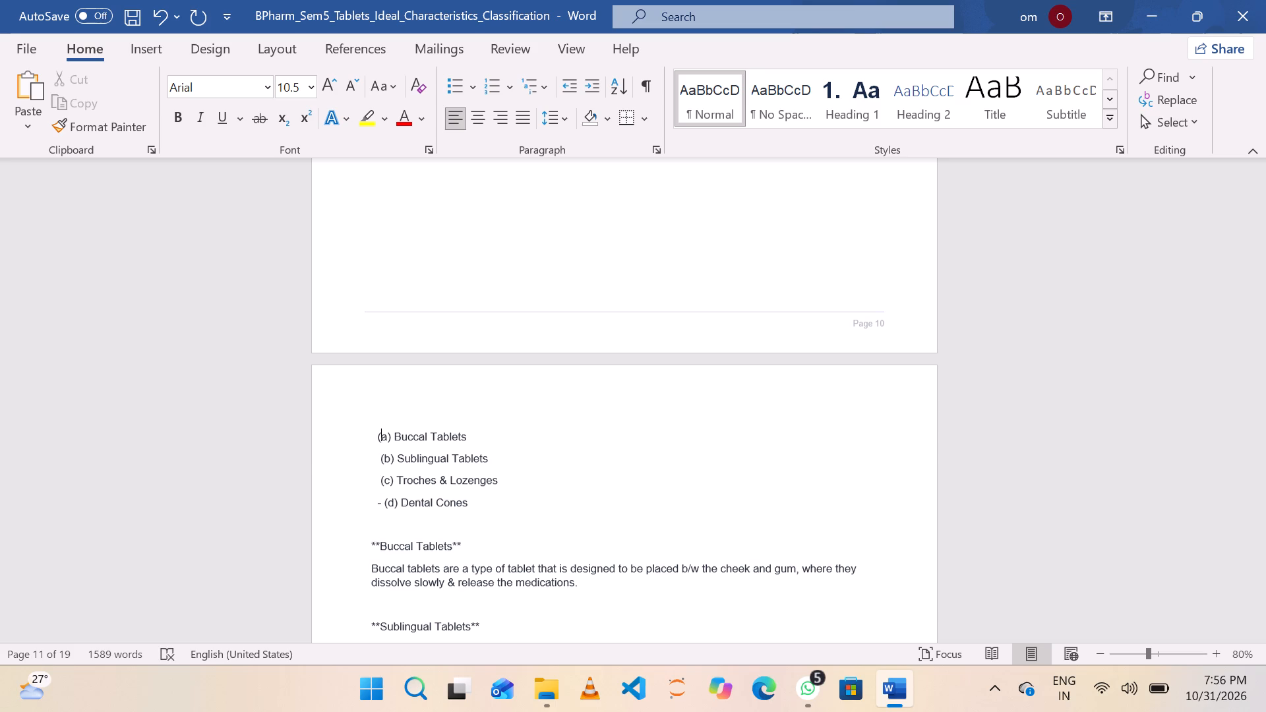
key(Down)
key(Left)
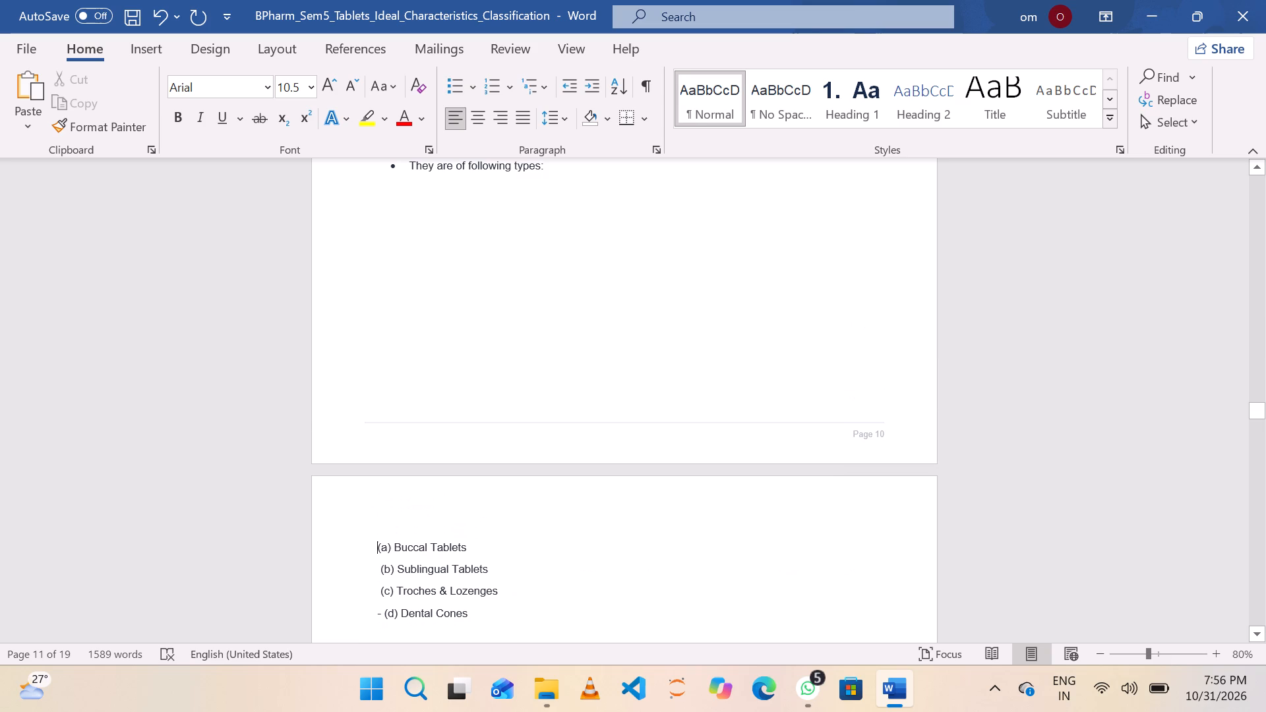
key(space)
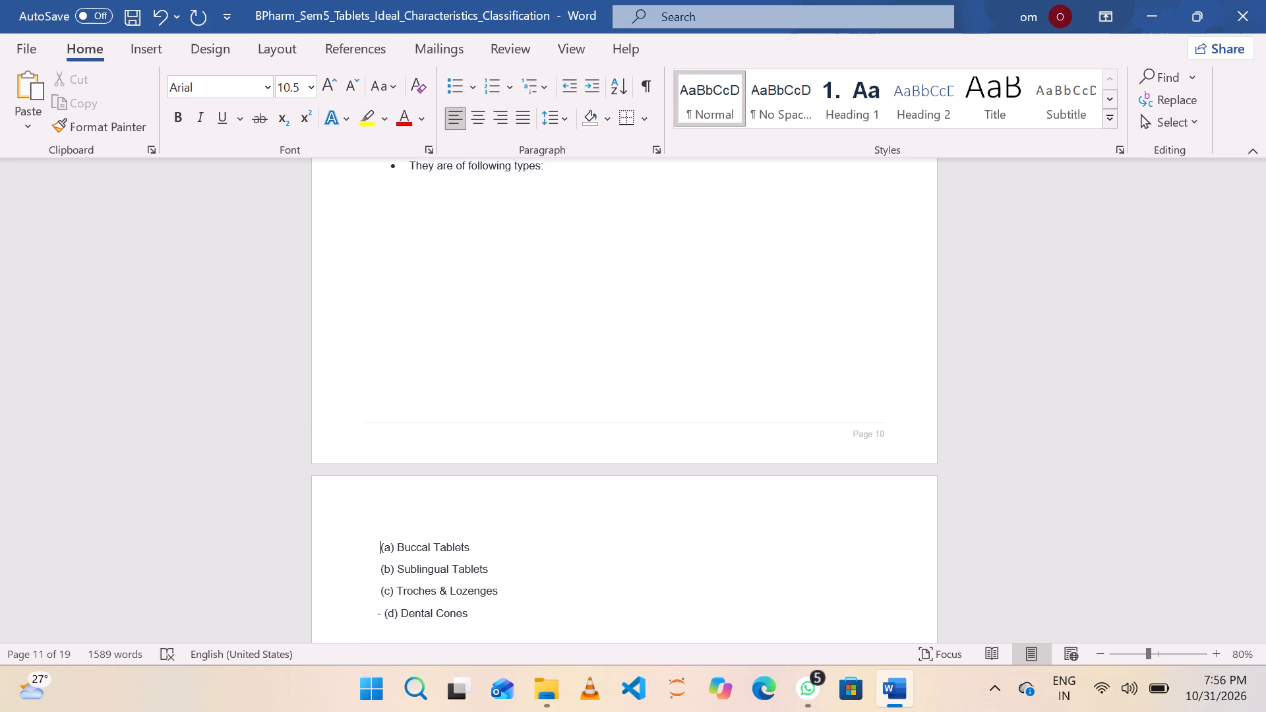
Remove the leading hyphen from the "(d) Dental Cones" list item.
key(Down)
key(Down)
key(Down)
key(BackSpace)
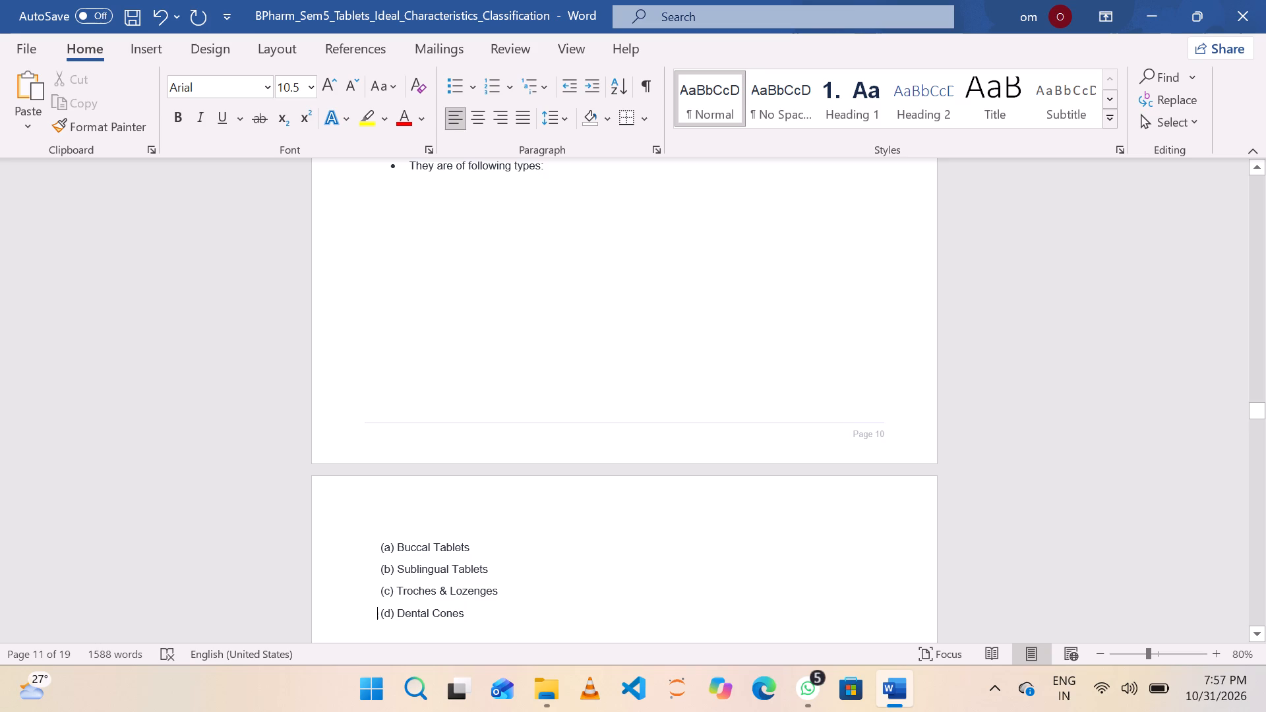
Make the "(a)" label of the Buccal Tablets list item bold.
drag(385, 536, 381, 550)
drag(381, 550, 375, 547)
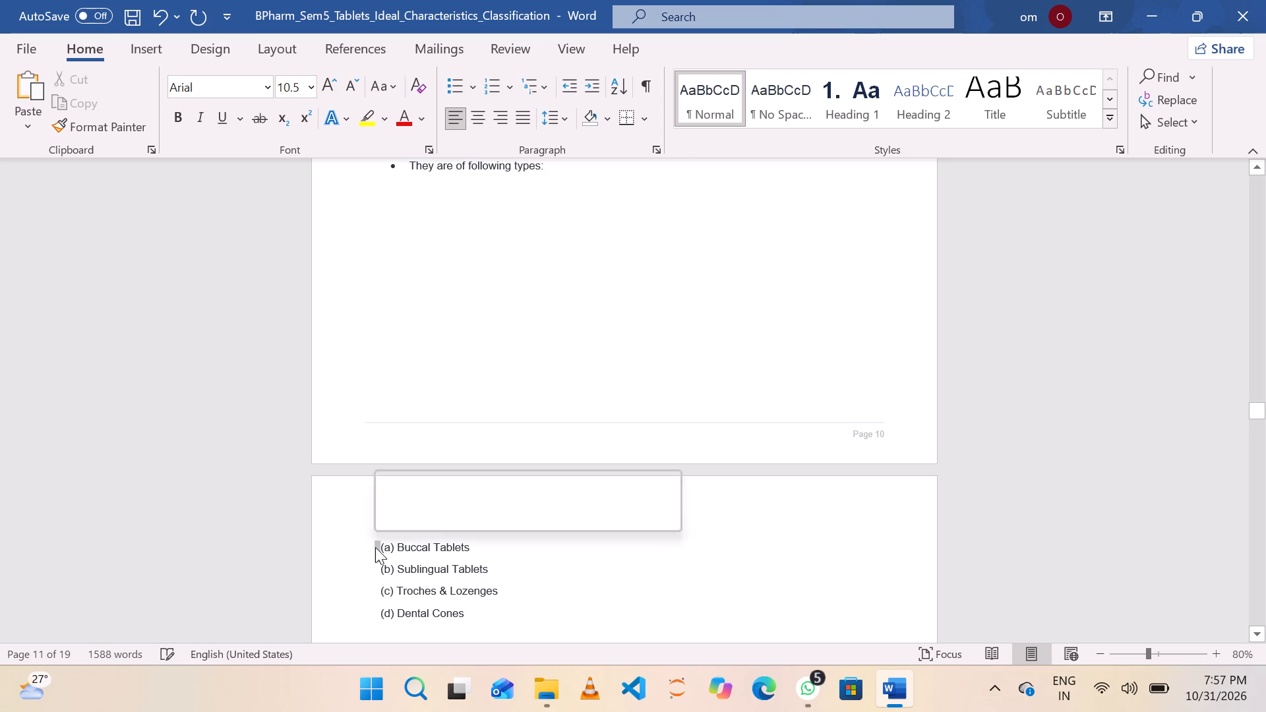
click(375, 547)
drag(375, 547, 384, 546)
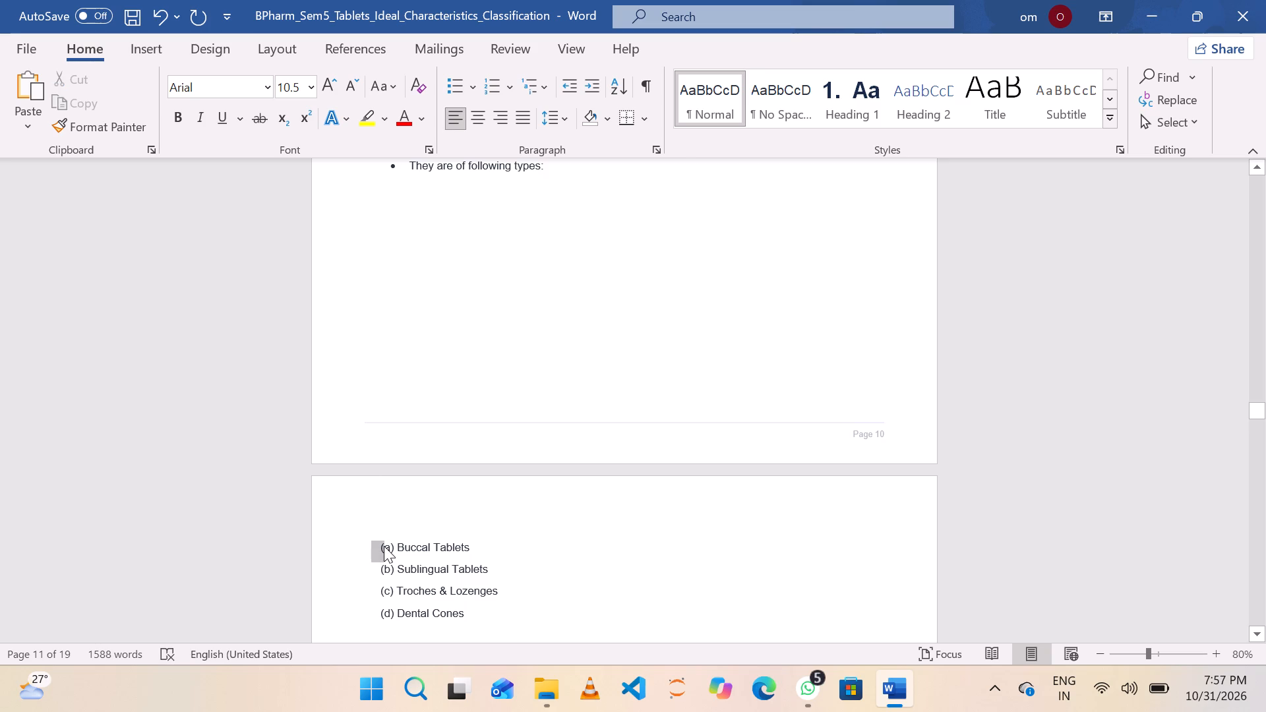
drag(384, 546, 394, 548)
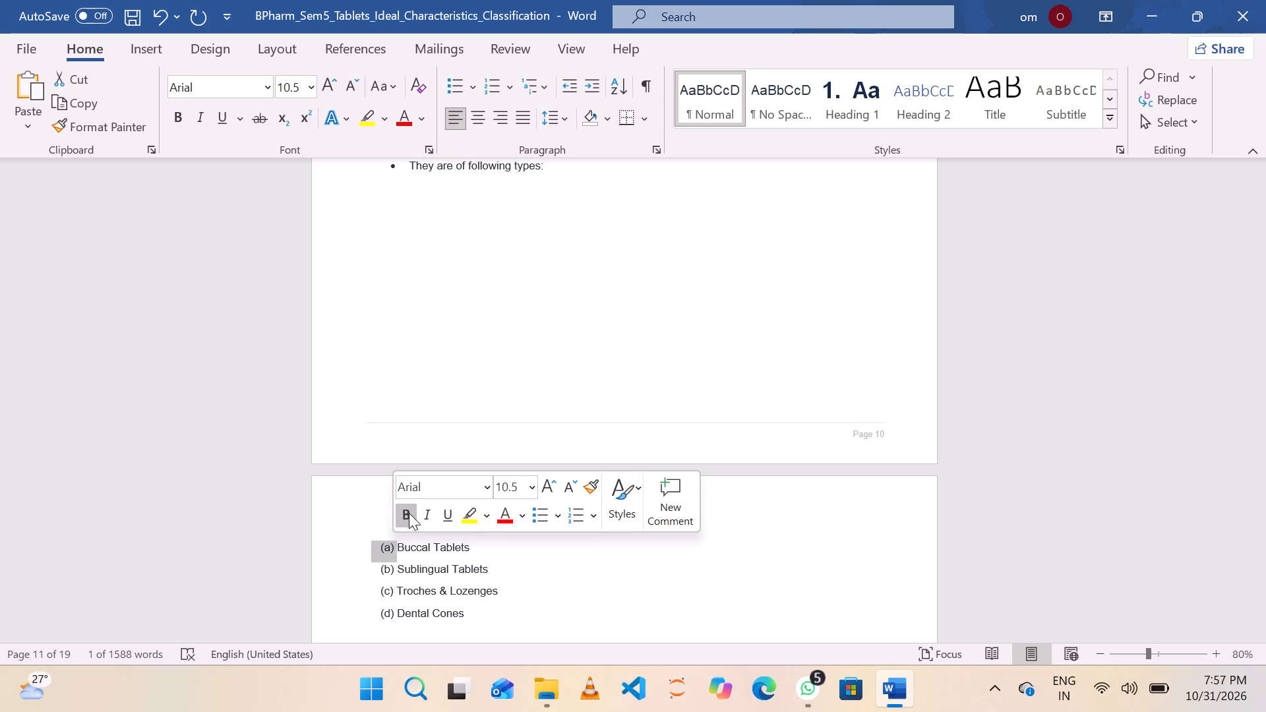
click(409, 513)
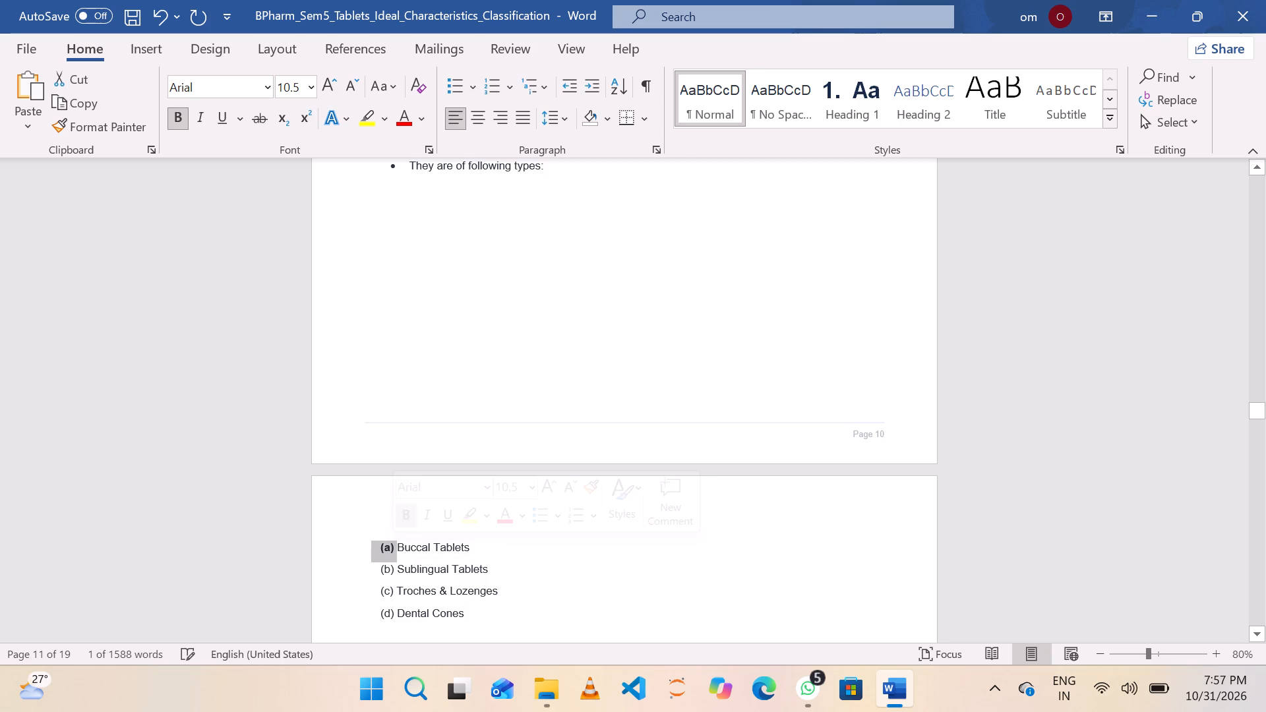
Make the "(b)" label of the Sublingual Tablets list item bold, including its closing parenthesis.
drag(365, 571, 388, 572)
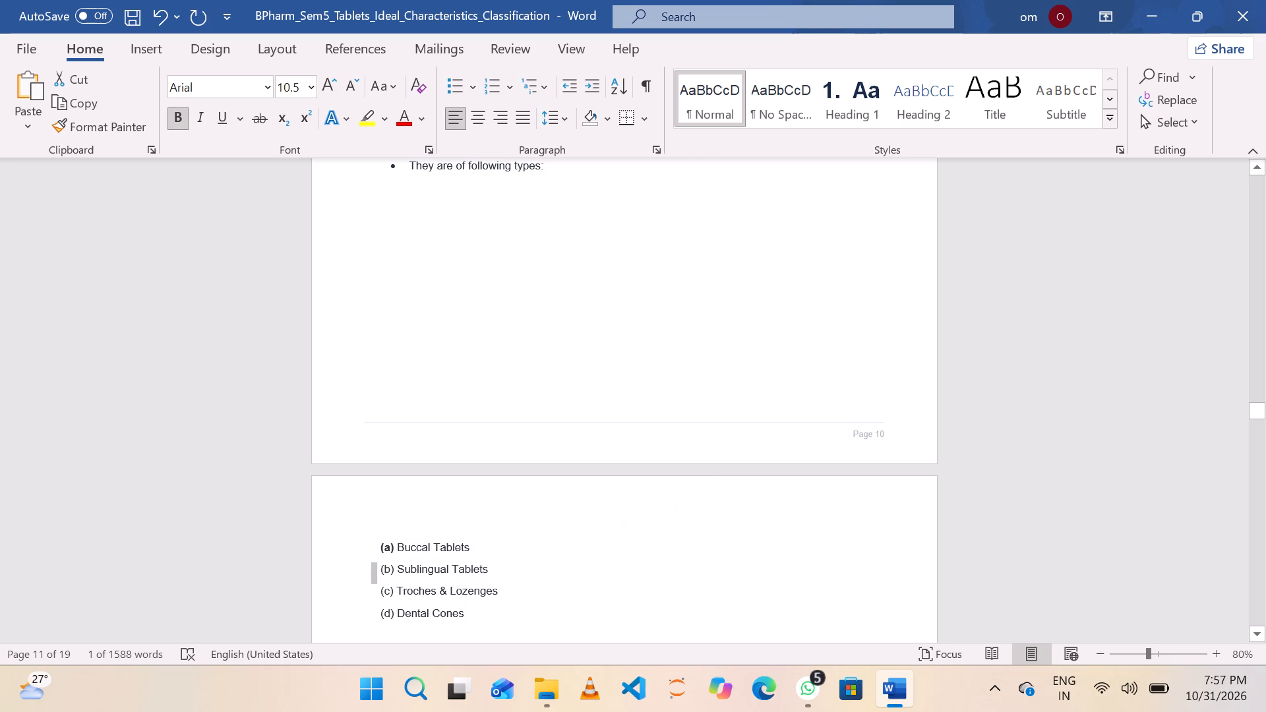
drag(388, 572, 391, 575)
drag(391, 575, 394, 575)
drag(394, 575, 392, 577)
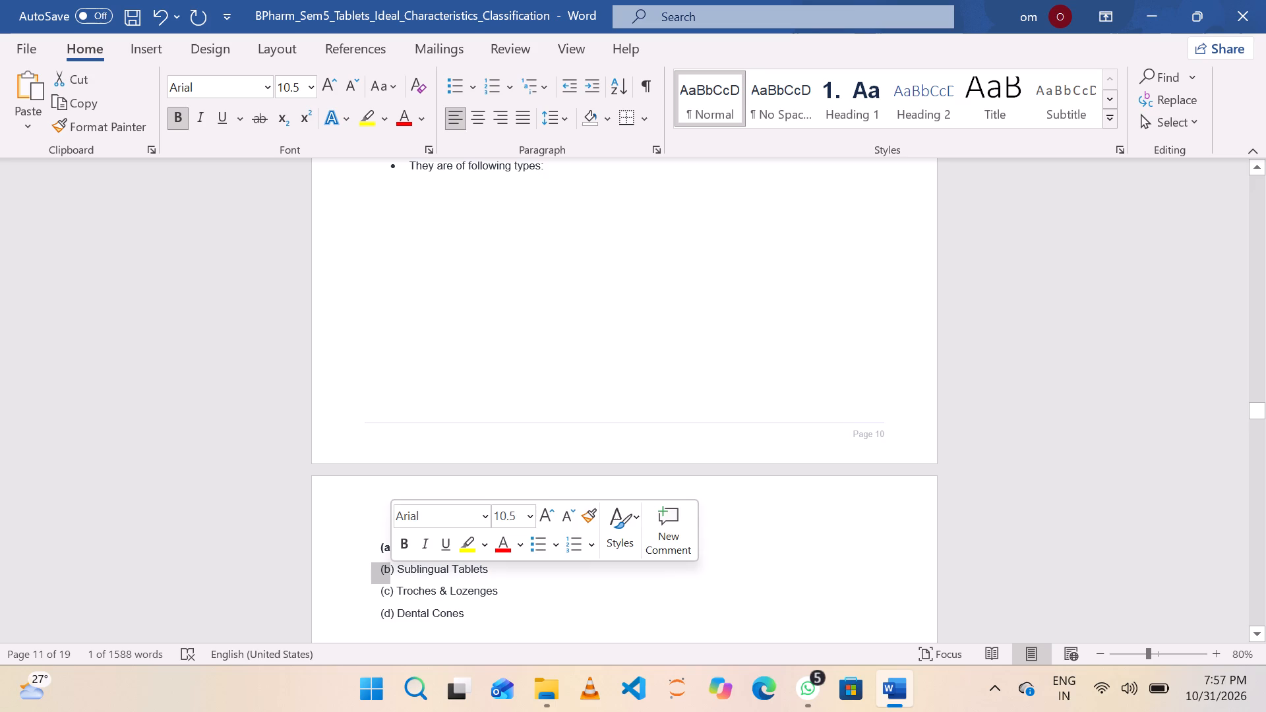
key(ctrl+b)
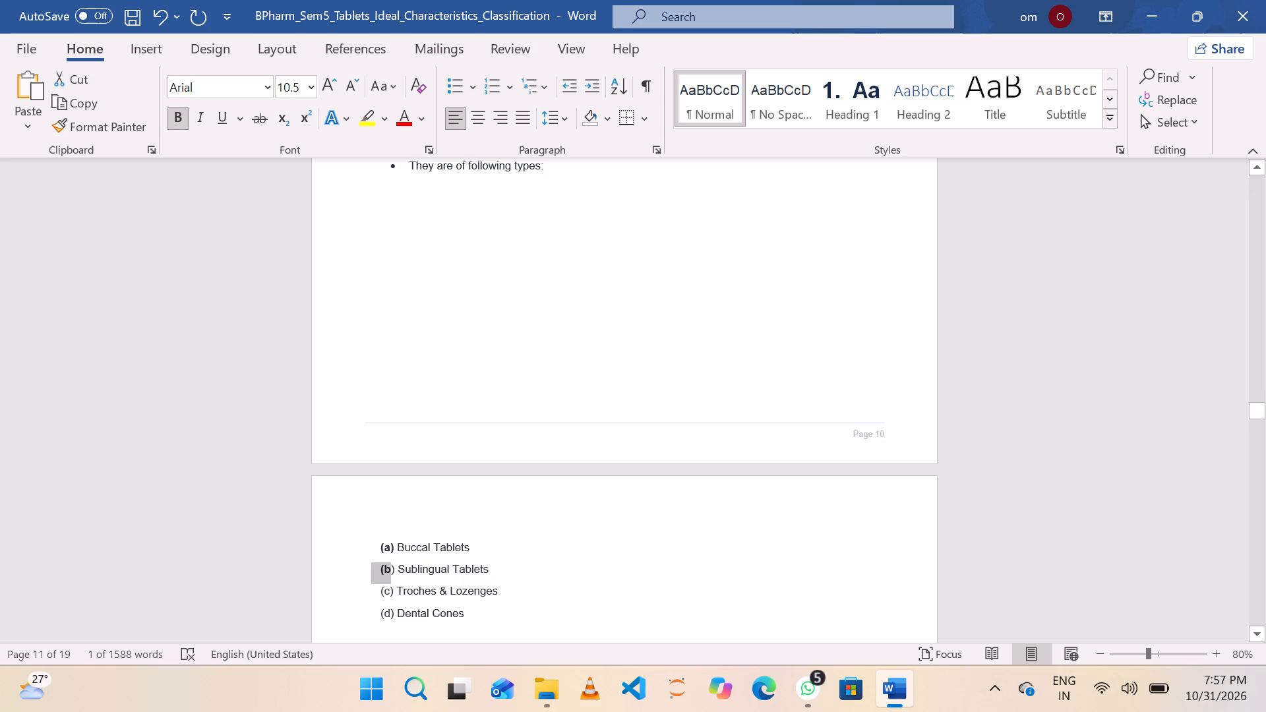
double_click(391, 572)
double_click(391, 572)
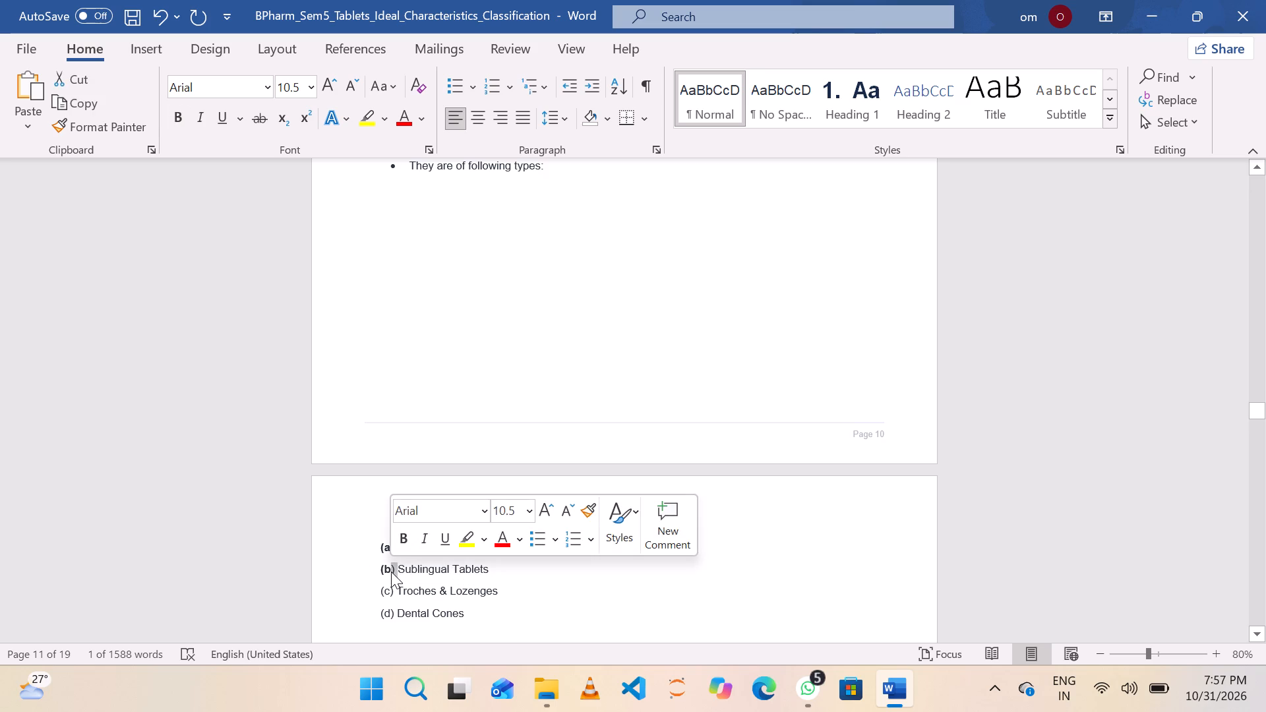
key(ctrl+b)
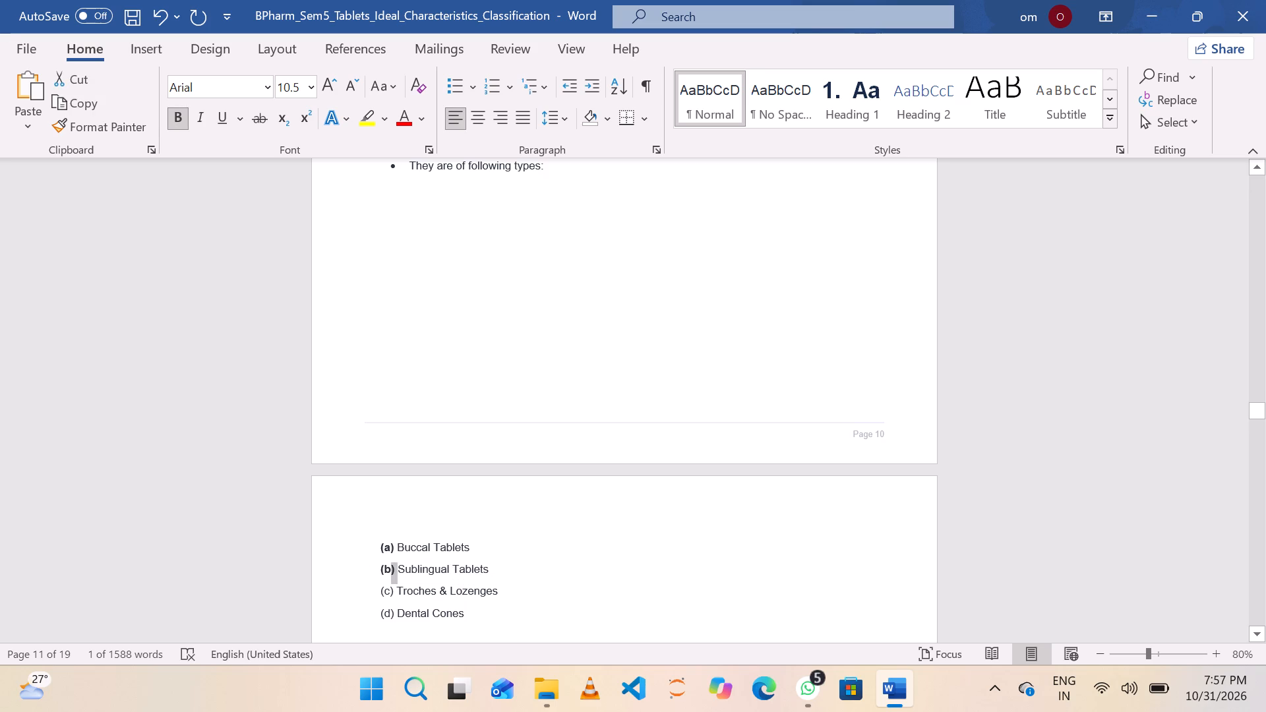
Make the whole "(c)" label of the Troches & Lozenges list item bold.
double_click(387, 596)
key(ctrl+b)
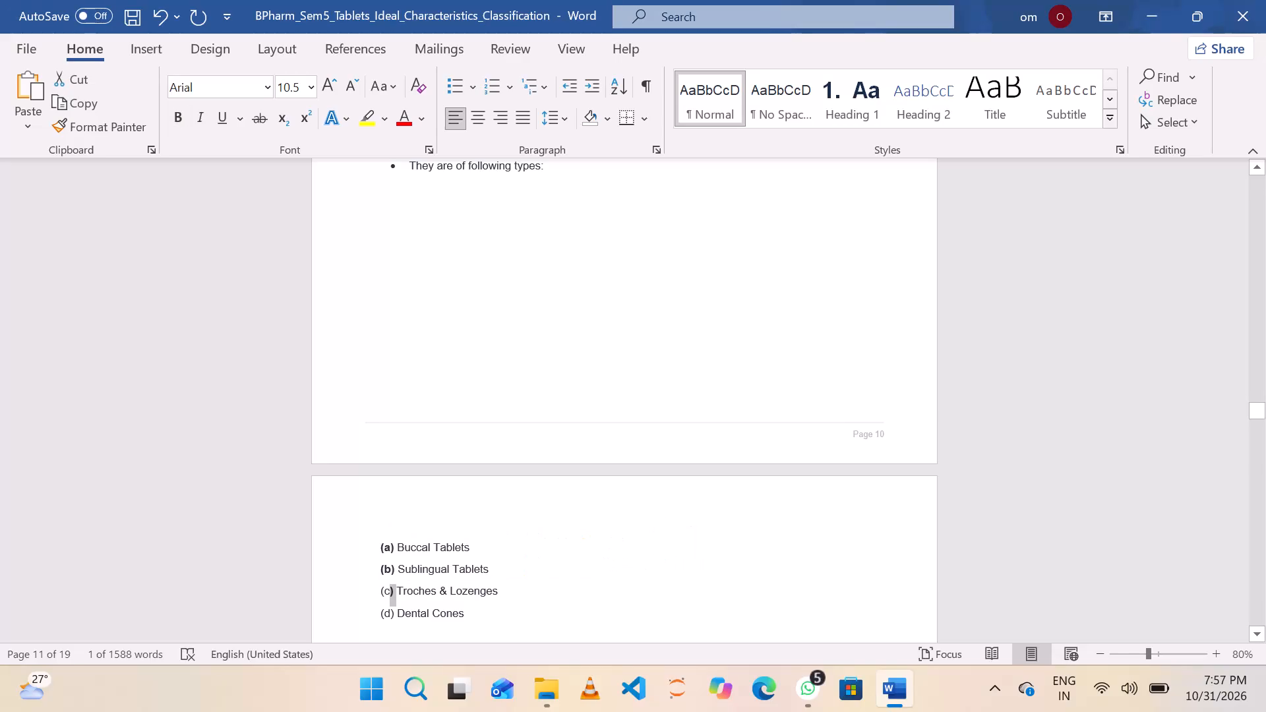
ctrl+drag(387, 596, 375, 597)
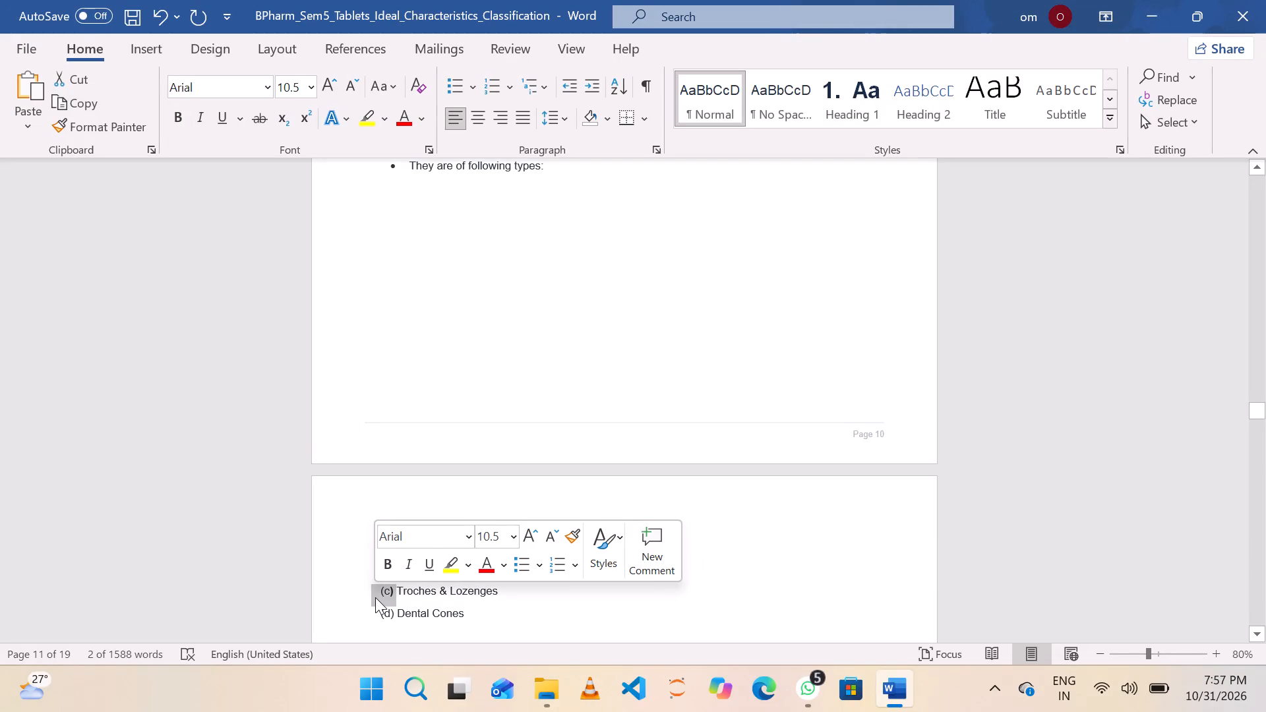
key(ctrl+b)
Make the closing parenthesis of the "(d)" label on the Dental Cones list item bold.
double_click(390, 611)
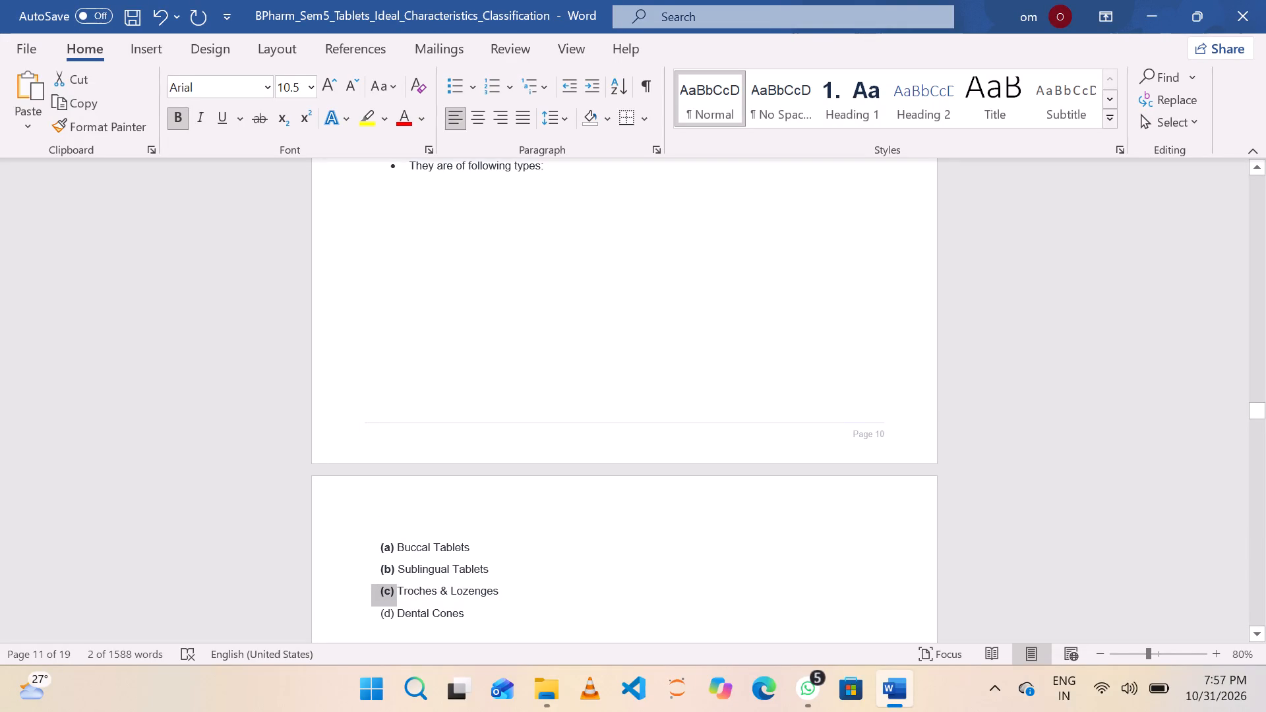
key(ctrl+b)
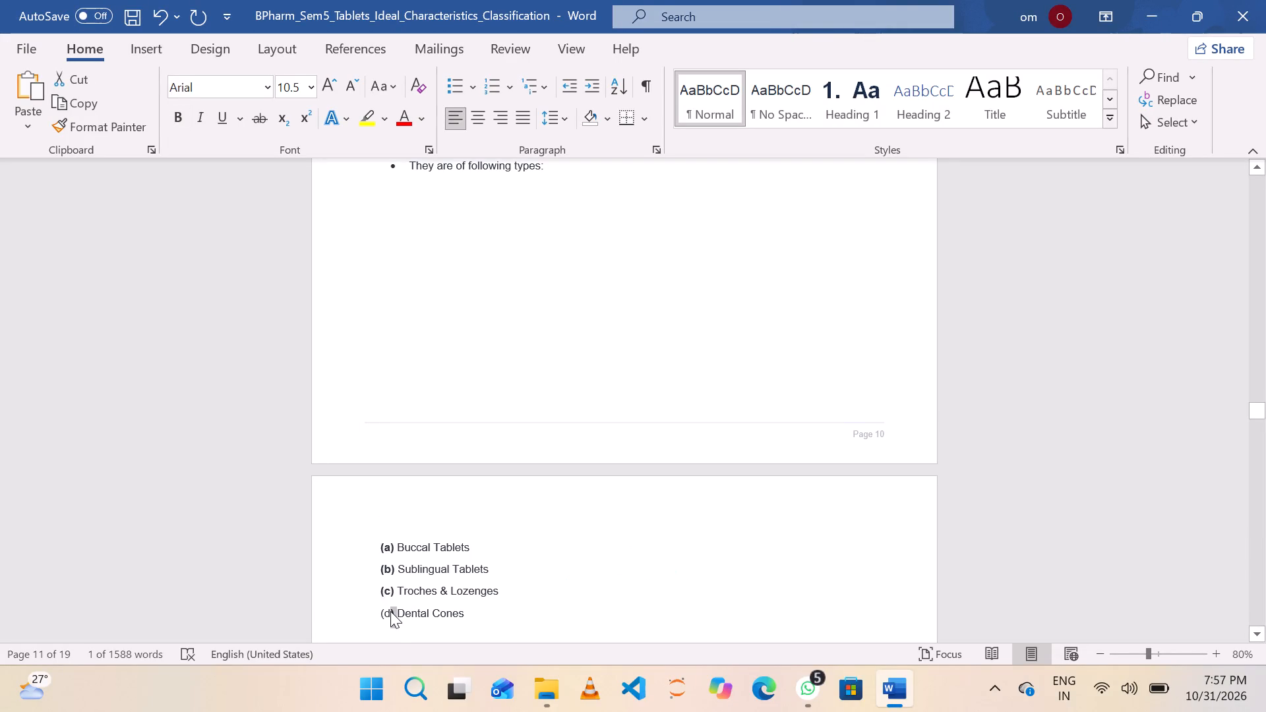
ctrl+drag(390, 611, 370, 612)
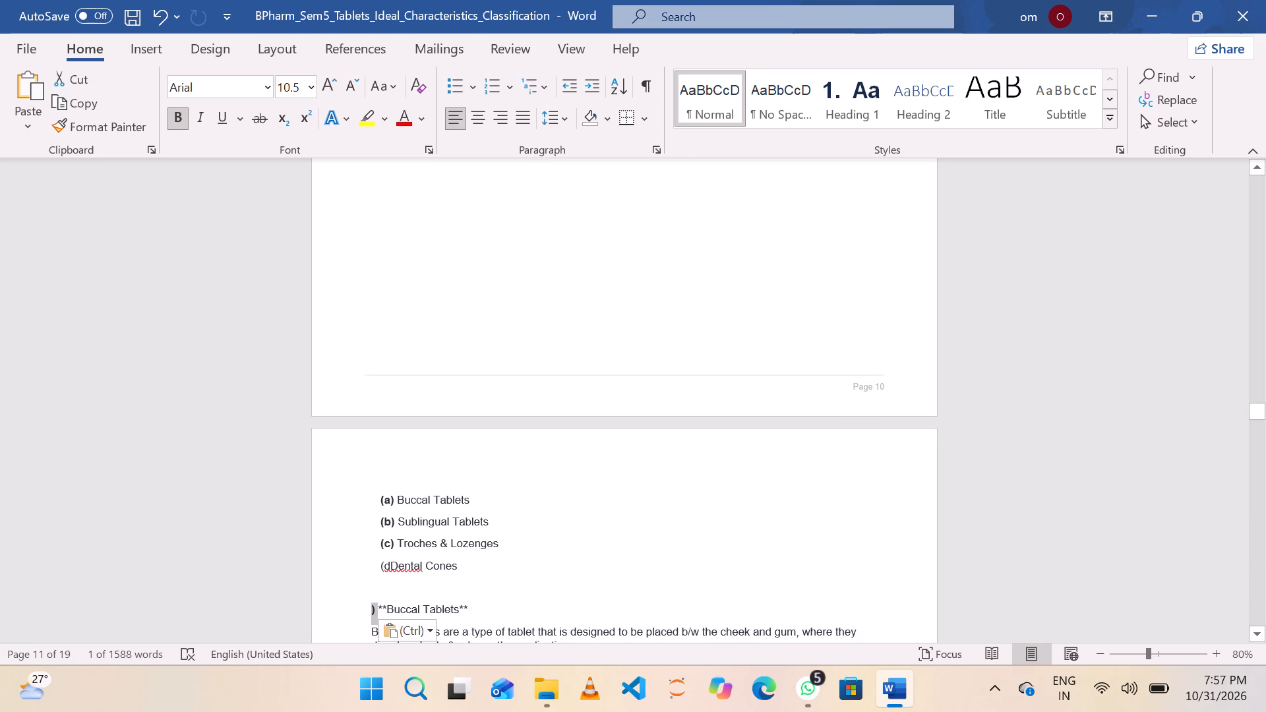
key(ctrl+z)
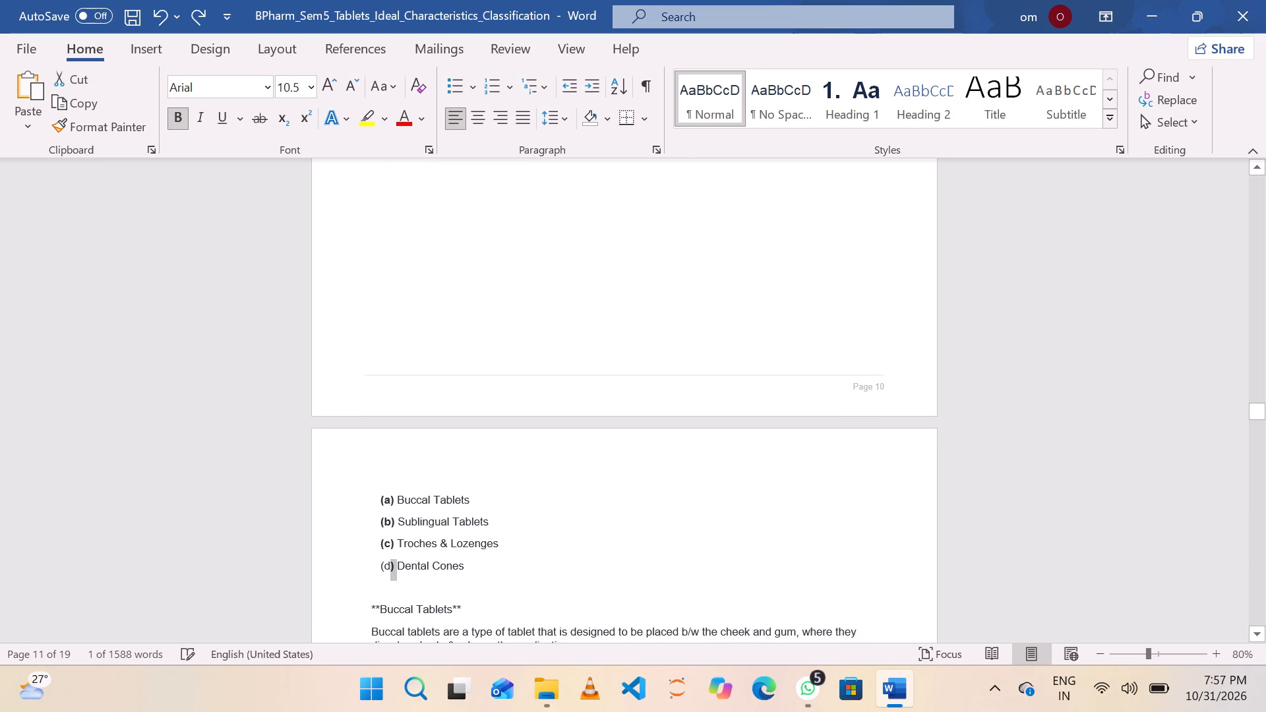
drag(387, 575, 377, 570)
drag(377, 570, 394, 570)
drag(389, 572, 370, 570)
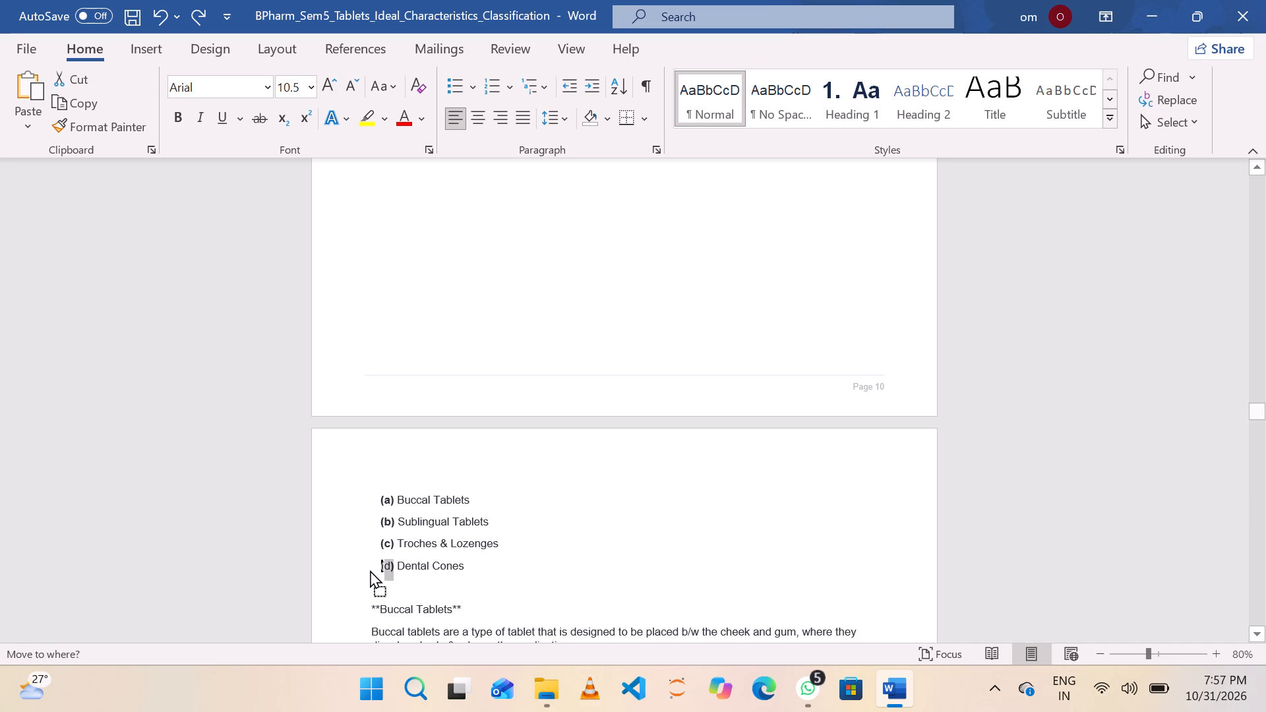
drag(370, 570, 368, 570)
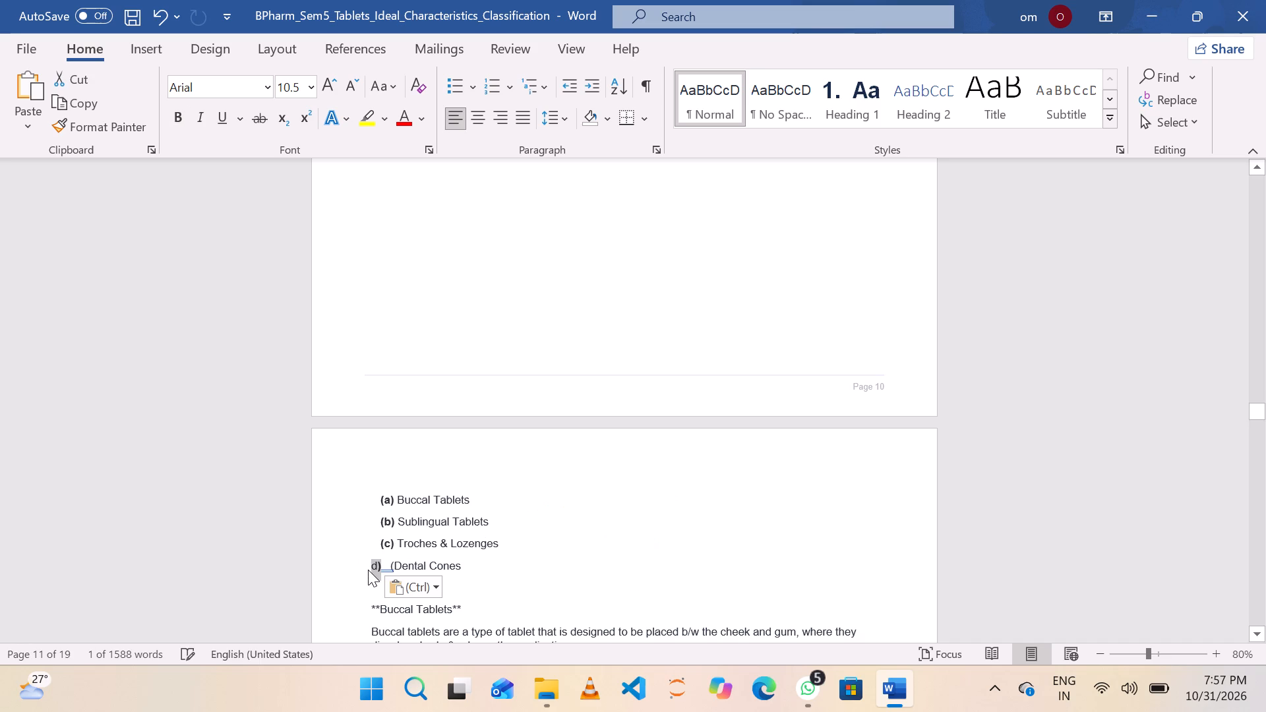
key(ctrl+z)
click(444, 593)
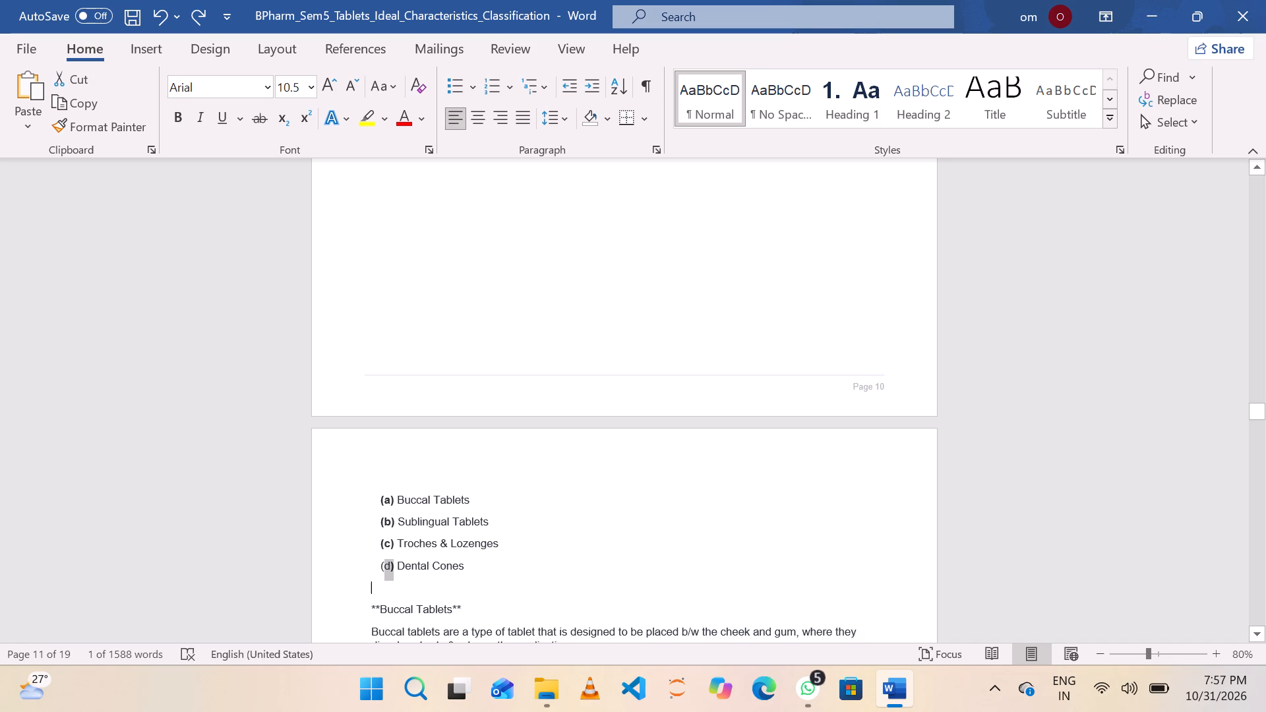
Make the whole "(d)" label of the Dental Cones list item bold, including its letter and opening parenthesis.
double_click(384, 568)
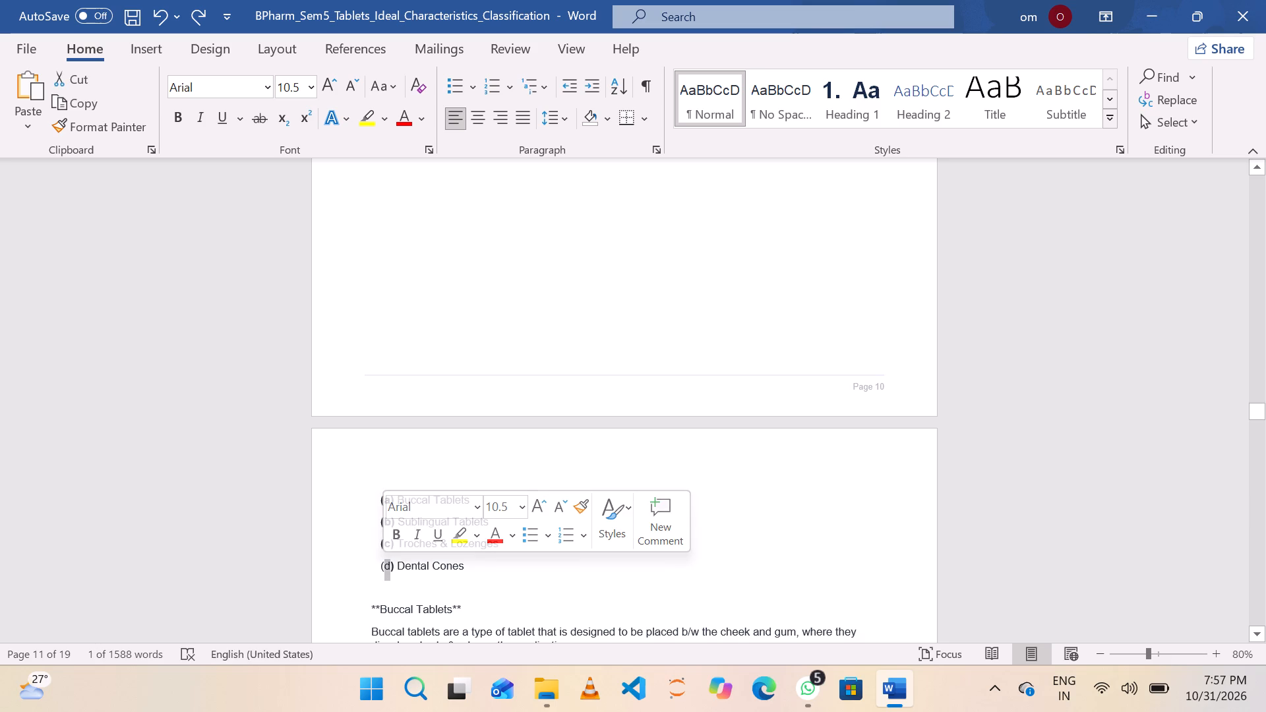
key(ctrl+b)
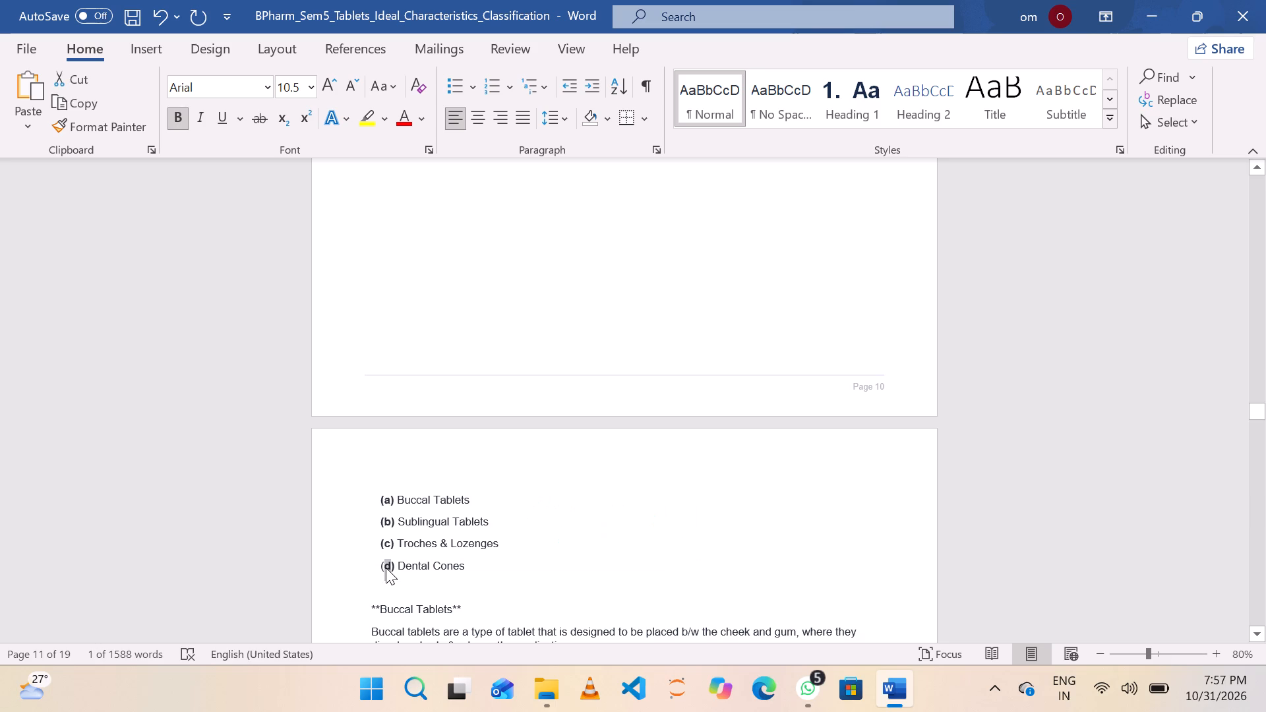
drag(394, 572, 361, 572)
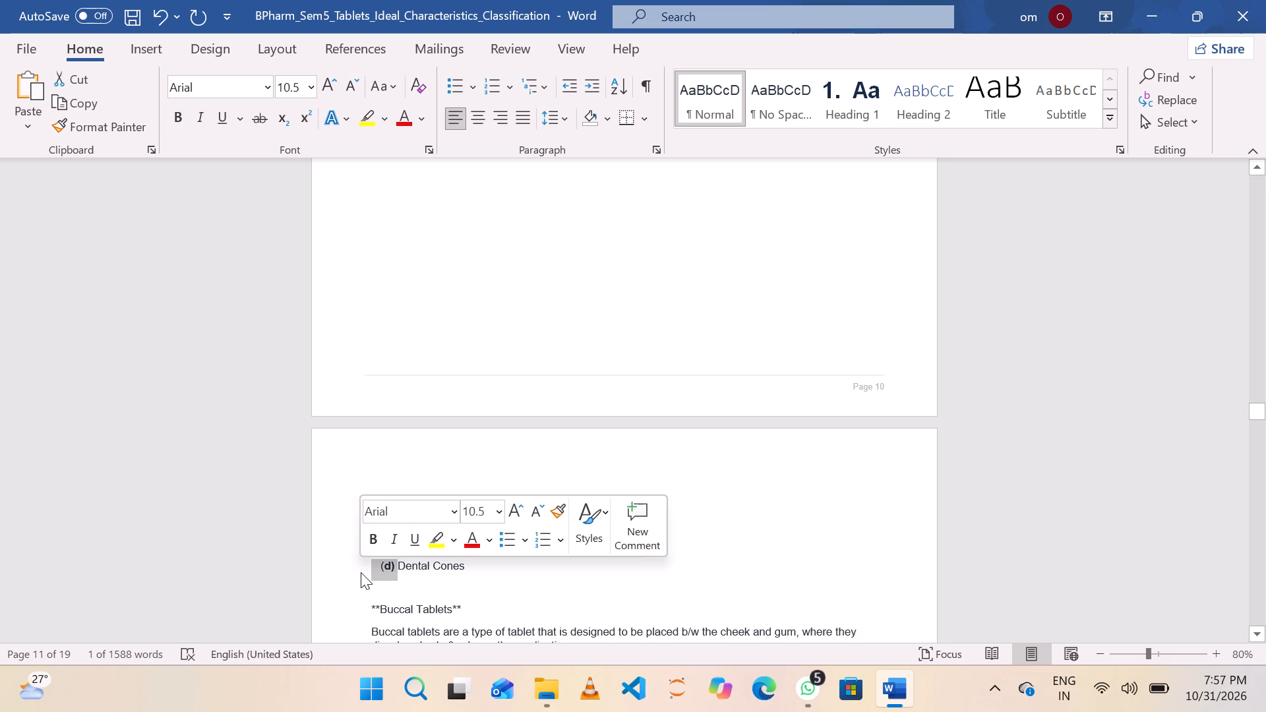
key(ctrl+b)
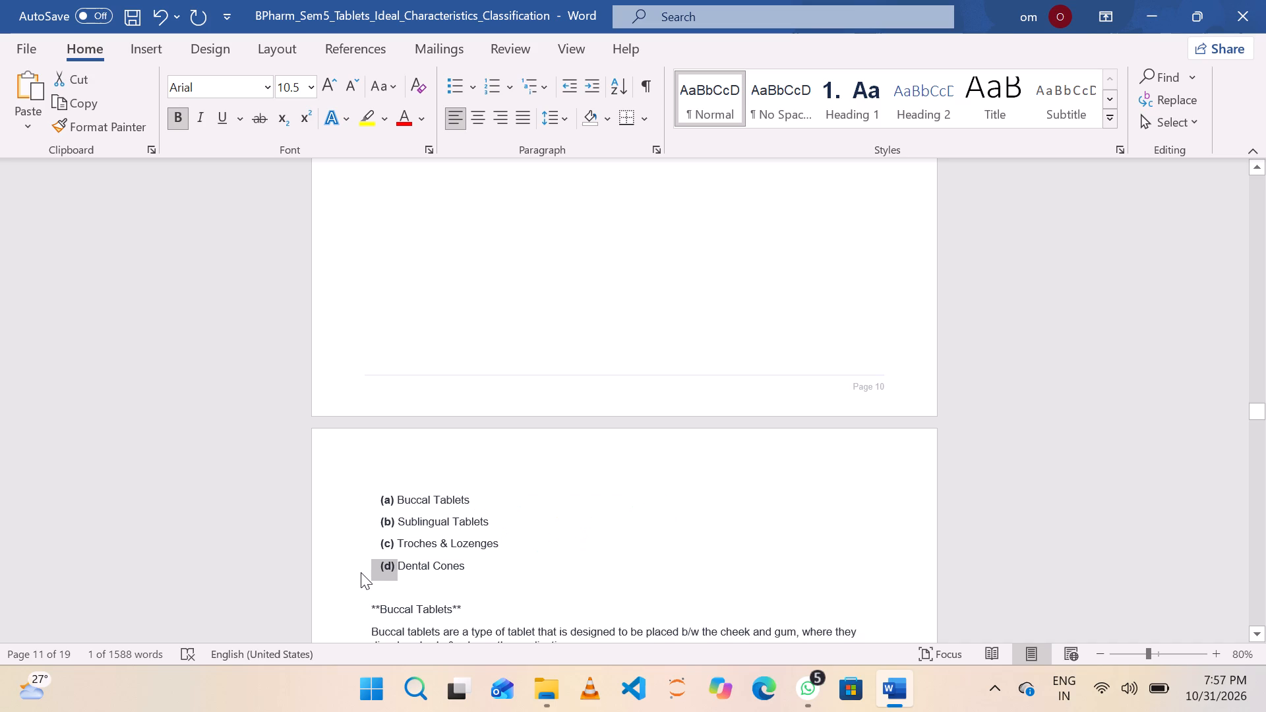
Replace the asterisks before the Buccal Tablets heading with a single space and delete the asterisks after it.
scroll(361, 572, down, 1)
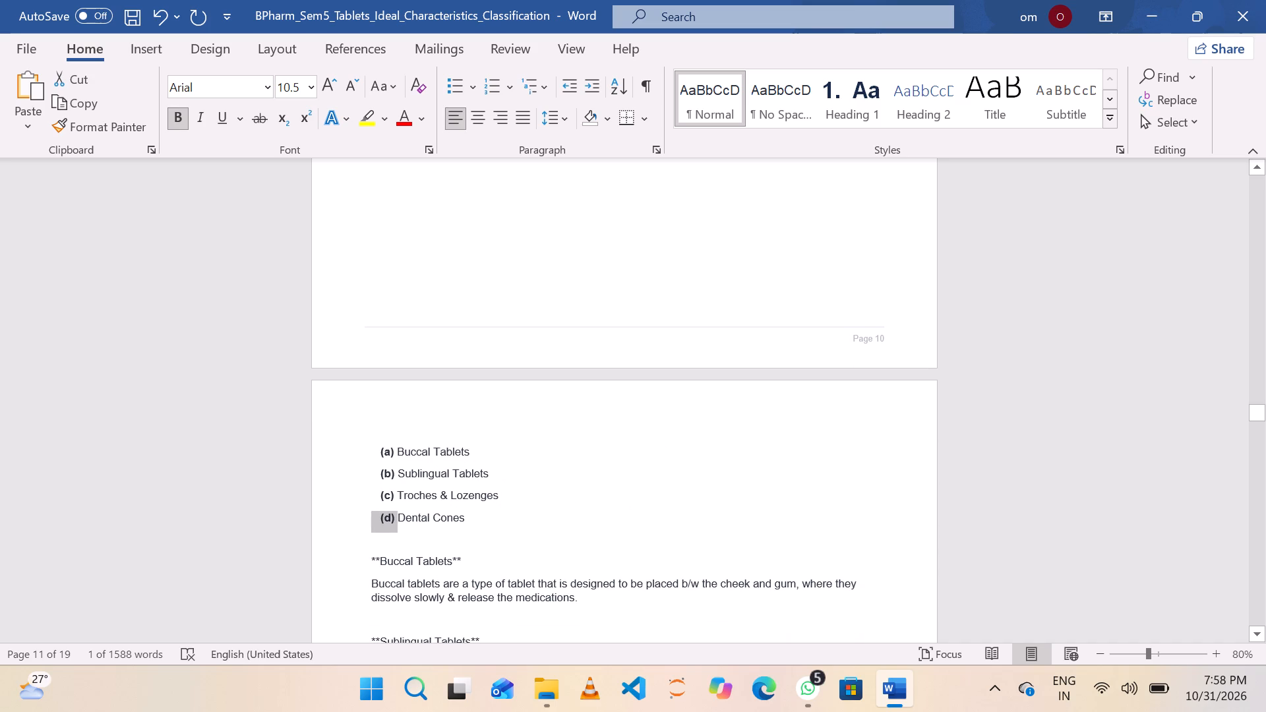
click(387, 555)
key(Left)
key(Left)
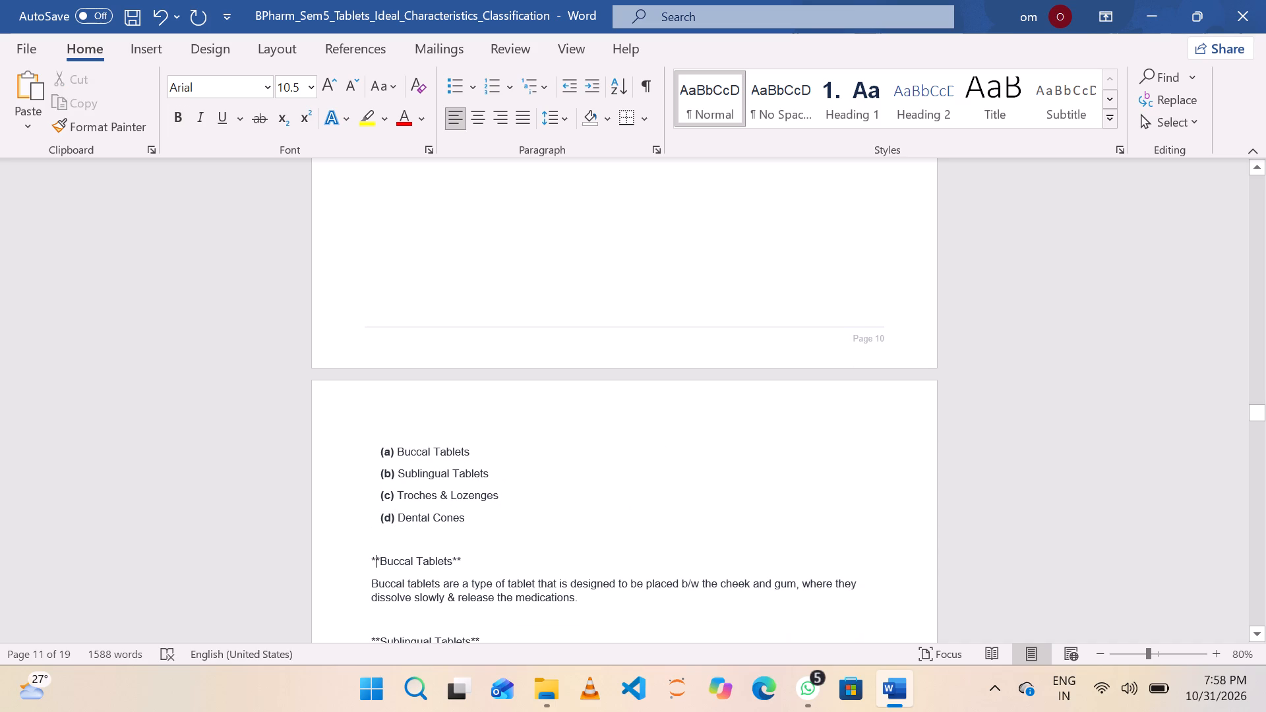
key(Right)
key(BackSpace)
key(BackSpace)
key(Right)
key(Right)
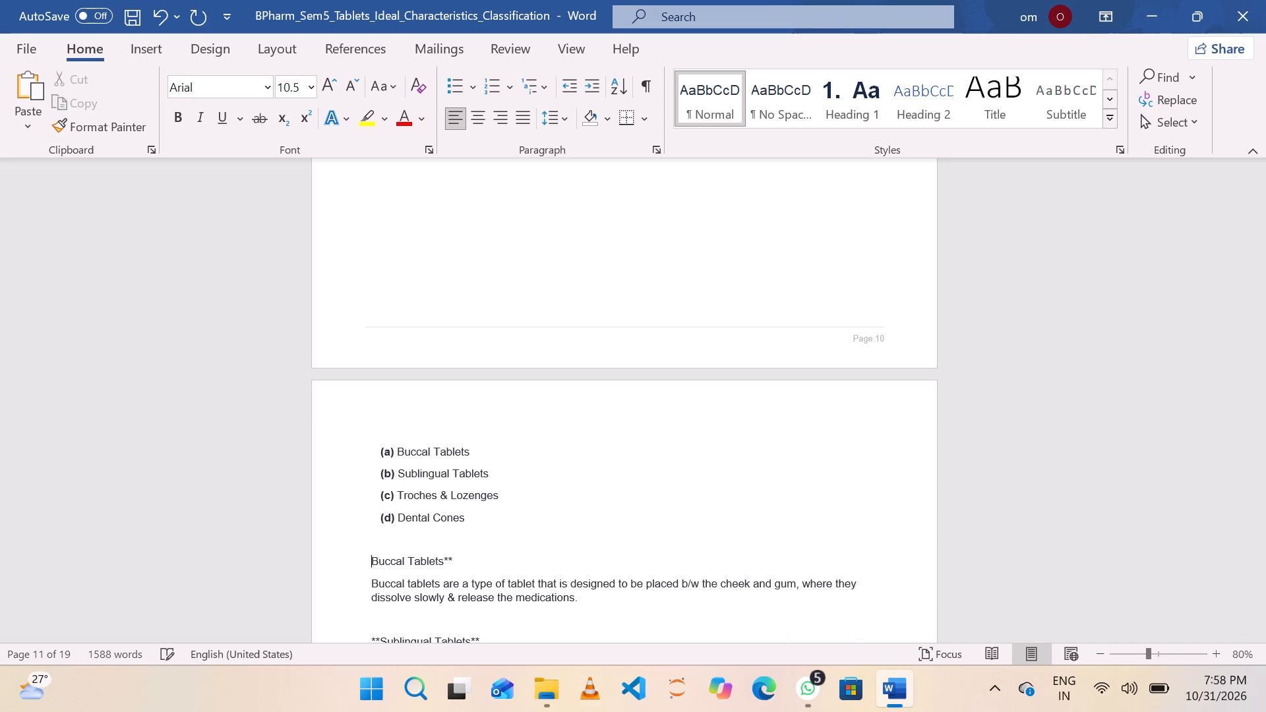
key(Left)
key(Left)
key(space)
key(Right)
key(Right)
key(Right)
key(Right)
key(Right)
key(Right)
key(Right)
key(Right)
key(Right)
key(Right)
key(Right)
key(Right)
key(Right)
key(Right)
key(Right)
key(Right)
key(BackSpace)
key(BackSpace)
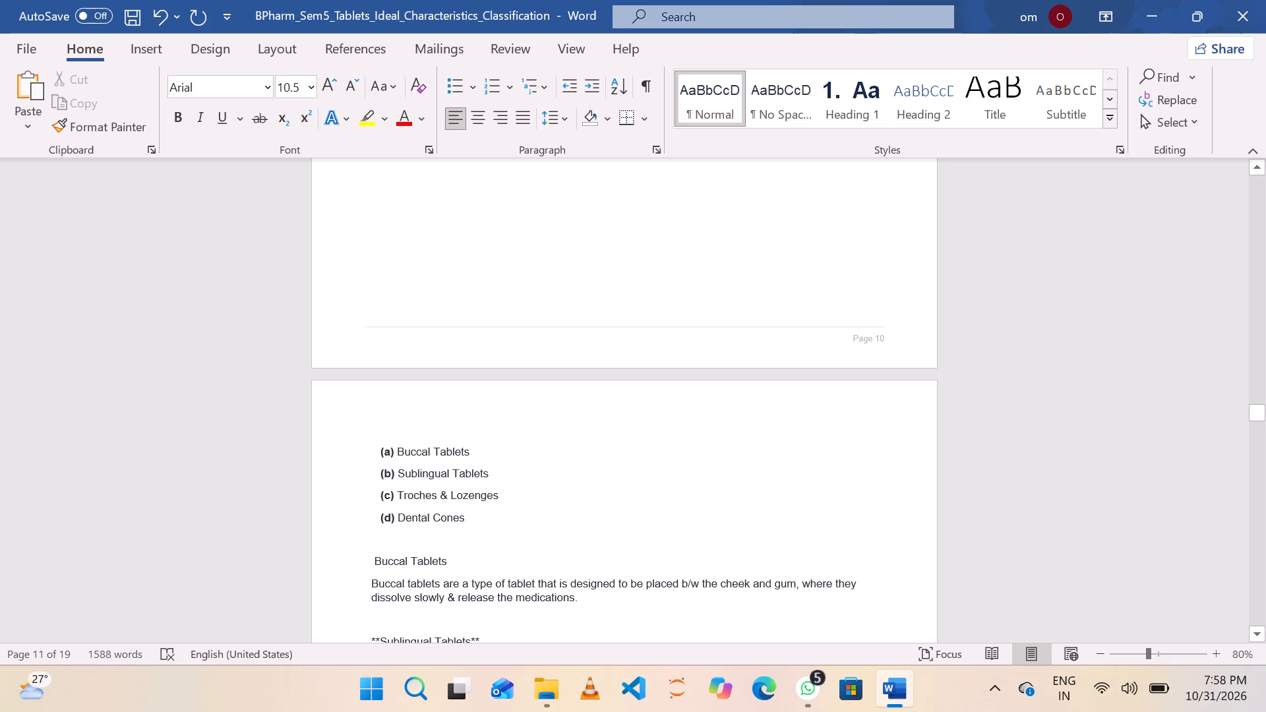
Make the Buccal Tablets heading bold and underlined.
double_click(378, 560)
triple_click(378, 560)
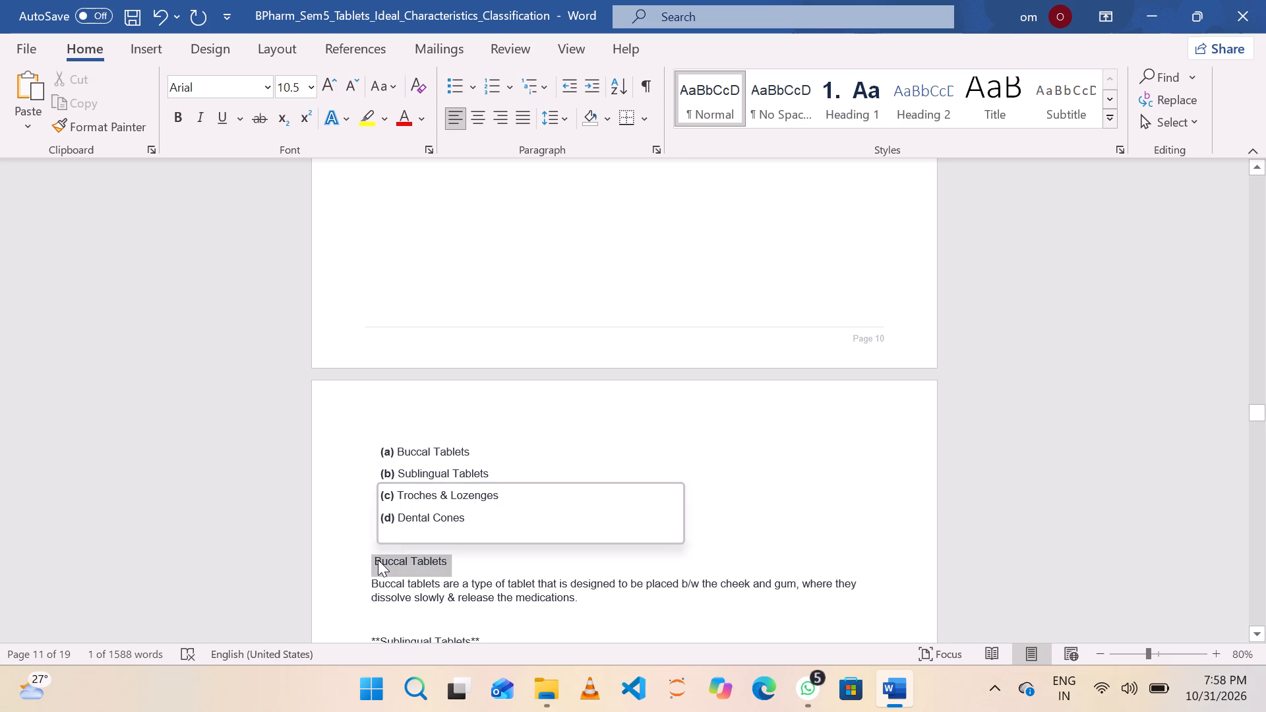
key(ctrl+b)
key(ctrl+u)
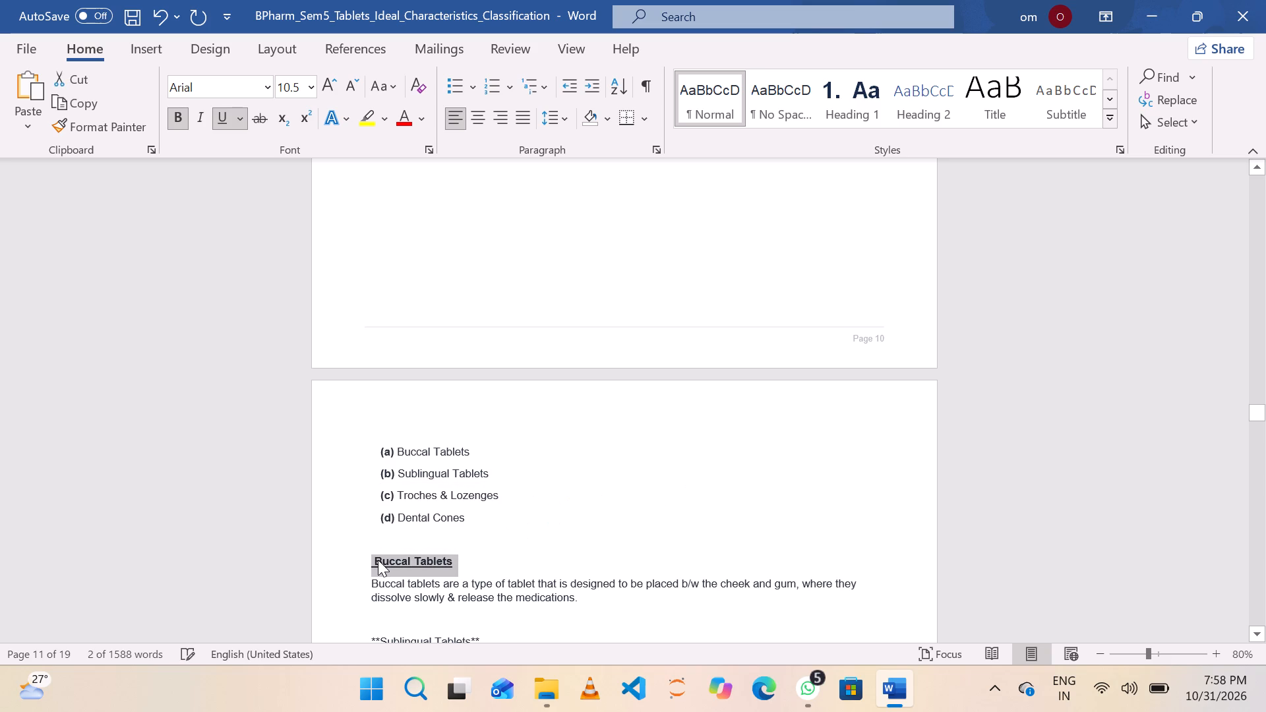
Delete the double asterisks before and after the Sublingual Tablets heading.
scroll(437, 637, down, 2)
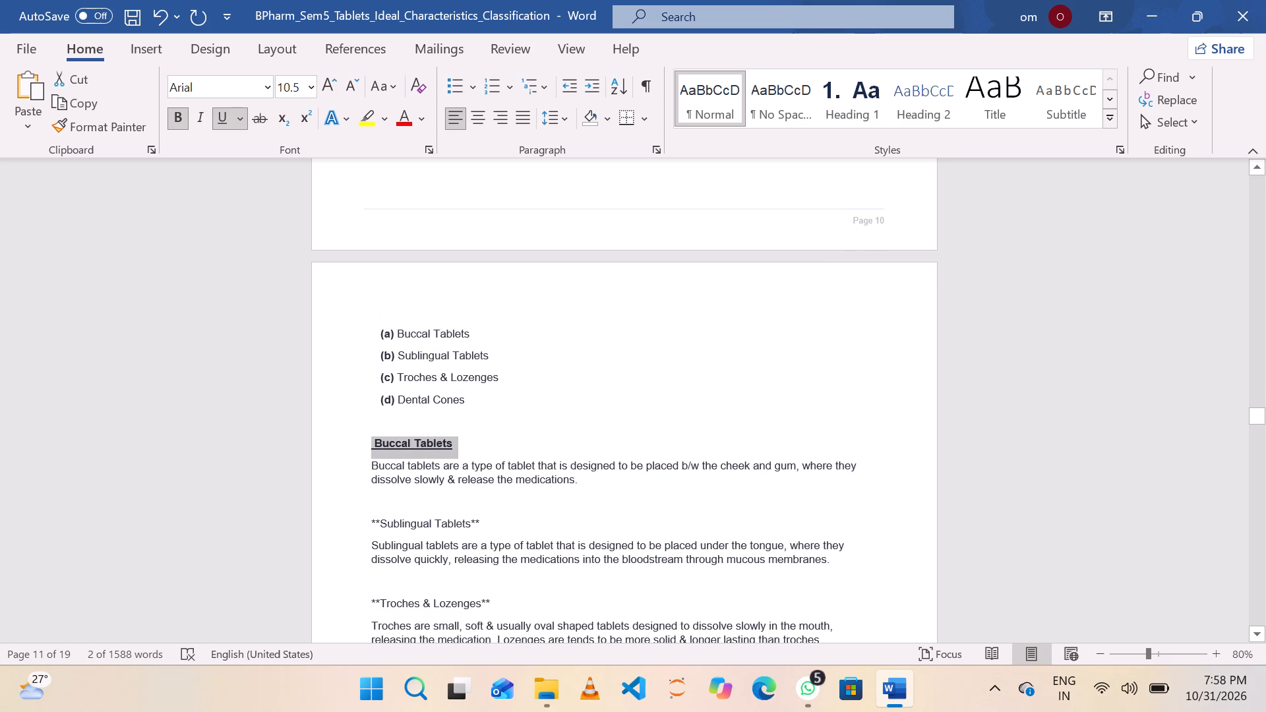
click(388, 521)
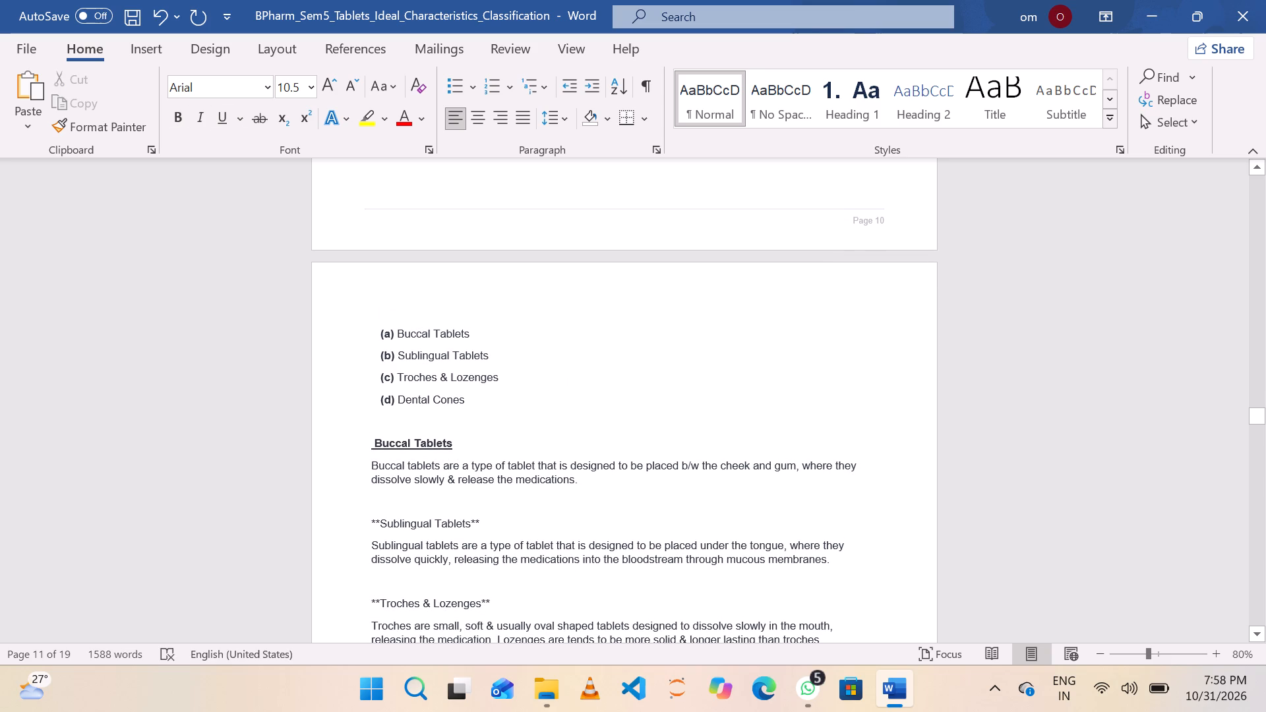
key(Left)
key(BackSpace)
key(BackSpace)
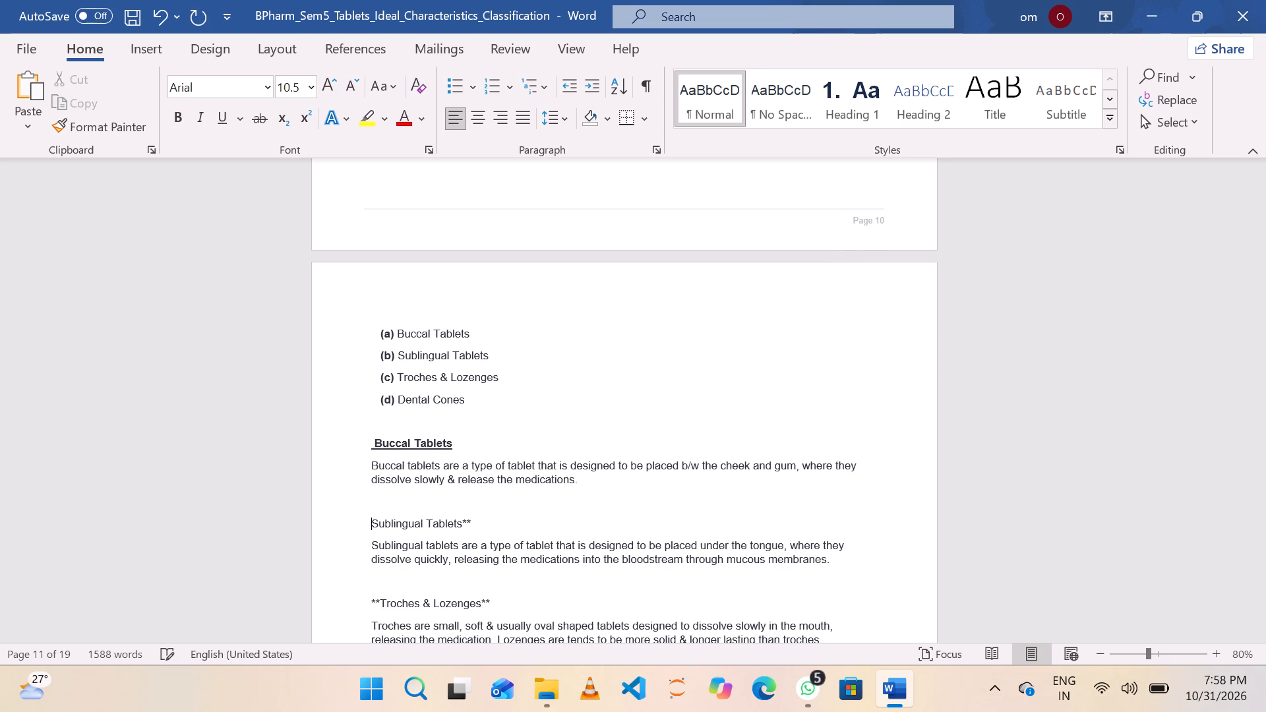
key(Right)
key(Right)
key(Right)
key(Right)
key(Right)
key(Right)
key(Right)
key(Right)
key(Right)
key(Right)
key(Right)
key(Right)
key(Right)
key(Right)
key(Right)
key(Right)
key(Right)
key(Right)
key(Right)
key(Right)
key(BackSpace)
key(BackSpace)
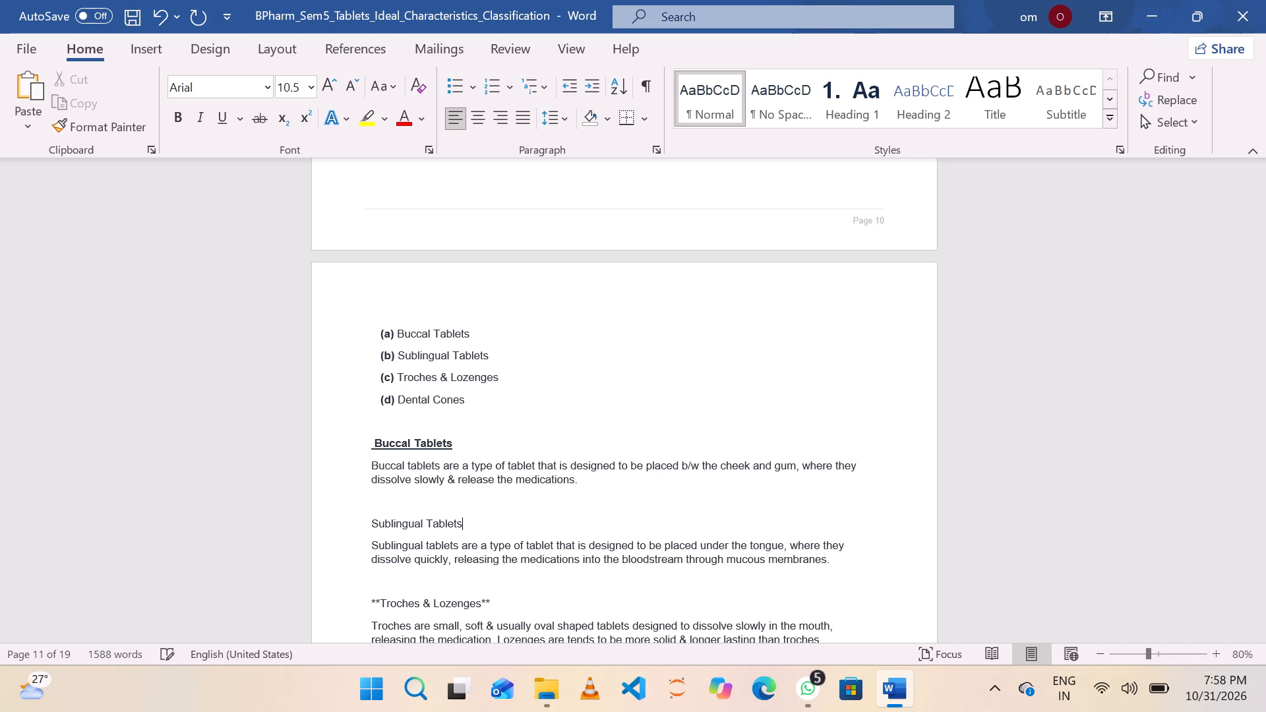
Make the Sublingual Tablets heading bold and underlined.
triple_click(399, 525)
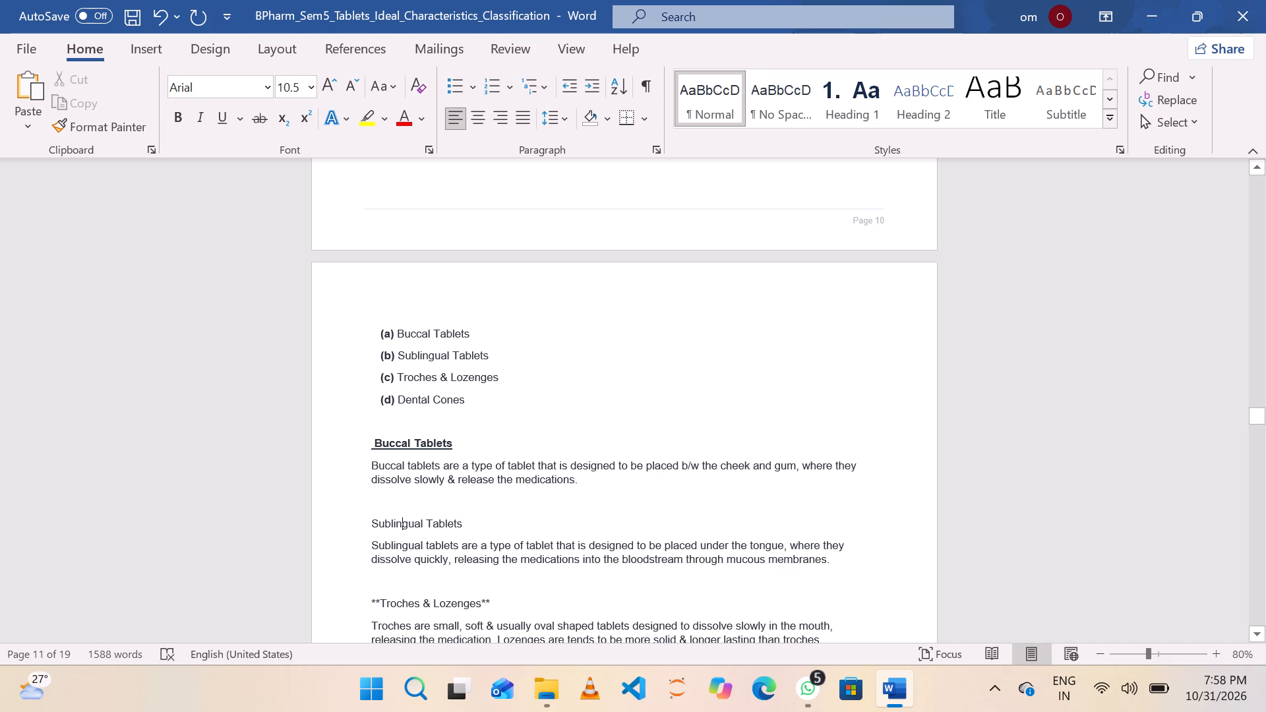
key(ctrl+b)
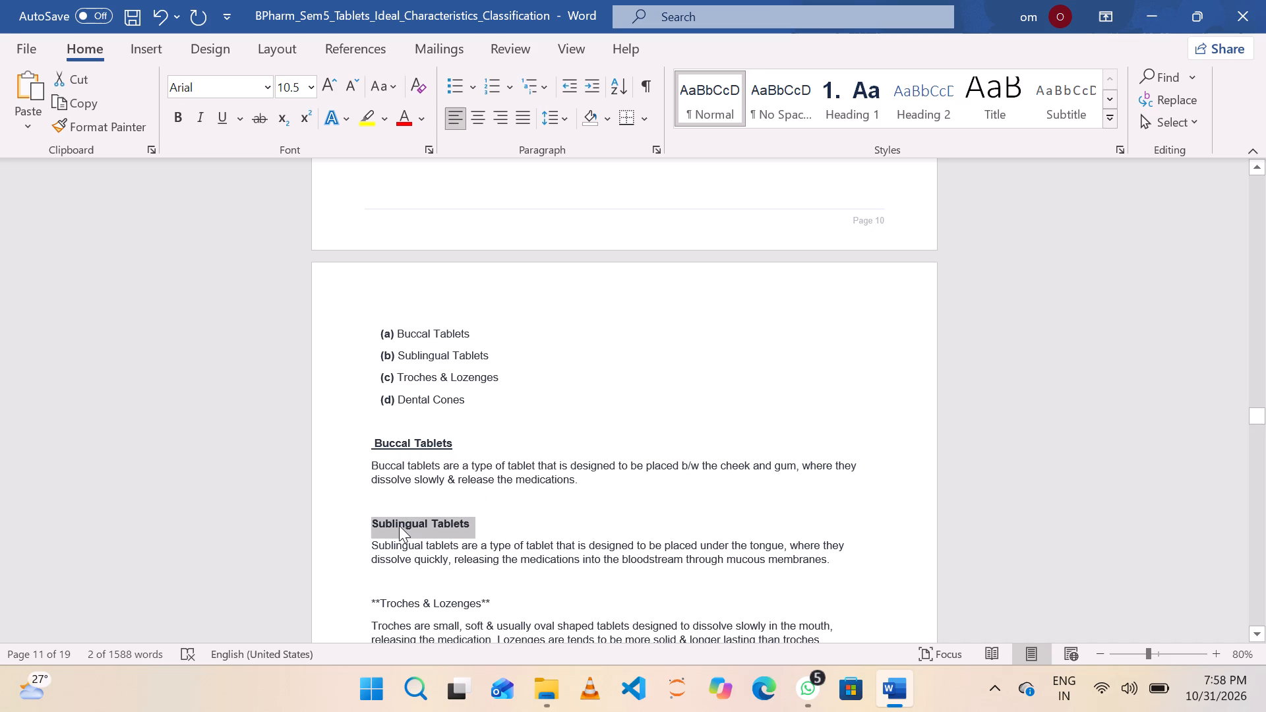
key(ctrl+u)
Delete the double asterisks after and before the Troches & Lozenges heading.
key(Down)
key(Down)
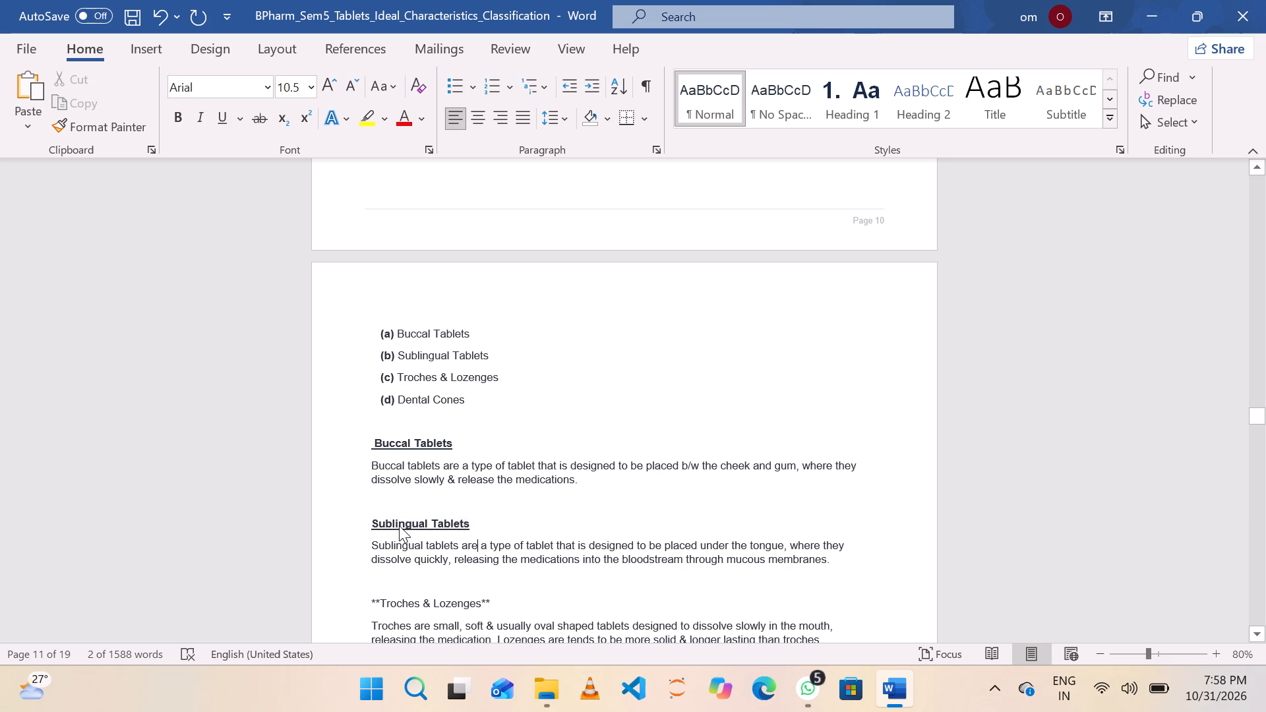
key(Down)
key(Down)
key(Down)
key(Up)
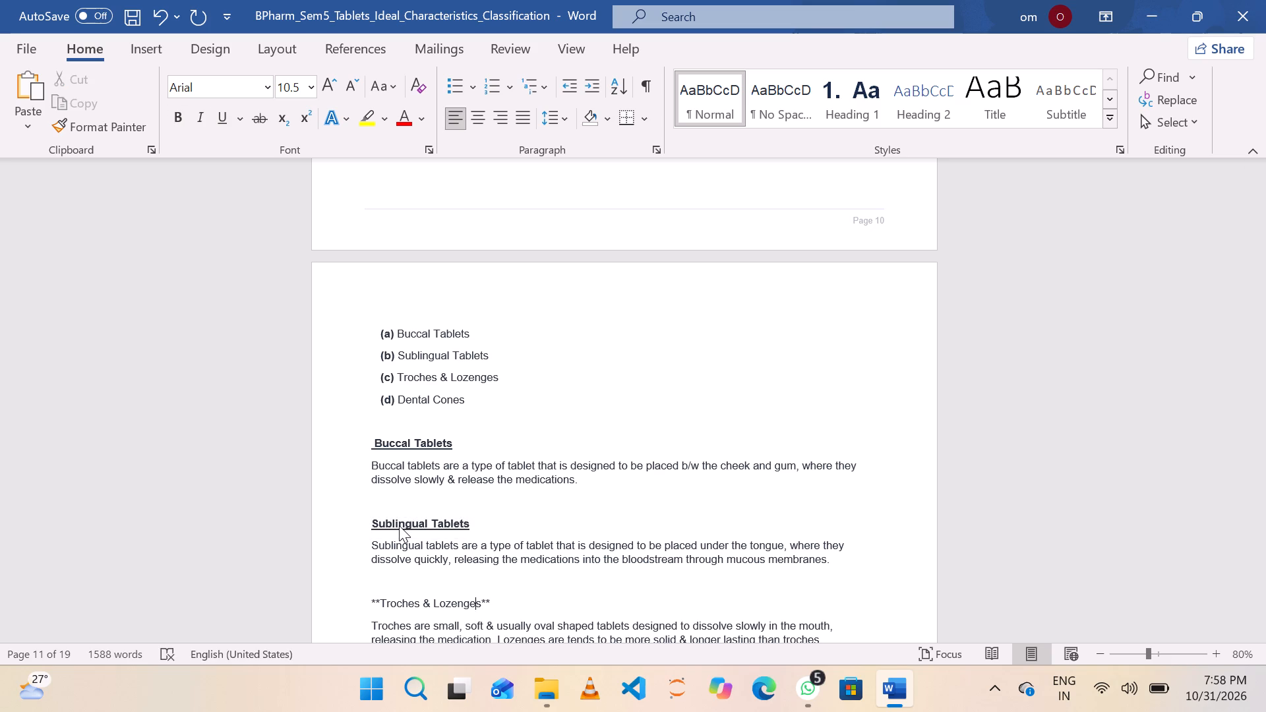
key(Right)
key(Right)
key(Right)
key(BackSpace)
key(BackSpace)
key(Left)
key(Left)
key(Left)
key(Left)
key(Left)
key(Left)
key(Left)
key(Left)
key(Left)
key(Left)
key(Left)
key(Left)
key(Left)
key(Left)
key(Left)
key(Left)
key(Left)
key(Left)
key(BackSpace)
key(BackSpace)
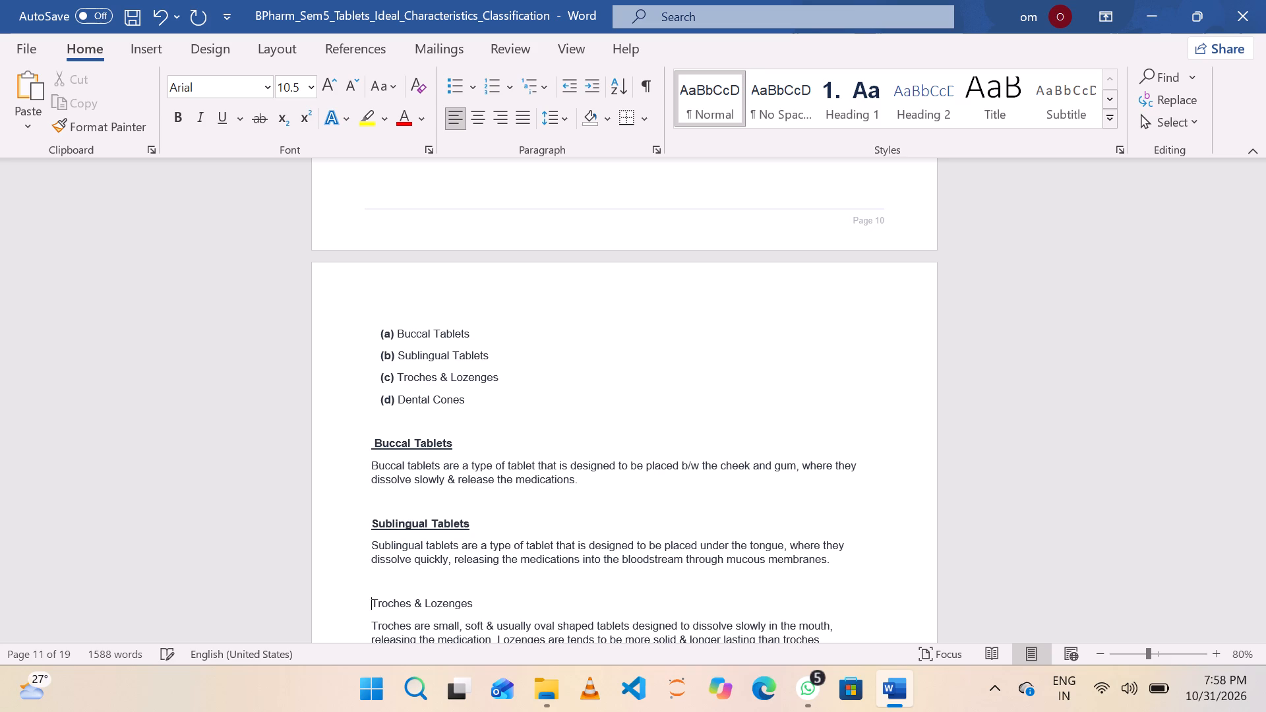
Make the Troches & Lozenges heading bold and underlined.
triple_click(394, 605)
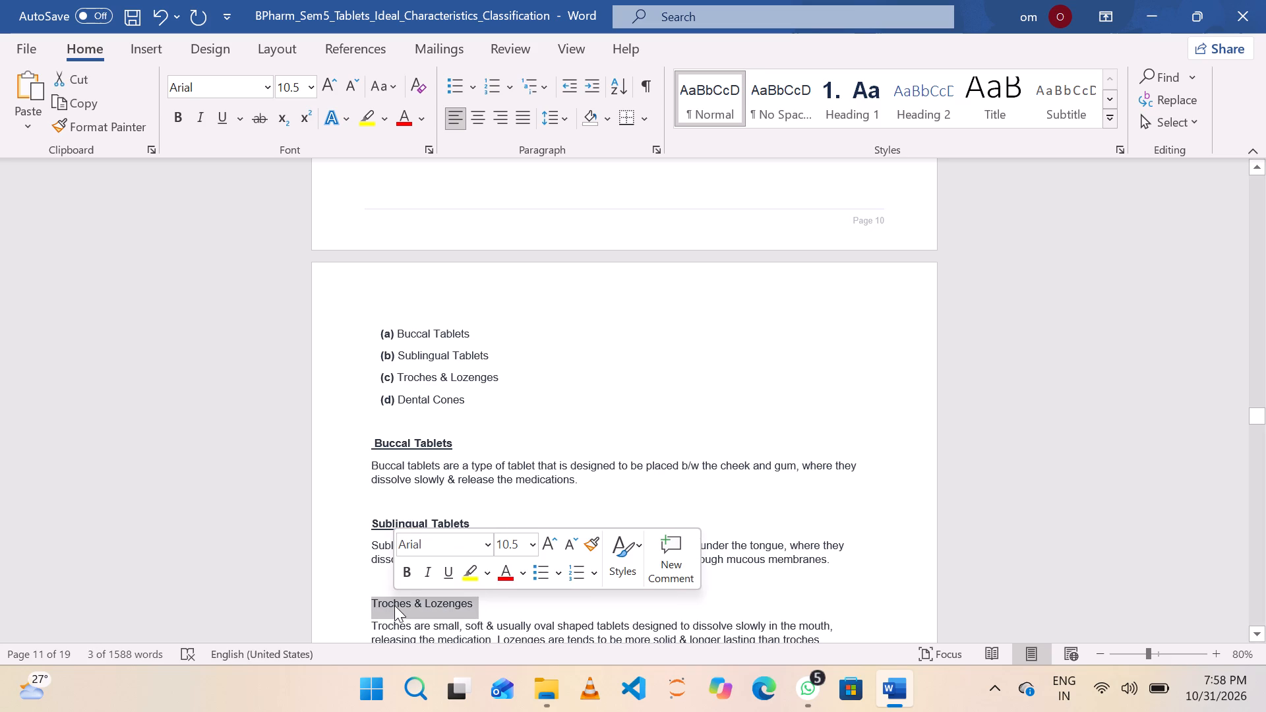
key(ctrl+b)
key(ctrl+u)
scroll(394, 605, down, 1)
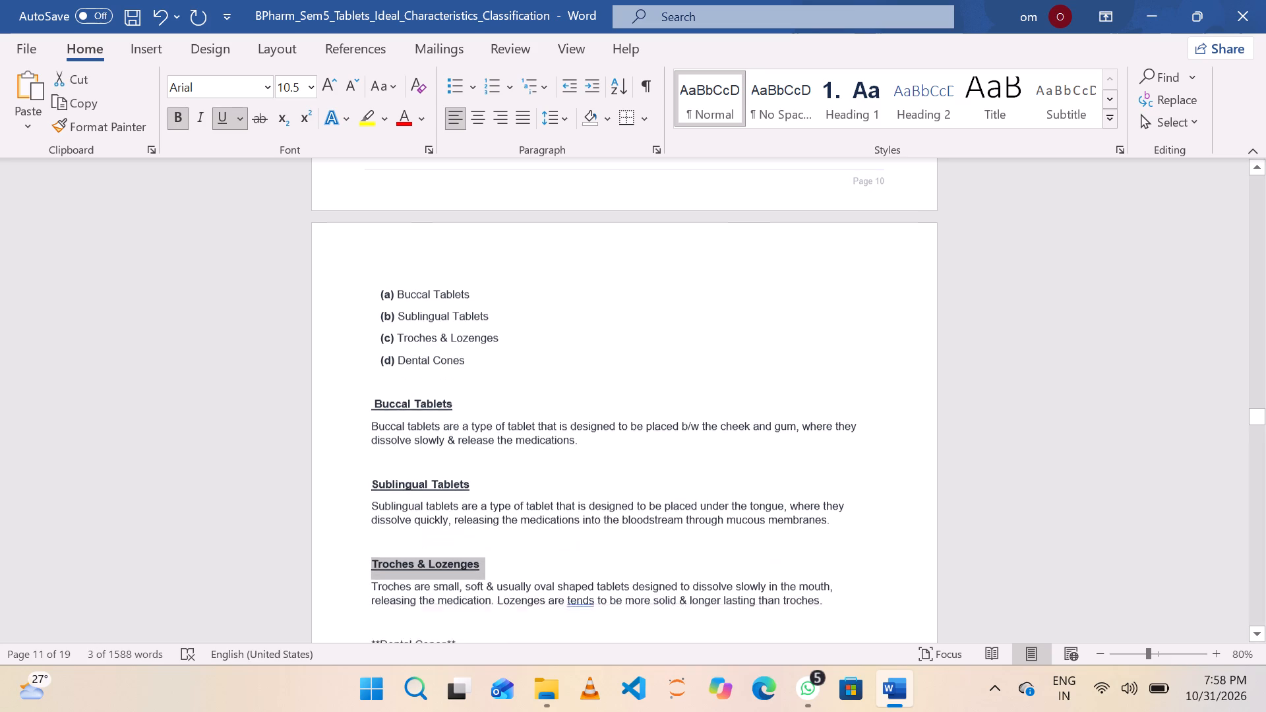
Delete the double asterisks before and after the Dental Cones heading.
scroll(394, 605, down, 2)
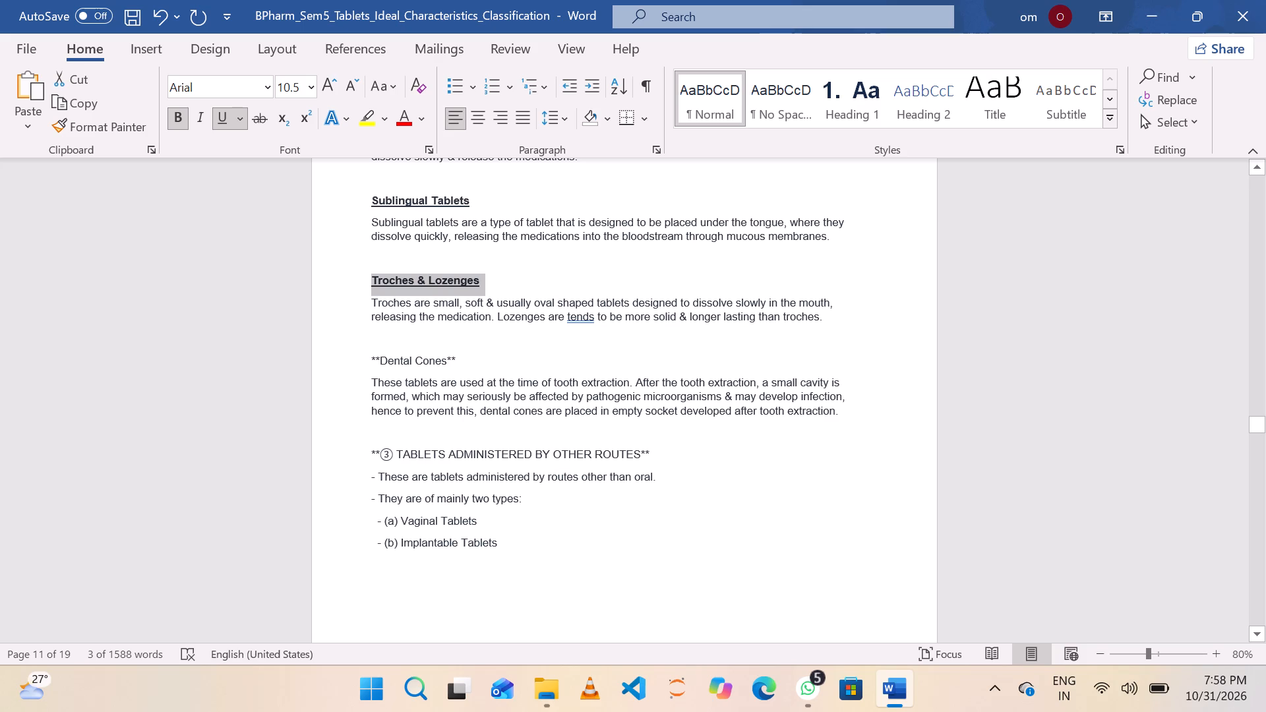
click(389, 361)
key(Left)
key(Left)
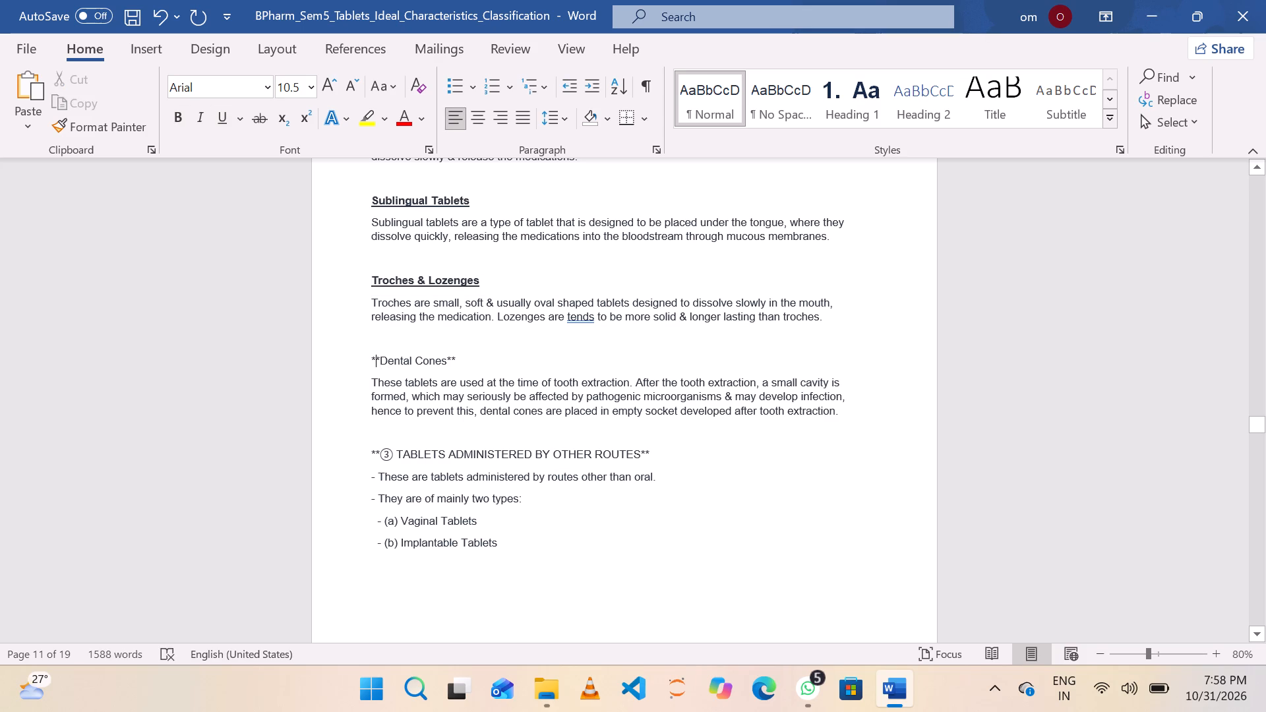
key(Right)
key(BackSpace)
key(BackSpace)
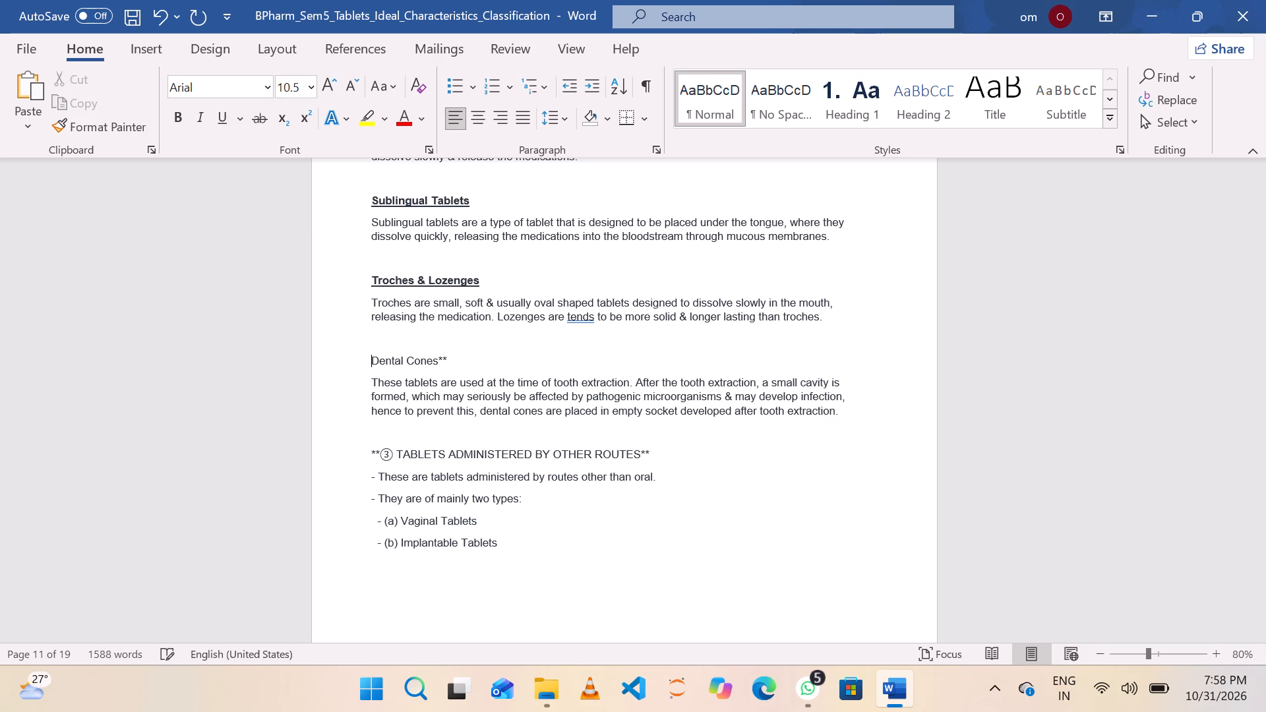
key(Right)
key(Right)
key(Right)
key(Right)
key(Right)
key(Right)
key(Right)
key(Right)
key(Right)
key(Right)
key(Right)
key(Right)
key(Right)
key(Right)
key(BackSpace)
key(BackSpace)
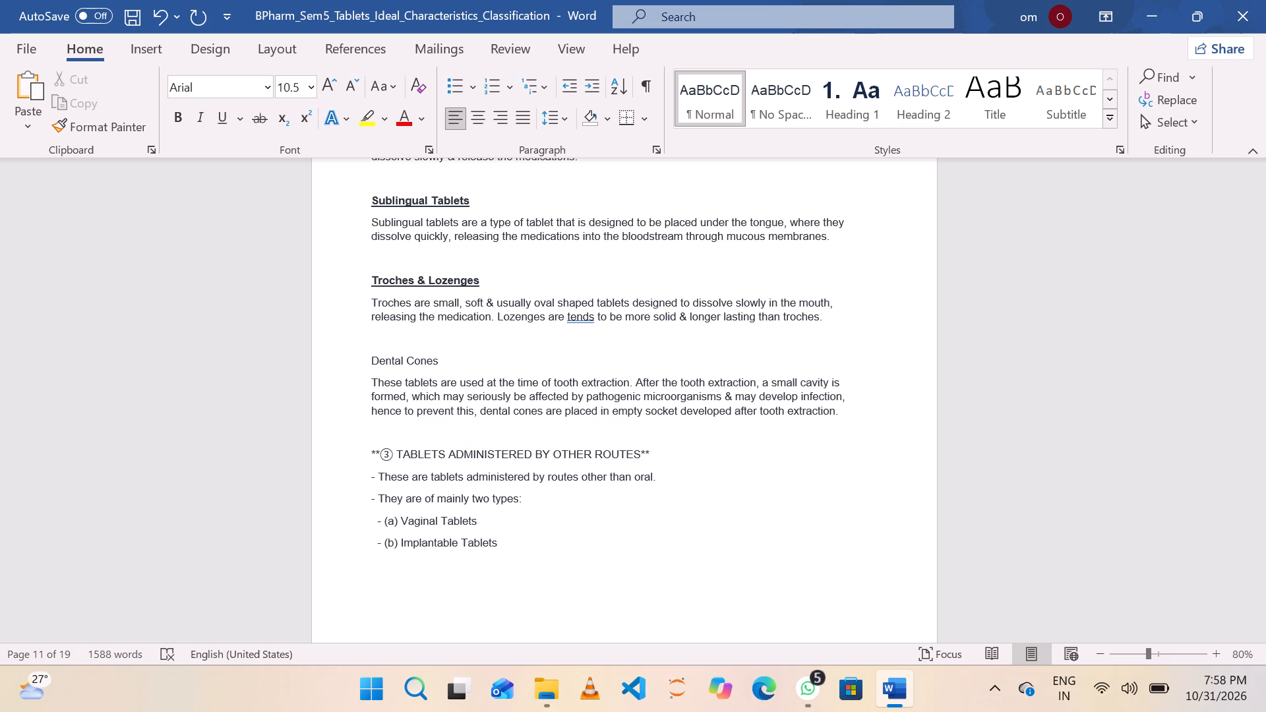
Make the Dental Cones heading bold and underlined.
triple_click(389, 361)
key(ctrl+b)
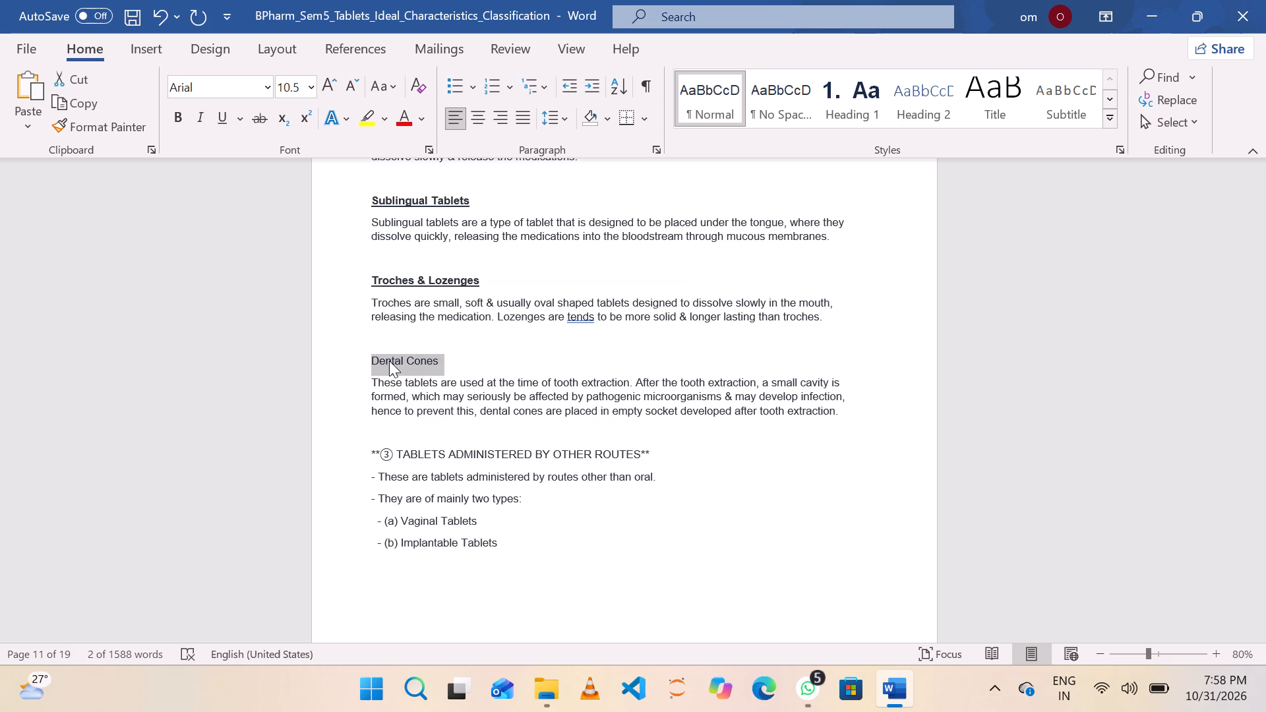
key(ctrl+u)
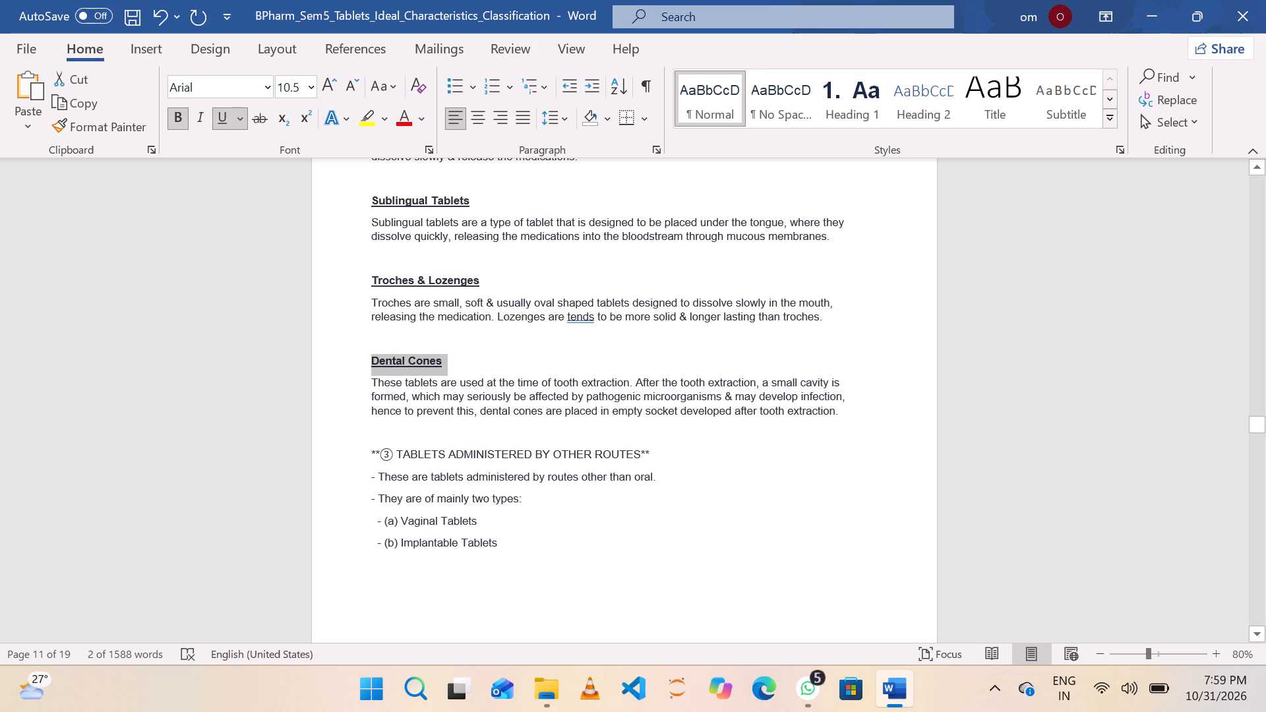
Replace the leading asterisks and circled 3 of the TABLETS ADMINISTERED BY OTHER ROUTES heading with "3.".
click(384, 454)
key(BackSpace)
key(BackSpace)
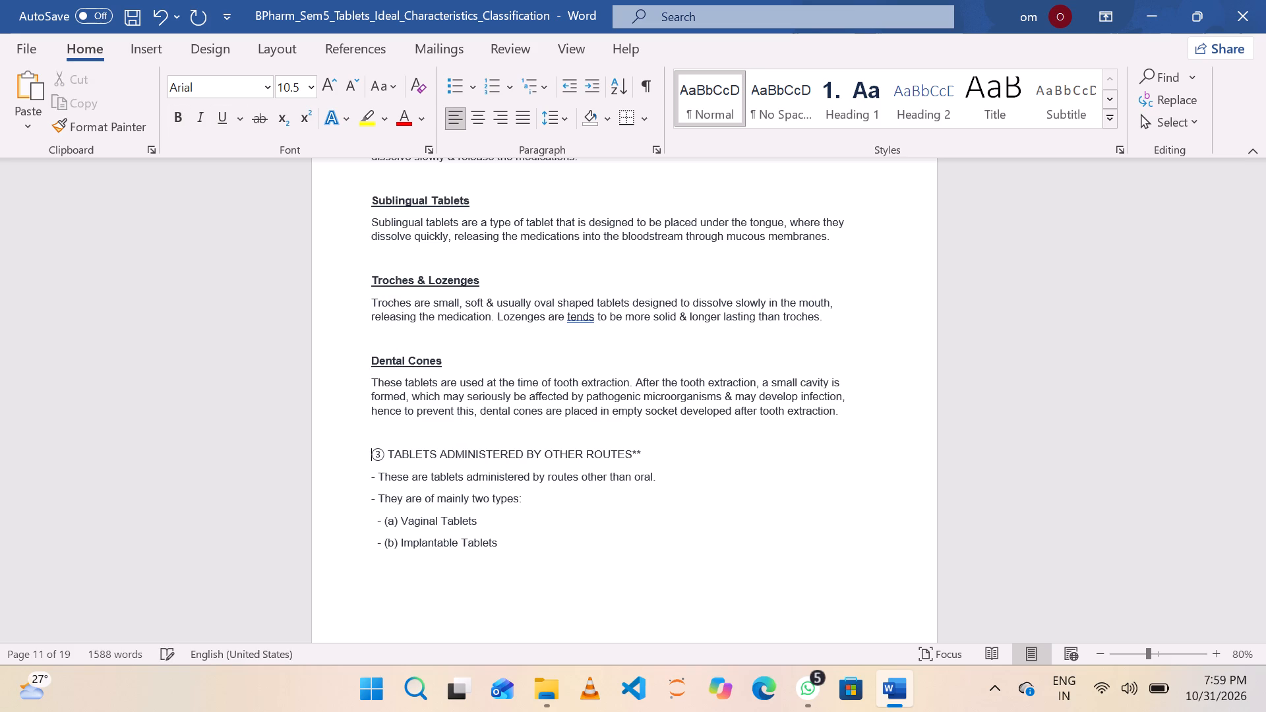
key(Right)
key(Right)
key(BackSpace)
key(BackSpace)
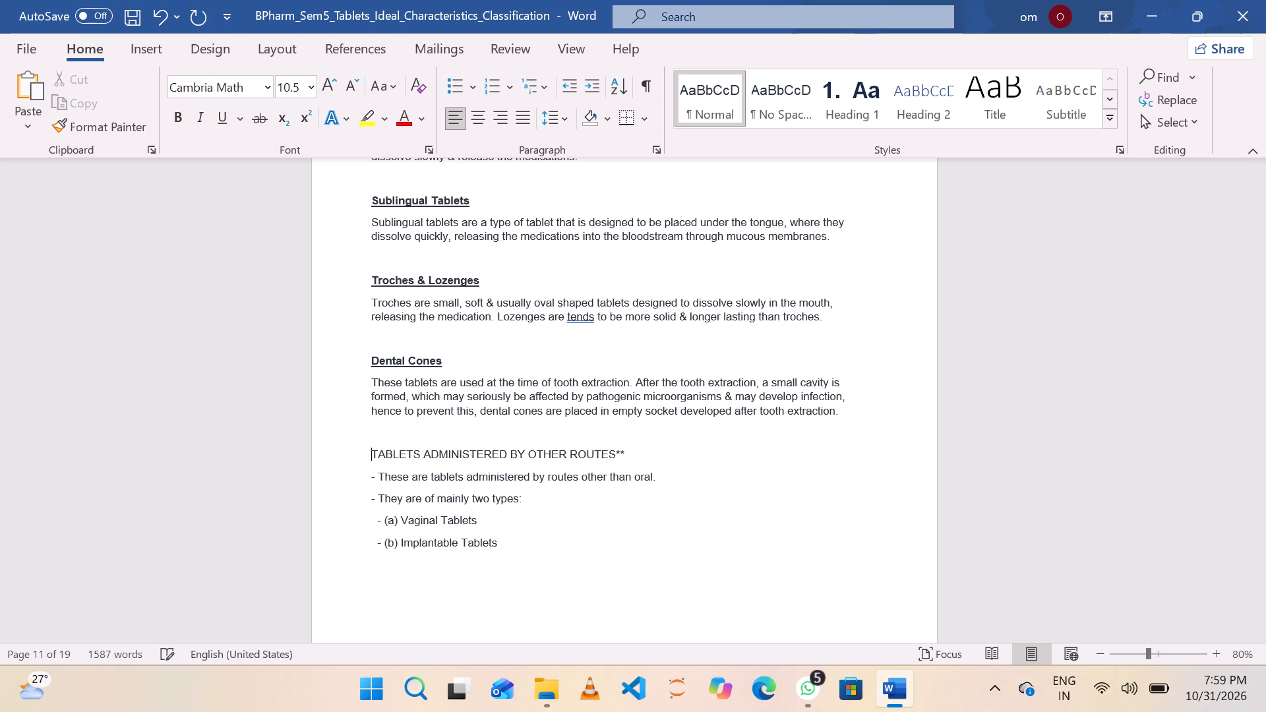
key(3)
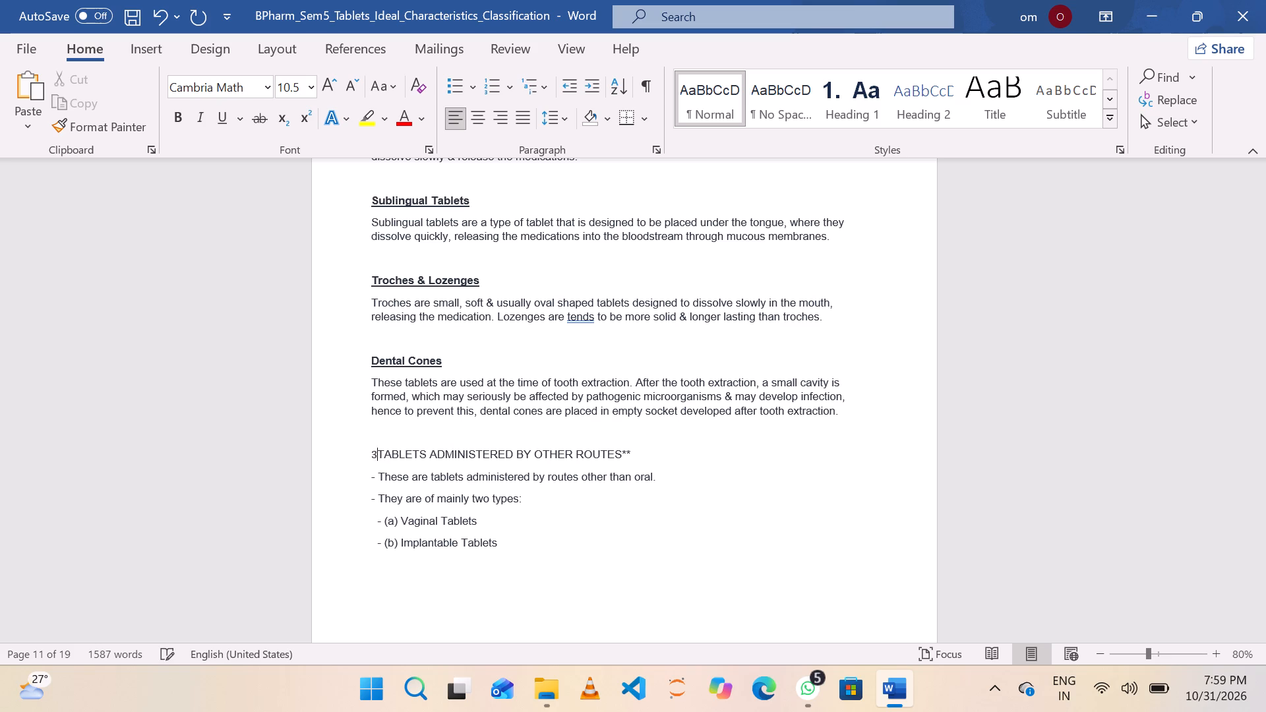
key(period)
Delete the double asterisks after the TABLETS ADMINISTERED BY OTHER ROUTES heading.
key(Right)
key(Right)
key(Right)
key(Right)
key(Right)
key(Right)
key(Right)
key(Right)
key(Right)
key(Right)
key(Right)
key(Right)
key(Right)
key(Right)
key(Right)
key(Right)
key(Right)
key(Right)
key(Right)
key(Right)
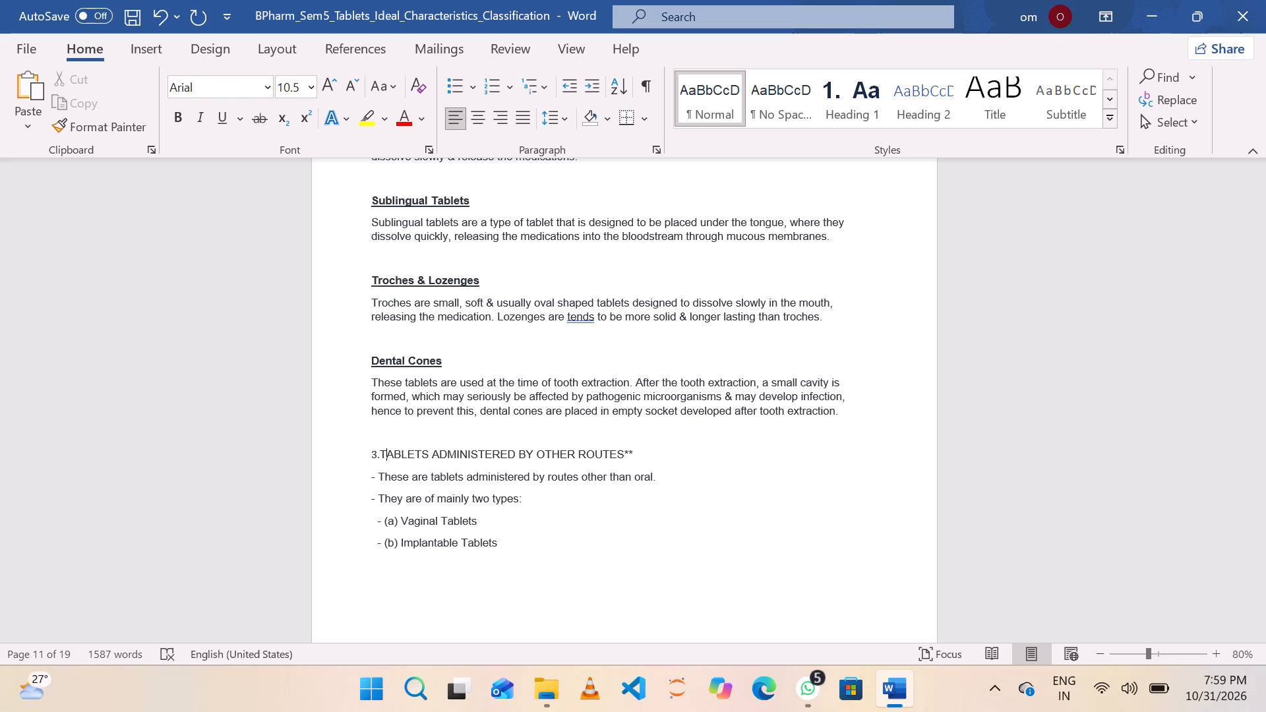
key(Right)
key(Right)
key(Right)
key(Right)
key(Right)
key(Right)
key(Right)
key(Right)
key(Right)
key(Right)
key(Right)
key(Right)
key(Right)
key(Right)
key(Right)
click(639, 460)
key(BackSpace)
key(BackSpace)
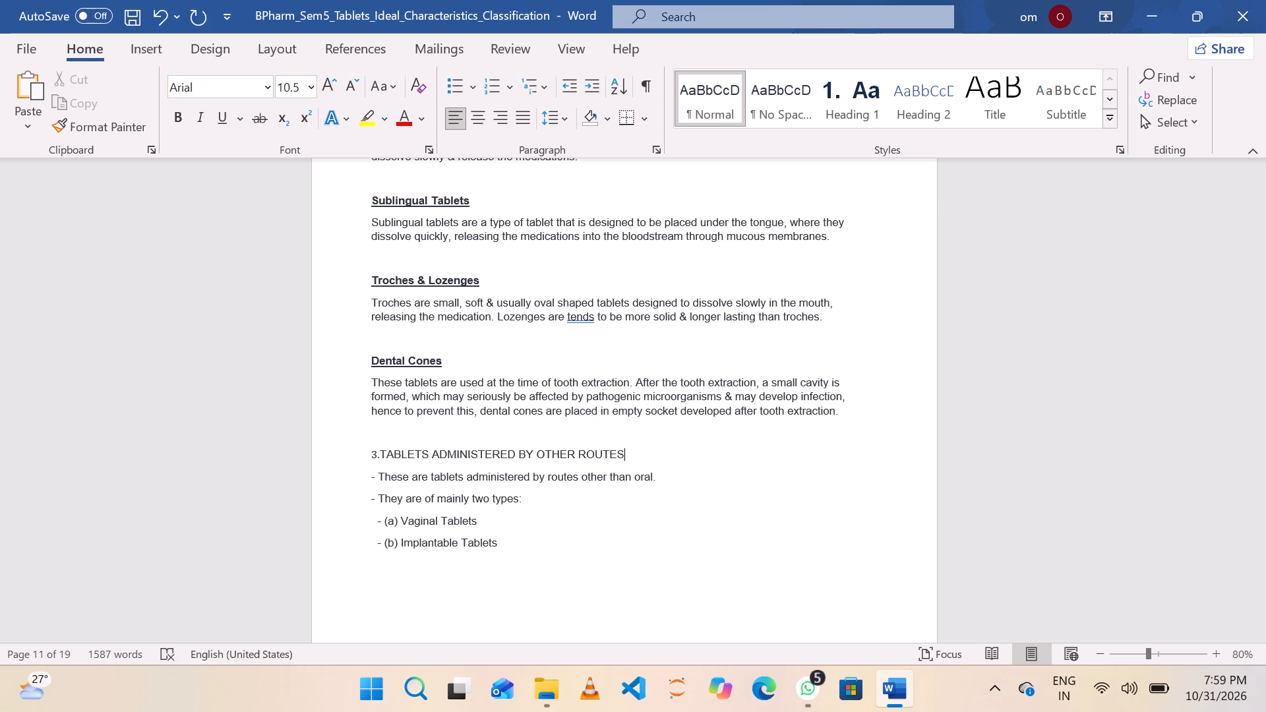
Make the 3.TABLETS ADMINISTERED BY OTHER ROUTES heading bold and underlined.
triple_click(639, 460)
key(ctrl+b)
key(ctrl+u)
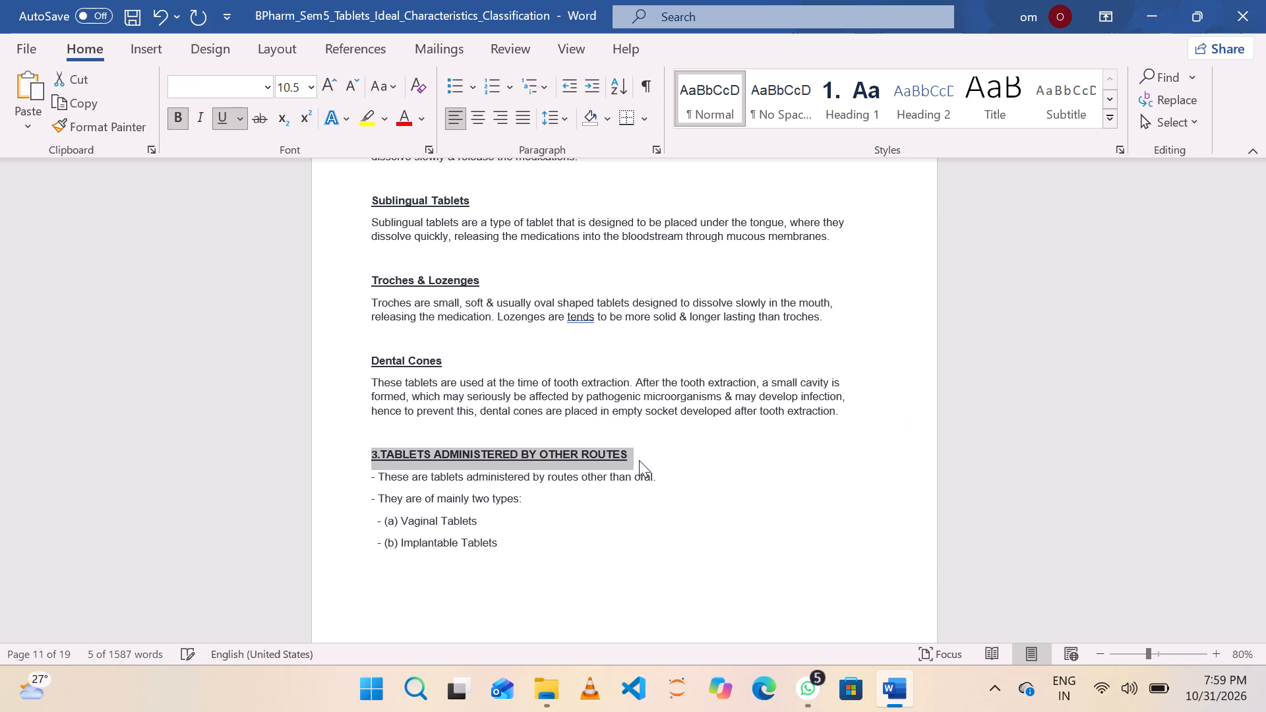
Replace the hyphen before "These are tablets administered by routes other than oral." with a bullet.
click(382, 479)
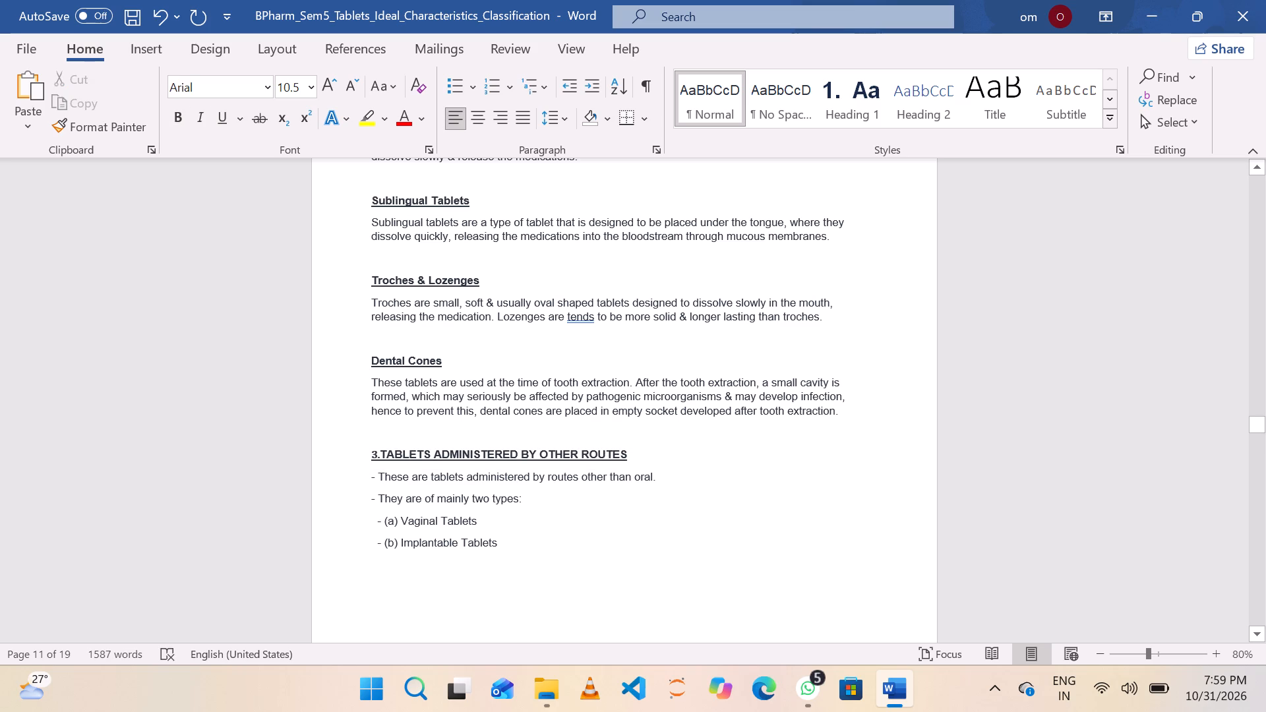
click(382, 479)
key(Left)
key(BackSpace)
key(BackSpace)
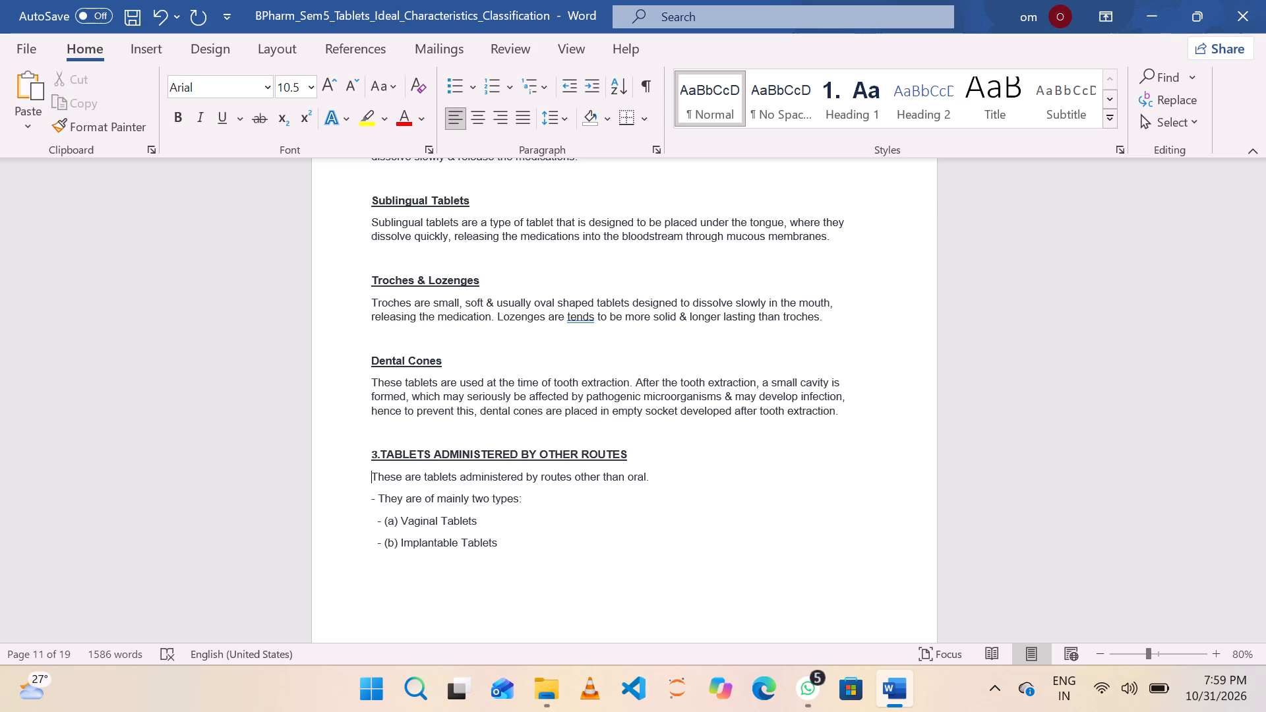
click(454, 90)
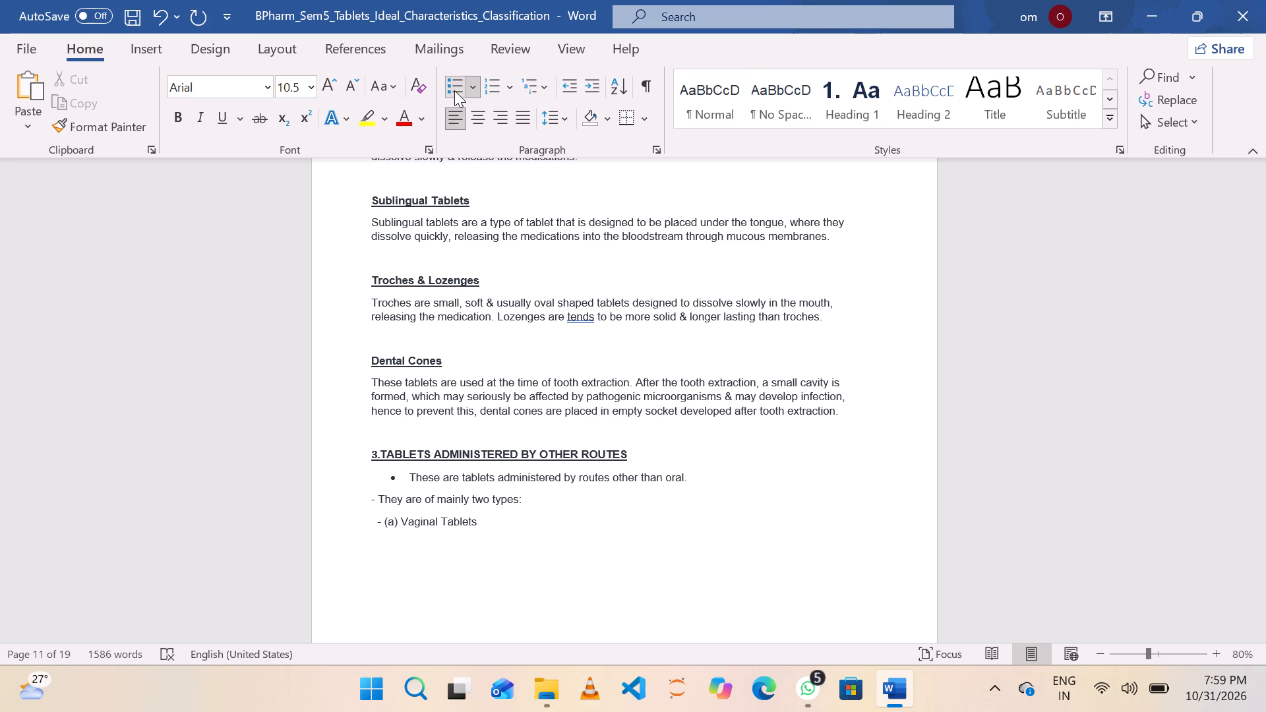
Replace the hyphen before "They are of mainly two types:" with a bullet.
key(Down)
key(Left)
key(Left)
key(Left)
key(Left)
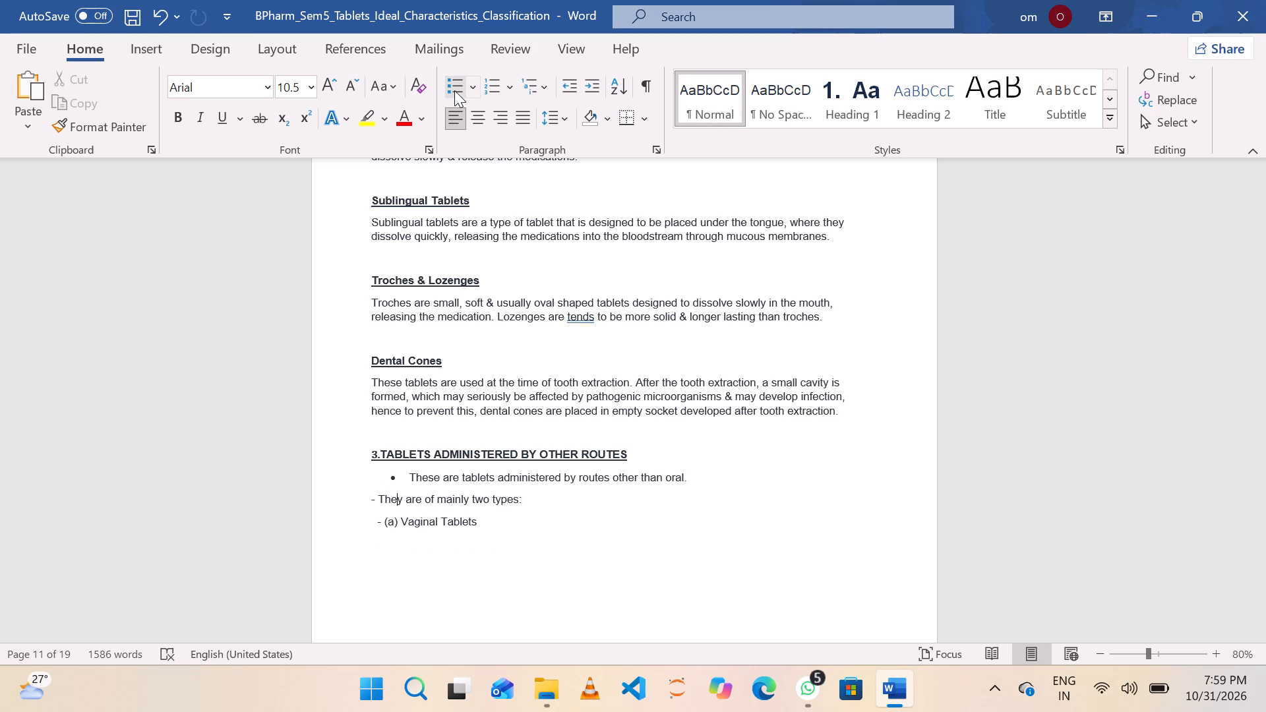
key(Left)
key(Left)
key(BackSpace)
key(BackSpace)
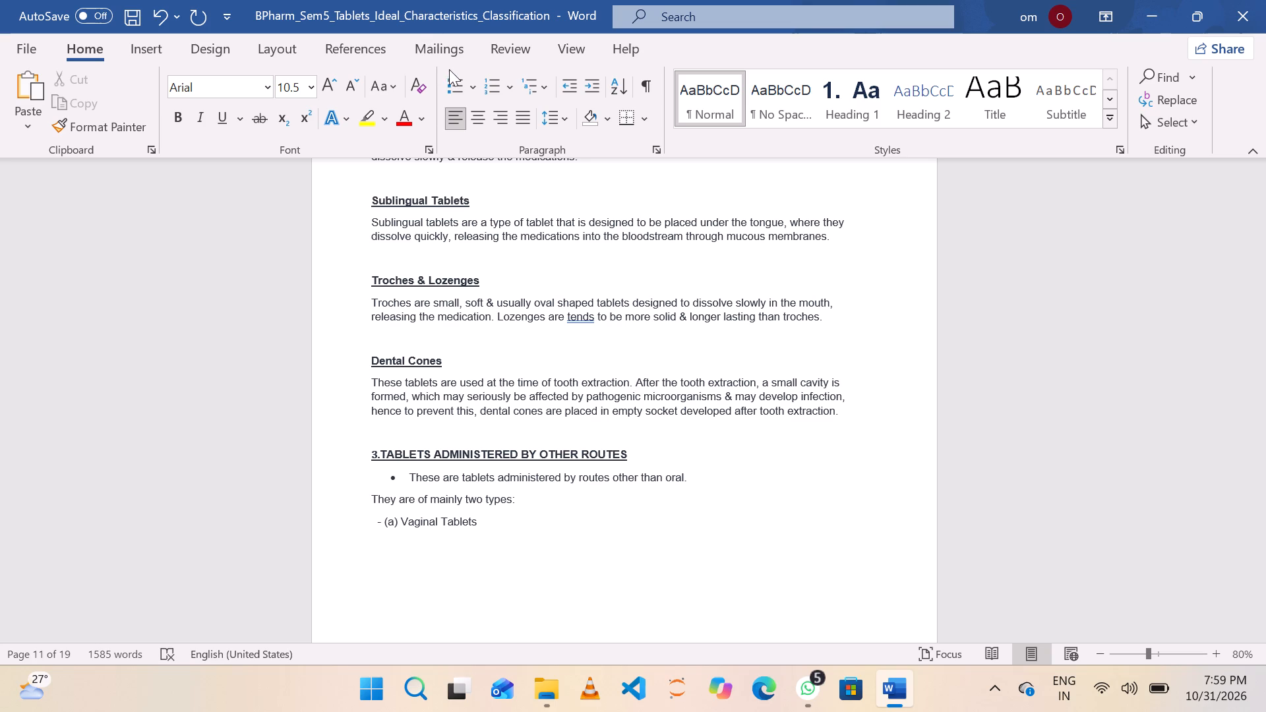
click(457, 76)
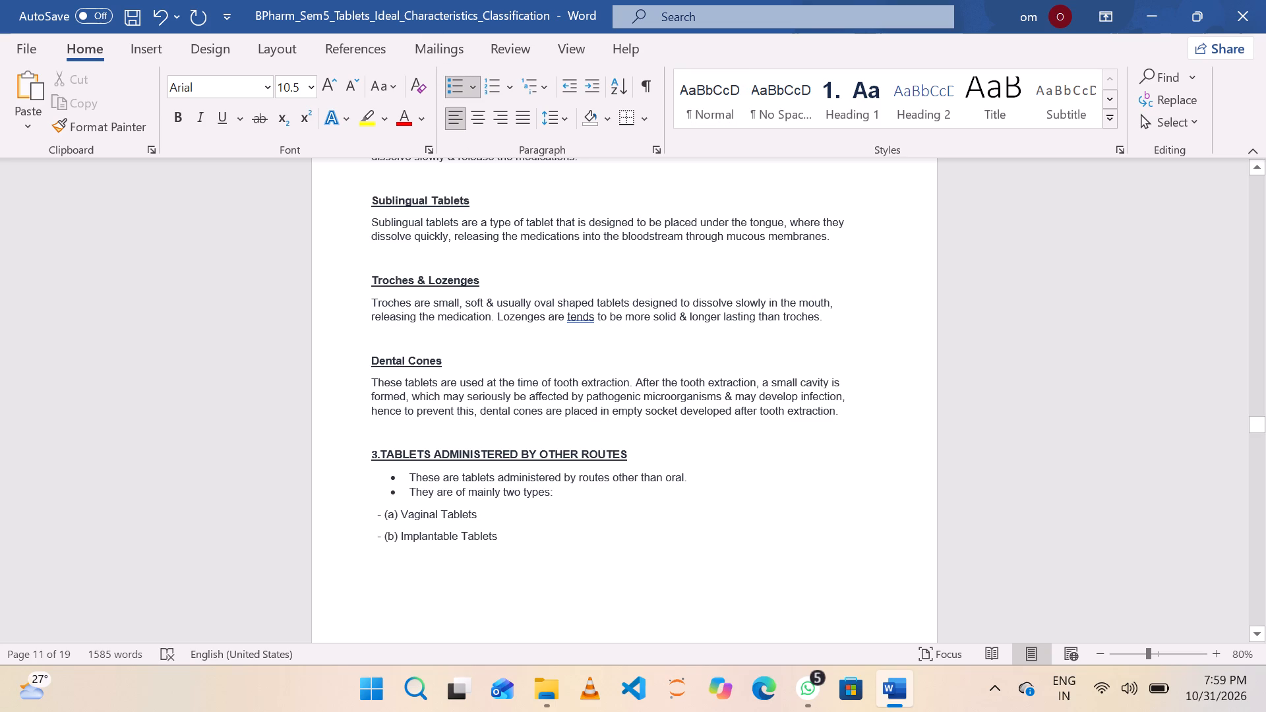
Remove the hyphen before (a) Vaginal Tablets and make the (a) label bold.
key(Down)
key(Down)
key(Up)
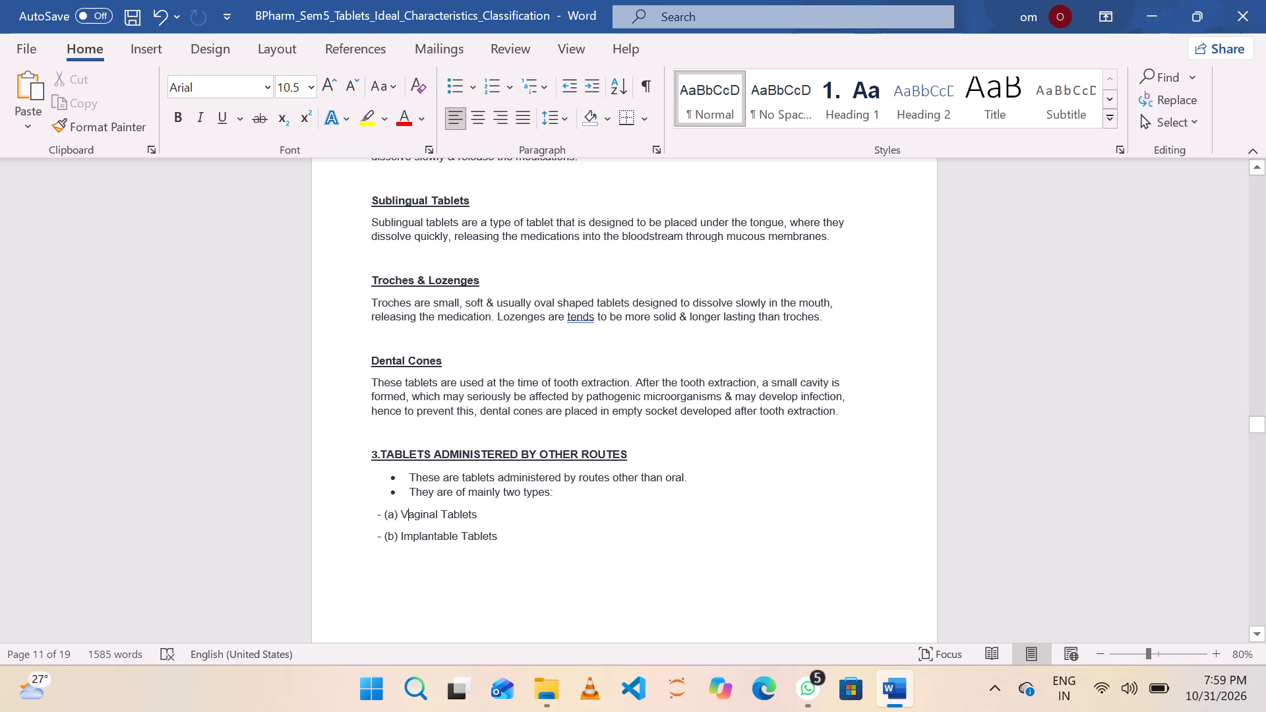
key(Left)
key(Left)
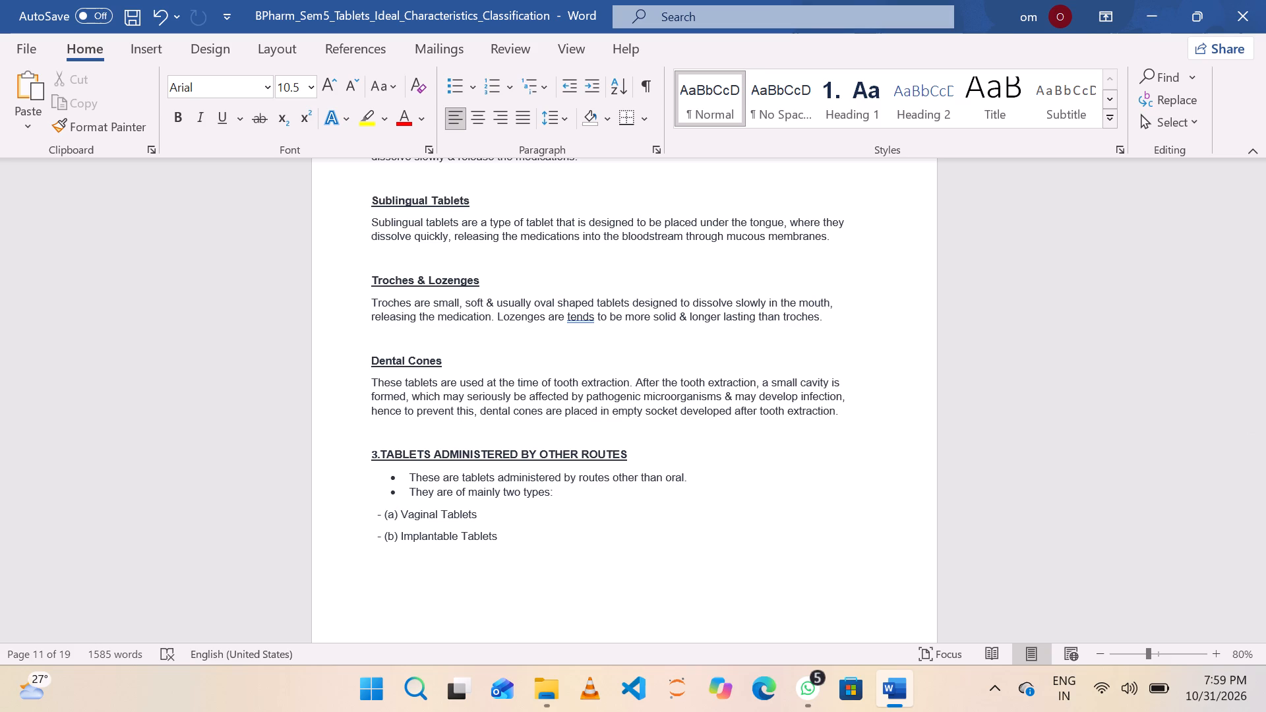
key(Left)
key(Left)
key(Left)
key(BackSpace)
key(BackSpace)
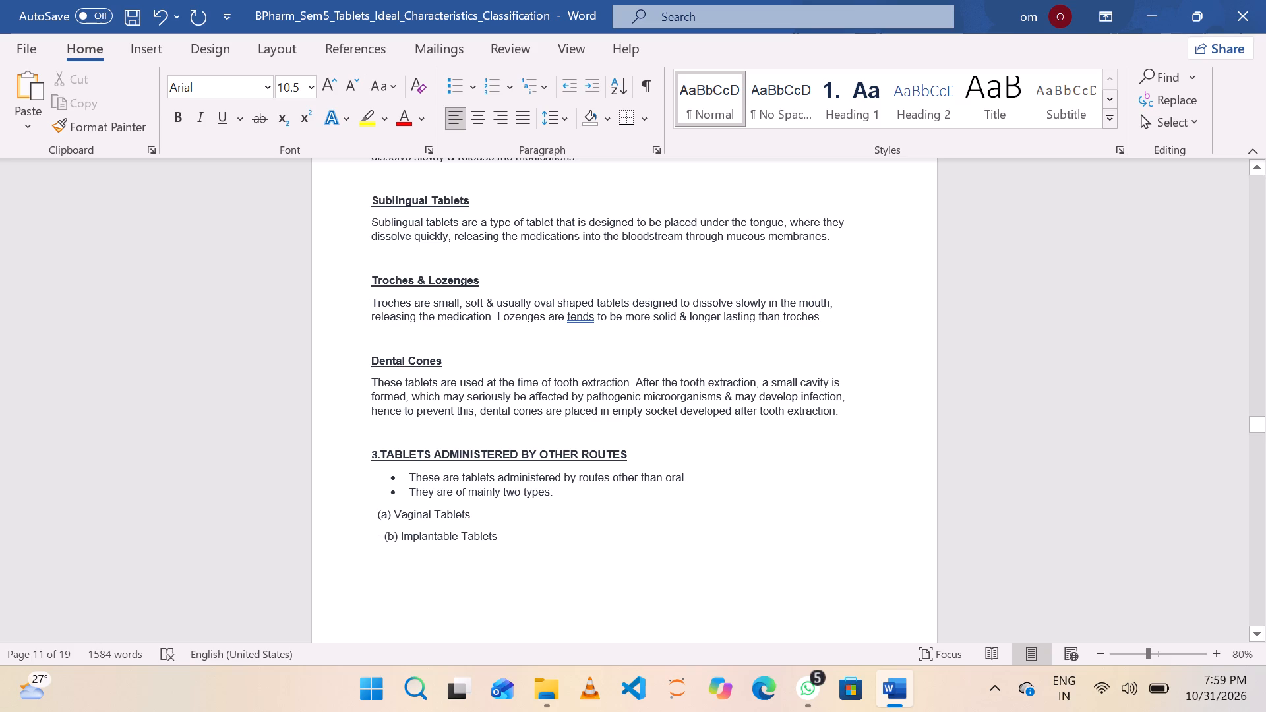
drag(377, 519, 396, 519)
click(405, 490)
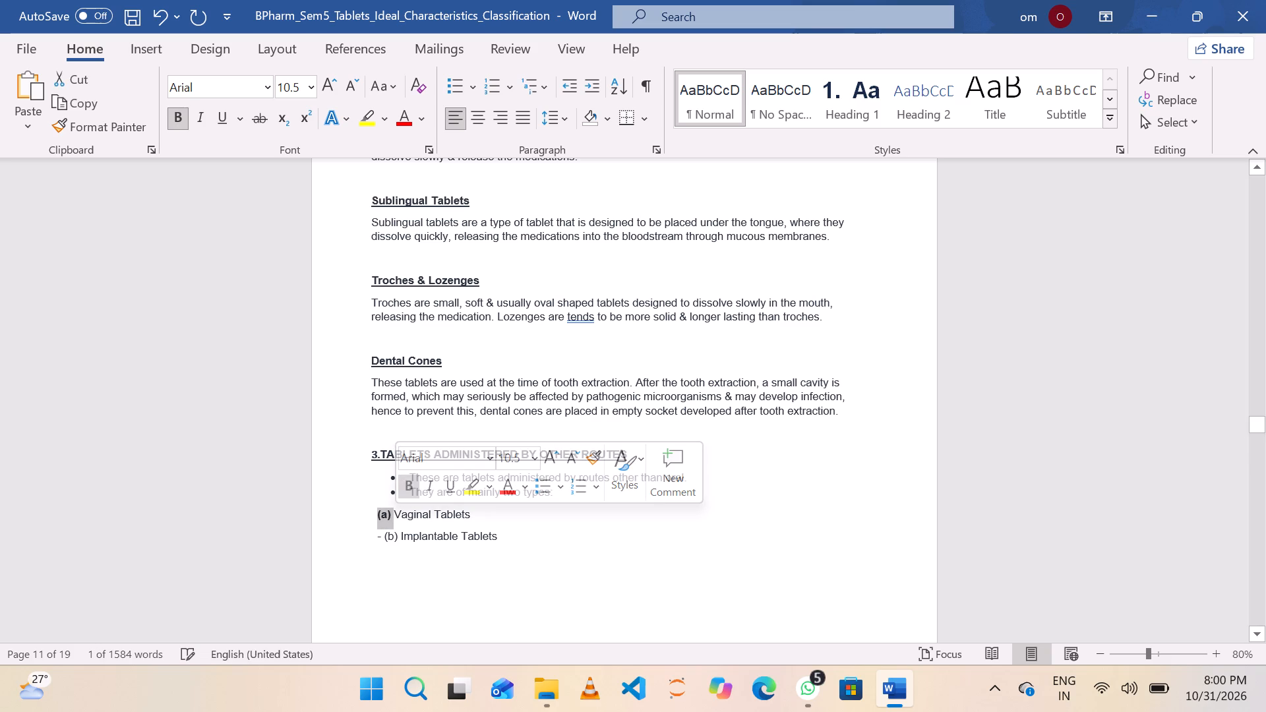
Remove the hyphen before (b) Implantable Tablets and make the (b) label bold.
click(378, 539)
key(Right)
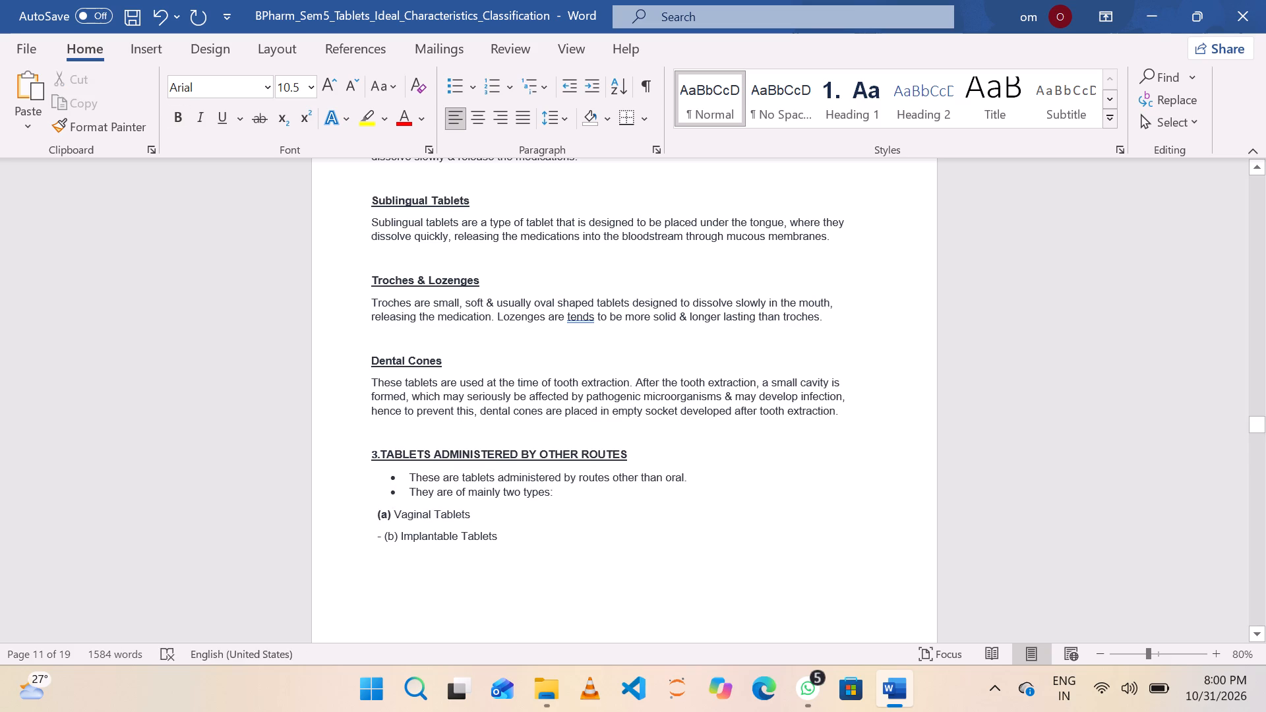
key(BackSpace)
drag(387, 556, 386, 543)
drag(386, 543, 386, 537)
drag(371, 533, 391, 536)
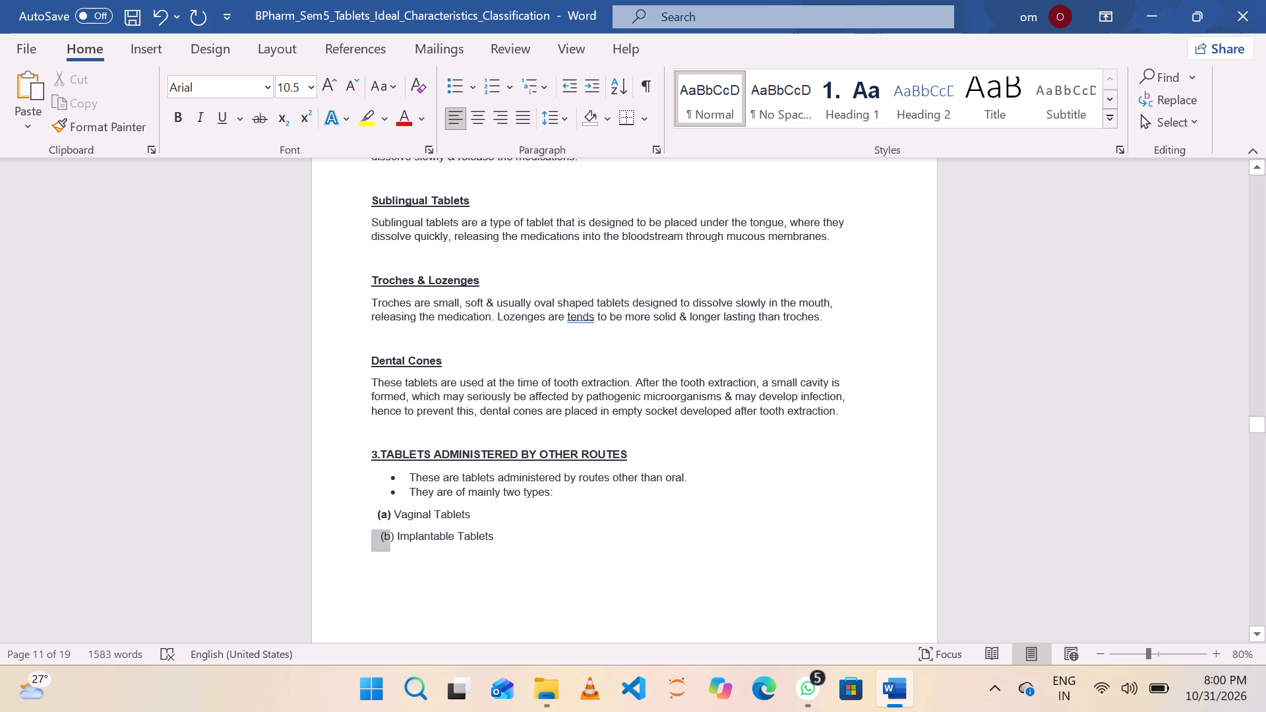
drag(391, 536, 396, 541)
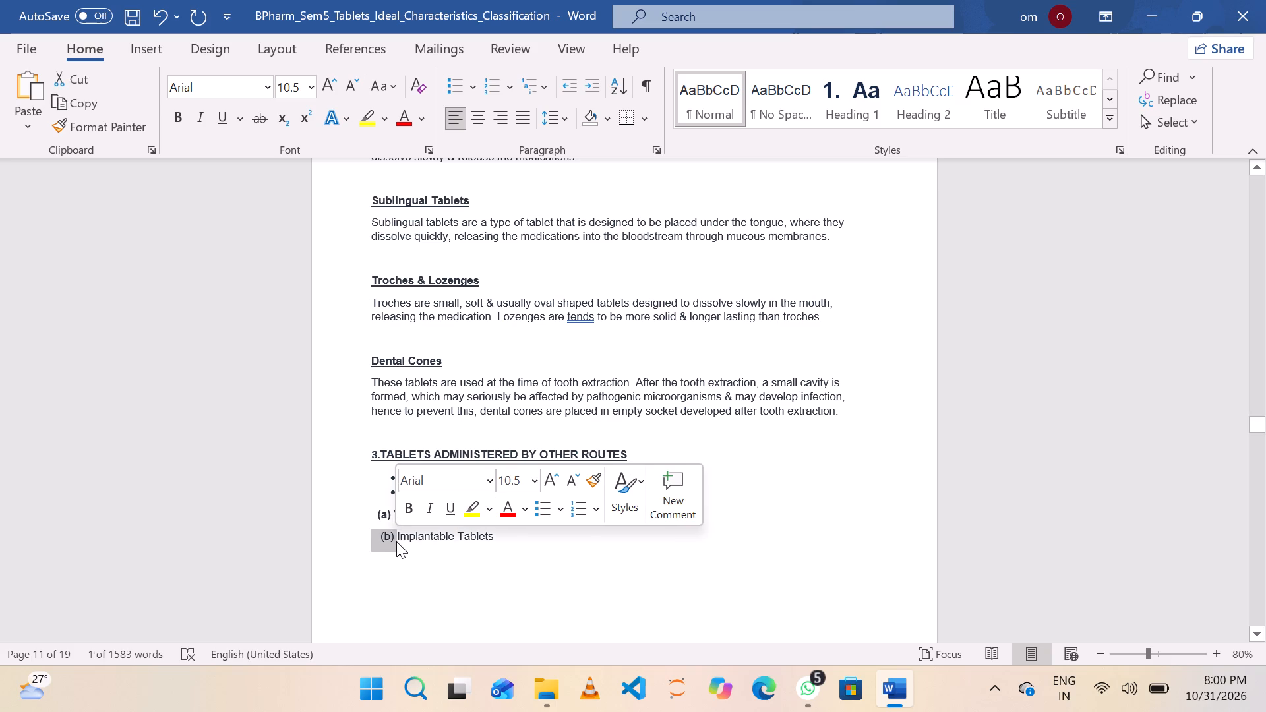
key(ctrl+b)
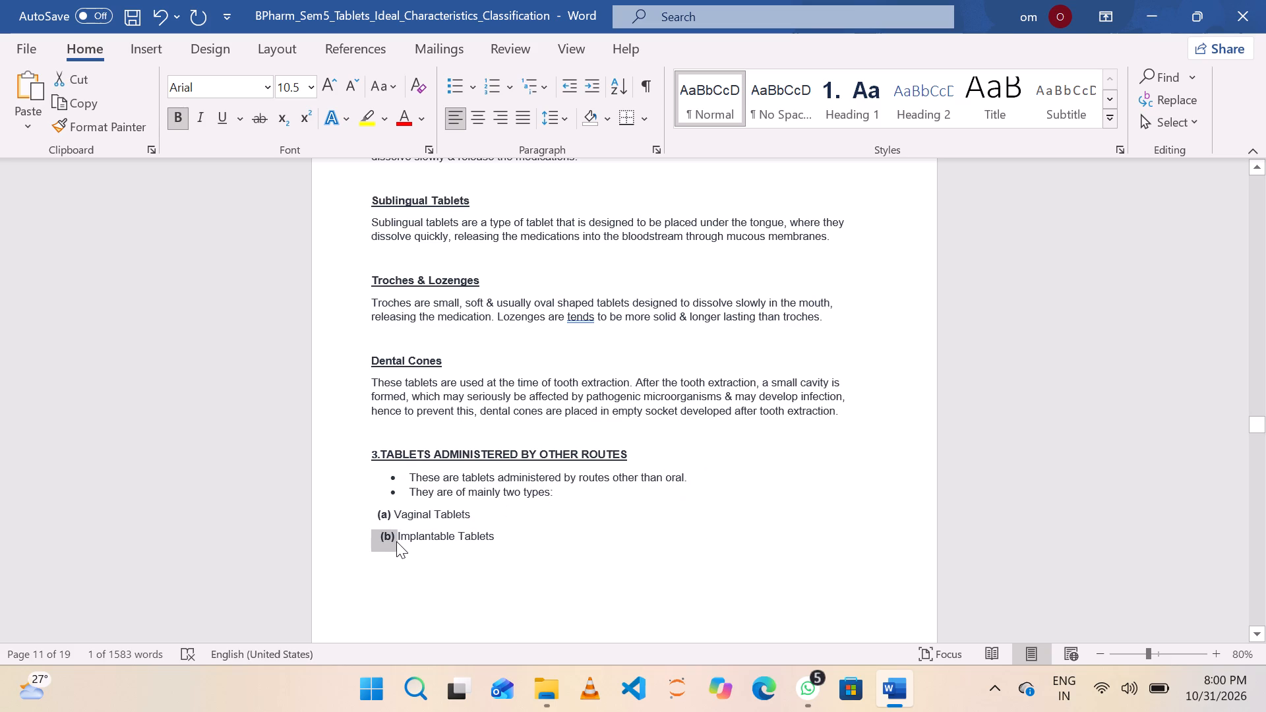
Delete the extra space before (b) Implantable Tablets to align it with the (a) item.
key(Left)
key(Right)
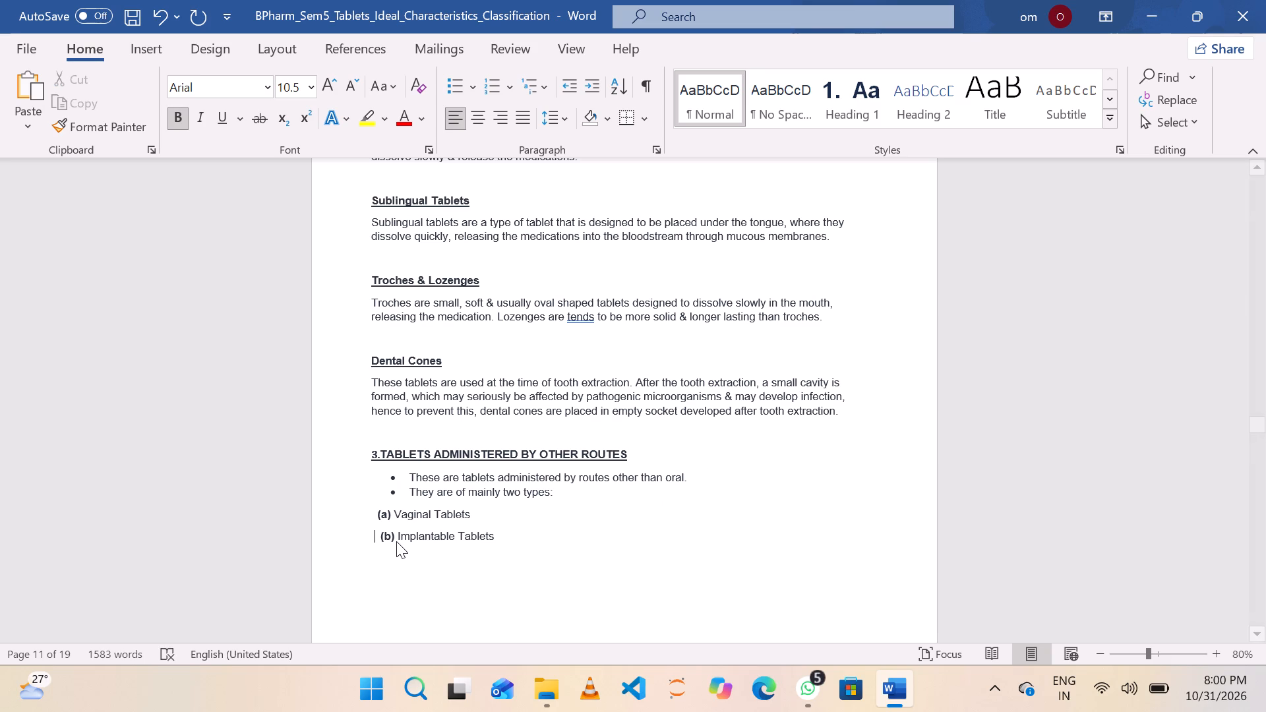
key(Right)
key(BackSpace)
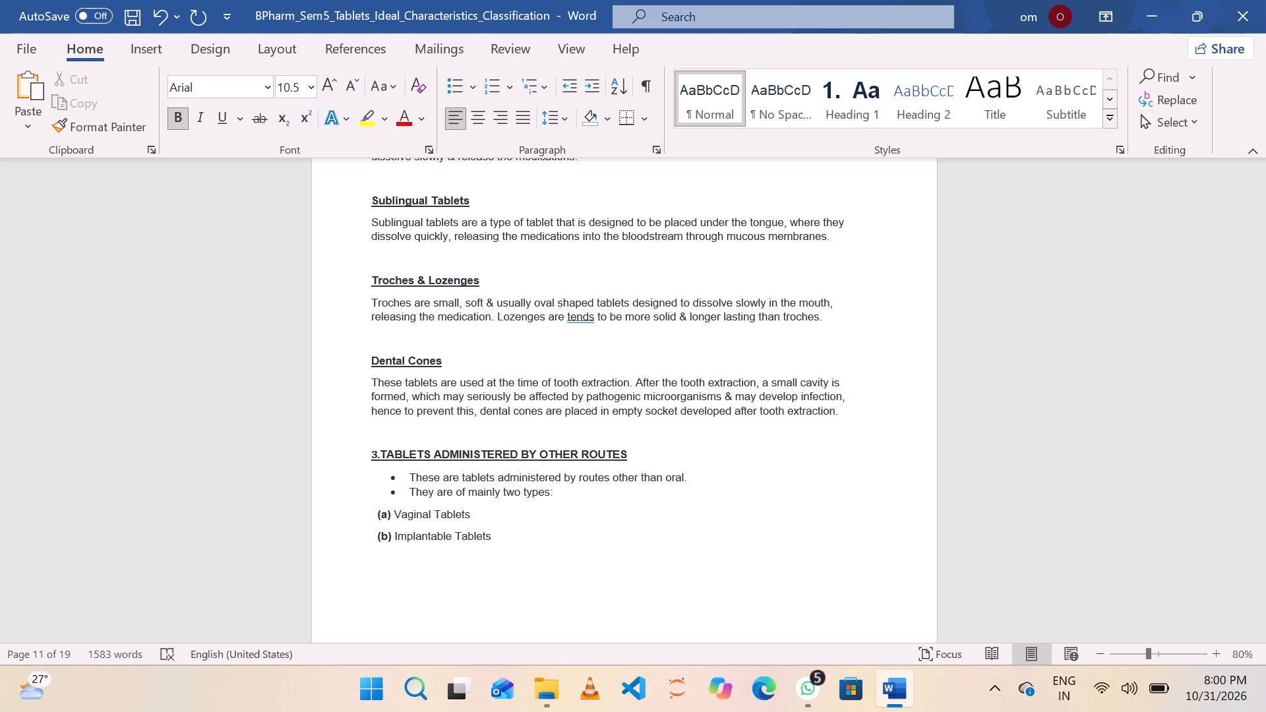
Remove the asterisks around the Implantable Tablets heading and the blank line above it.
scroll(396, 541, down, 2)
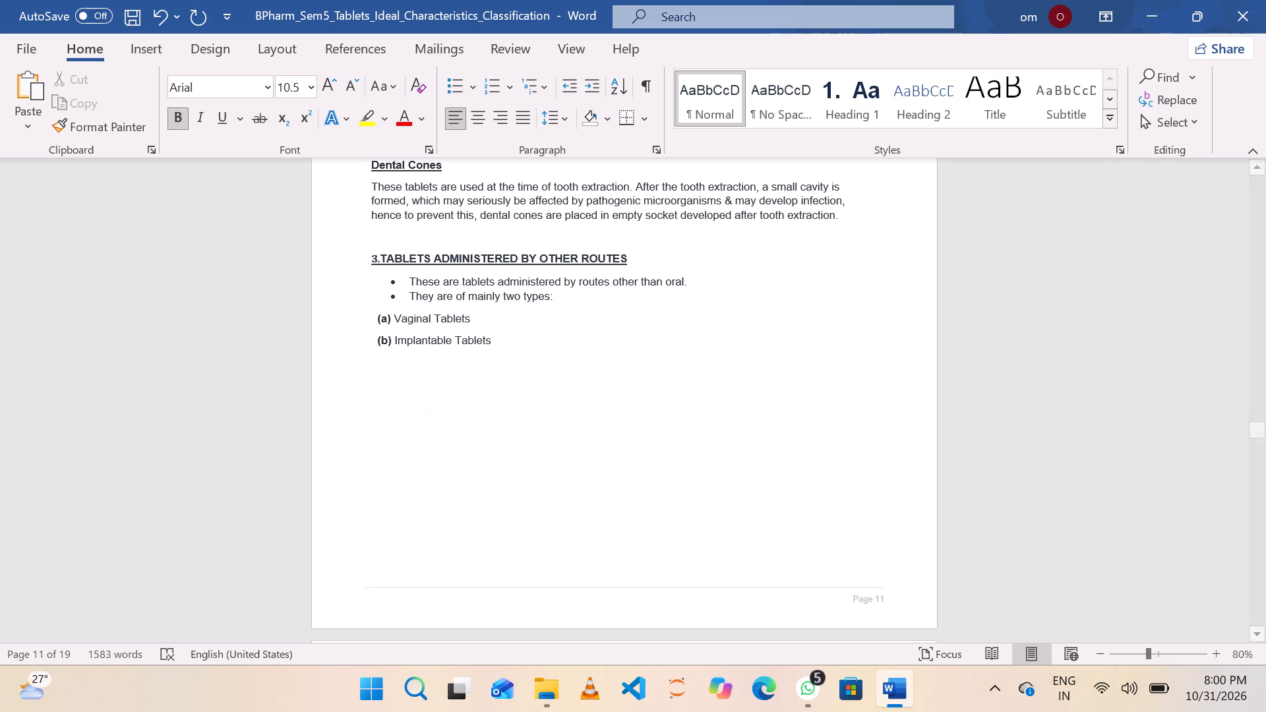
scroll(396, 541, down, 2)
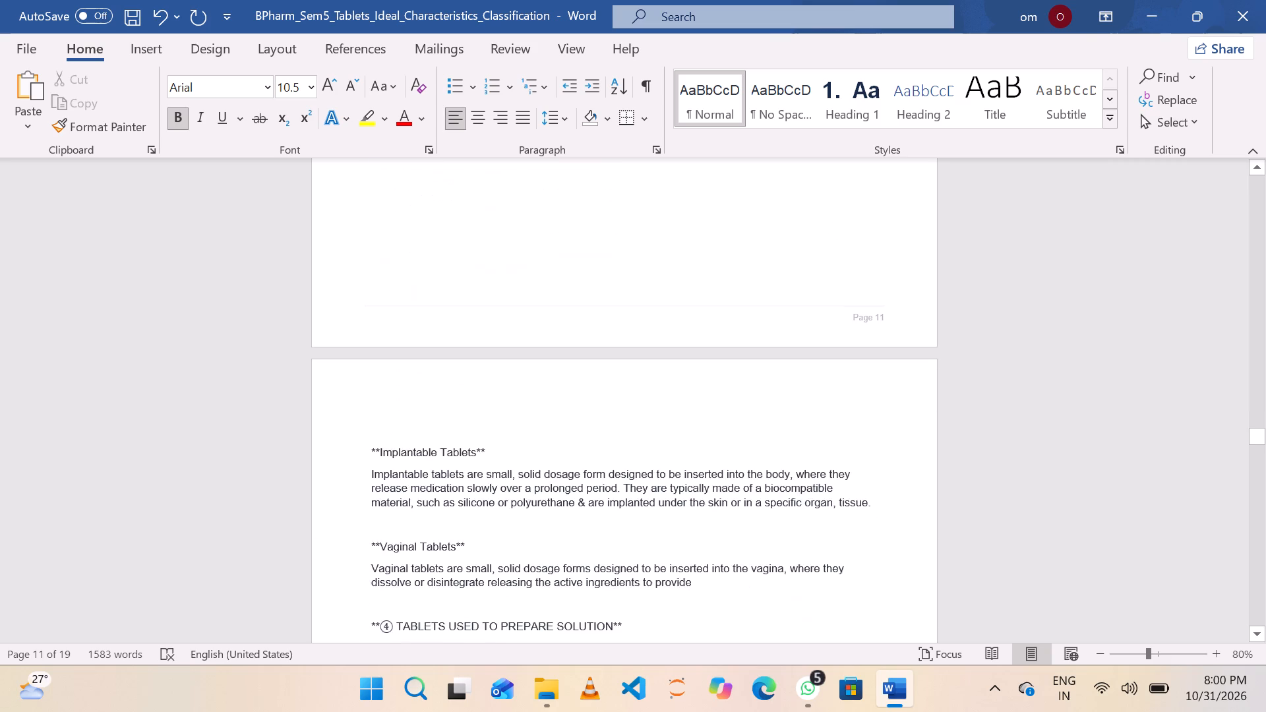
scroll(396, 541, down, 1)
click(317, 366)
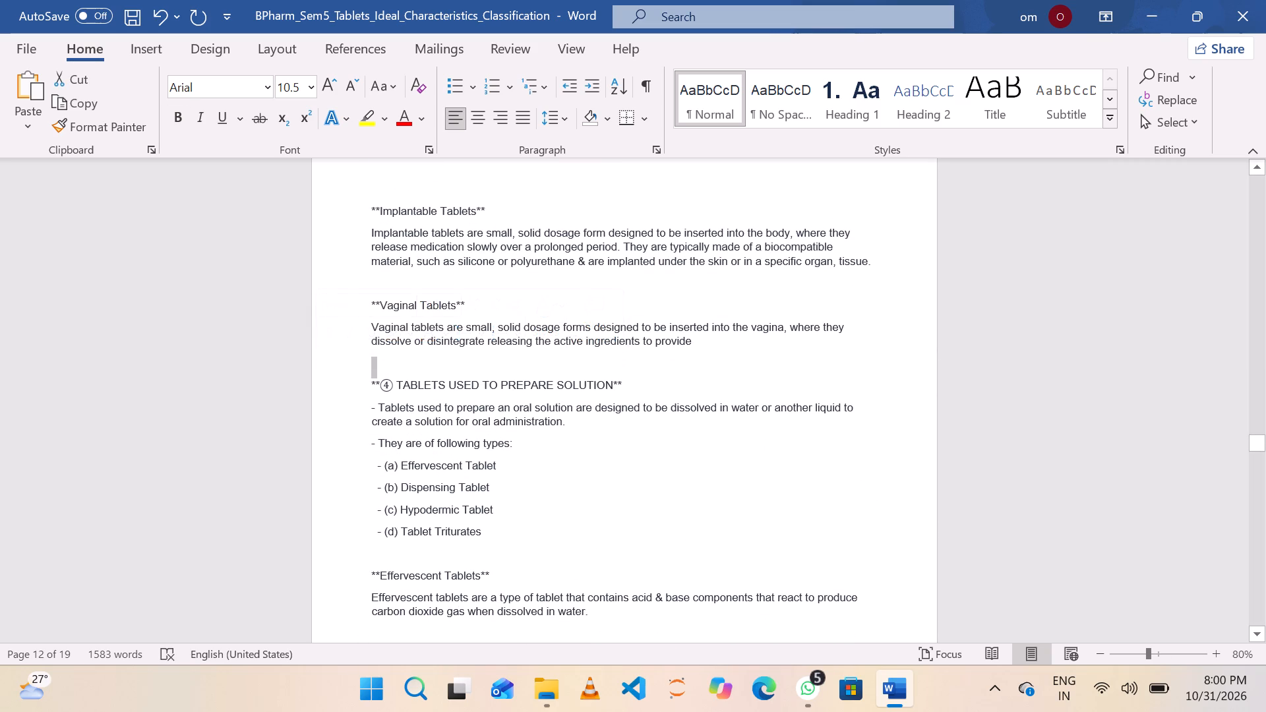
click(377, 212)
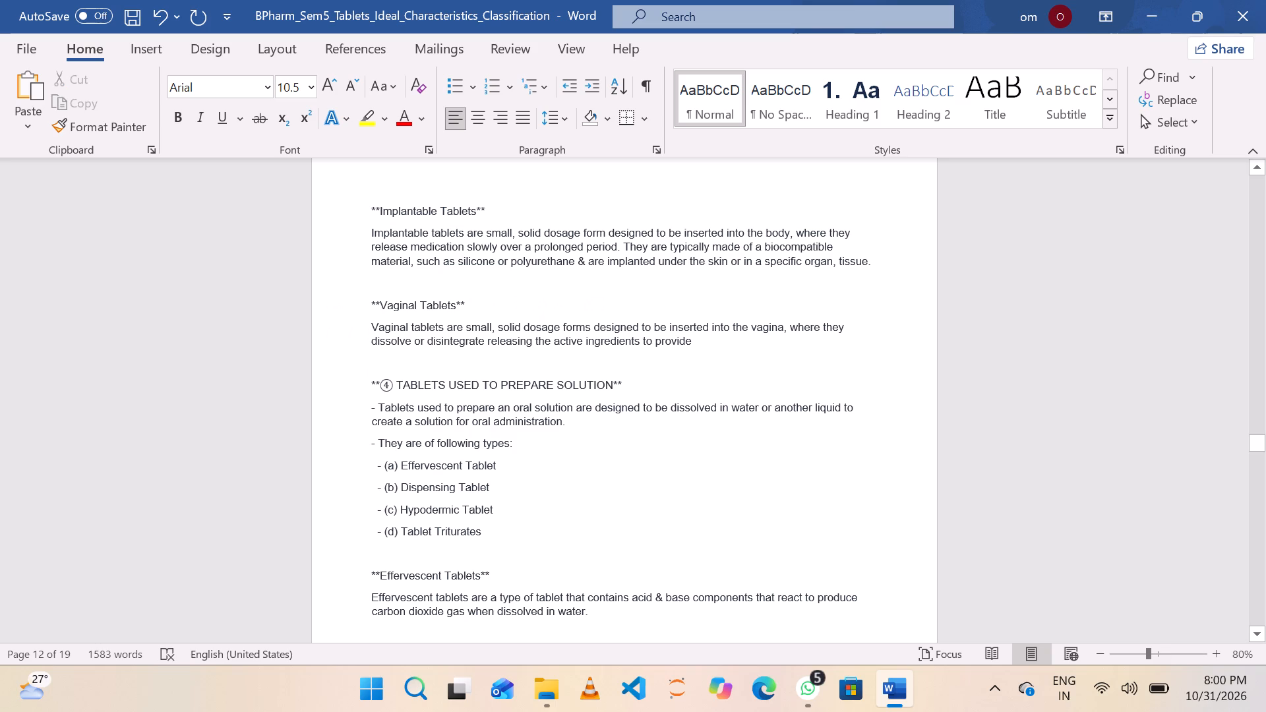
key(BackSpace)
key(BackSpace)
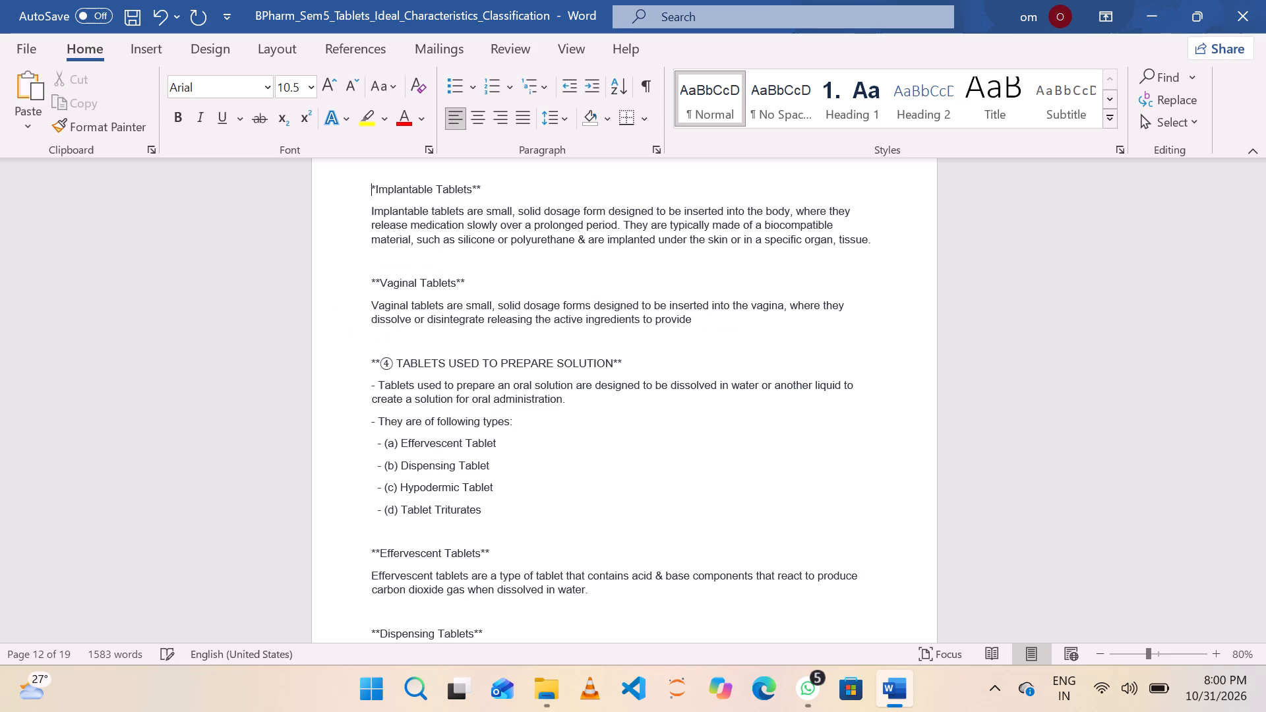
key(Right)
key(BackSpace)
key(Right)
key(Right)
key(Right)
key(Right)
key(Right)
key(Right)
key(Right)
key(Right)
key(Right)
key(Right)
key(Right)
key(Right)
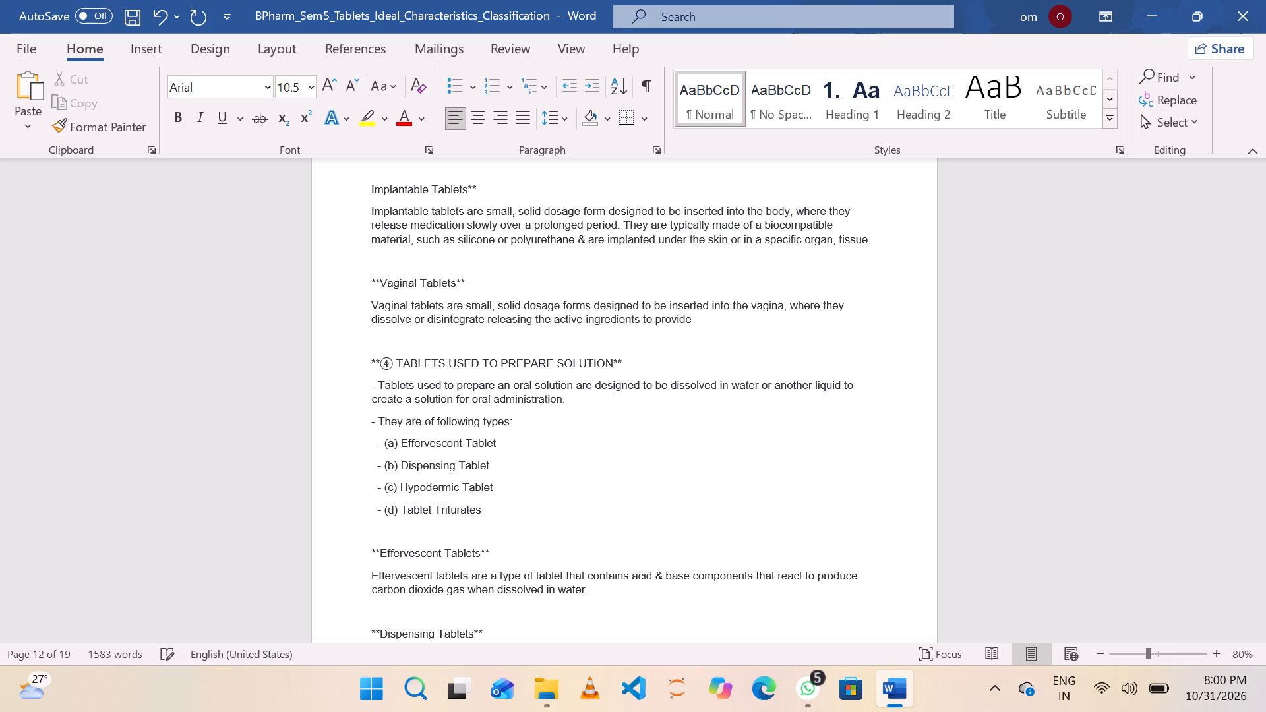
key(Right)
key(Right)
key(Right)
key(Right)
key(Right)
key(Right)
key(Right)
key(Right)
key(Right)
key(BackSpace)
key(BackSpace)
Make the Implantable Tablets heading bold and underlined.
triple_click(386, 189)
click(386, 189)
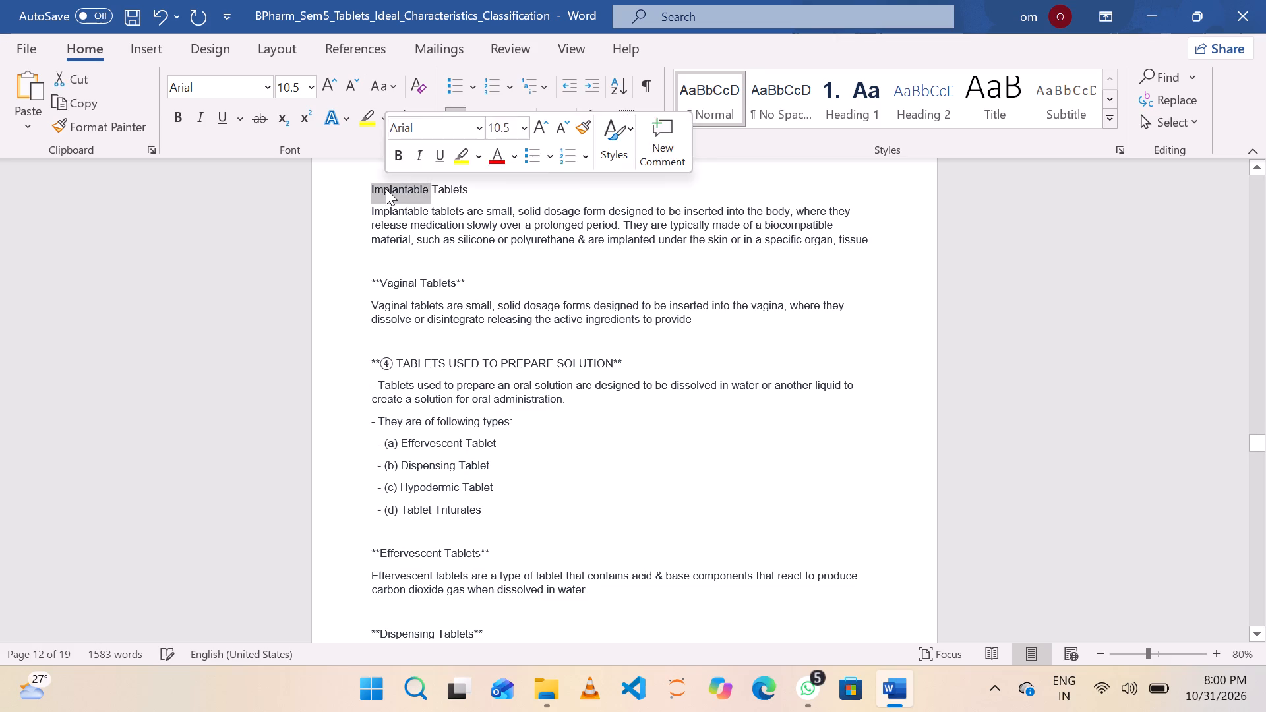
double_click(386, 189)
triple_click(386, 189)
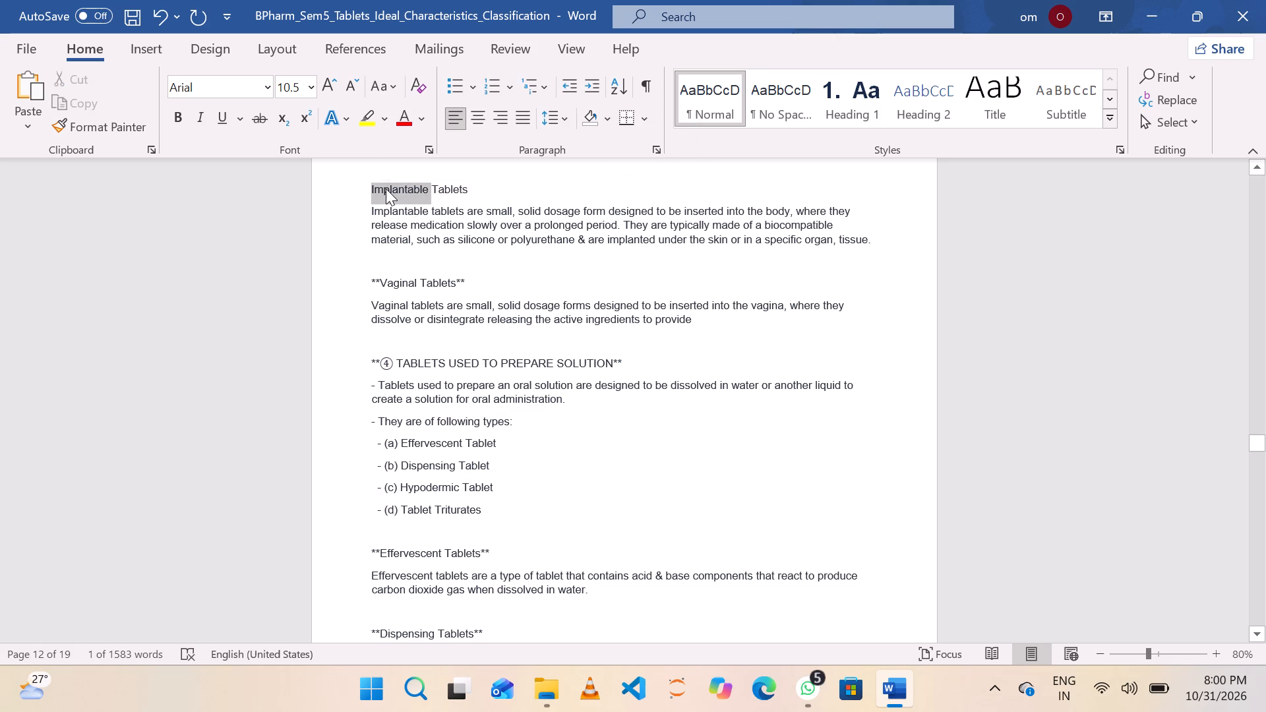
key(ctrl+b)
key(ctrl+u)
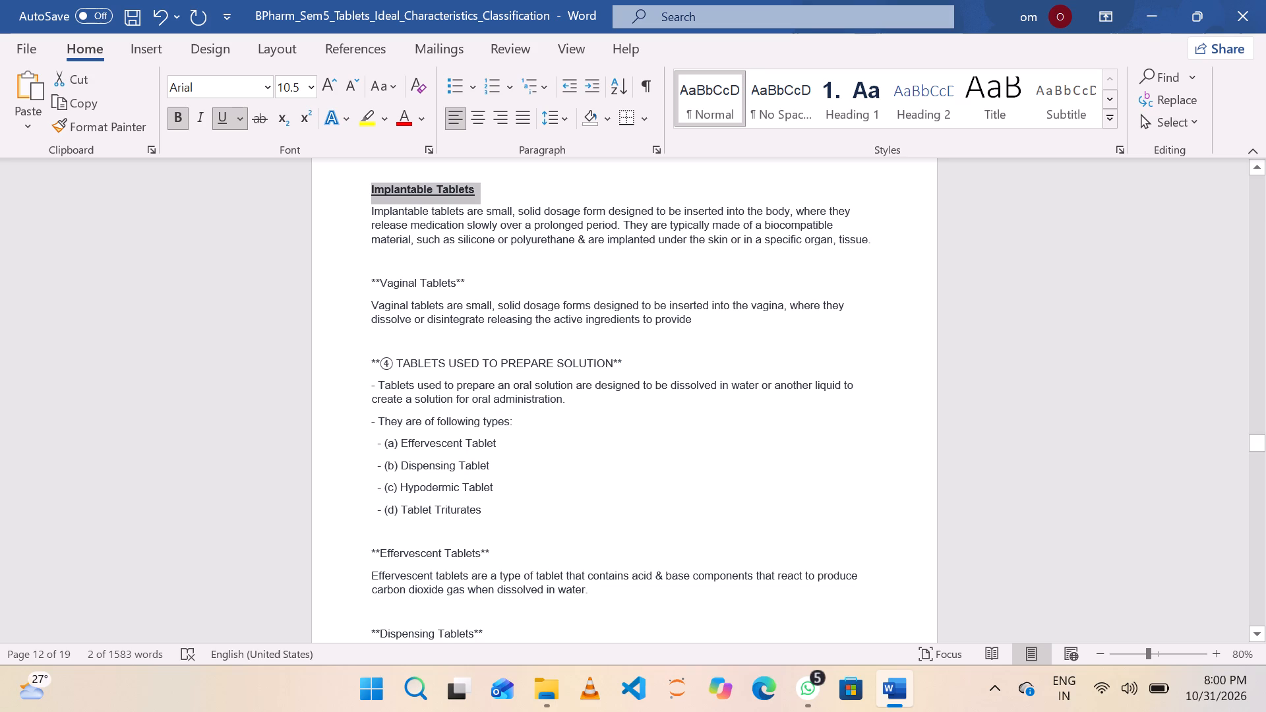
Remove the asterisks before and after the Vaginal Tablets heading.
click(381, 282)
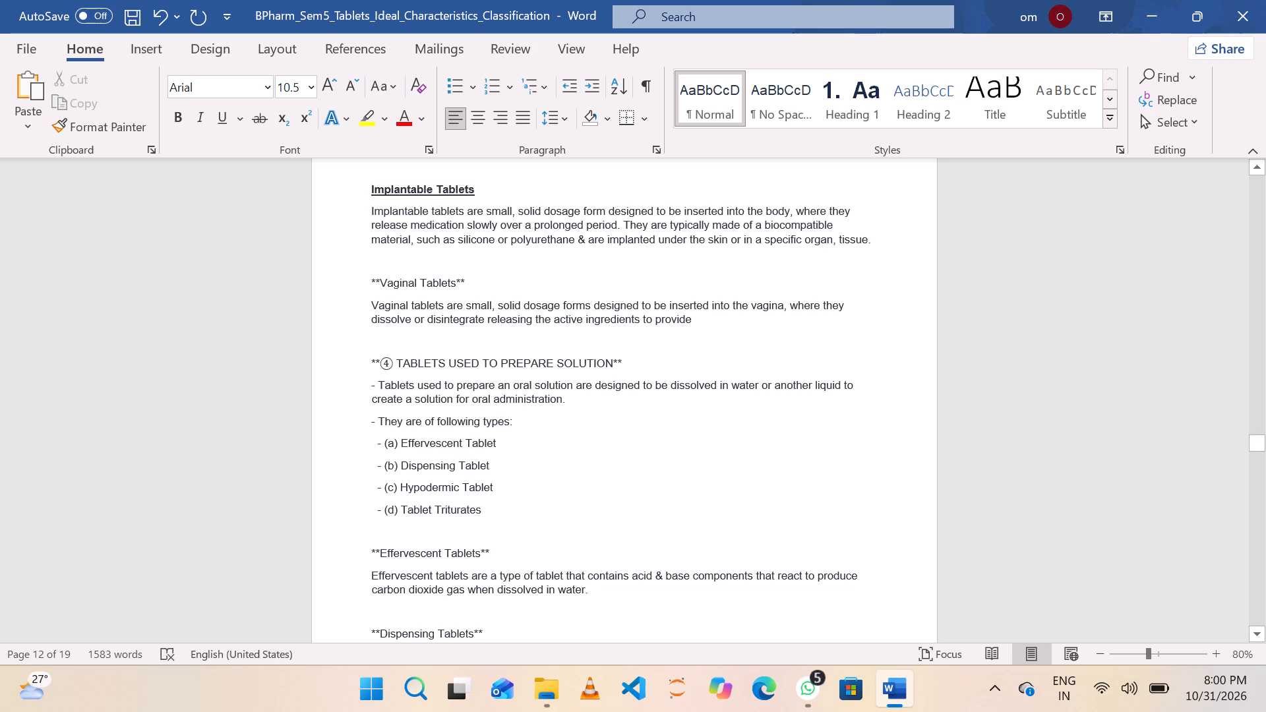
key(BackSpace)
key(BackSpace)
key(Right)
key(Right)
key(Right)
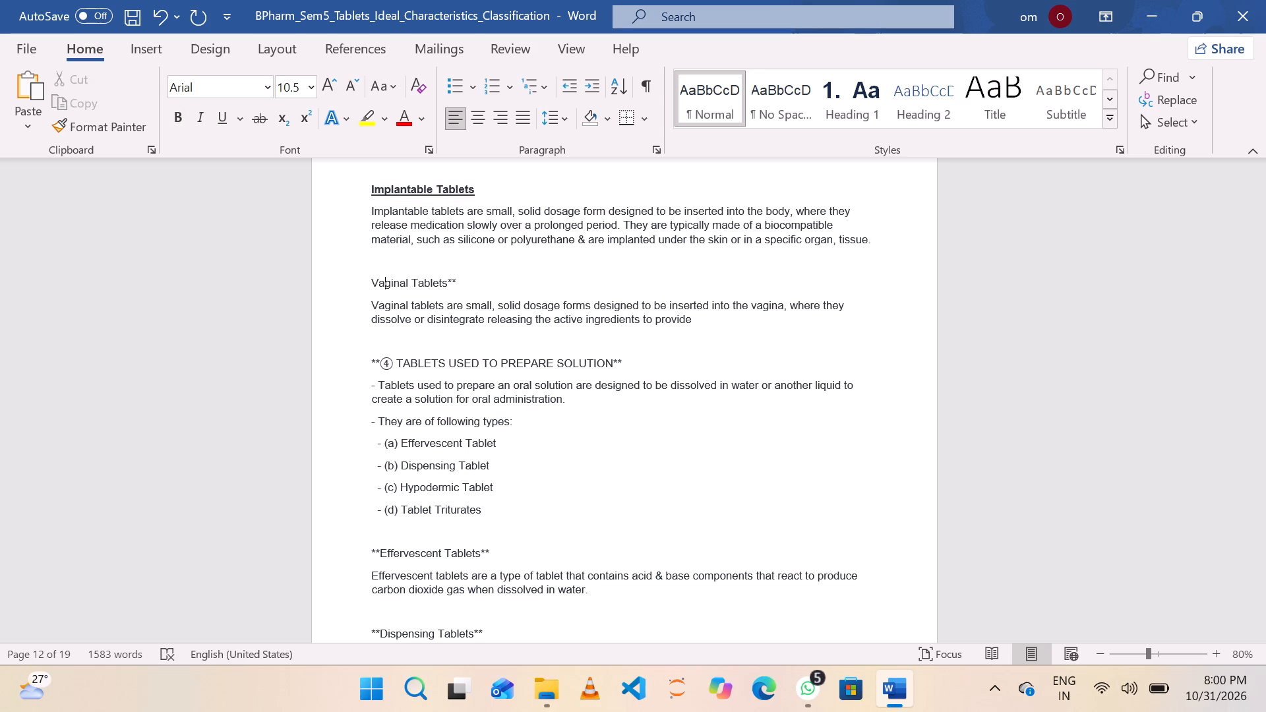
key(Right)
key(Right)
key(Right)
key(Right)
key(Right)
key(Right)
key(Right)
key(Right)
key(Right)
key(Right)
key(Right)
key(Right)
key(Right)
key(Right)
key(BackSpace)
key(BackSpace)
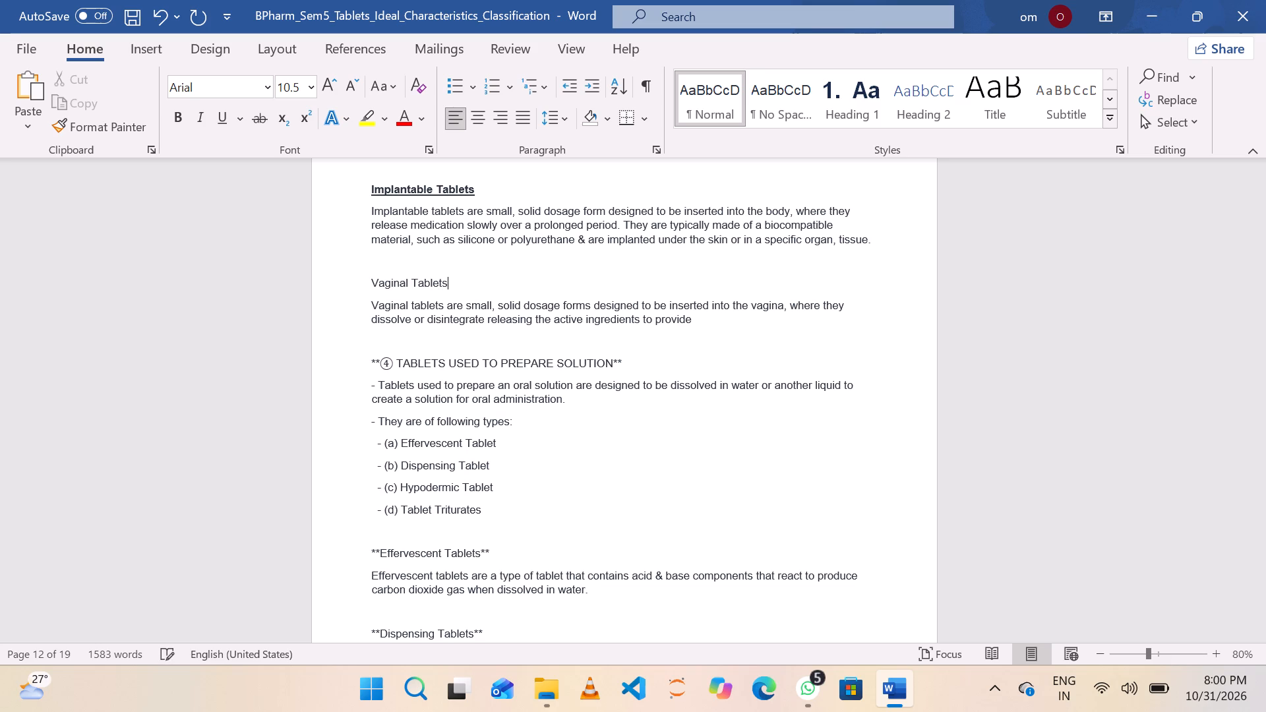
Make the Vaginal Tablets heading bold and underlined.
triple_click(373, 277)
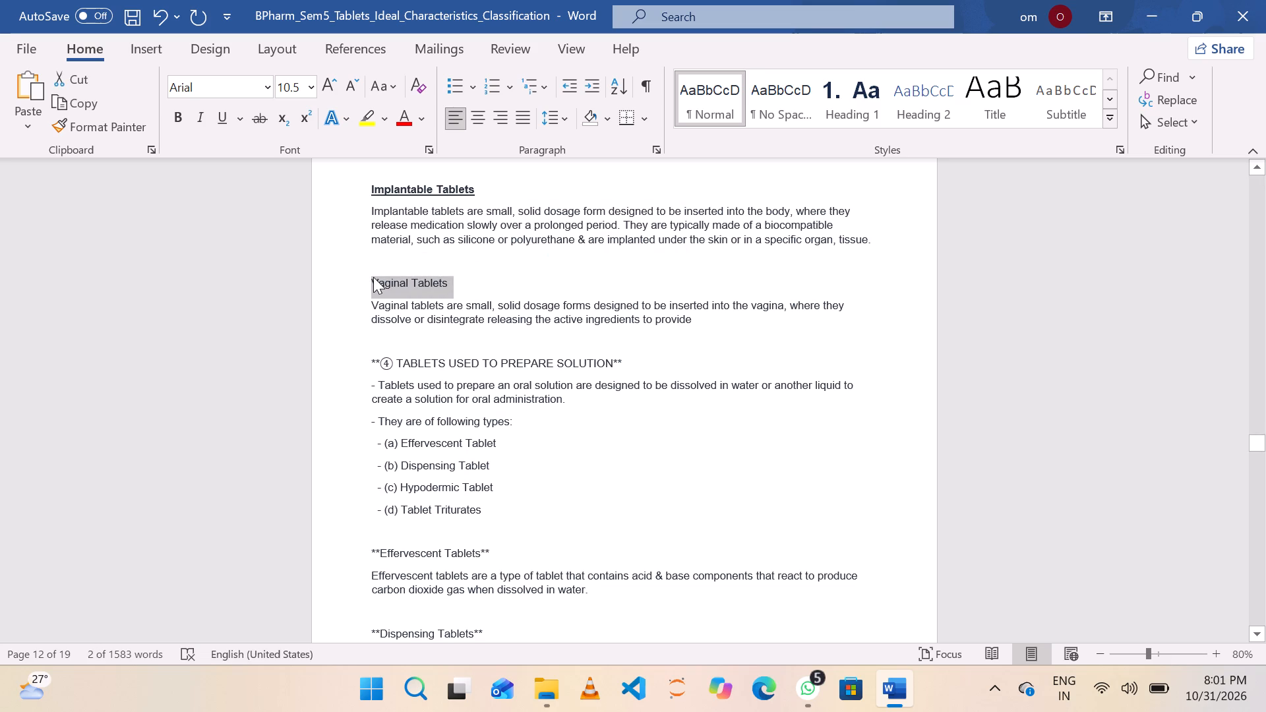
key(ctrl+b)
key(ctrl+u)
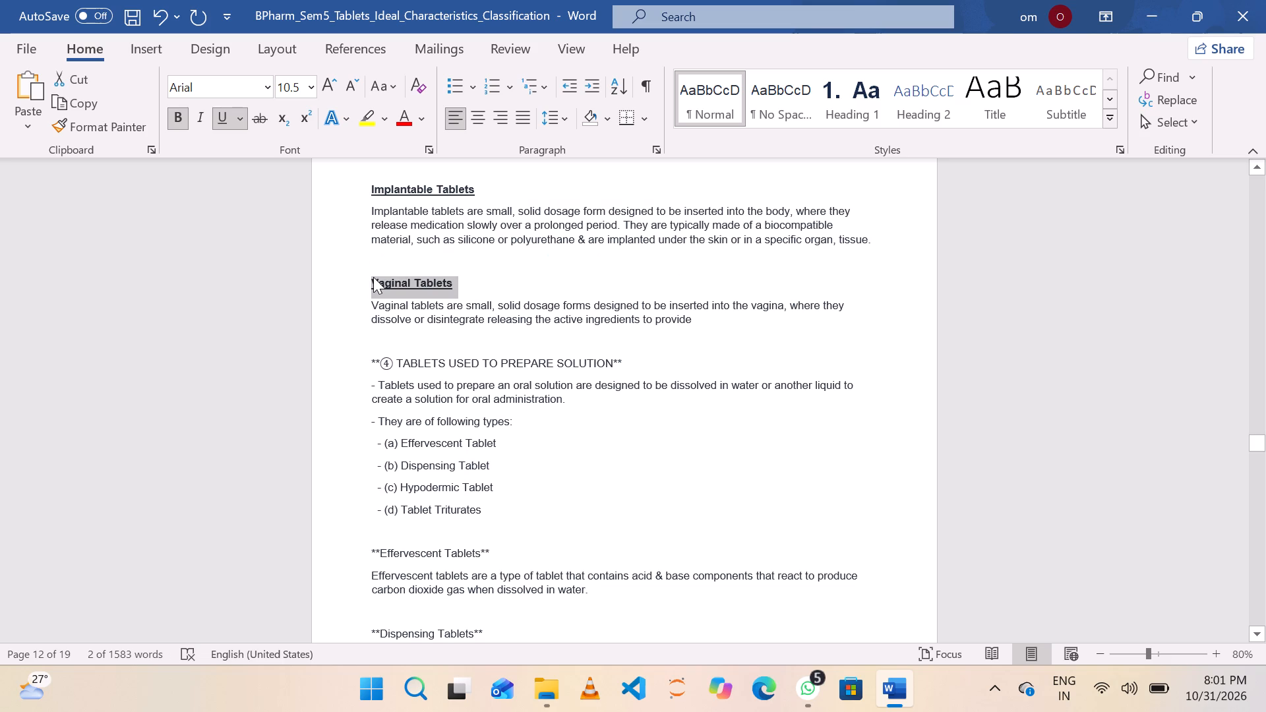
Replace the leading asterisks and circled 4 of the TABLETS USED TO PREPARE SOLUTION heading with "4." directly before the text.
click(385, 359)
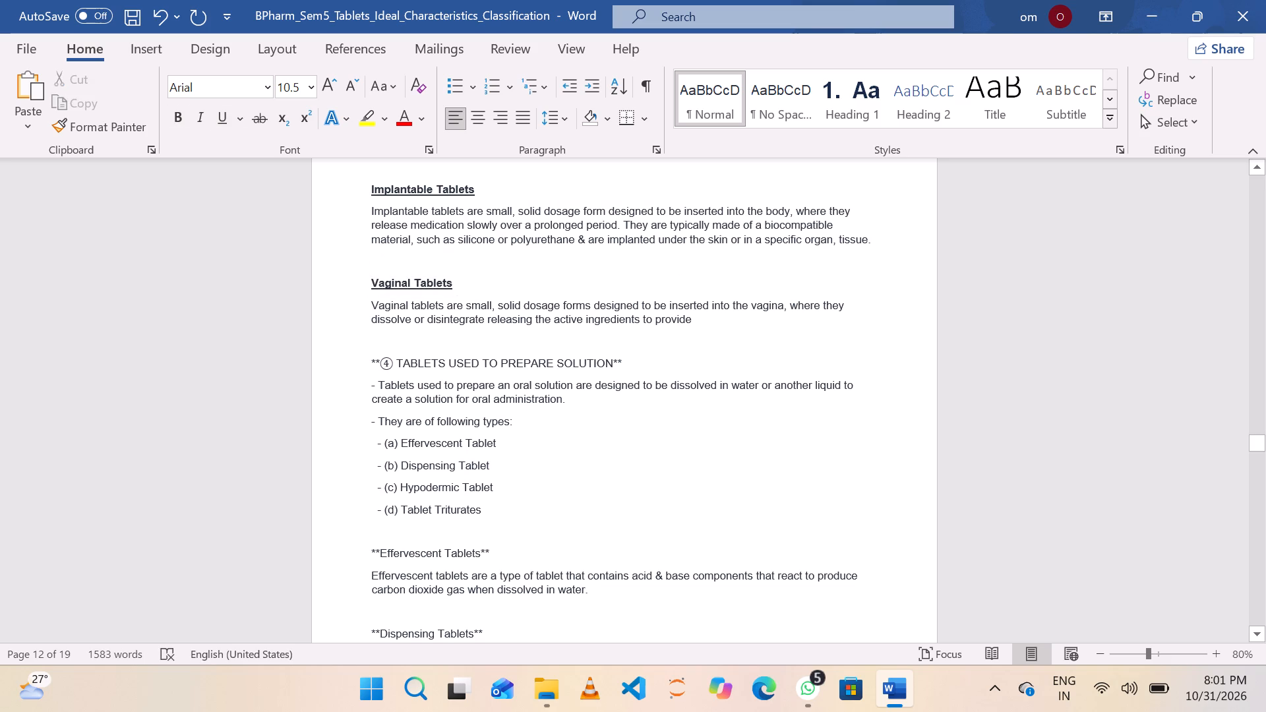
key(BackSpace)
key(BackSpace)
key(Right)
key(Right)
key(Left)
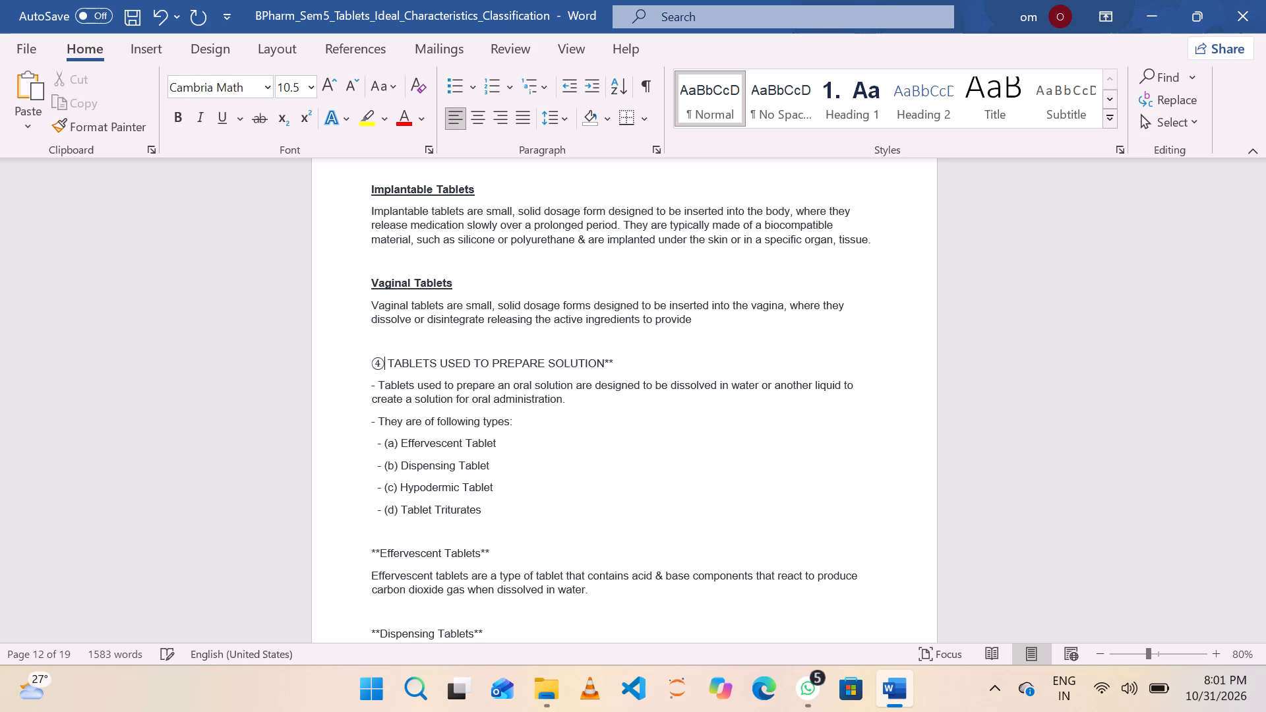
key(BackSpace)
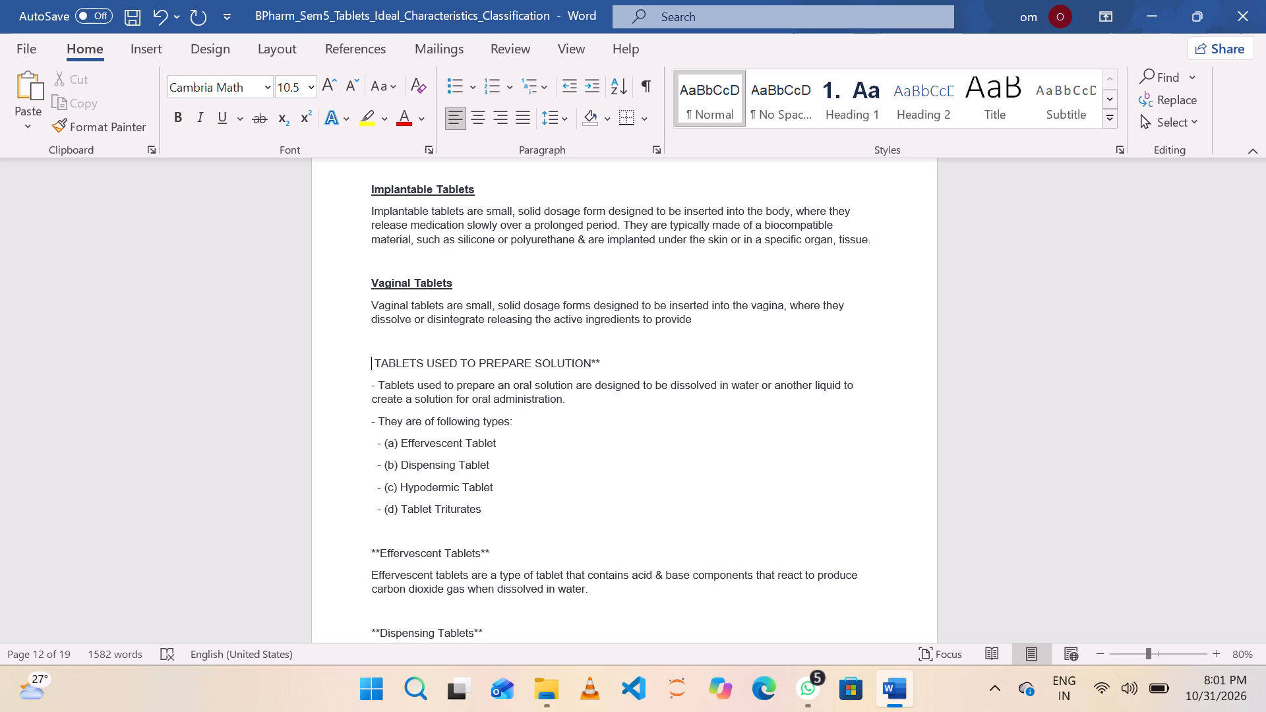
key(Right)
key(4)
key(period)
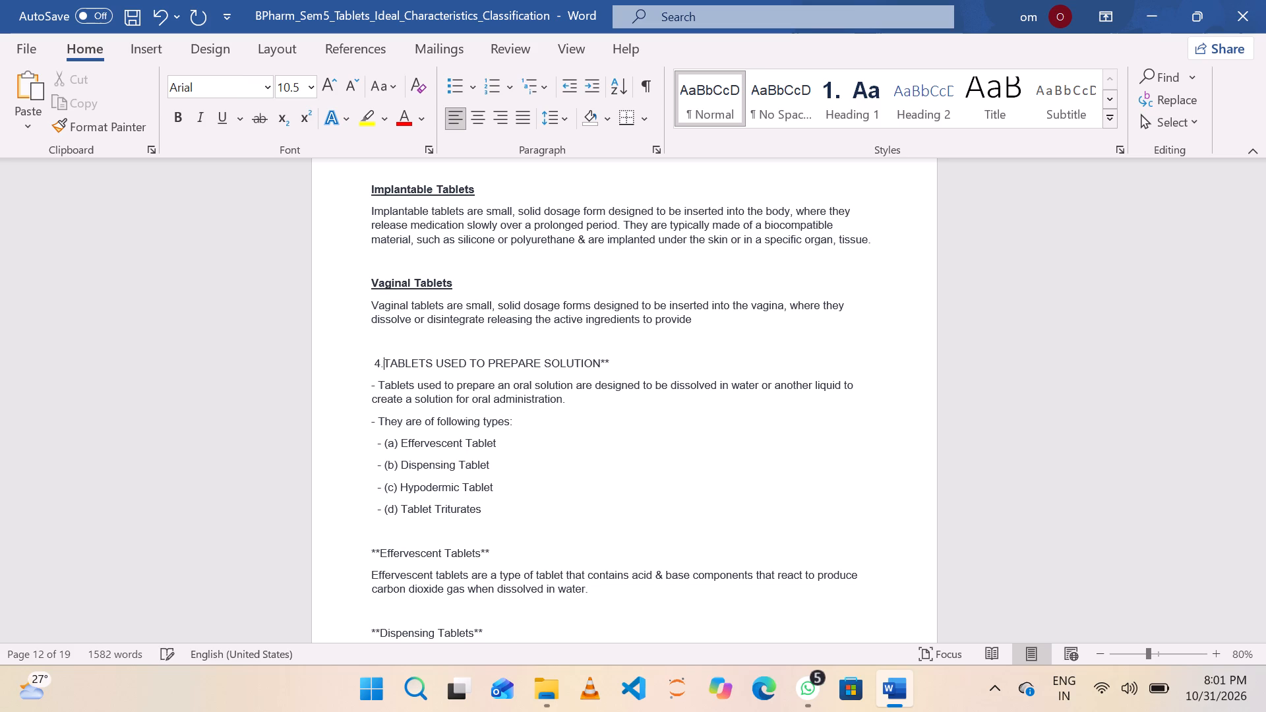
Remove the trailing asterisks from the 4.TABLETS USED TO PREPARE SOLUTION heading.
key(Right)
key(Right)
key(Right)
key(Right)
key(Right)
key(Right)
key(Right)
key(Right)
key(Right)
key(Right)
key(Right)
key(Right)
key(Right)
key(Right)
key(Right)
key(Right)
key(Right)
key(Right)
key(Right)
key(Right)
key(Right)
key(Right)
key(Right)
key(Right)
key(Right)
key(Right)
key(Right)
key(Right)
key(Right)
key(Right)
key(Right)
key(BackSpace)
key(BackSpace)
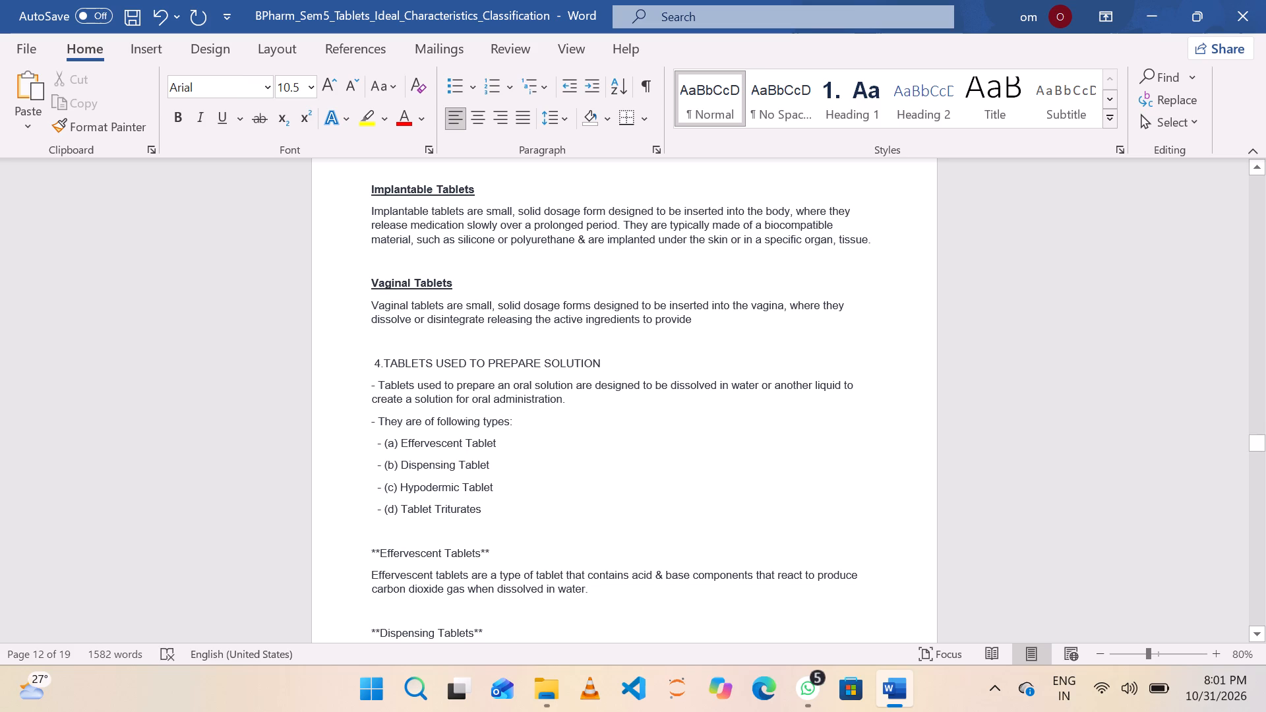
Make the 4.TABLETS USED TO PREPARE SOLUTION heading bold and underlined.
triple_click(432, 360)
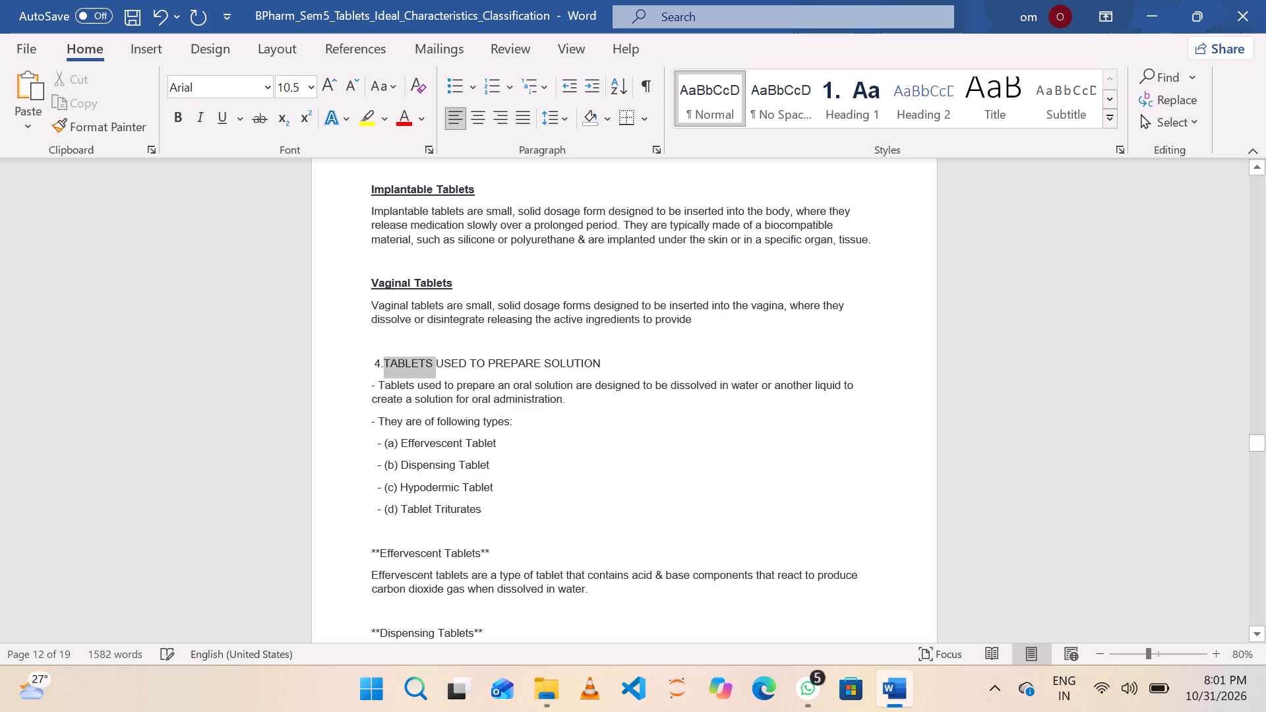
key(ctrl+b)
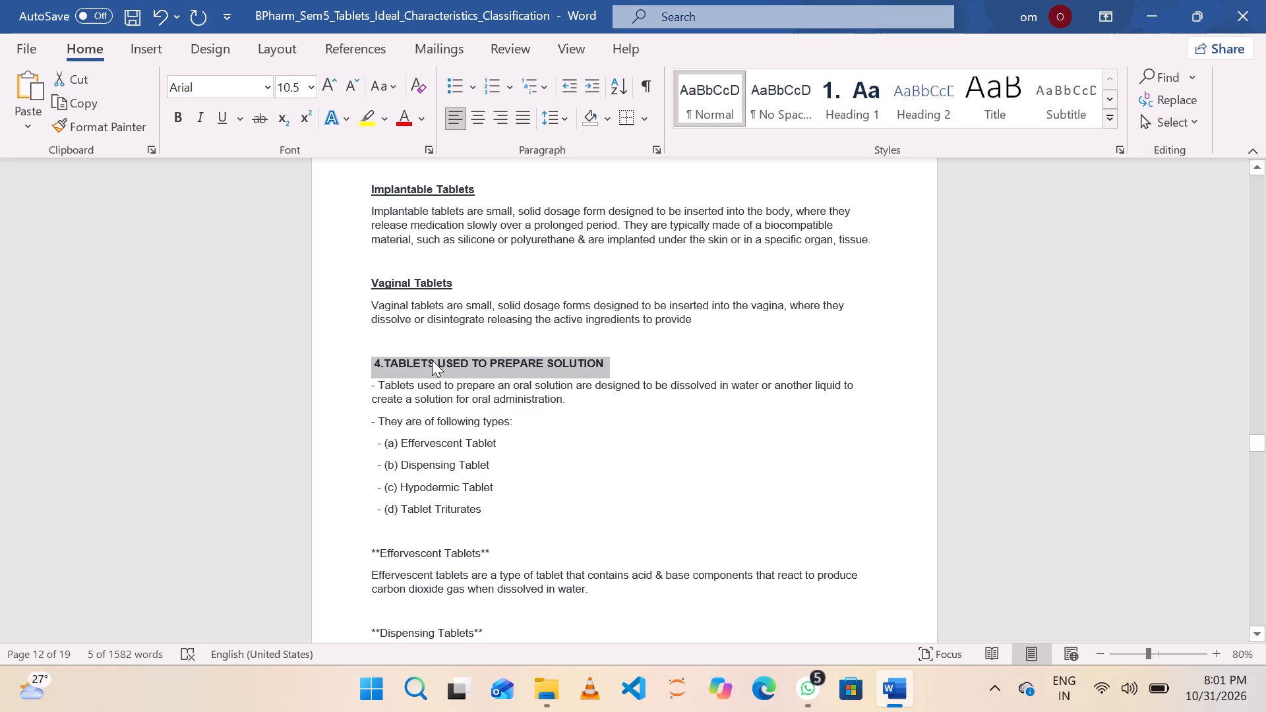
key(ctrl+u)
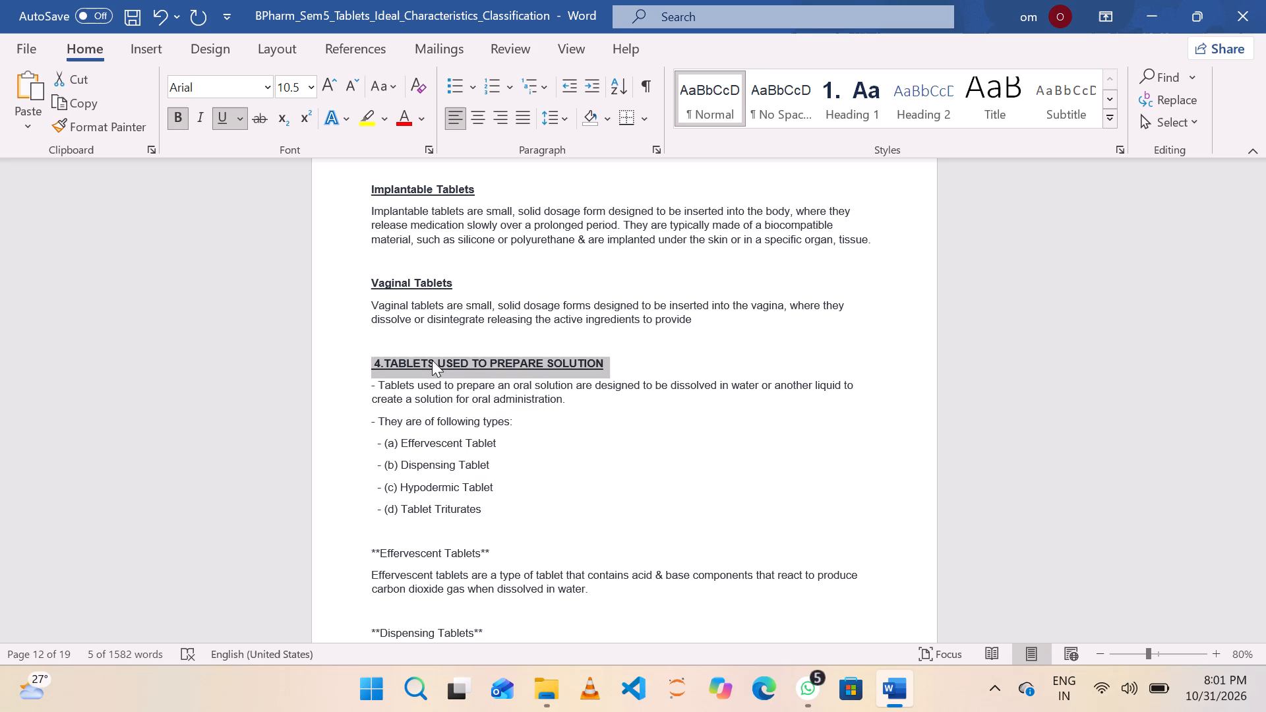
Replace the hyphen before "Tablets used to prepare an oral solution" with a bullet.
key(Down)
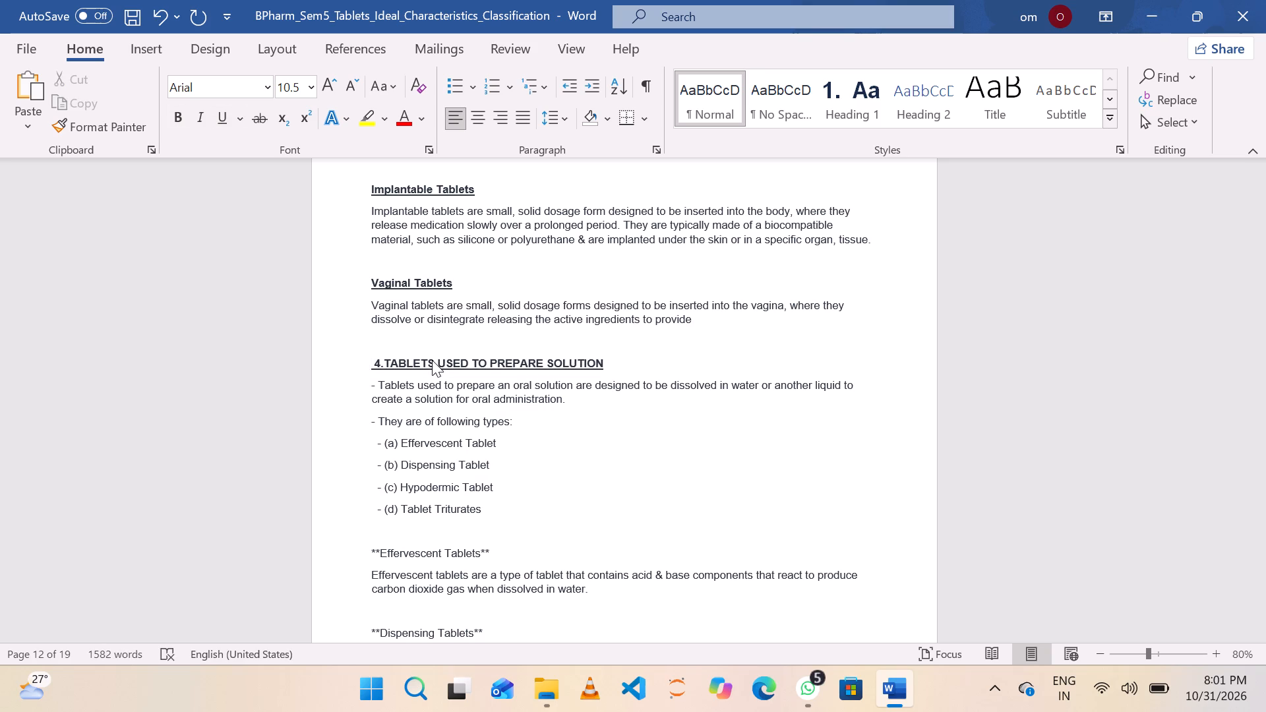
click(374, 389)
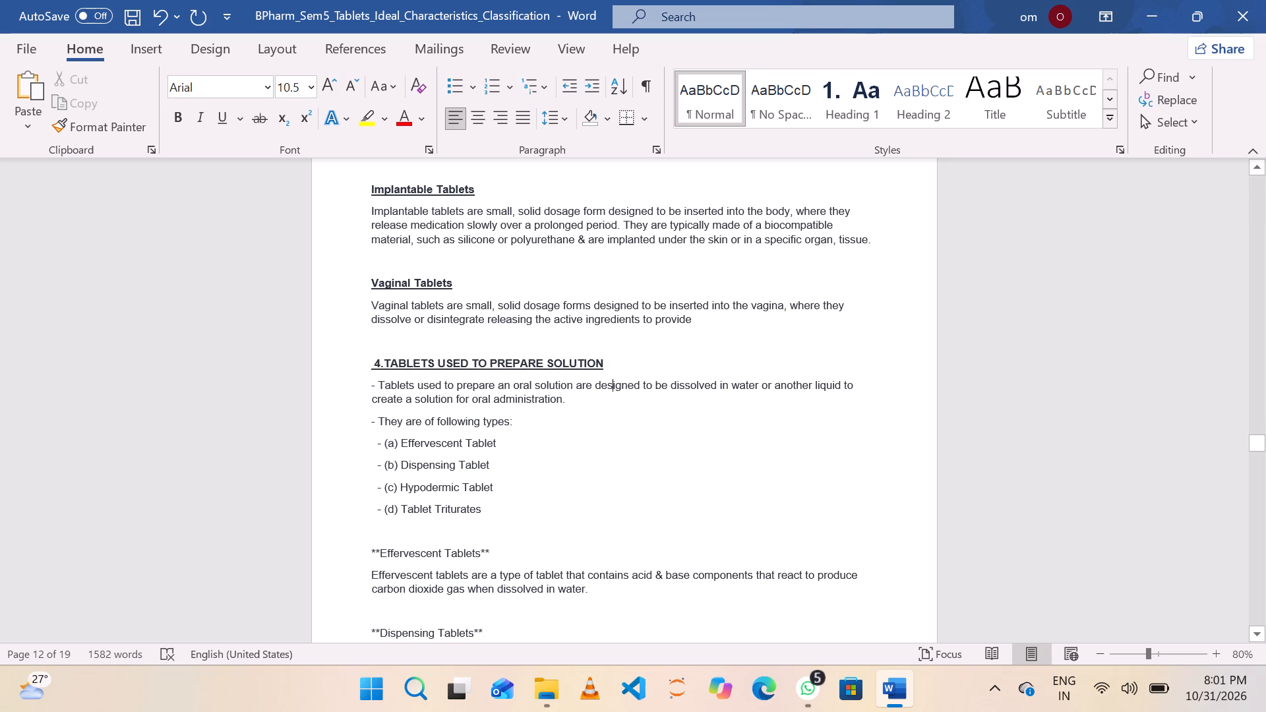
key(BackSpace)
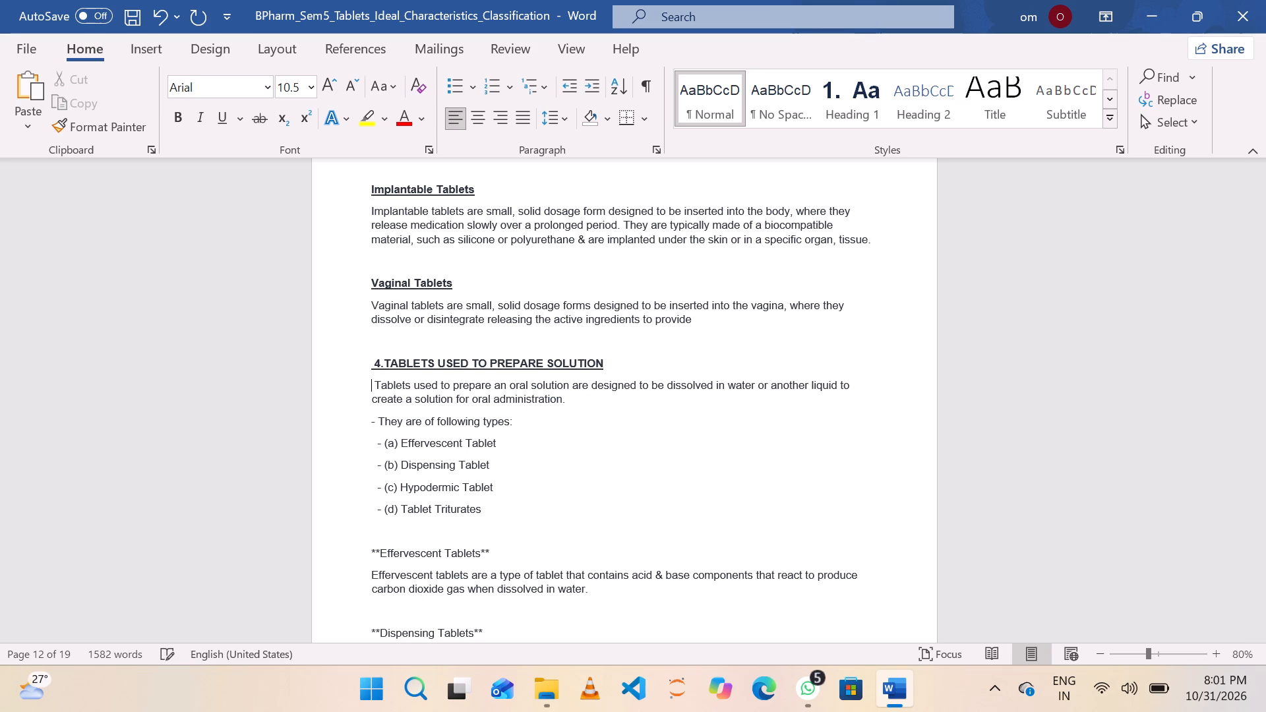
key(Right)
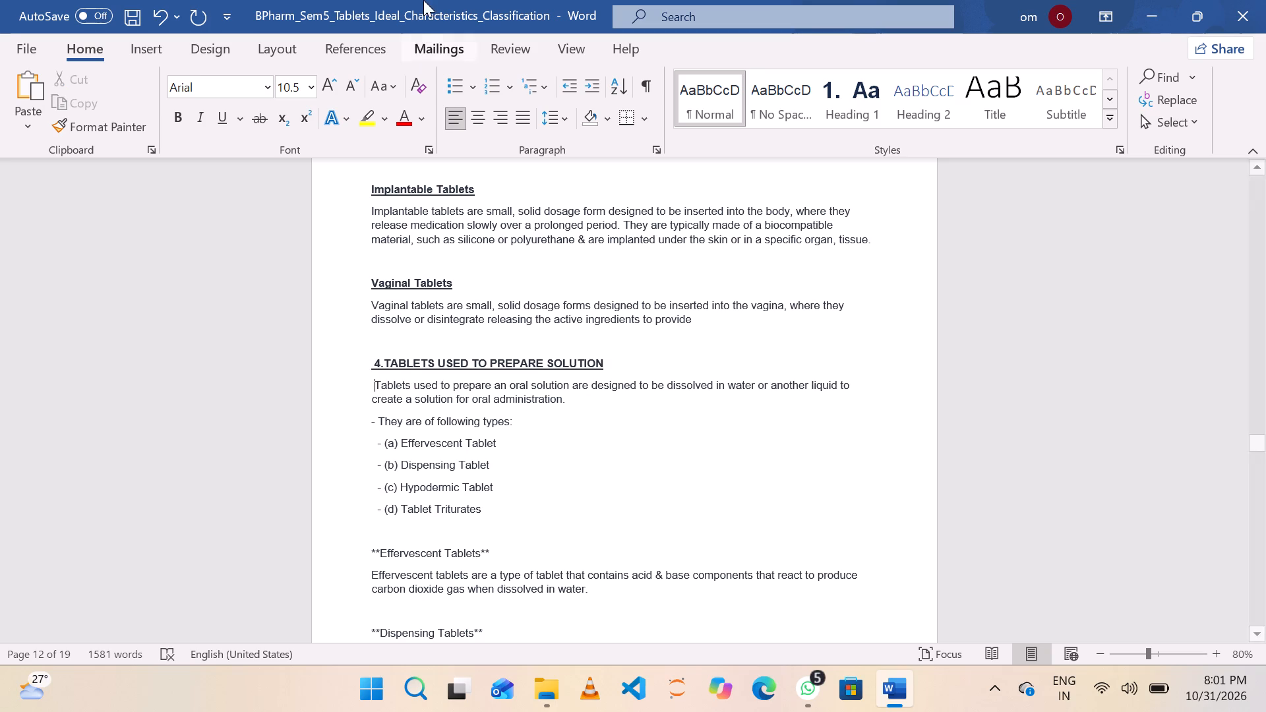
click(458, 80)
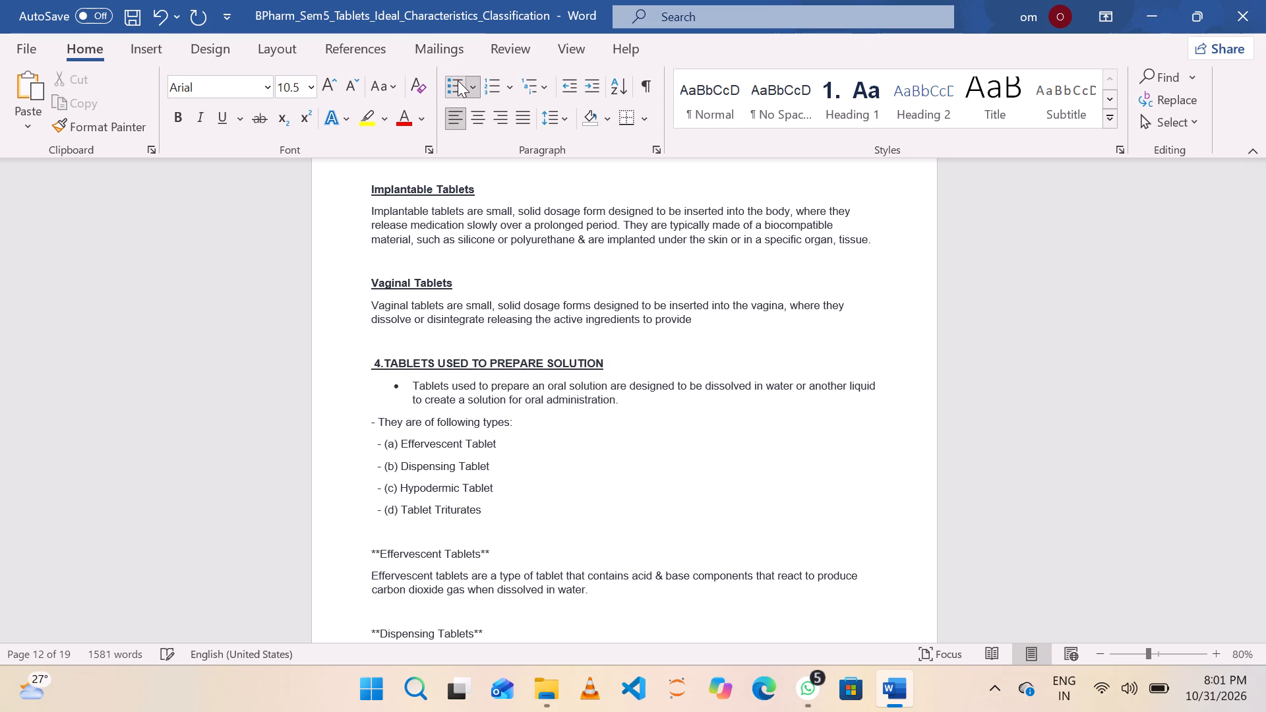
Replace the hyphen before "They are of following types:" with a bullet.
key(Down)
key(Down)
key(Left)
key(Left)
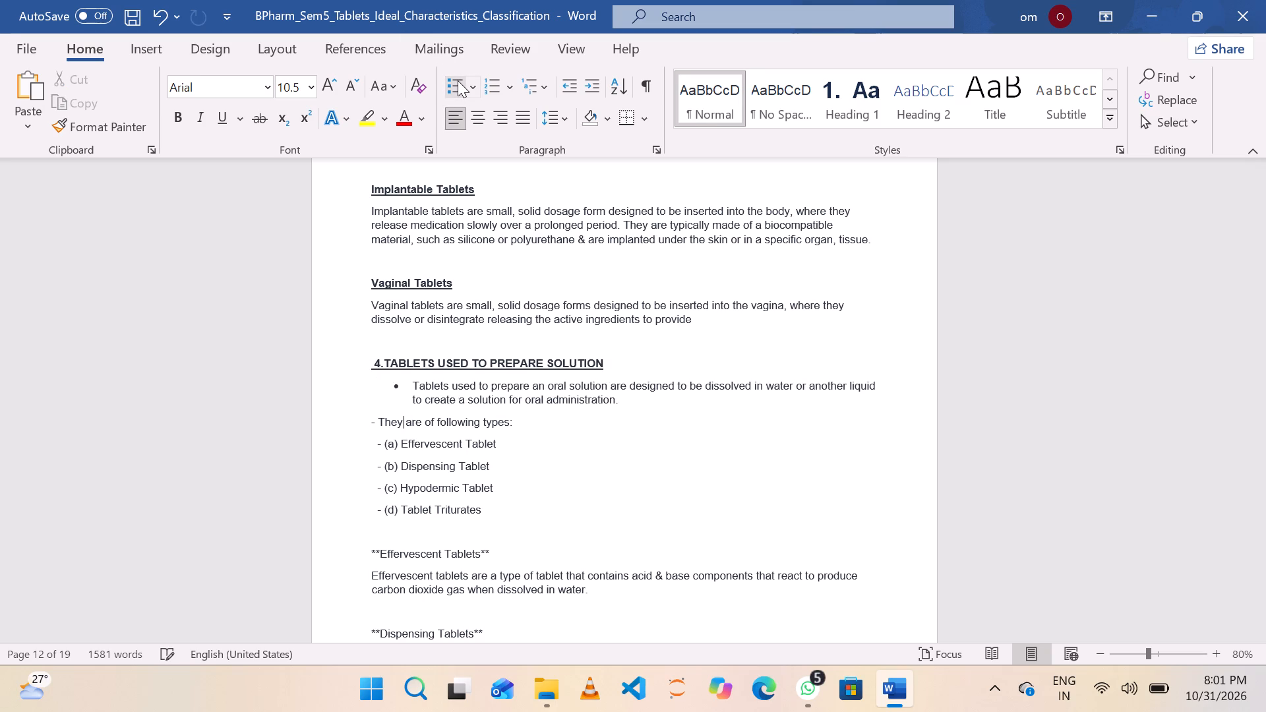
key(Left)
key(Left)
key(Left)
key(Left)
key(BackSpace)
click(458, 80)
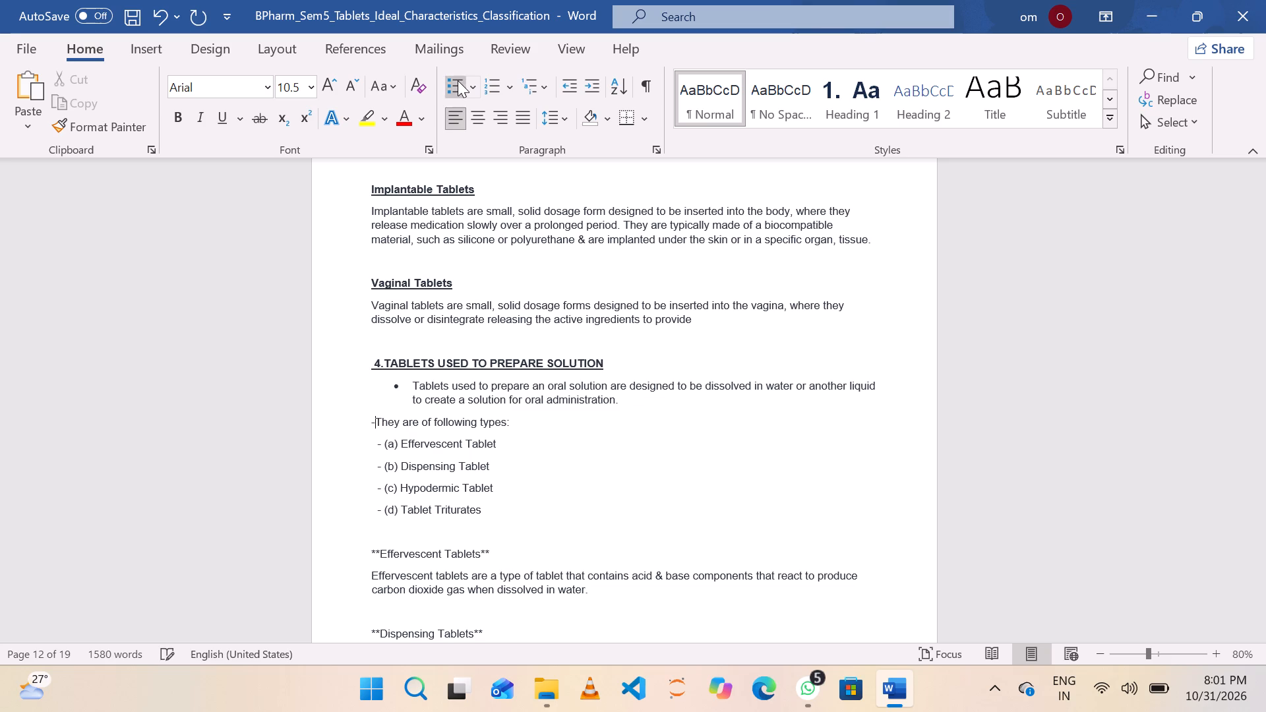
key(BackSpace)
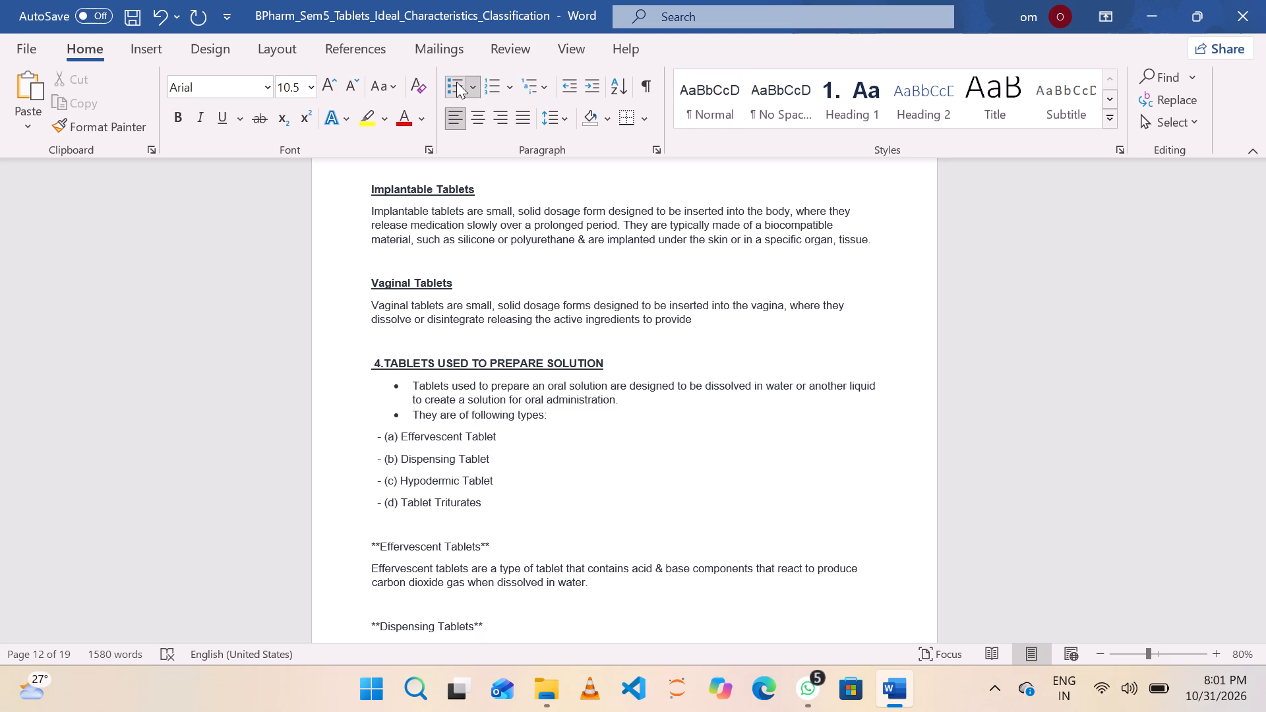
Remove the hyphen before the "(a) Effervescent Tablet" list item.
click(372, 328)
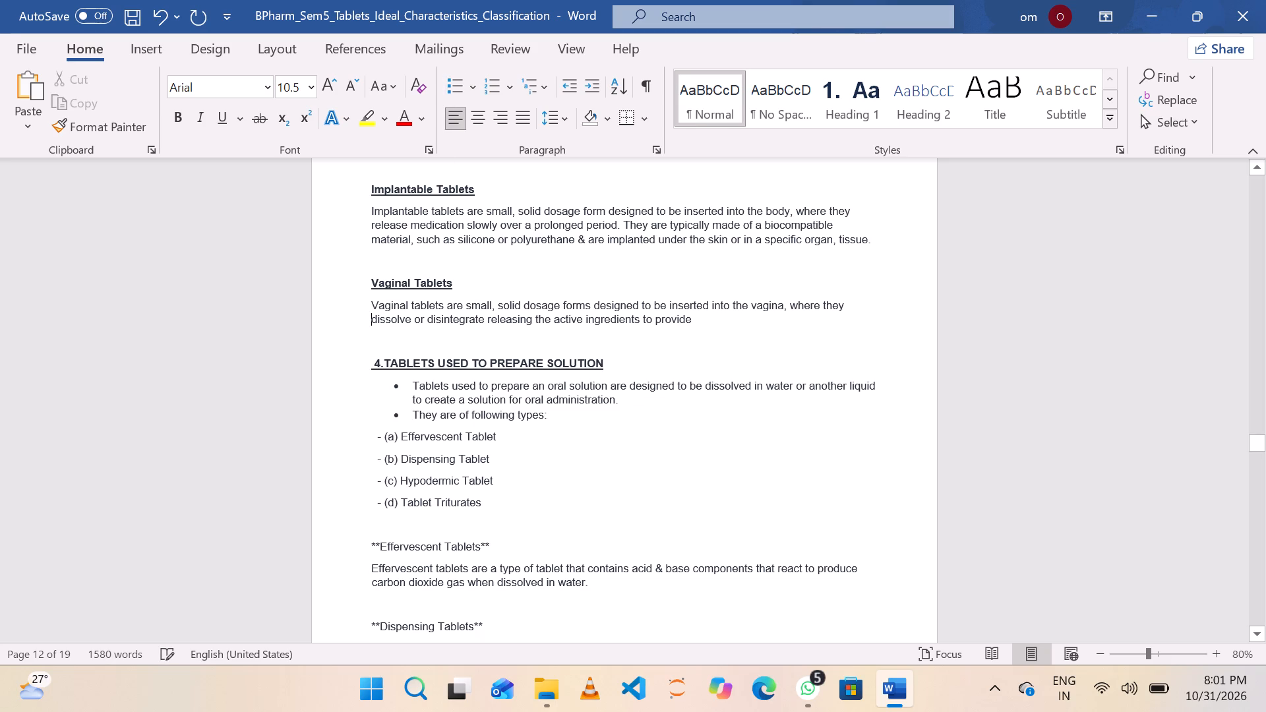
click(382, 432)
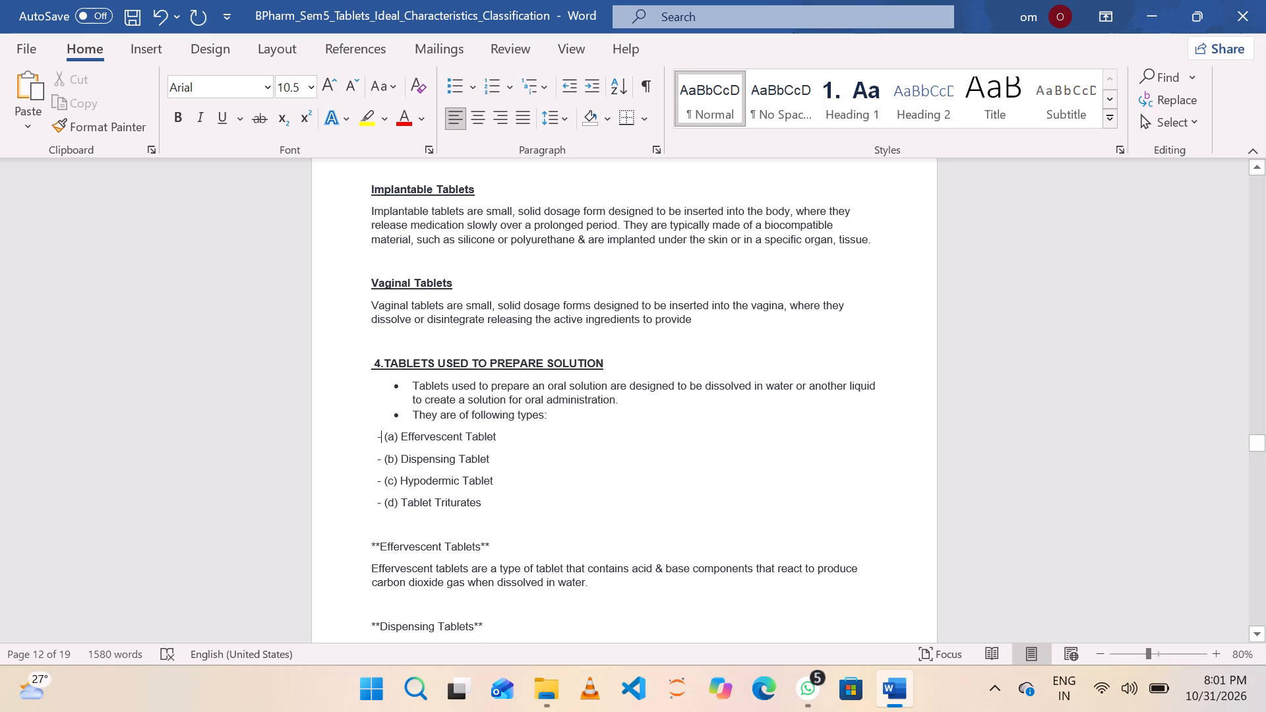
key(BackSpace)
double_click(387, 436)
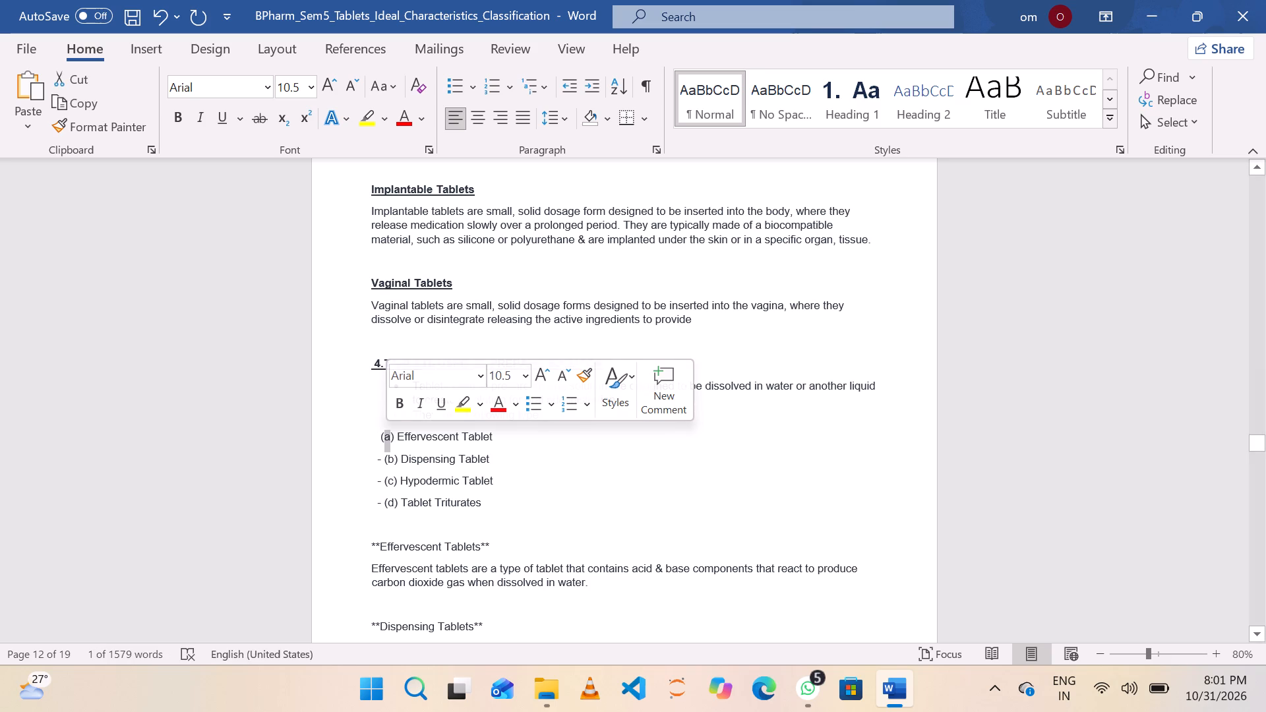
click(361, 445)
drag(361, 445, 401, 434)
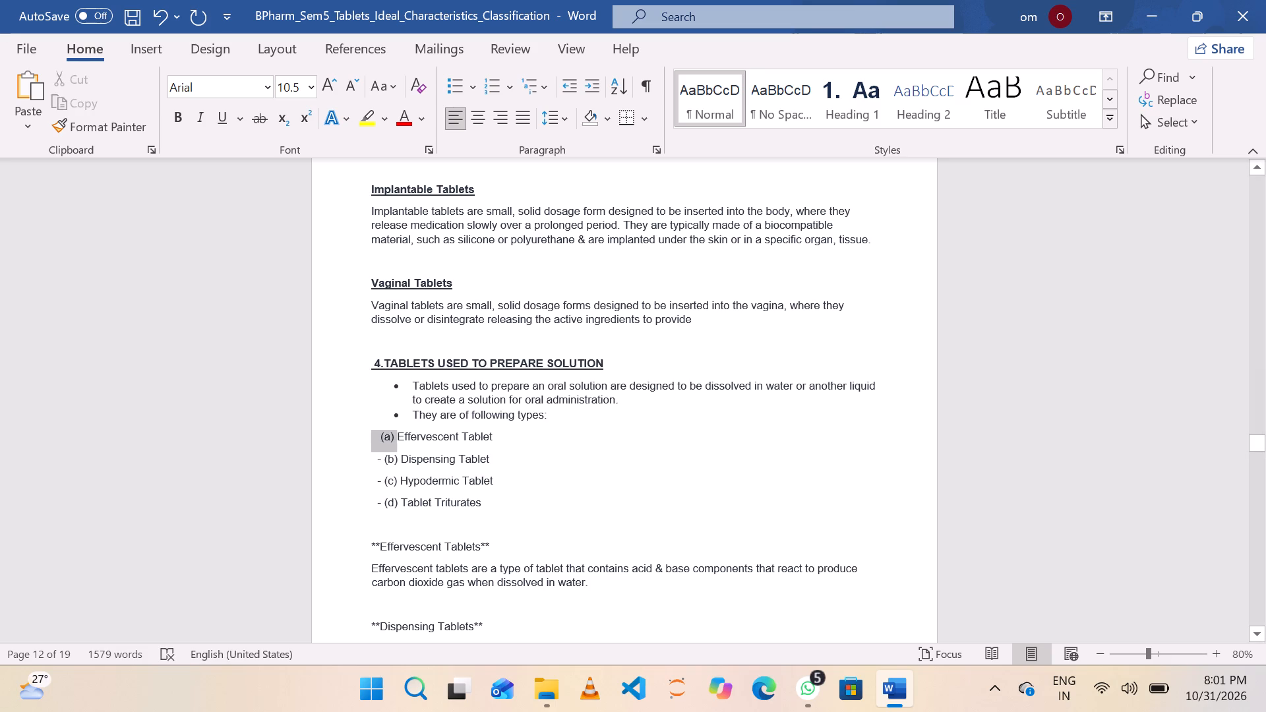
drag(401, 434, 385, 436)
click(357, 404)
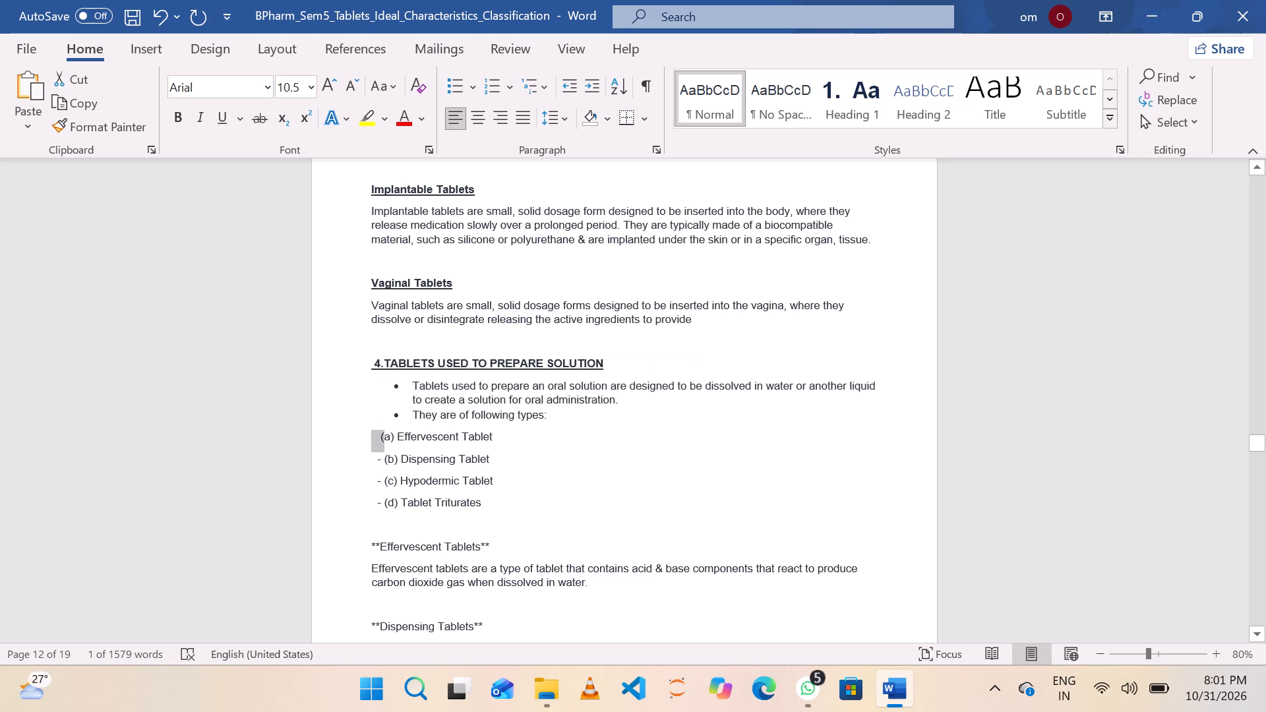
click(664, 519)
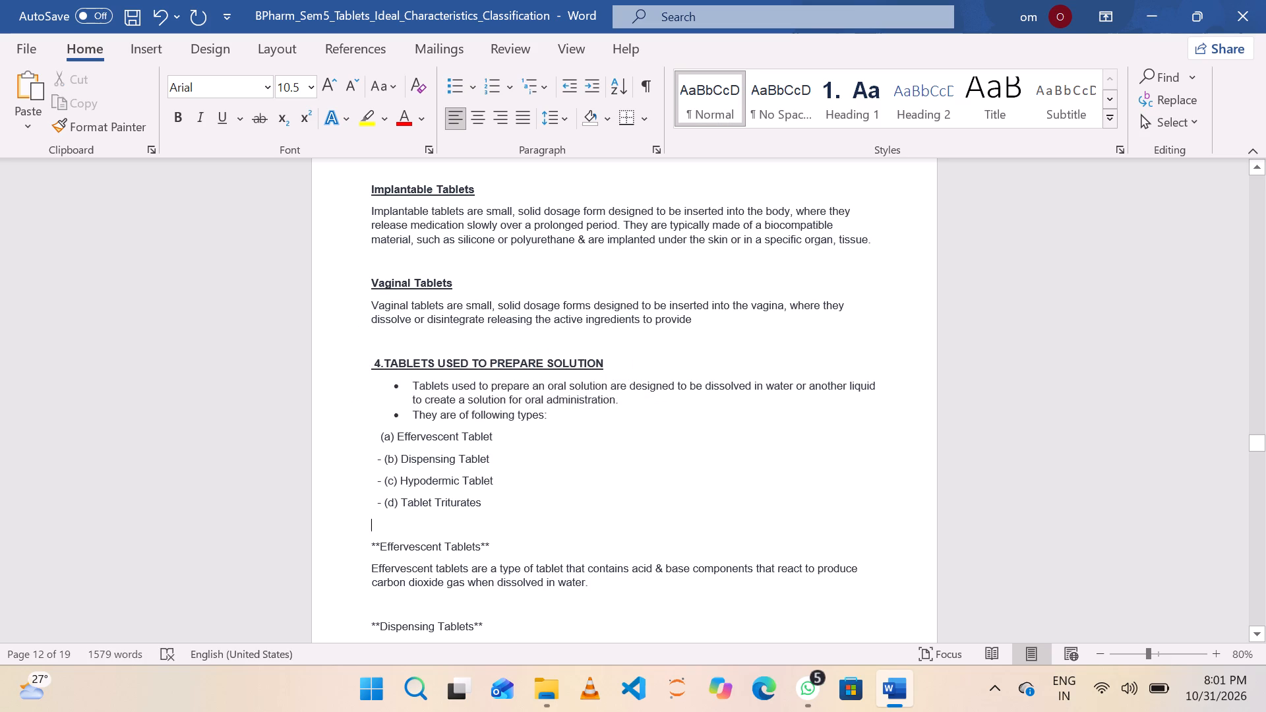
Remove the hyphen before the "(b) Dispensing Tablet" list item and add a space to line it up with item (a).
click(386, 468)
key(BackSpace)
scroll(386, 467, up, 5)
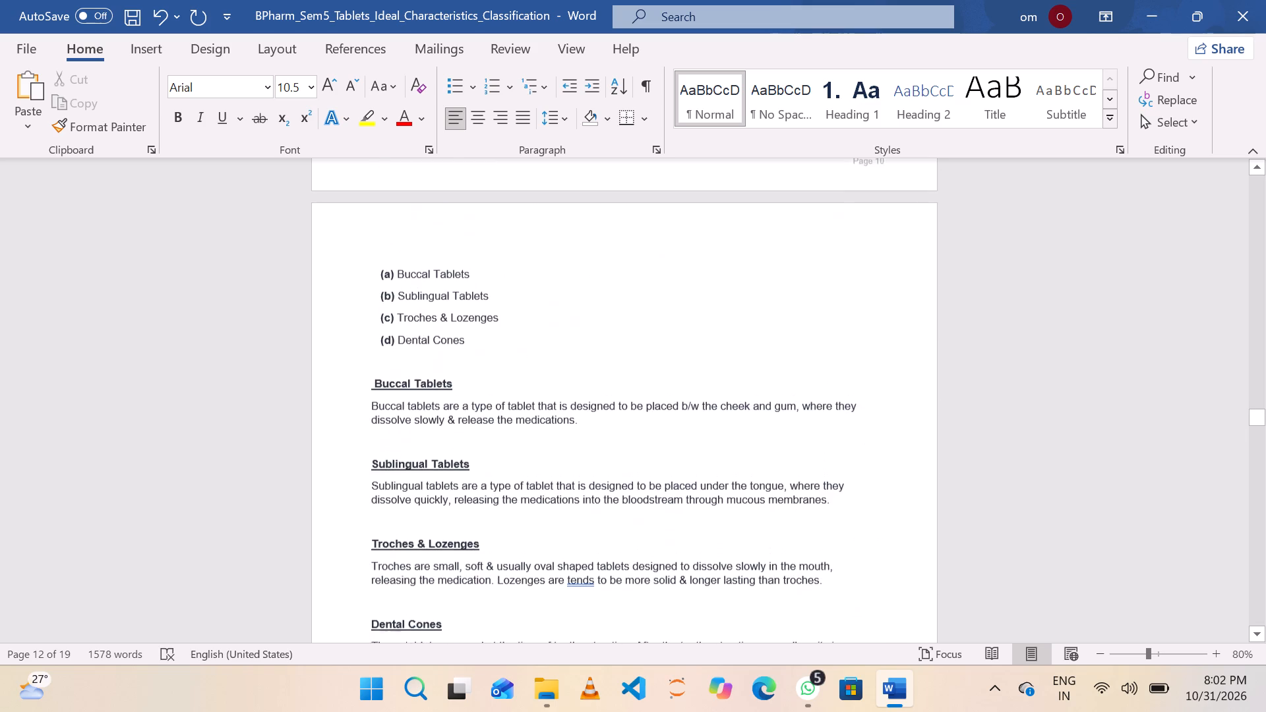
scroll(386, 467, down, 3)
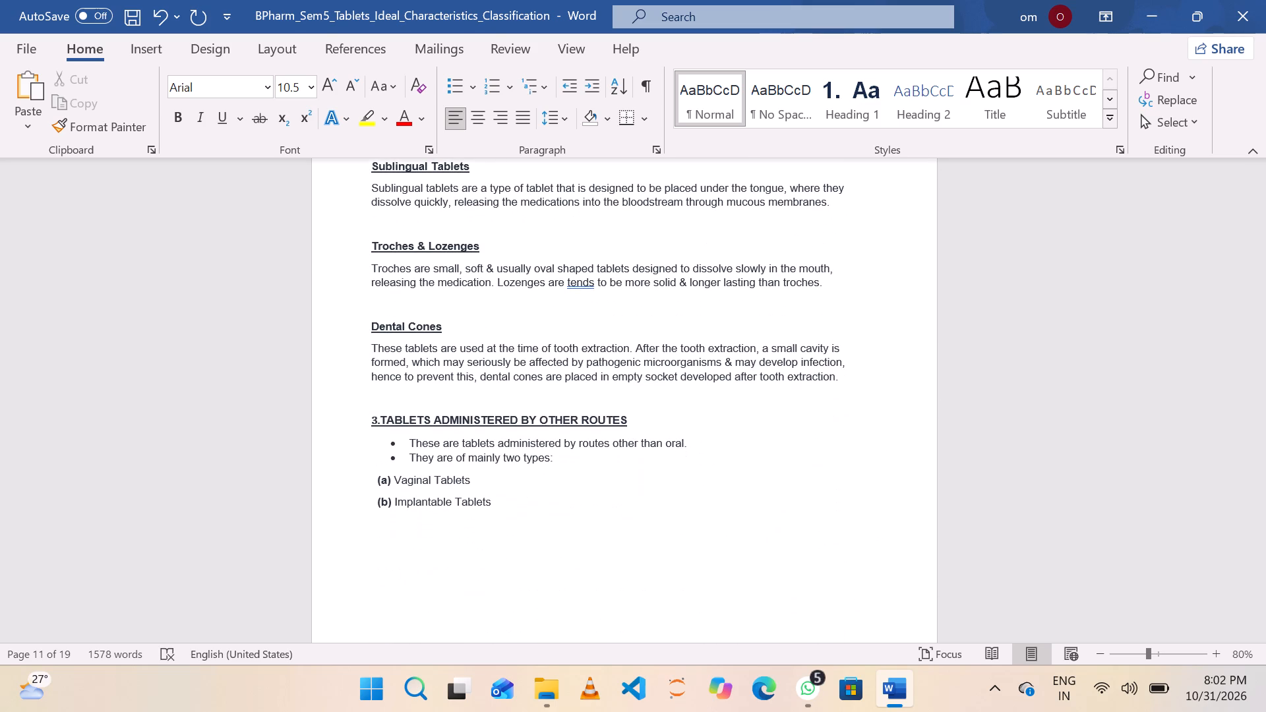
scroll(386, 467, down, 4)
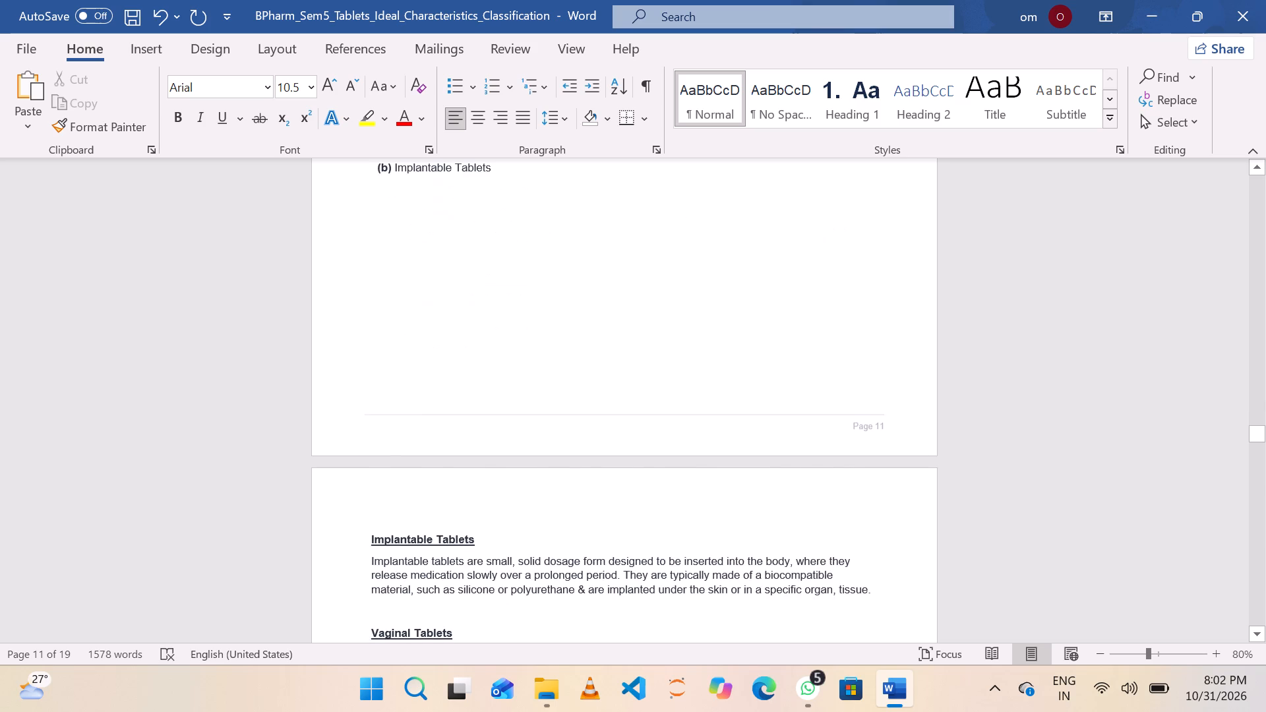
scroll(394, 385, down, 3)
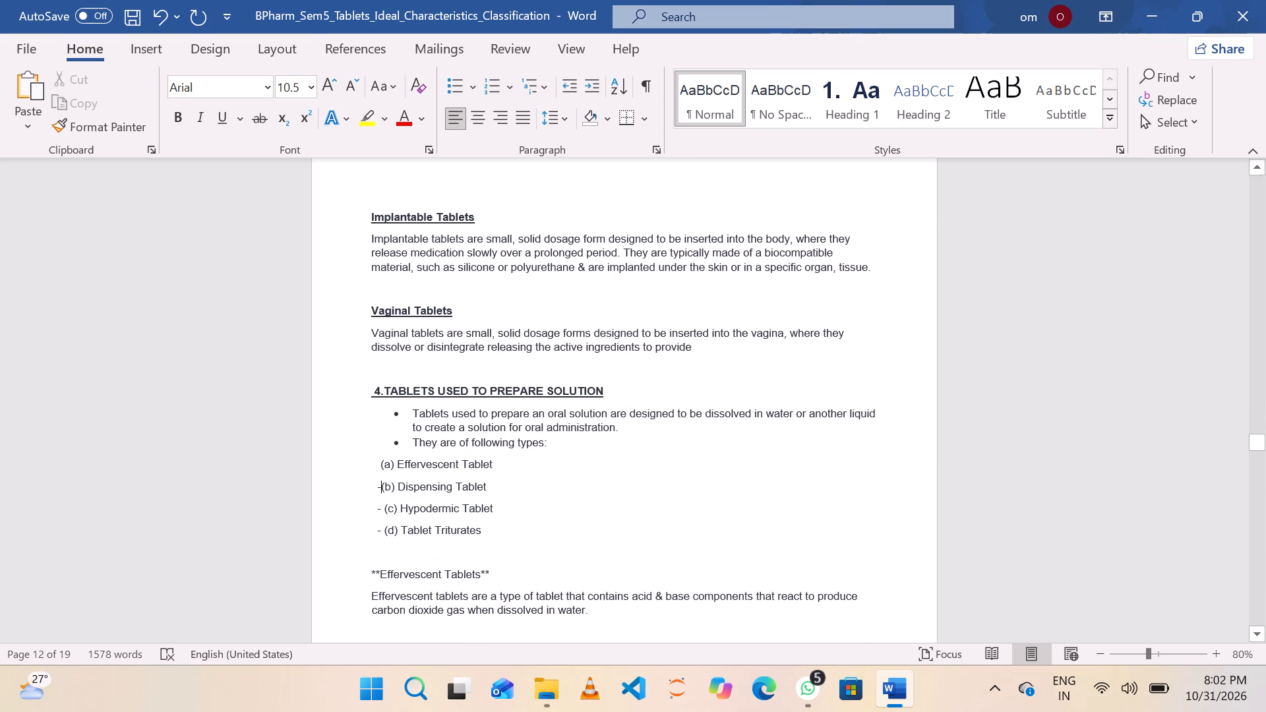
key(BackSpace)
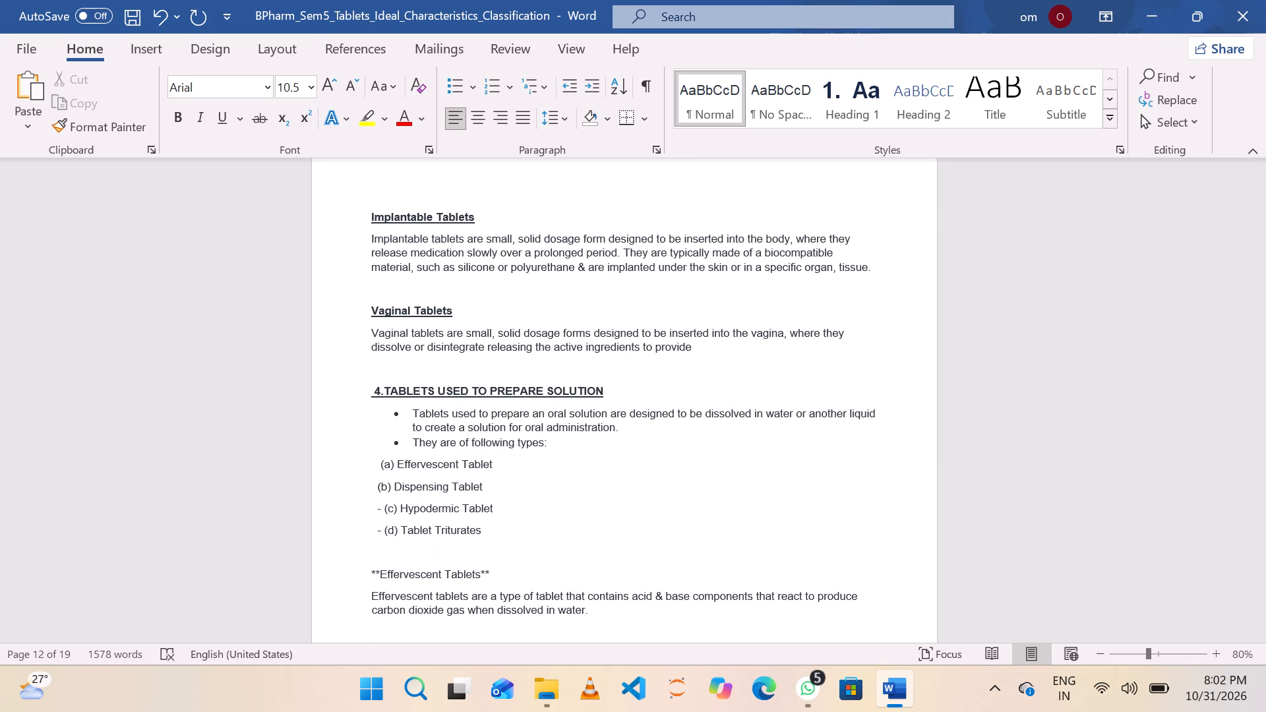
key(space)
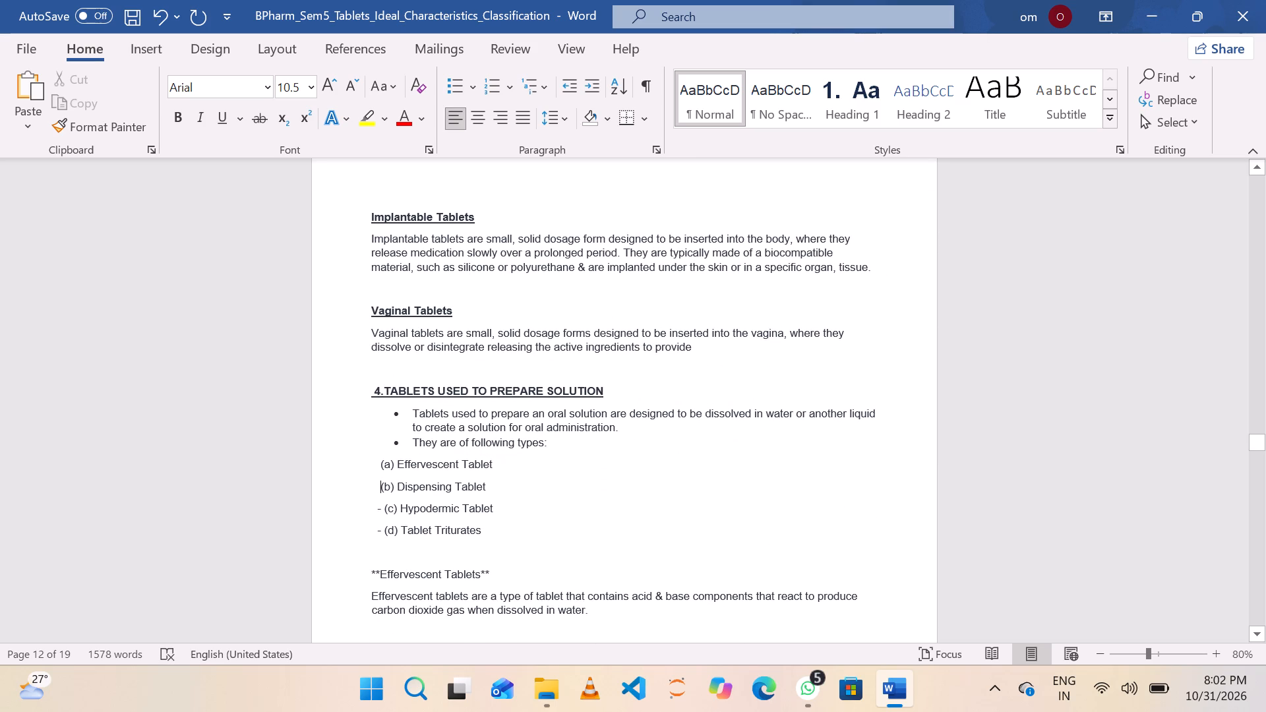
Make the (a) label of the Effervescent Tablet list item bold.
drag(371, 463, 396, 463)
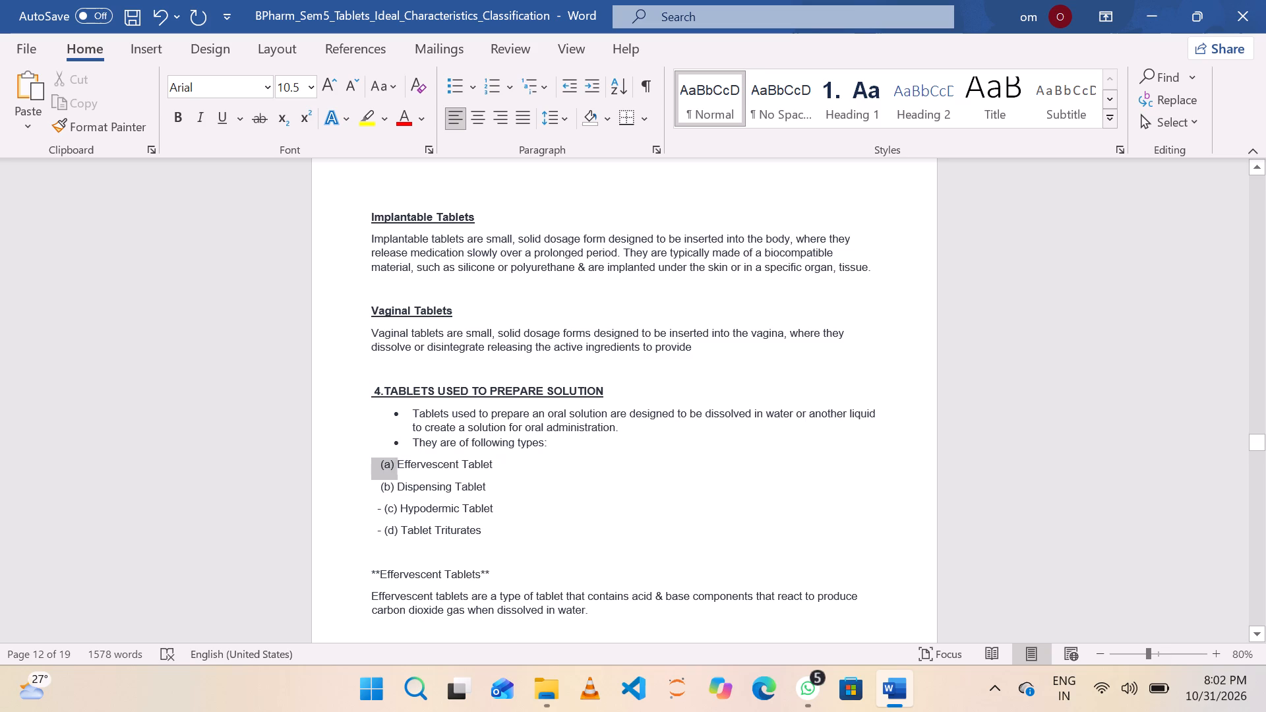
drag(396, 463, 393, 463)
click(401, 438)
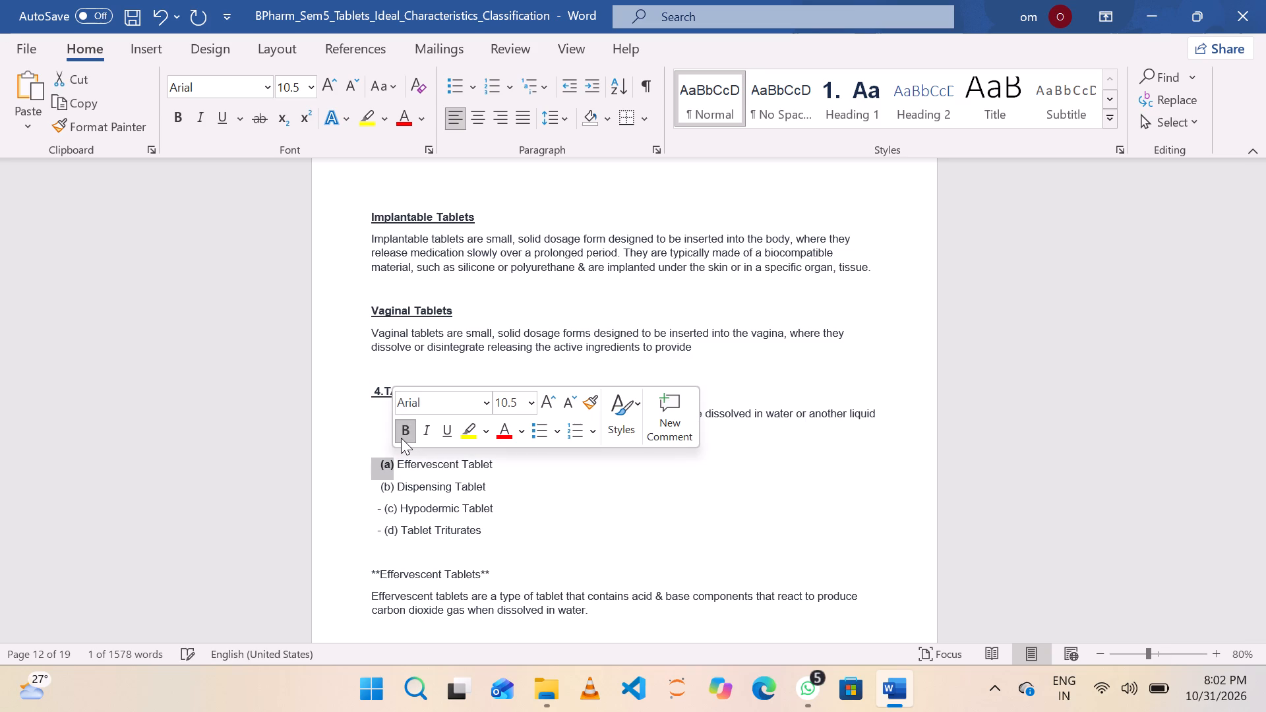
Make the (b) label of the Dispensing Tablet list item bold, undoing any accidental text move.
drag(373, 479, 382, 488)
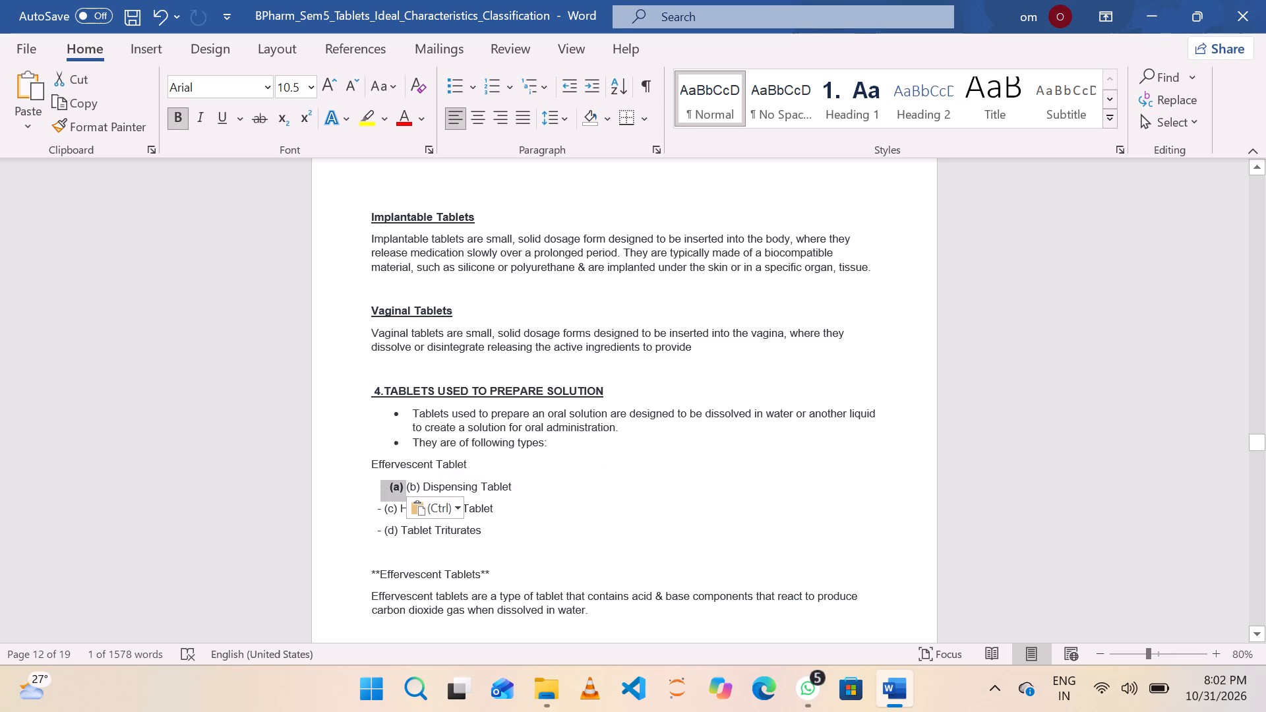
key(ctrl+z)
click(369, 496)
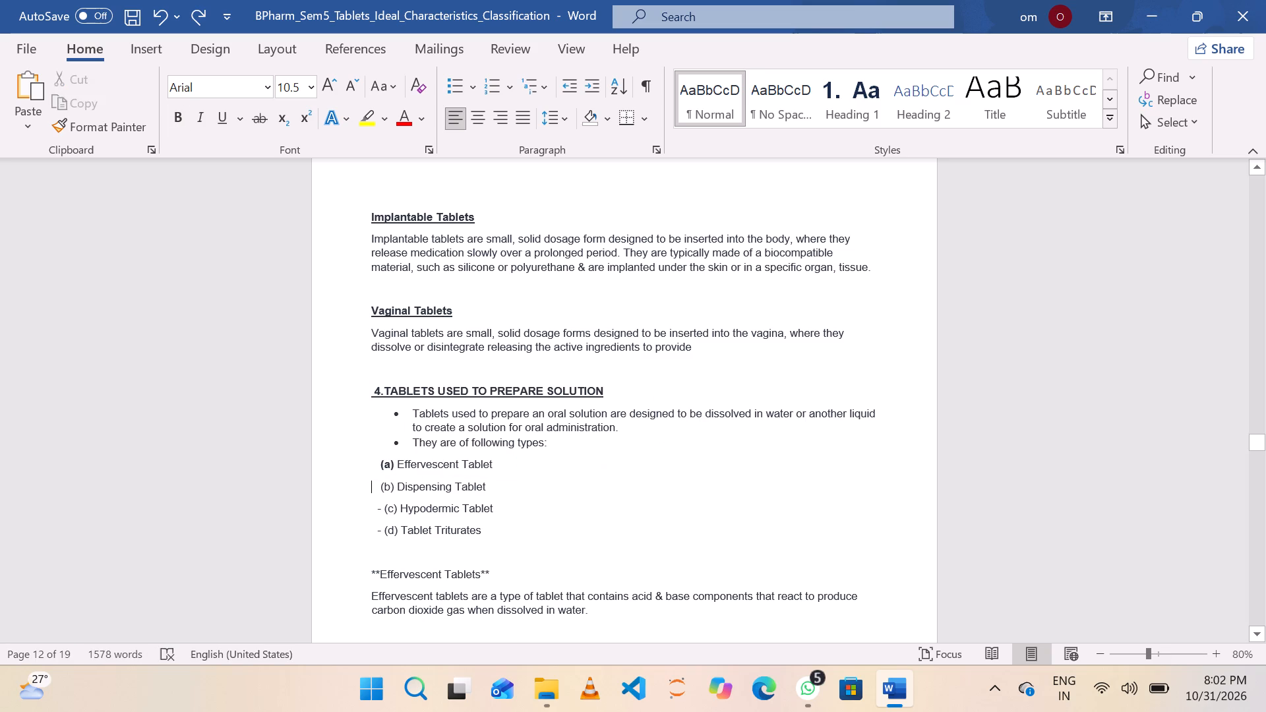
double_click(369, 496)
drag(369, 496, 373, 495)
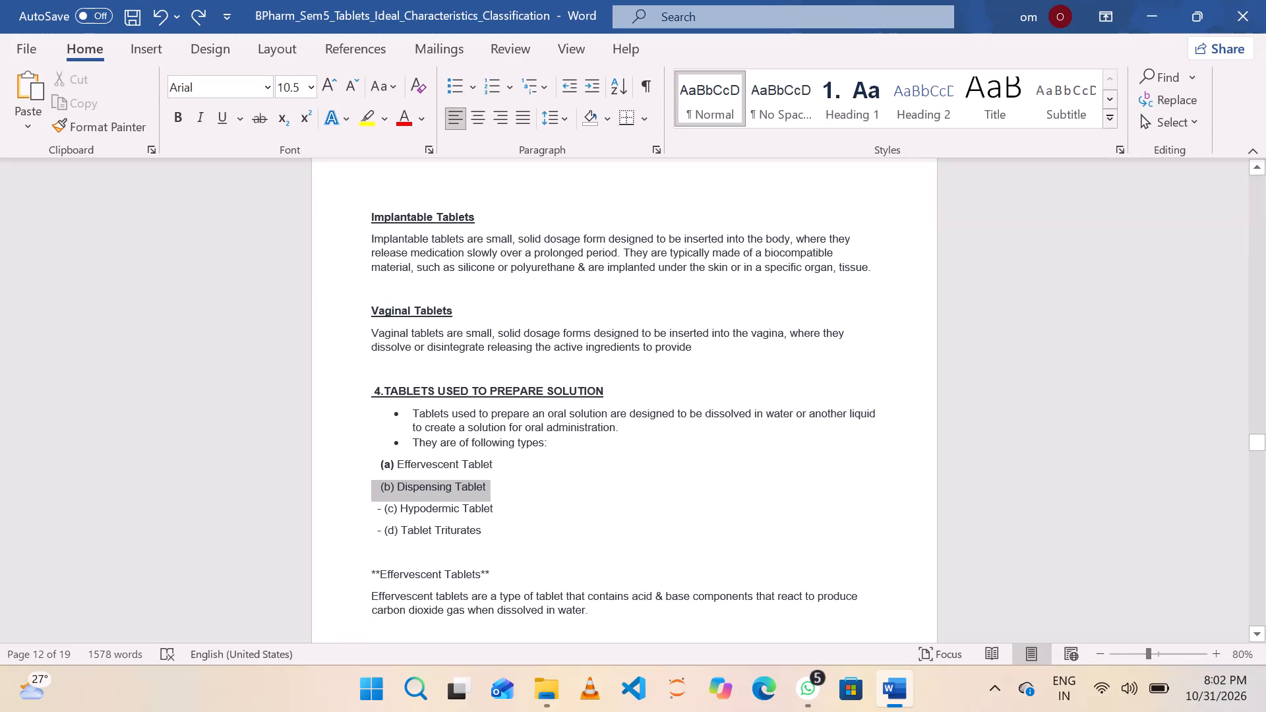
drag(373, 495, 399, 489)
drag(399, 489, 373, 488)
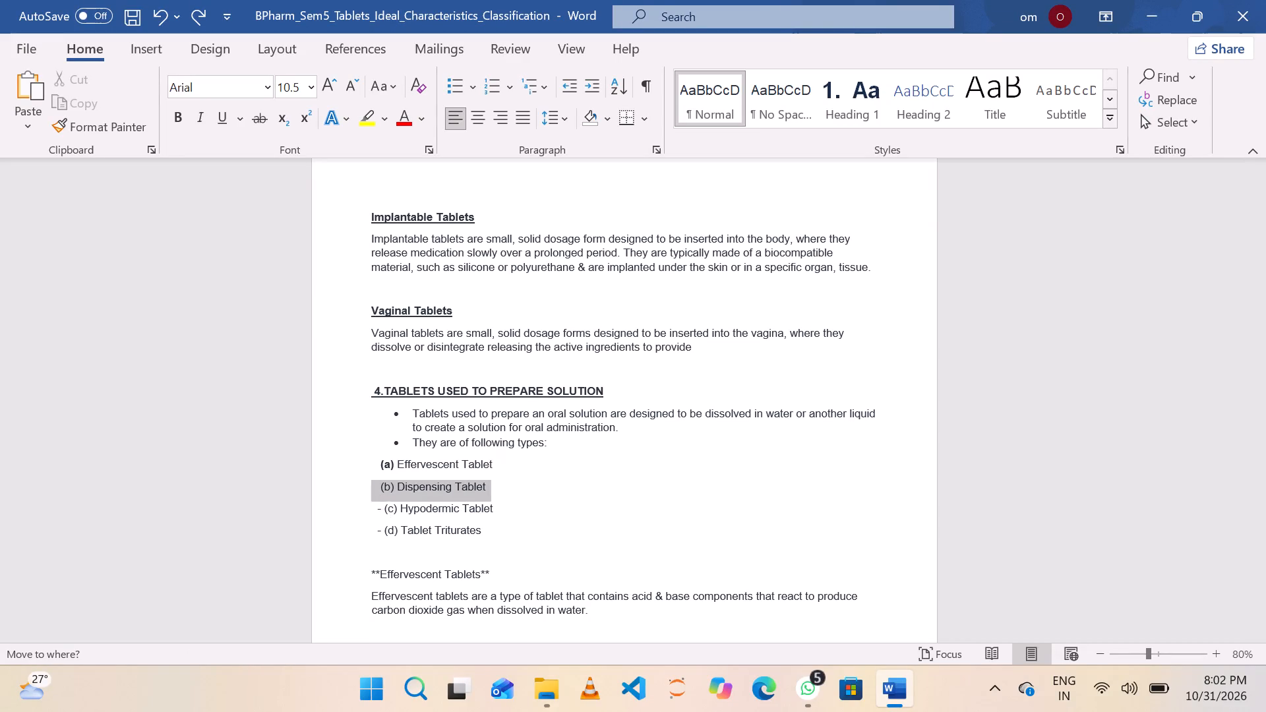
drag(373, 488, 394, 485)
click(402, 460)
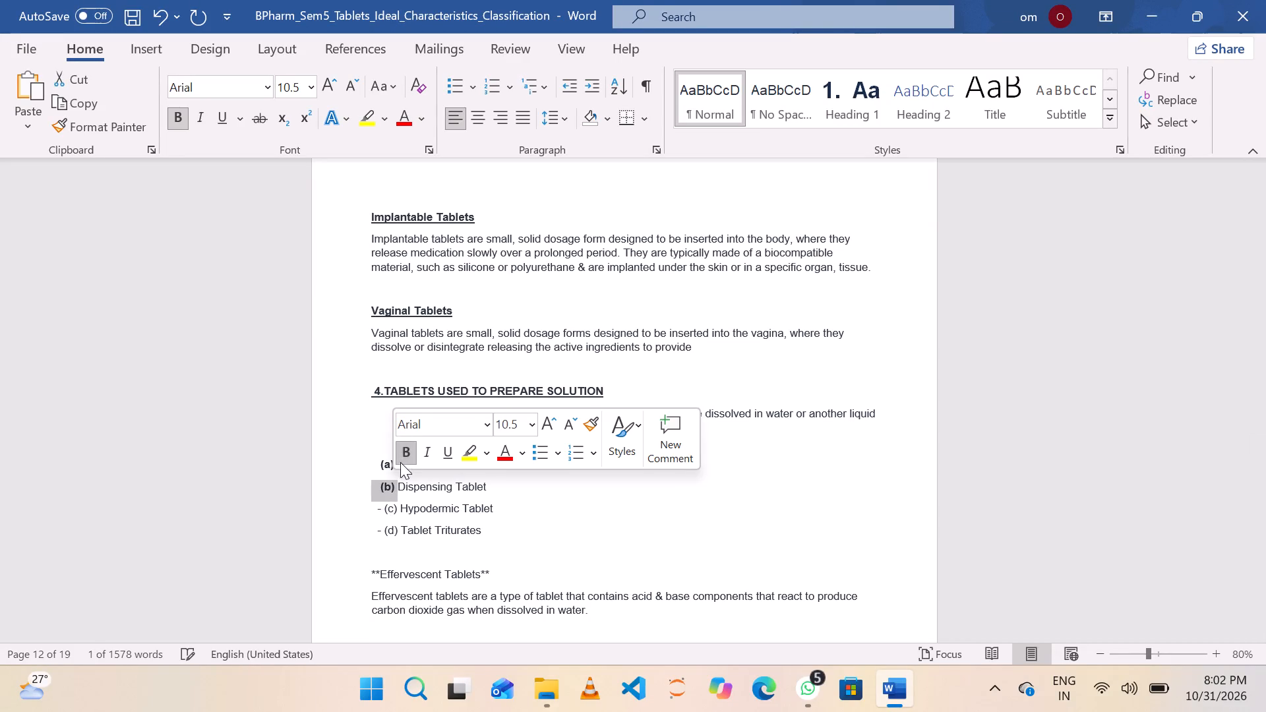
Make the (c) label of the Hypodermic Tablet item bold and replace the hyphen before it with a space.
drag(371, 510, 400, 506)
click(407, 473)
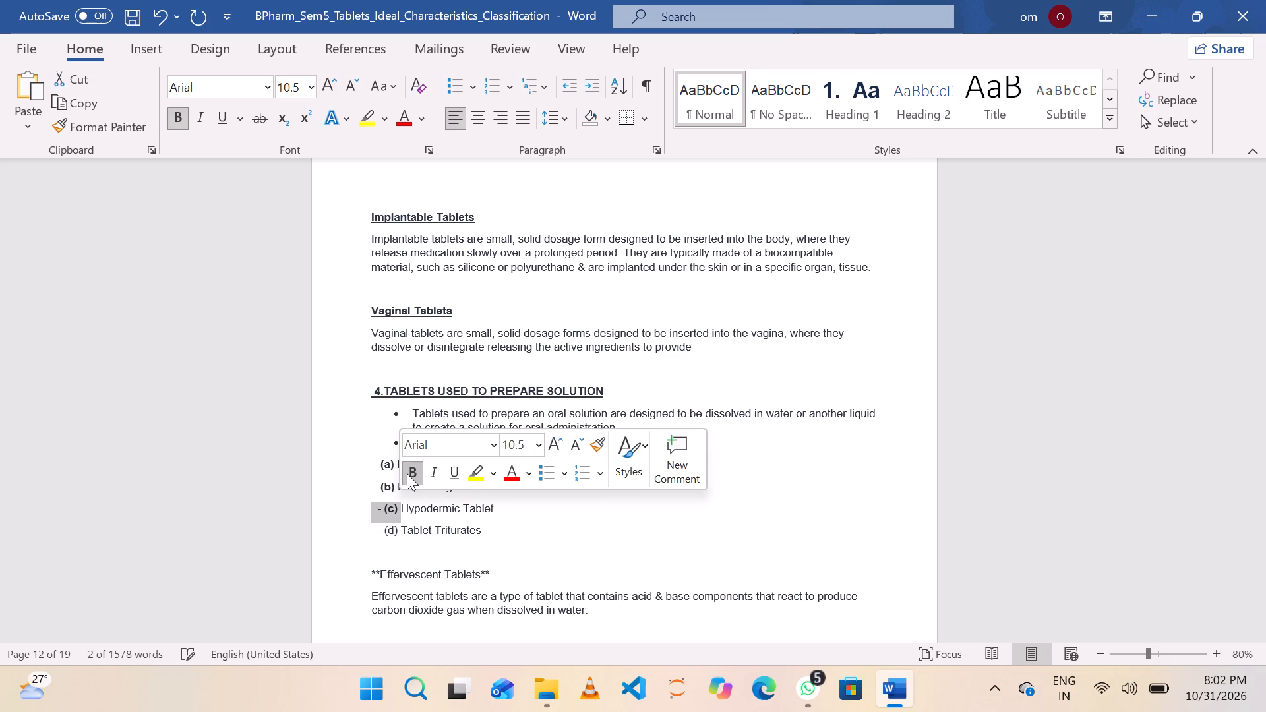
click(384, 506)
key(BackSpace)
key(BackSpace)
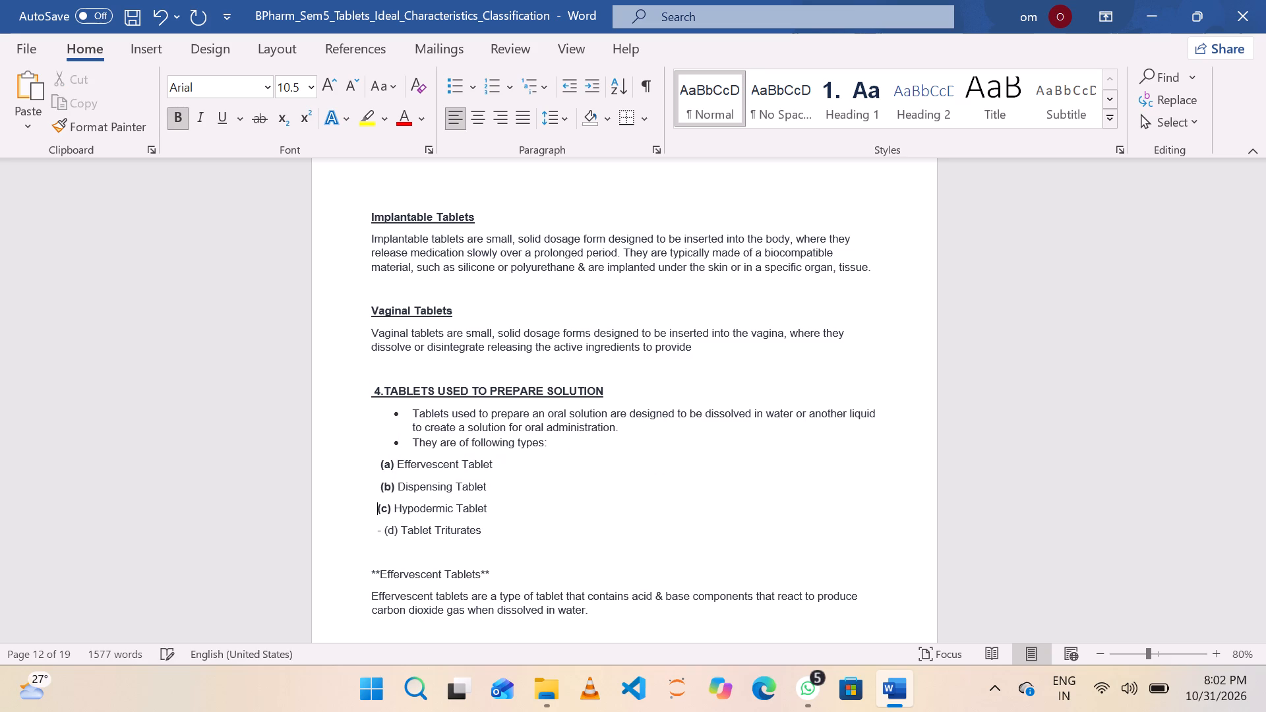
key(space)
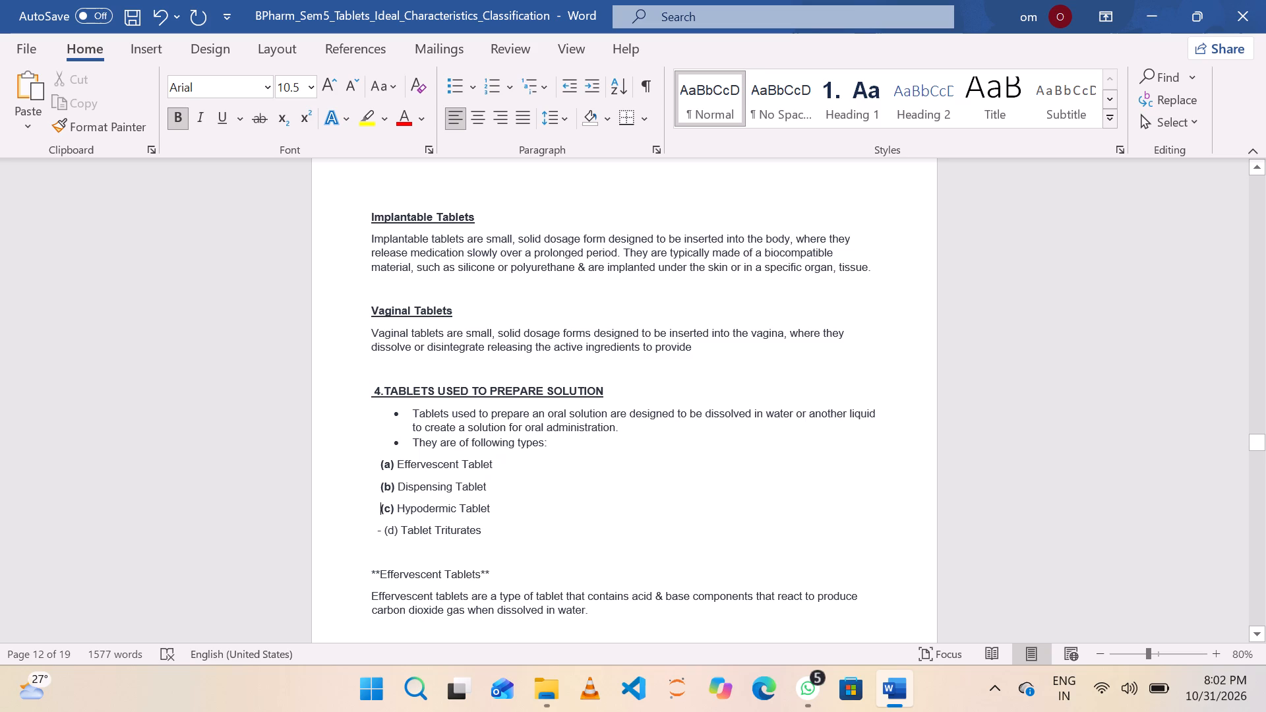
Remove the hyphen before the Tablet Triturates list item and make its (d) label bold.
click(382, 540)
key(BackSpace)
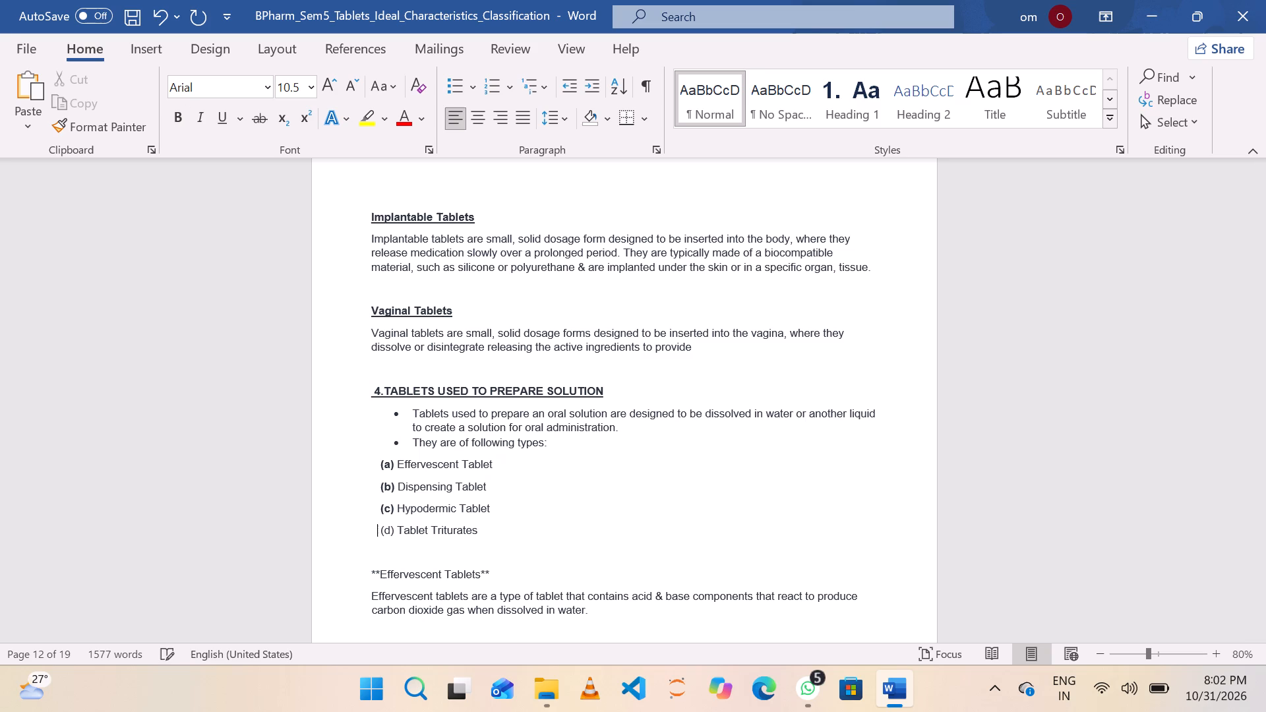
drag(382, 540, 402, 541)
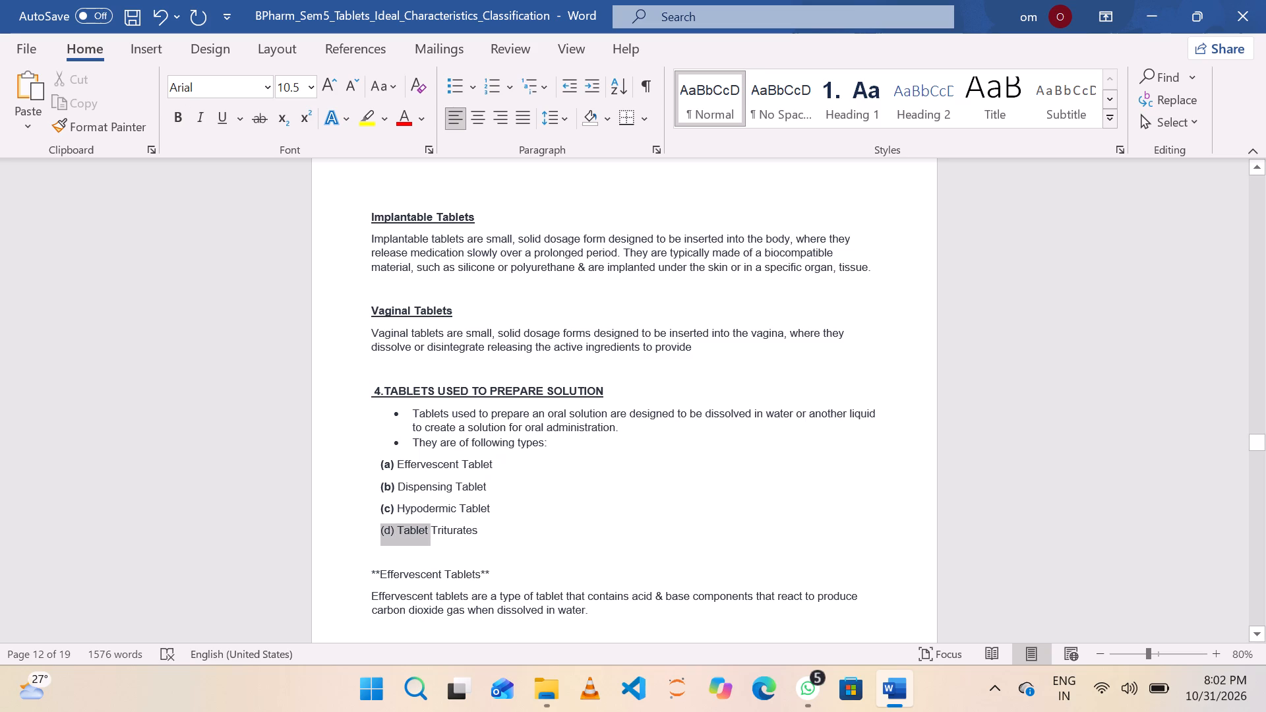
drag(402, 541, 396, 533)
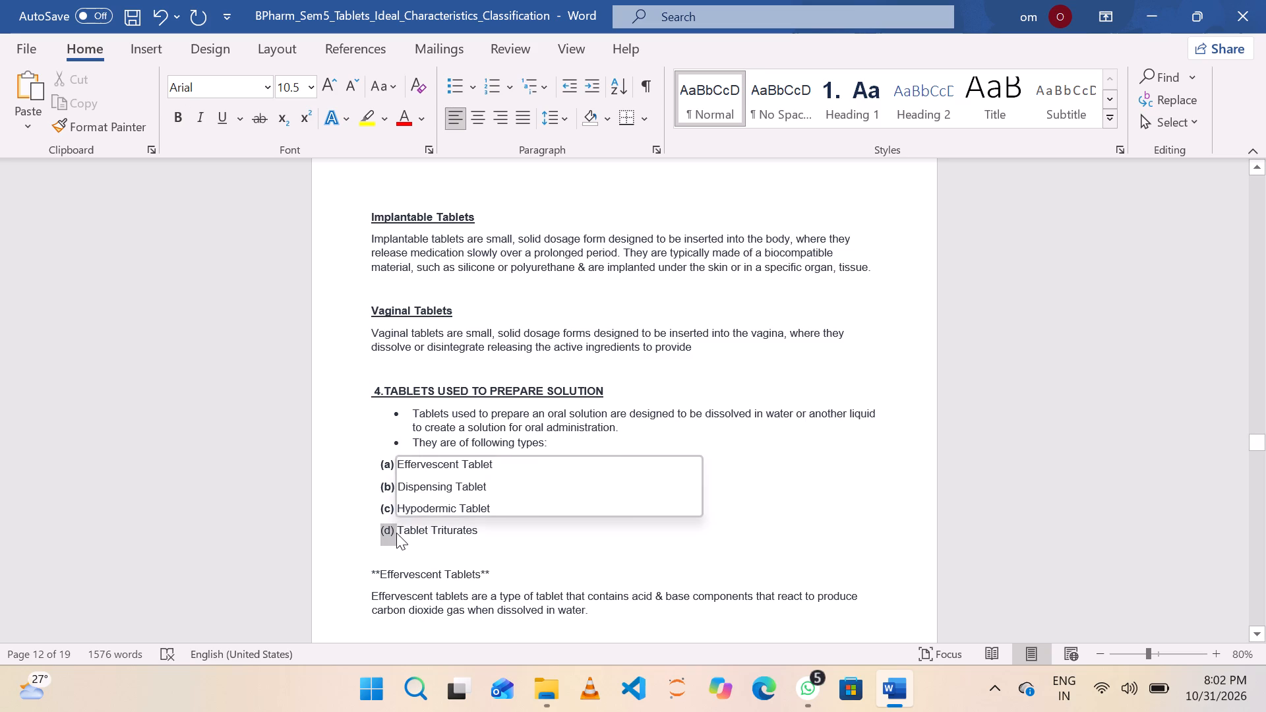
click(398, 498)
click(405, 500)
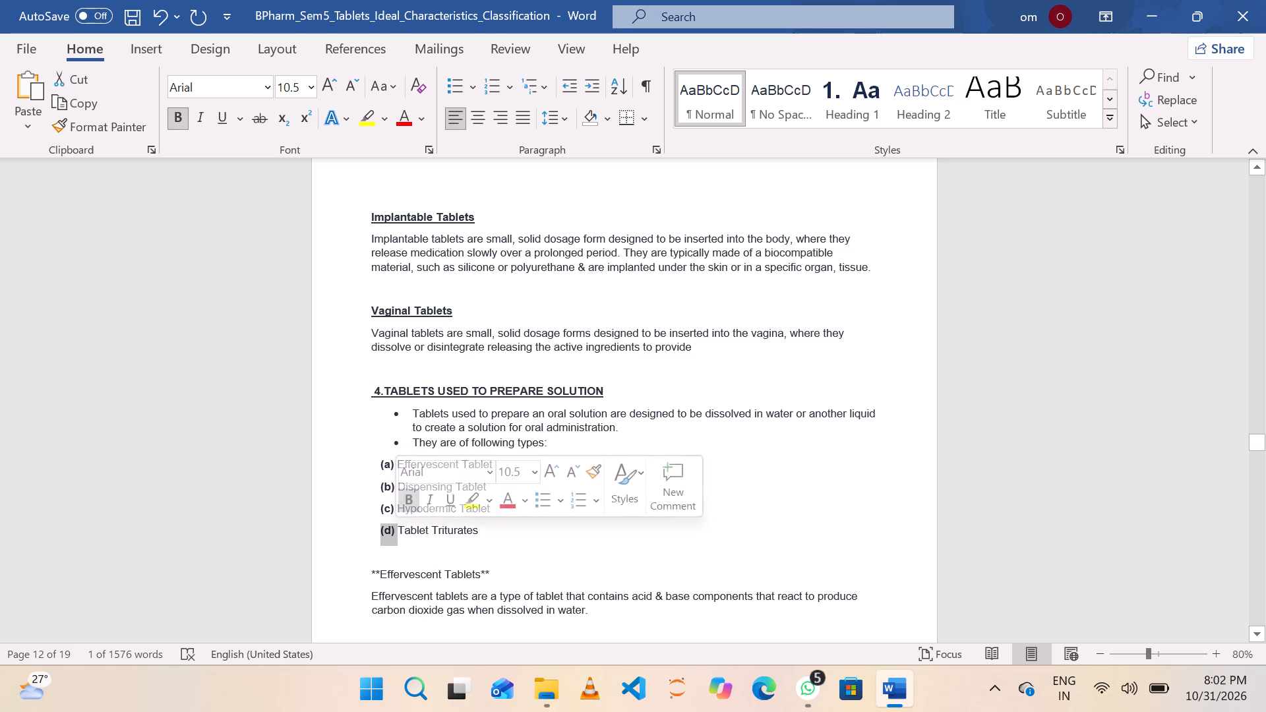
Remove the leading and trailing asterisks from the Effervescent Tablets heading below the list.
double_click(368, 572)
key(Delete)
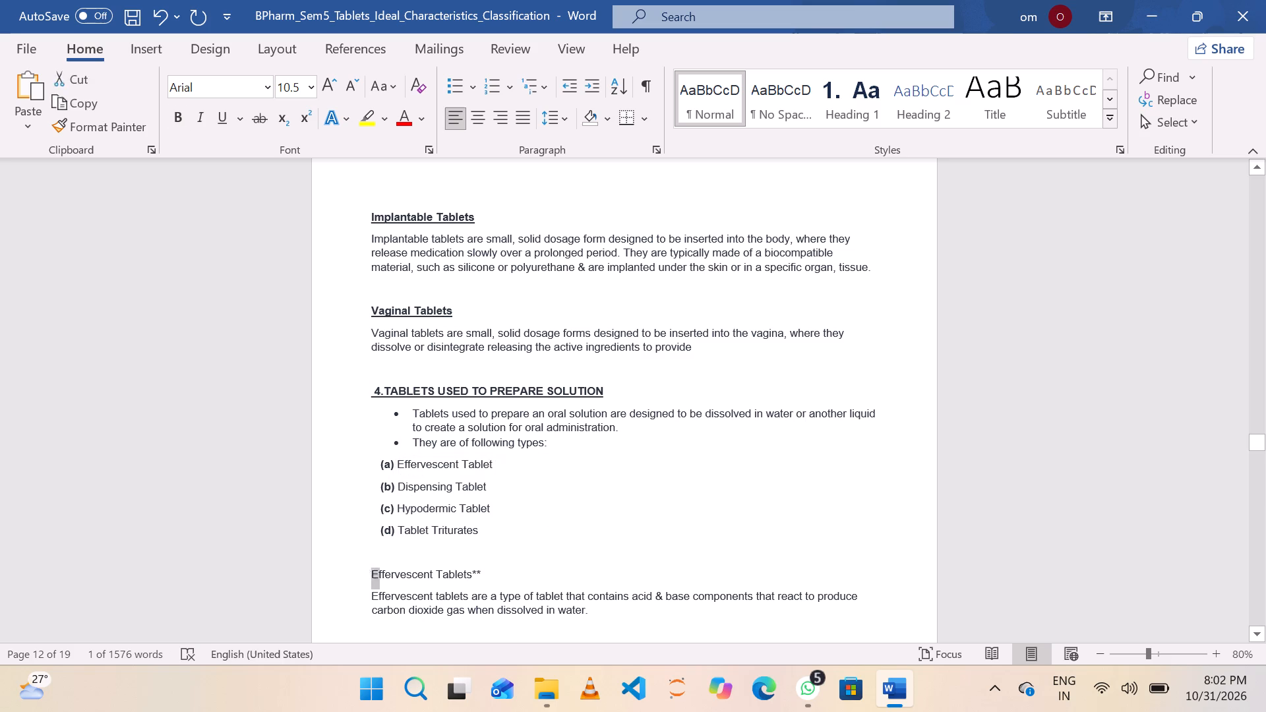
key(Right)
key(Right)
key(Right)
key(Right)
key(Right)
key(Right)
key(Right)
key(Right)
key(Right)
key(Right)
key(Right)
key(Right)
key(Right)
key(Right)
key(Right)
key(Right)
key(Right)
key(Right)
key(Right)
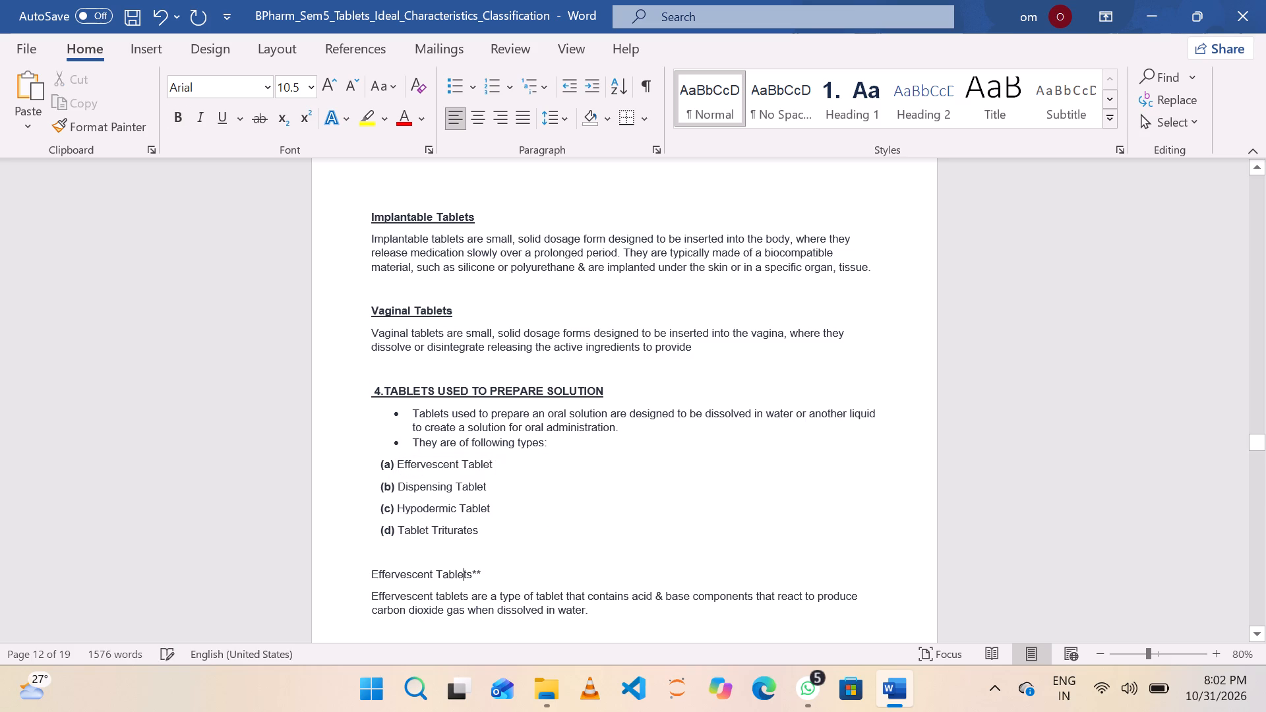
key(Right)
key(Right)
key(Right)
key(BackSpace)
key(BackSpace)
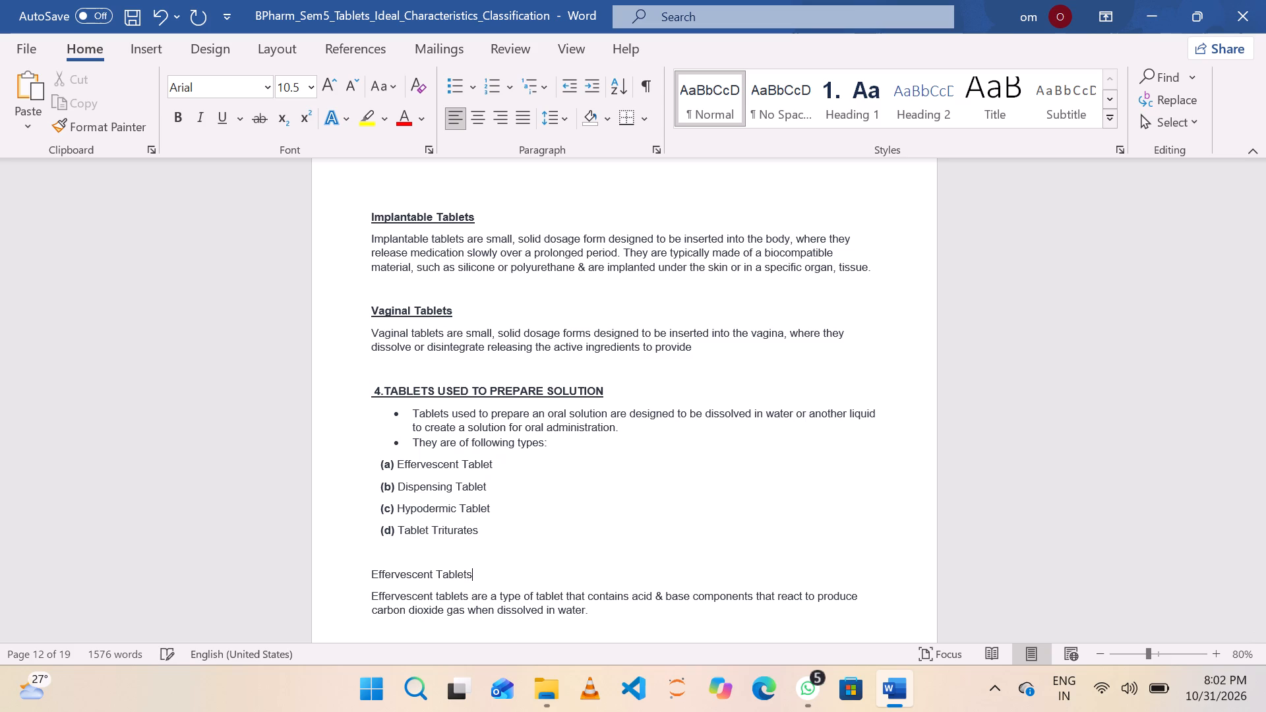
Make the Effervescent Tablets heading bold and underlined.
triple_click(378, 573)
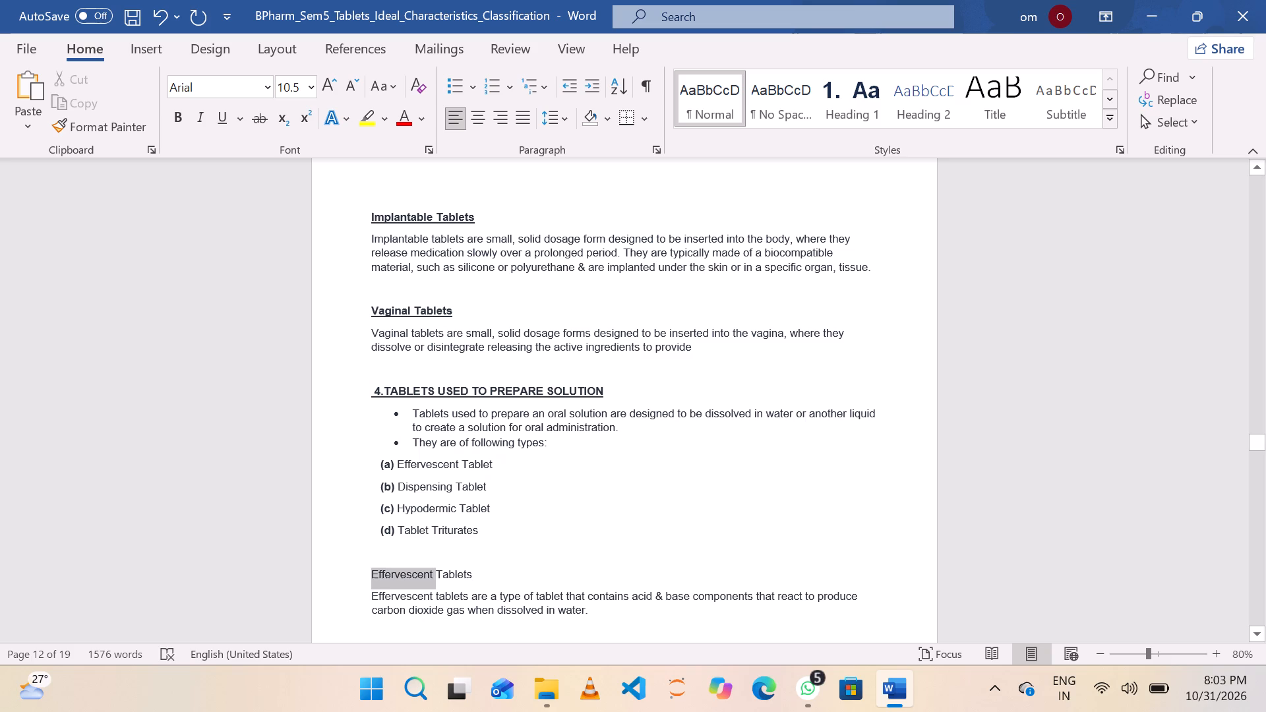
key(ctrl+b)
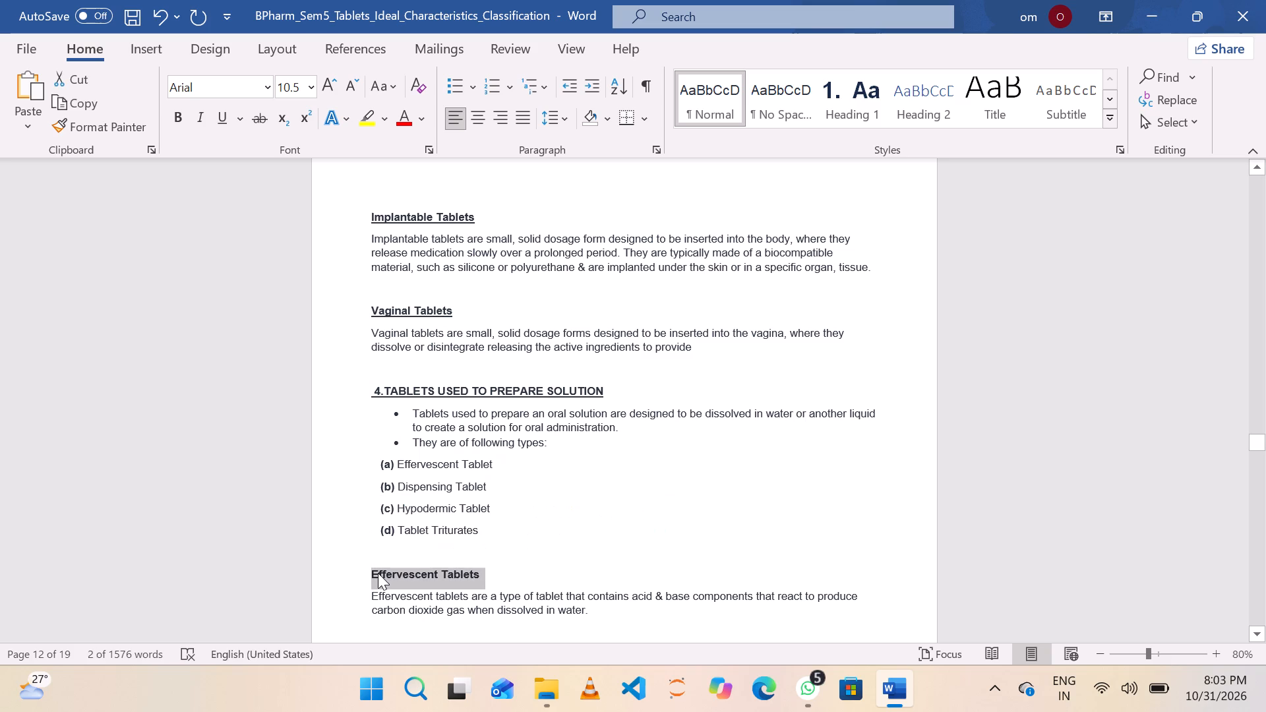
key(ctrl+u)
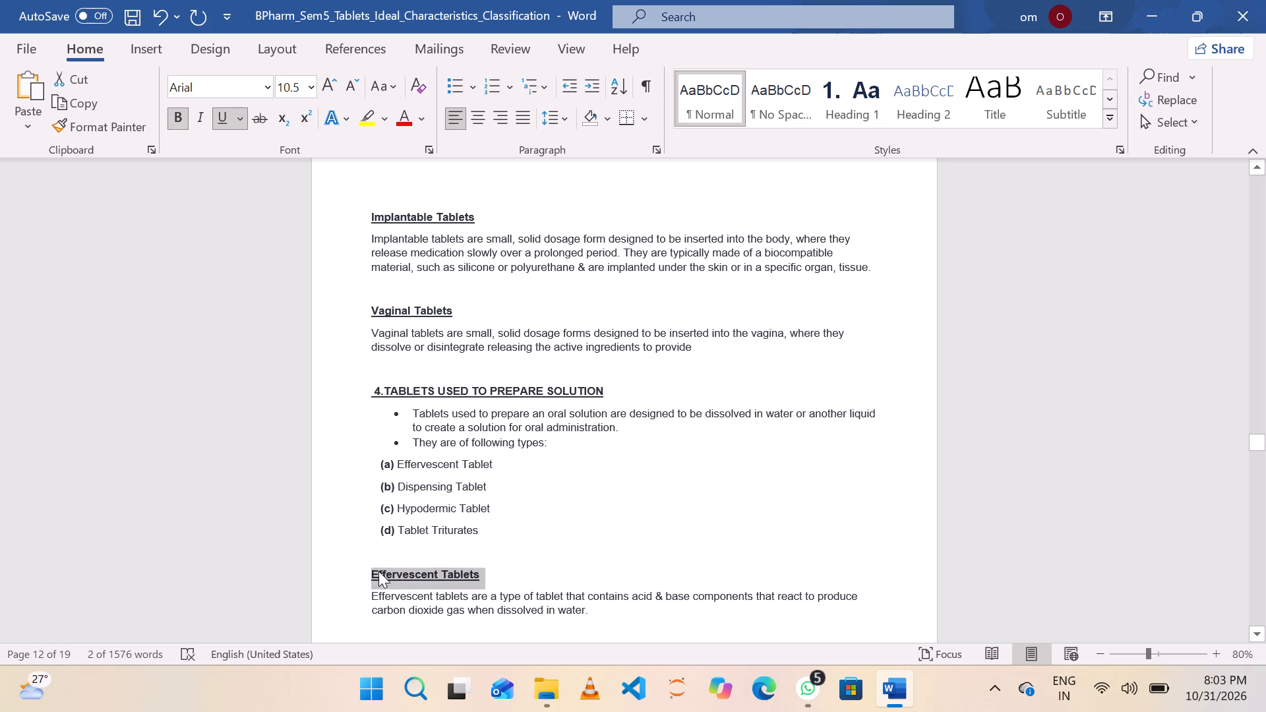
click(496, 507)
Remove the leading and trailing asterisks from the Dispensing Tablets heading.
scroll(496, 507, down, 2)
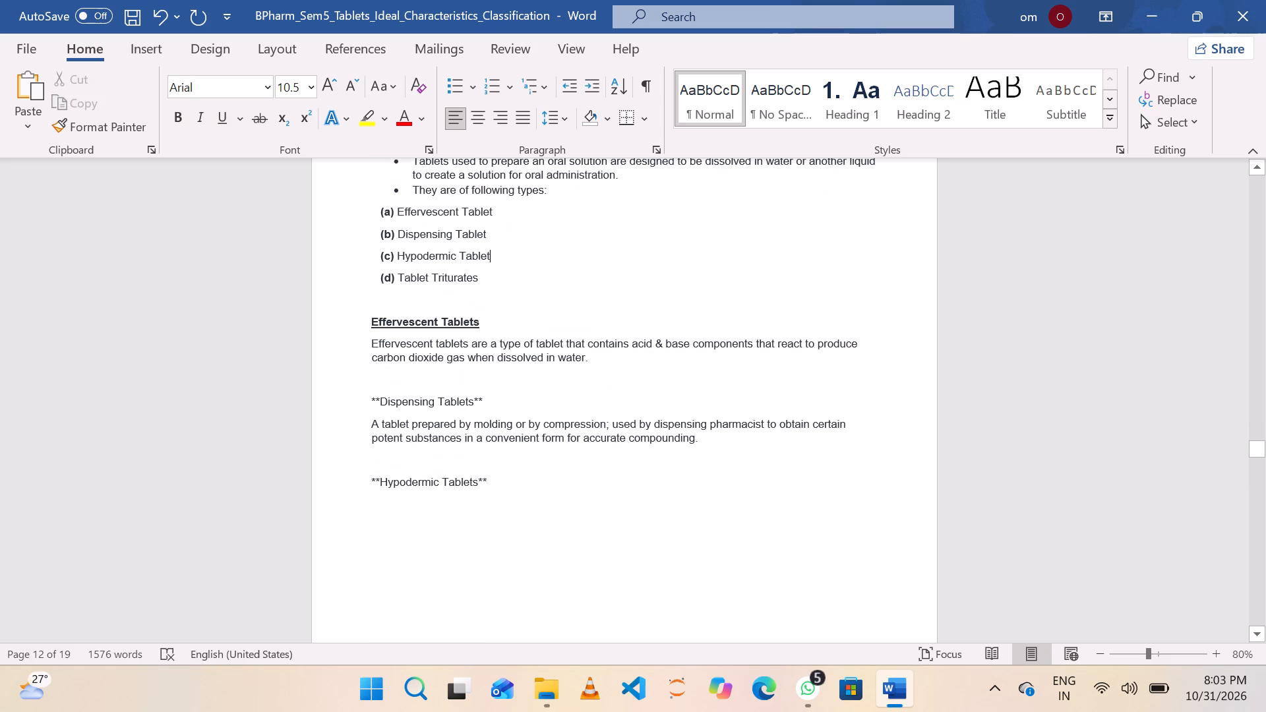
click(388, 397)
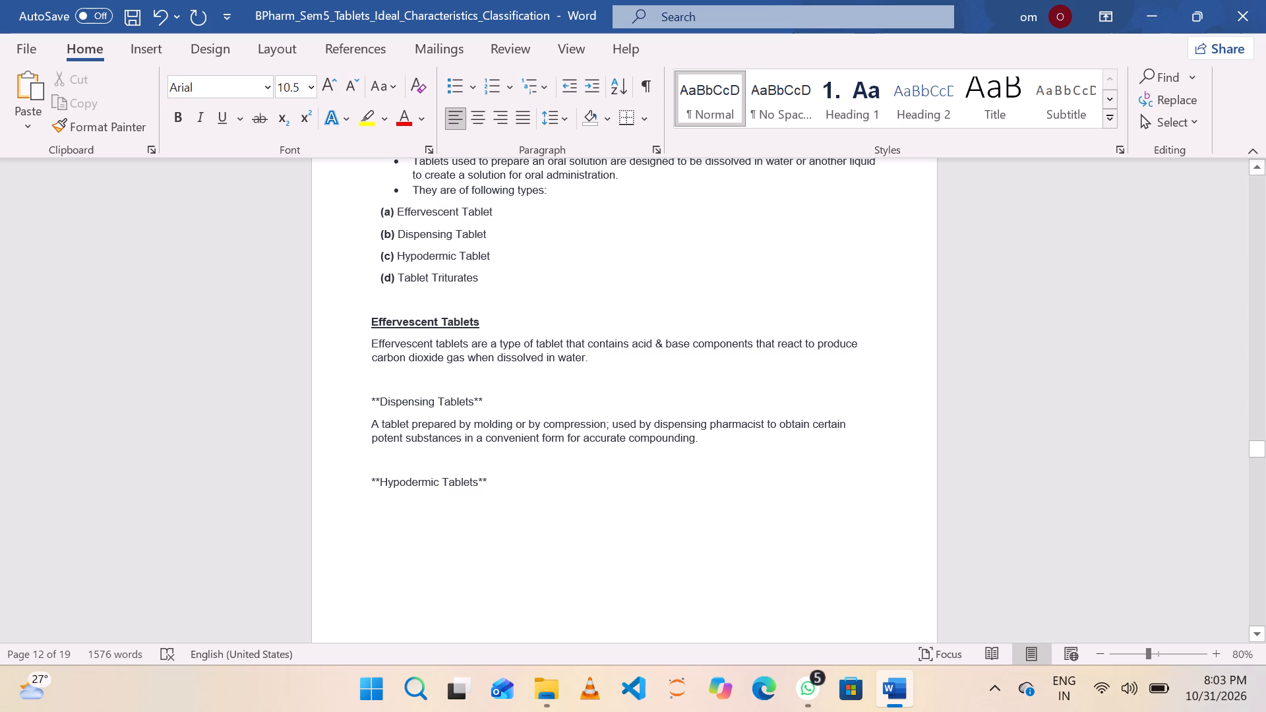
key(Left)
key(Left)
key(Right)
key(BackSpace)
key(BackSpace)
key(Right)
key(Right)
key(Right)
key(Right)
key(Right)
key(Right)
key(Right)
key(Right)
key(Right)
key(Right)
key(Right)
key(Right)
key(Right)
key(Right)
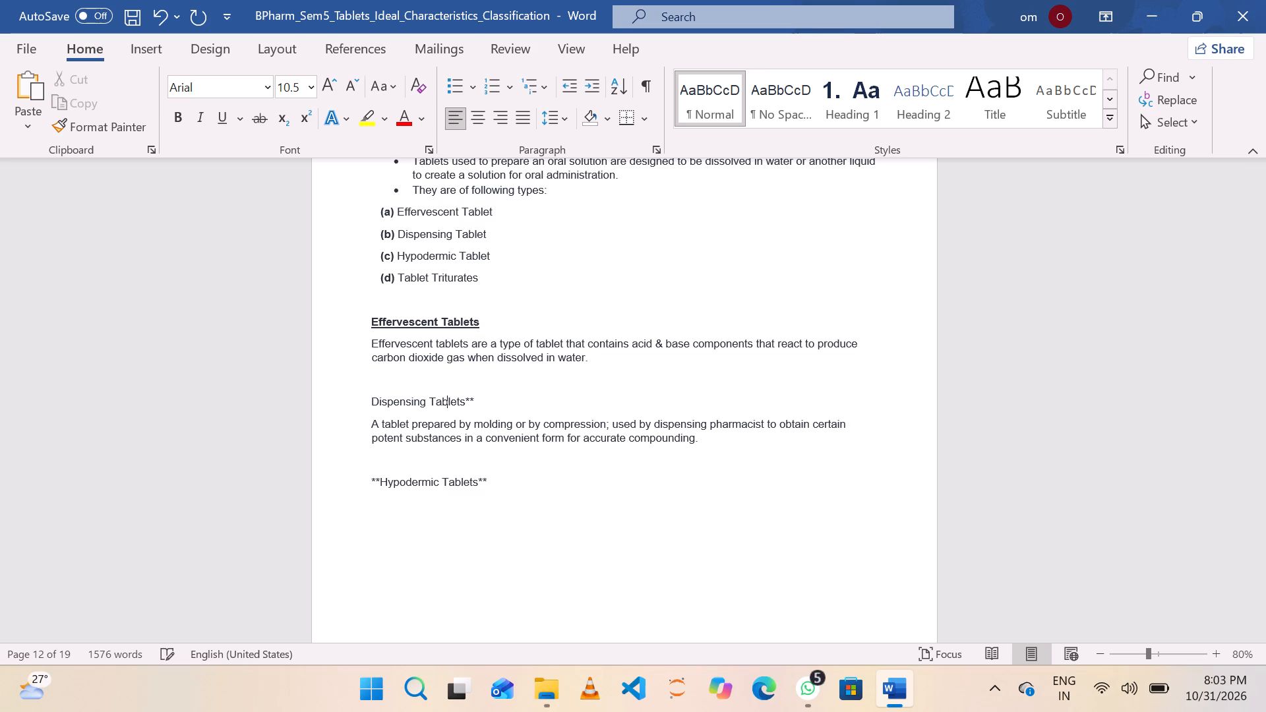
key(Right)
key(Right)
key(Right)
key(Right)
key(Right)
key(Right)
key(BackSpace)
key(BackSpace)
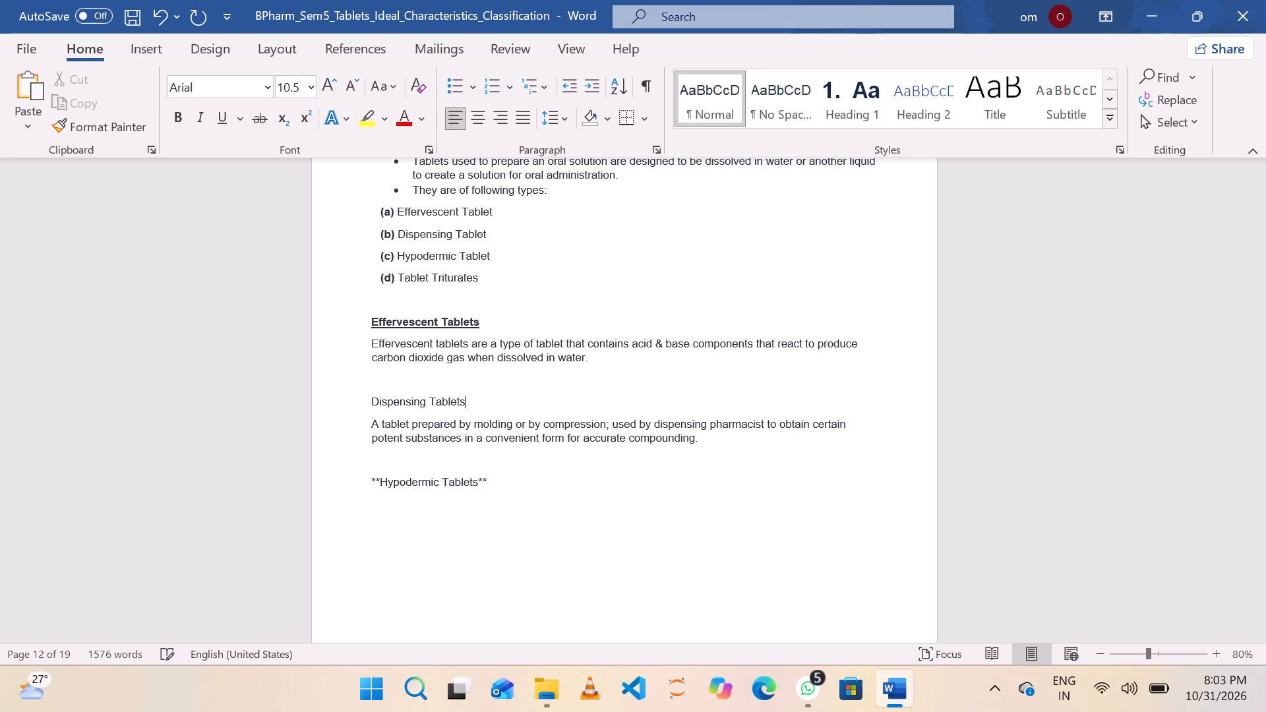
Make the Dispensing Tablets heading bold and underlined.
double_click(388, 397)
triple_click(388, 397)
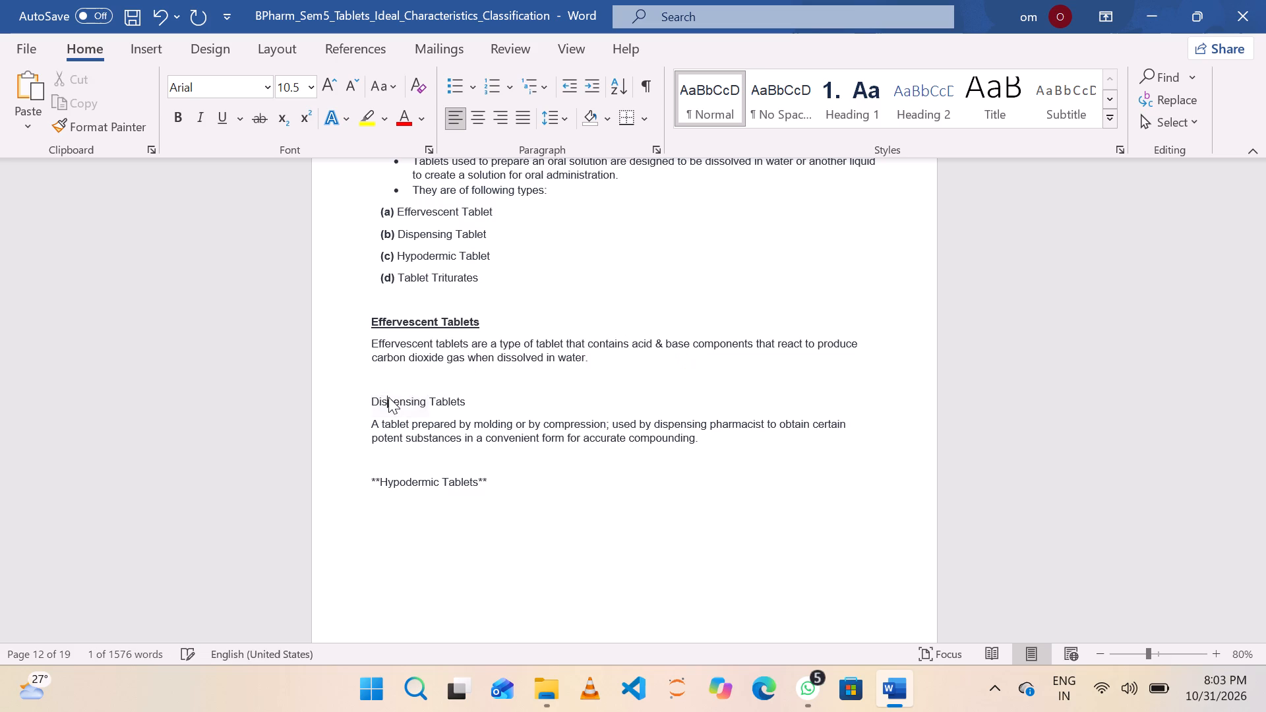
double_click(409, 359)
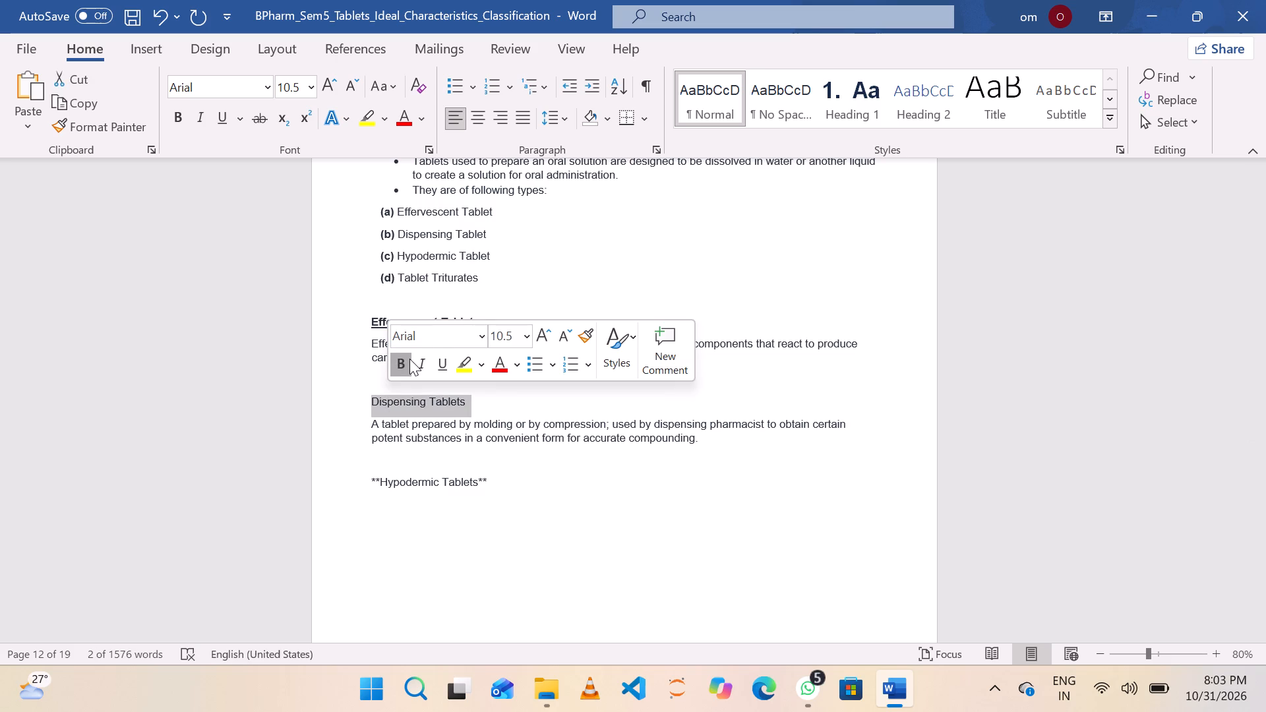
click(439, 363)
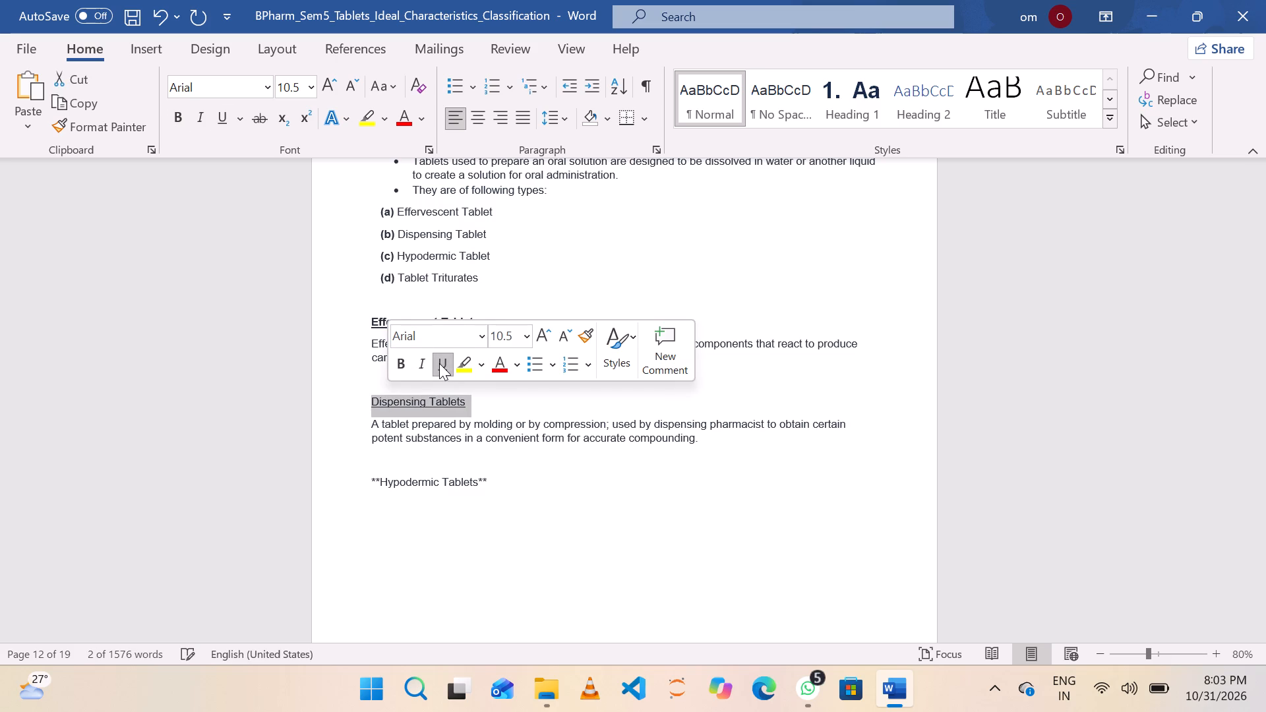
click(404, 364)
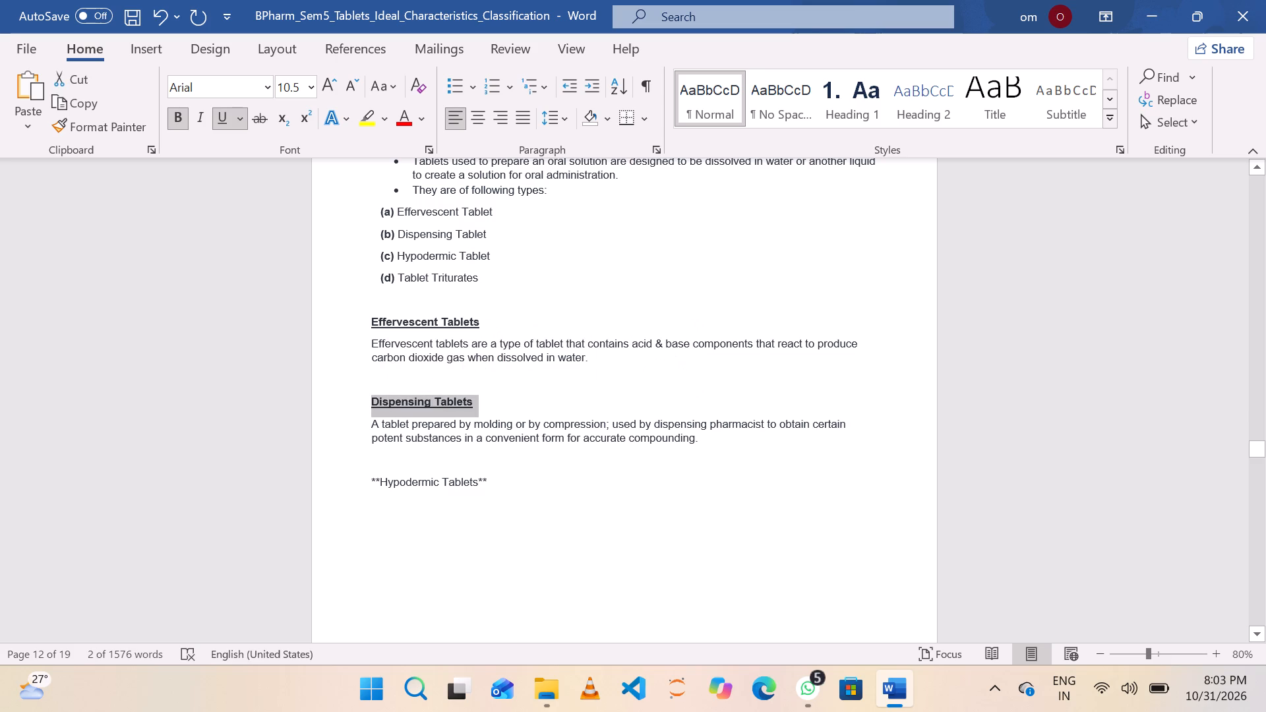
Remove the leading and trailing asterisks from the Hypodermic Tablets heading.
click(400, 488)
key(Left)
key(Left)
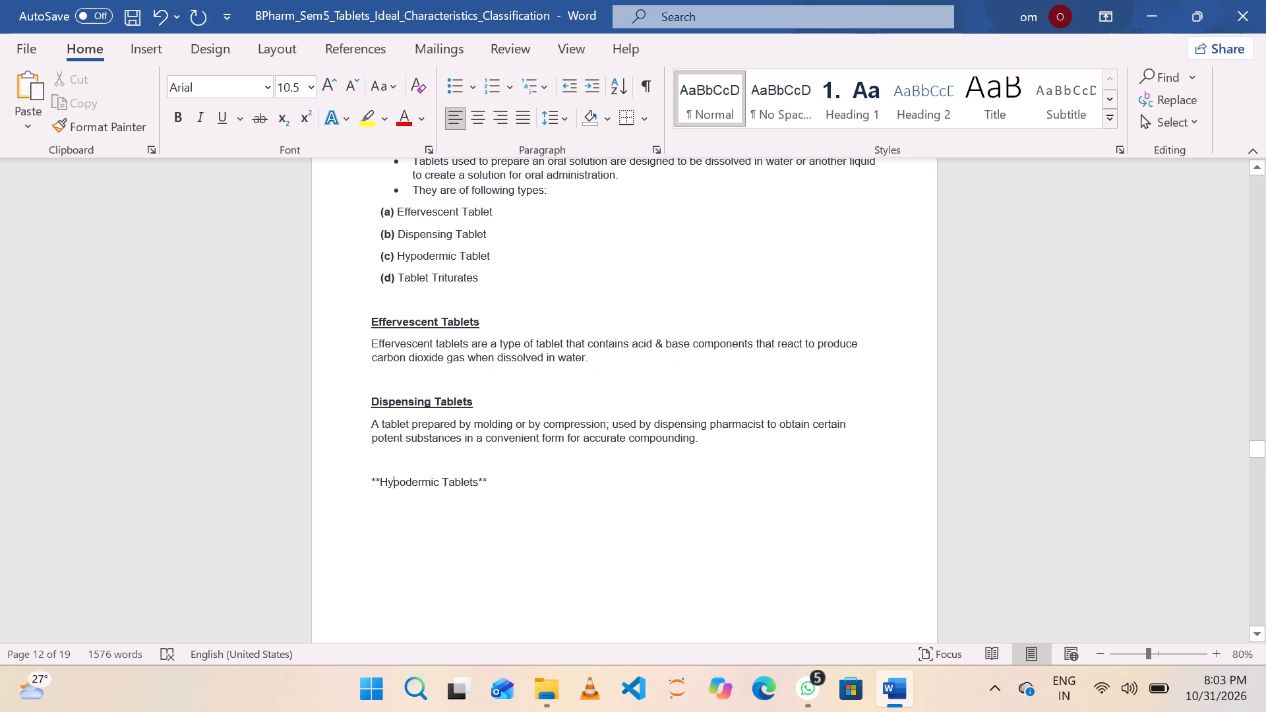
key(Left)
key(BackSpace)
key(BackSpace)
key(Right)
key(Right)
key(Right)
key(Right)
key(Right)
key(Right)
key(Right)
key(Right)
key(Right)
key(Right)
key(Right)
key(Right)
key(Right)
key(Right)
key(Right)
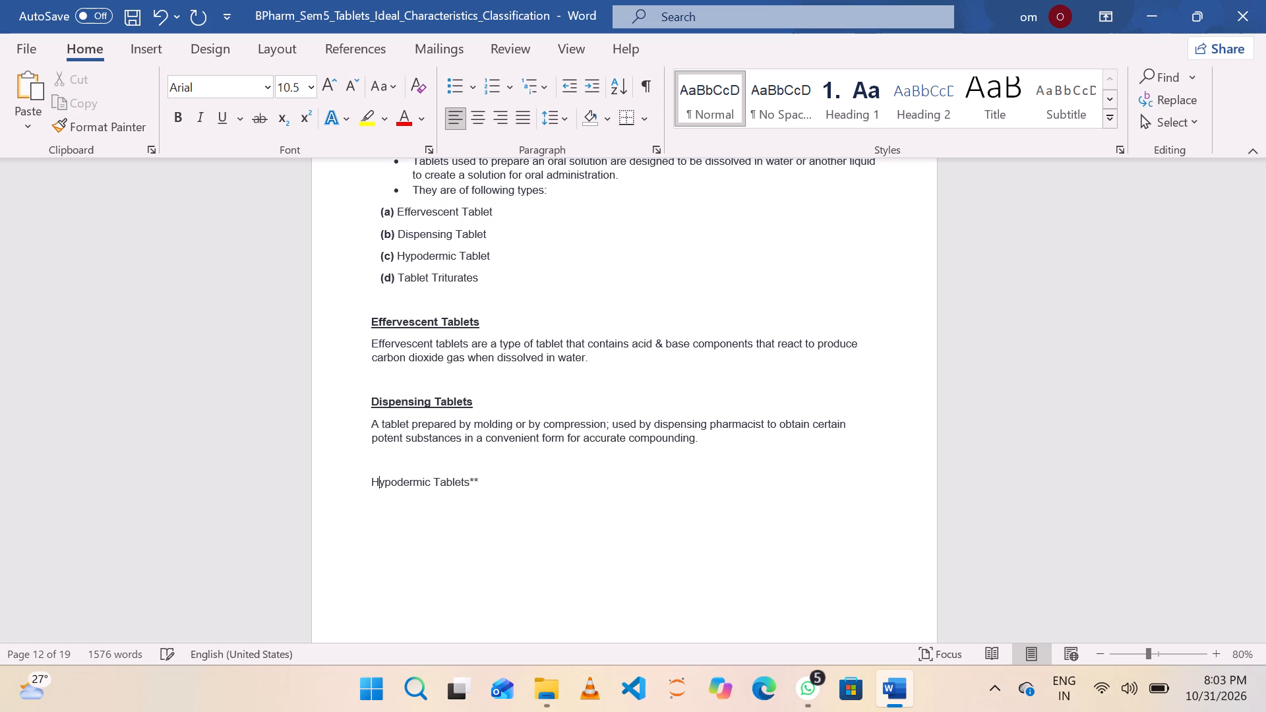
key(Right)
key(Right)
key(Right)
key(Right)
key(Right)
key(BackSpace)
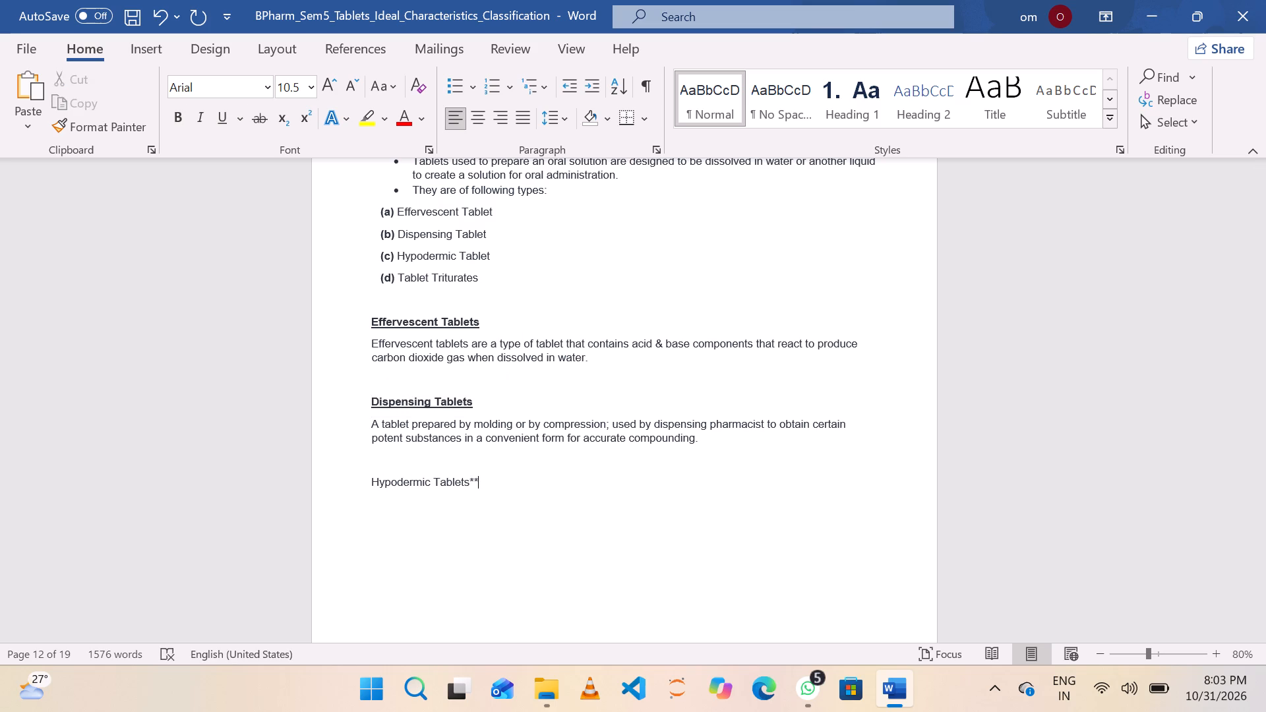
key(BackSpace)
Make the Hypodermic Tablets heading bold and underlined.
triple_click(395, 481)
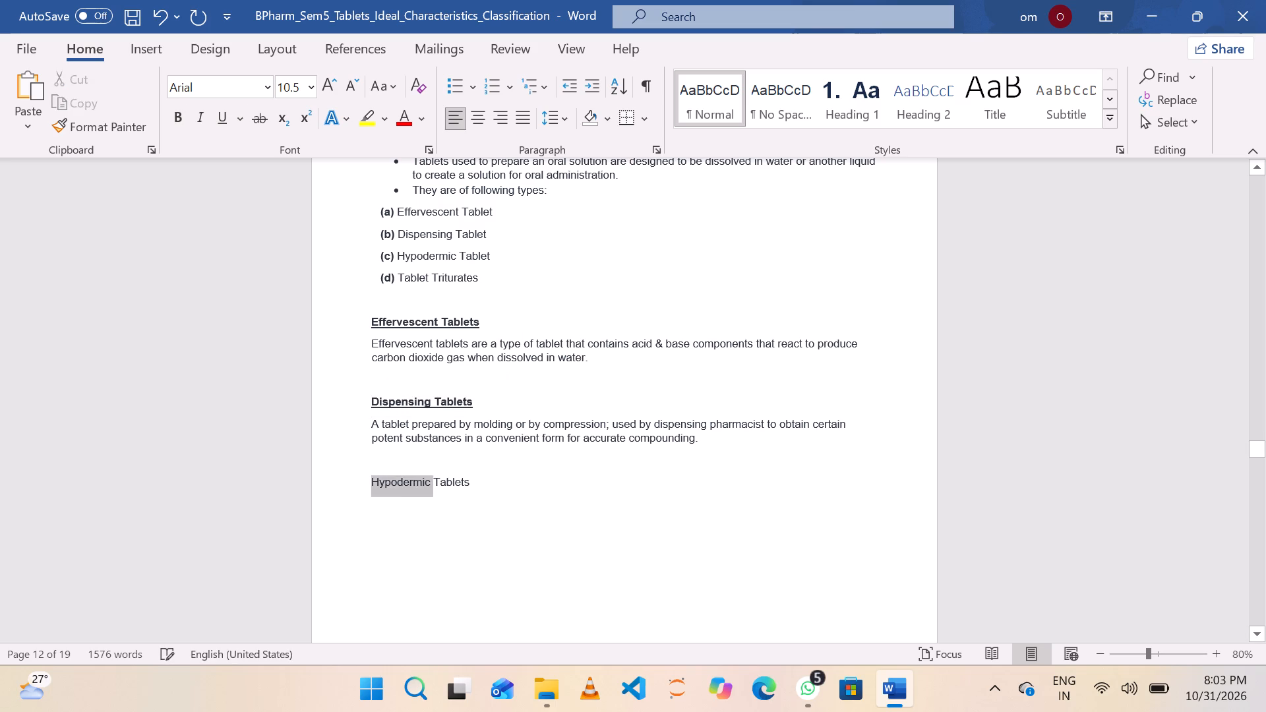
click(409, 454)
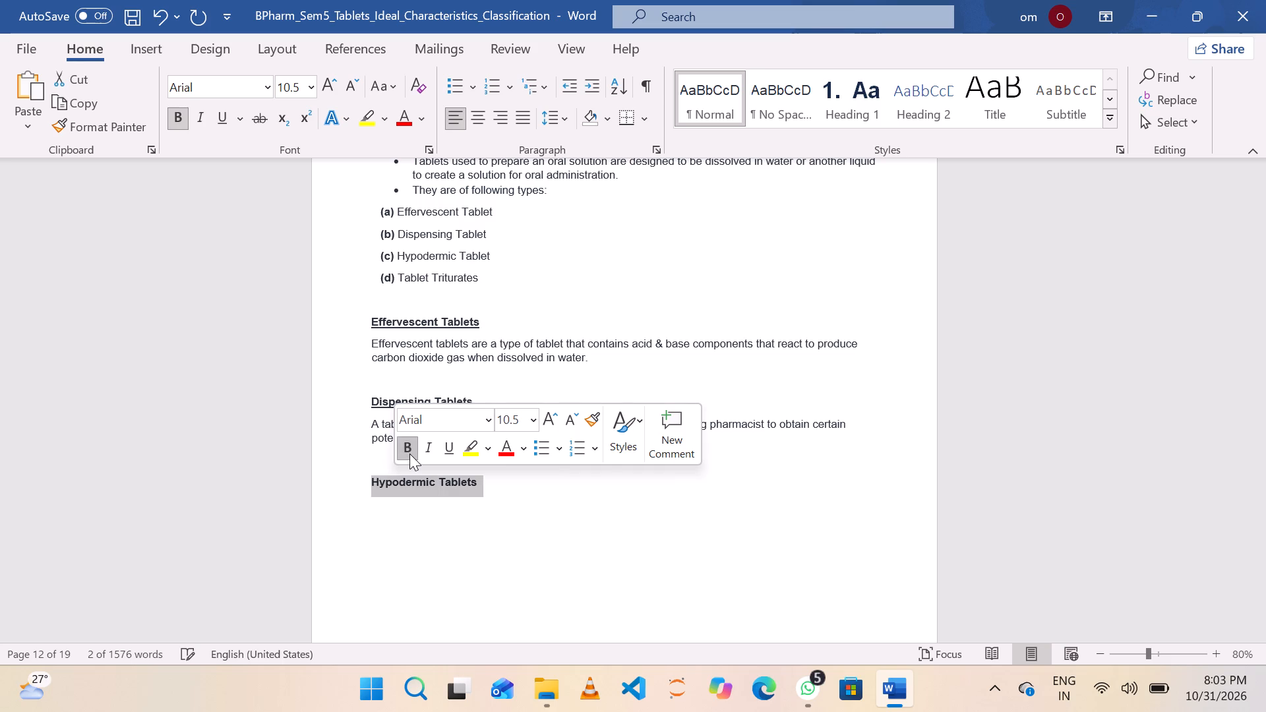
key(ctrl+u)
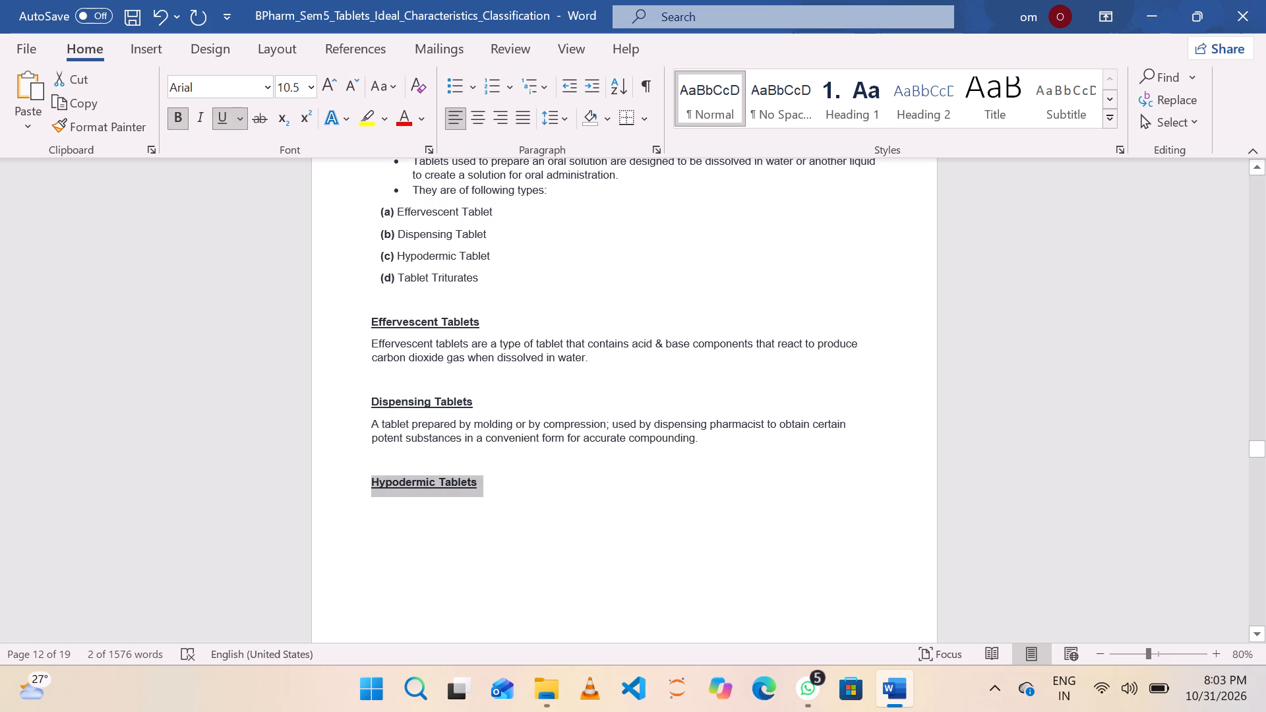
Make the Tablet Triturates heading, following the hypodermic tablets description, bold and underlined.
click(338, 526)
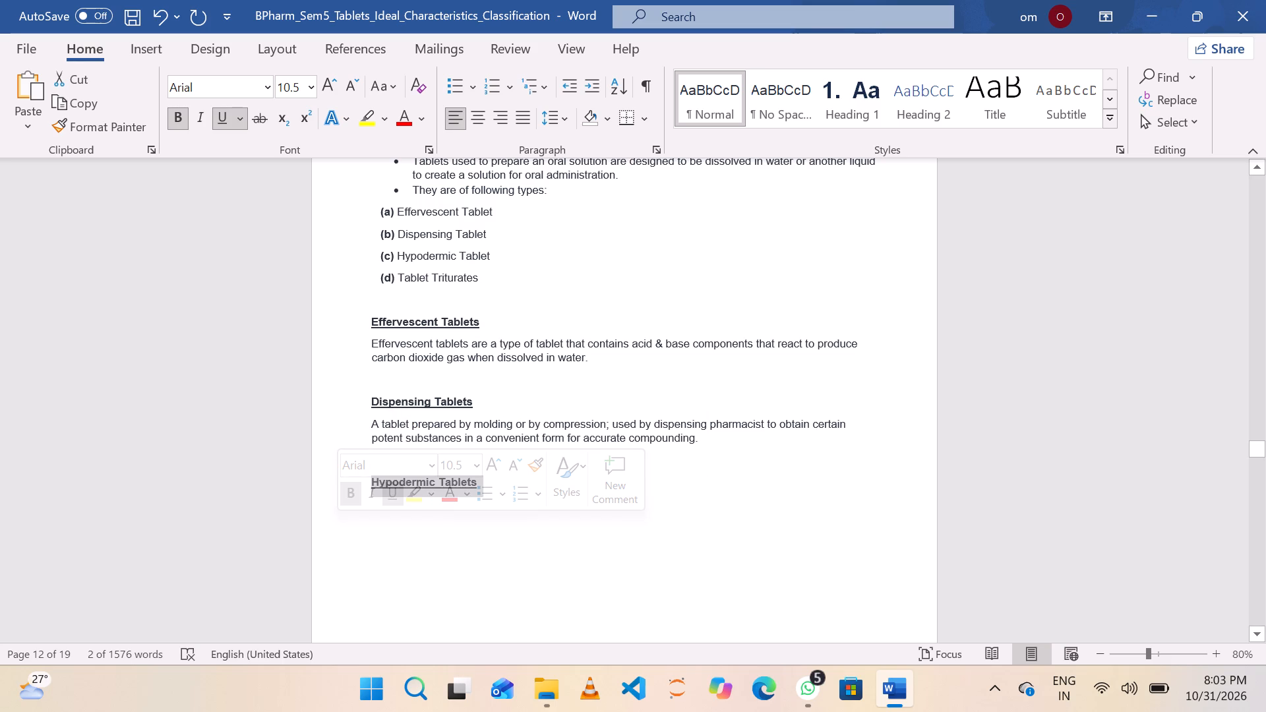
click(758, 527)
key(Down)
key(Down)
key(Down)
key(Down)
key(Down)
key(Down)
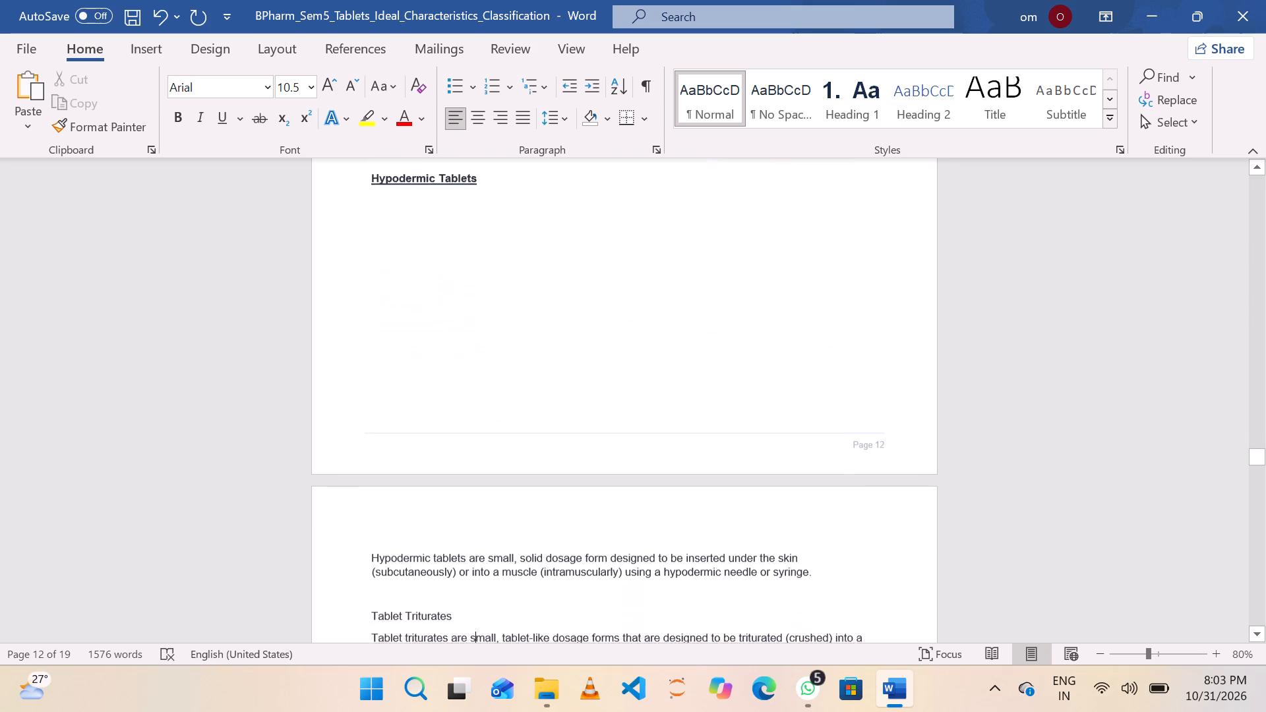
key(Down)
key(Down)
key(Down)
key(Down)
key(Down)
key(Down)
key(Down)
key(Down)
key(Down)
key(Down)
key(Down)
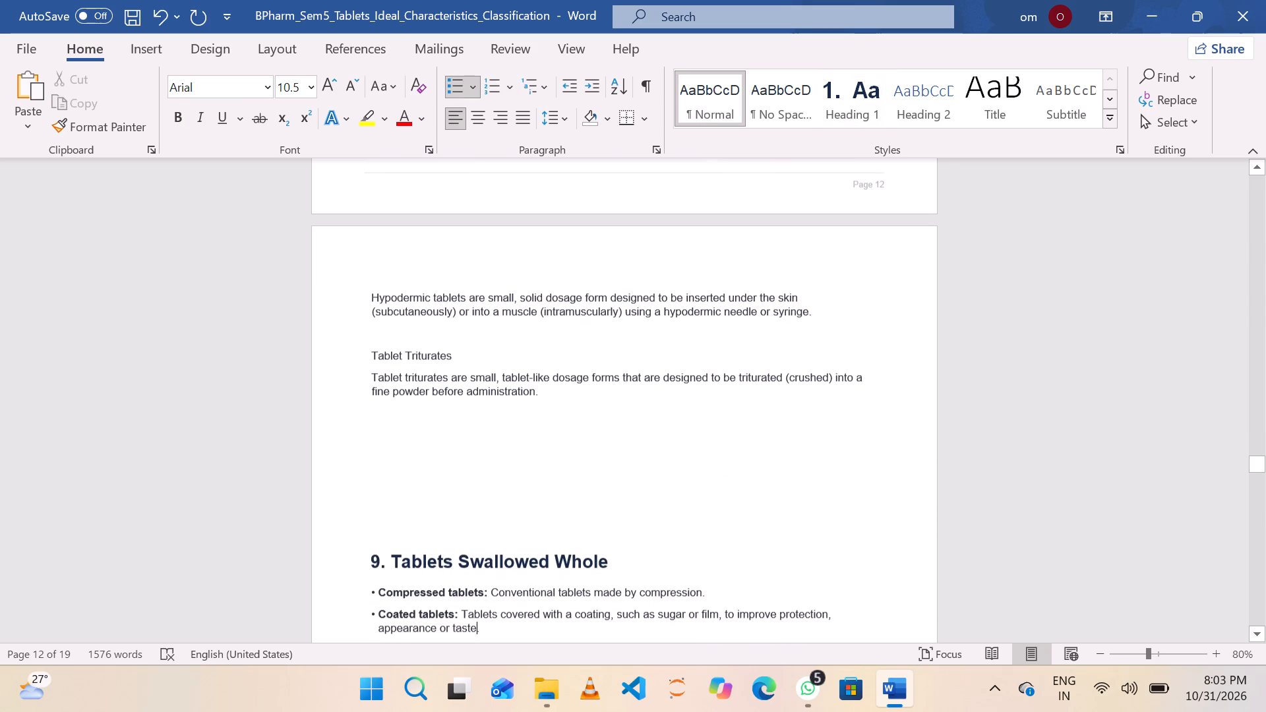
key(Up)
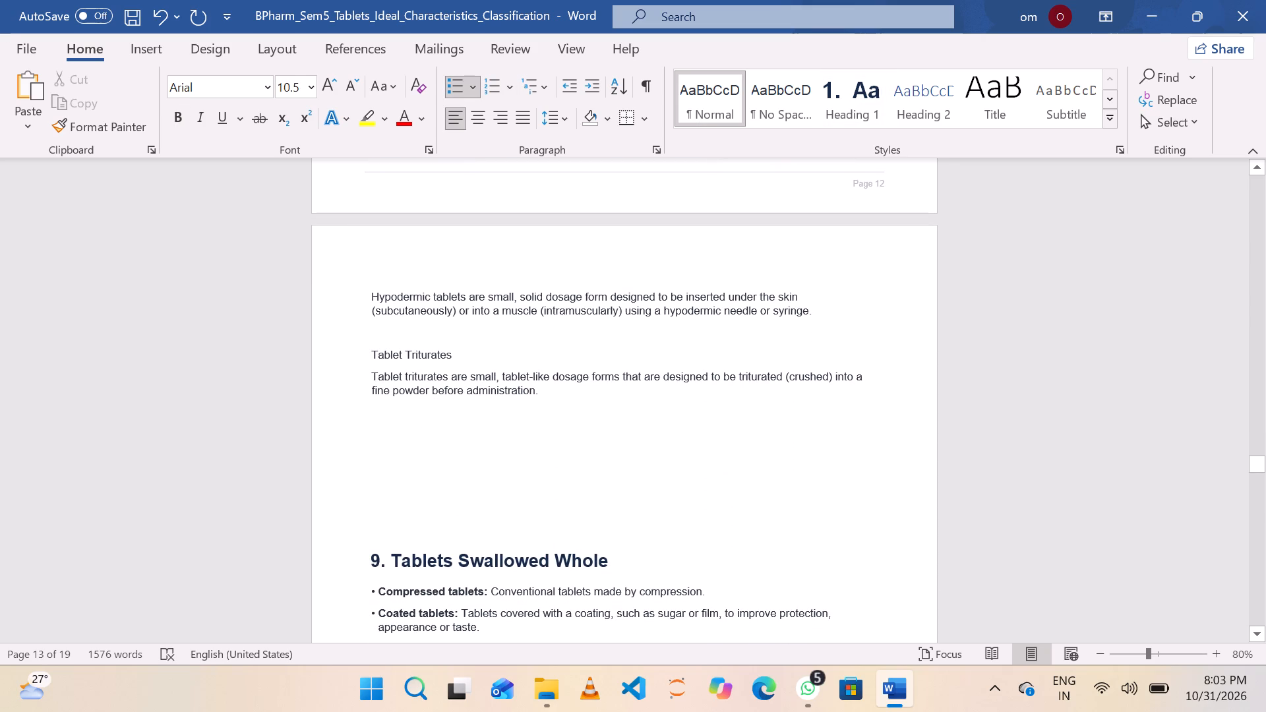
triple_click(436, 349)
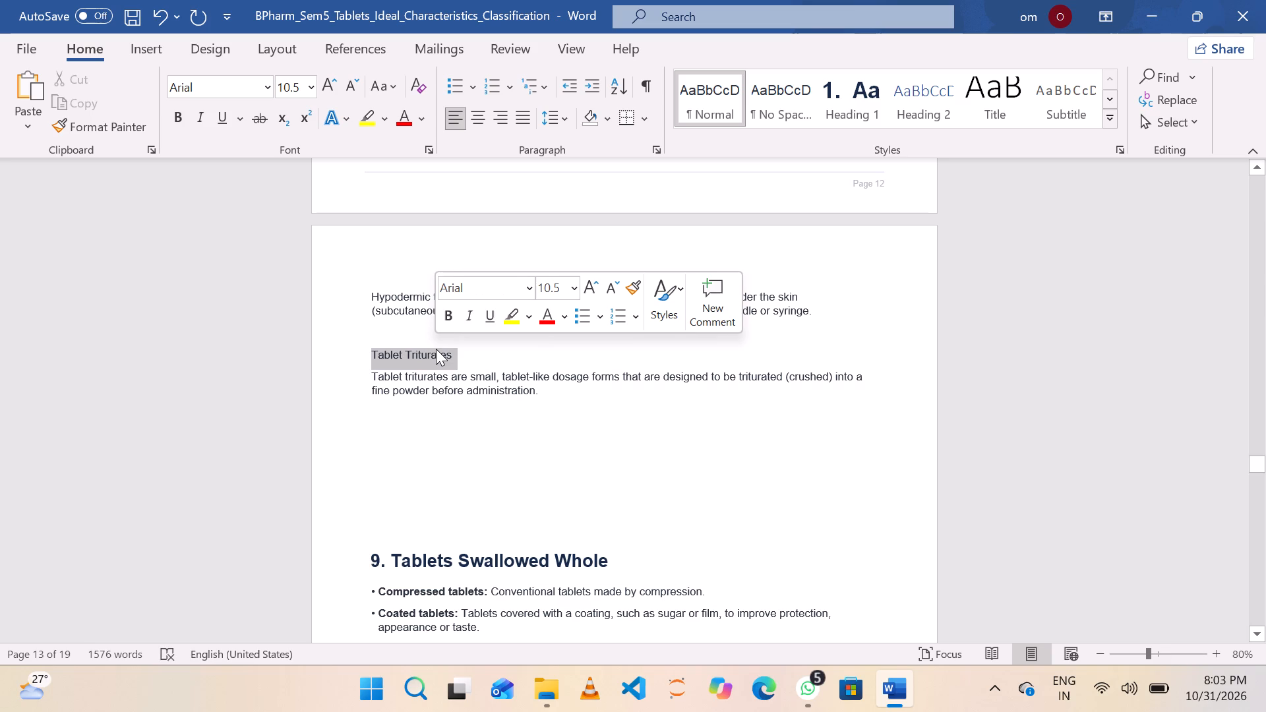
click(443, 320)
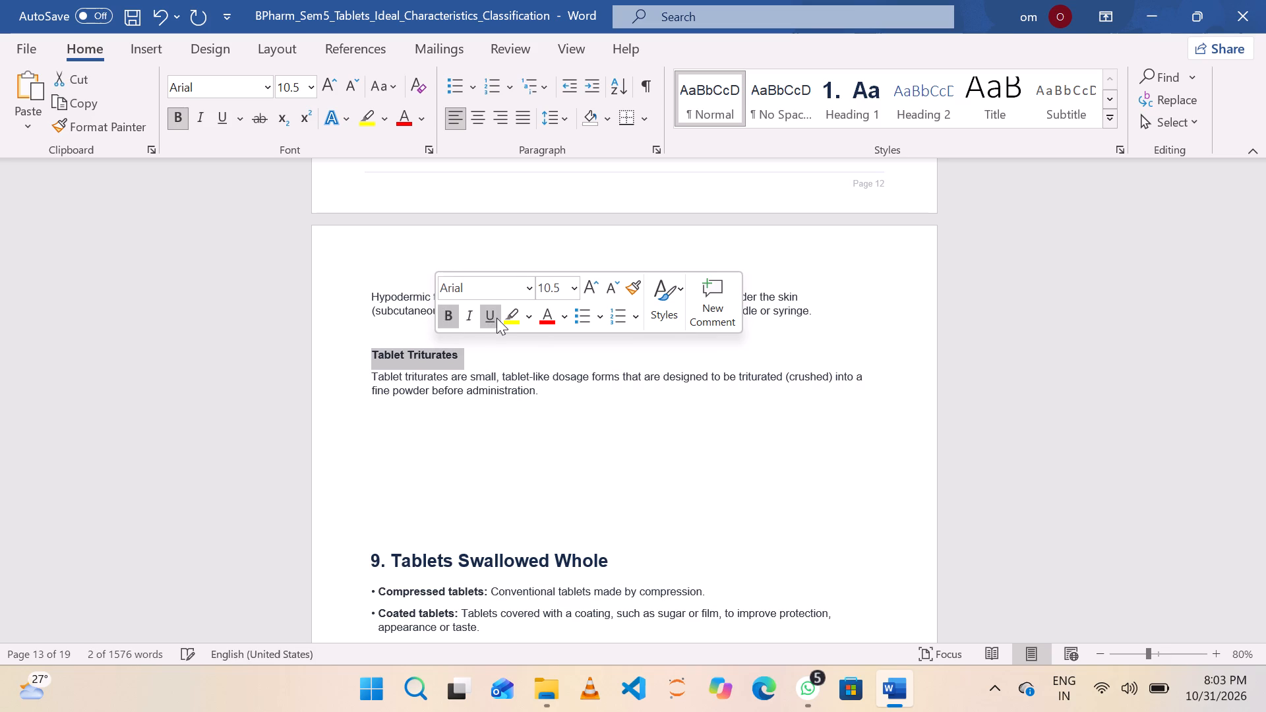
click(497, 318)
click(479, 453)
Delete the "B.Pharm • Third Year • Semester V | Pharmaceutics" line below the Tablets Swallowed Whole list.
scroll(479, 453, down, 1)
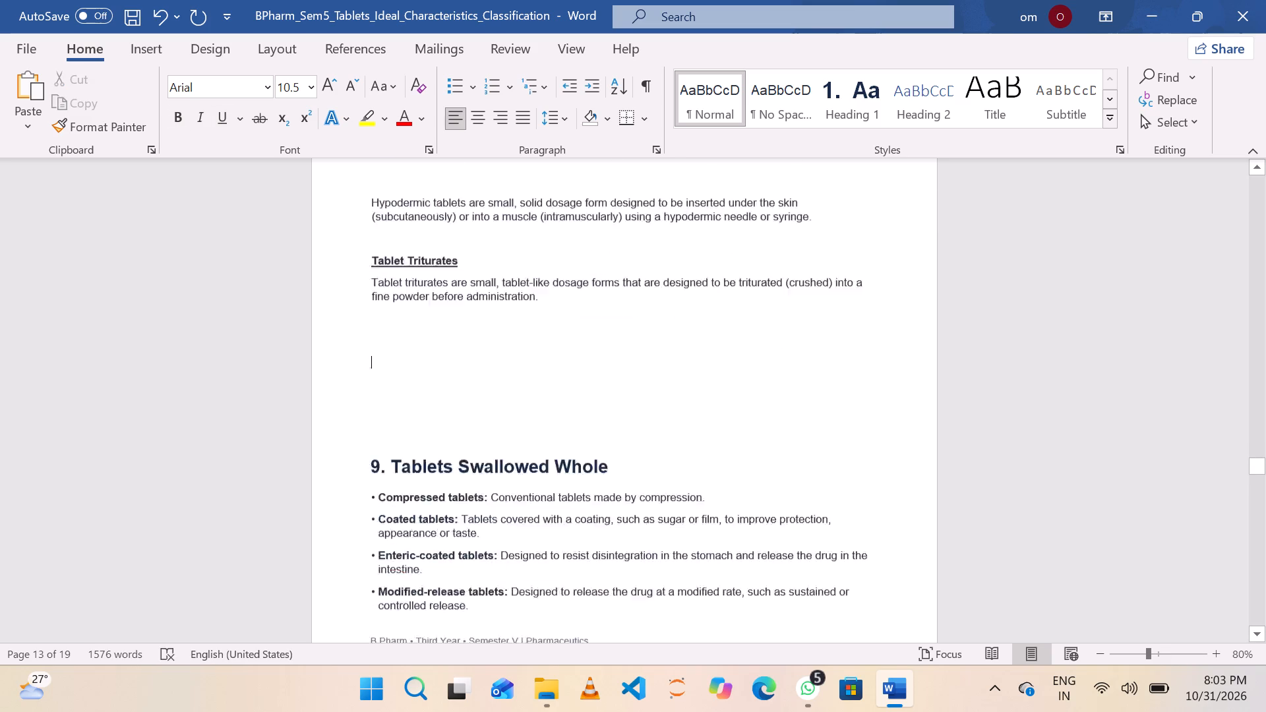
scroll(479, 453, down, 1)
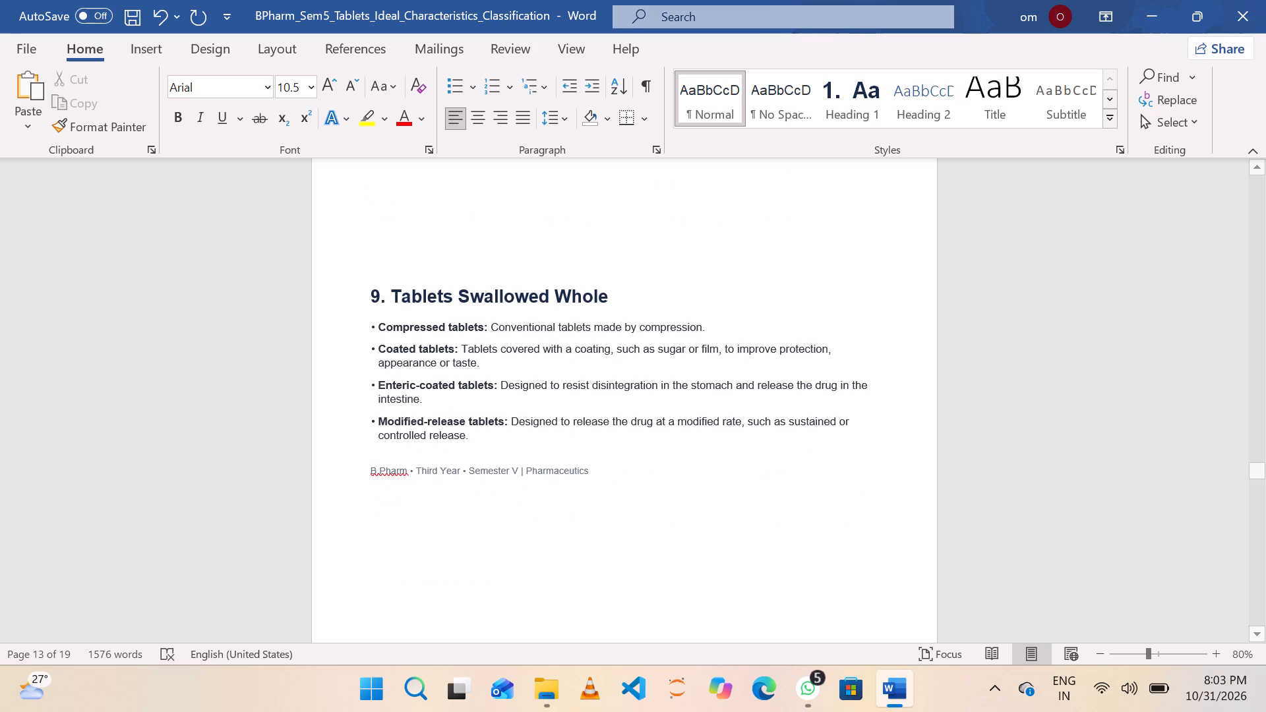
click(589, 469)
key(BackSpace)
key(BackSpace)
key(BackSpace)
key(BackSpace)
key(BackSpace)
key(BackSpace)
key(BackSpace)
key(BackSpace)
key(BackSpace)
key(BackSpace)
key(BackSpace)
key(BackSpace)
key(BackSpace)
key(BackSpace)
key(BackSpace)
key(BackSpace)
key(BackSpace)
key(BackSpace)
key(BackSpace)
key(BackSpace)
key(BackSpace)
key(BackSpace)
key(BackSpace)
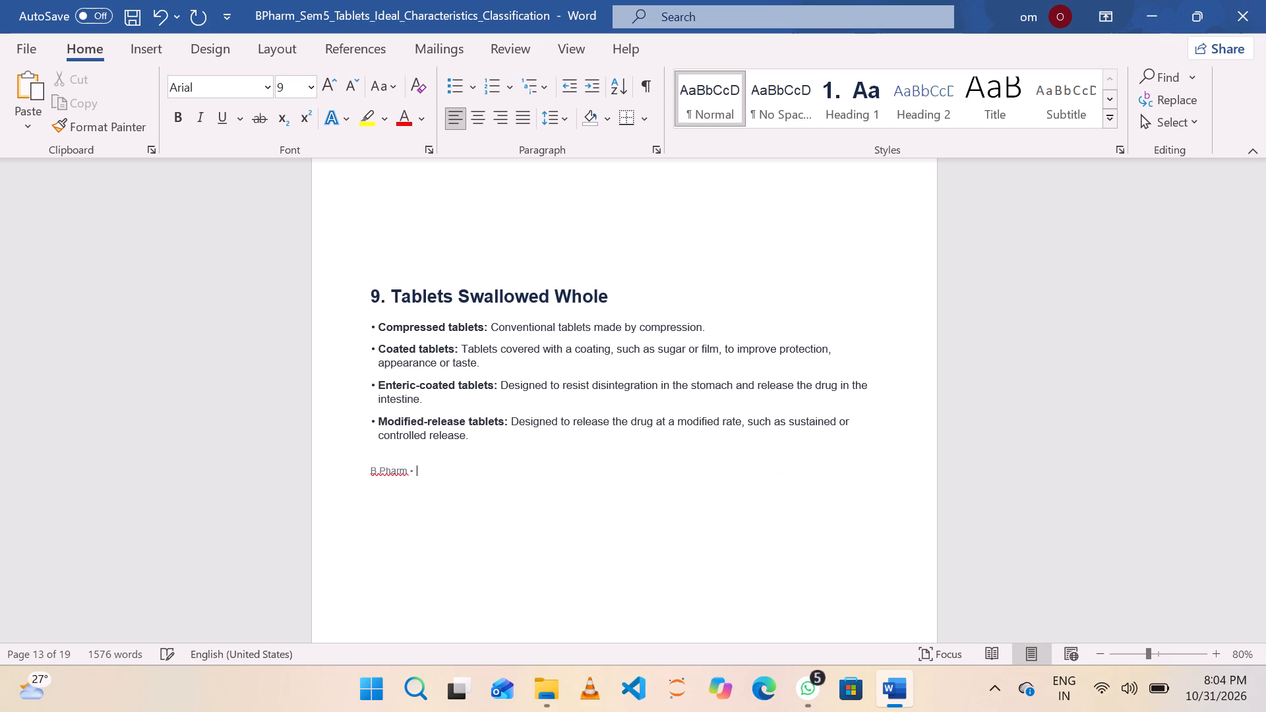
key(BackSpace)
key(BackSpace)
key(BackSpace)
key(BackSpace)
key(BackSpace)
key(BackSpace)
key(BackSpace)
key(BackSpace)
key(BackSpace)
key(BackSpace)
key(BackSpace)
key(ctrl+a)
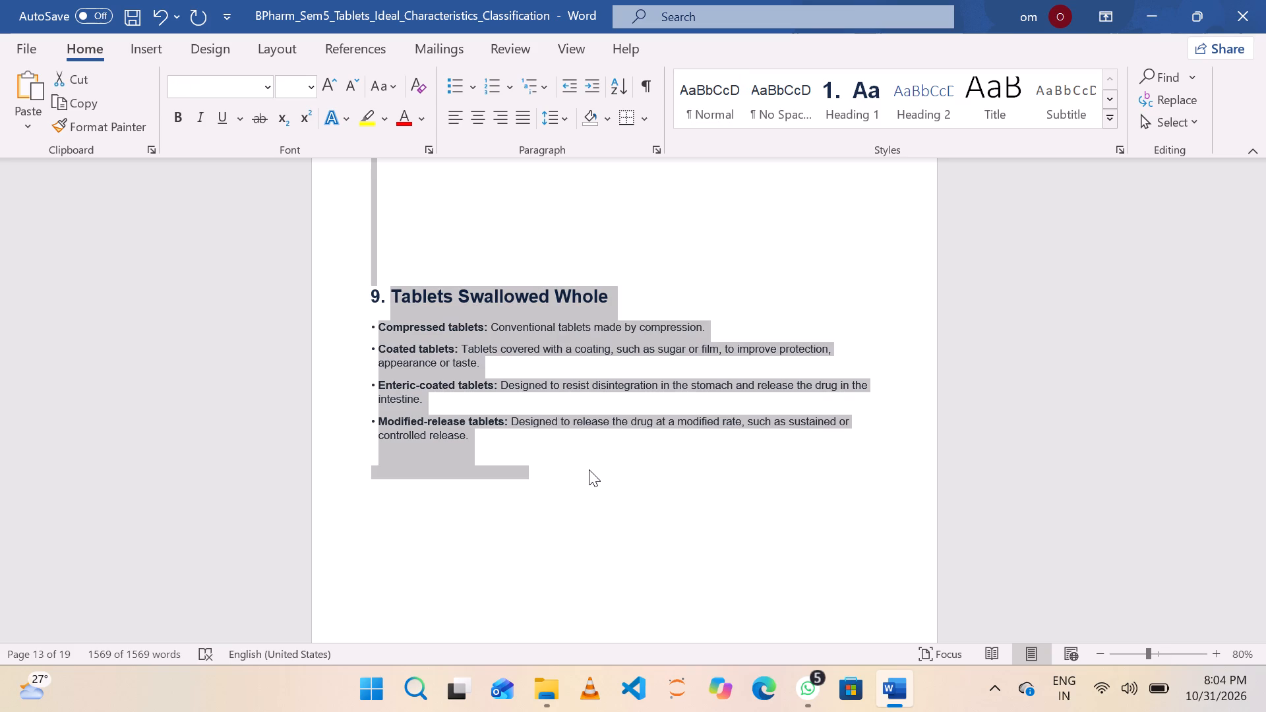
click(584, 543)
Set the font size of the entire document's text to 14.
scroll(584, 543, up, 2)
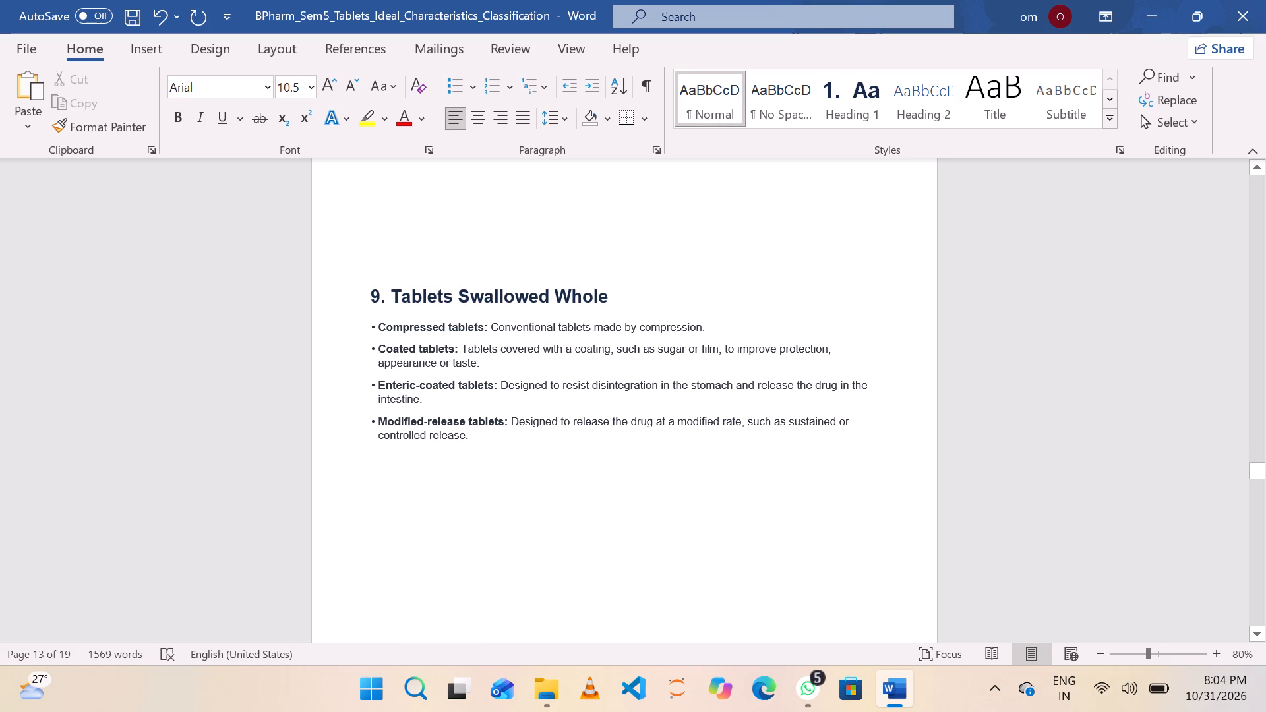
scroll(584, 543, up, 8)
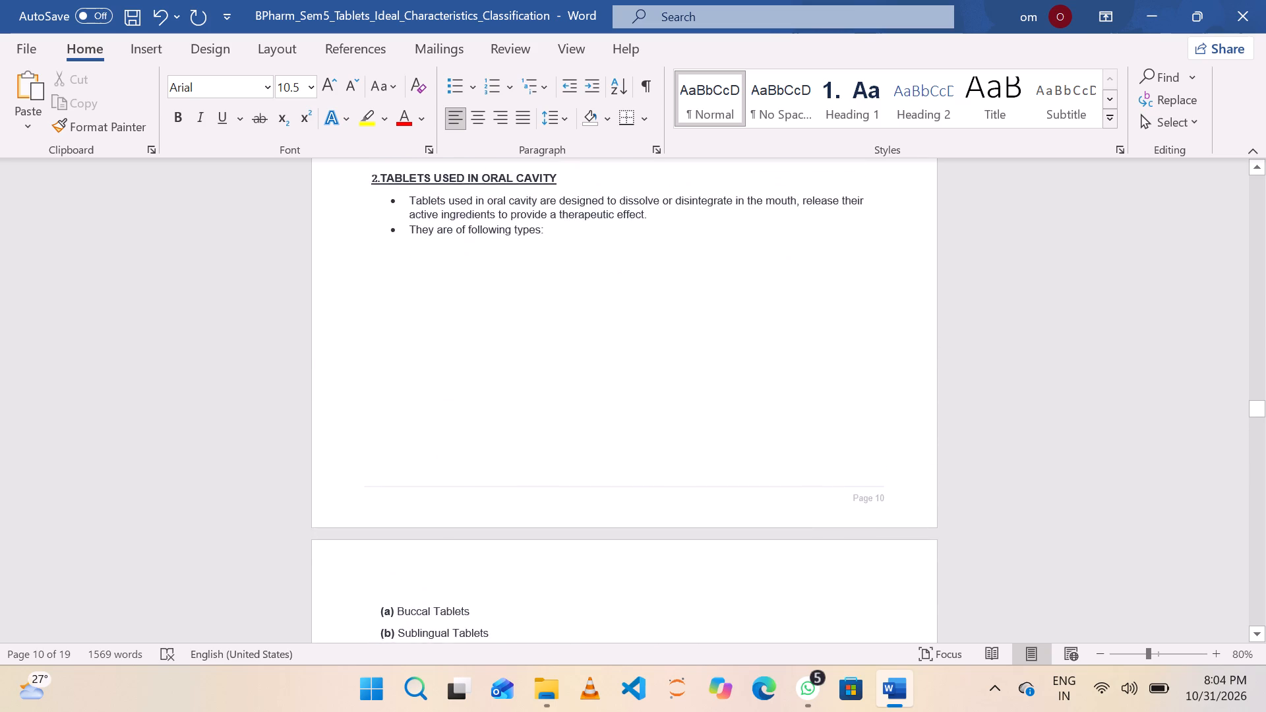
scroll(584, 543, up, 2)
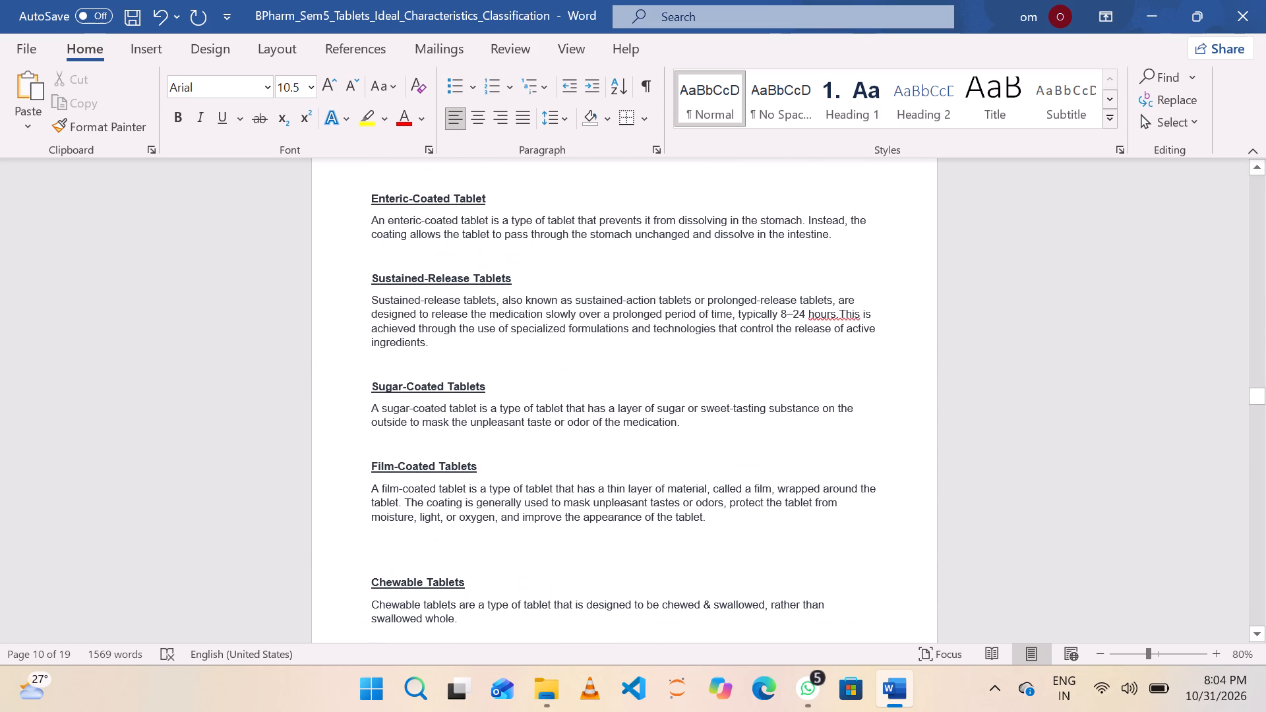
scroll(582, 577, up, 2)
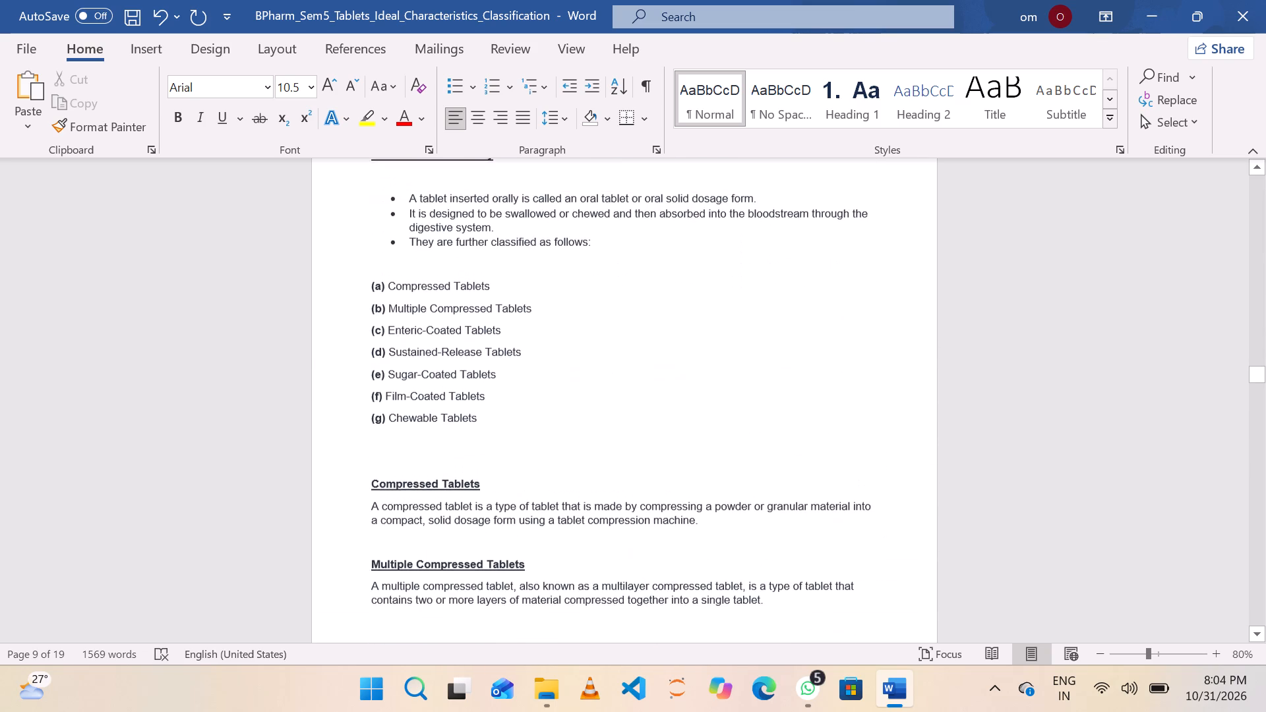
scroll(583, 600, up, 3)
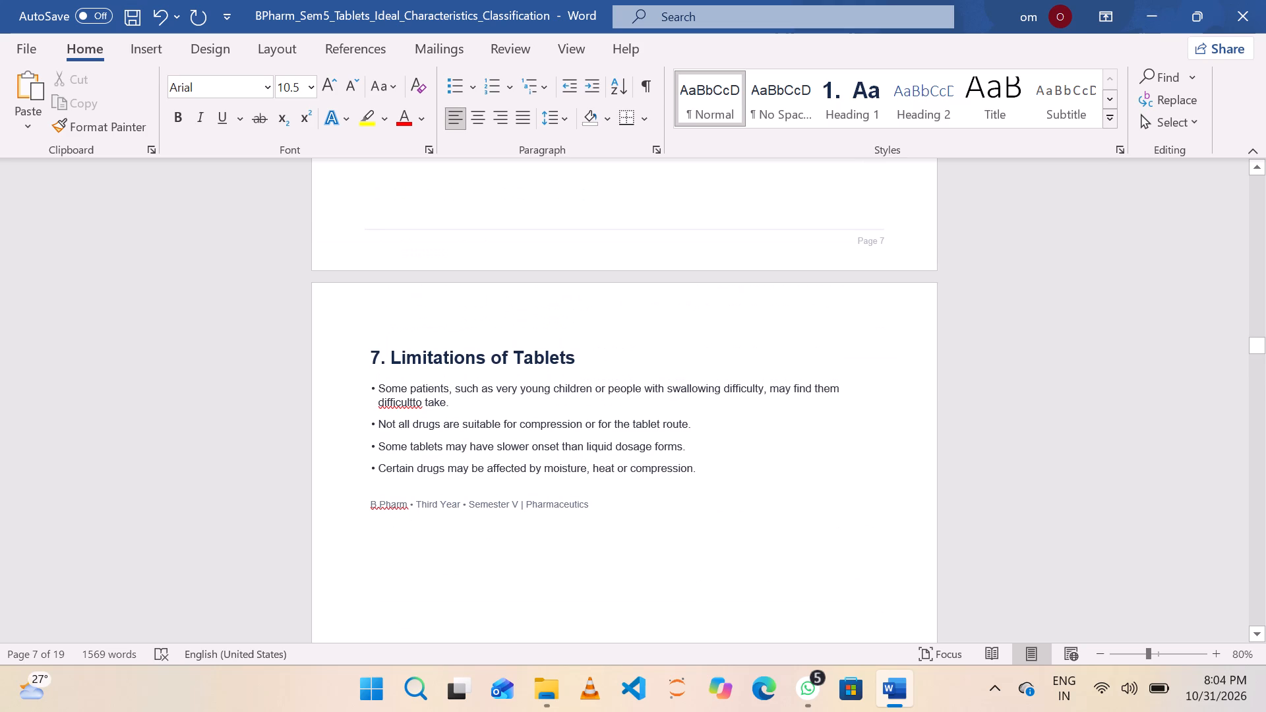
click(491, 359)
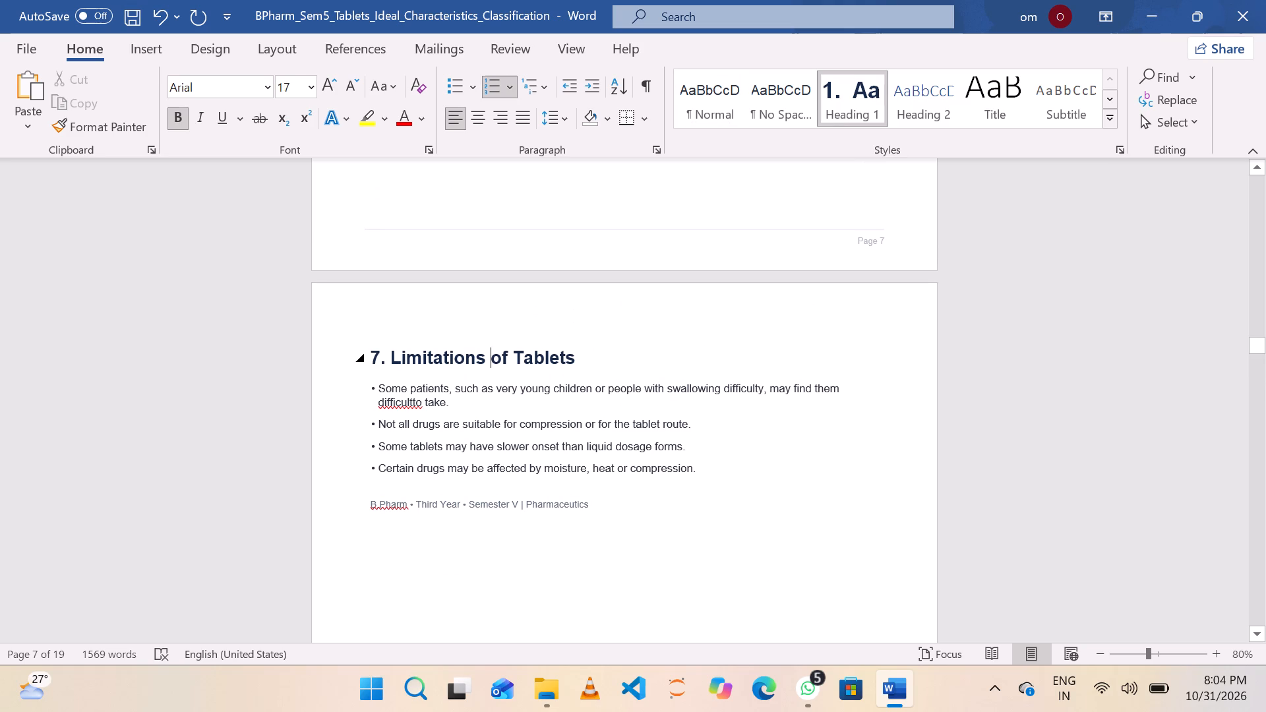
double_click(491, 359)
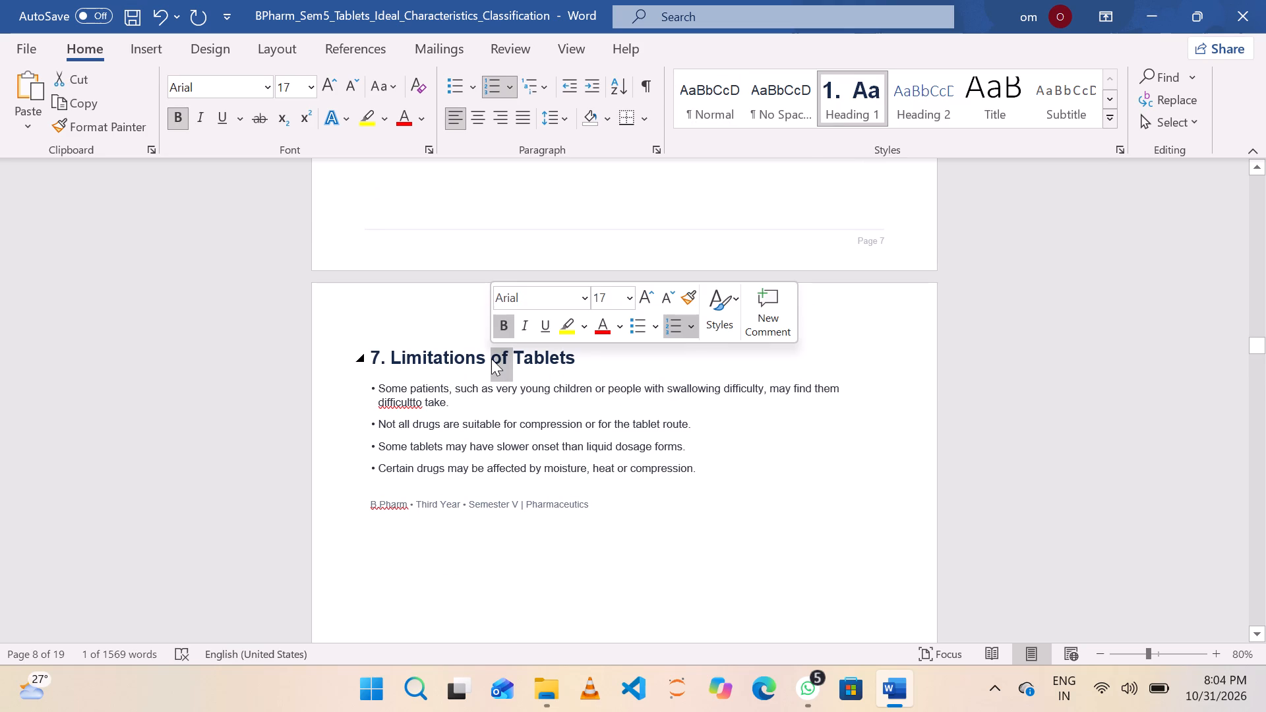
click(483, 590)
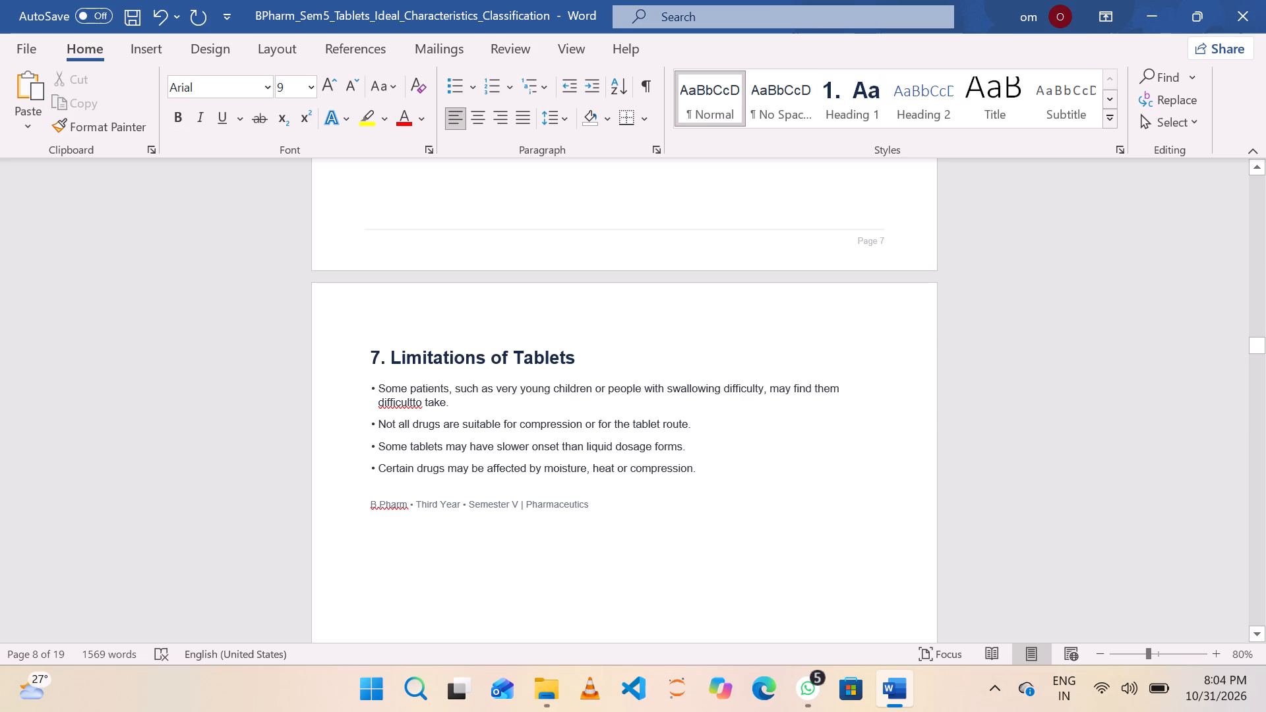
key(ctrl+a)
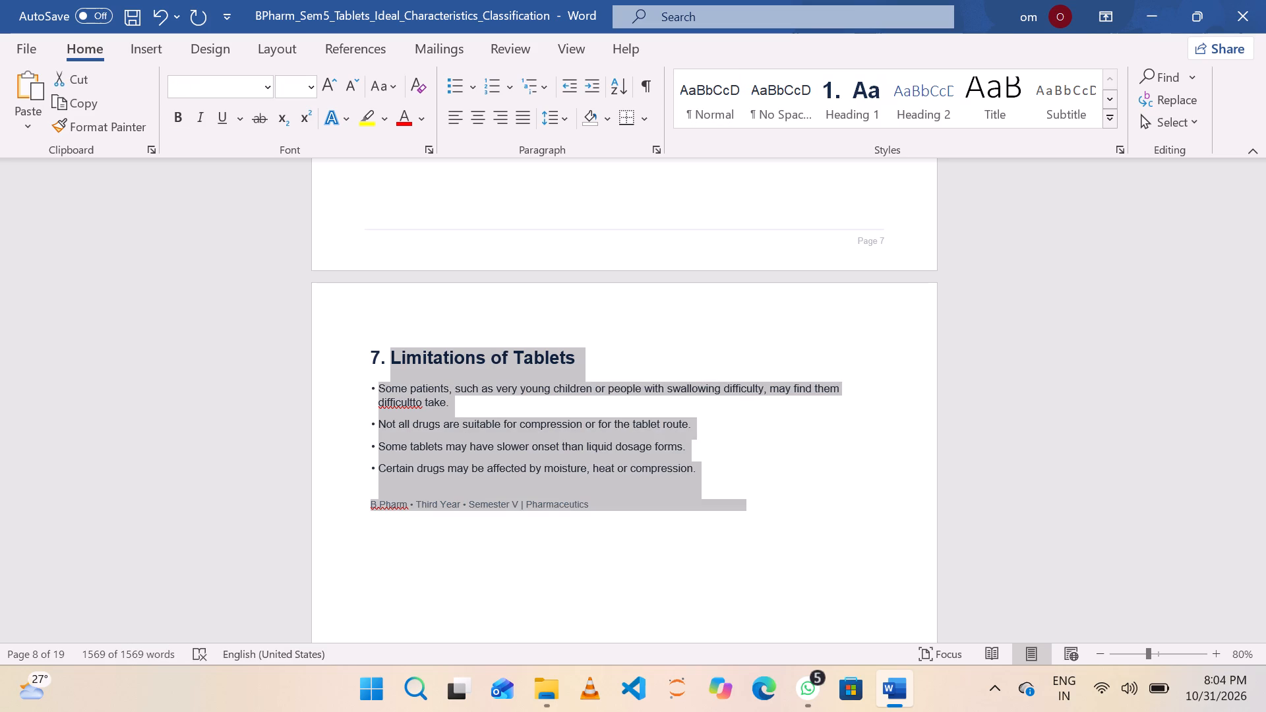
click(310, 92)
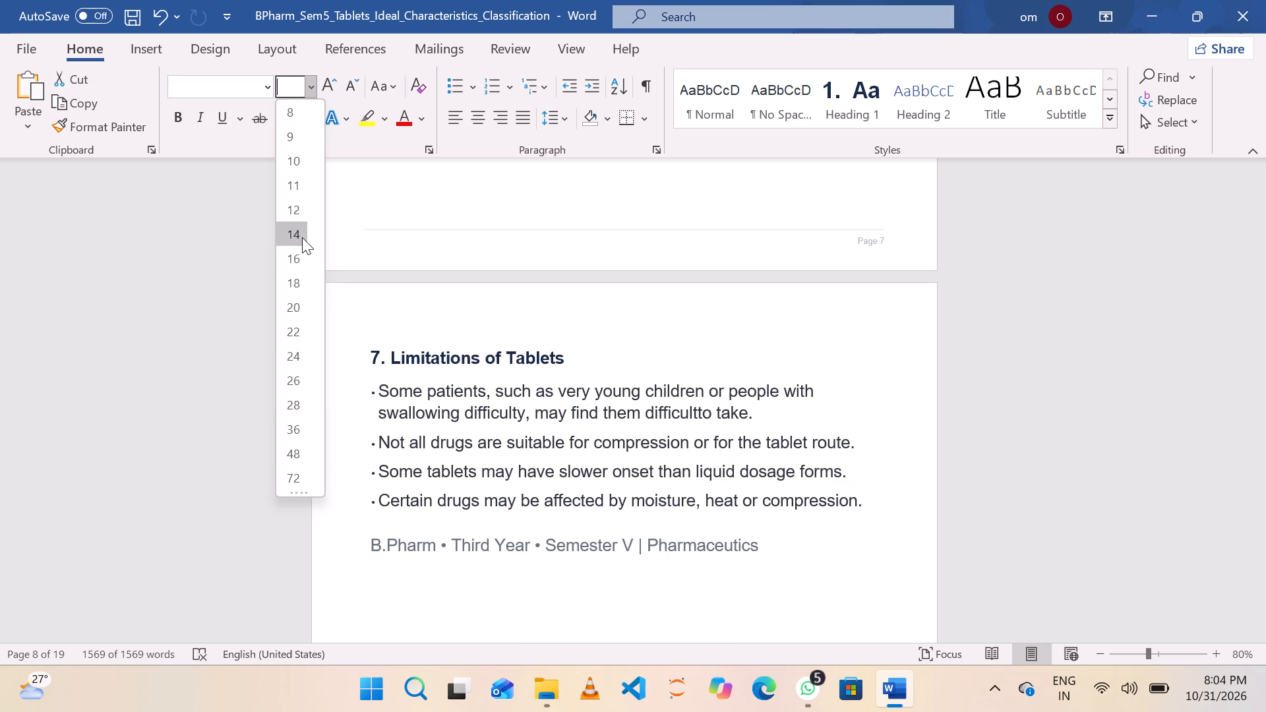
click(302, 237)
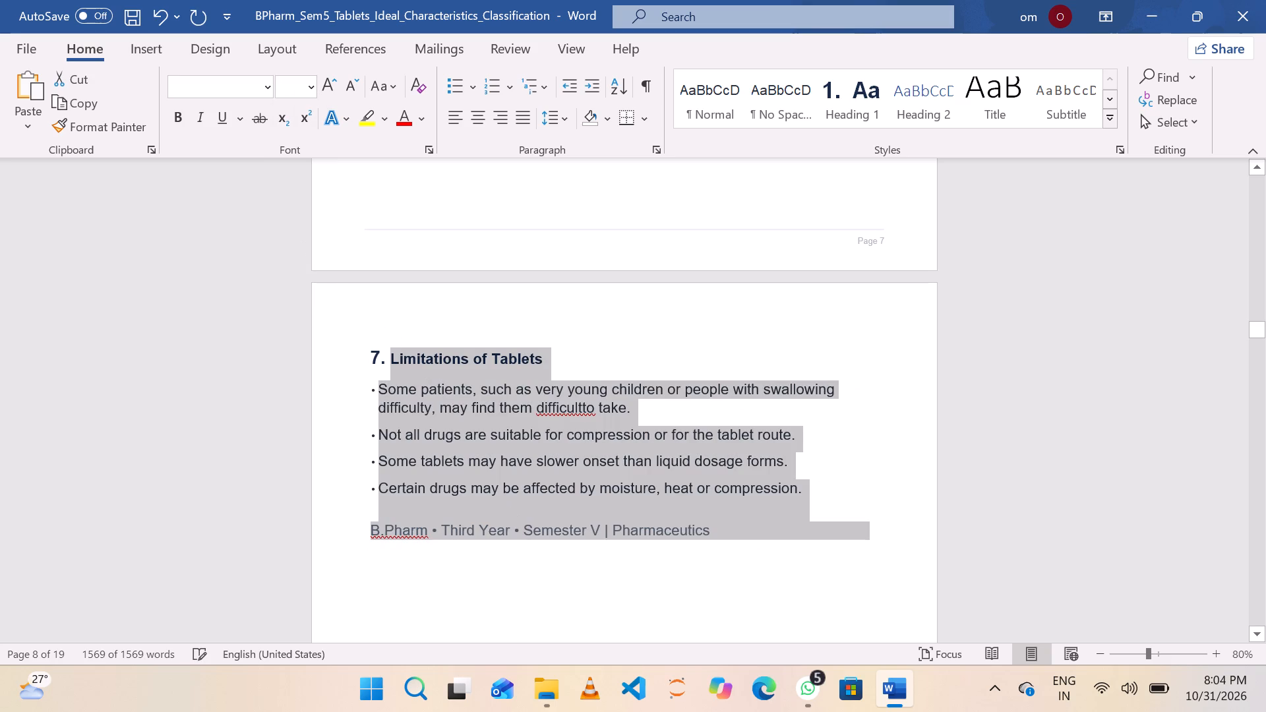
Review the text formatting from the Limitations of Tablets section back to the title page and Introduction.
click(513, 595)
scroll(626, 305, up, 7)
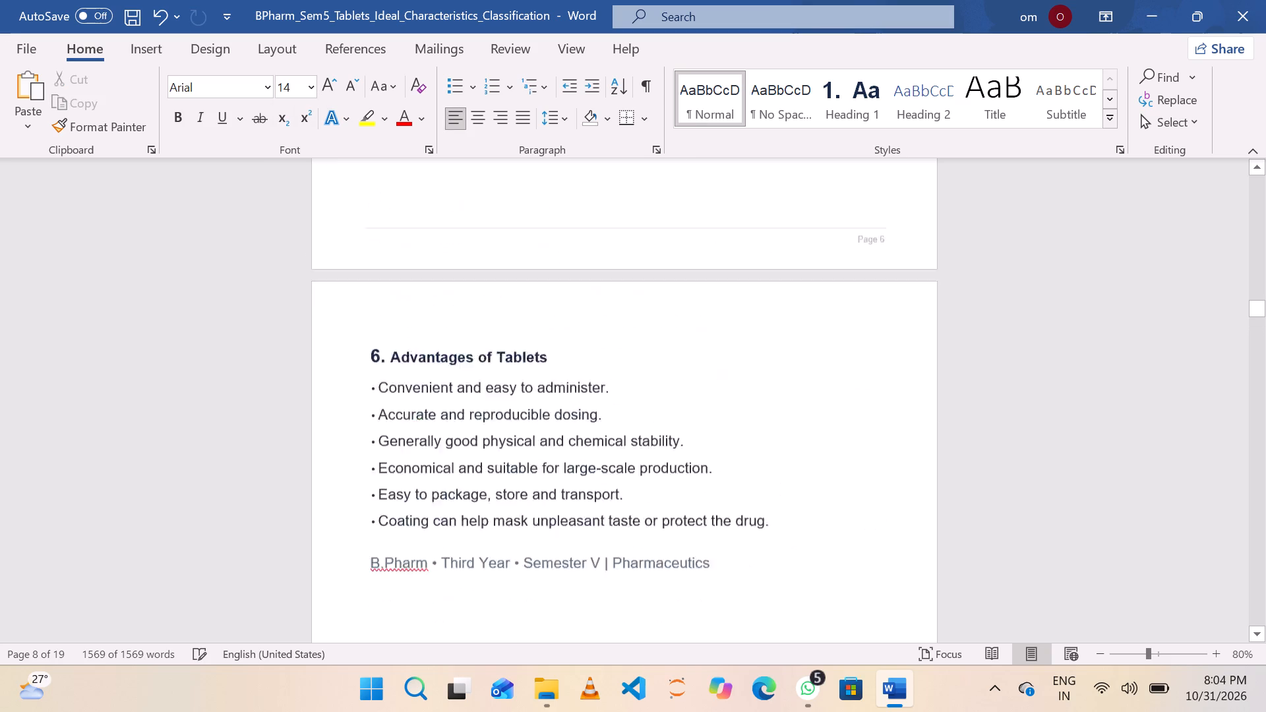
scroll(626, 305, up, 1)
scroll(626, 305, down, 4)
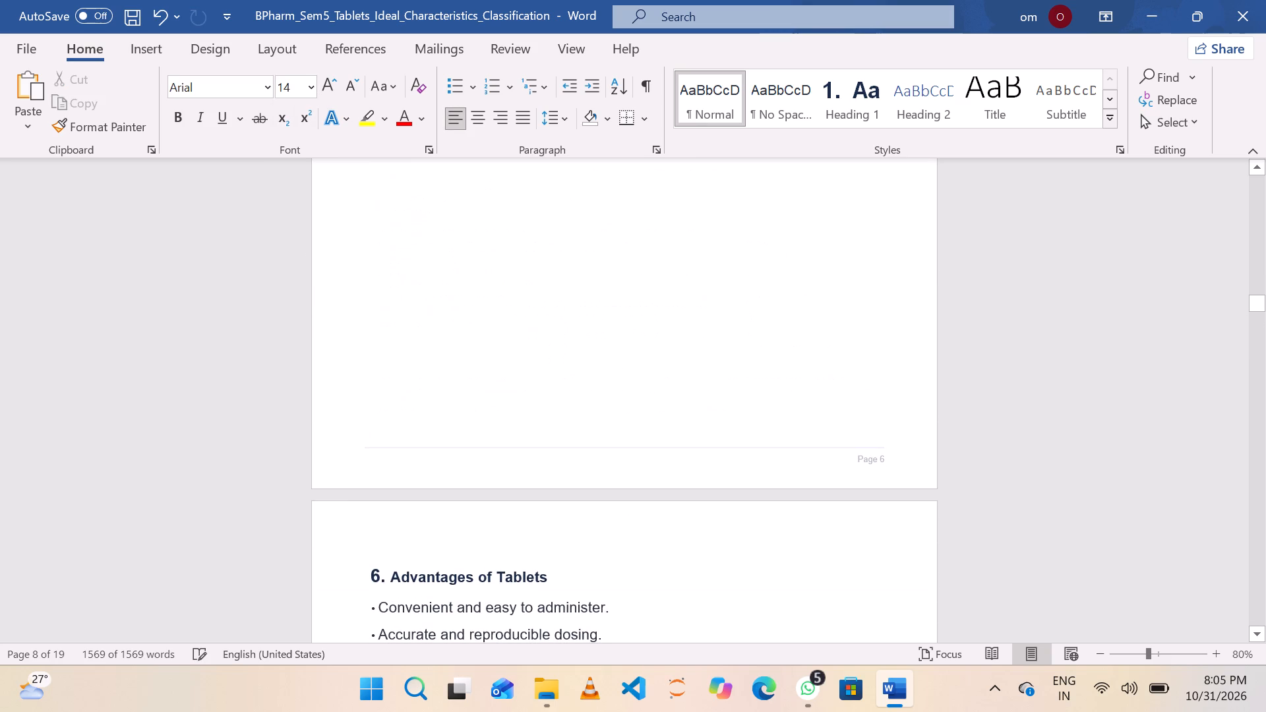
scroll(558, 379, down, 3)
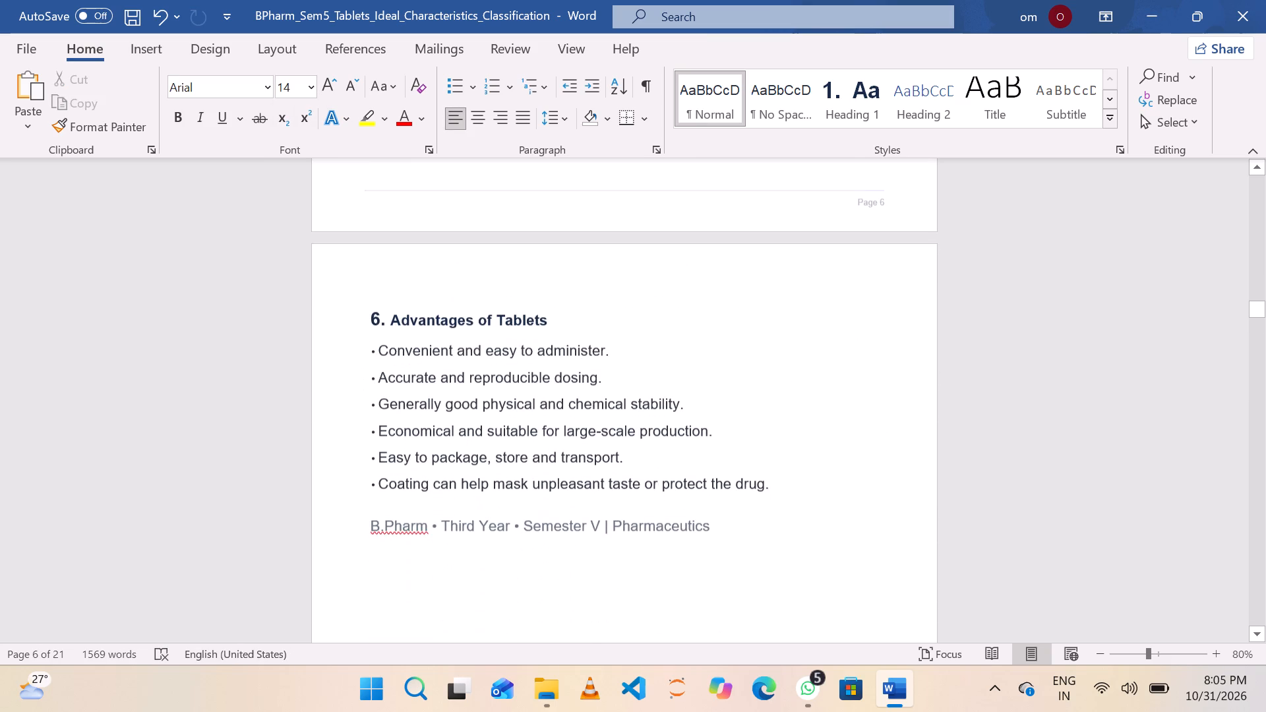
scroll(549, 363, up, 7)
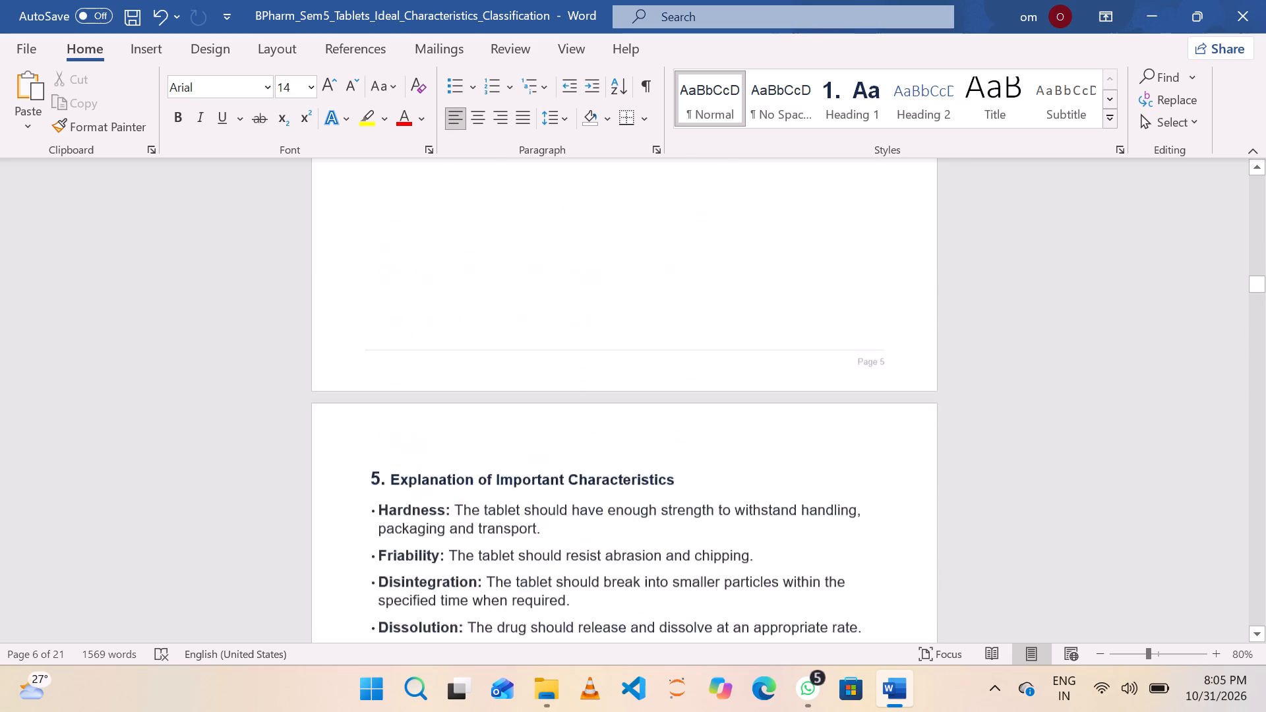
scroll(549, 363, up, 8)
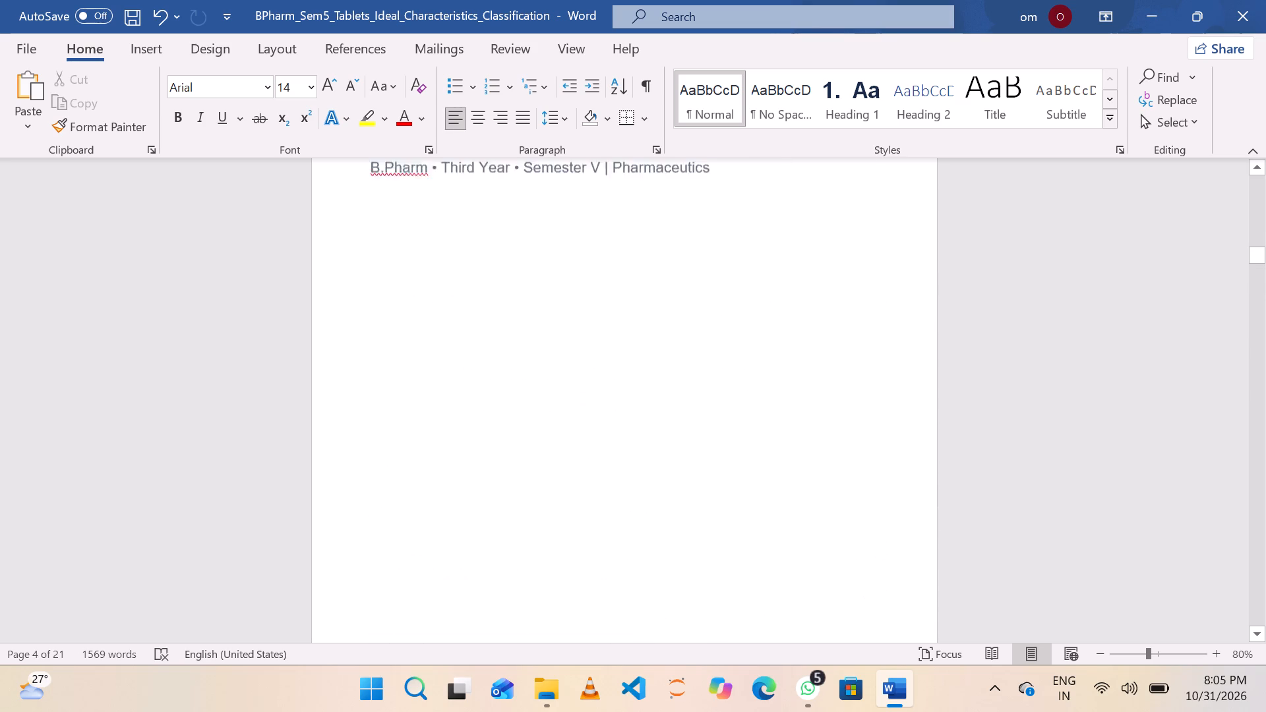
scroll(549, 363, up, 10)
scroll(549, 363, down, 3)
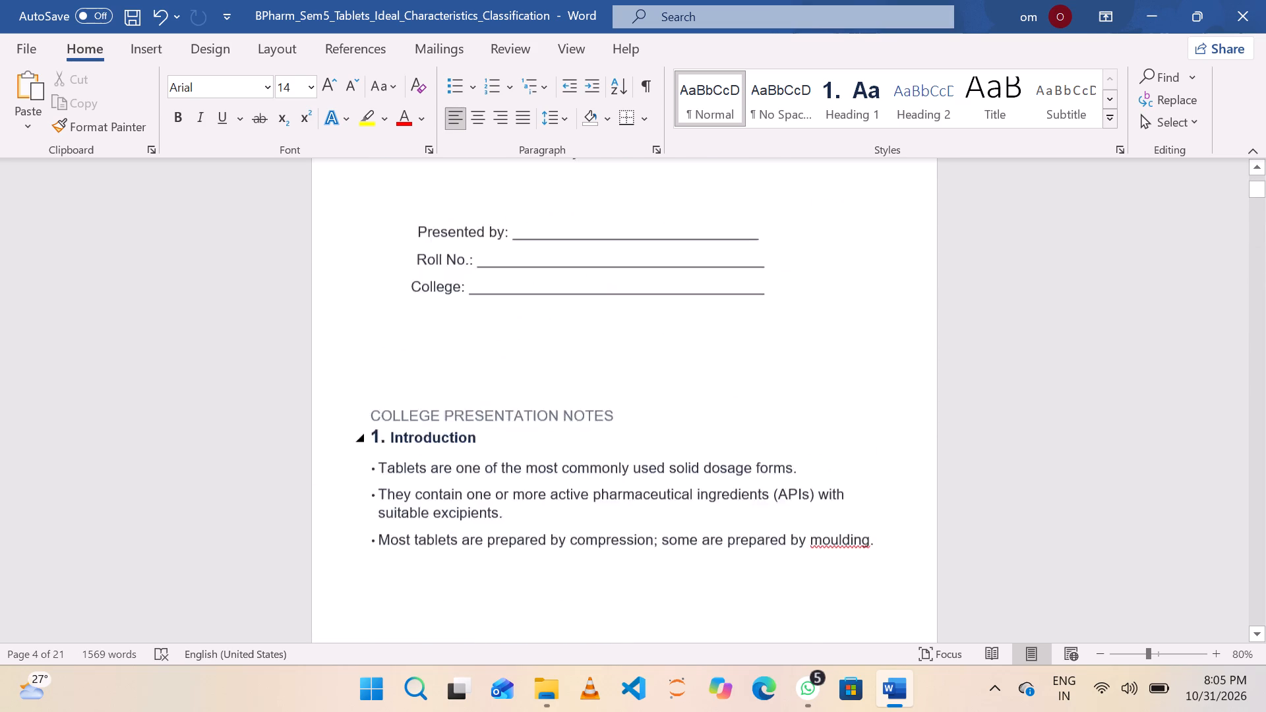
scroll(549, 363, up, 4)
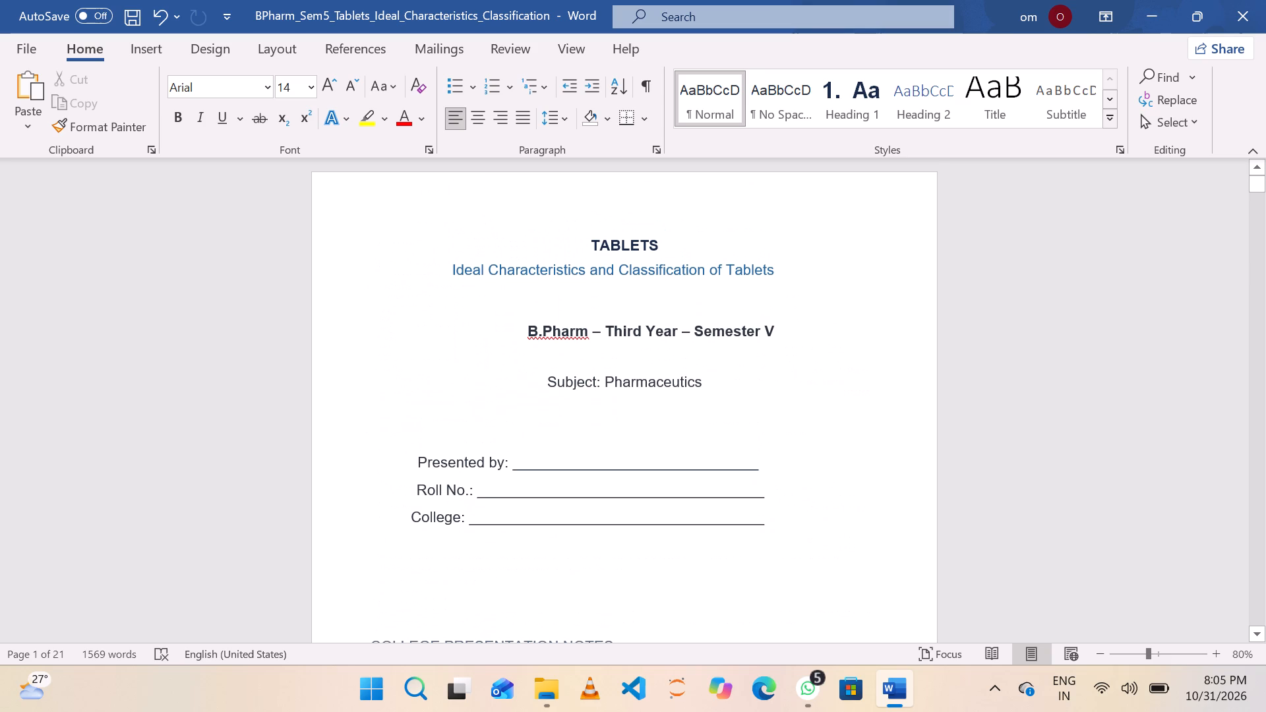
scroll(549, 363, down, 3)
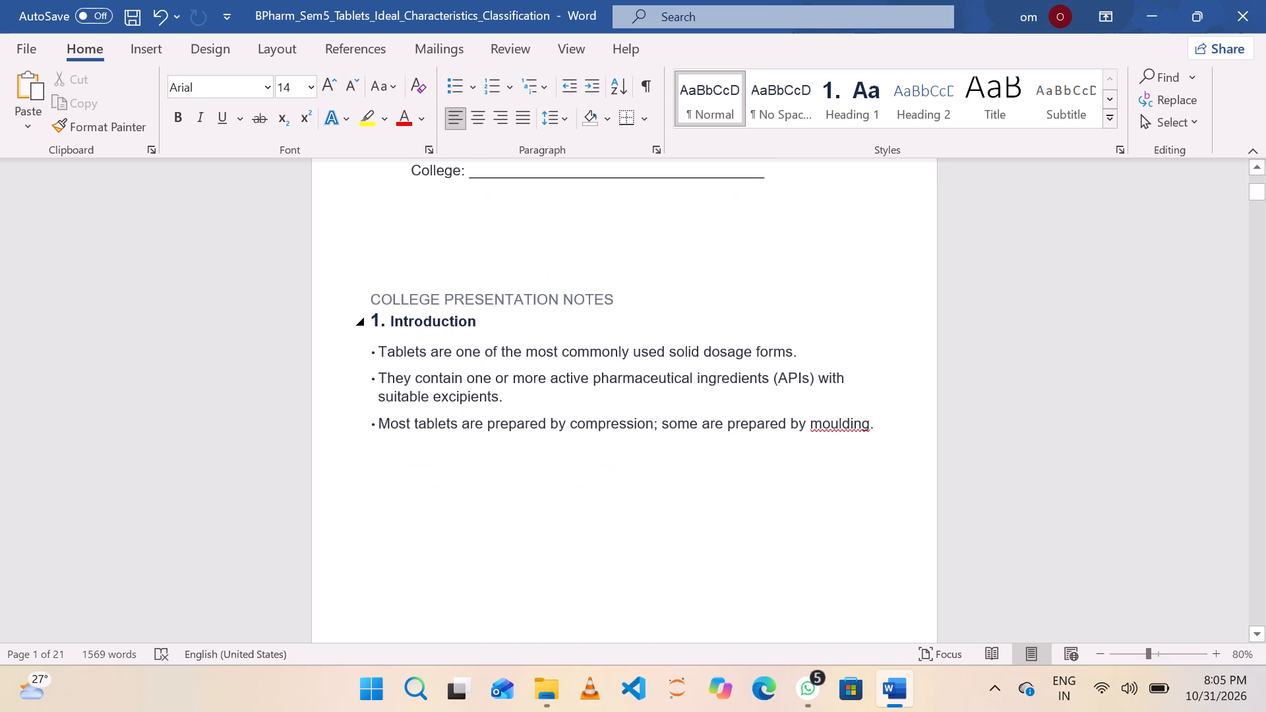
Select the list number of the Introduction heading on the first page, separately from its heading text.
click(380, 316)
click(381, 316)
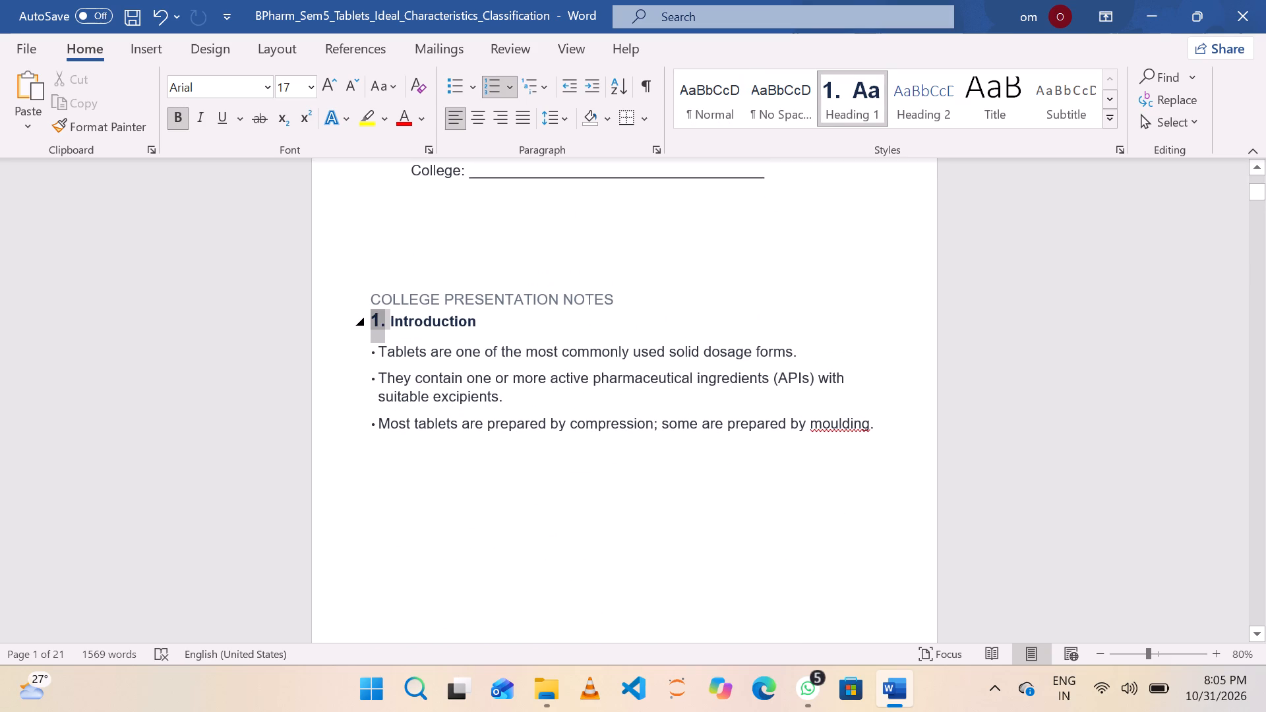
click(347, 419)
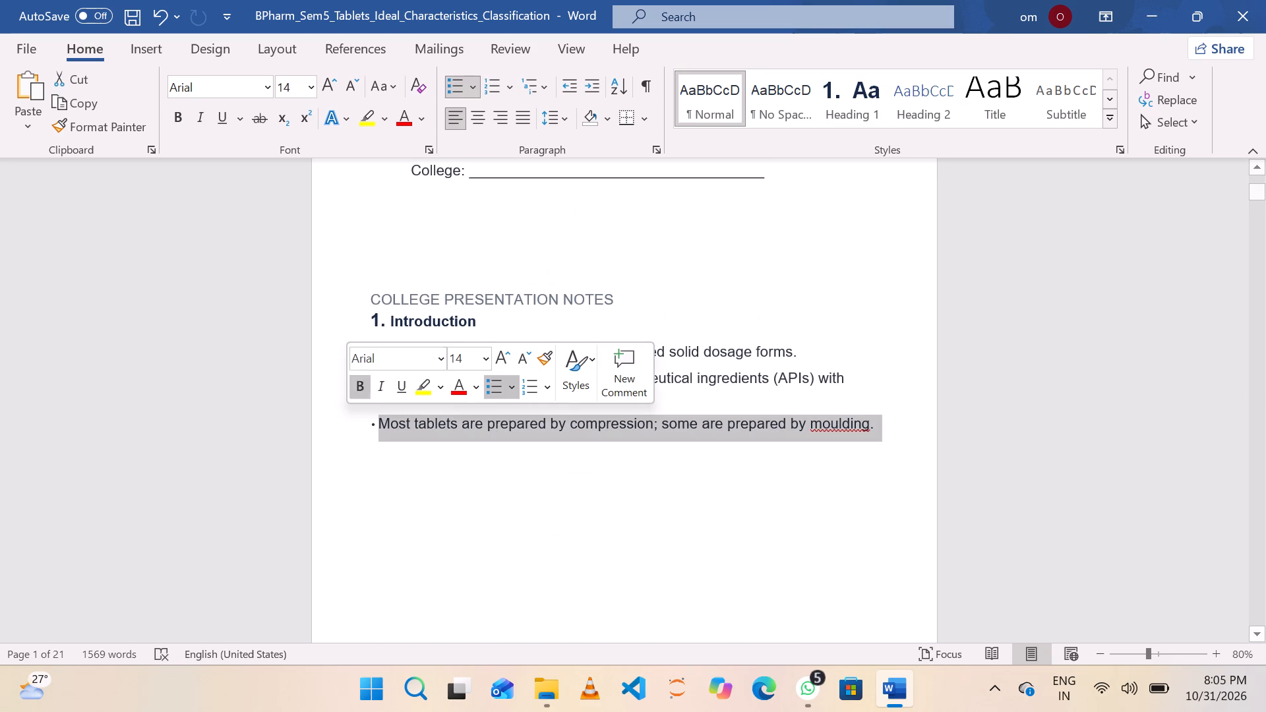
click(387, 326)
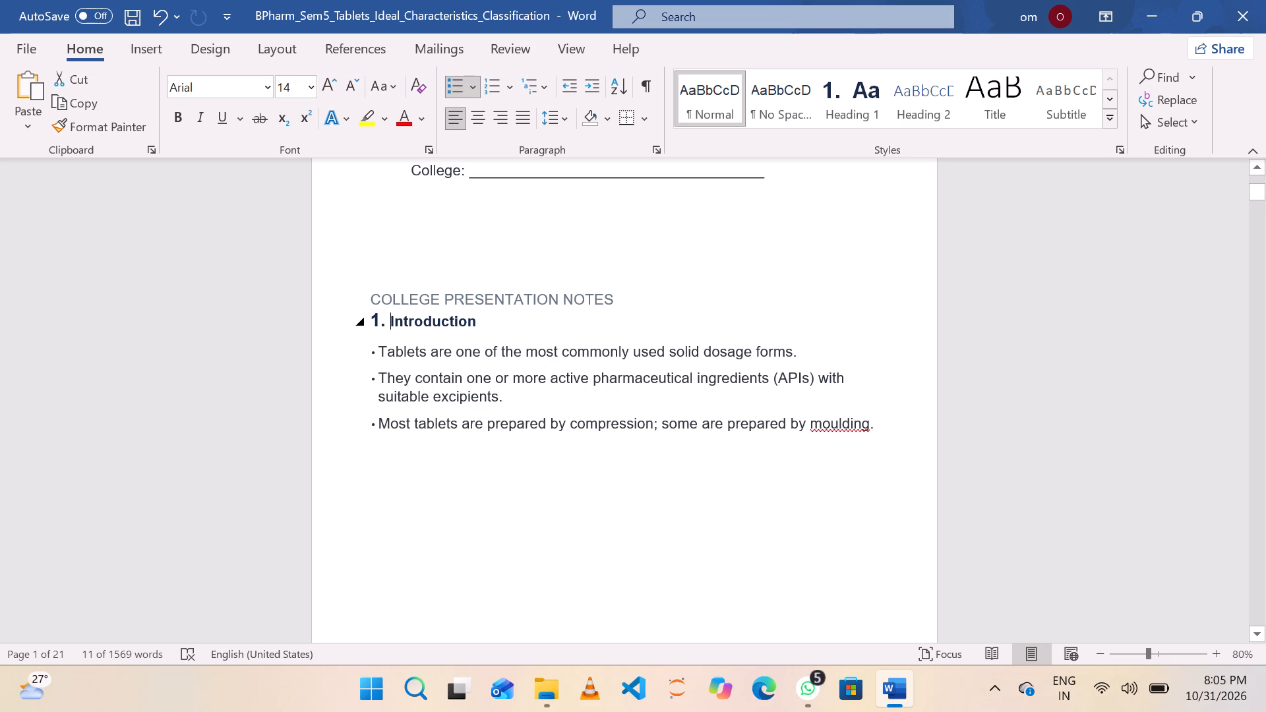
key(Left)
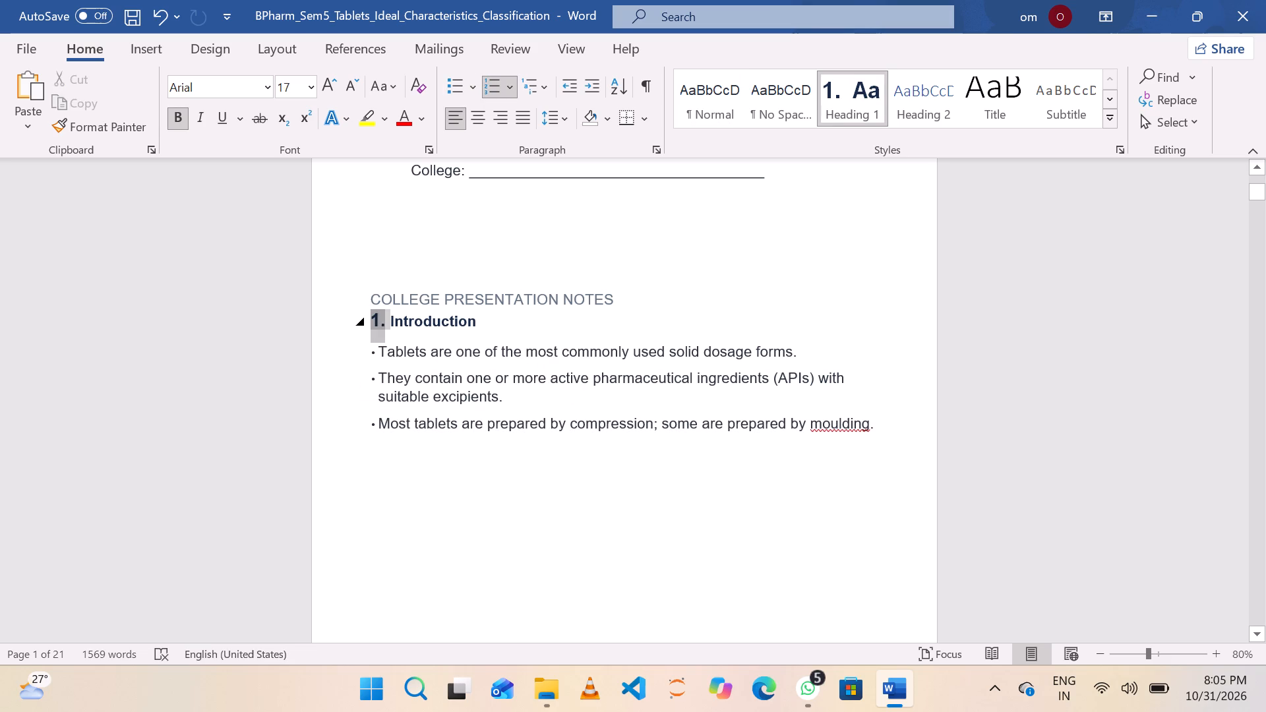
click(336, 485)
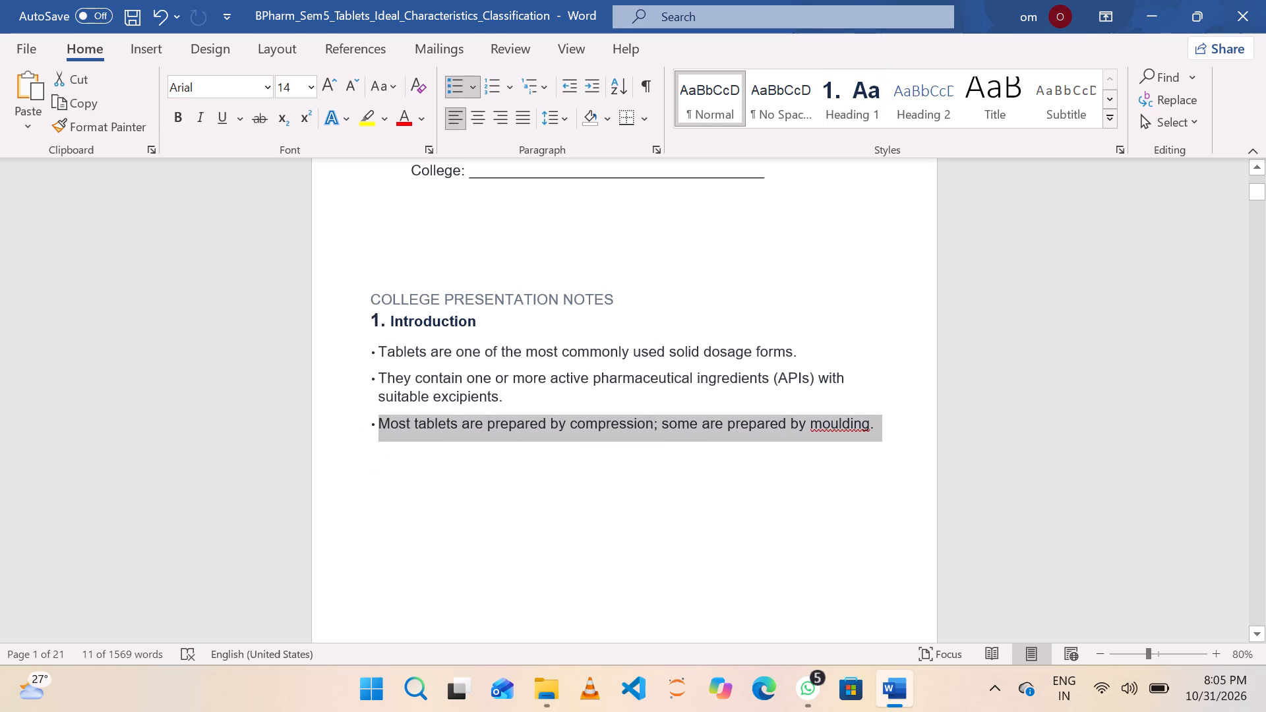
click(426, 333)
key(Left)
key(Left)
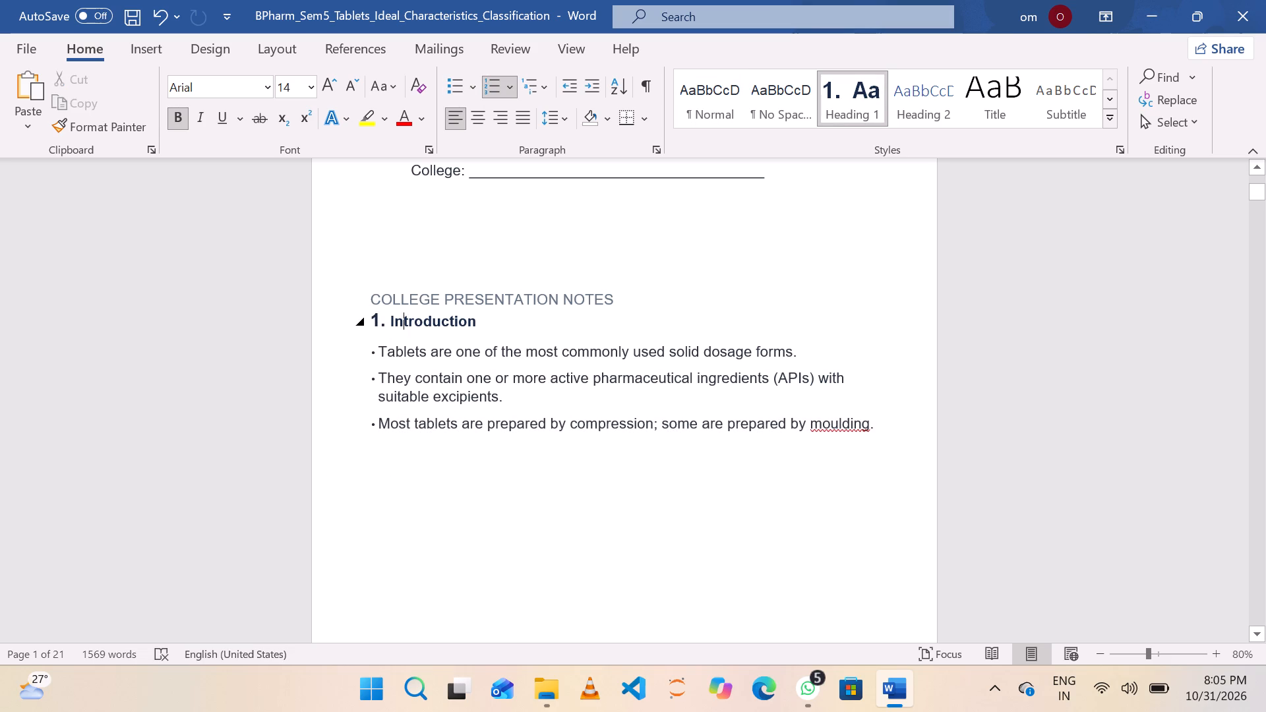
key(Left)
key(Left)
key(Left)
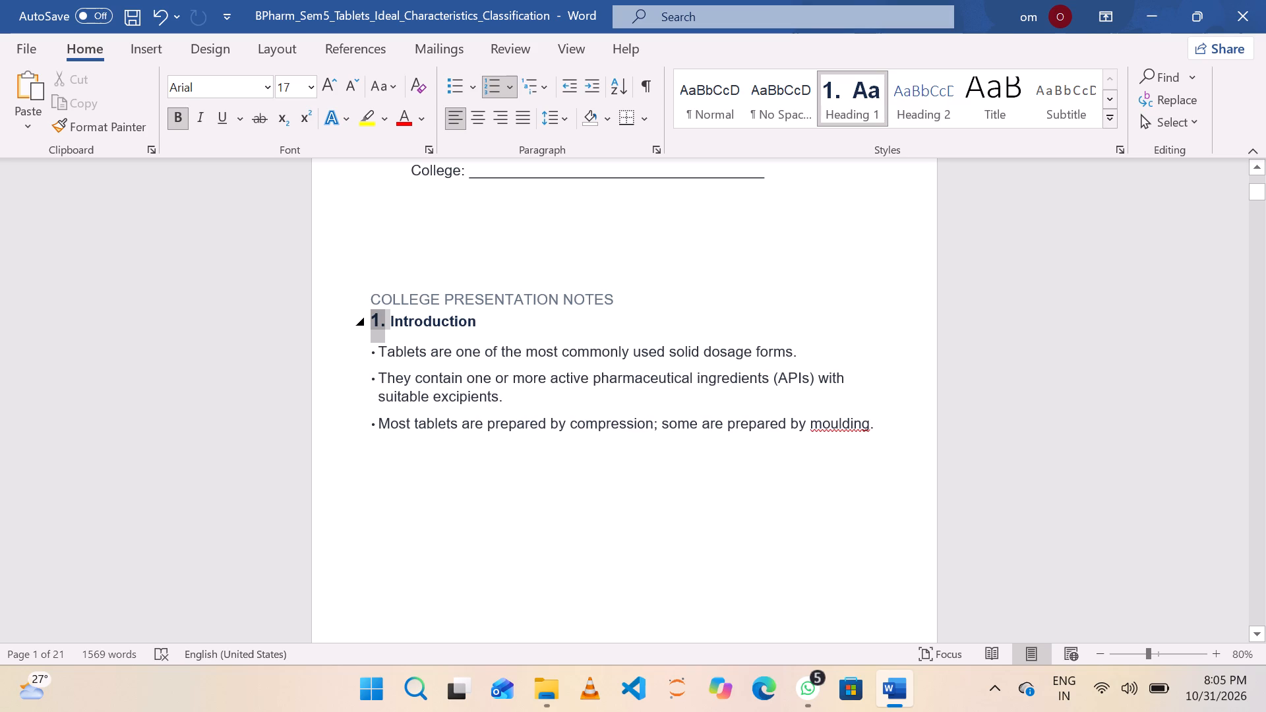
Replace the automatic number of the Introduction heading with a manually entered "1." that matches the heading text.
triple_click(435, 328)
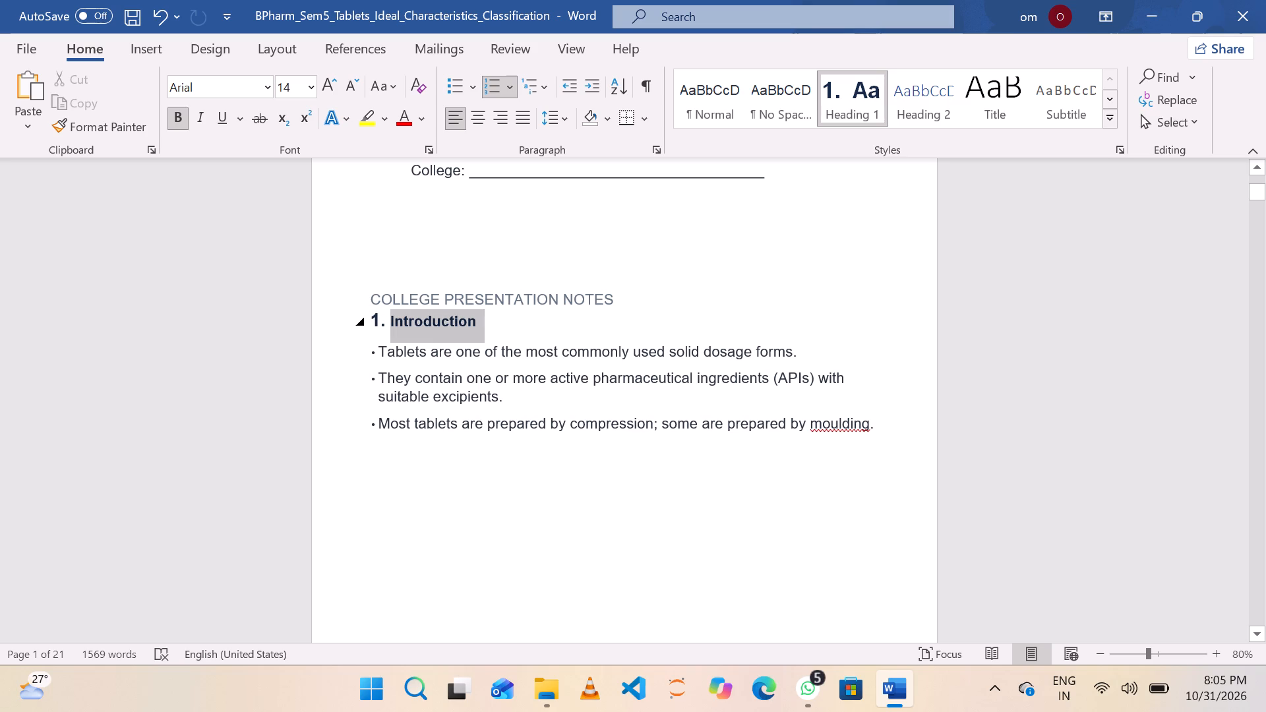
triple_click(407, 321)
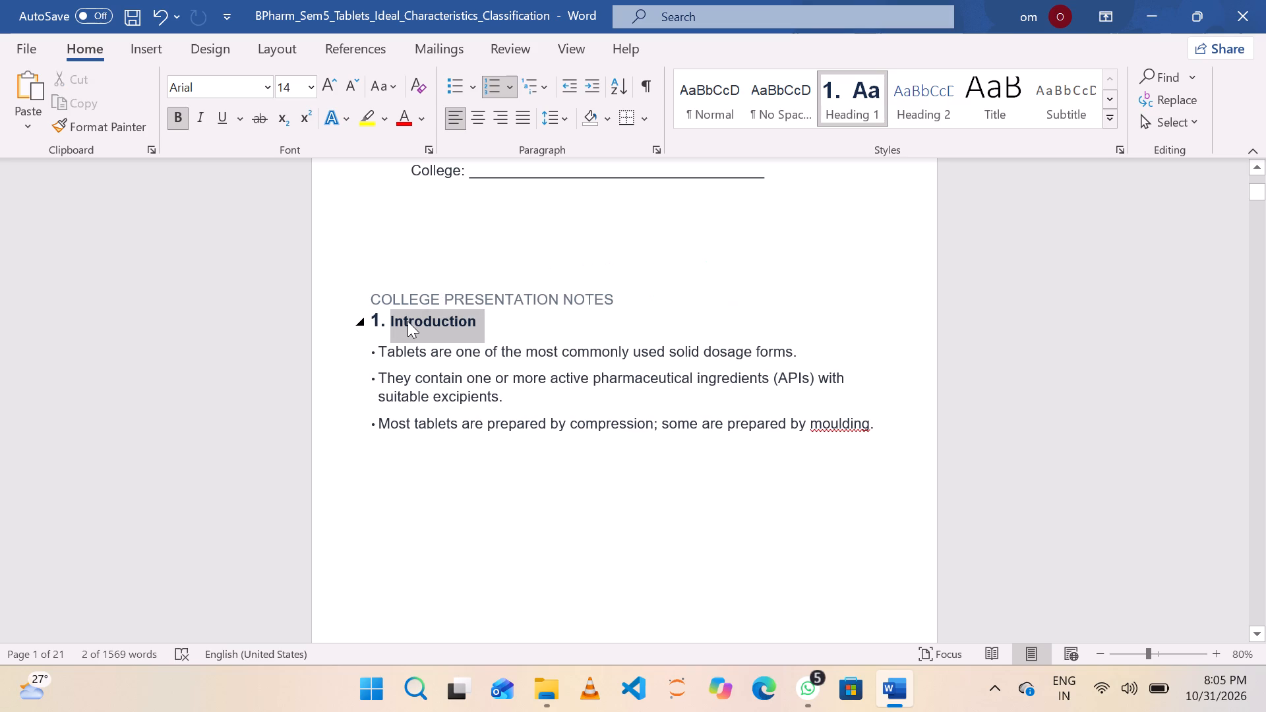
triple_click(370, 316)
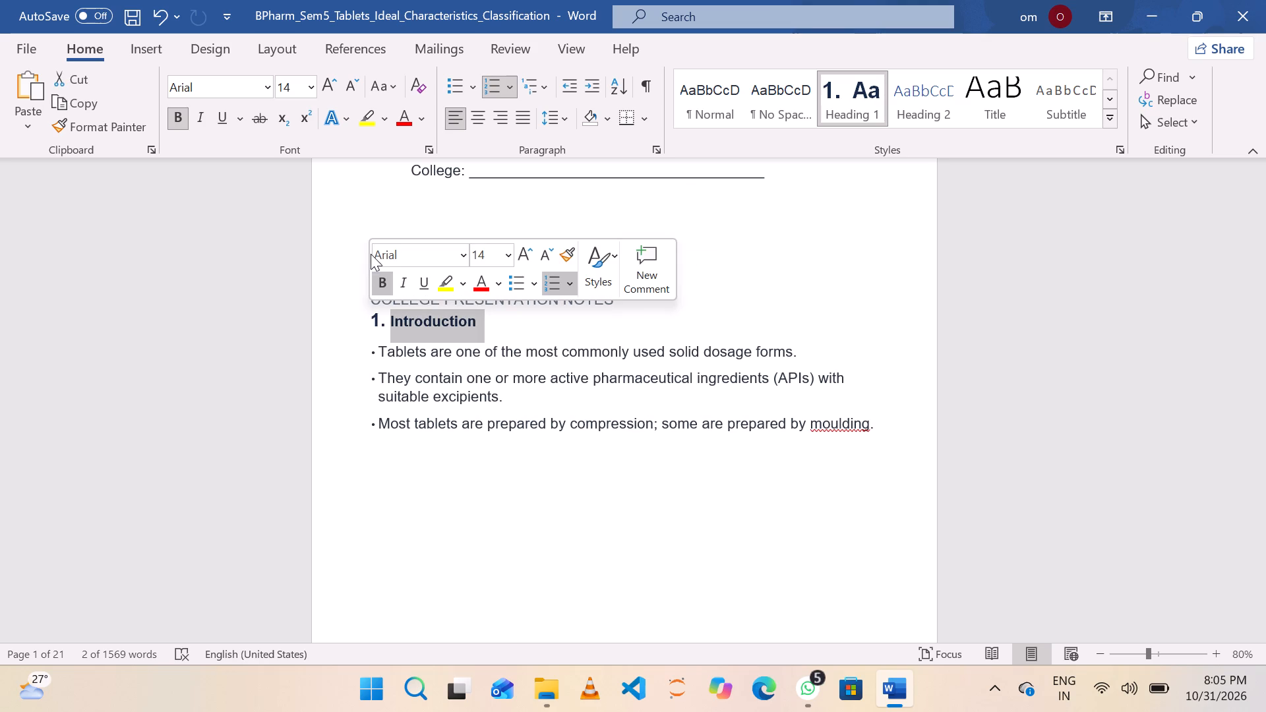
click(380, 290)
click(380, 290)
click(357, 377)
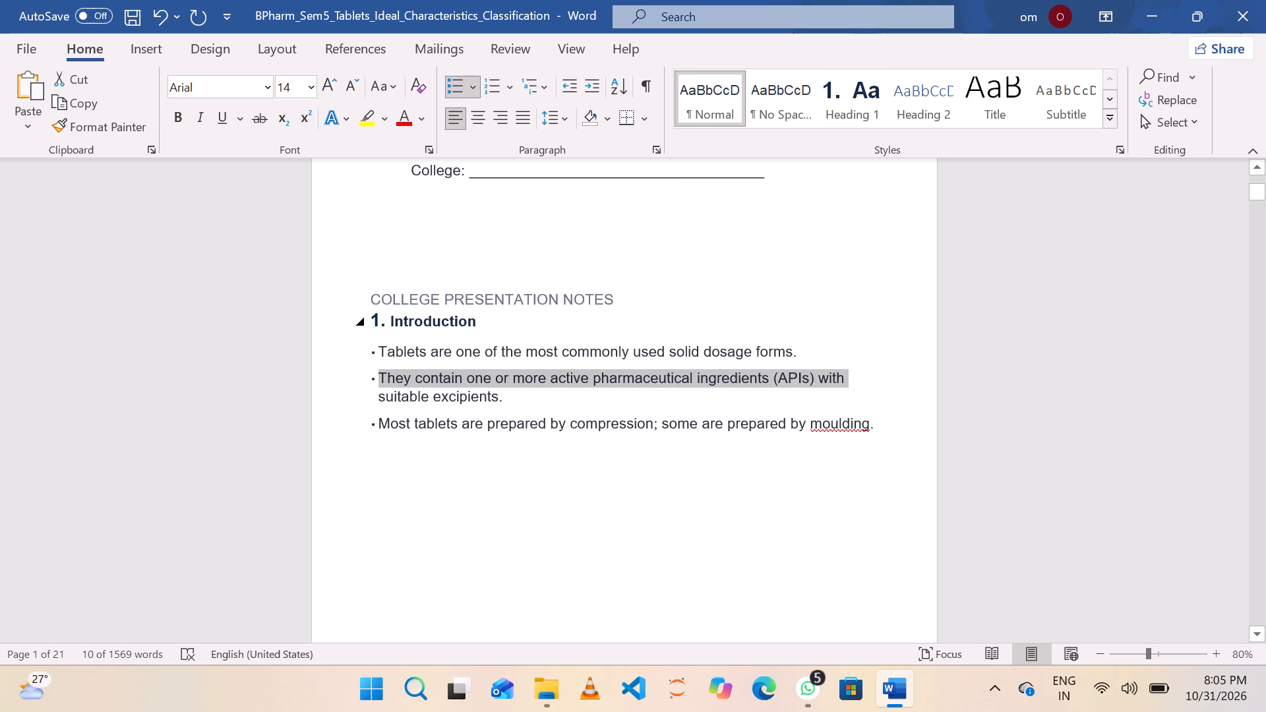
click(374, 312)
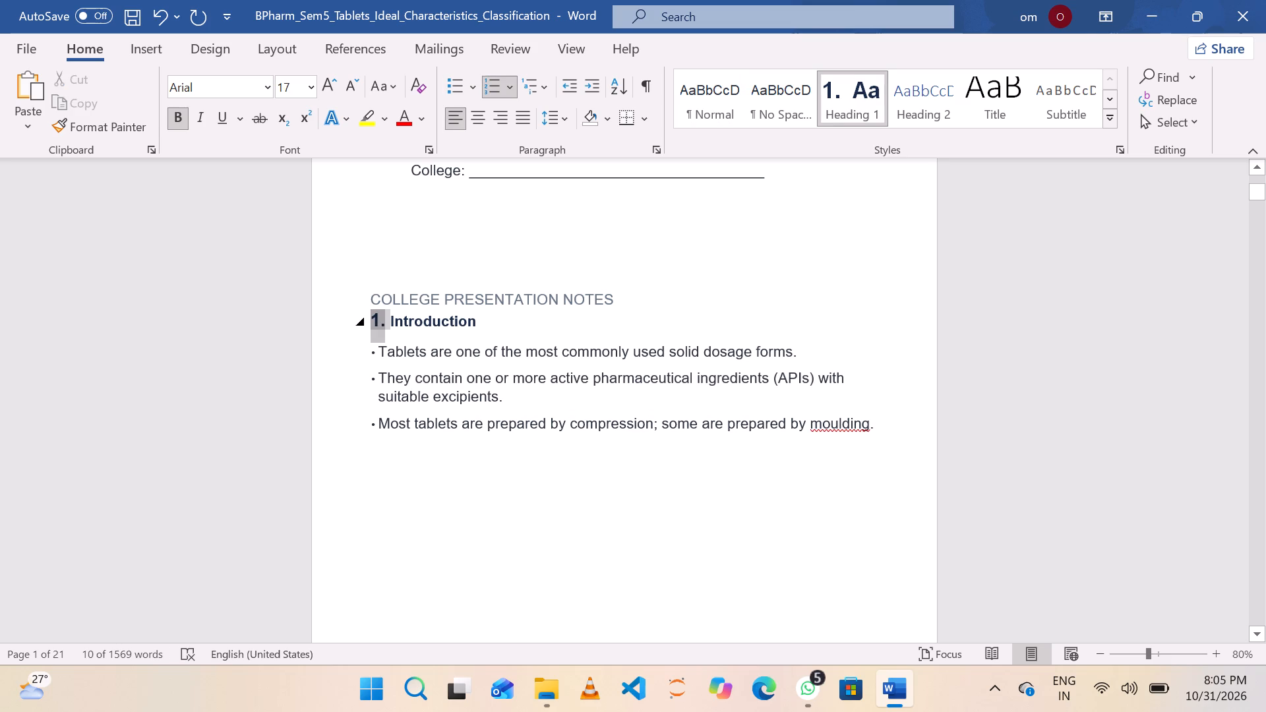
key(Delete)
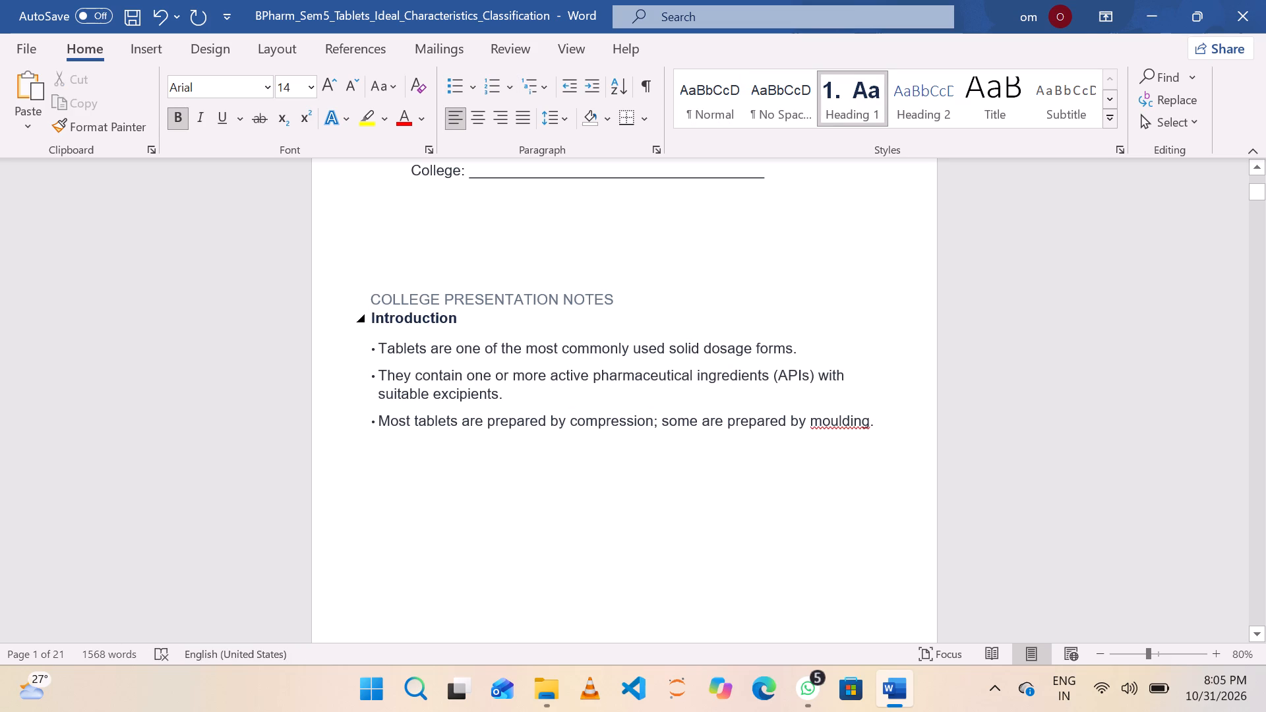
key(1)
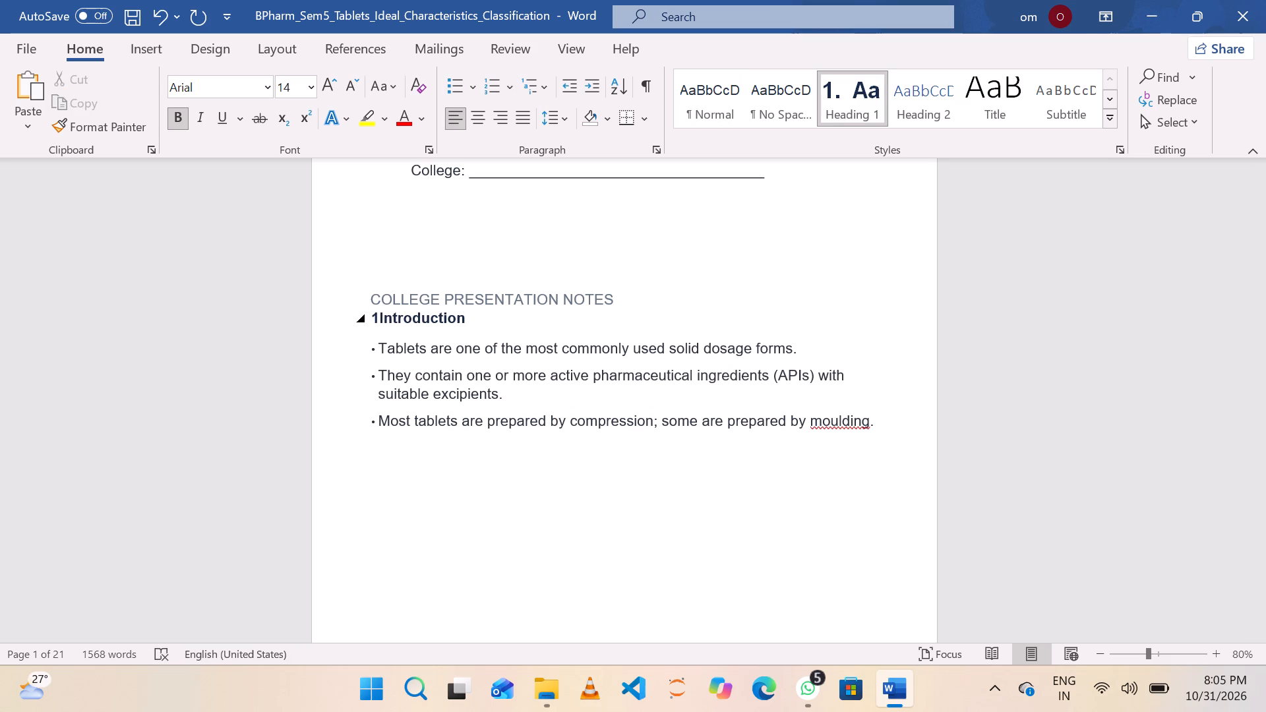
key(period)
drag(374, 312, 353, 385)
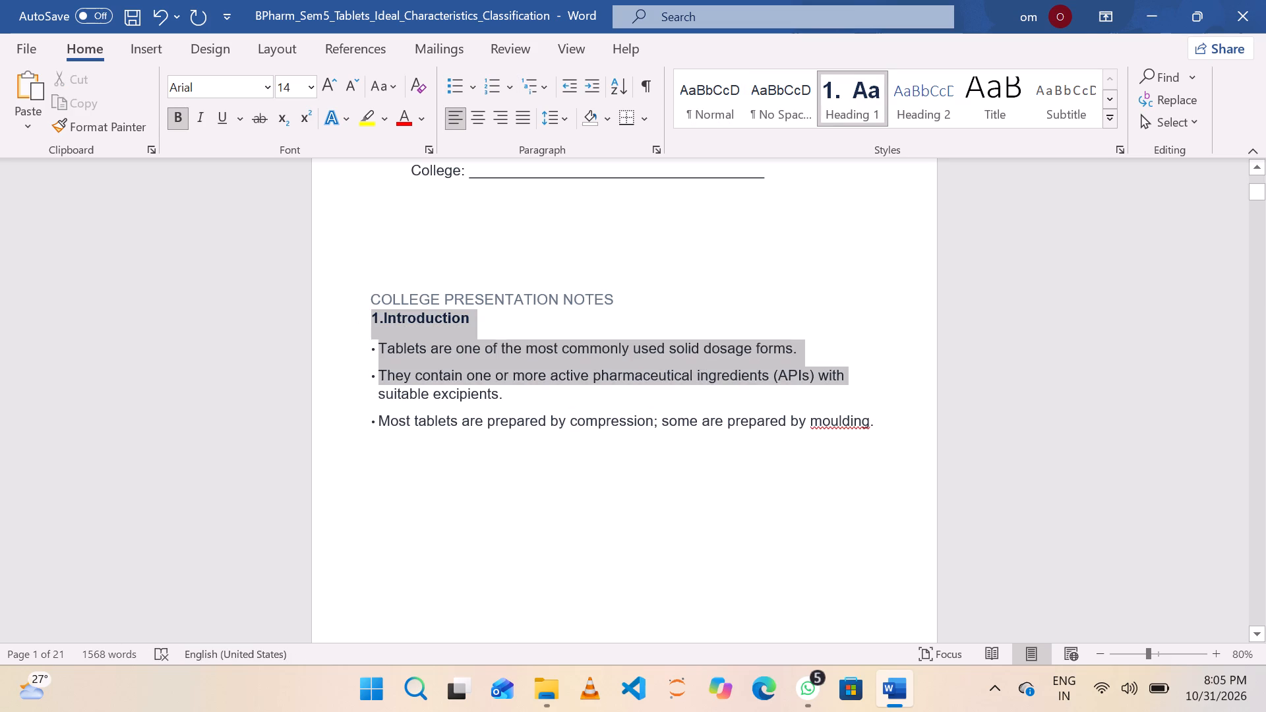
drag(353, 385, 404, 307)
click(437, 320)
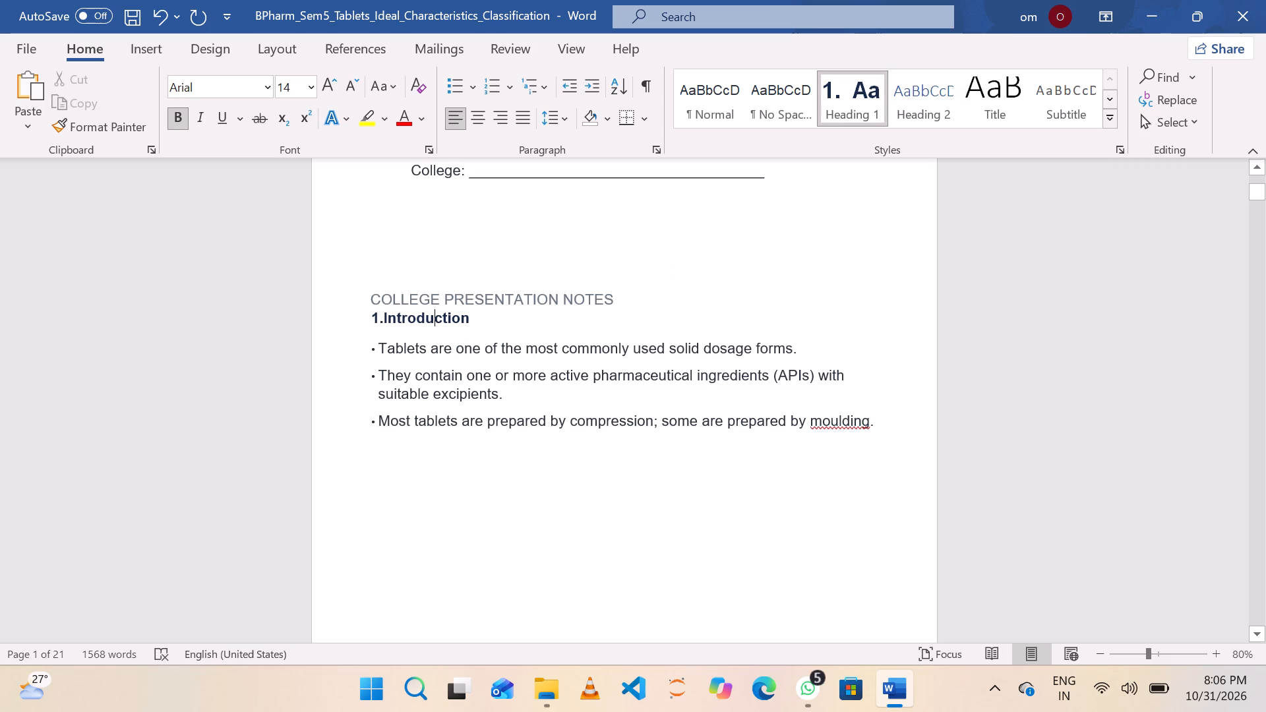
Delete the "COLLEGE PRESENTATION NOTES" text above the Introduction heading, undoing any extra deletion that affects the College line's alignment.
click(618, 291)
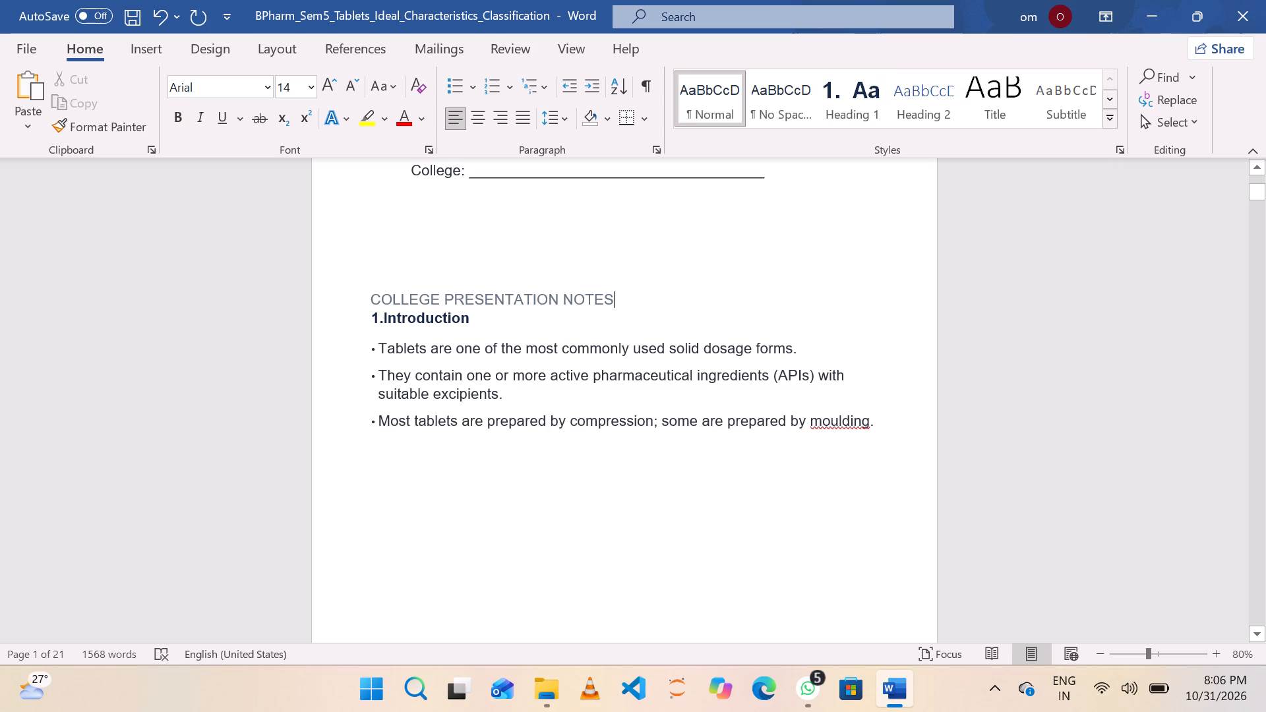
key(BackSpace)
key(BackSpace)
key(BackSpace)
key(BackSpace)
key(BackSpace)
key(BackSpace)
key(BackSpace)
key(BackSpace)
key(BackSpace)
key(BackSpace)
key(BackSpace)
key(BackSpace)
key(BackSpace)
key(BackSpace)
key(BackSpace)
key(BackSpace)
key(BackSpace)
key(BackSpace)
key(BackSpace)
key(BackSpace)
key(BackSpace)
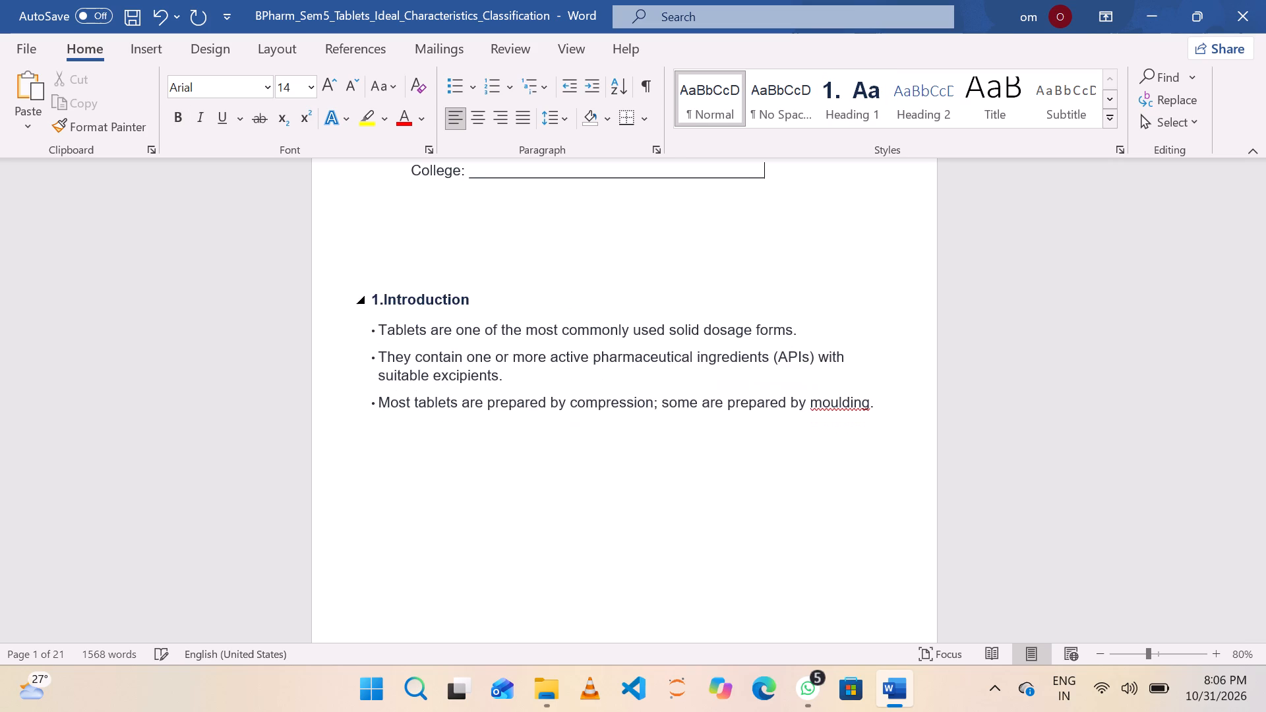
key(BackSpace)
key(ctrl+z)
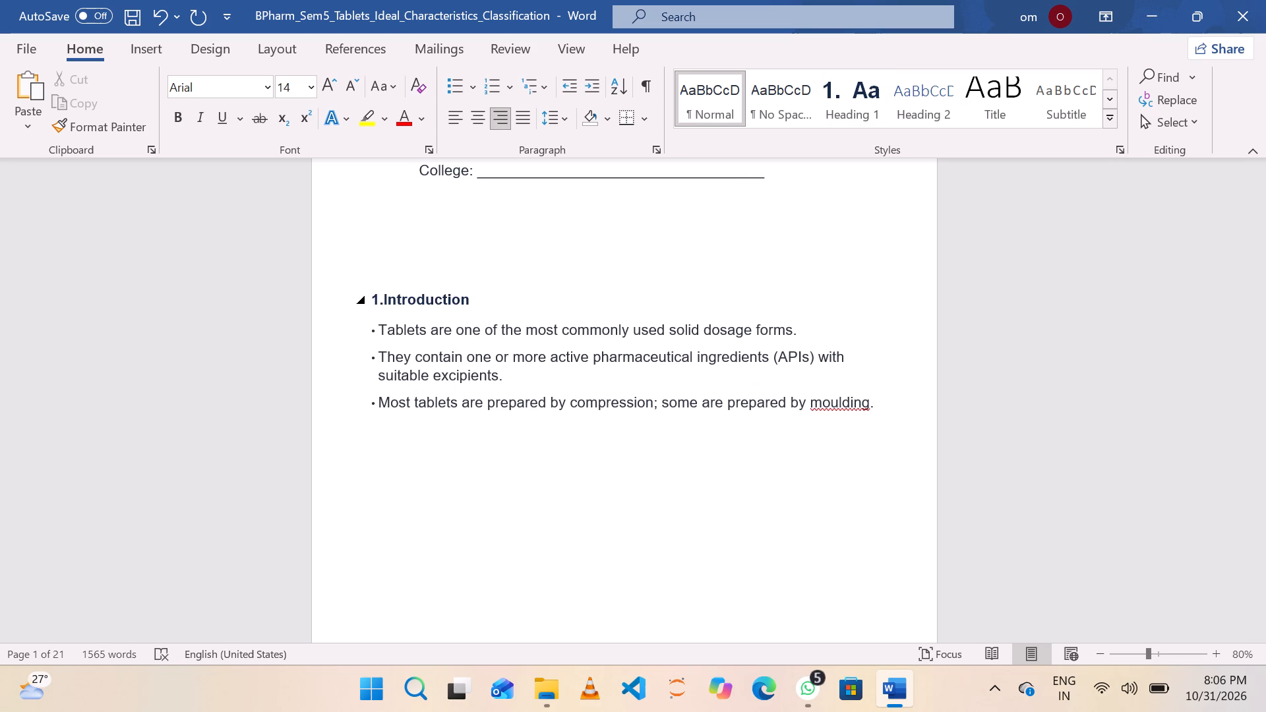
key(ctrl+z)
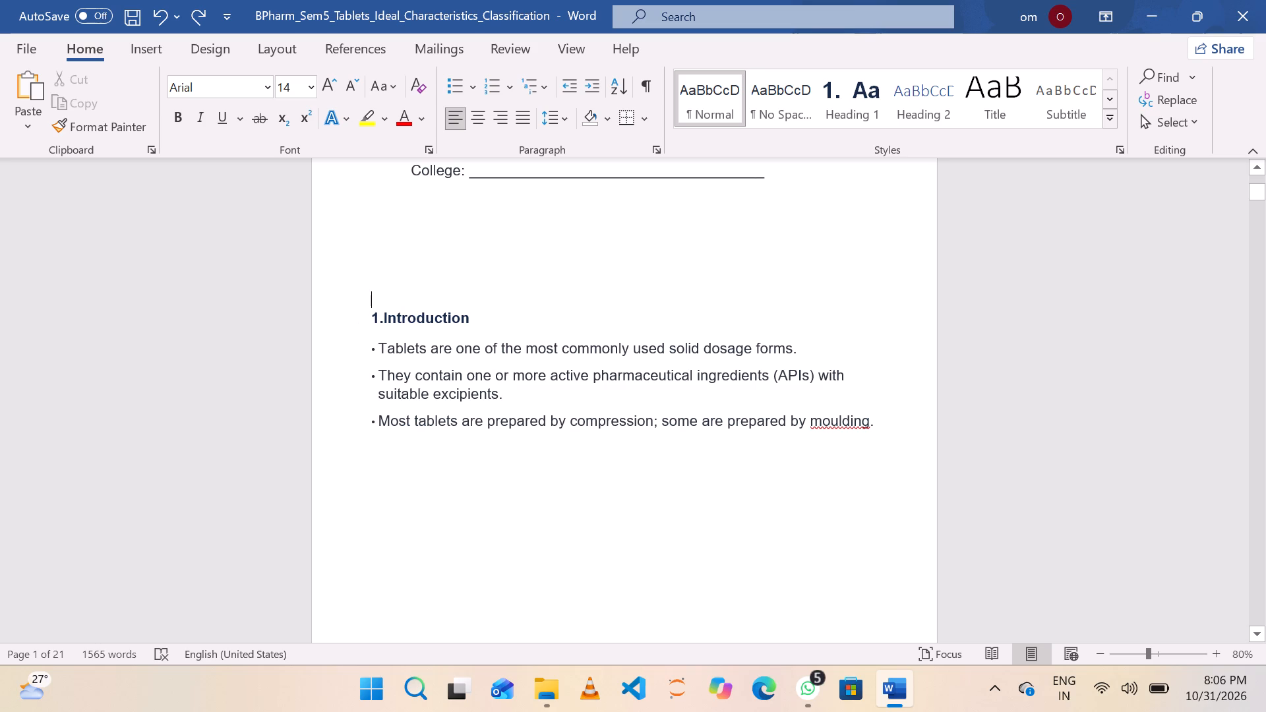
Insert blank lines before the 1.Introduction heading to move the section from the cover page onto page 2.
scroll(482, 295, up, 3)
scroll(506, 248, down, 3)
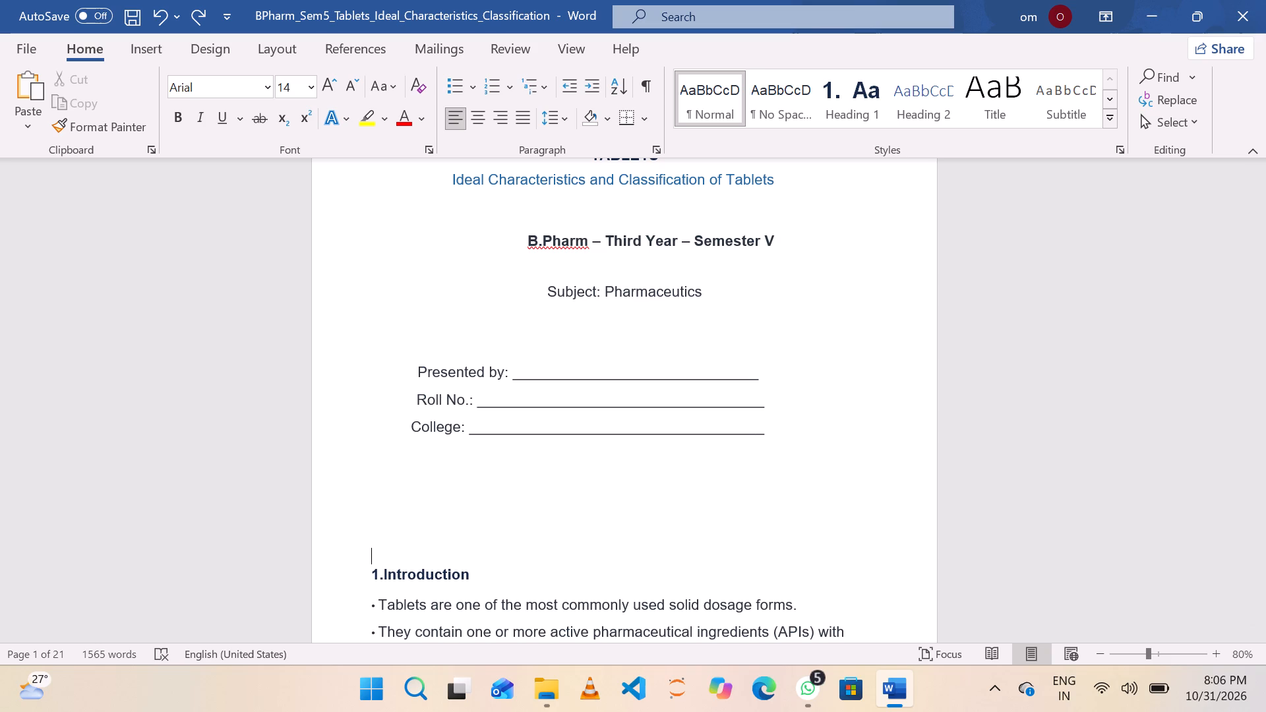
scroll(506, 248, up, 4)
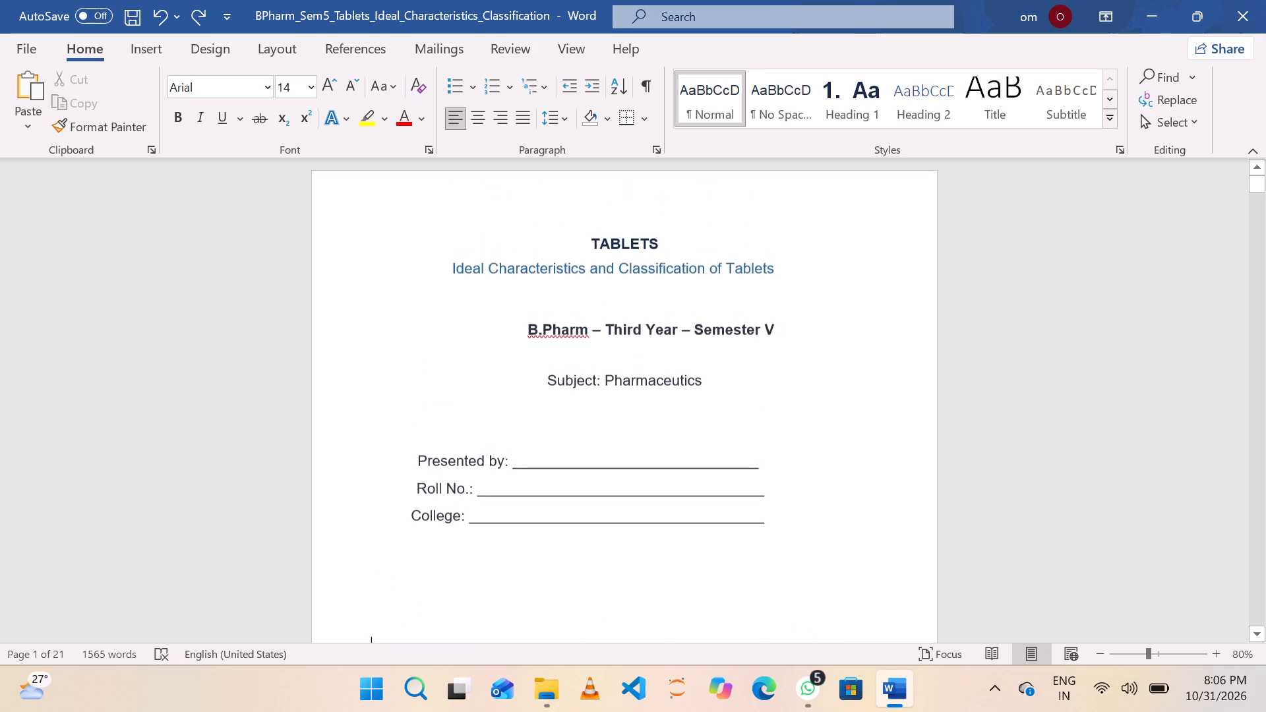
scroll(506, 248, down, 2)
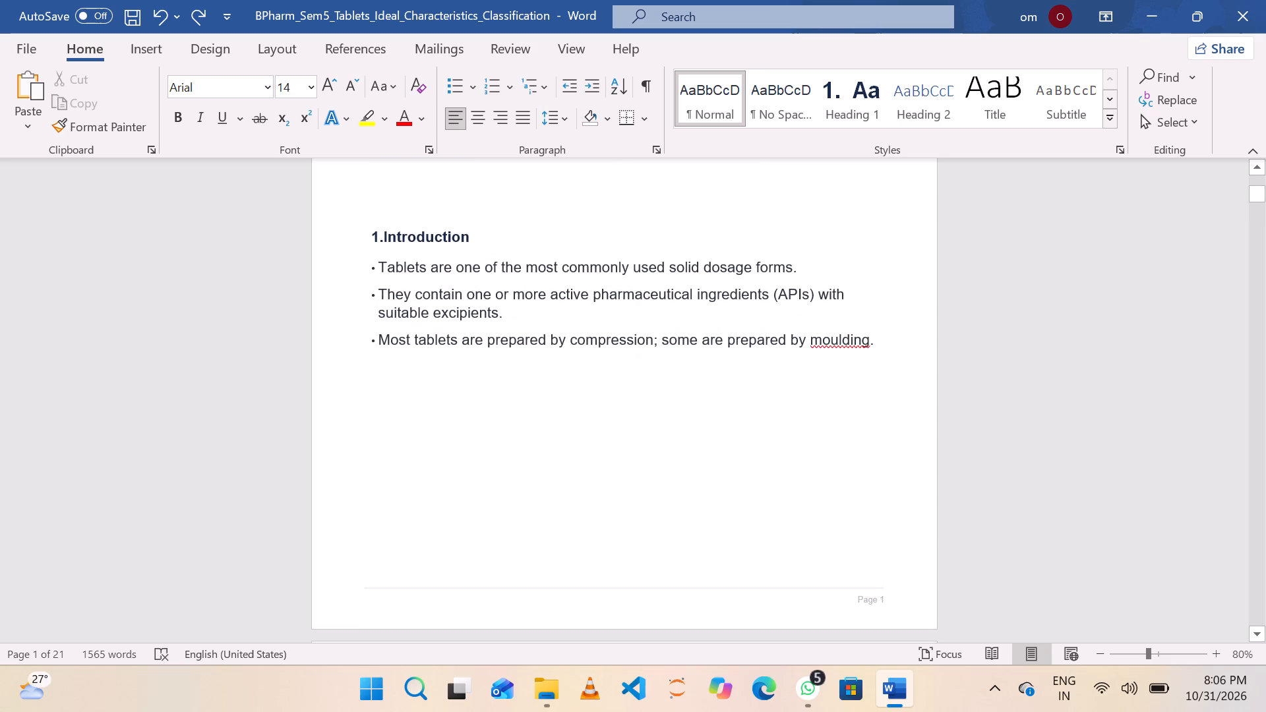
click(351, 230)
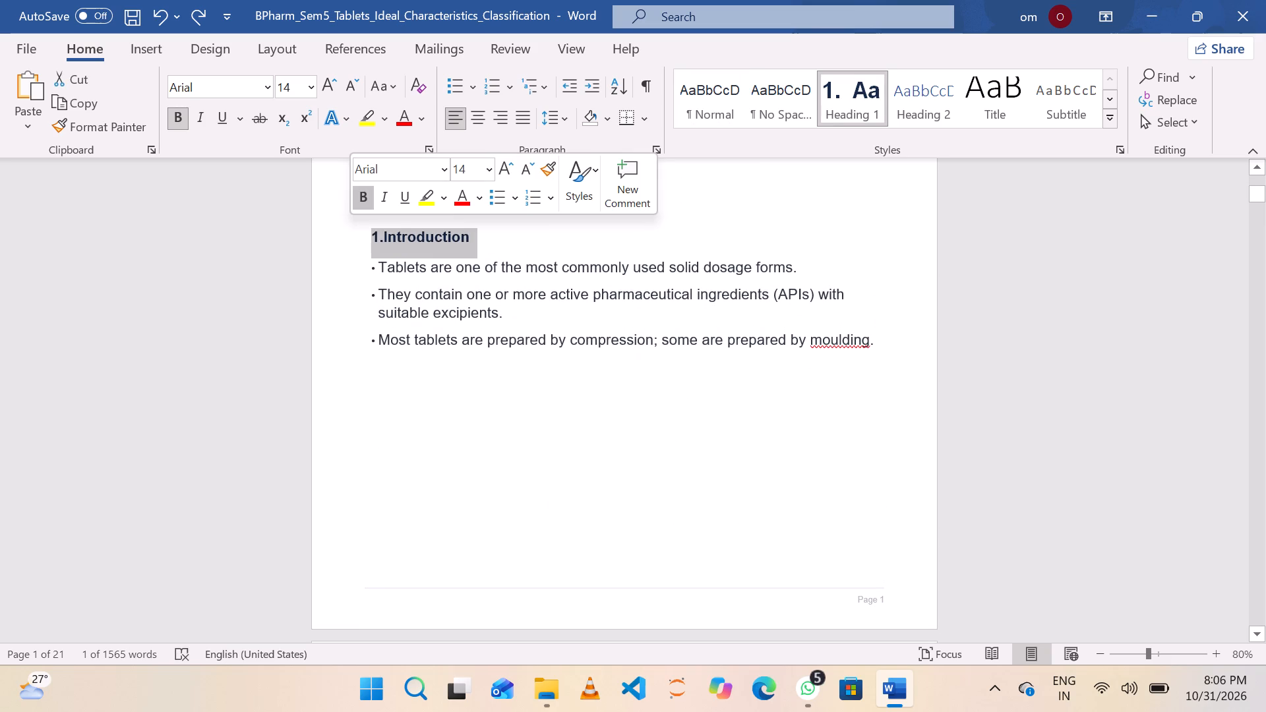
click(351, 230)
click(363, 248)
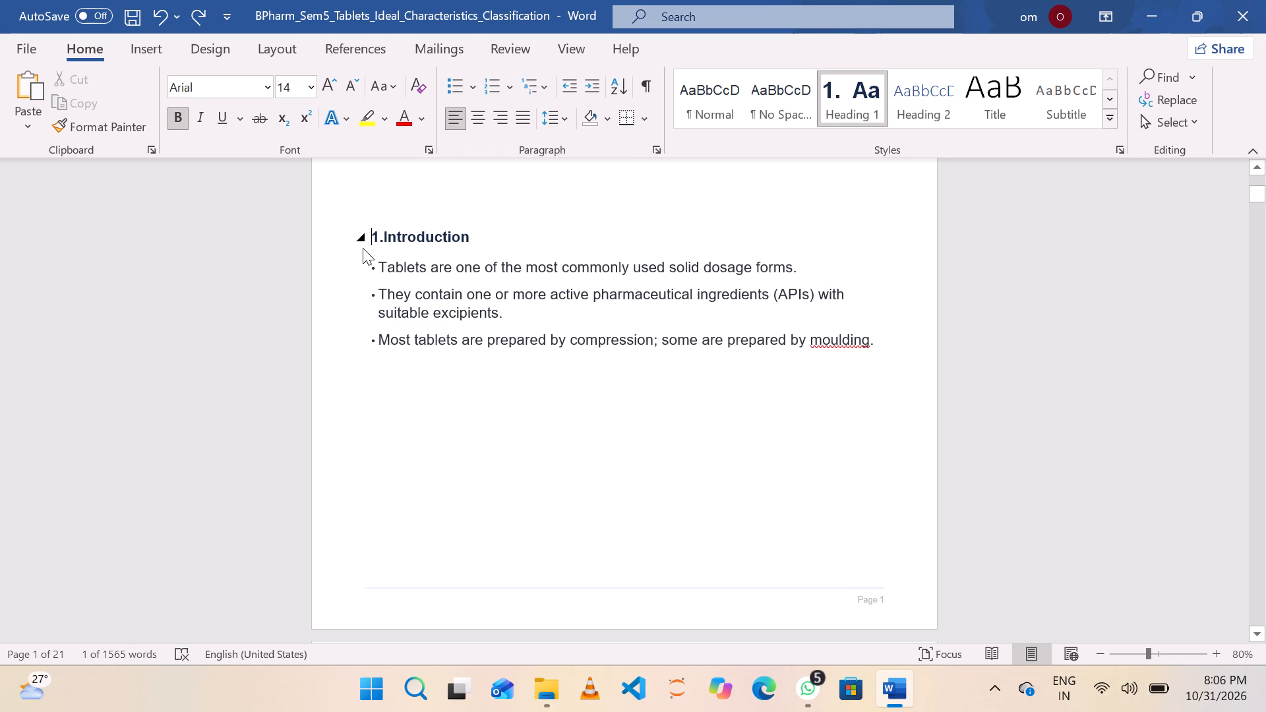
key(Return)
key(Return)
key(Return)
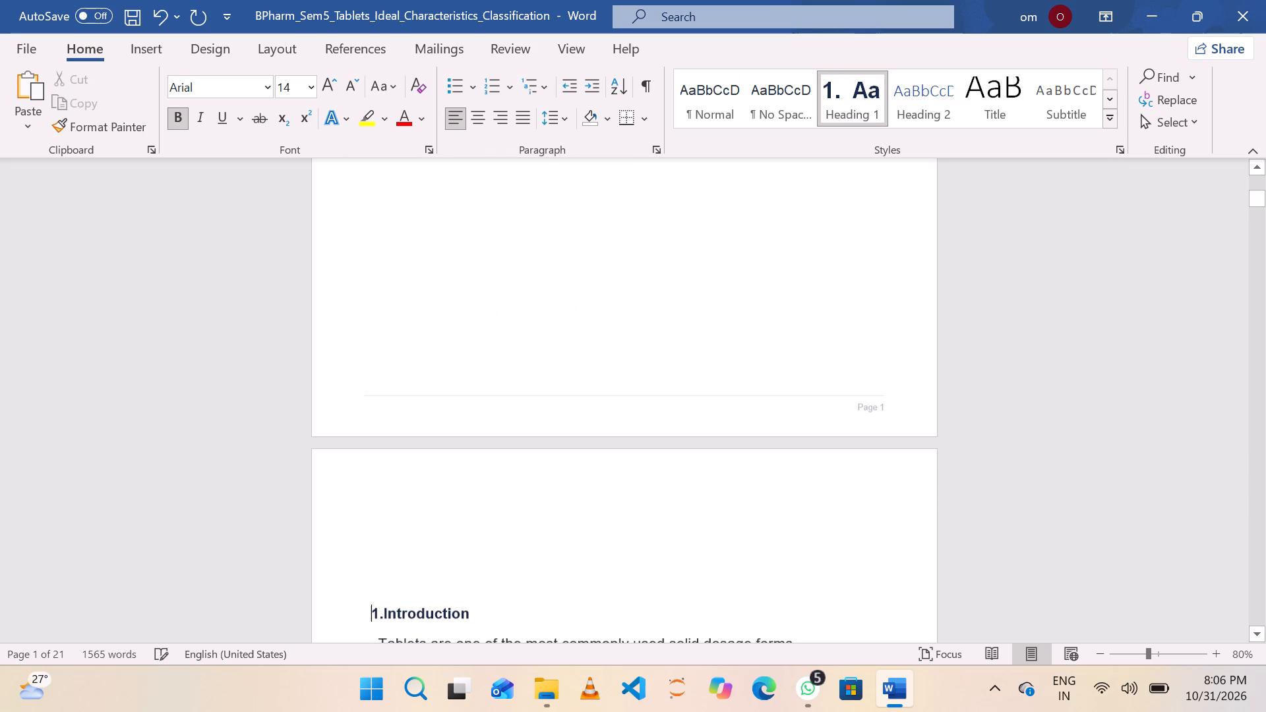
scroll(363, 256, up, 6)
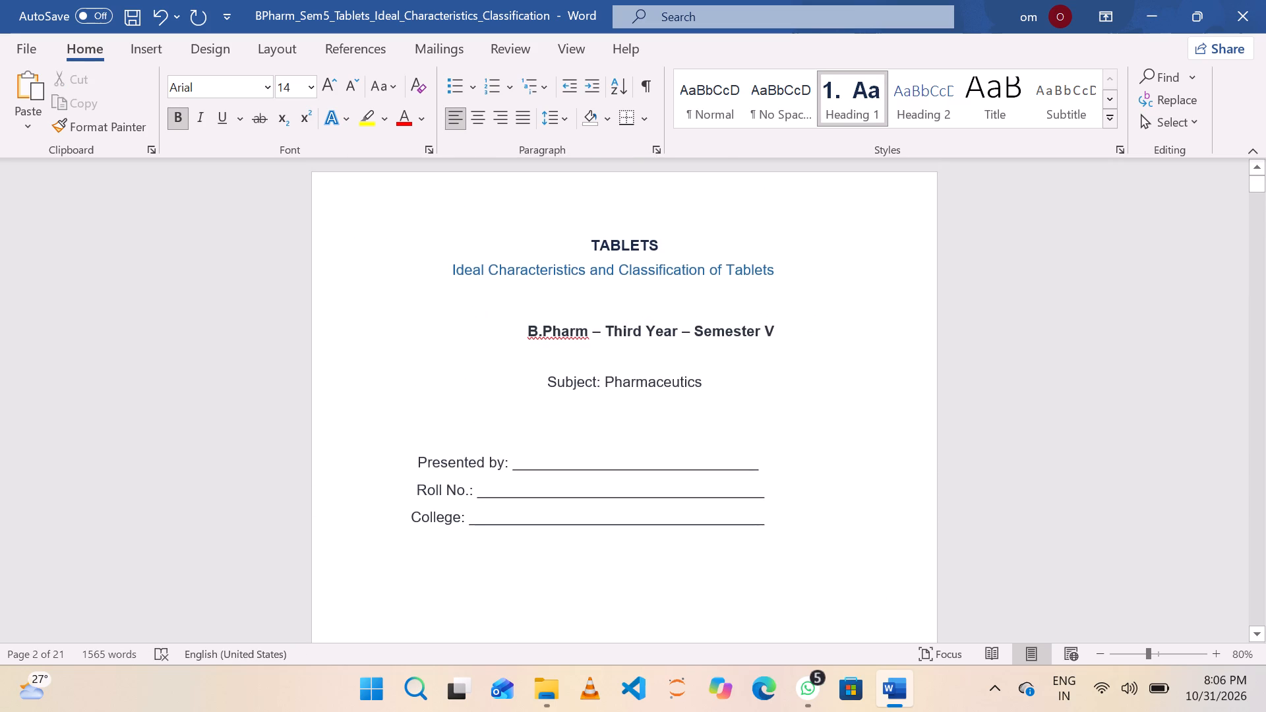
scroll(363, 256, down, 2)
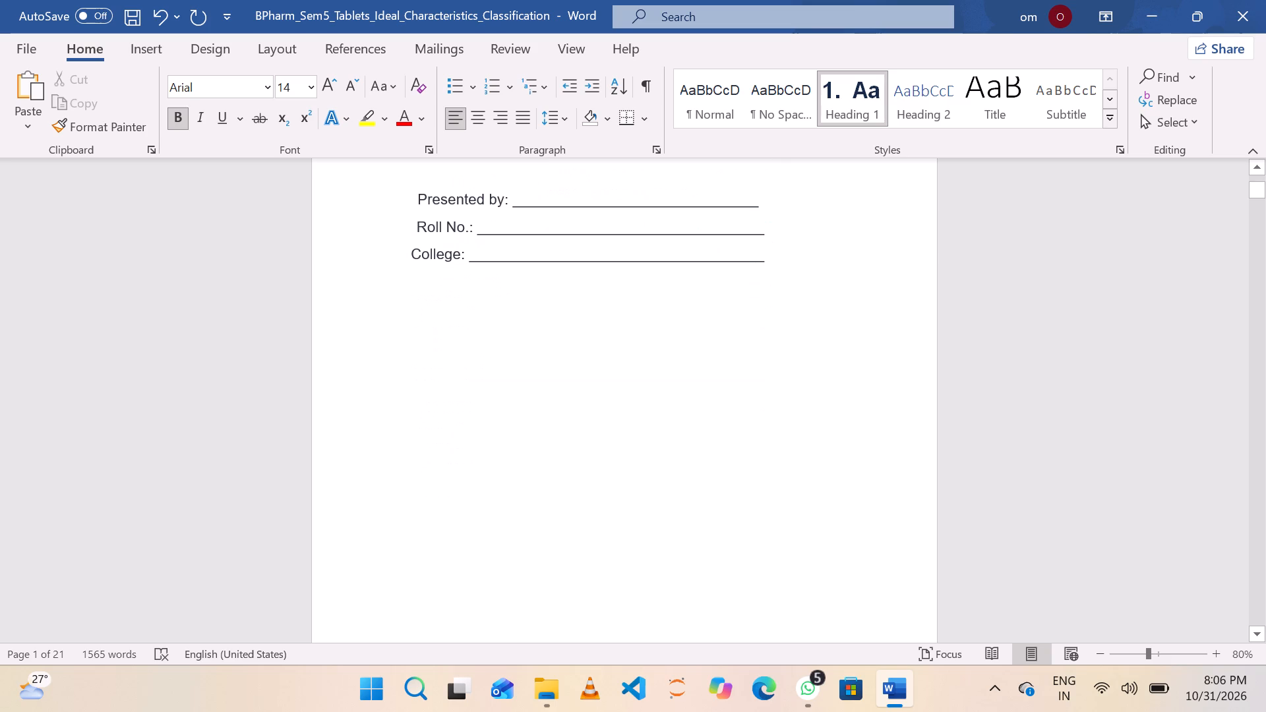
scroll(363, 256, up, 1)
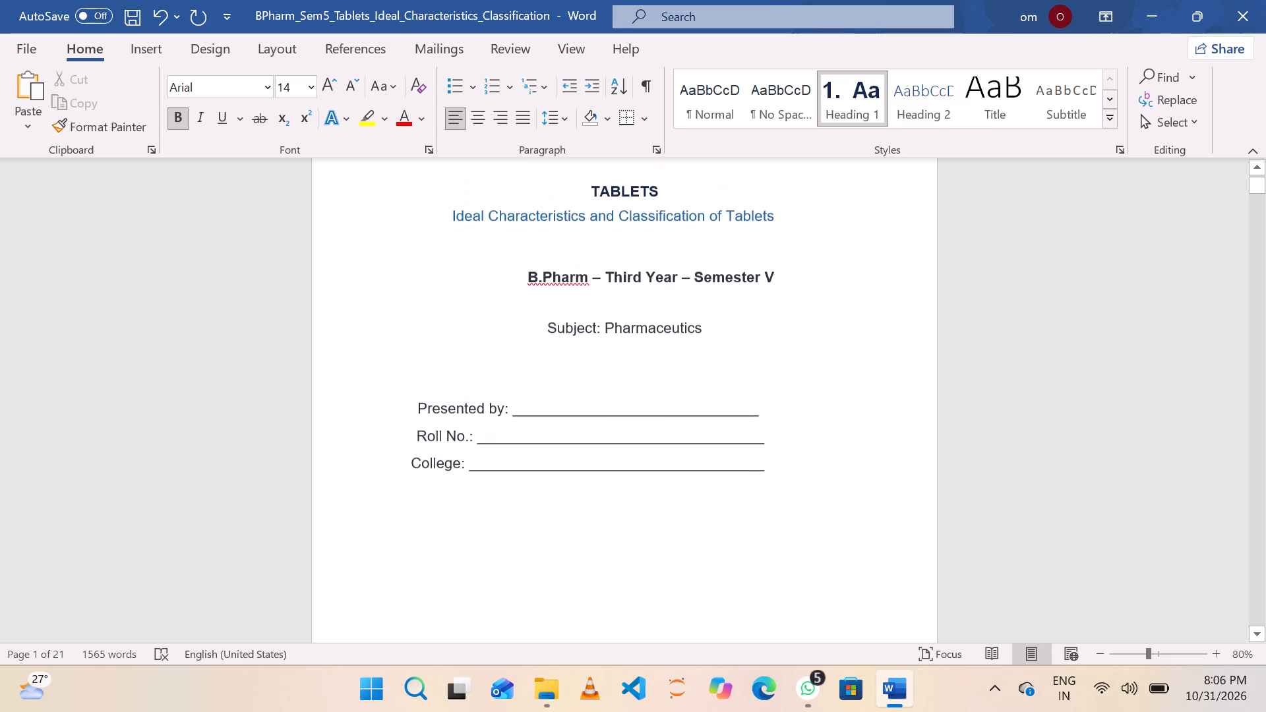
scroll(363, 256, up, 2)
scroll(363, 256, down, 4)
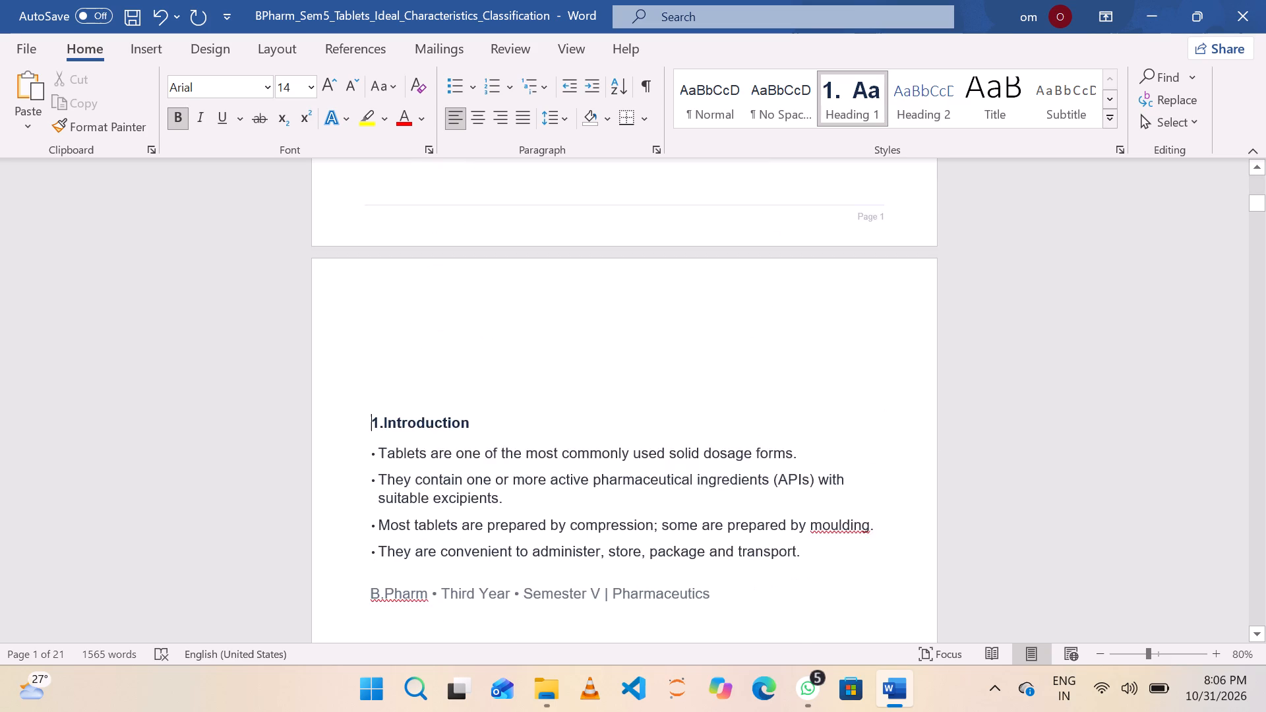
Delete the "B.Pharm • Third Year • Semester V | Pharmaceutics" line under the Introduction so Definition of Tablet follows on the same page.
scroll(363, 256, down, 7)
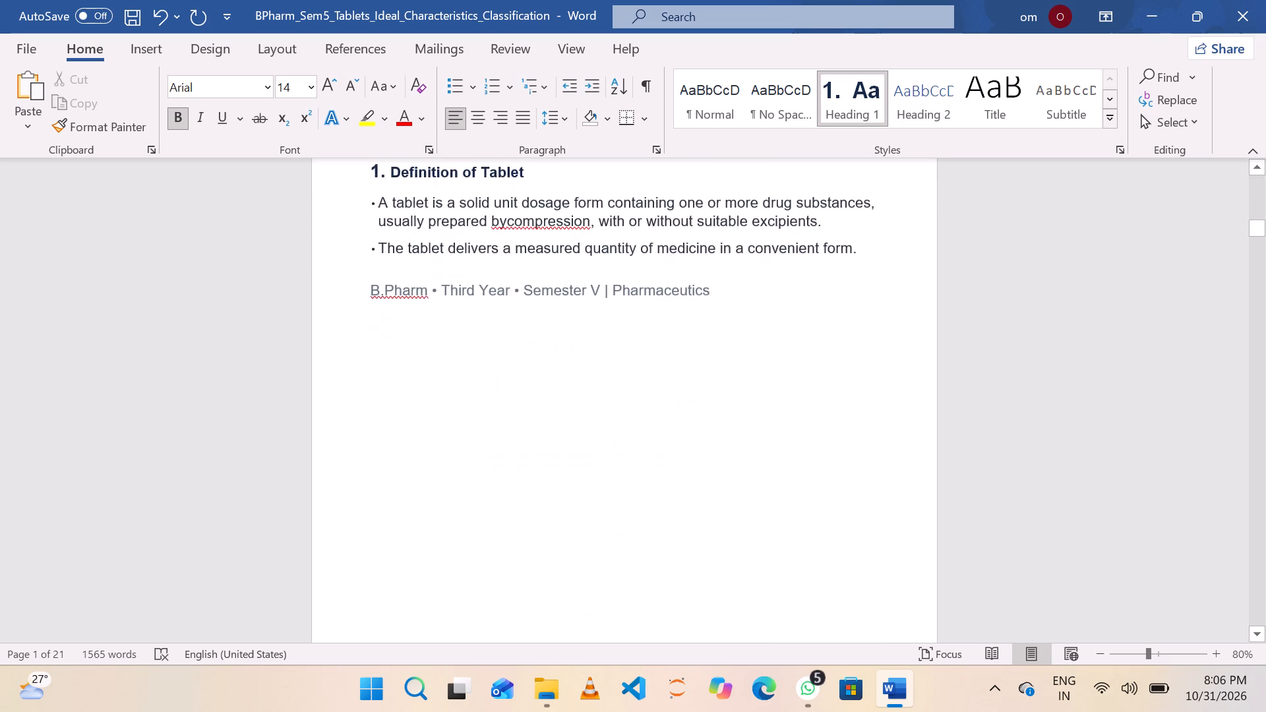
scroll(363, 256, up, 1)
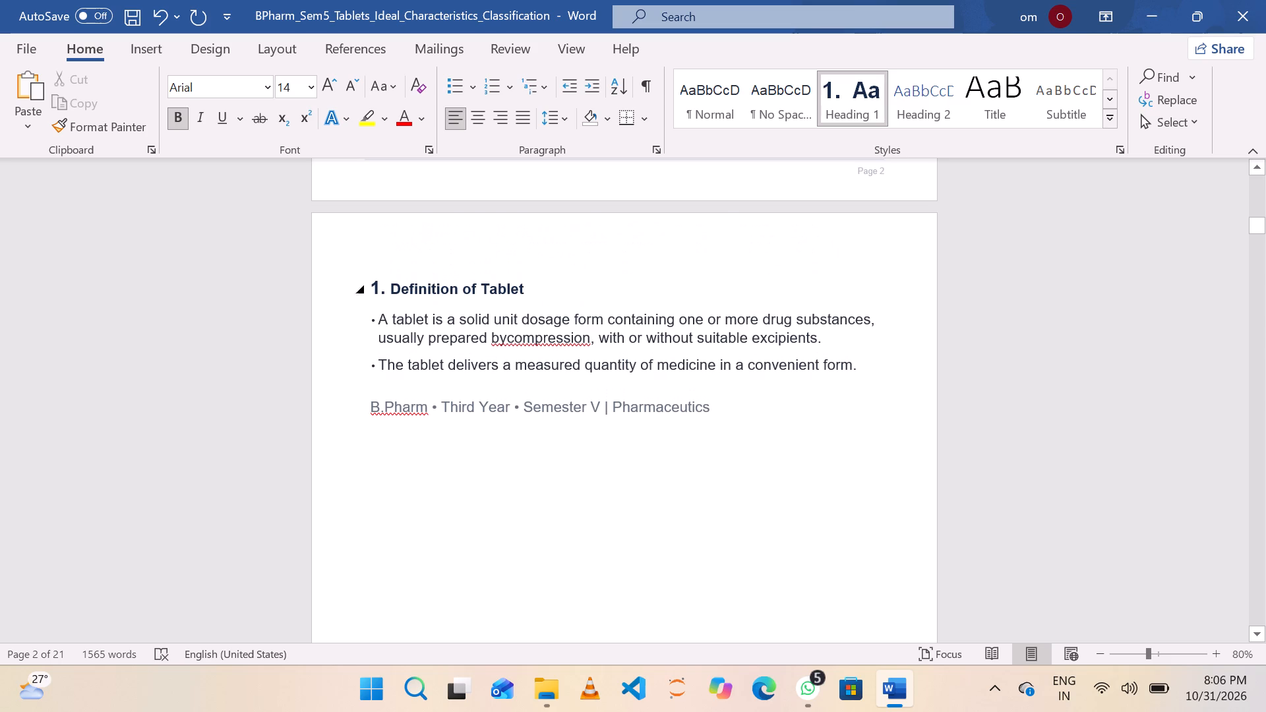
scroll(380, 327, up, 3)
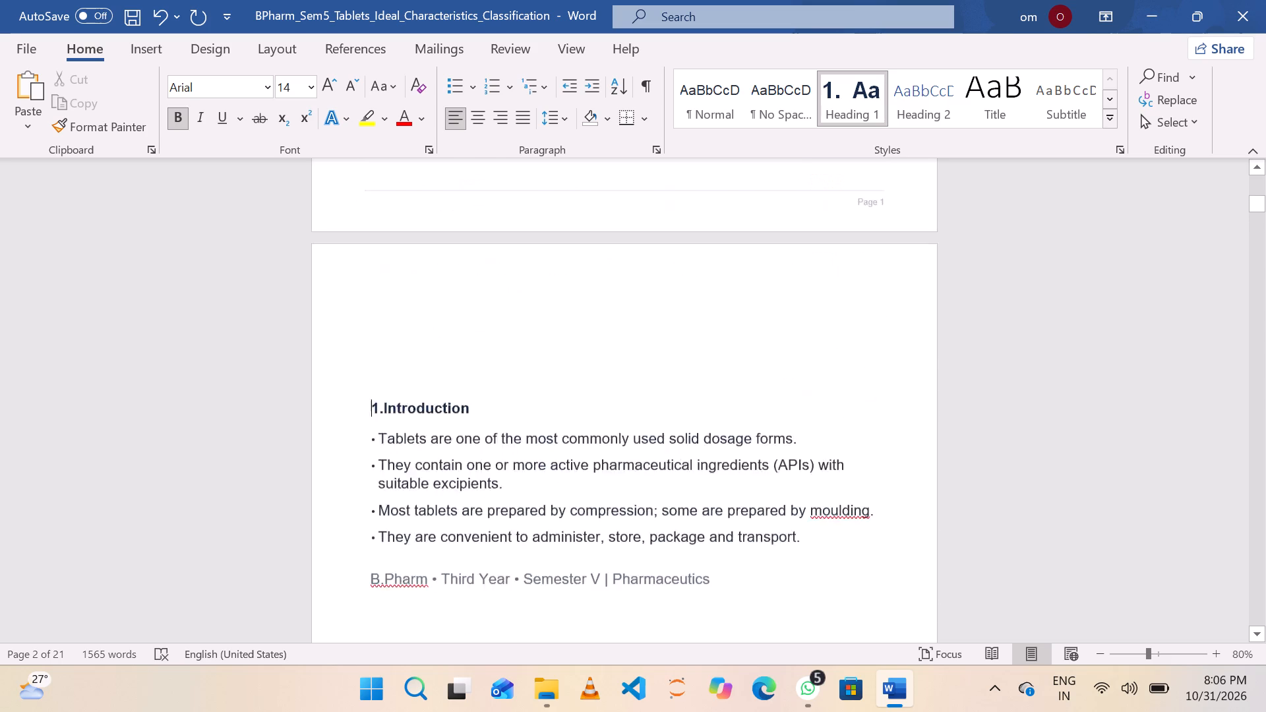
scroll(377, 347, up, 1)
ctrl+scroll(377, 347, down, 1)
ctrl+scroll(377, 347, up, 2)
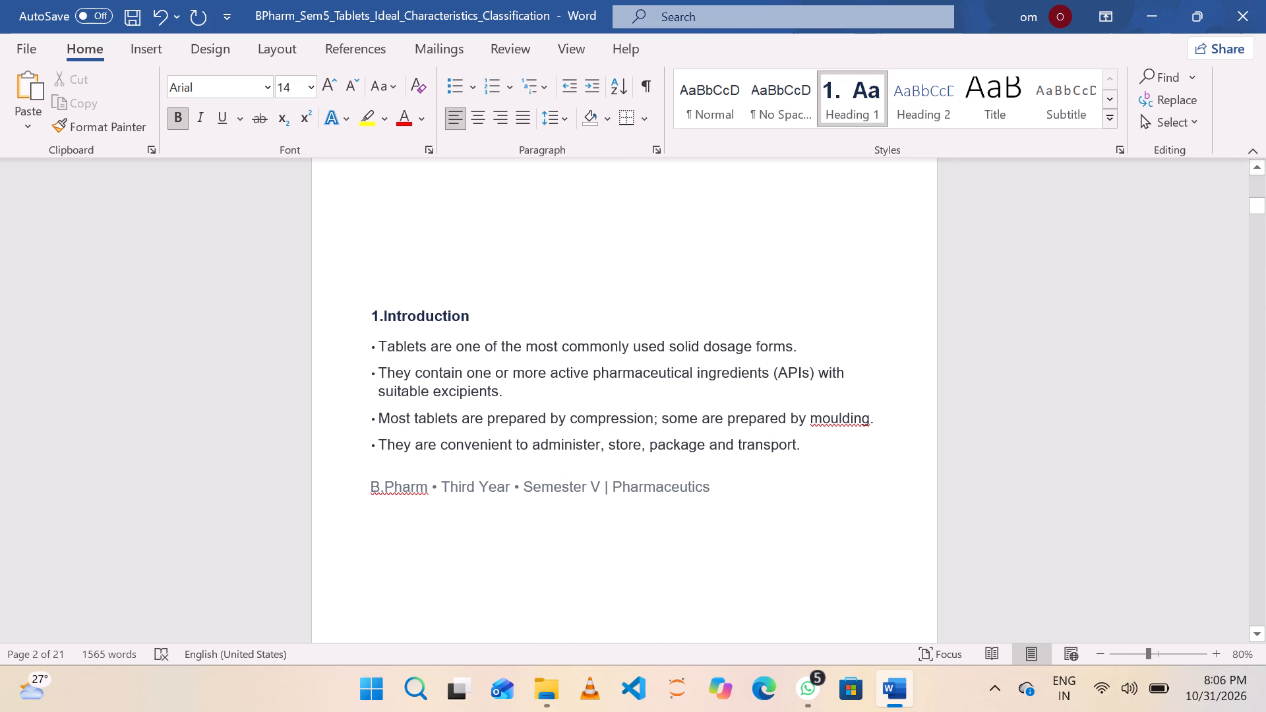
click(382, 309)
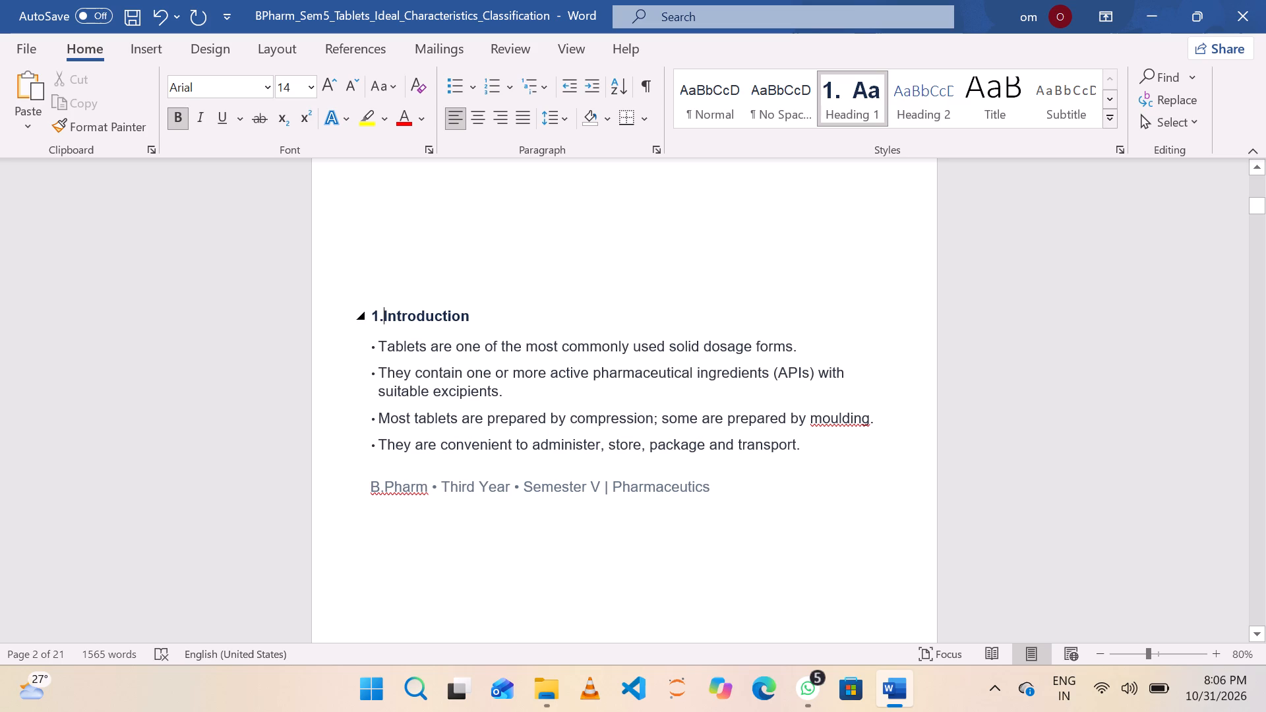
double_click(382, 311)
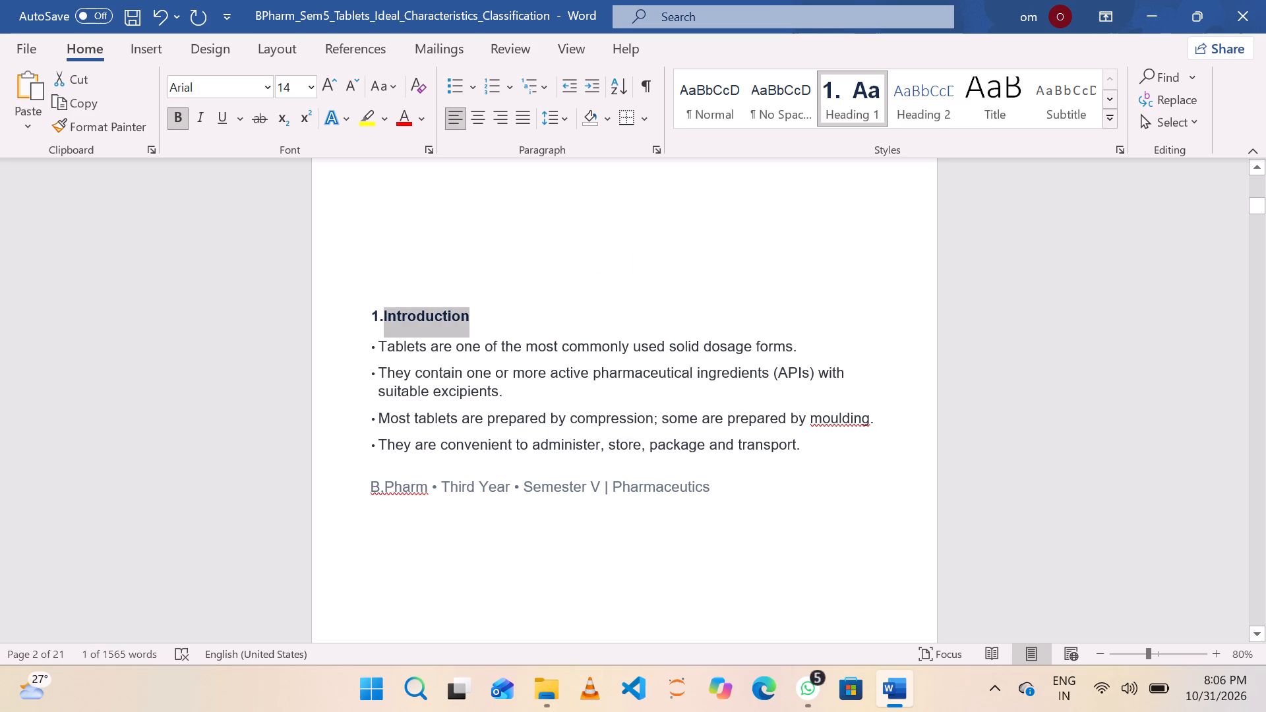
click(398, 440)
click(407, 545)
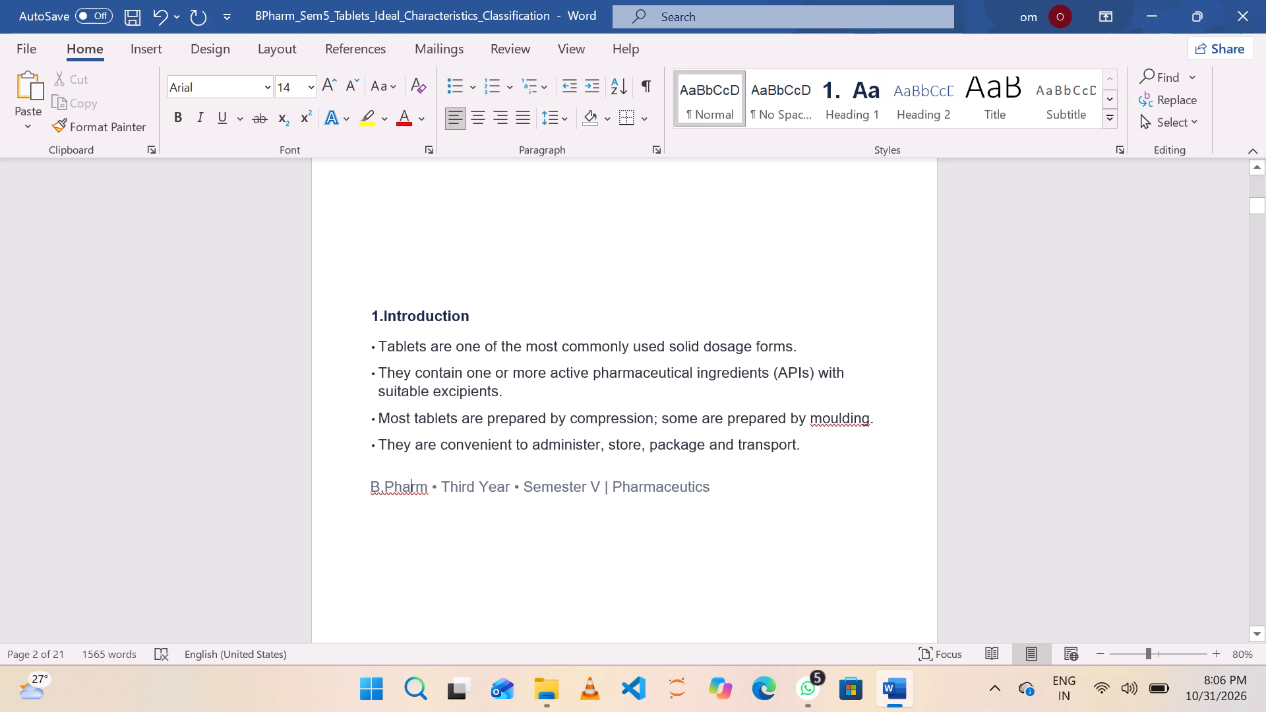
triple_click(546, 499)
key(BackSpace)
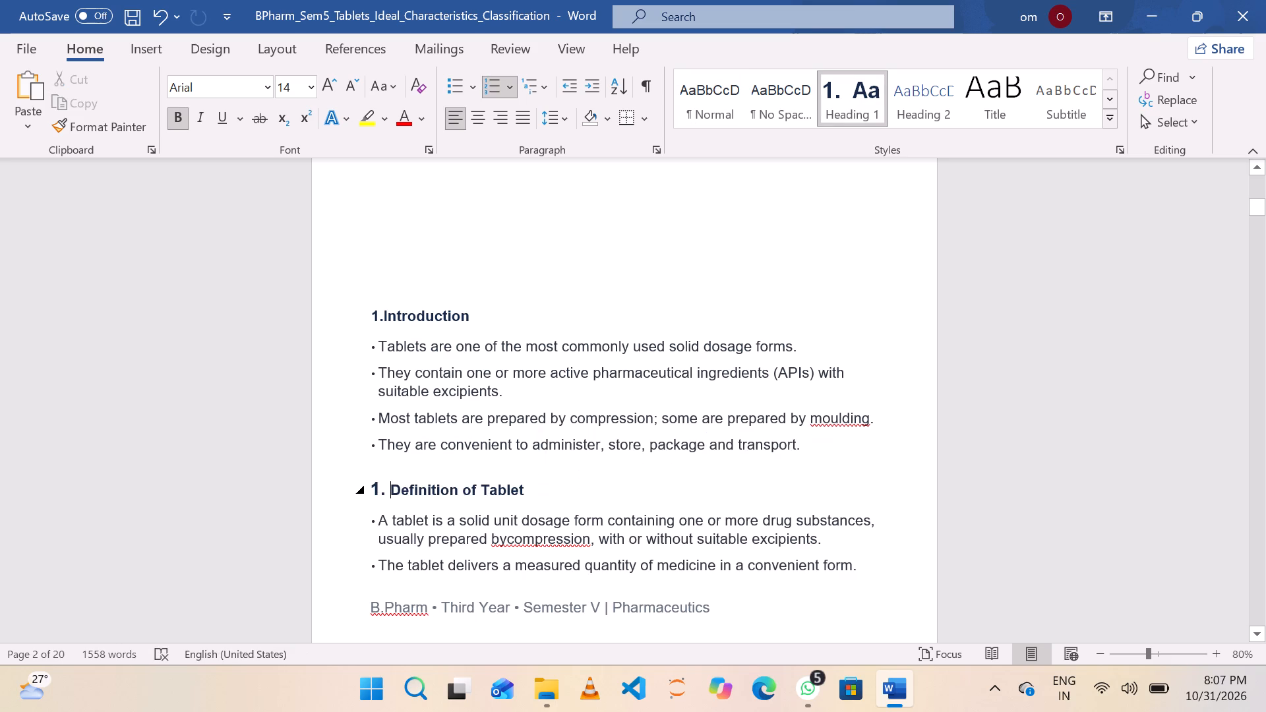
Remove the automatic number from the Definition of Tablet heading.
key(Left)
key(Left)
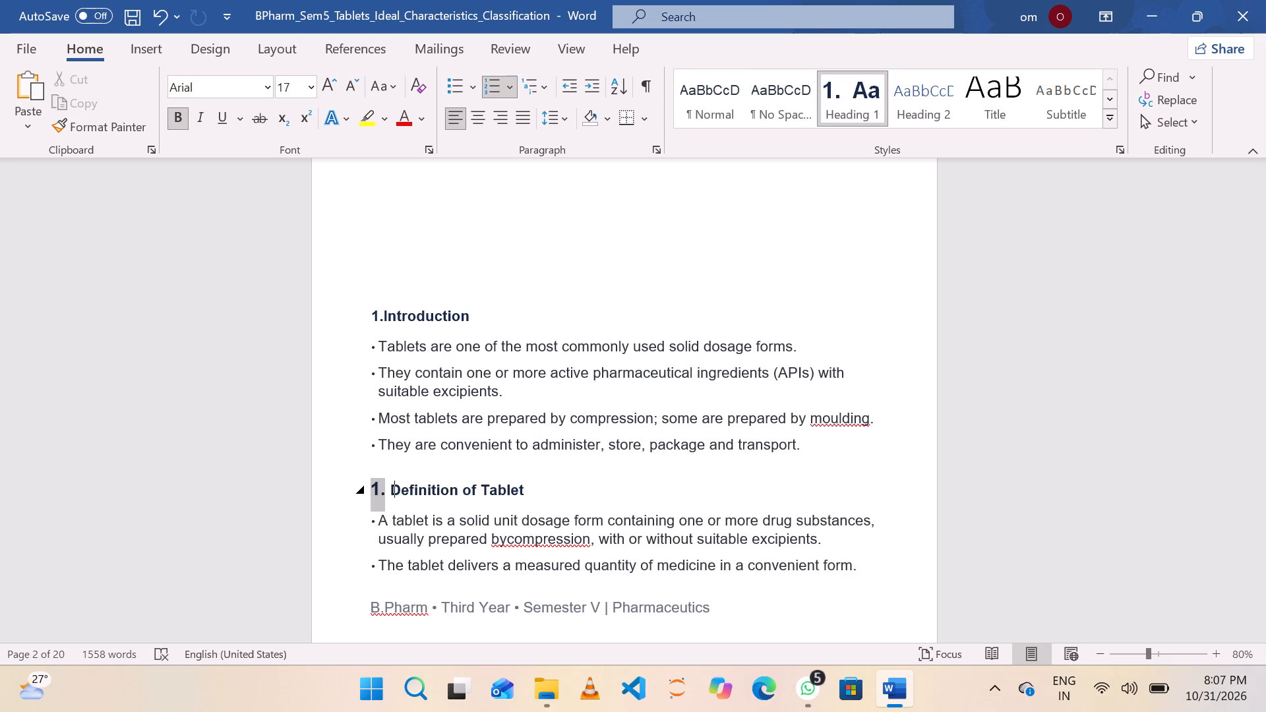
key(Left)
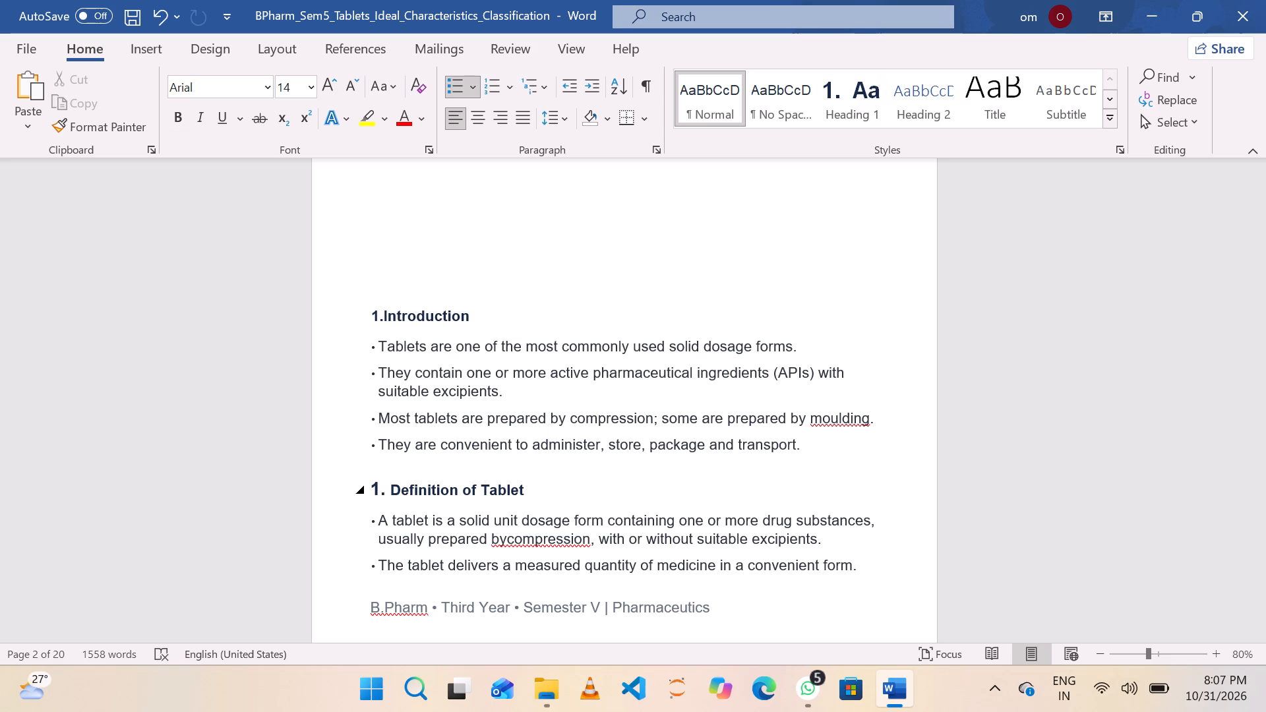
key(Down)
key(Left)
key(Left)
key(Left)
key(Left)
key(Left)
key(Left)
key(Left)
key(Left)
key(Left)
key(Left)
key(Left)
key(Left)
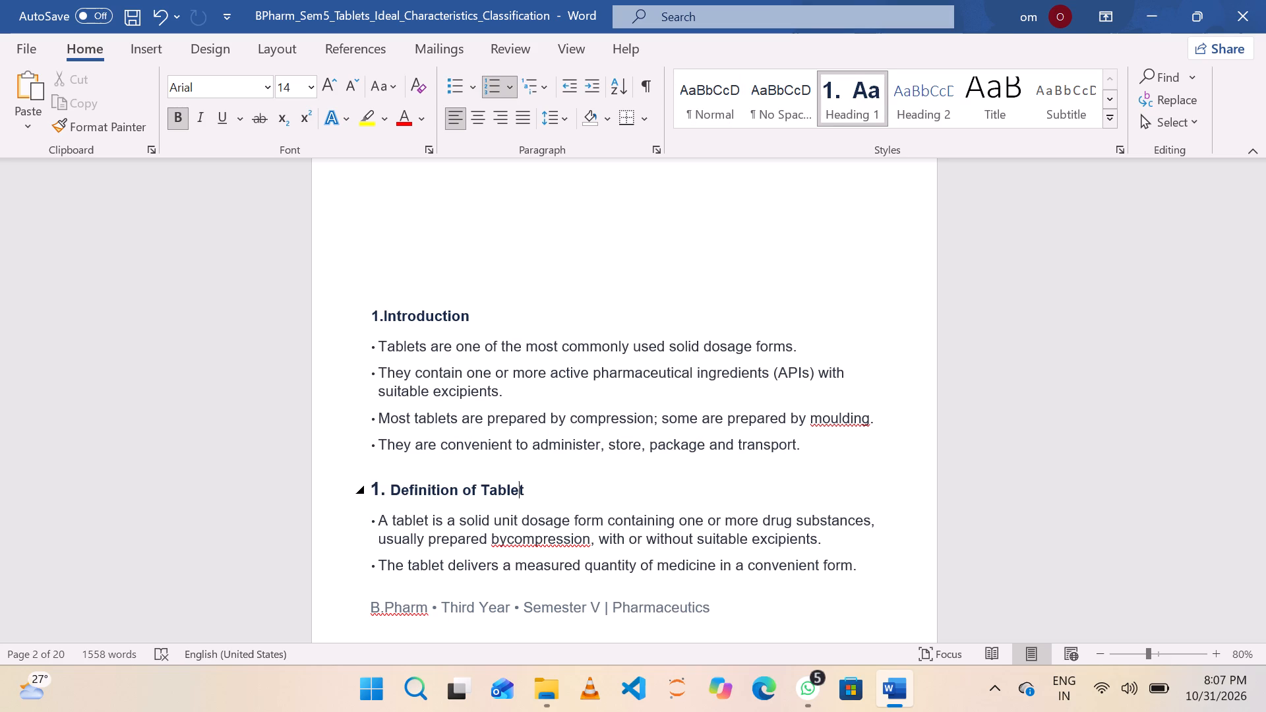
key(Left)
key(Left)
key(Left)
key(Left)
key(Left)
key(Left)
key(Left)
key(Left)
key(Left)
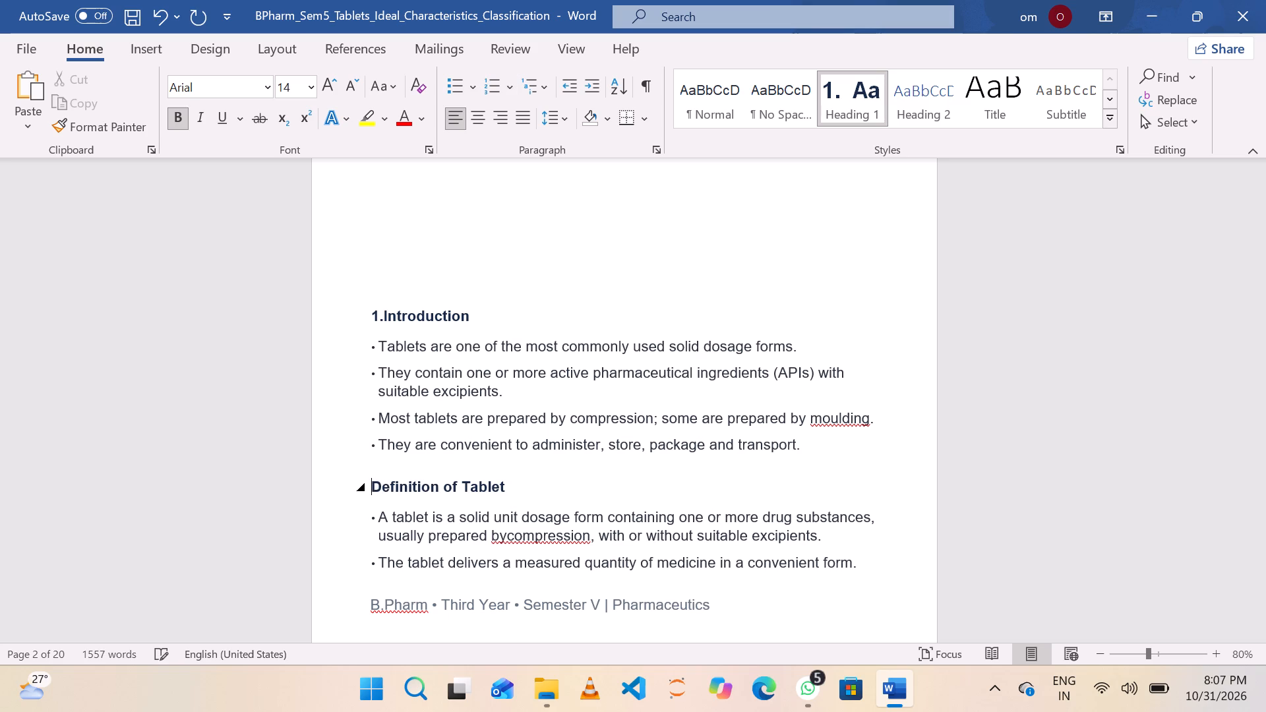
Delete the "1." in front of the Introduction heading text.
key(Up)
key(Up)
key(Up)
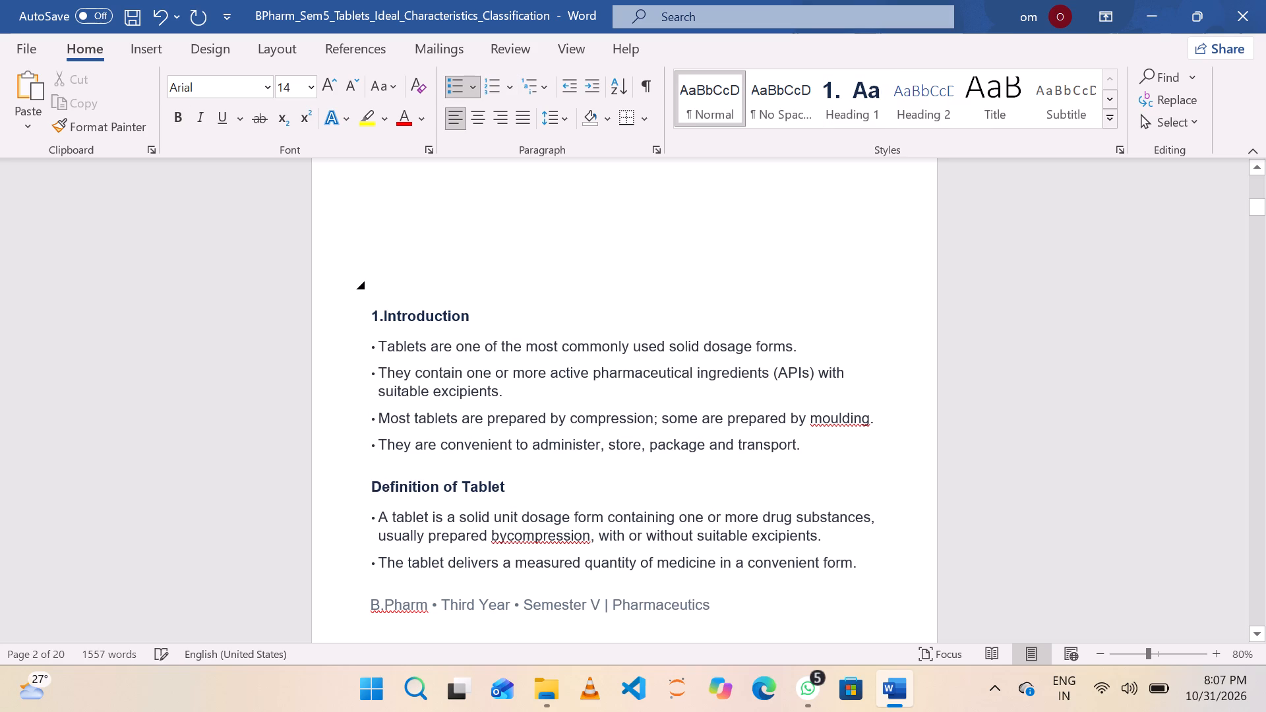
click(378, 312)
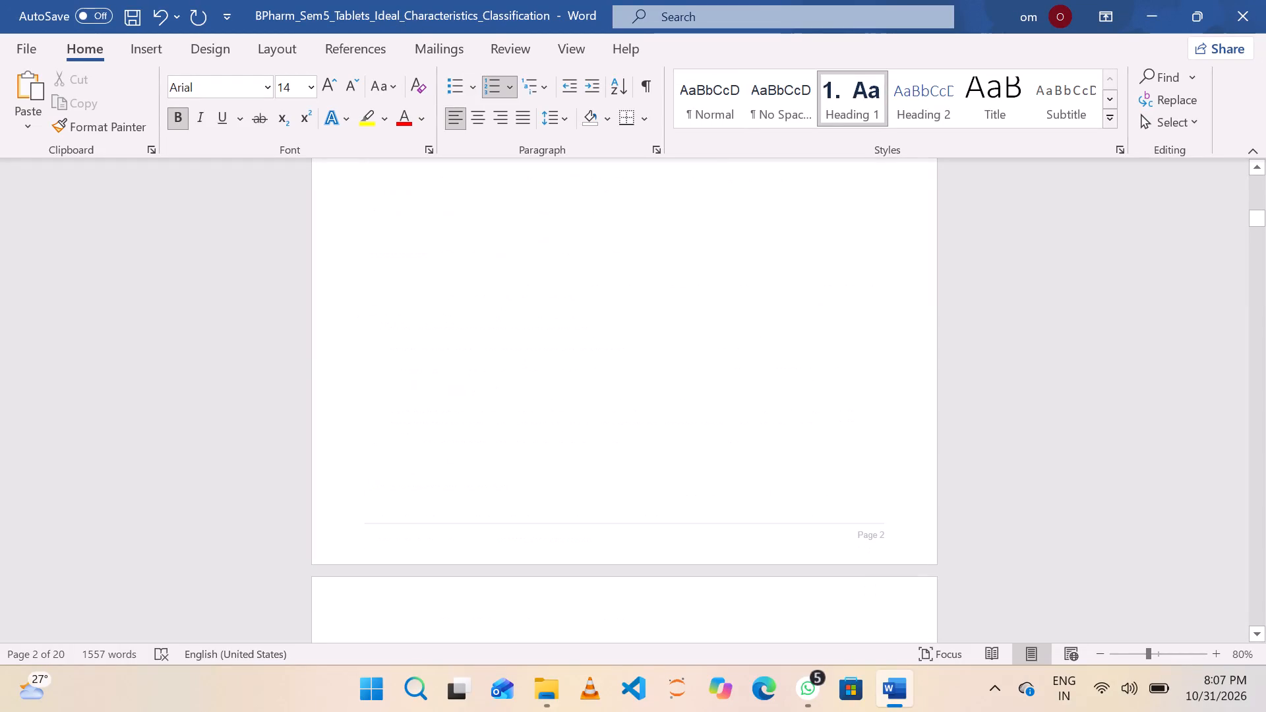
key(Page_Up)
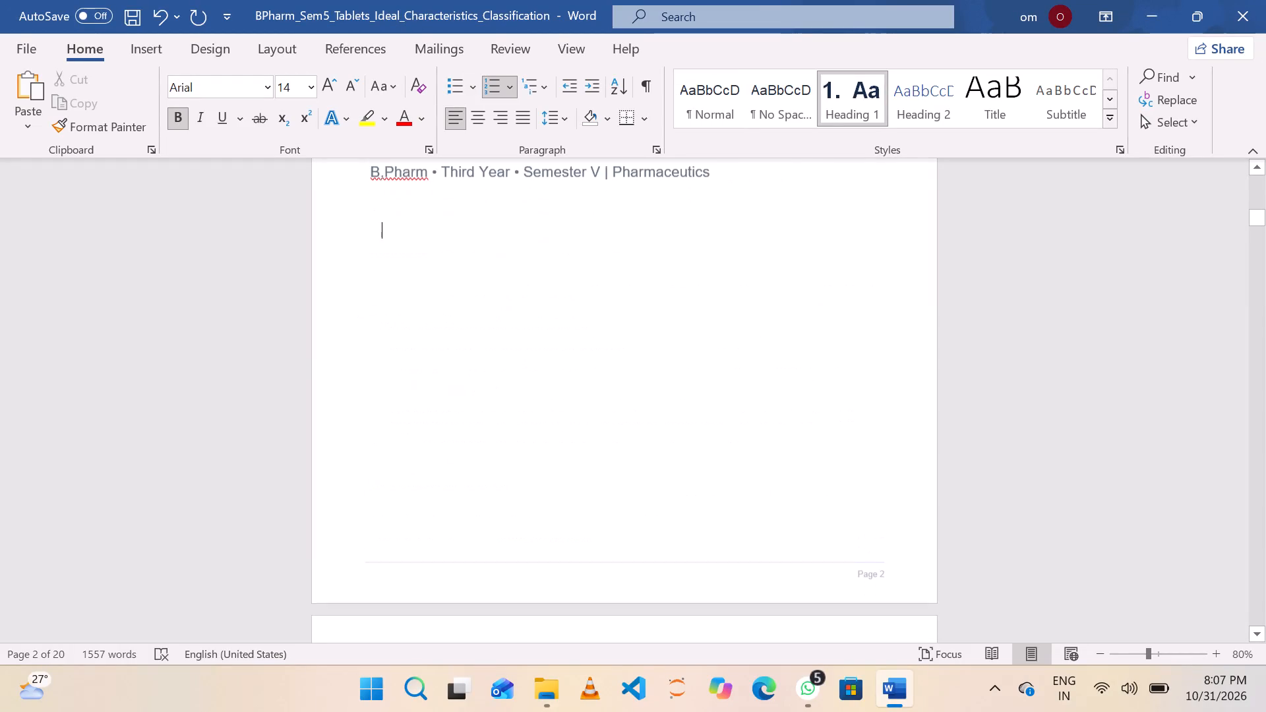
key(Page_Up)
key(Down)
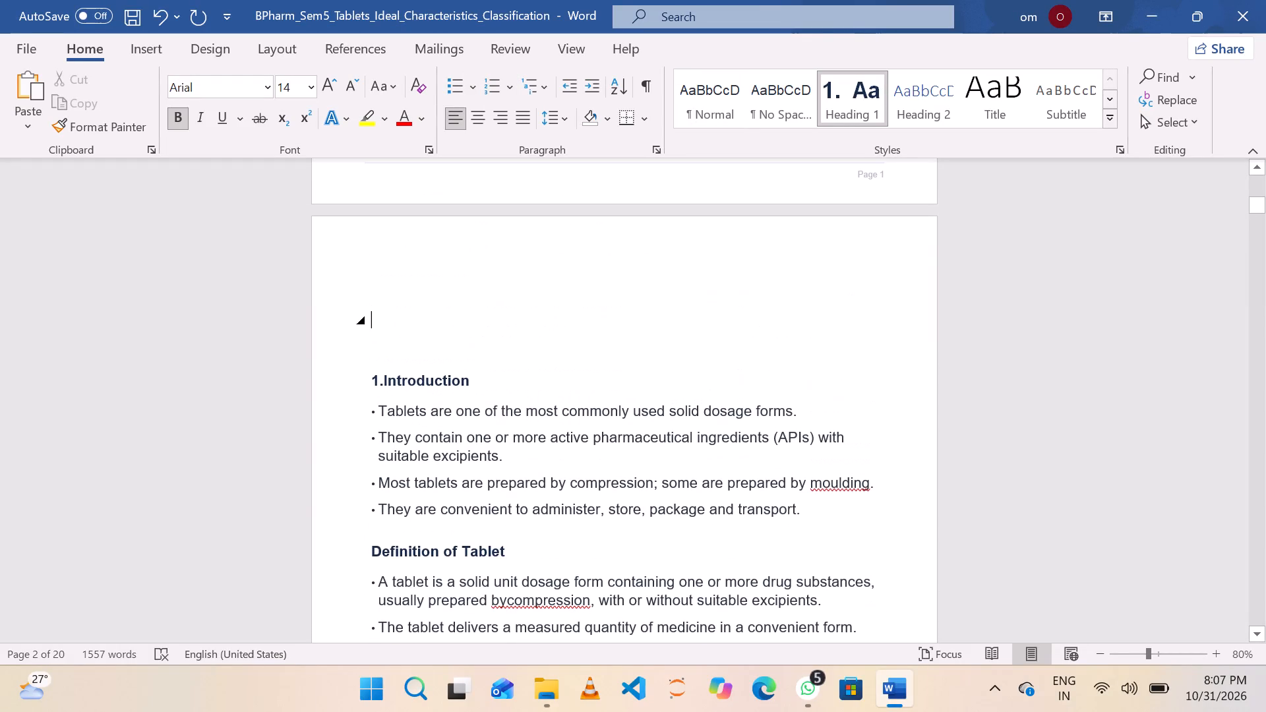
key(Down)
key(Right)
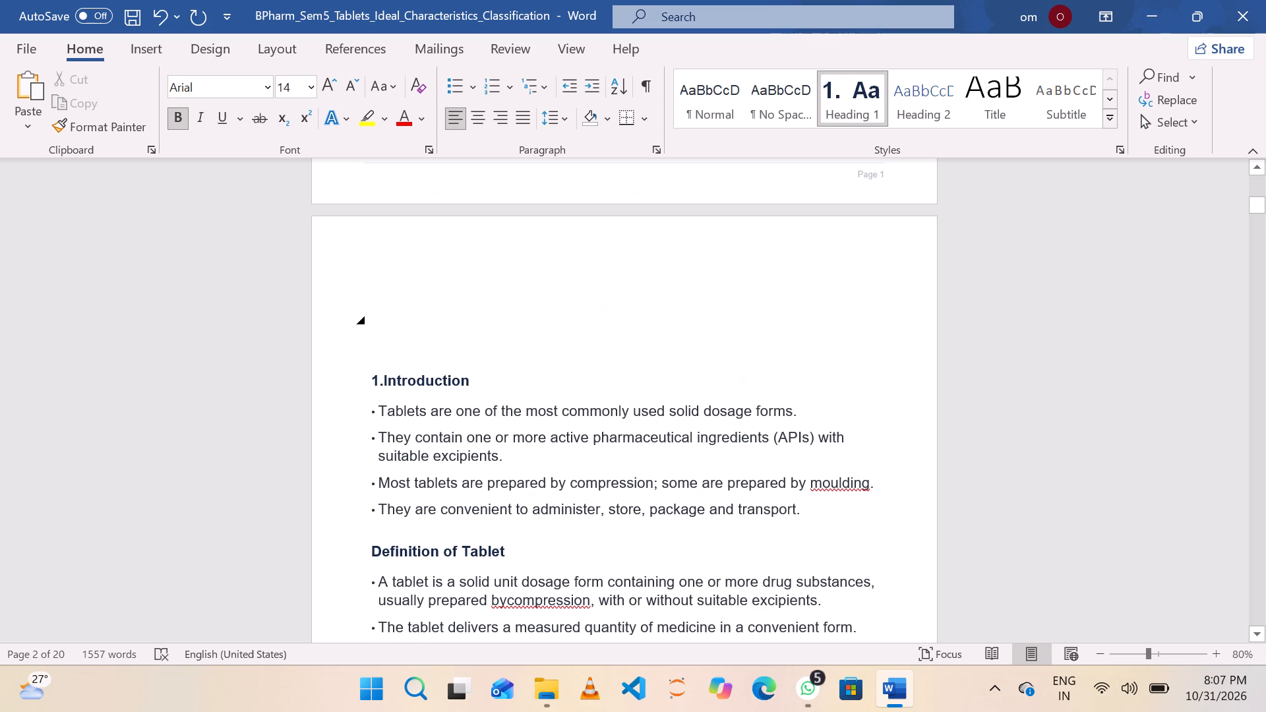
key(BackSpace)
key(BackSpace)
key(Down)
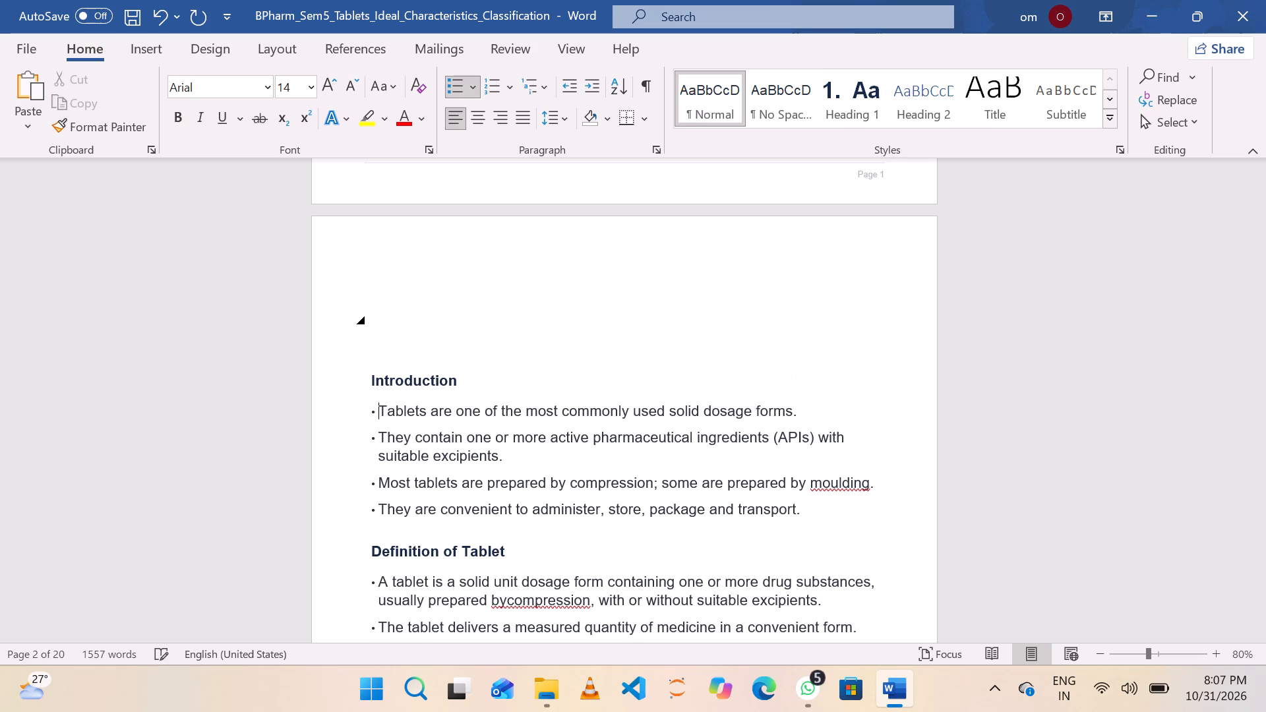
Delete the "B.Pharm • Third Year • Semester V | Pharmaceutics" line below the Definition of Tablet bullets, bringing up the section after it.
key(Down)
key(Down)
key(Down)
key(Down)
key(Down)
key(Down)
key(Down)
click(396, 496)
scroll(393, 493, down, 1)
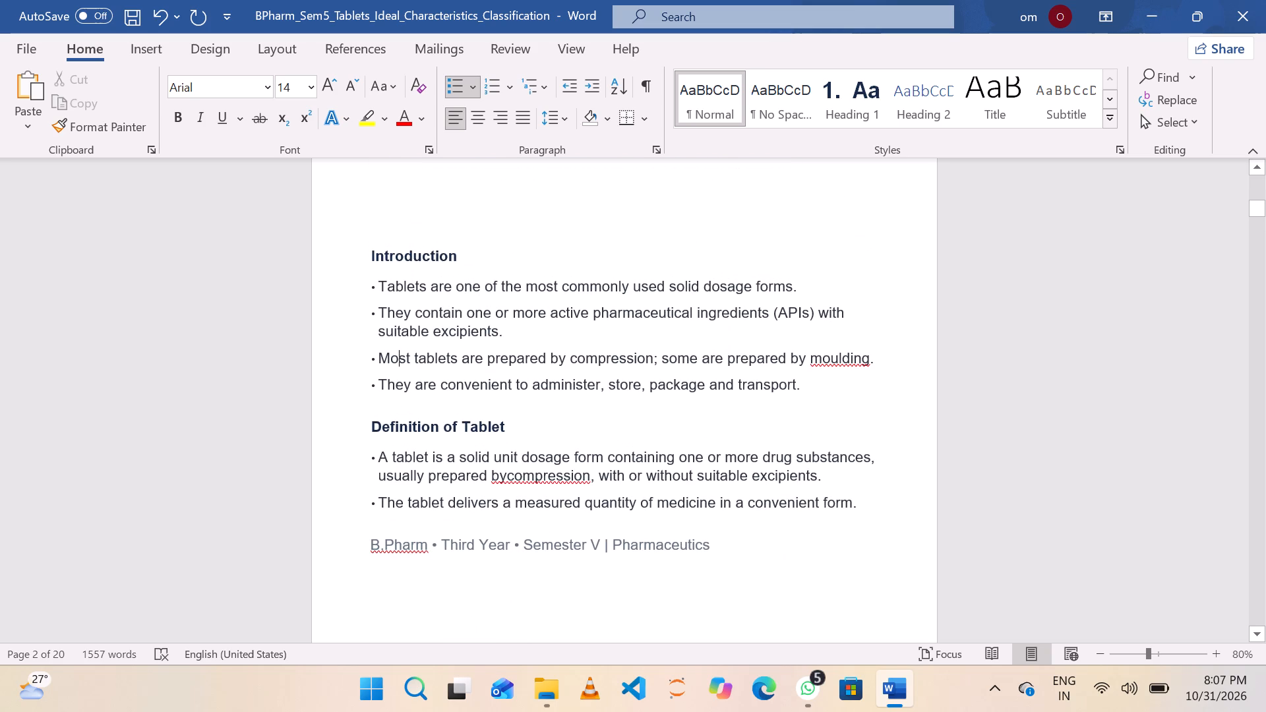
triple_click(485, 541)
key(BackSpace)
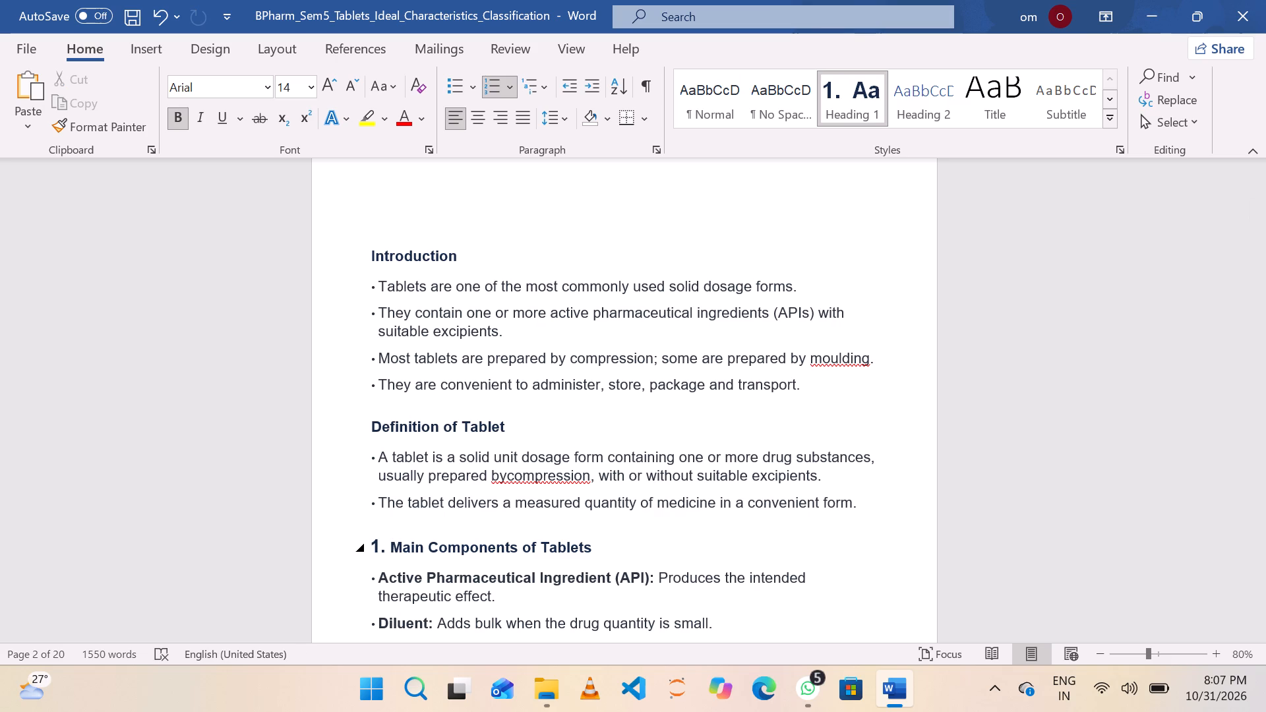
Remove the automatic number from the Main Components of Tablets heading.
key(BackSpace)
key(BackSpace)
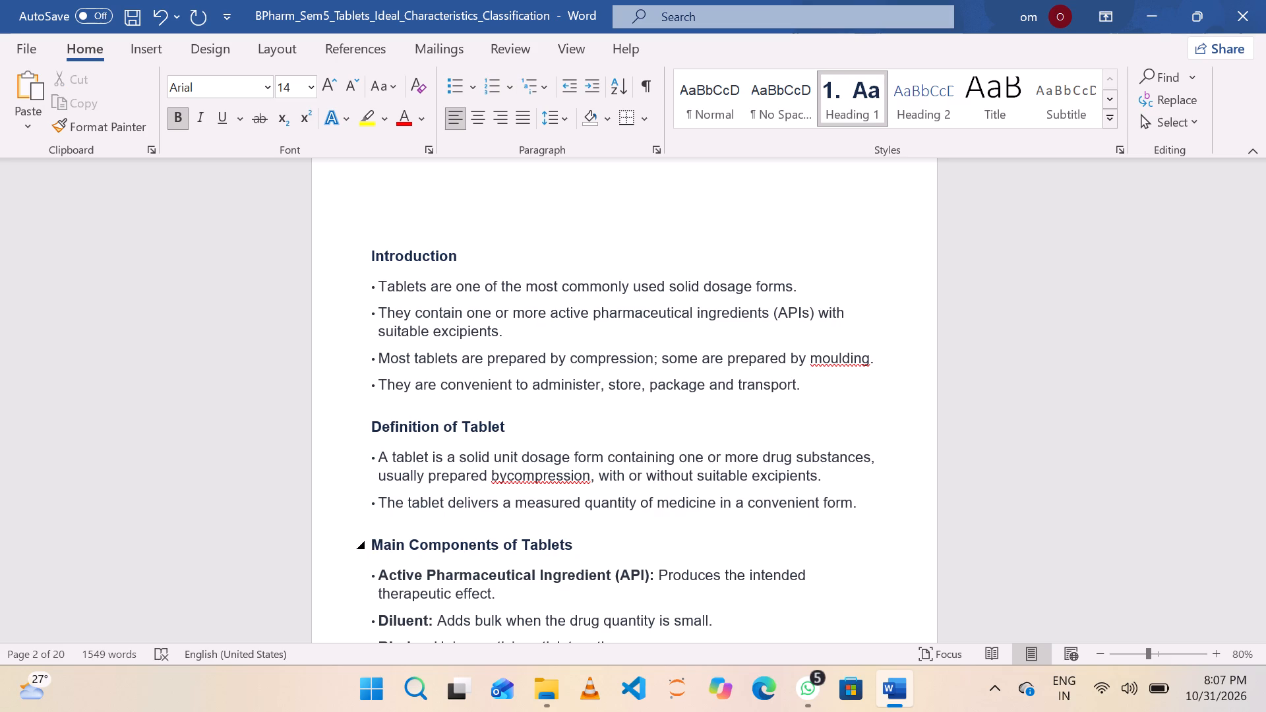
right_click(425, 596)
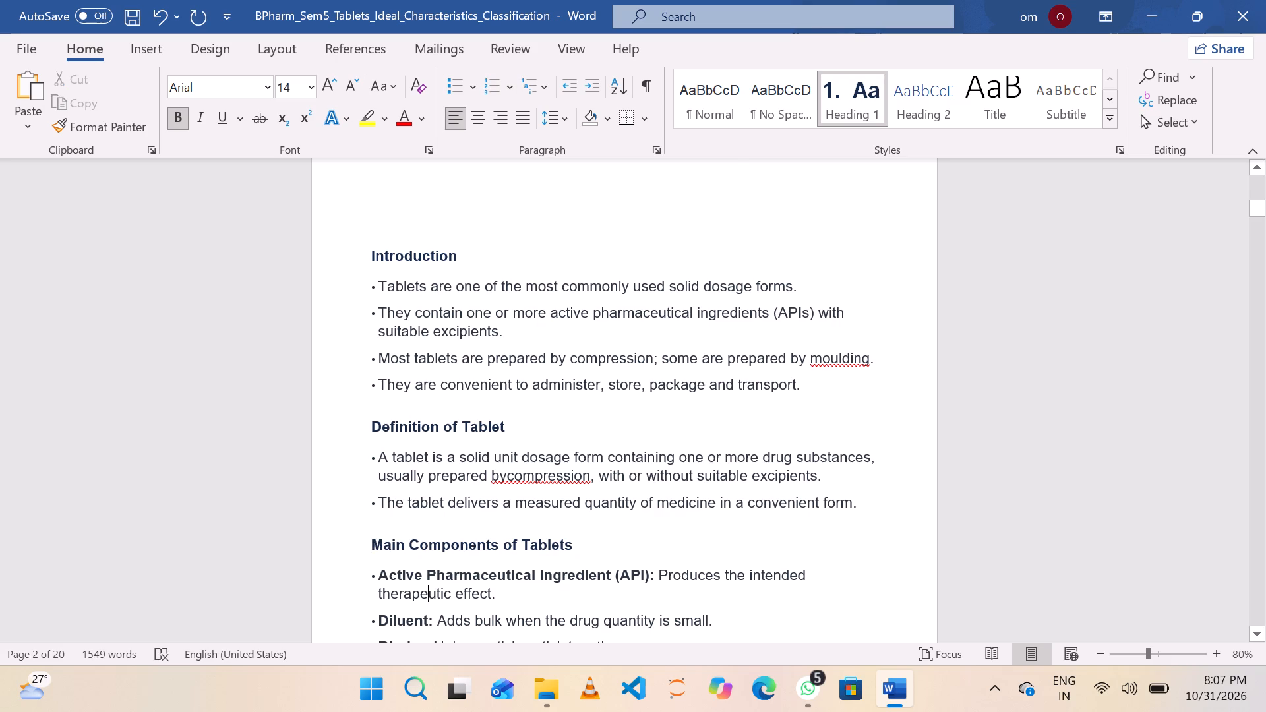
click(328, 527)
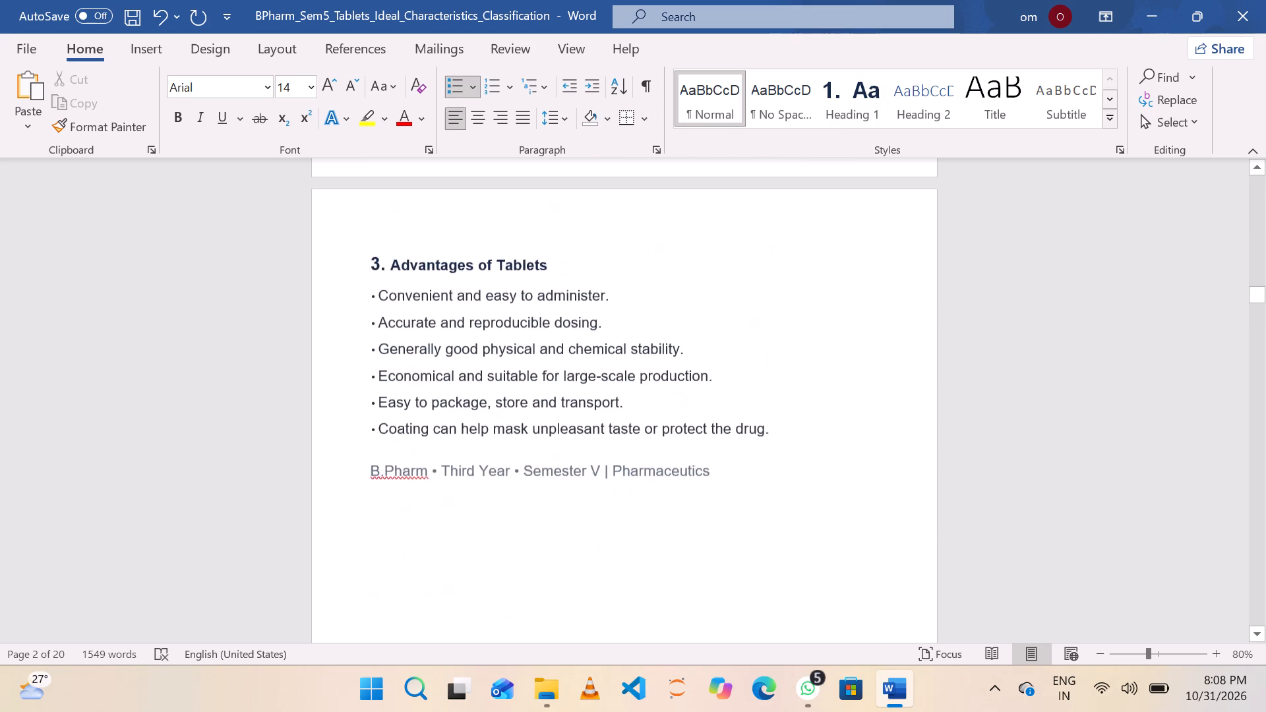
Look through the pages following Main Components of Tablets for remaining repeated B.Pharm lines and numbered headings.
scroll(316, 580, up, 1)
click(316, 580)
drag(316, 580, 330, 528)
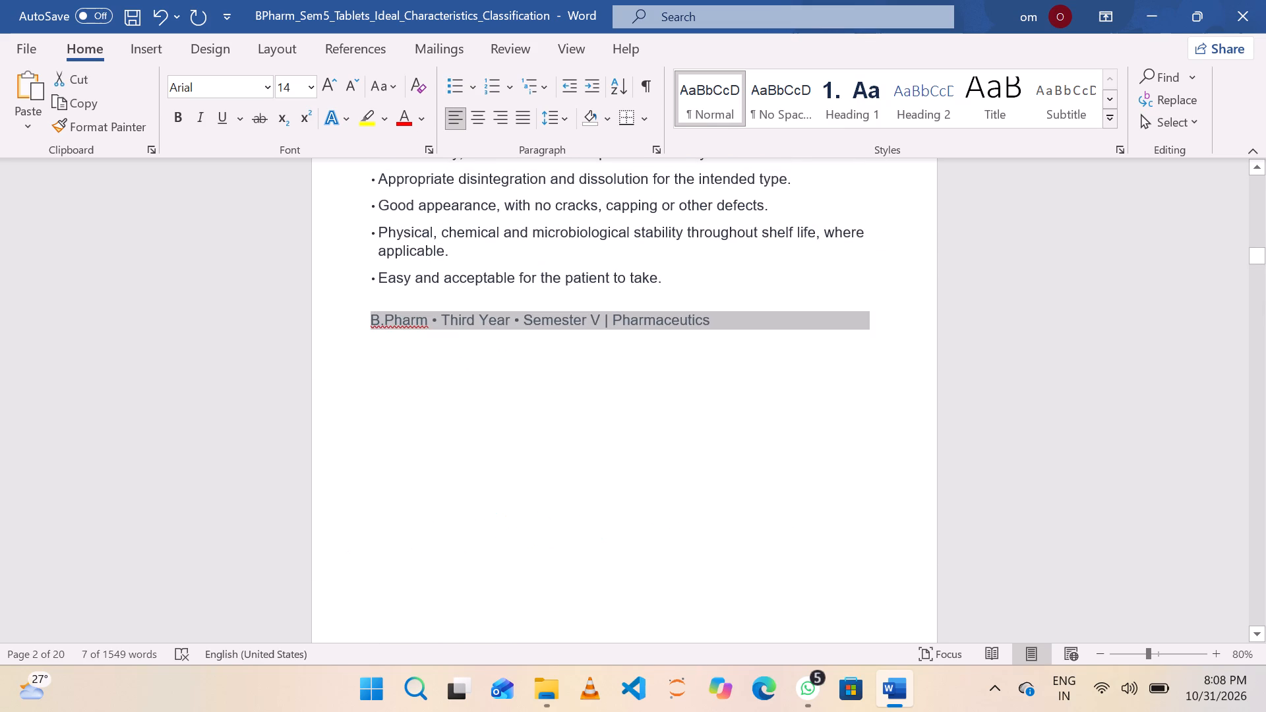
scroll(321, 493, up, 2)
scroll(378, 411, up, 8)
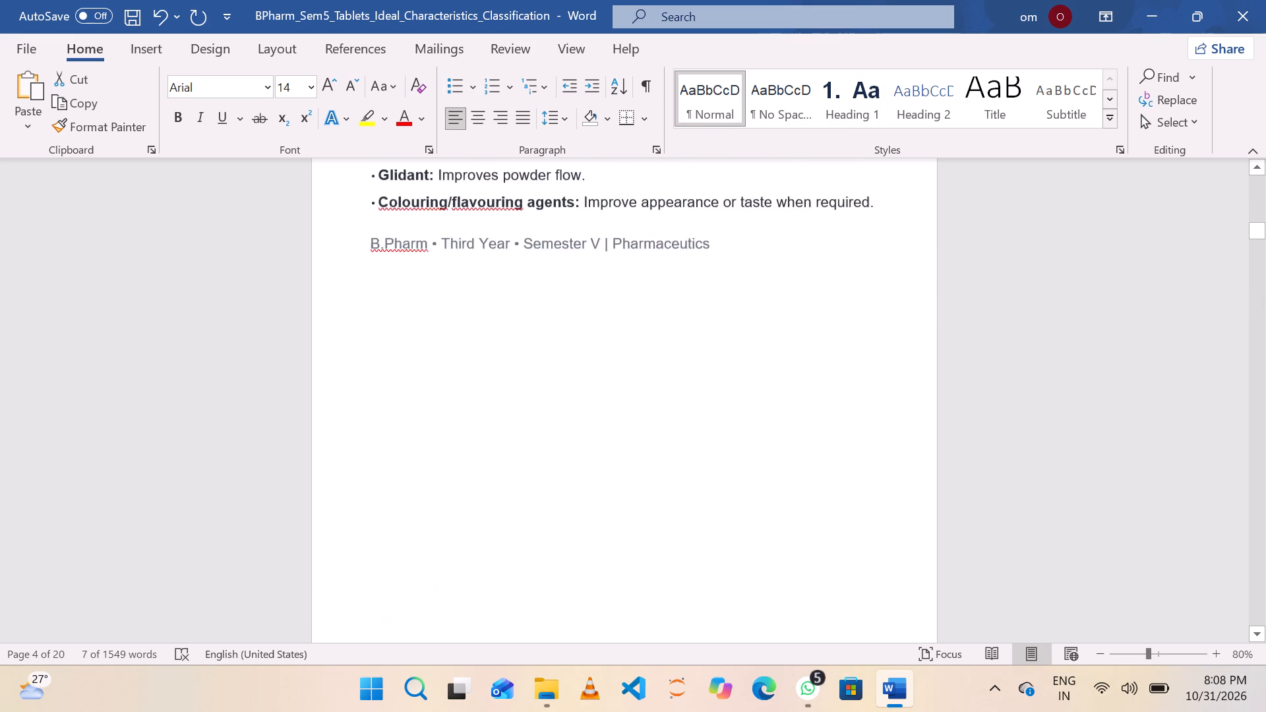
scroll(378, 411, up, 4)
scroll(388, 438, down, 1)
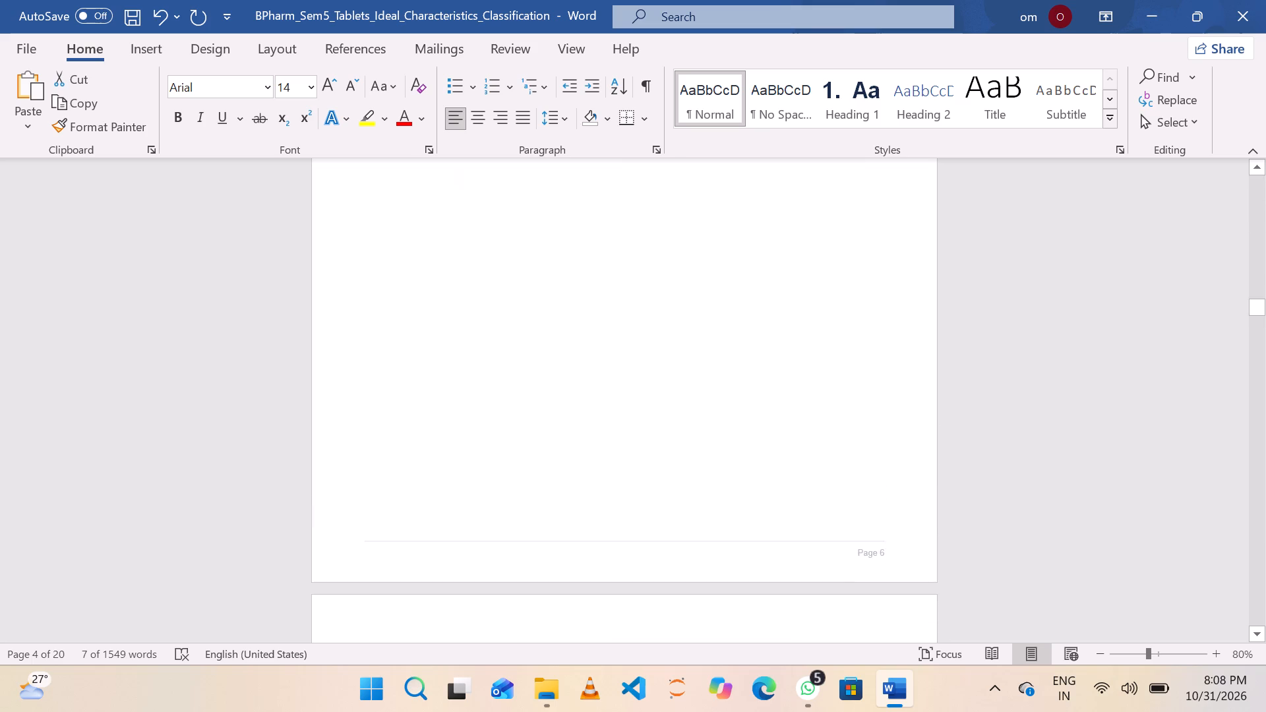
scroll(388, 438, up, 7)
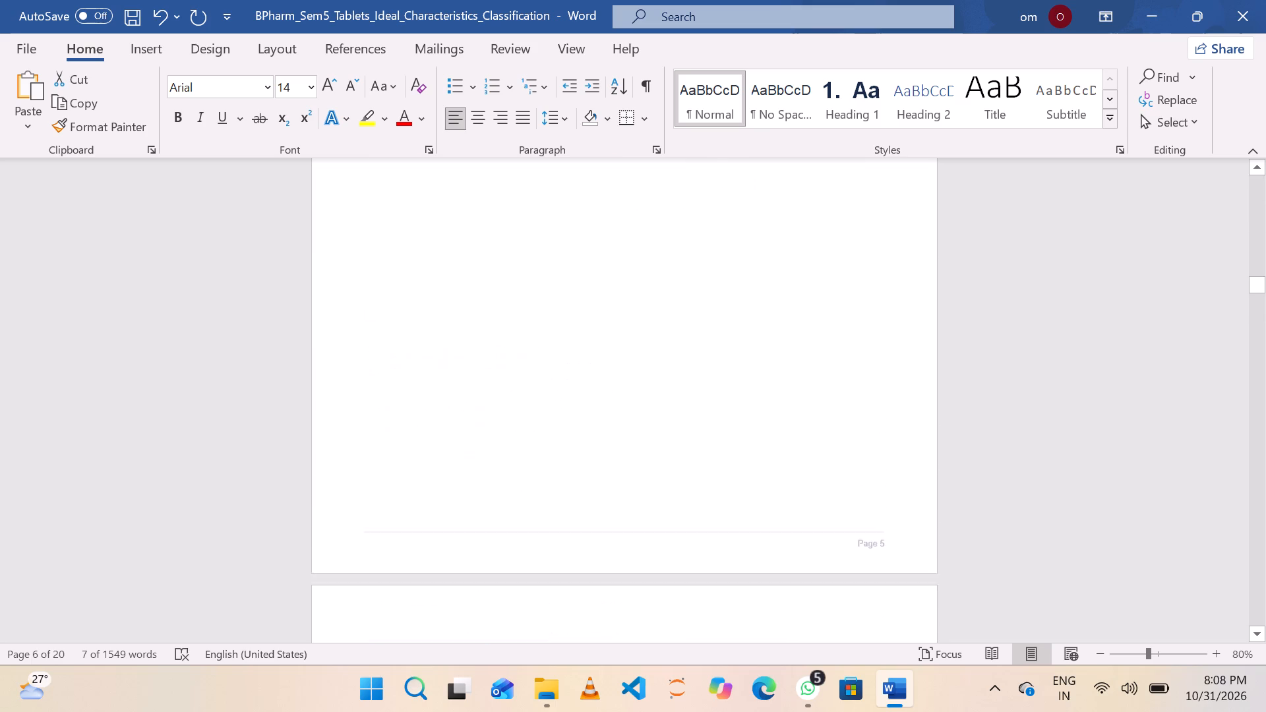
scroll(387, 440, up, 2)
scroll(387, 440, down, 1)
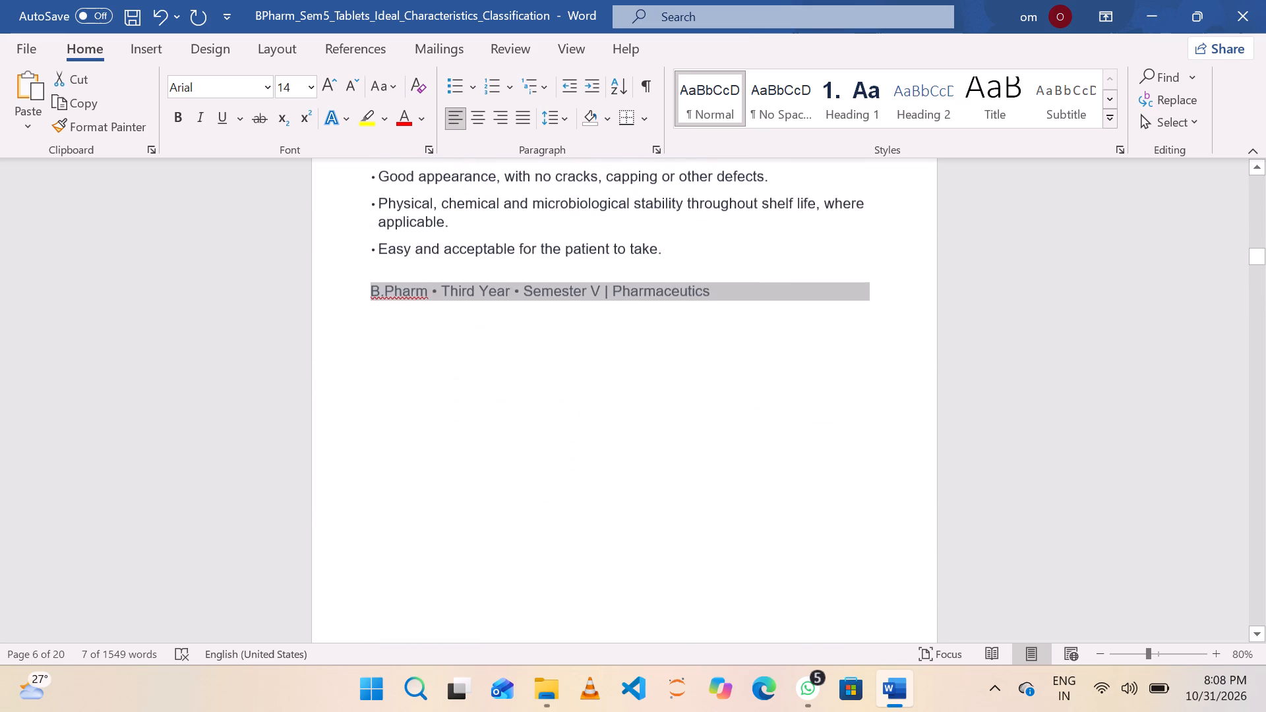
scroll(387, 440, down, 2)
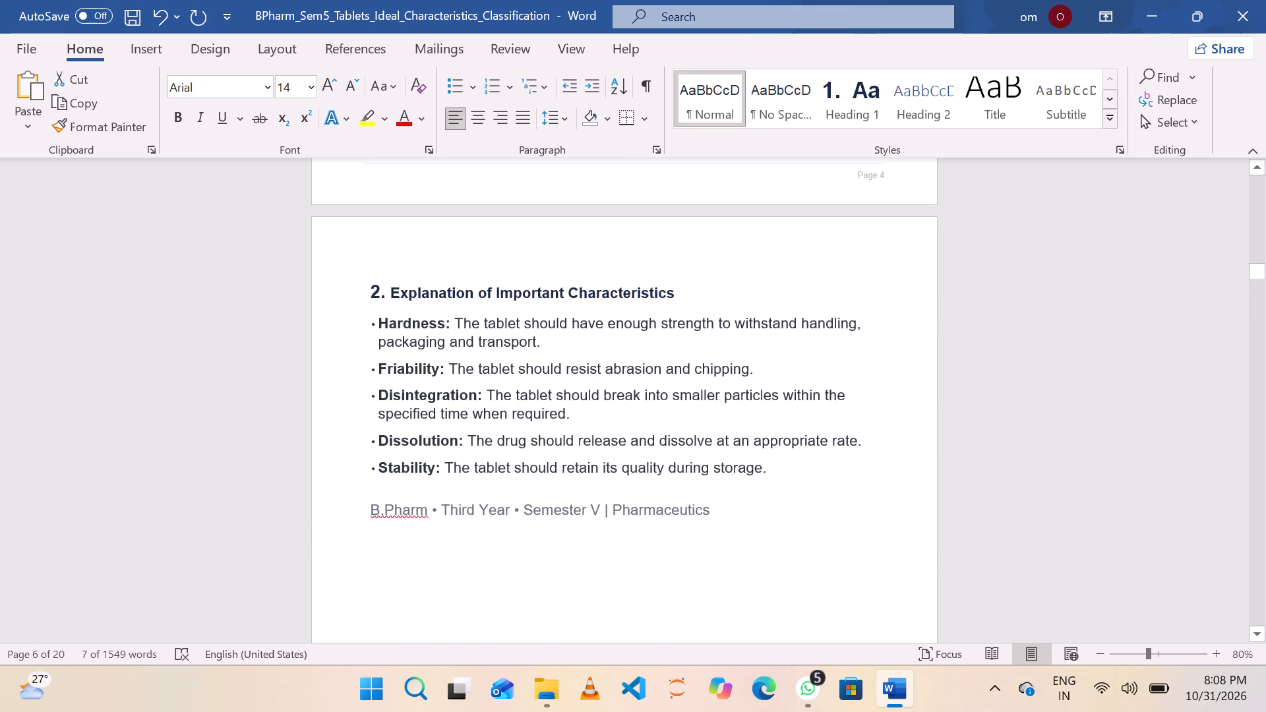
scroll(387, 440, down, 2)
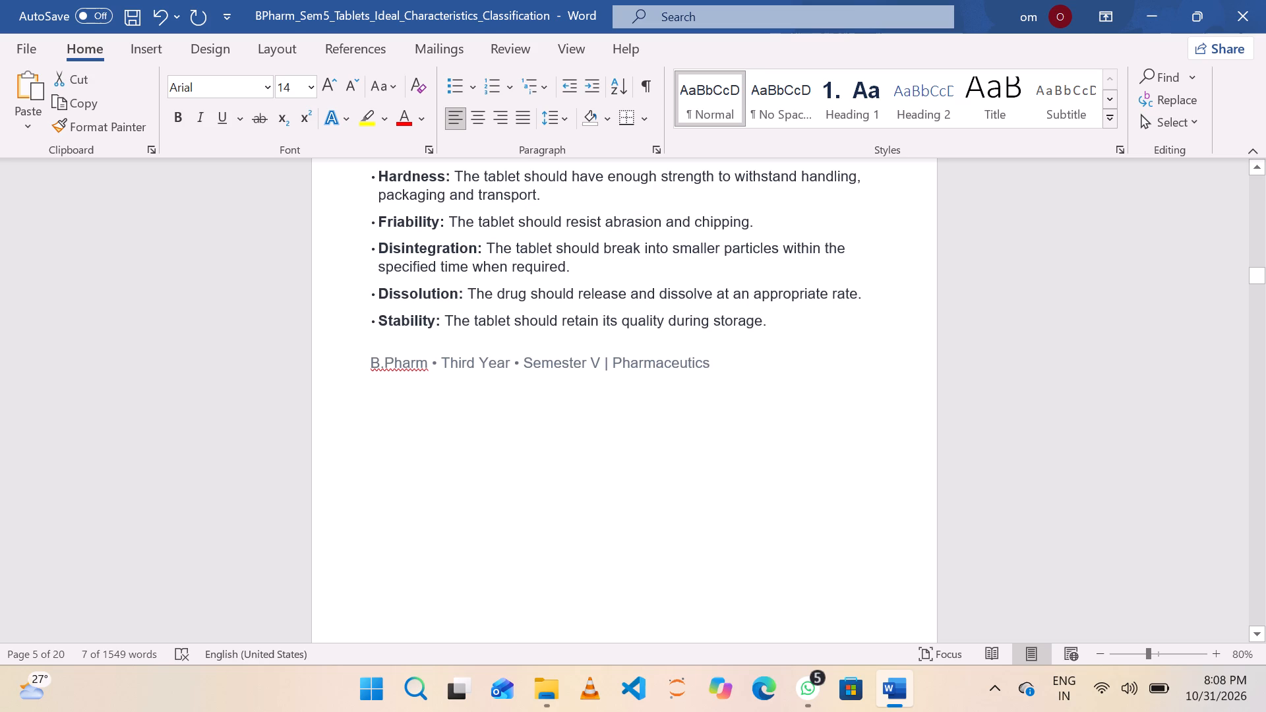
Delete the "B.Pharm • Third Year • Semester V | Pharmaceutics" line below the Stability bullet, bringing up the Advantages of Tablets section.
click(407, 358)
triple_click(407, 358)
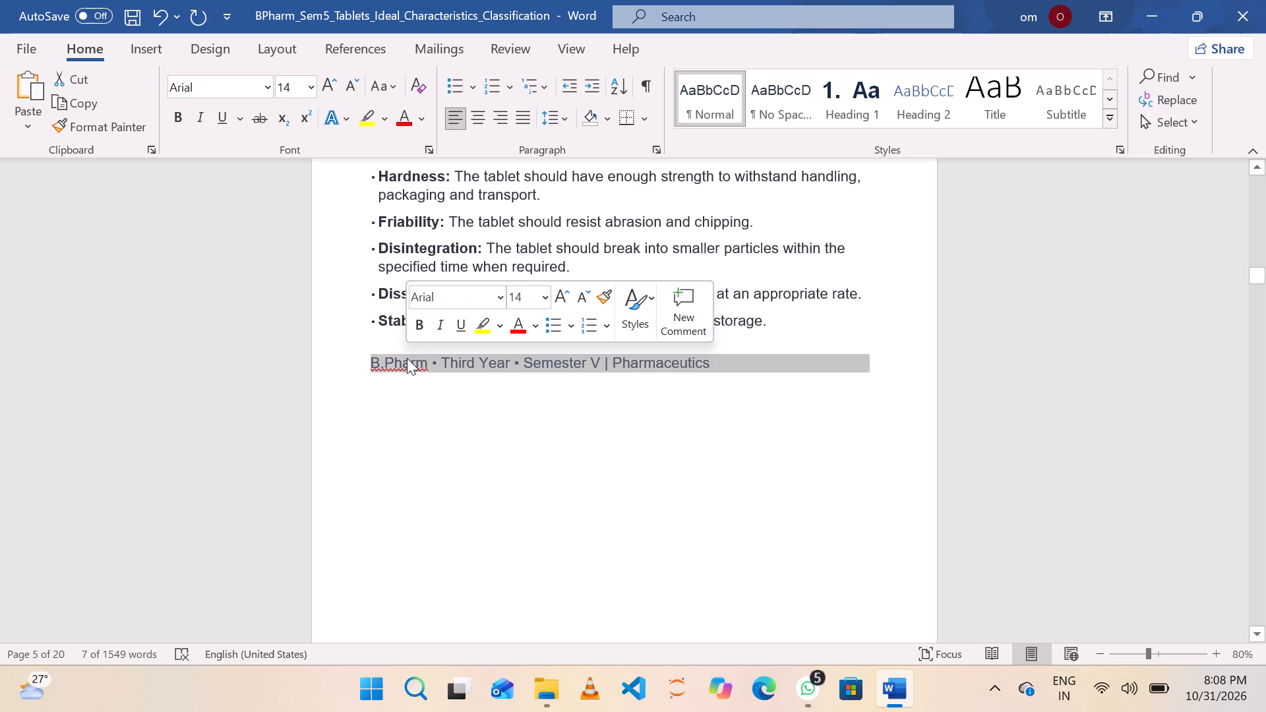
key(BackSpace)
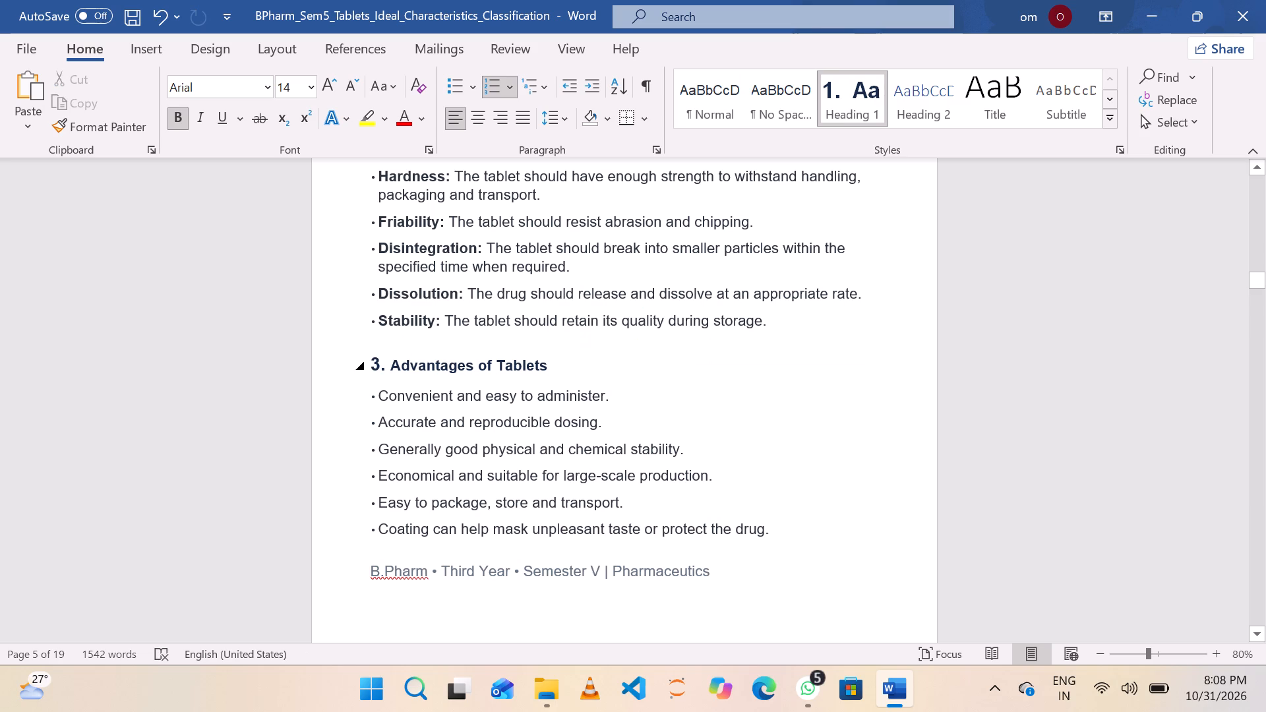
Delete the "B.Pharm • Third Year • Semester V | Pharmaceutics" line below the Advantages of Tablets bullets, bringing up the Limitations of Tablets section.
double_click(480, 572)
triple_click(480, 572)
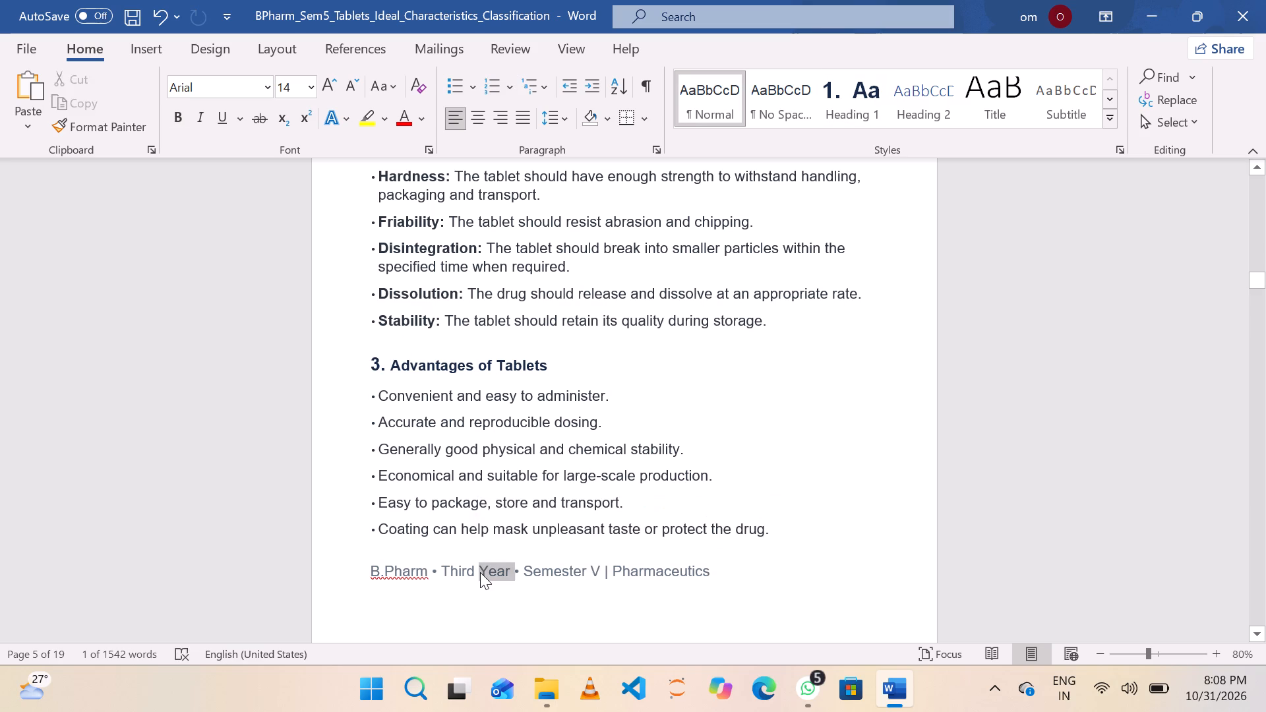
key(BackSpace)
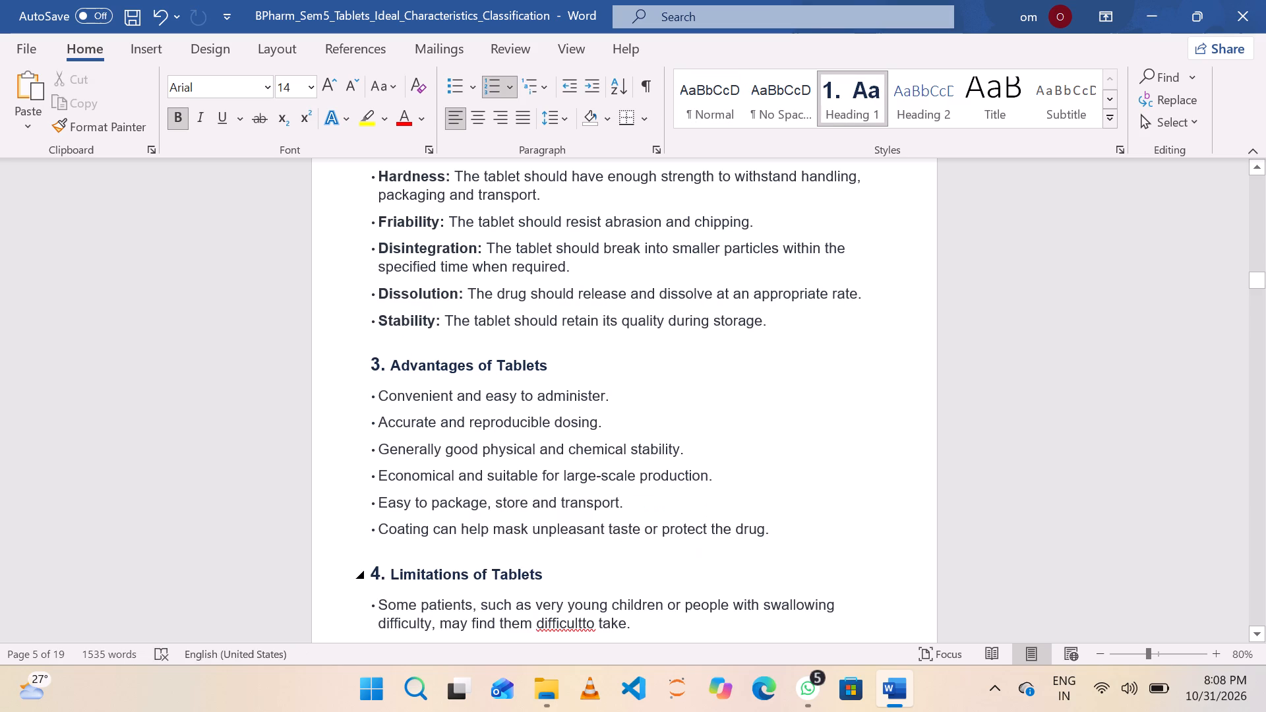
Remove the automatic number from the Ideal Characteristics of Tablets heading.
scroll(382, 404, up, 2)
ctrl+scroll(382, 404, down, 1)
ctrl+scroll(382, 404, up, 1)
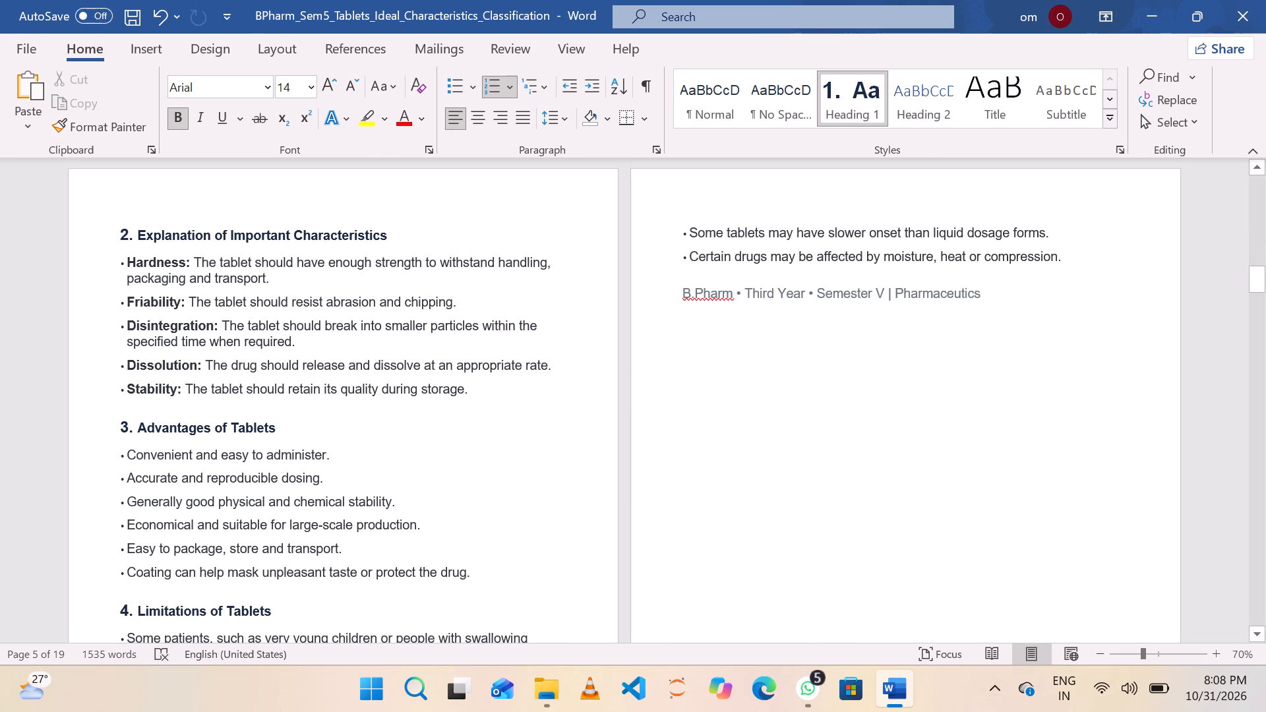
scroll(382, 406, up, 3)
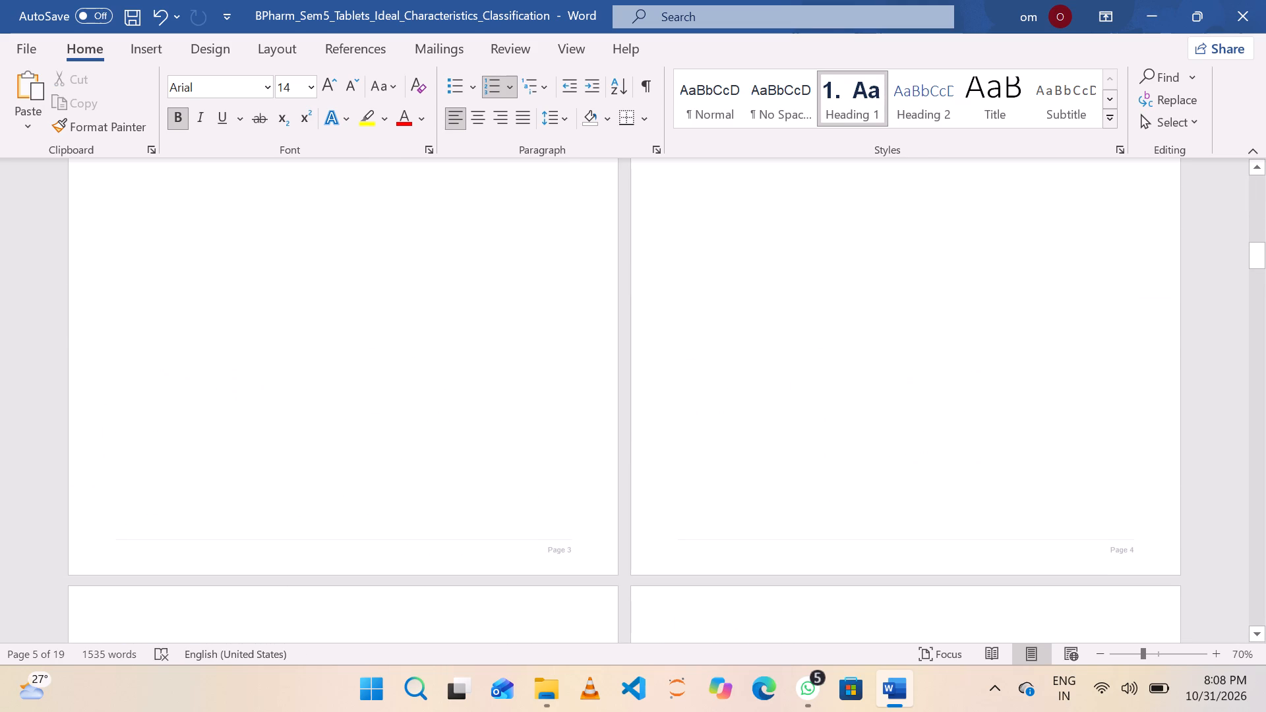
scroll(382, 406, down, 1)
ctrl+scroll(382, 406, up, 5)
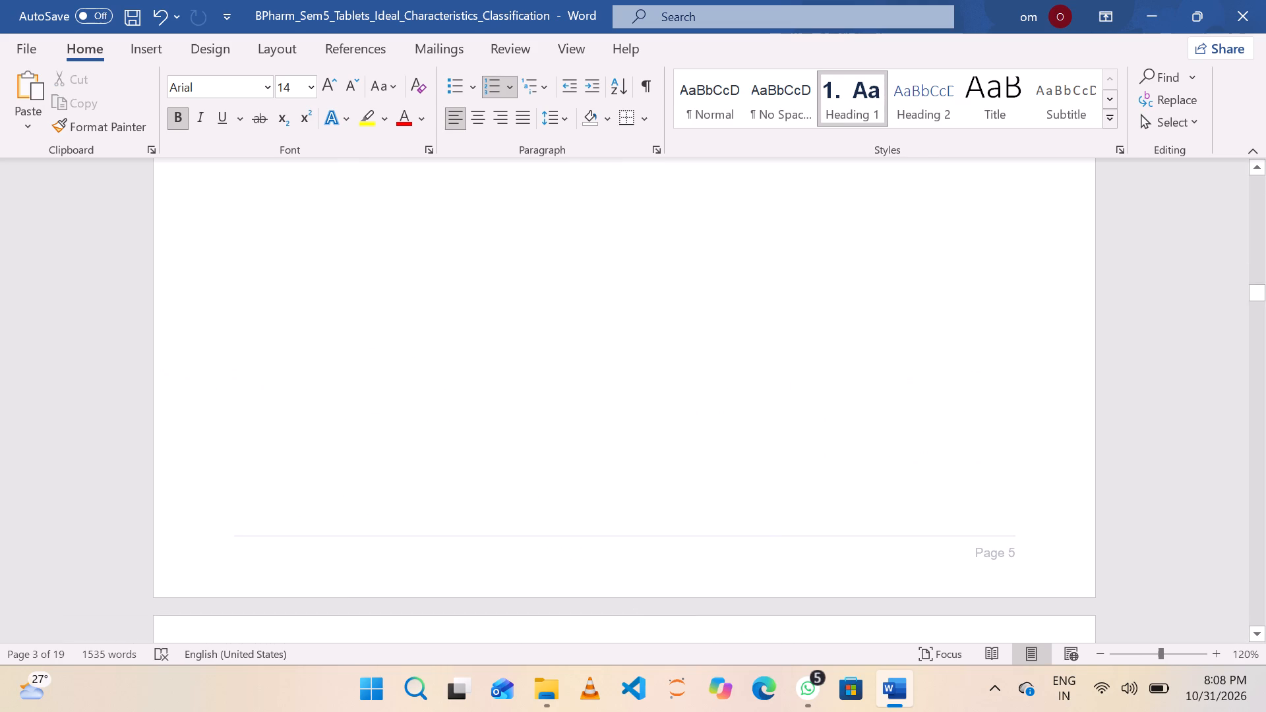
ctrl+scroll(382, 406, down, 2)
click(382, 406)
scroll(382, 406, up, 2)
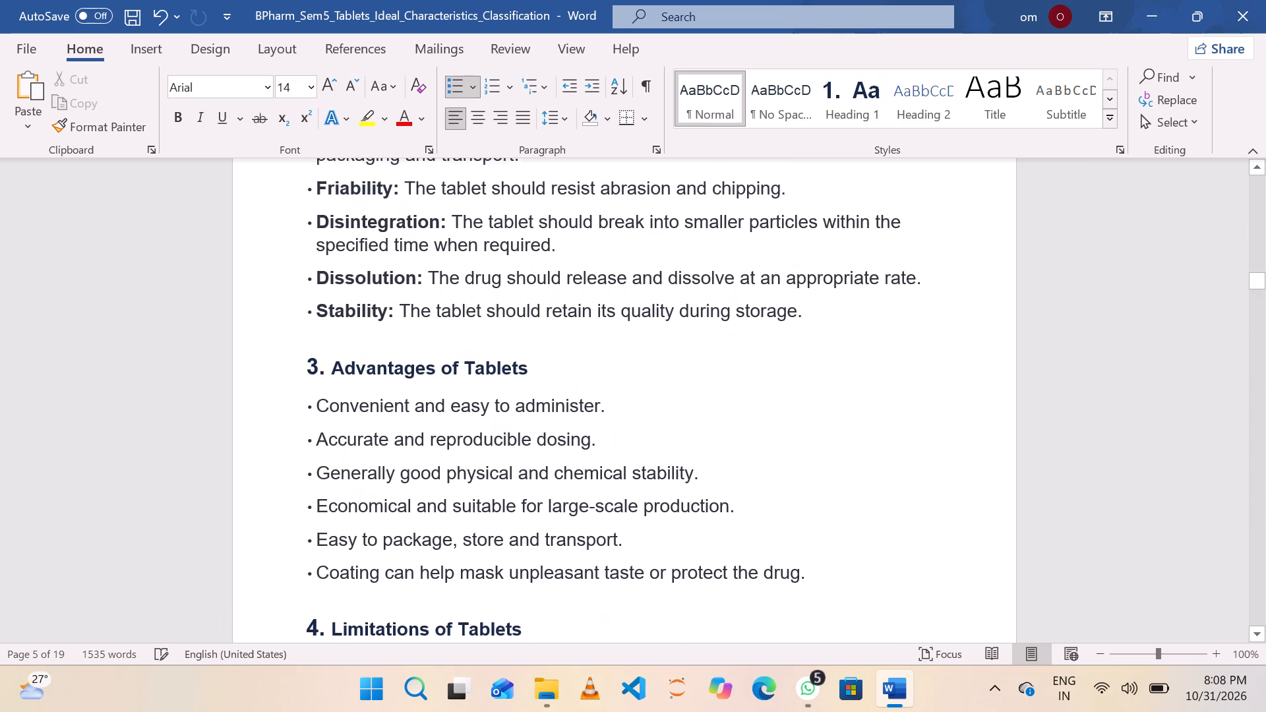
scroll(382, 406, up, 2)
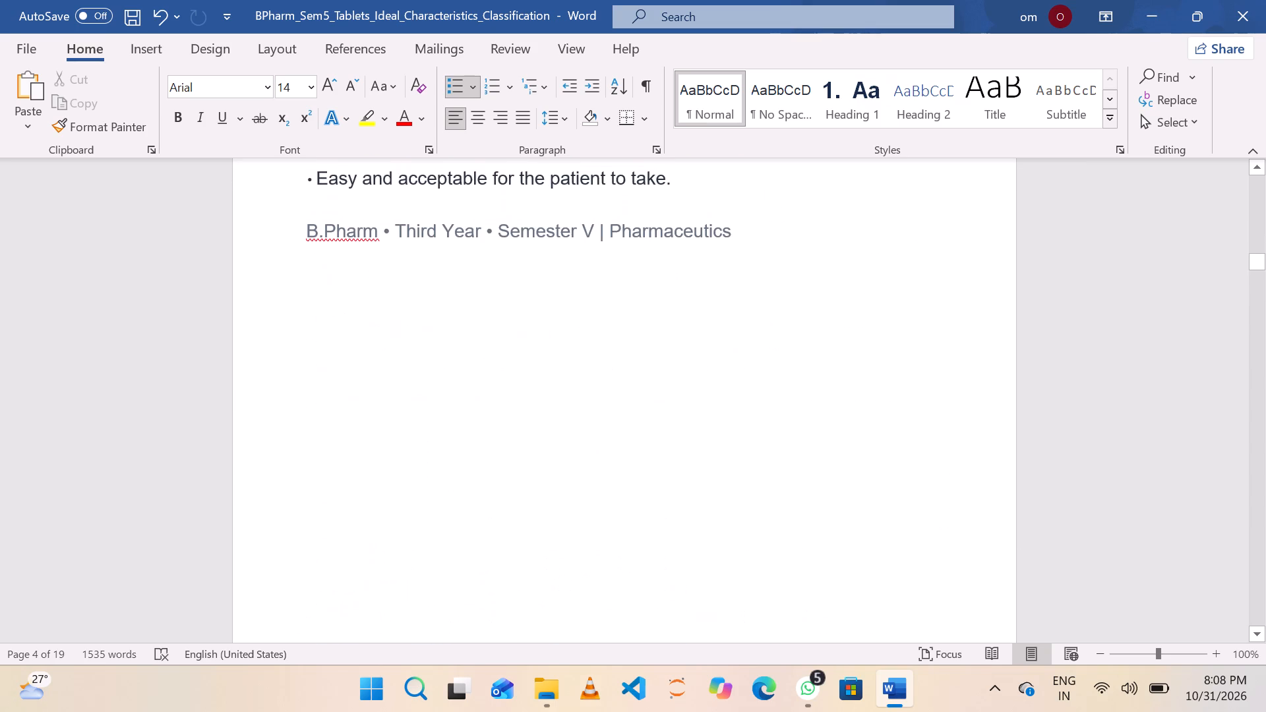
scroll(379, 425, up, 1)
drag(378, 435, 315, 711)
scroll(311, 711, up, 1)
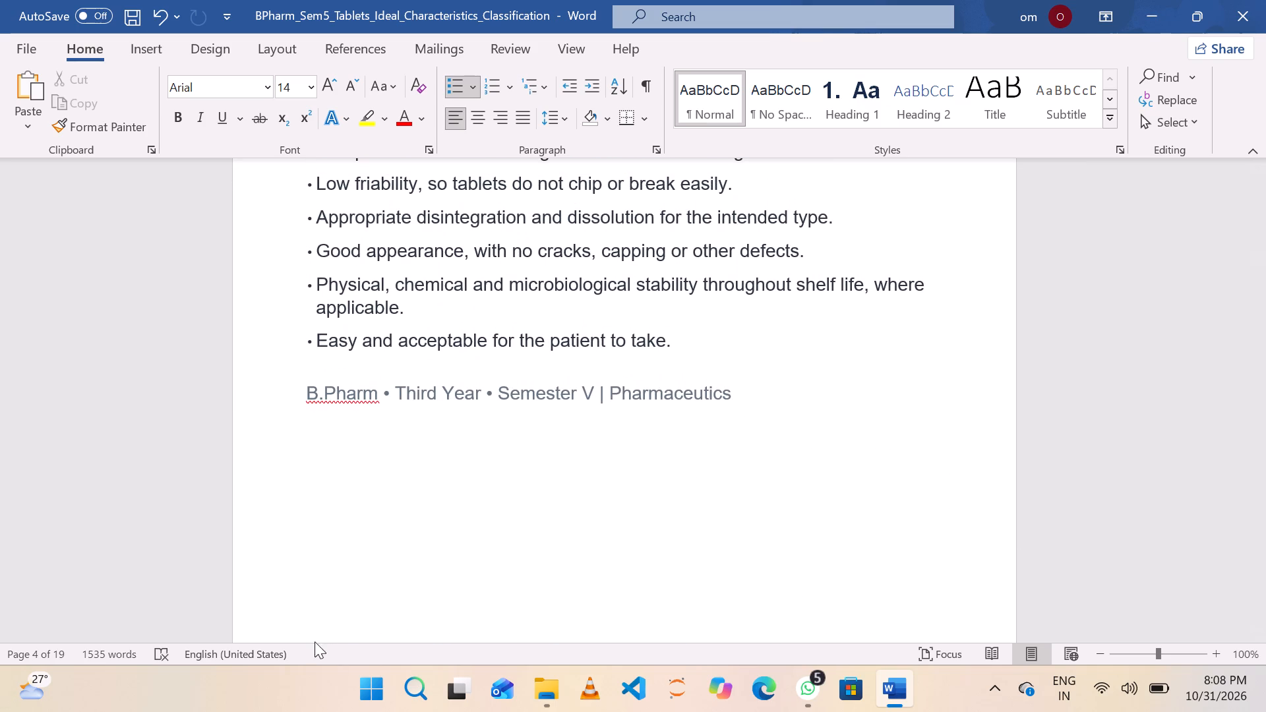
scroll(319, 506, up, 2)
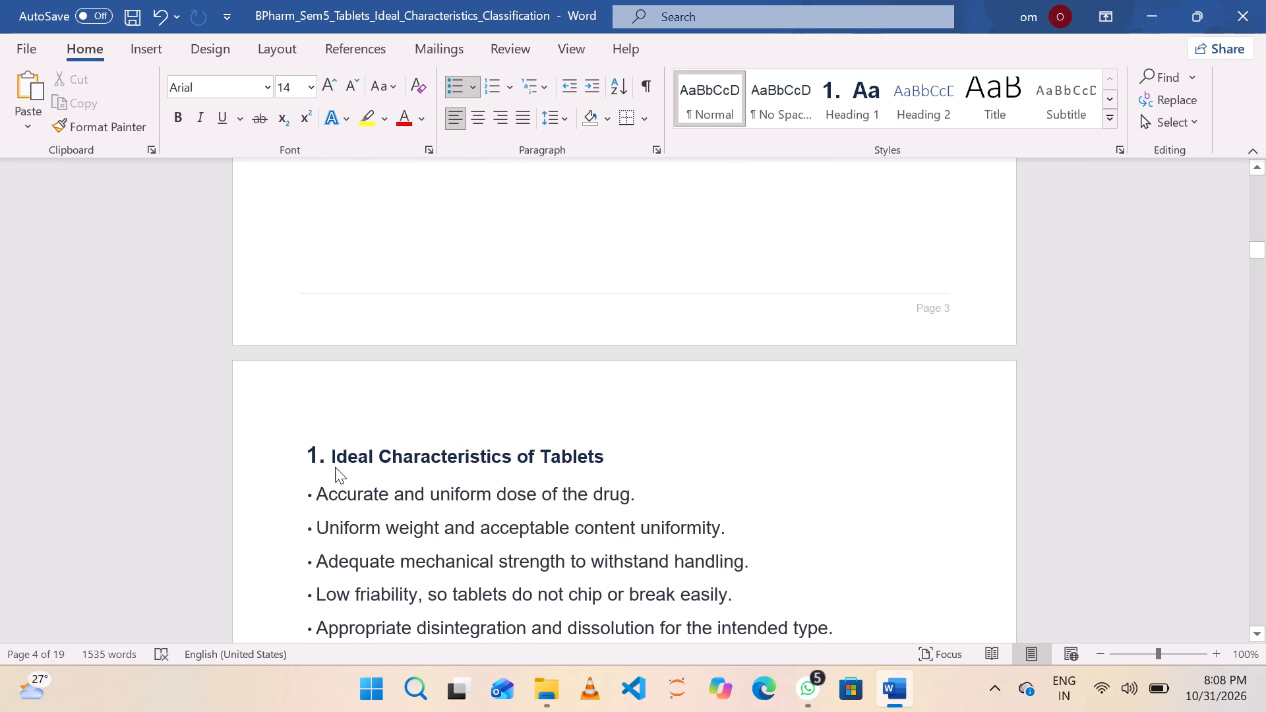
click(322, 456)
key(BackSpace)
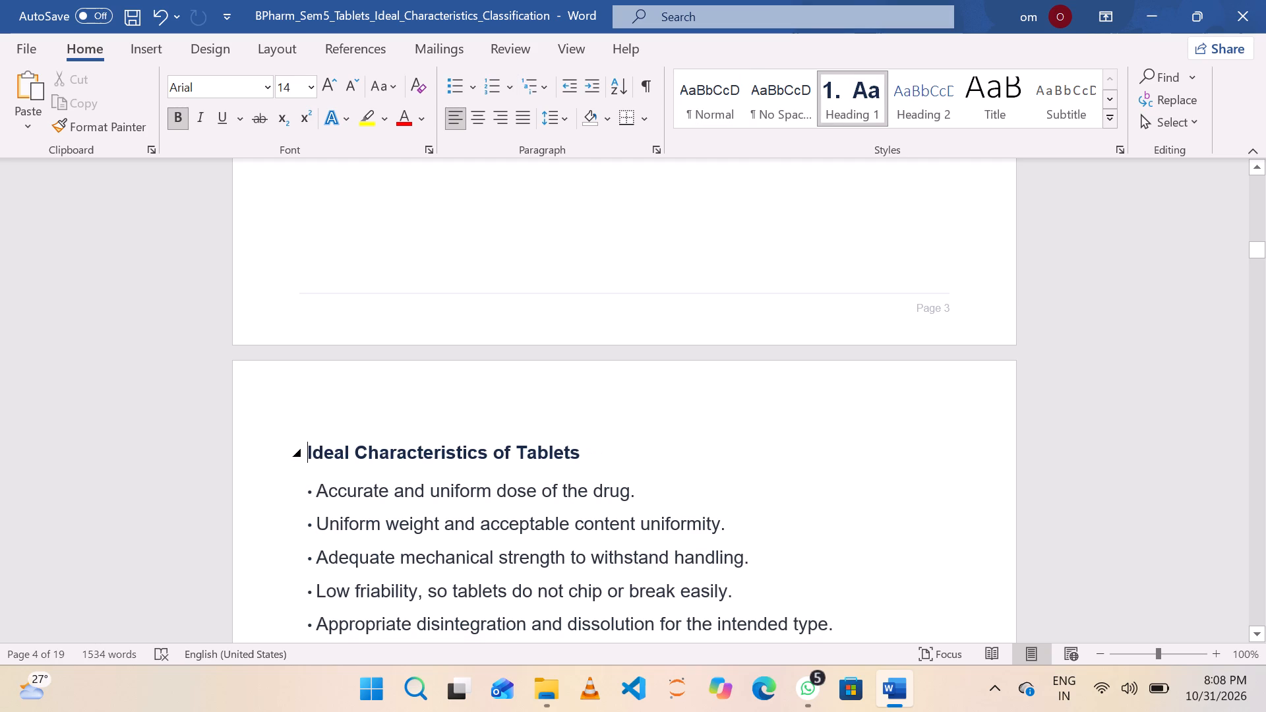
Delete the "B.Pharm • Third Year • Semester V | Pharmaceutics" line below the Ideal Characteristics of Tablets bullets, bringing up the section after it.
key(Page_Down)
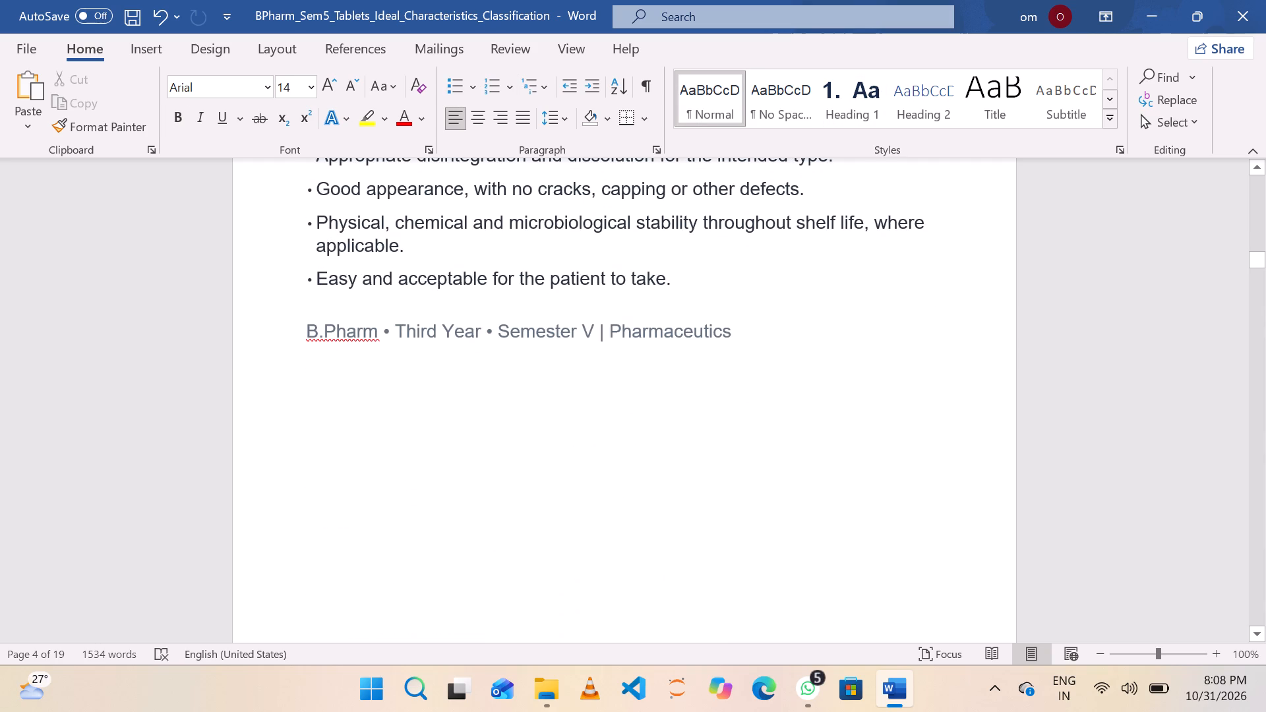
key(Right)
key(Right)
key(Right)
key(Right)
key(Right)
key(Right)
key(Right)
key(Right)
key(Right)
key(Right)
key(Right)
key(Right)
key(Right)
key(Right)
key(Right)
key(Right)
key(Right)
key(Right)
key(Right)
key(Right)
double_click(347, 336)
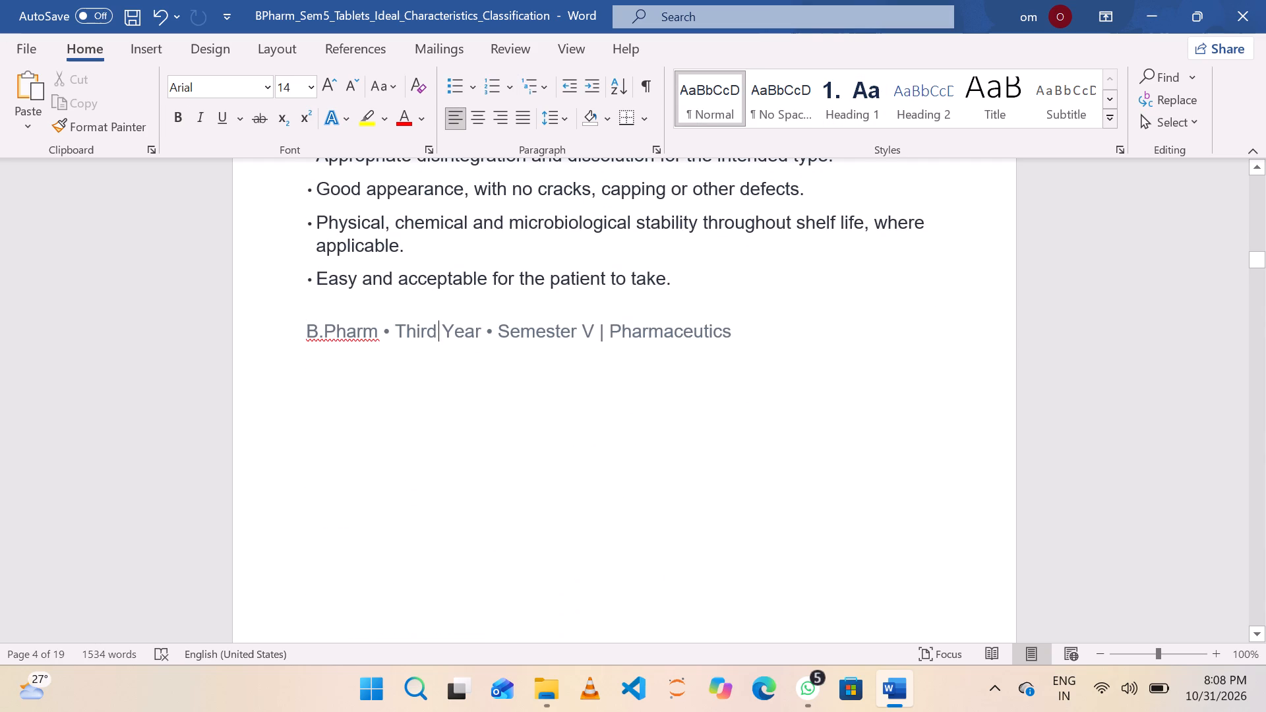
triple_click(347, 336)
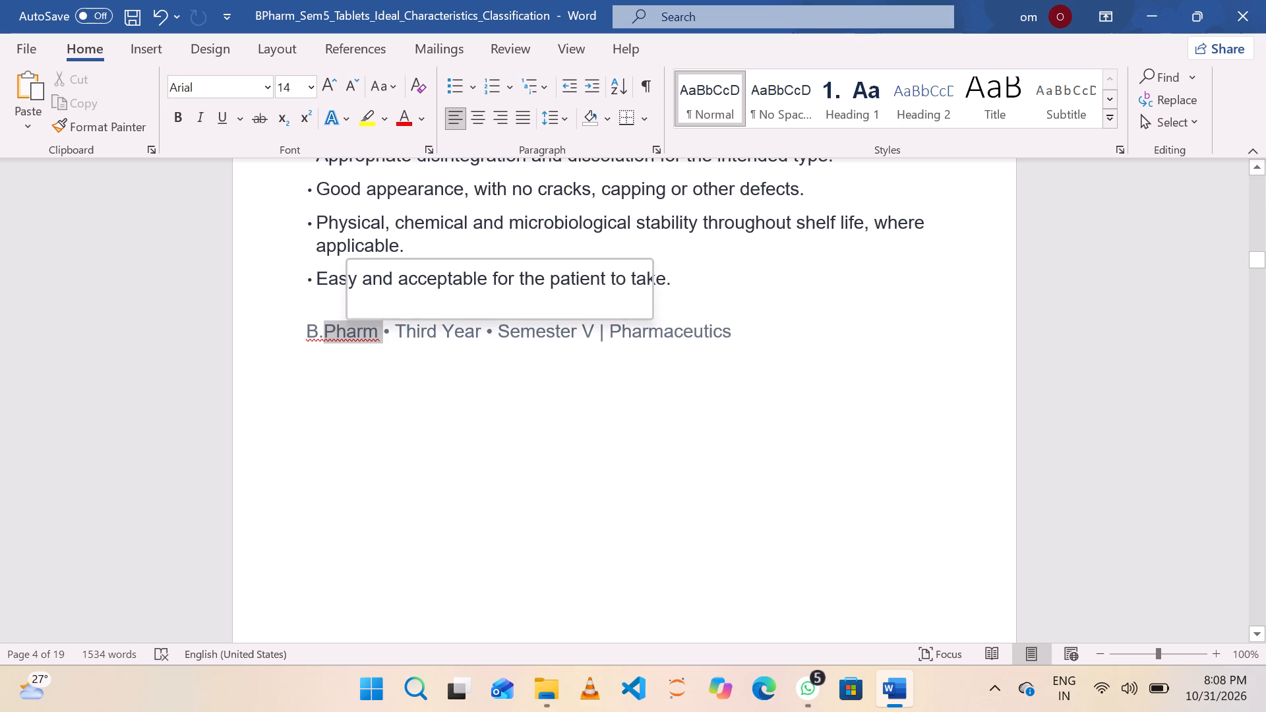
click(347, 336)
double_click(347, 336)
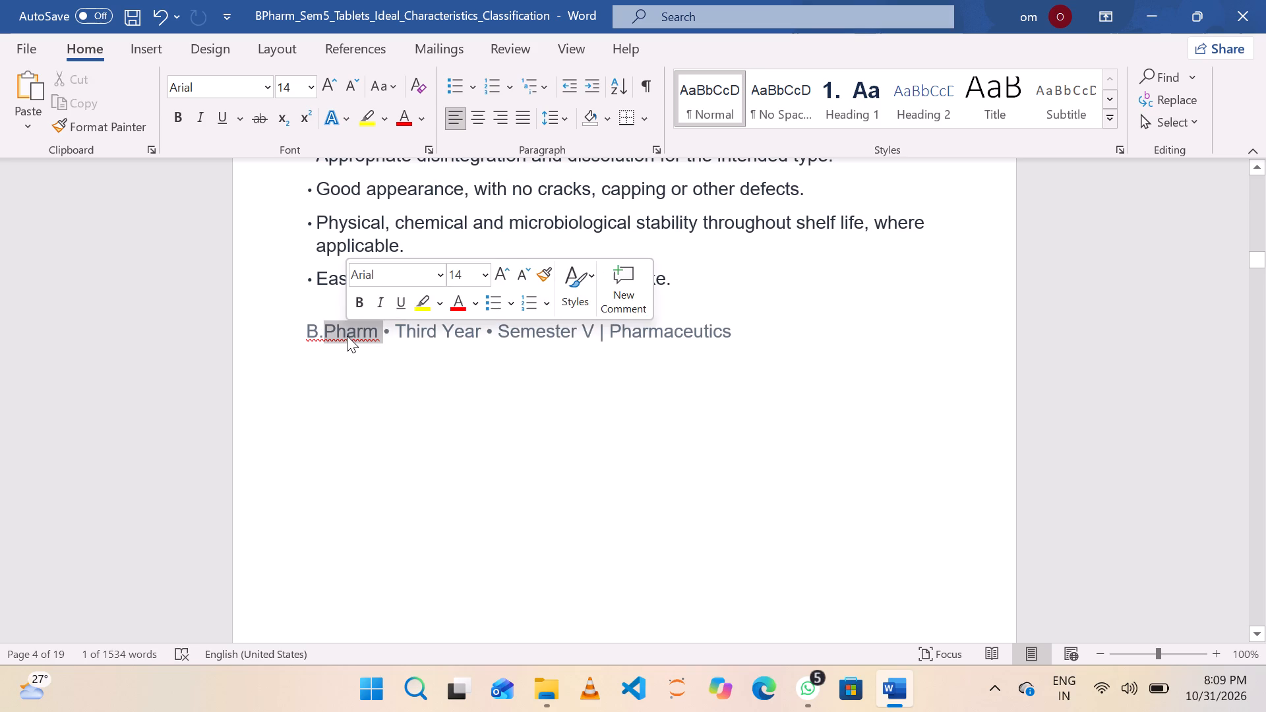
triple_click(347, 336)
key(Delete)
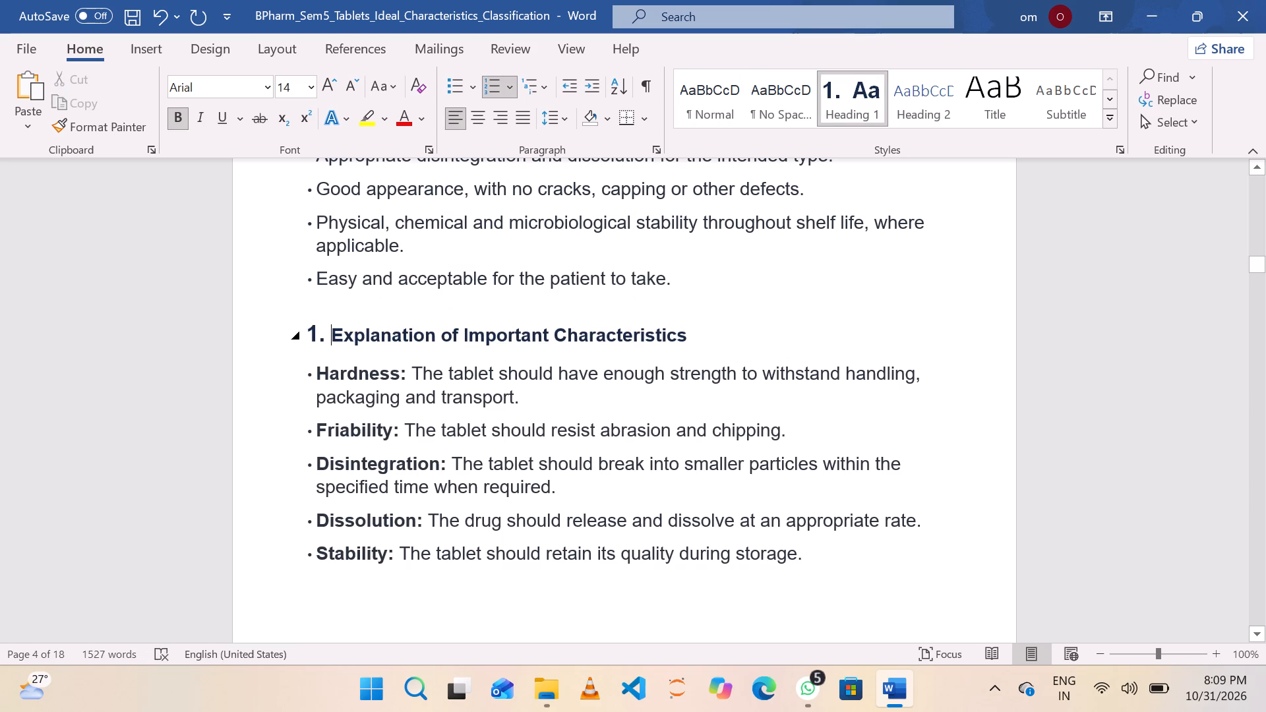
Remove the automatic number and its leftover indent from the Explanation of Important Characteristics heading.
key(BackSpace)
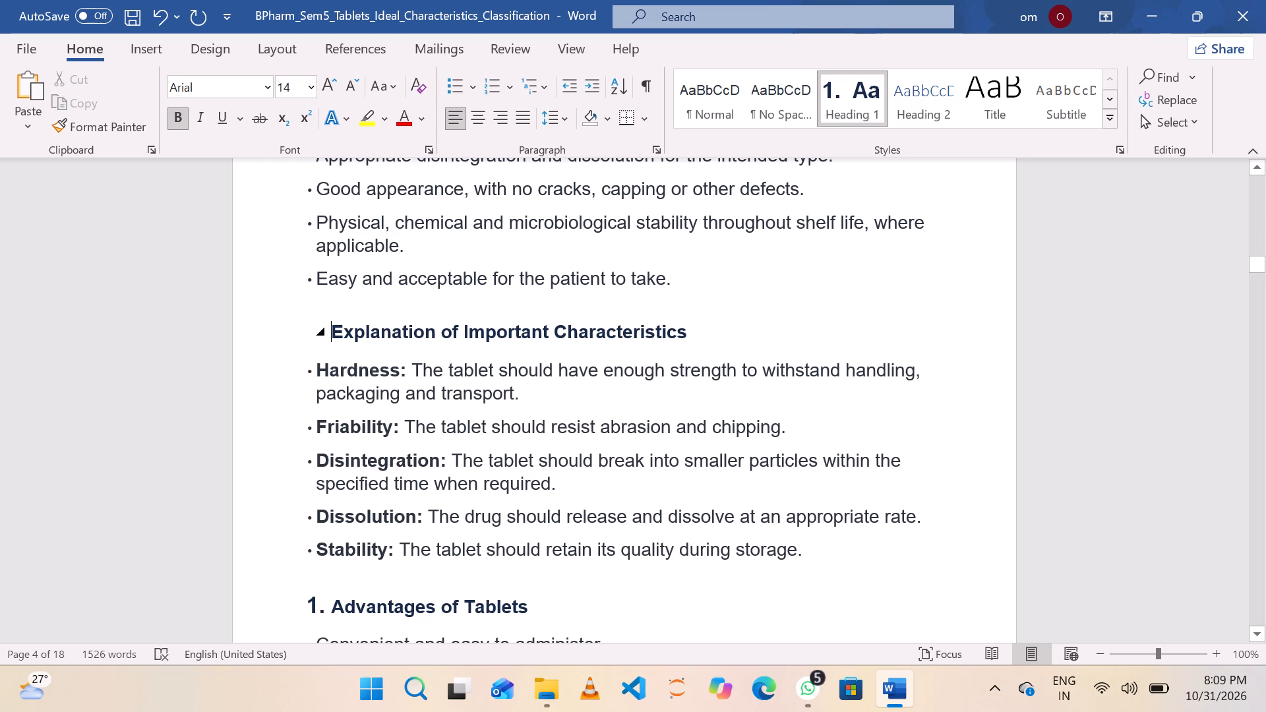
key(BackSpace)
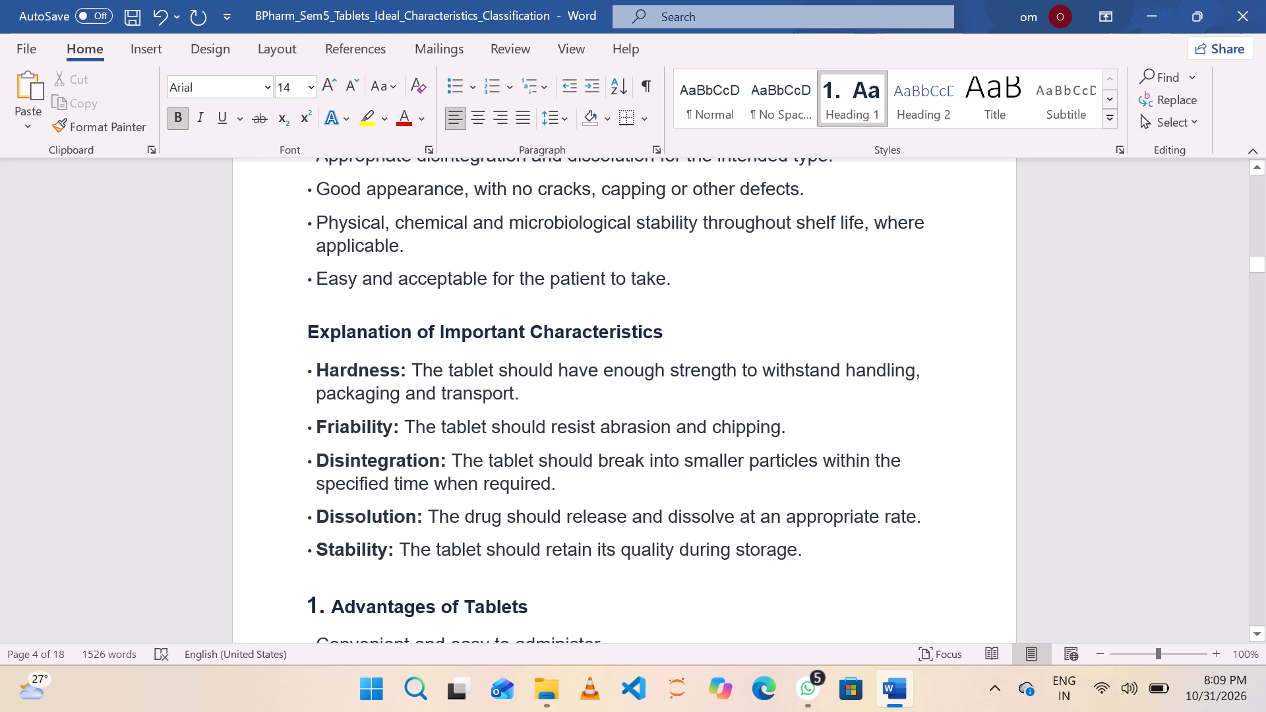
Remove the automatic number from the Advantages of Tablets heading.
click(336, 571)
drag(332, 583, 322, 634)
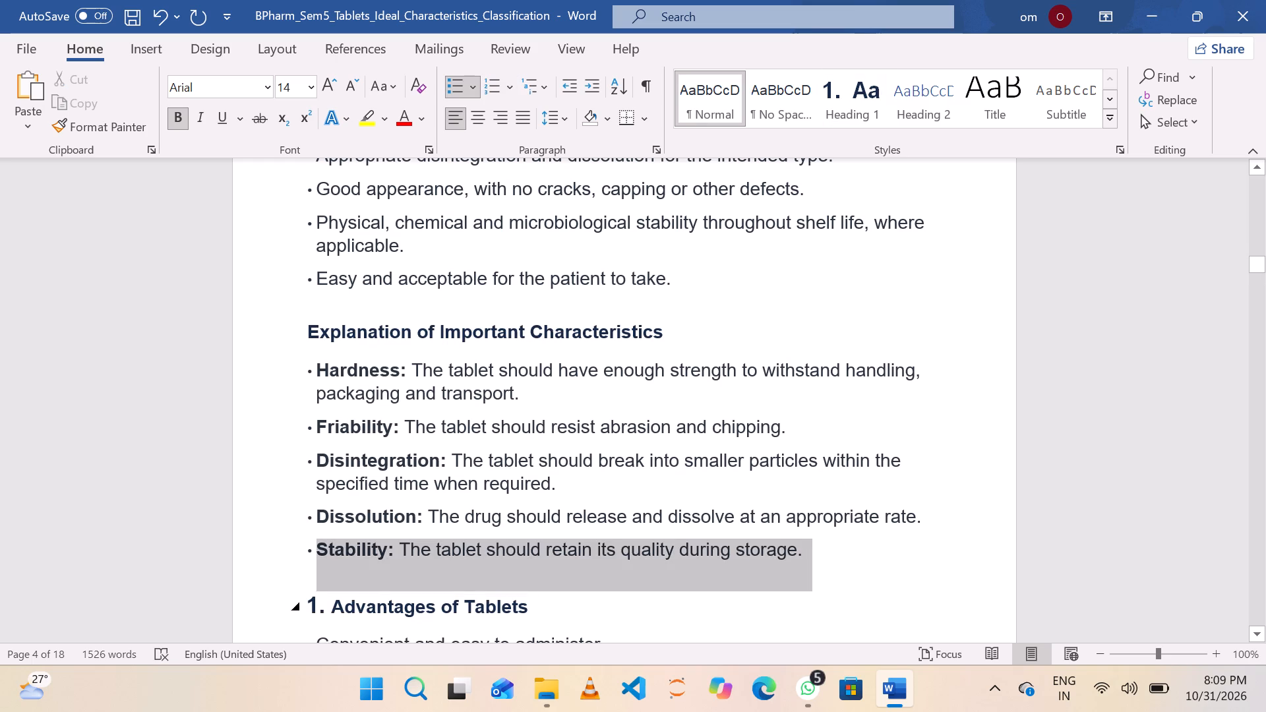
drag(322, 634, 320, 583)
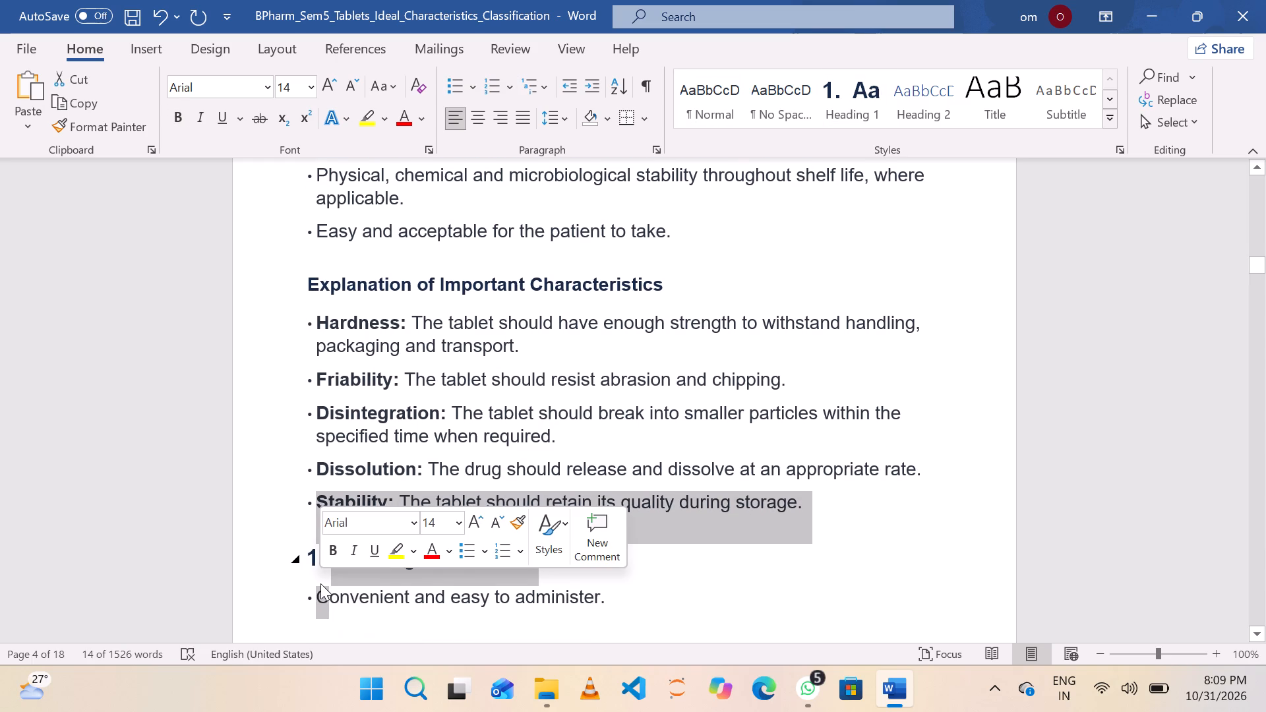
drag(320, 583, 304, 537)
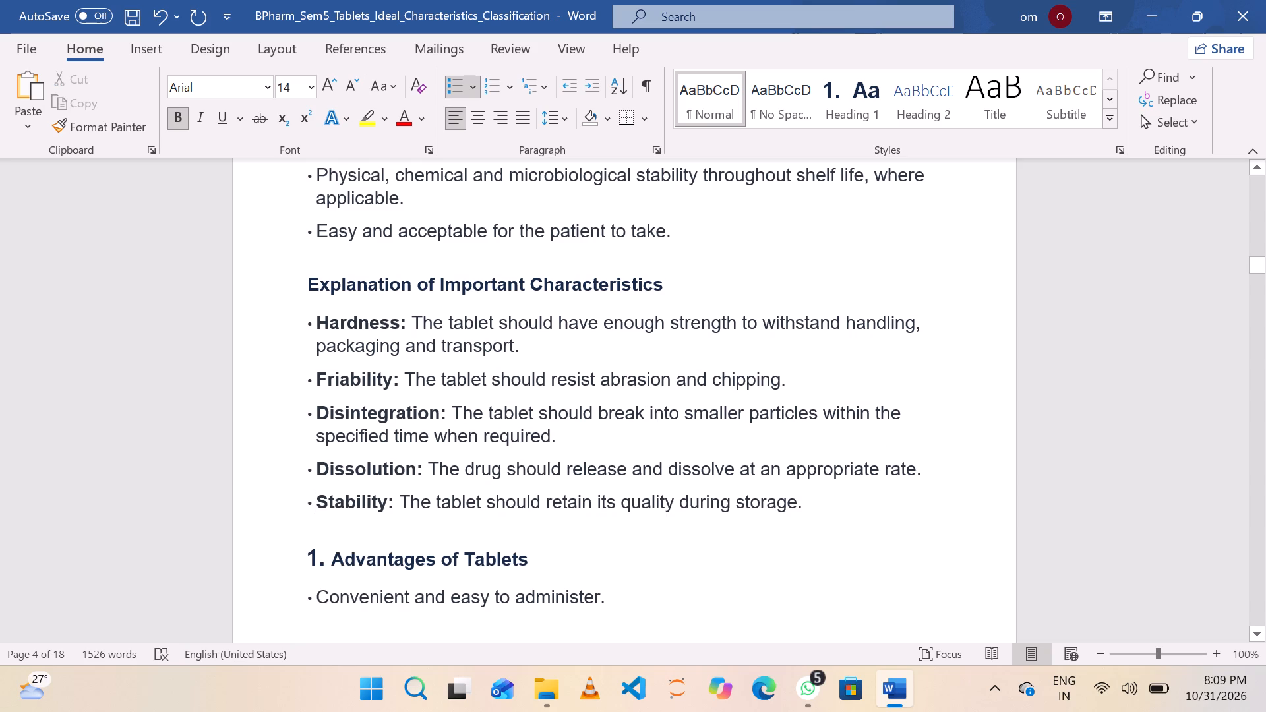
click(322, 556)
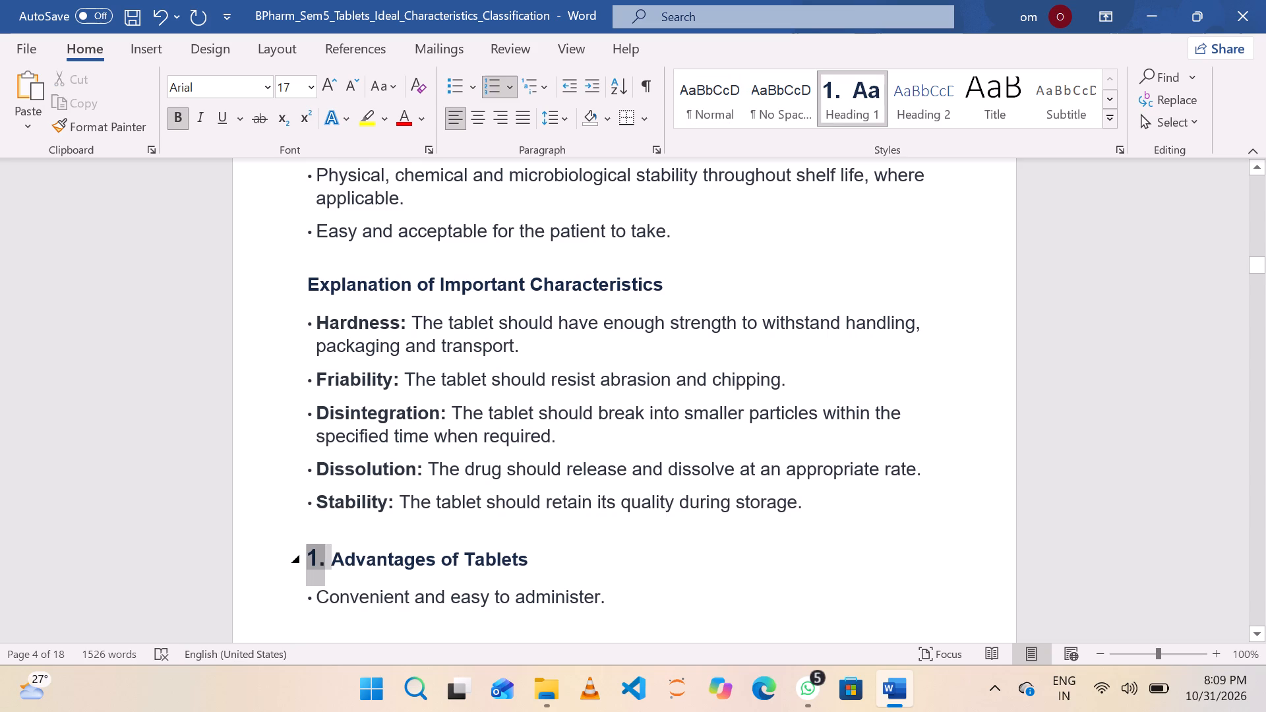
key(Delete)
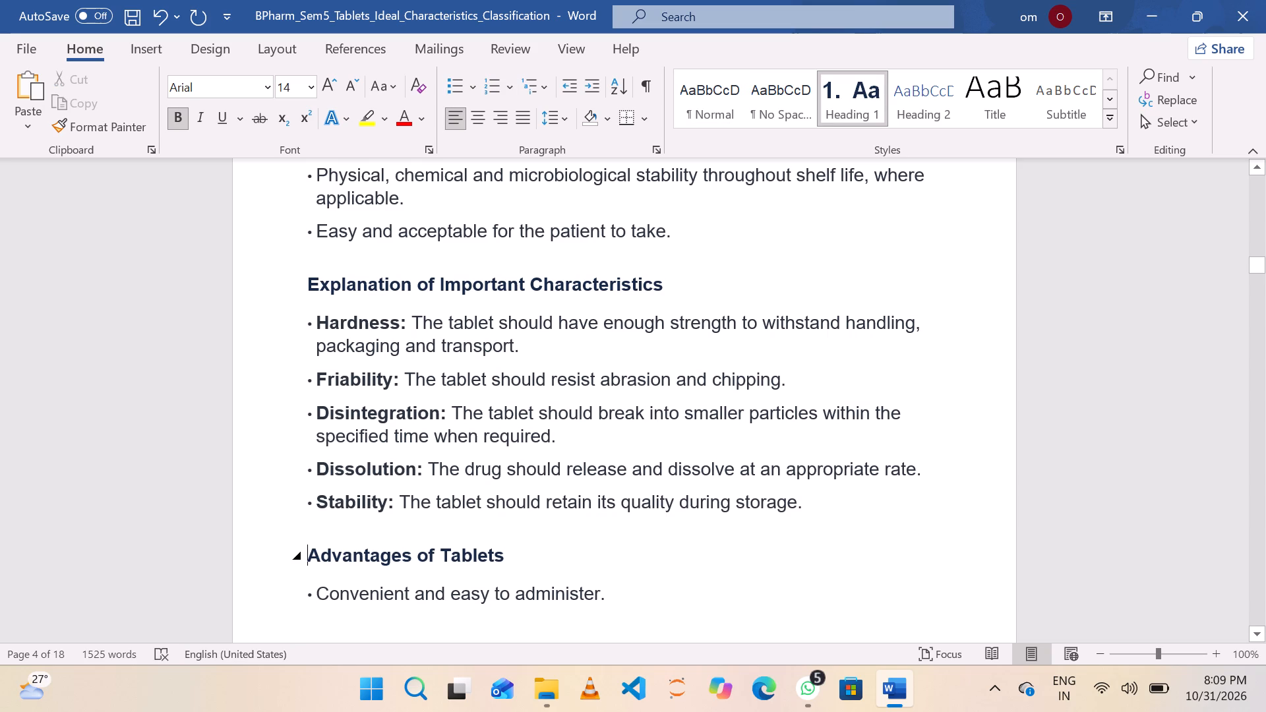
Review the notes from Definition of Tablet through the Advantages of Tablets bullets, checking headings and the gaps between pages.
key(Down)
scroll(322, 556, down, 4)
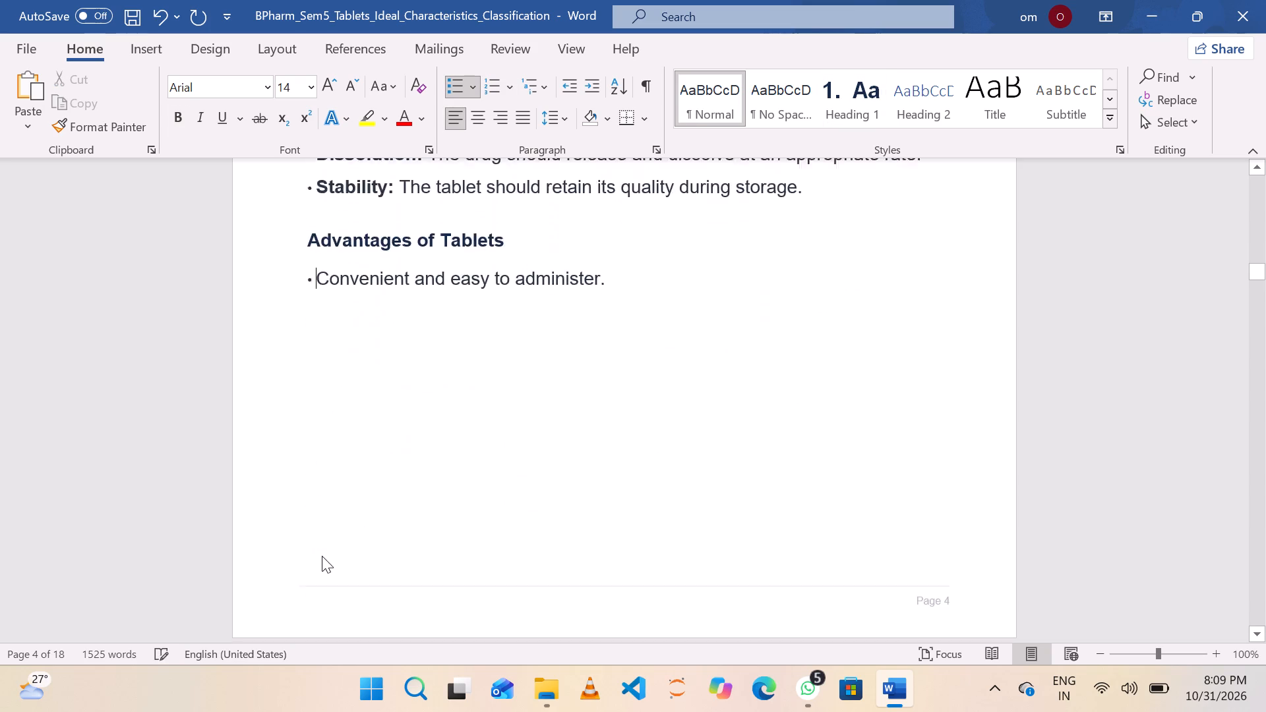
scroll(322, 556, down, 1)
scroll(322, 556, up, 2)
scroll(322, 556, down, 1)
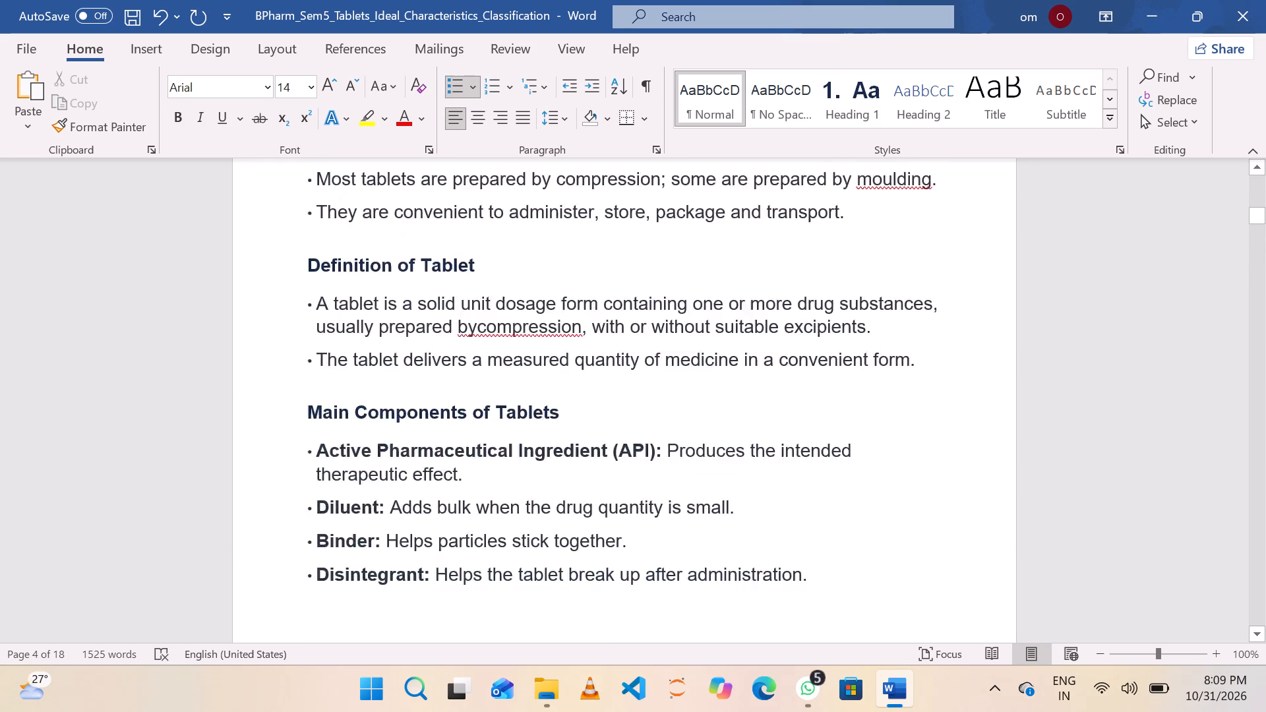
scroll(322, 556, down, 3)
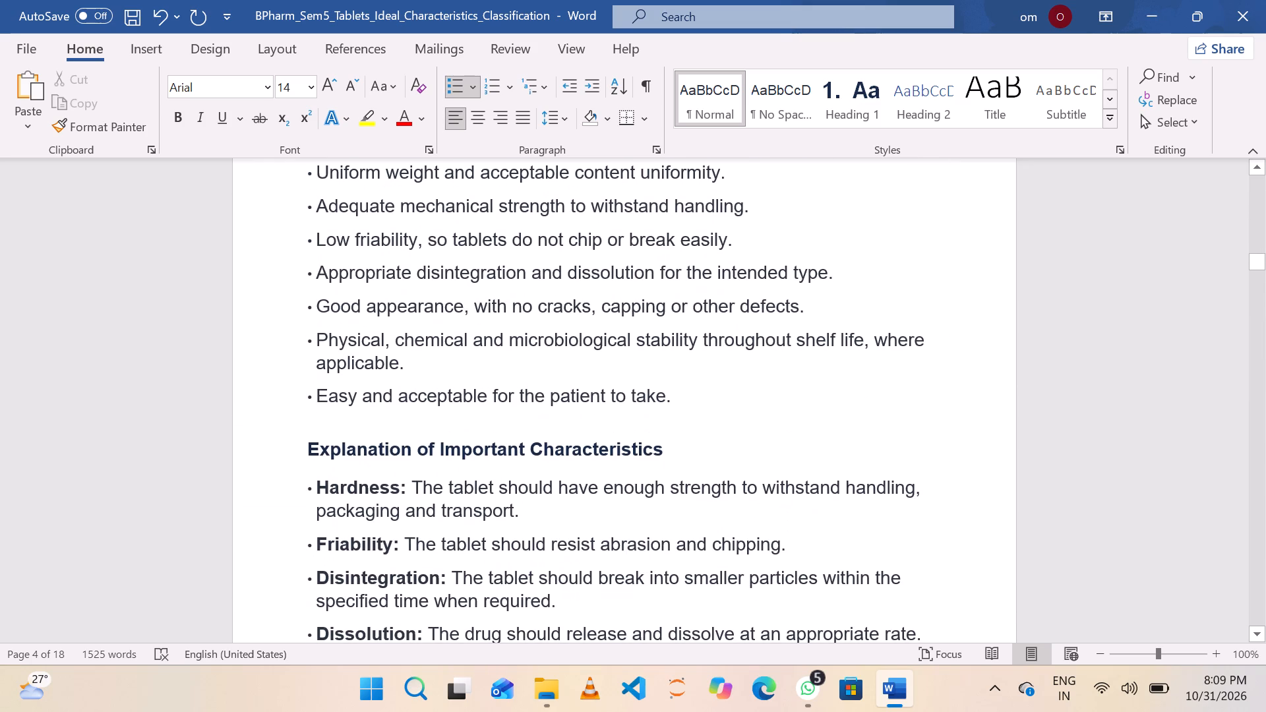
scroll(322, 556, up, 2)
scroll(320, 508, down, 1)
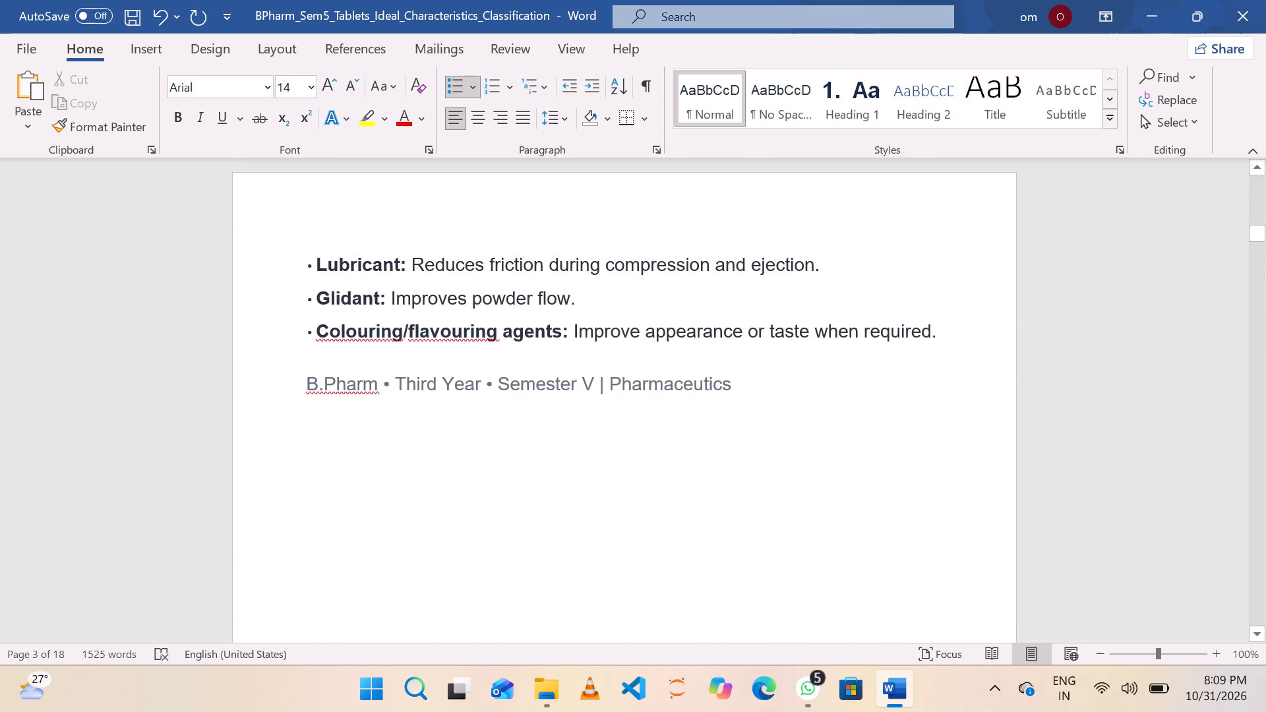
scroll(320, 508, down, 4)
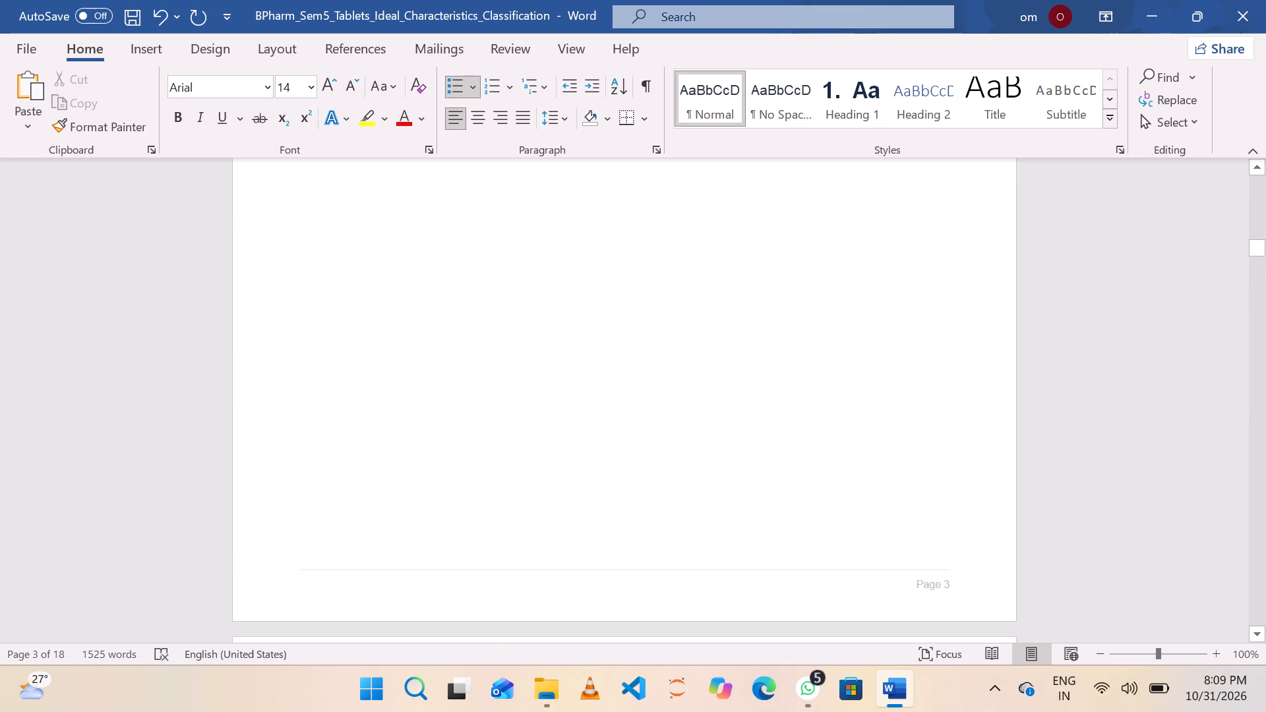
scroll(320, 508, down, 3)
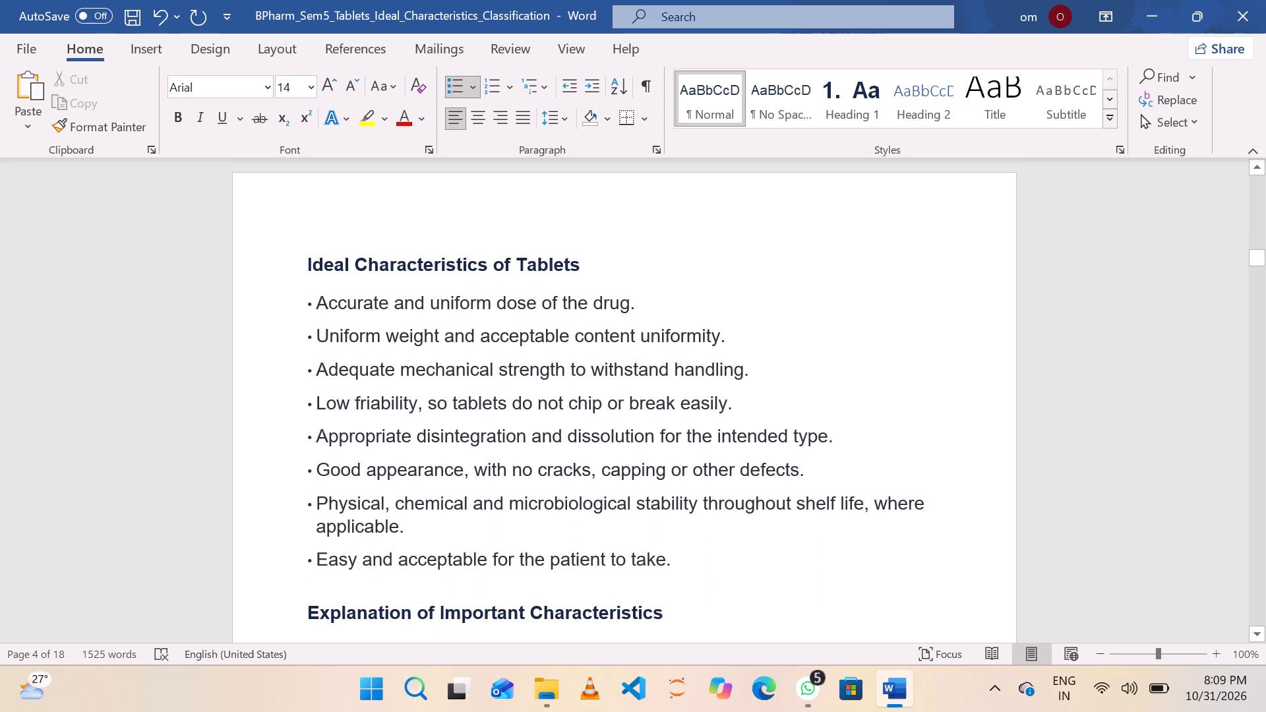
scroll(320, 496, down, 1)
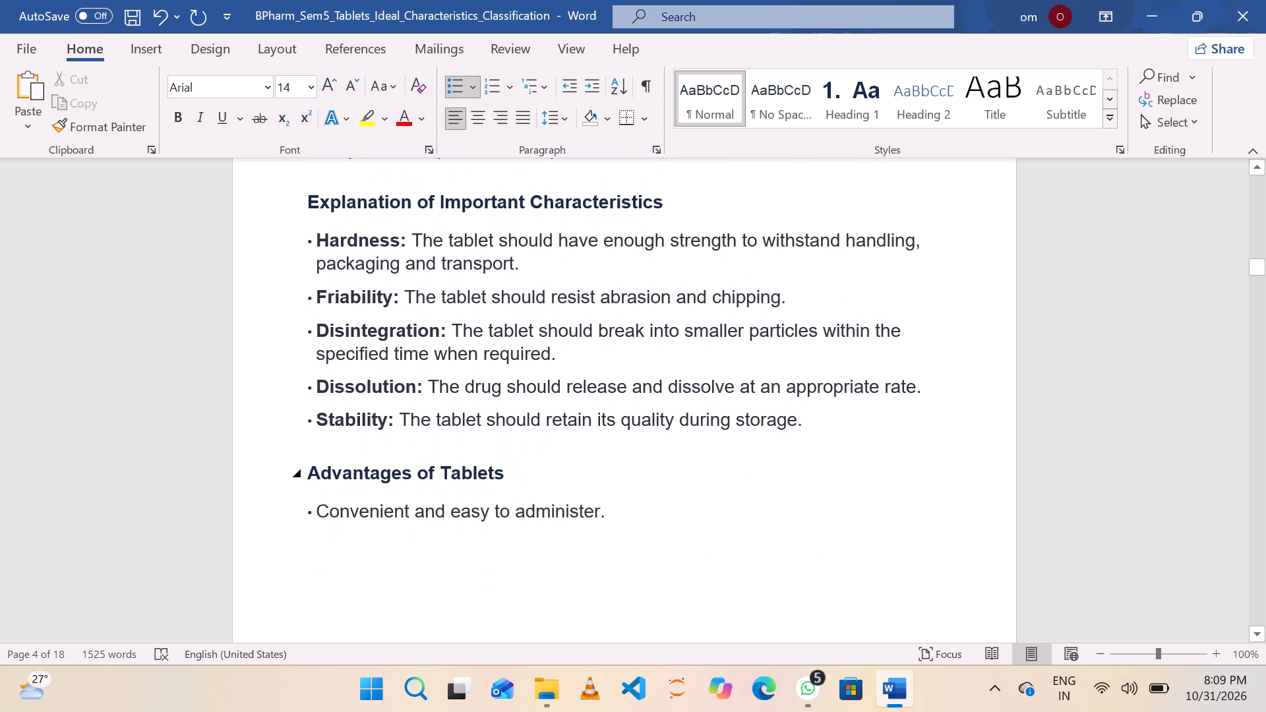
scroll(320, 496, down, 3)
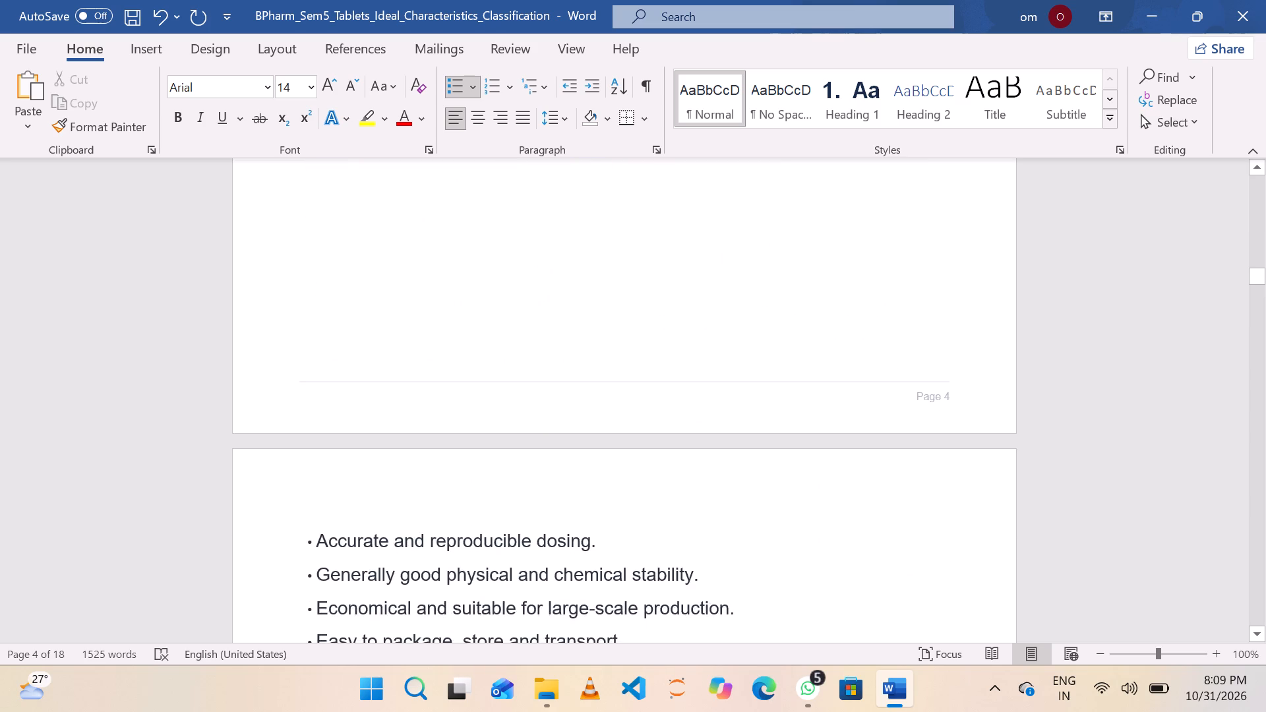
scroll(322, 527, down, 2)
right_click(322, 527)
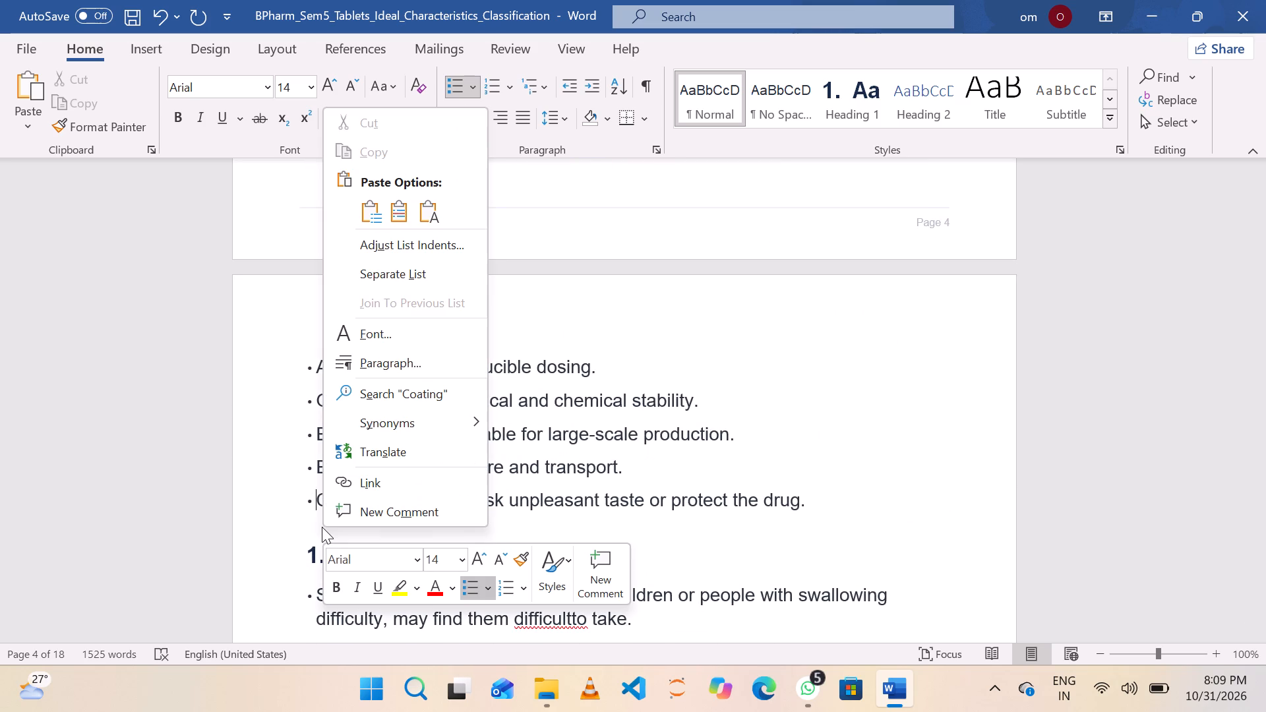
click(292, 548)
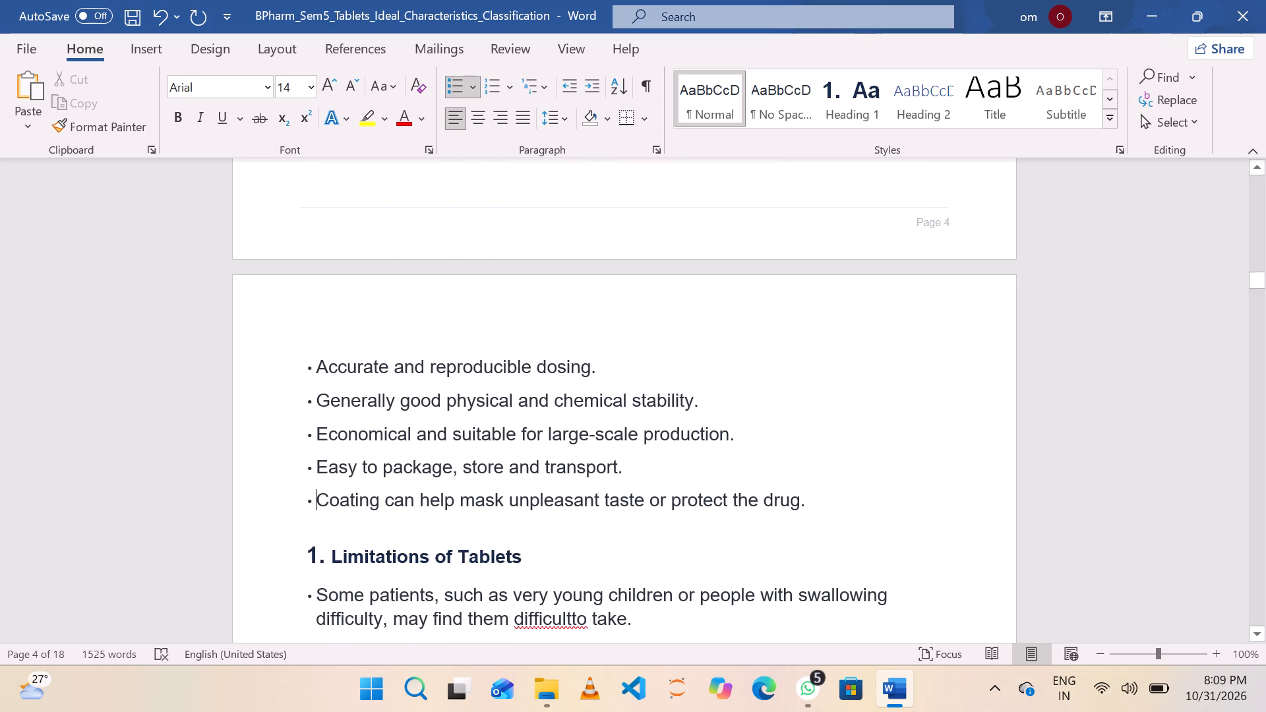
scroll(291, 531, up, 2)
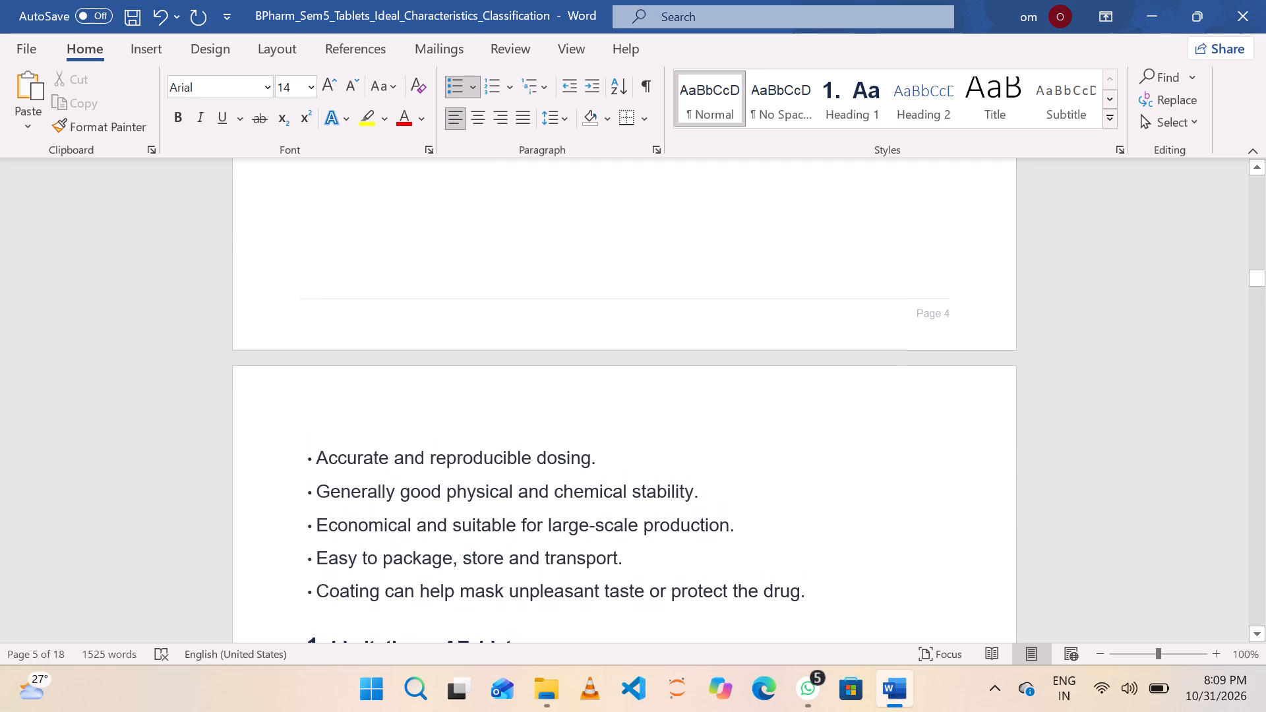
scroll(291, 531, up, 5)
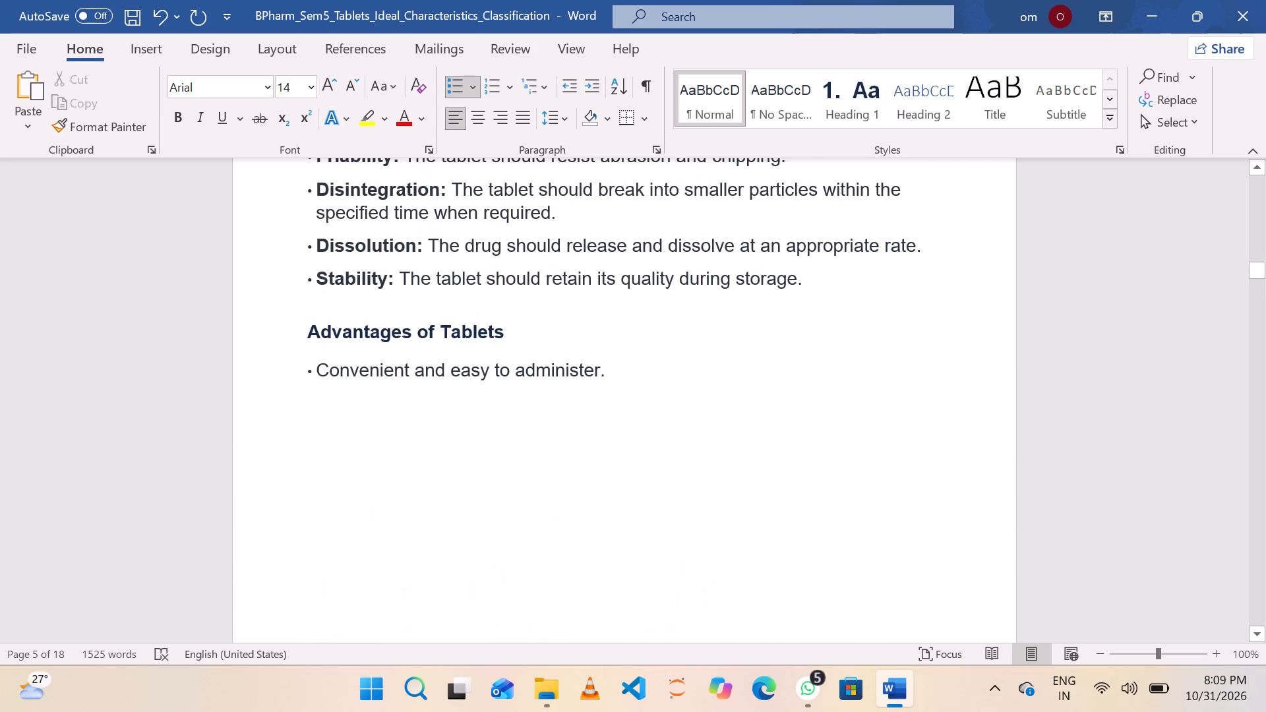
scroll(291, 531, down, 1)
right_click(291, 531)
scroll(291, 531, down, 2)
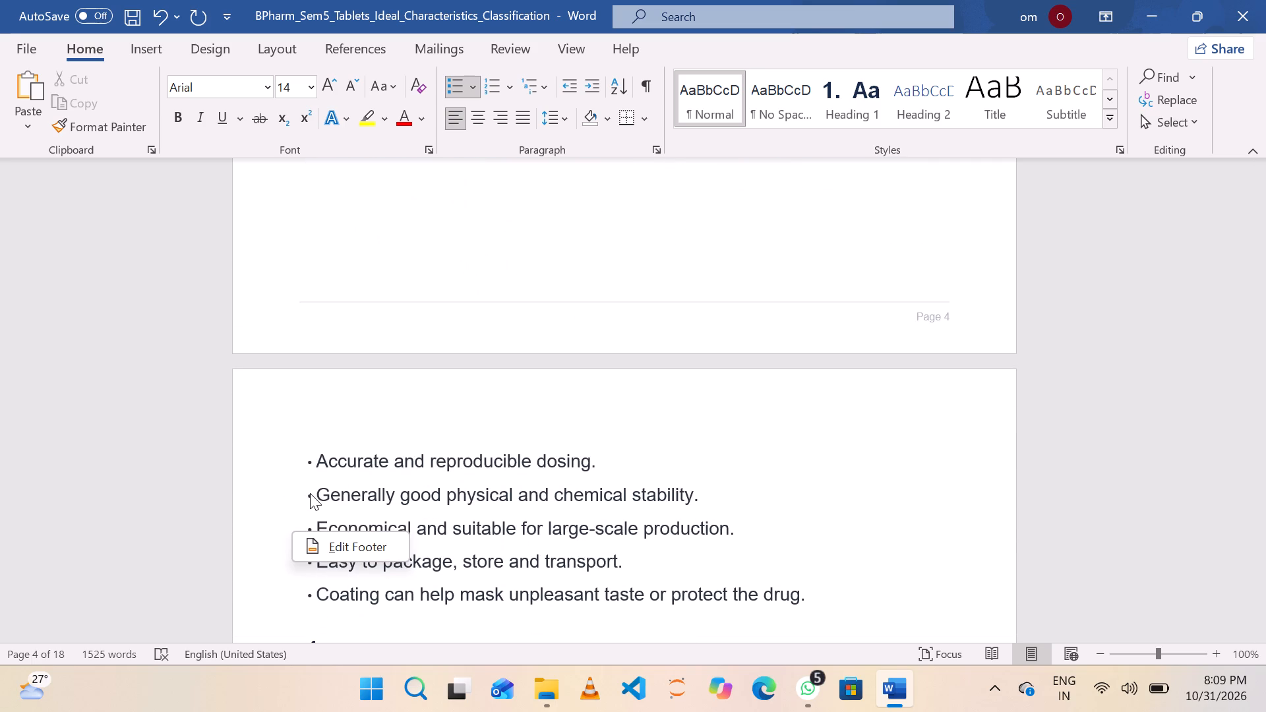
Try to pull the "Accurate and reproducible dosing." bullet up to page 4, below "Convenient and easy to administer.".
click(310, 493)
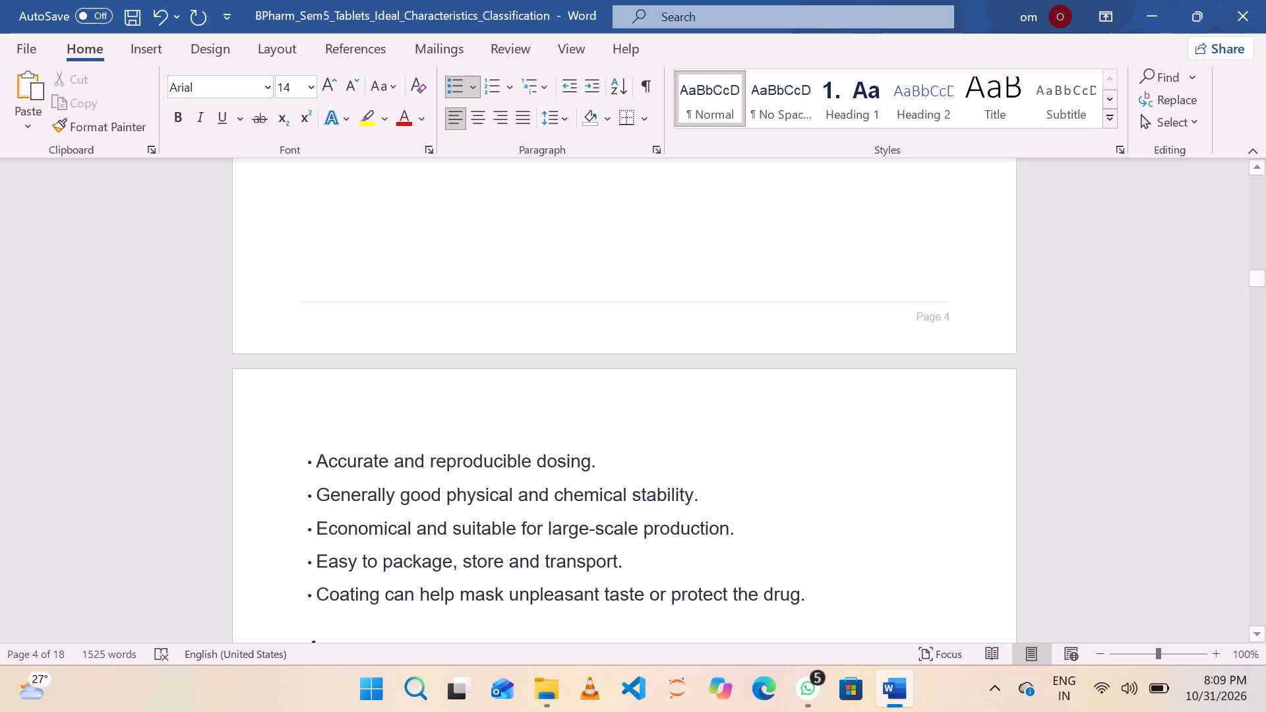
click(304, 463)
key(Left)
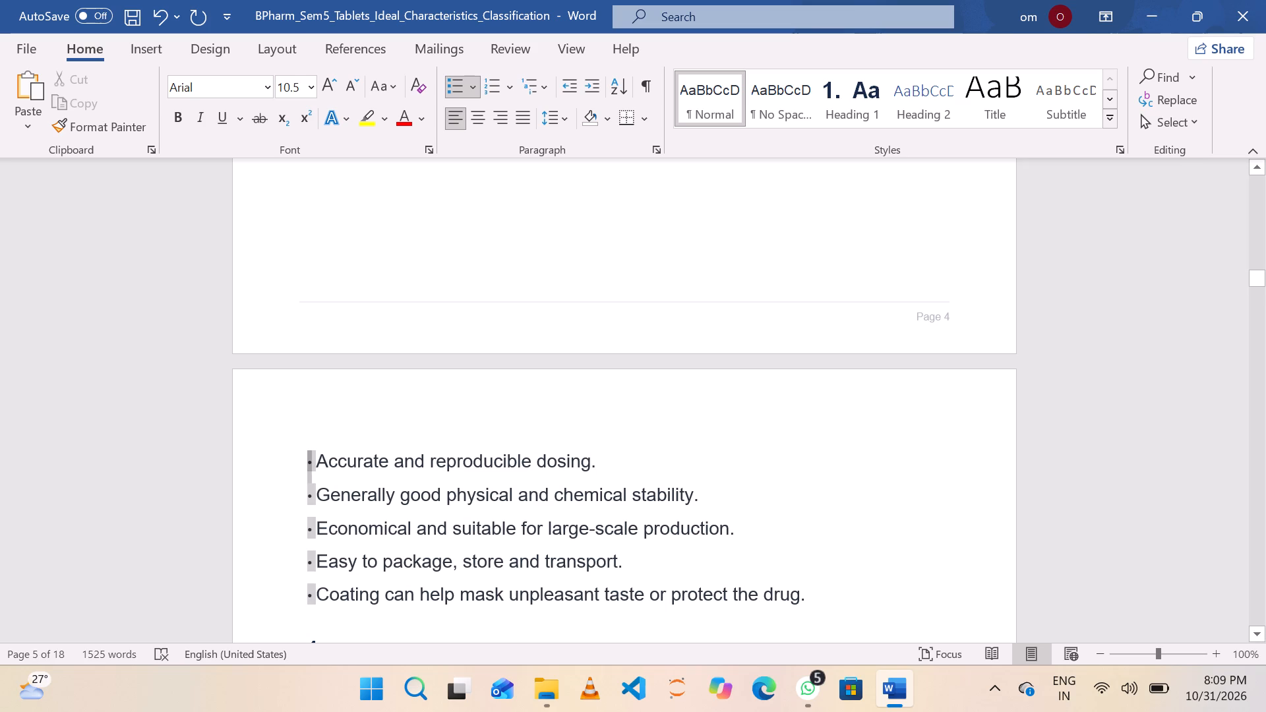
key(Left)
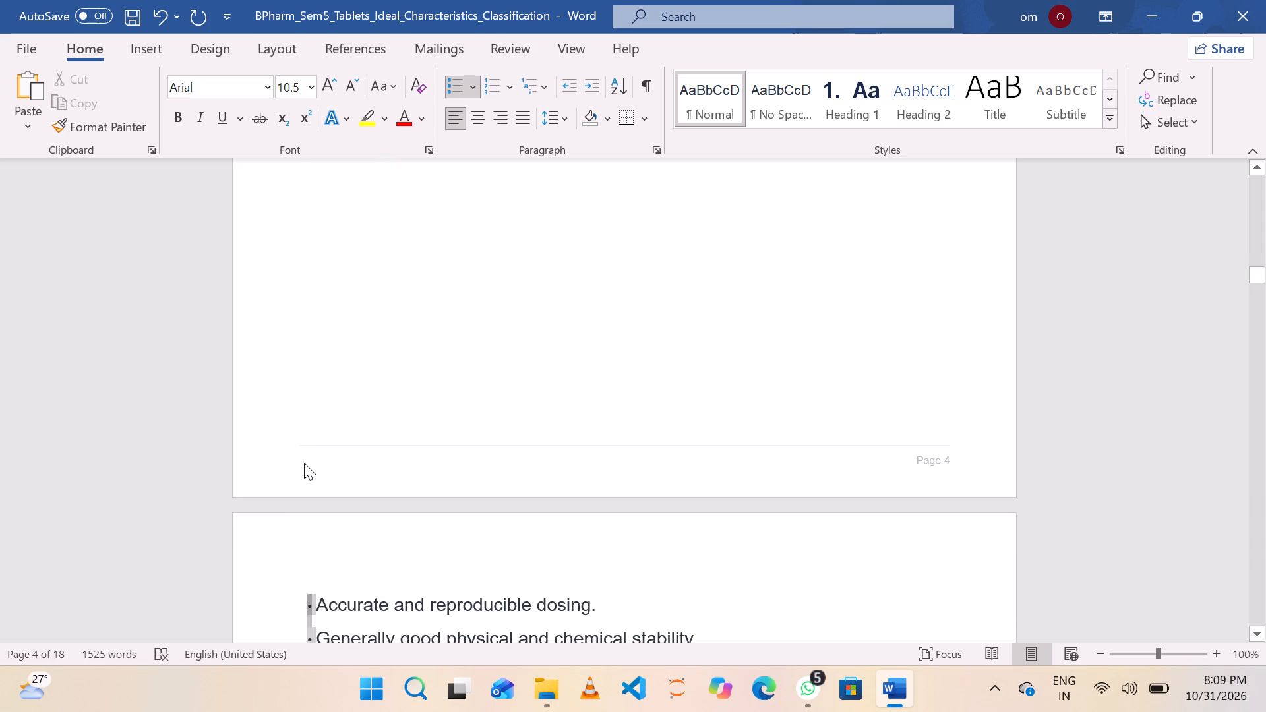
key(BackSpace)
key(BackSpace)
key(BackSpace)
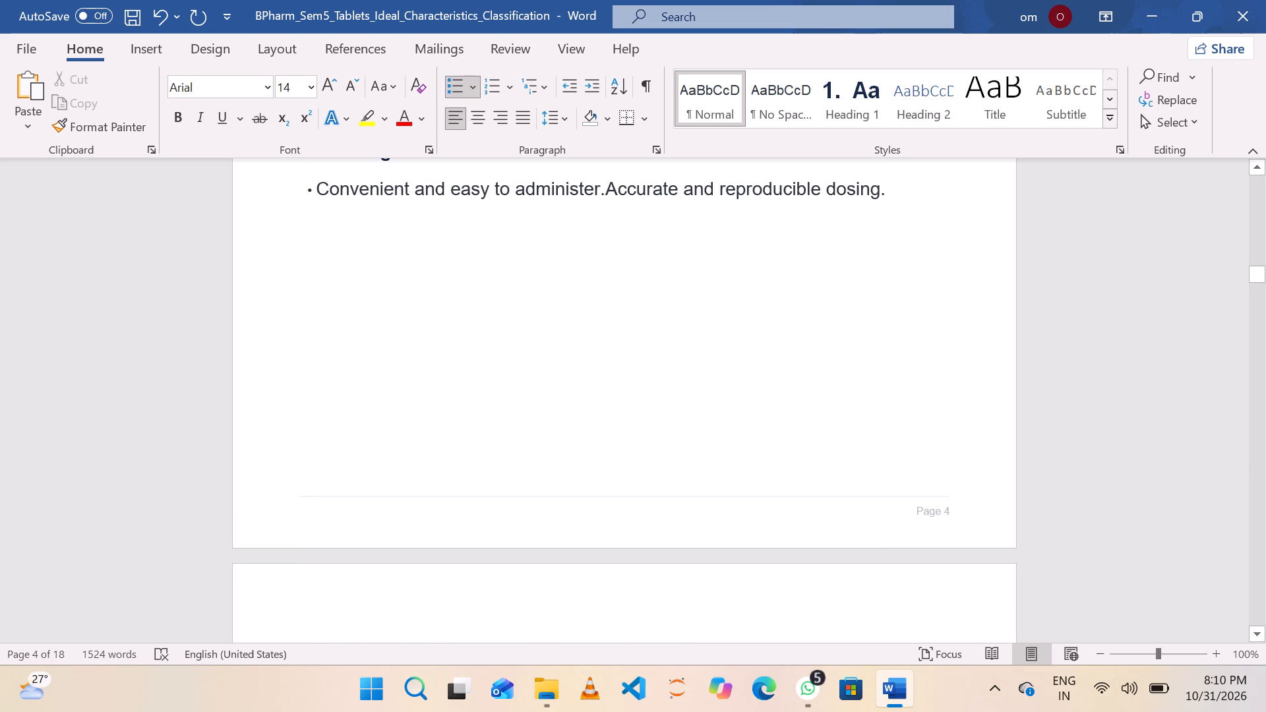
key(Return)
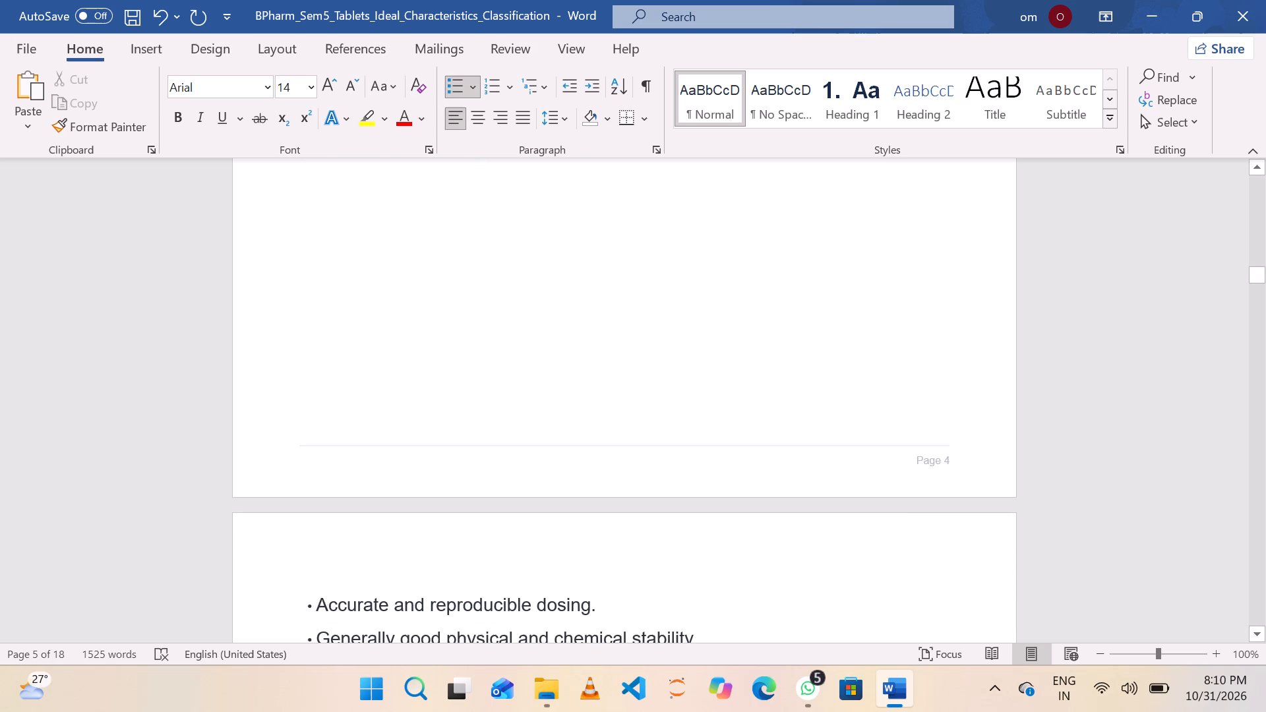
Remove the automatic number from the Limitations of Tablets heading.
scroll(360, 533, down, 2)
scroll(360, 533, up, 1)
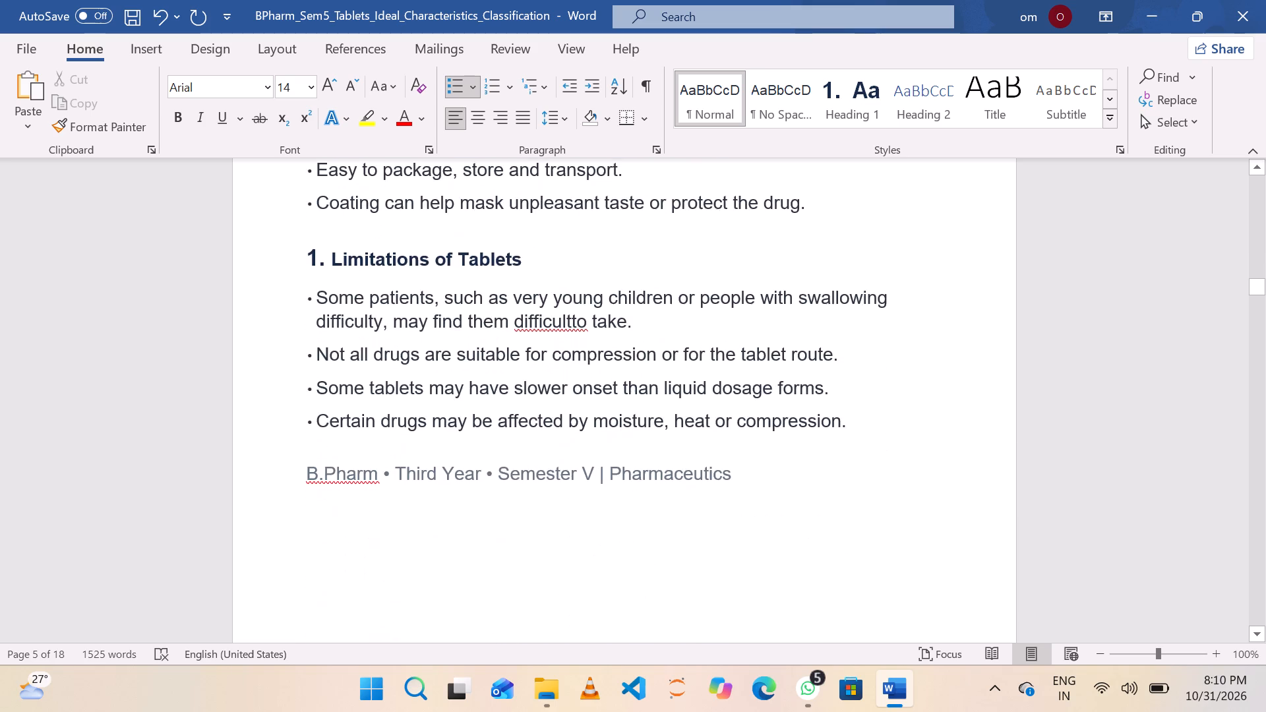
scroll(360, 533, up, 2)
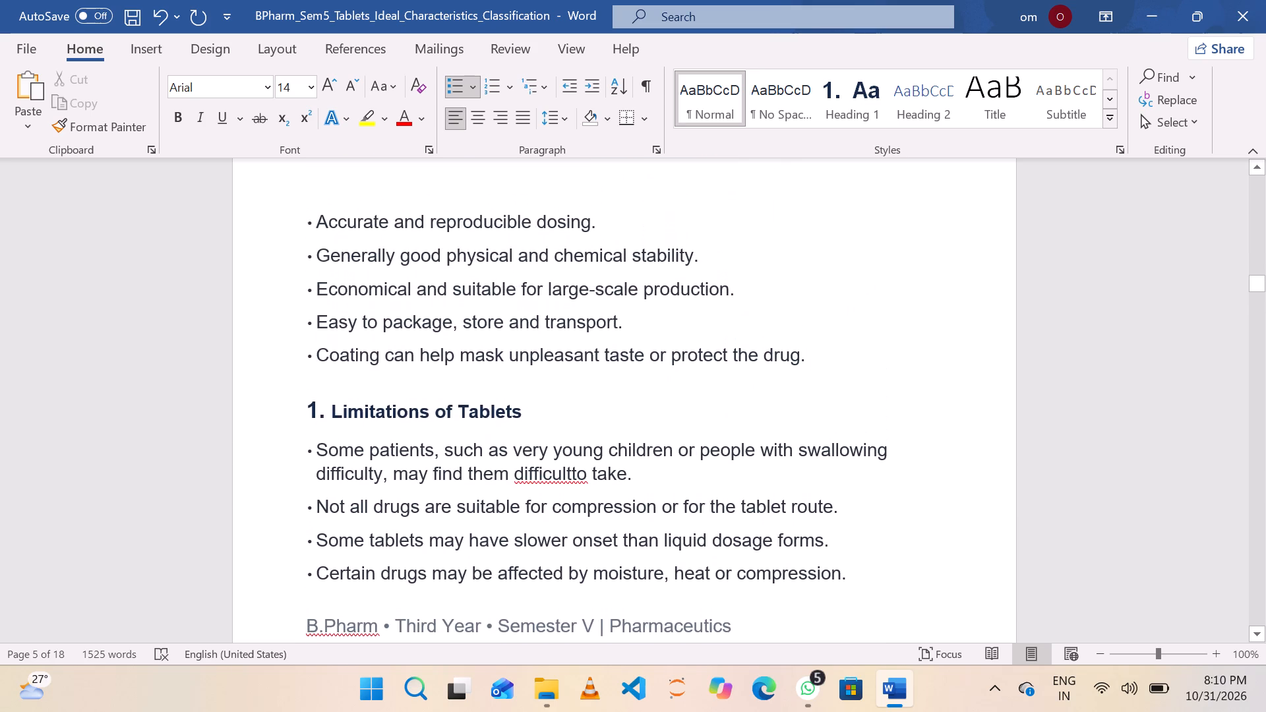
scroll(360, 533, up, 1)
click(316, 418)
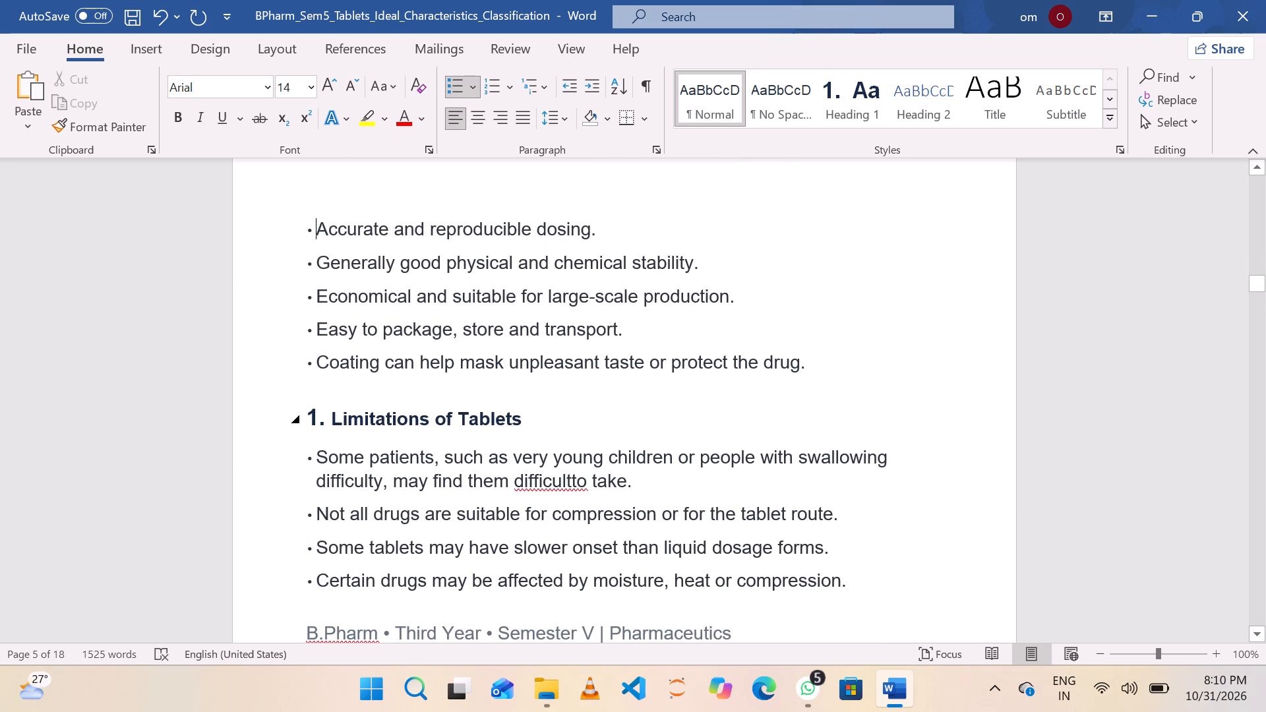
key(BackSpace)
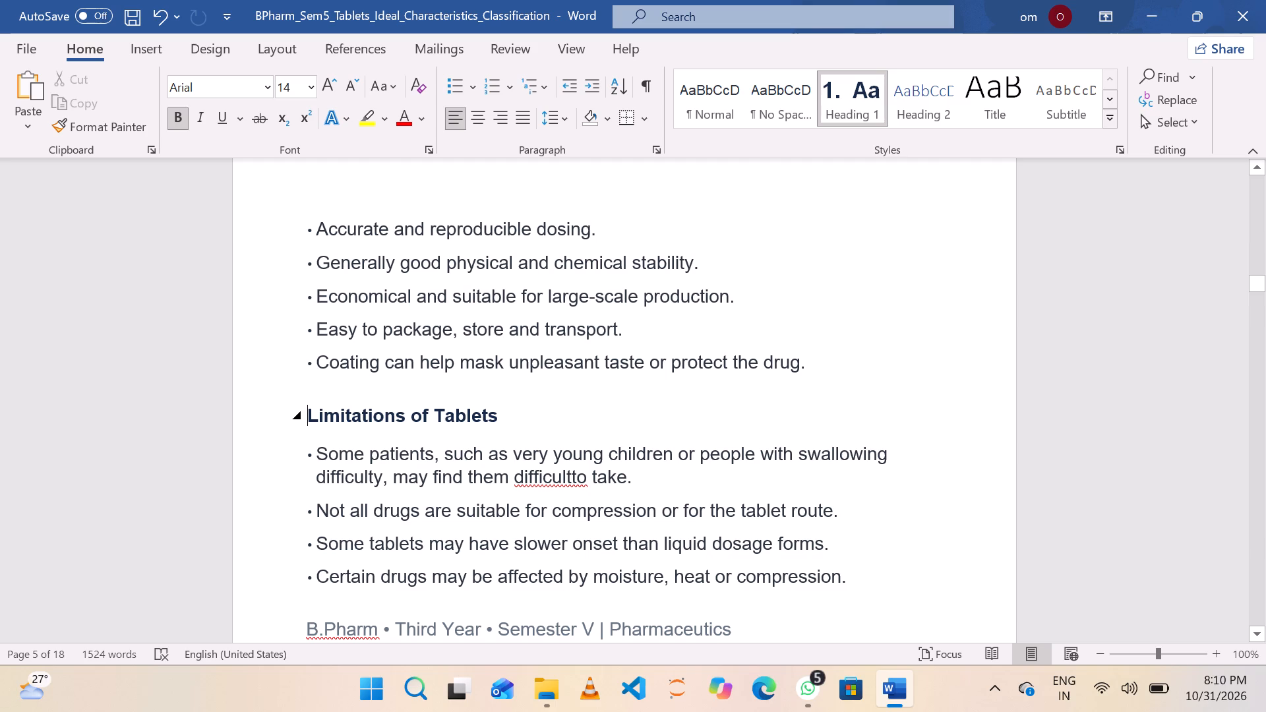
Delete the "B.Pharm • Third Year • Semester V | Pharmaceutics" line below the Limitations of Tablets bullets, bringing up the section after it.
scroll(316, 418, down, 1)
scroll(316, 418, left, 1)
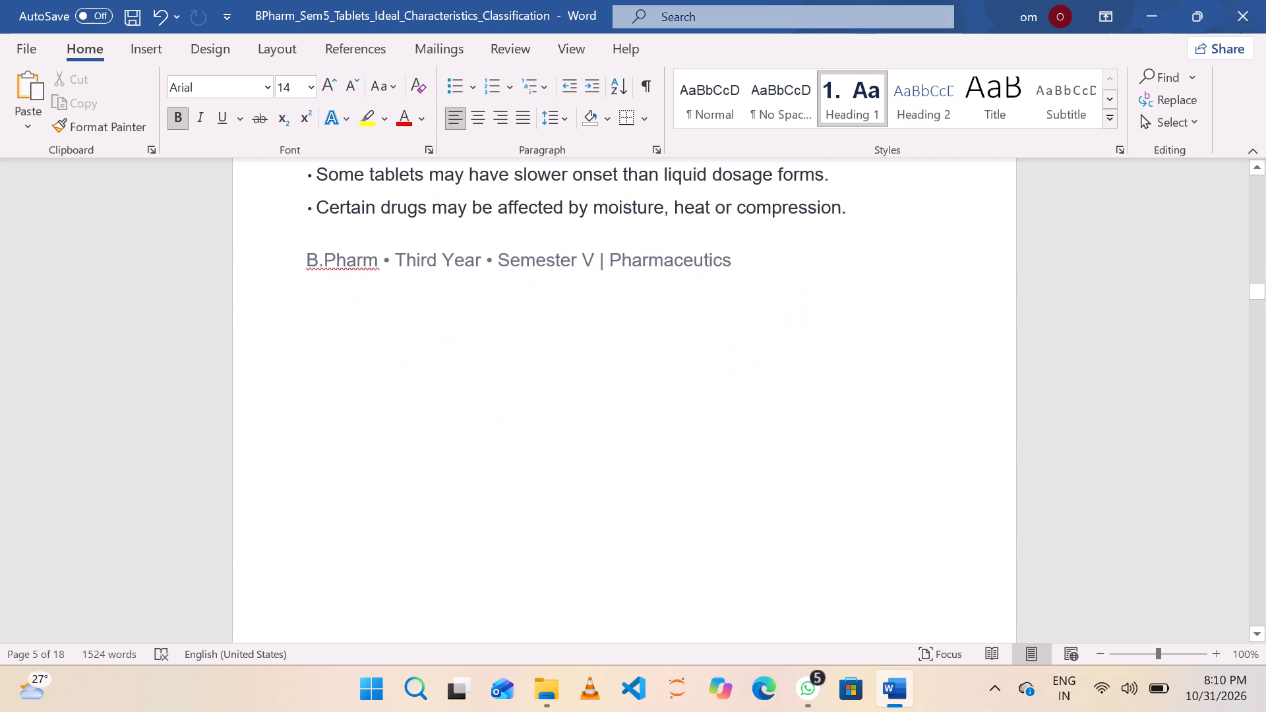
scroll(316, 418, left, 1)
triple_click(326, 349)
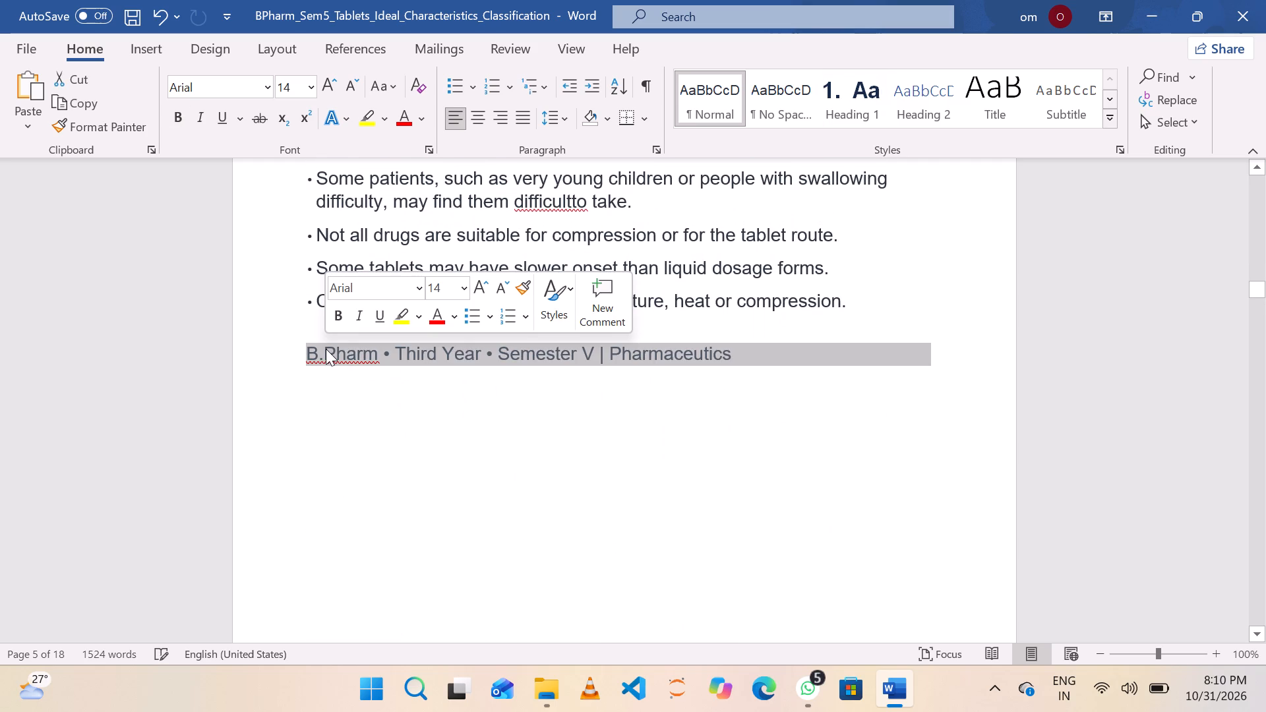
key(BackSpace)
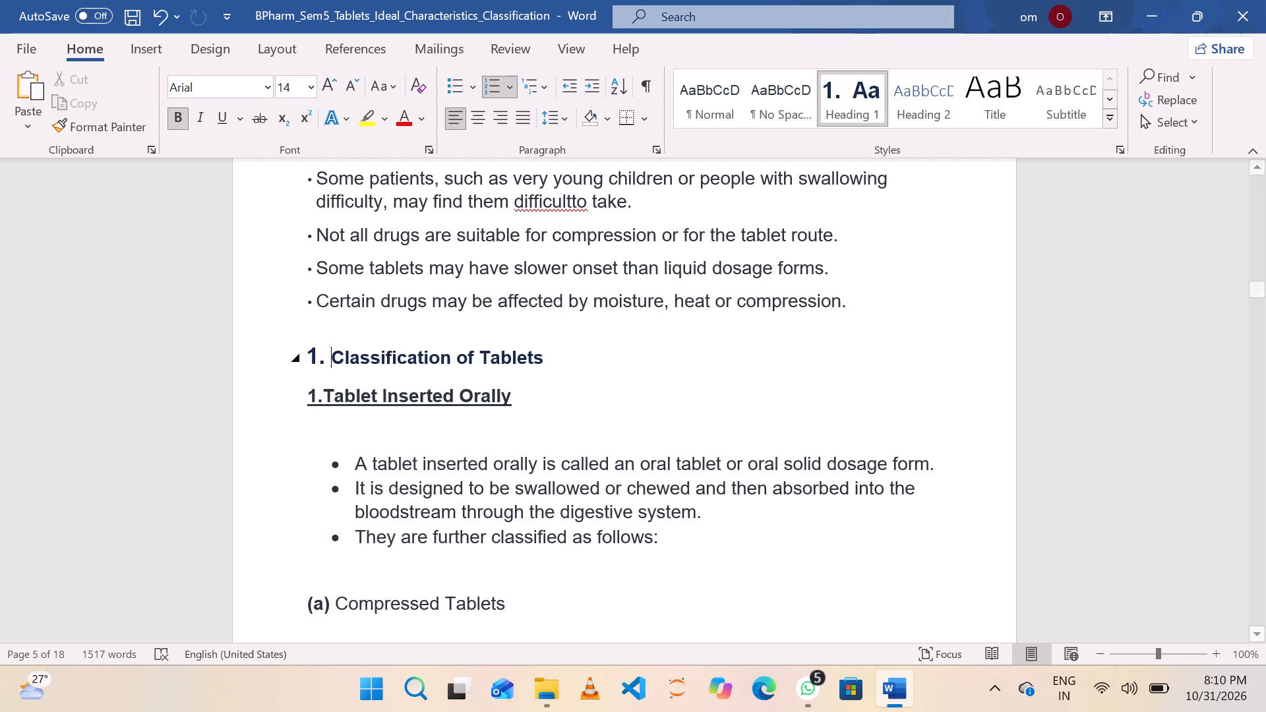
Remove the automatic number and its leftover indent from the Classification of Tablets heading.
key(BackSpace)
key(BackSpace)
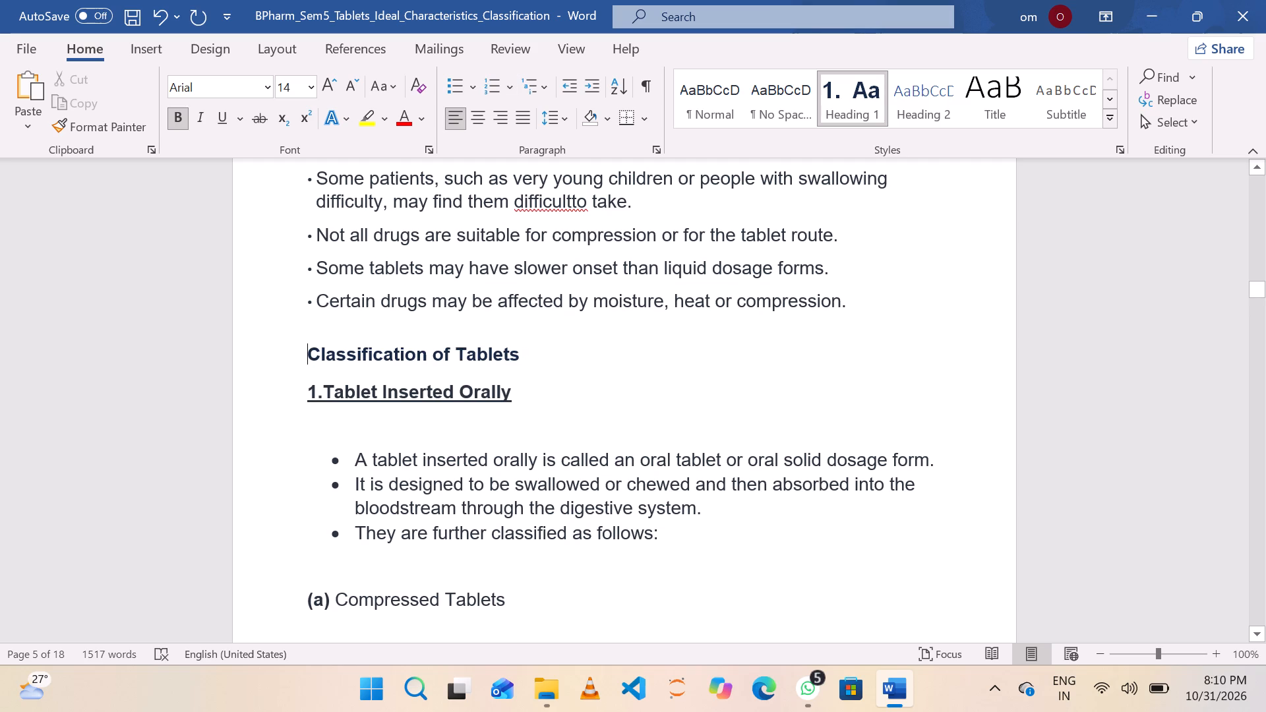
Insert a blank, unbulleted line between the last Limitations of Tablets bullet and the Classification of Tablets heading.
scroll(363, 409, down, 1)
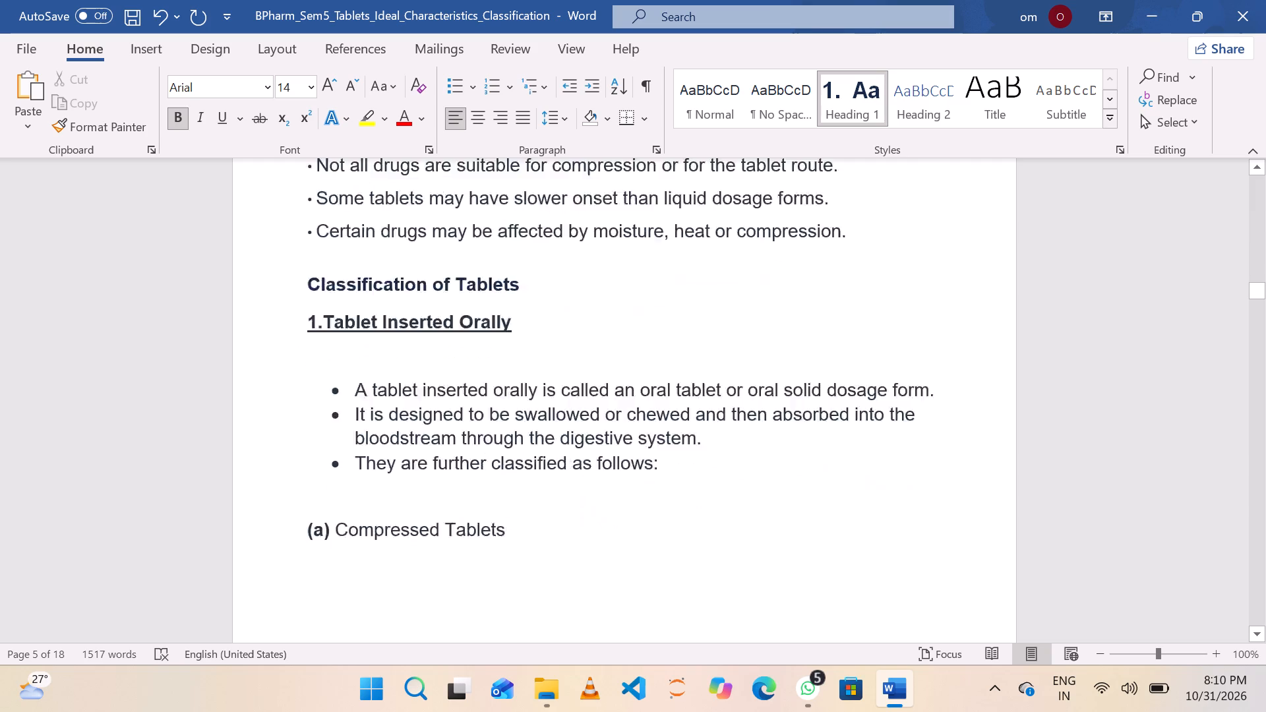
scroll(363, 409, down, 2)
scroll(363, 409, up, 1)
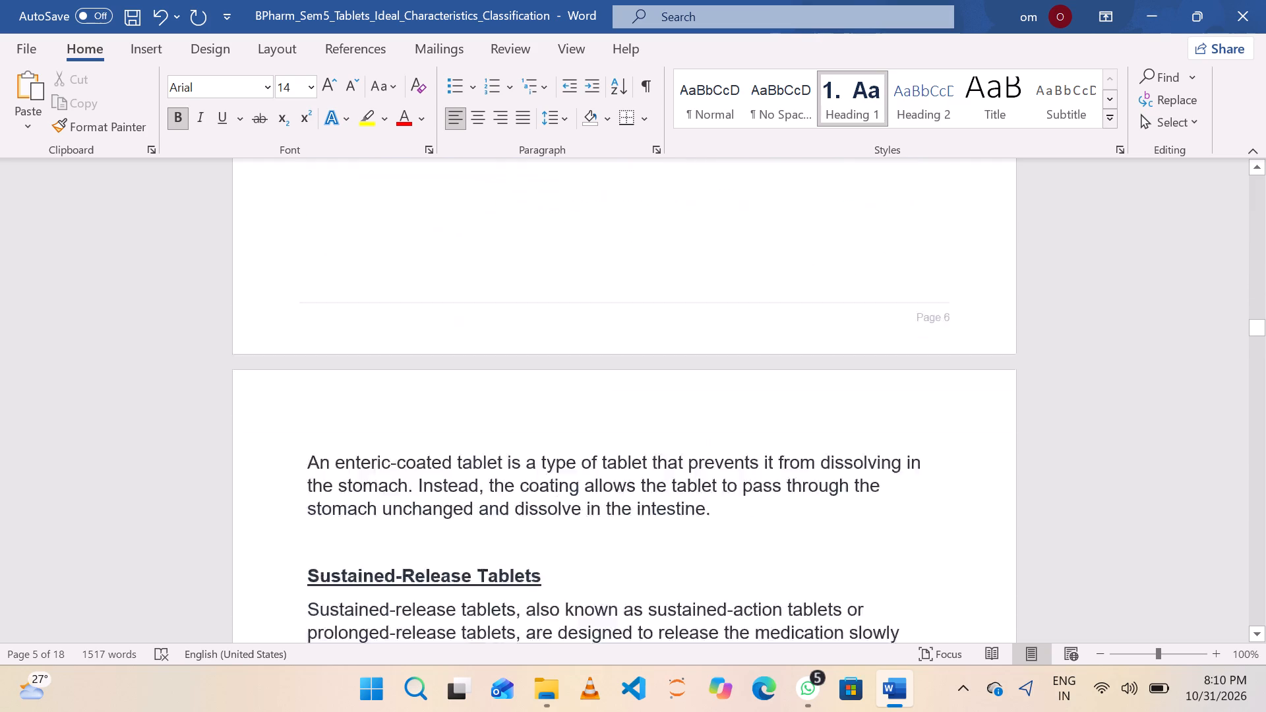
scroll(363, 409, up, 3)
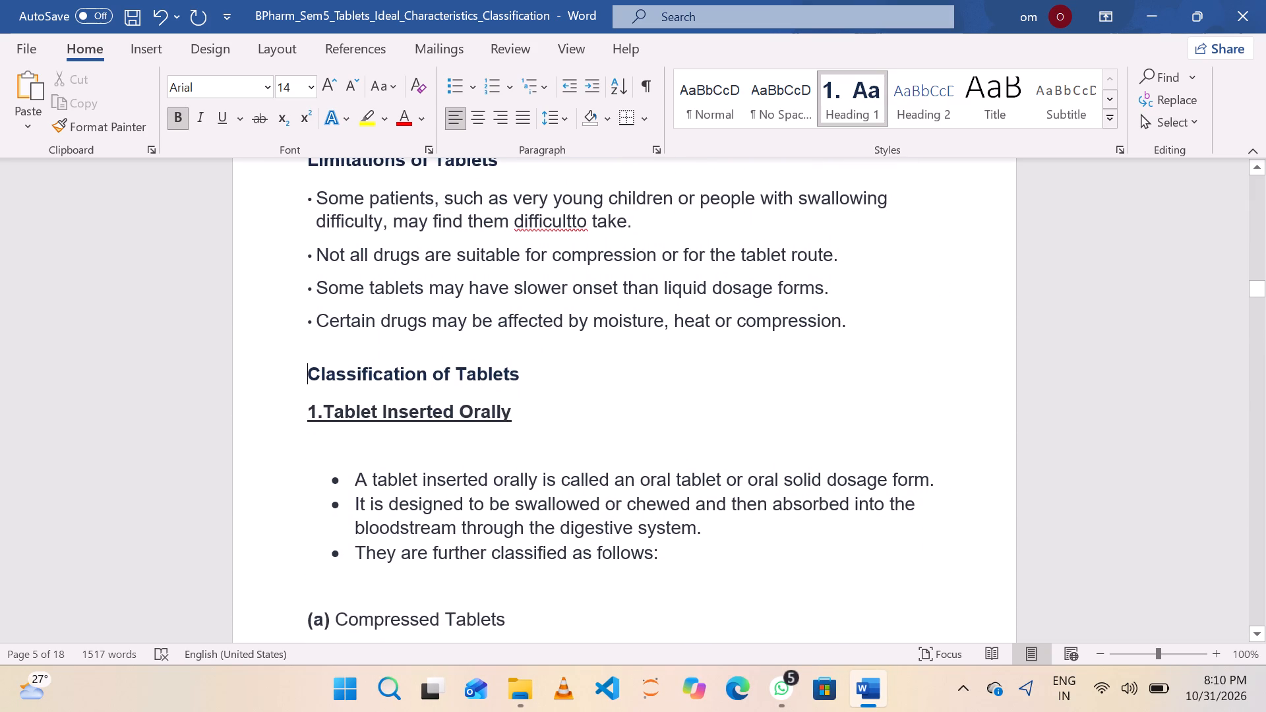
click(351, 420)
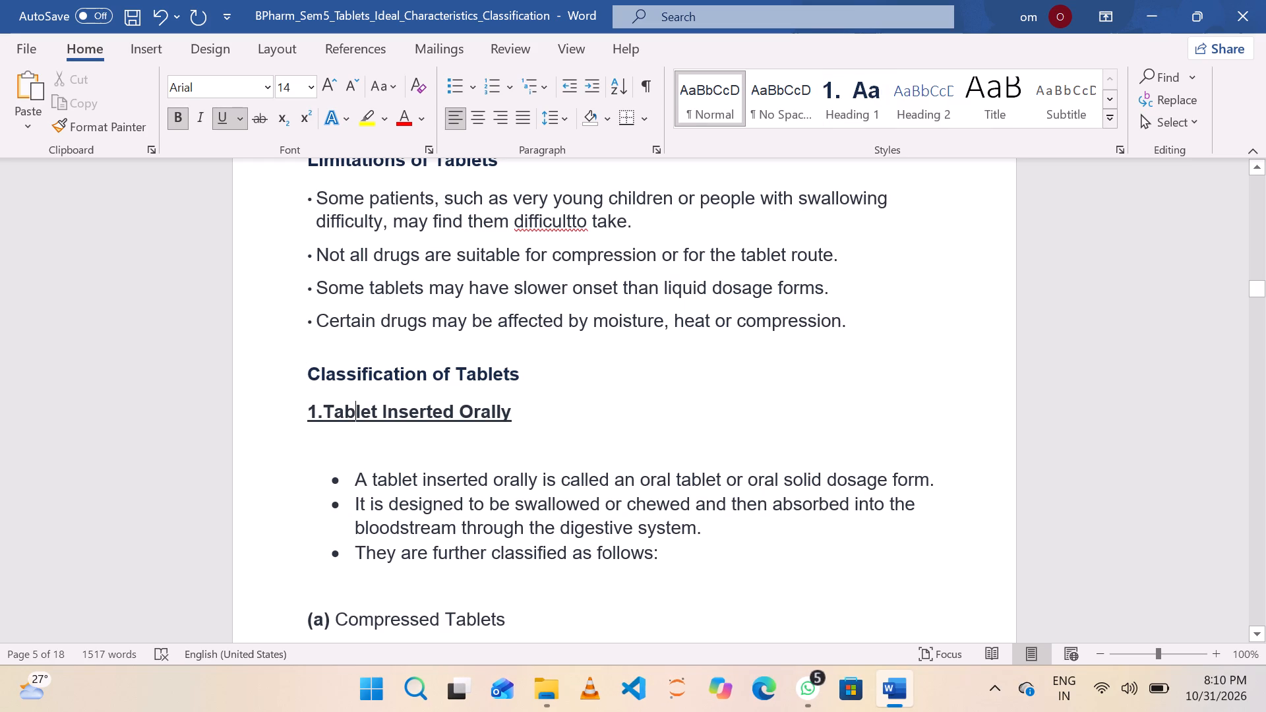
click(303, 326)
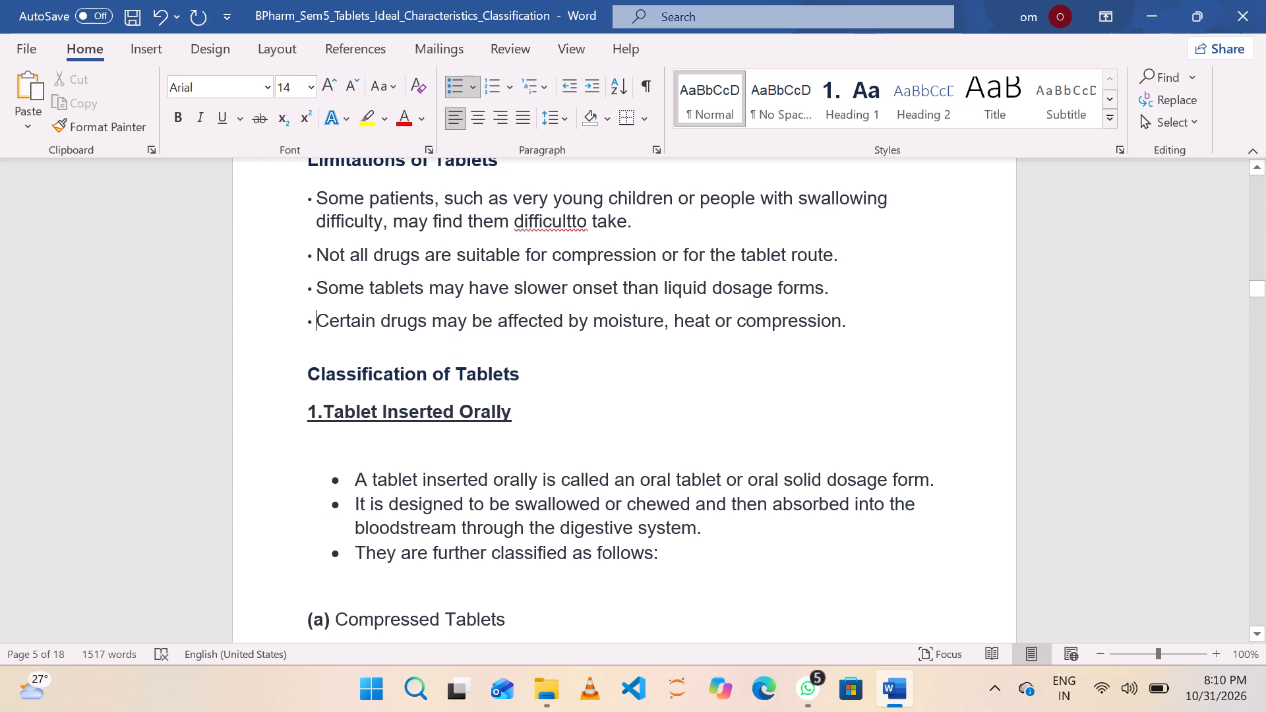
click(852, 312)
key(Return)
key(BackSpace)
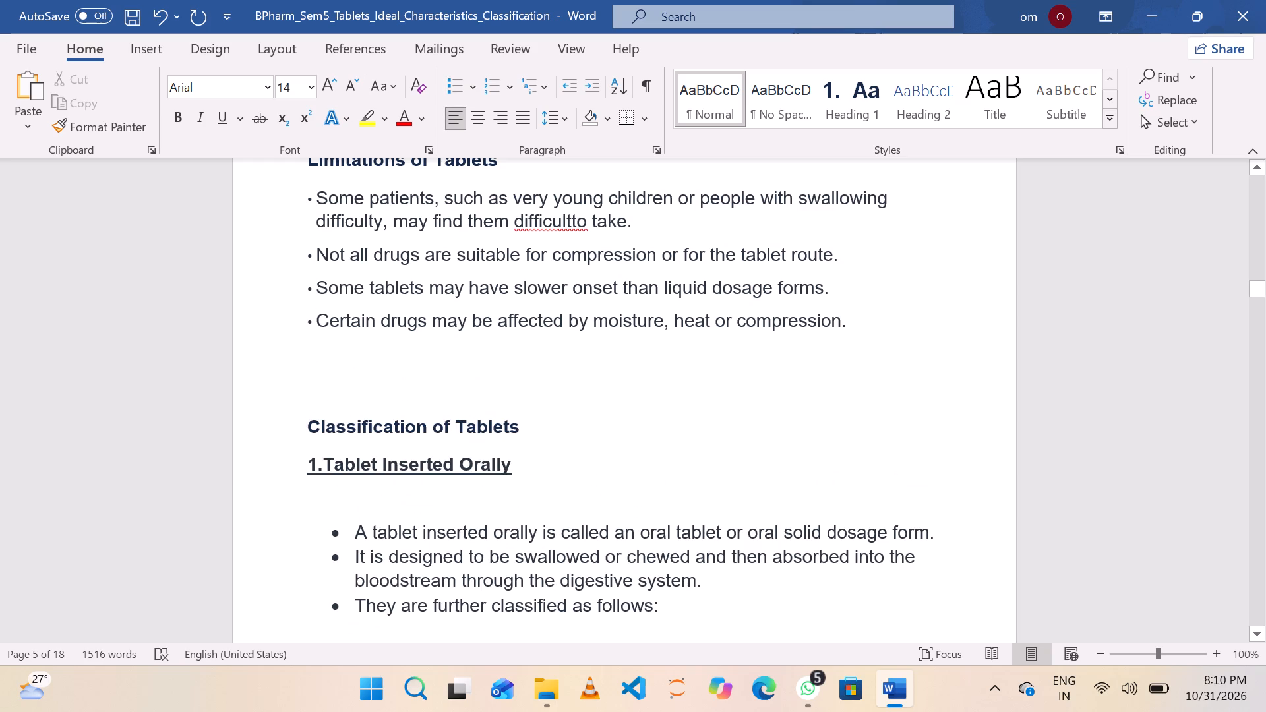
scroll(877, 403, down, 2)
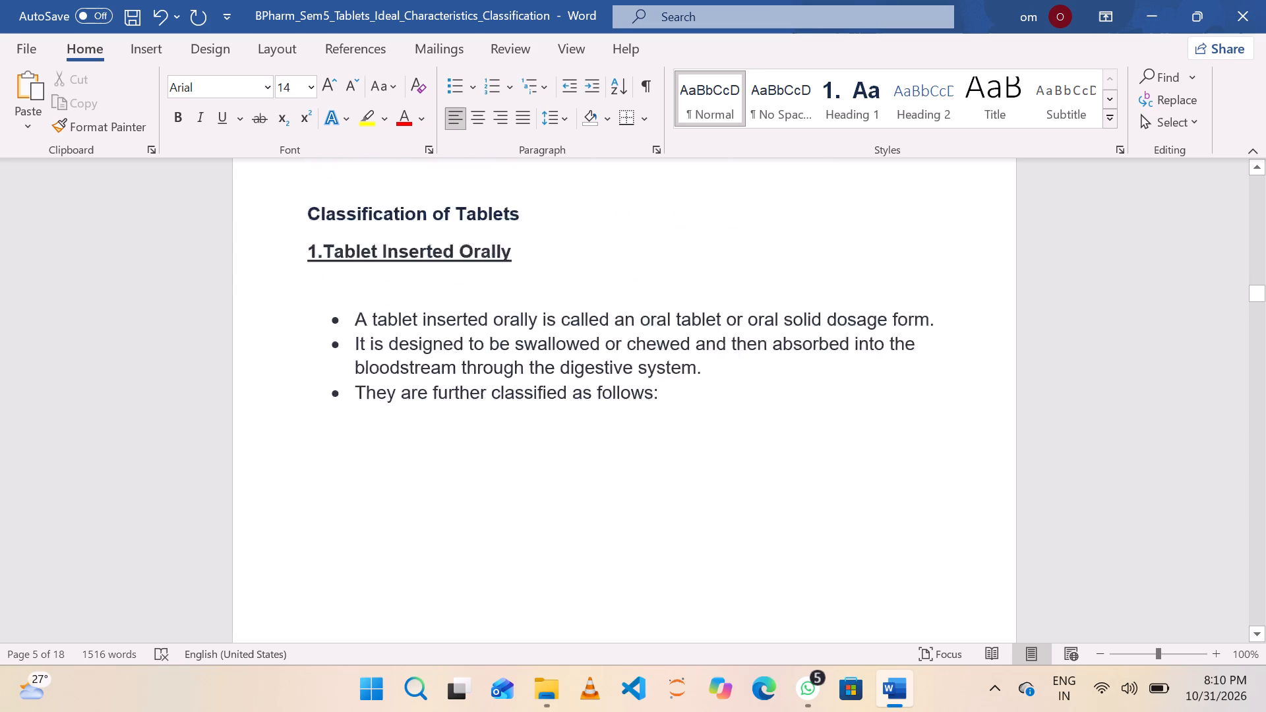
Change the three bullets under Tablet Inserted Orally to the small round document bullet used in the preceding lists.
scroll(877, 403, up, 1)
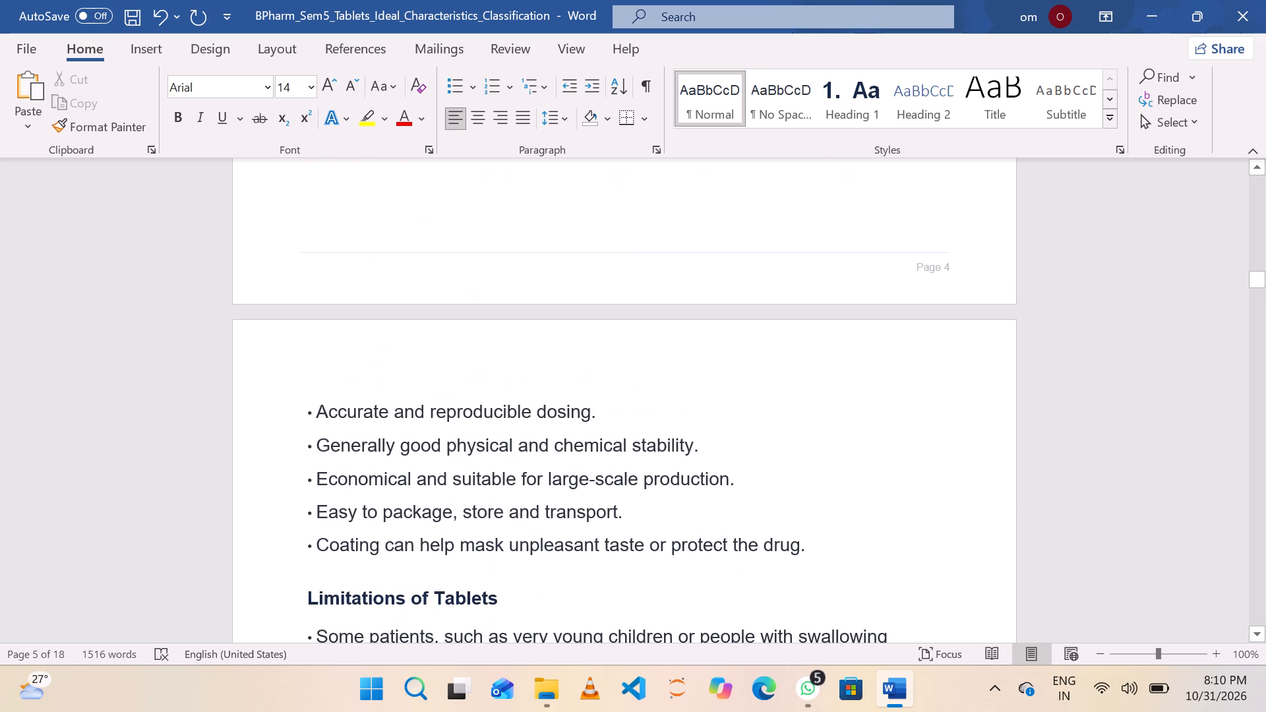
scroll(877, 403, down, 4)
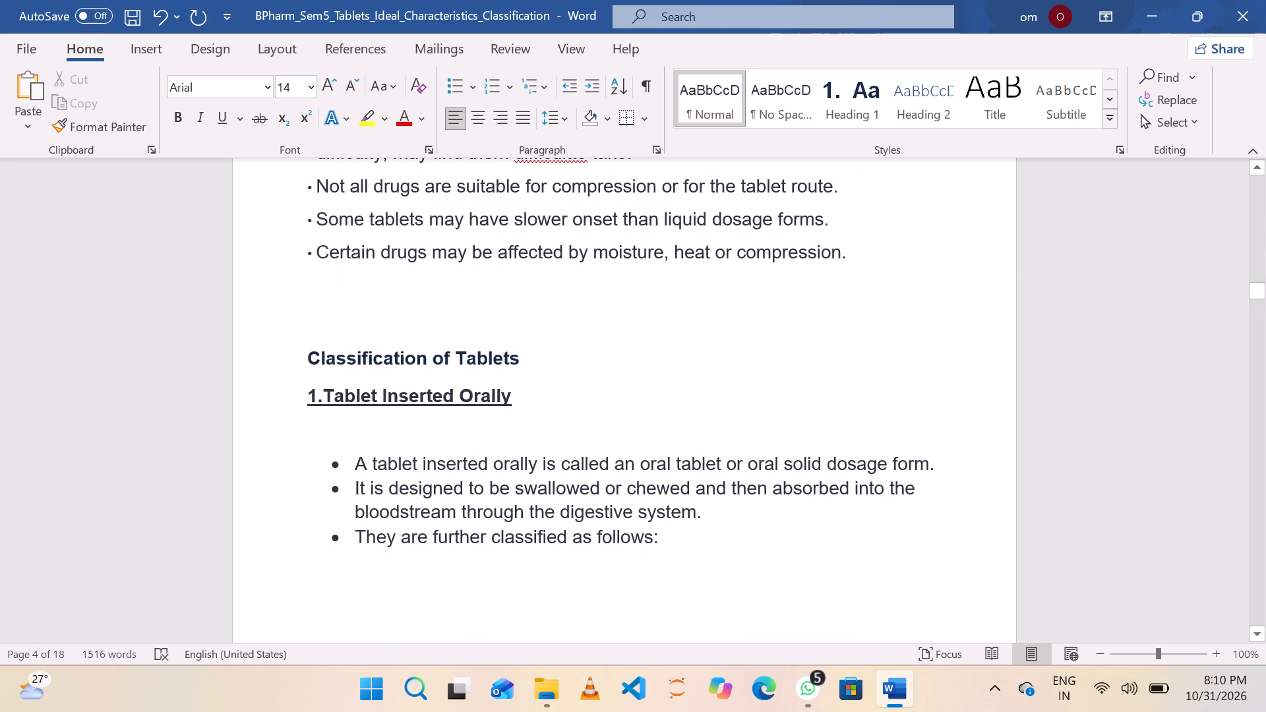
scroll(877, 403, up, 4)
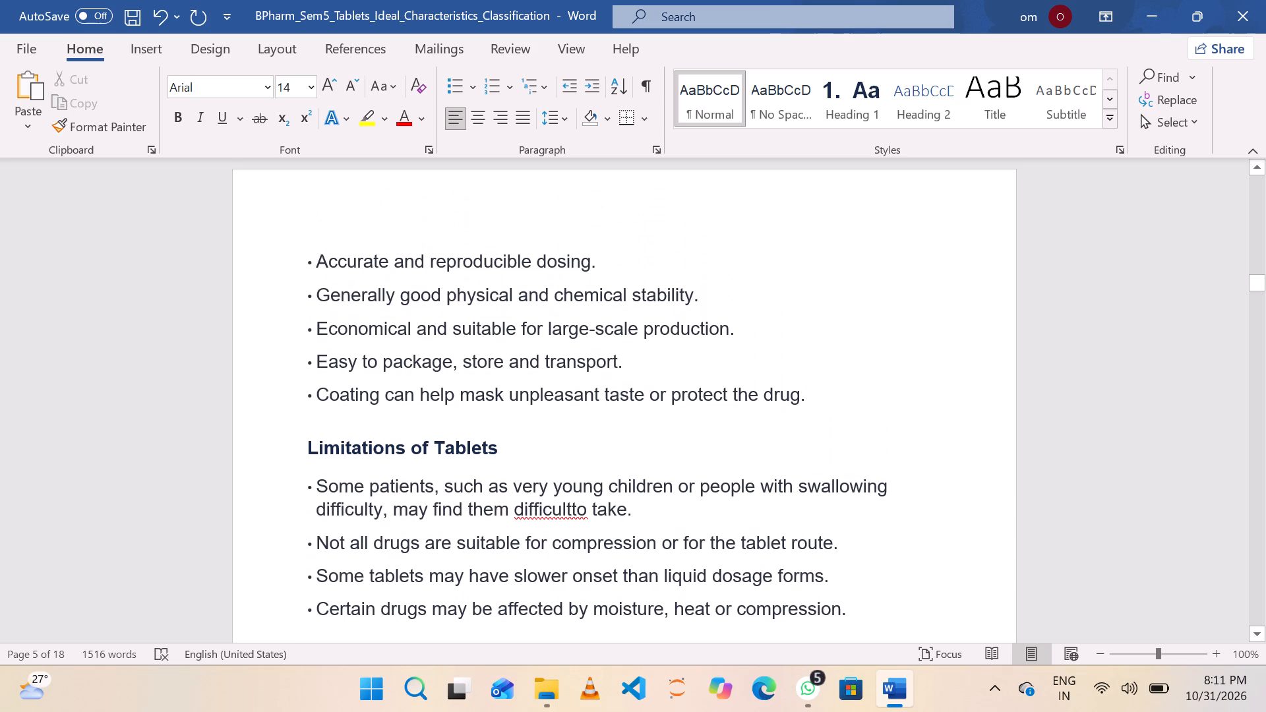
triple_click(314, 261)
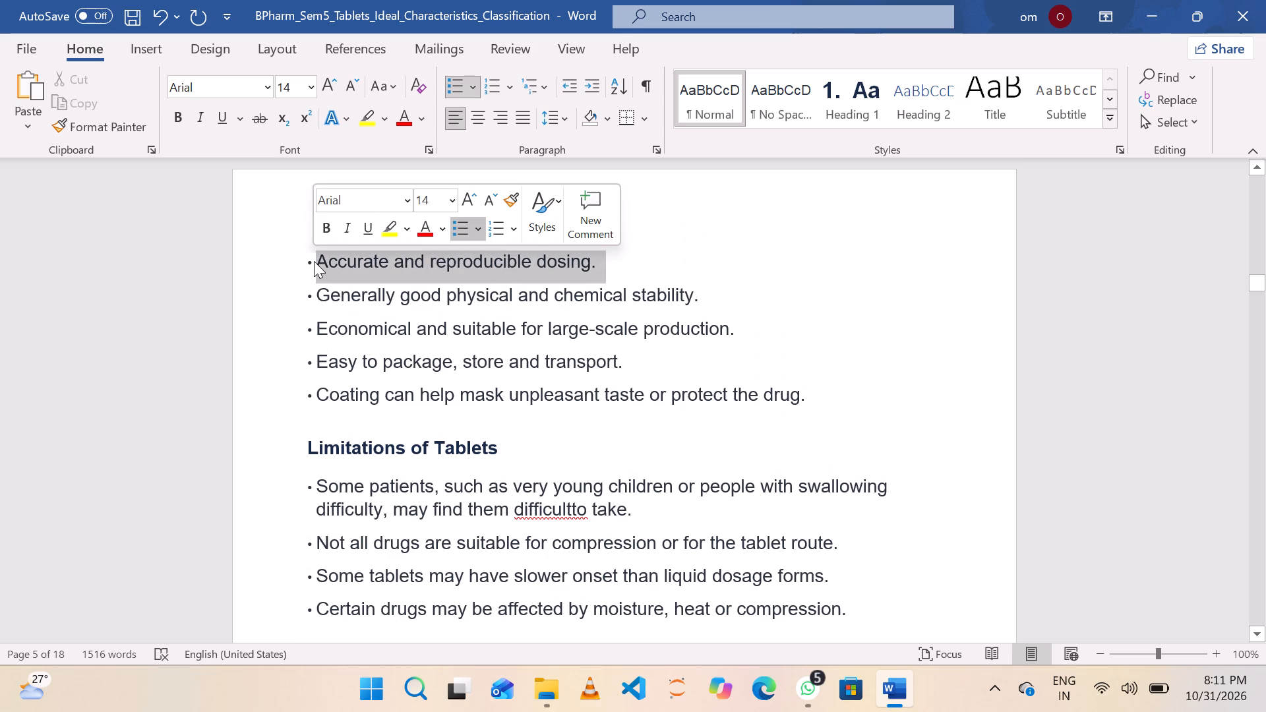
triple_click(307, 263)
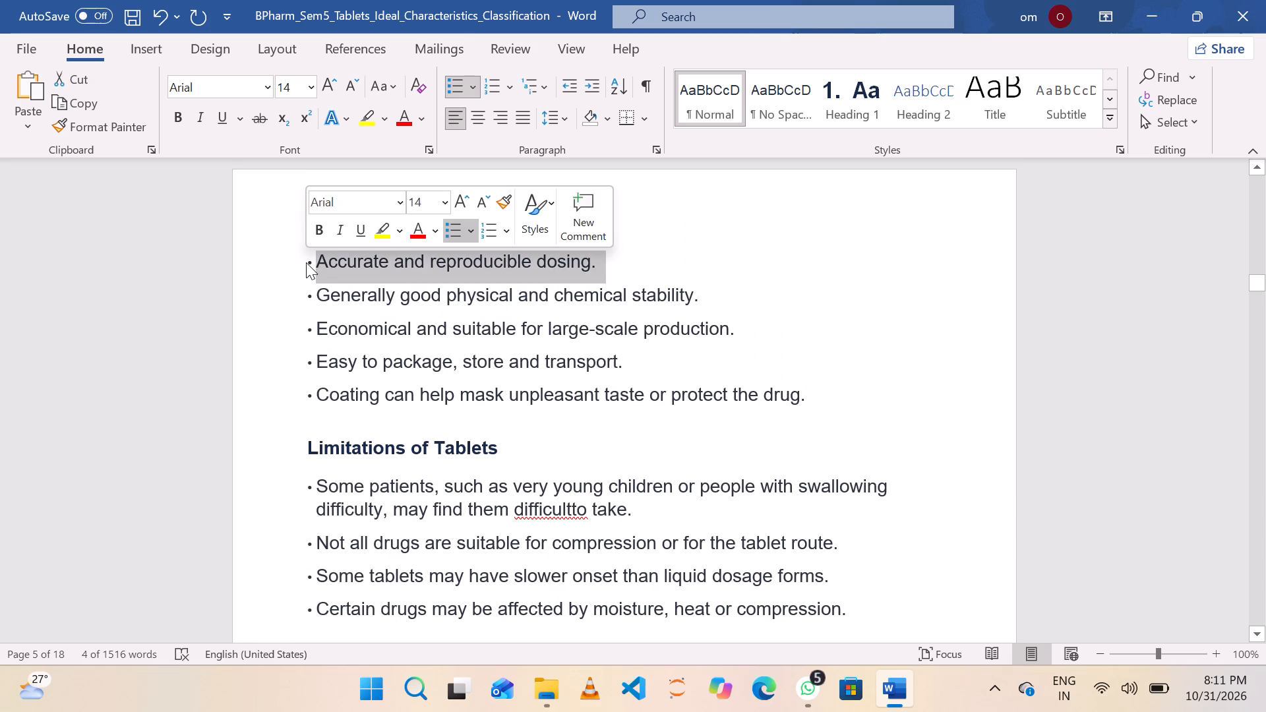
scroll(462, 535, down, 4)
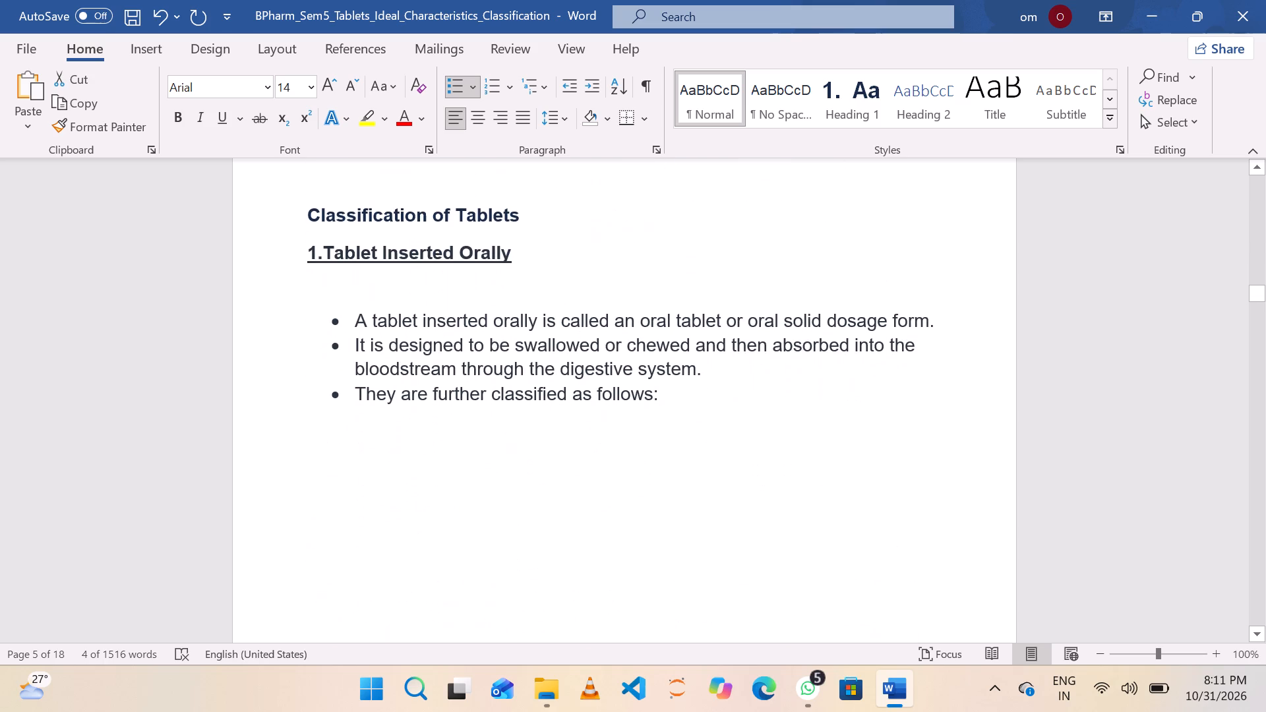
scroll(462, 535, up, 3)
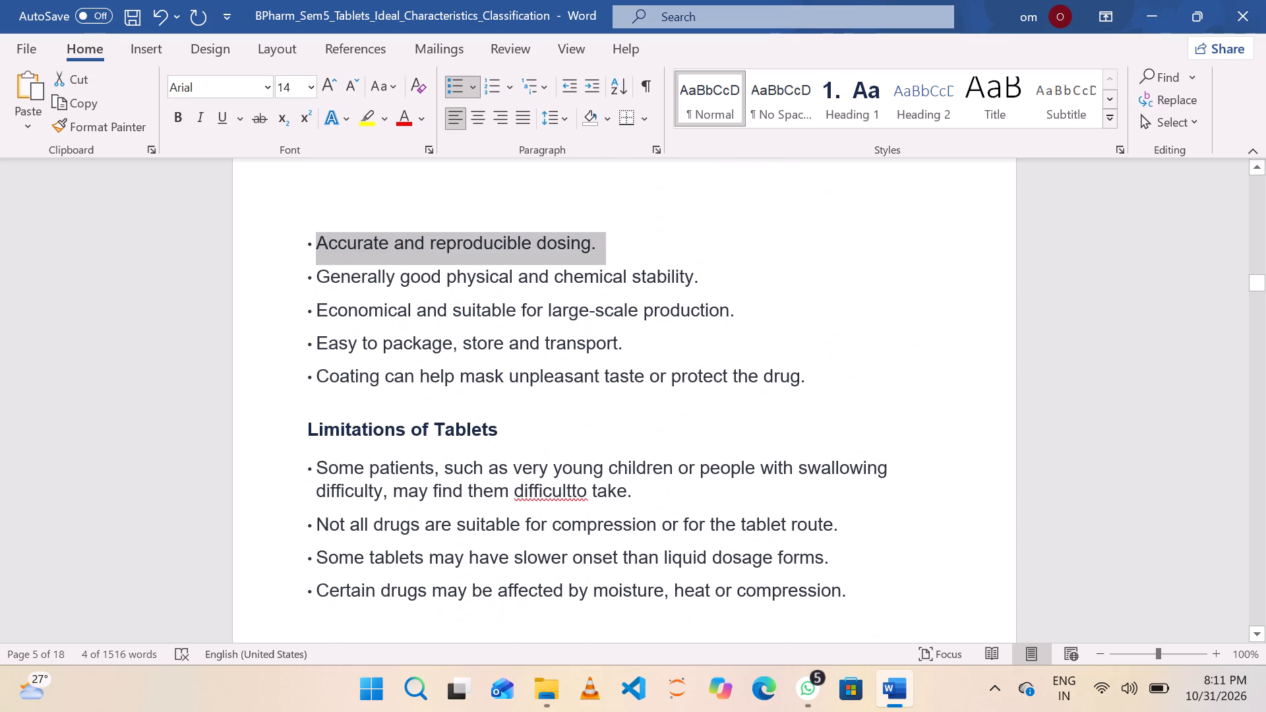
scroll(462, 535, down, 3)
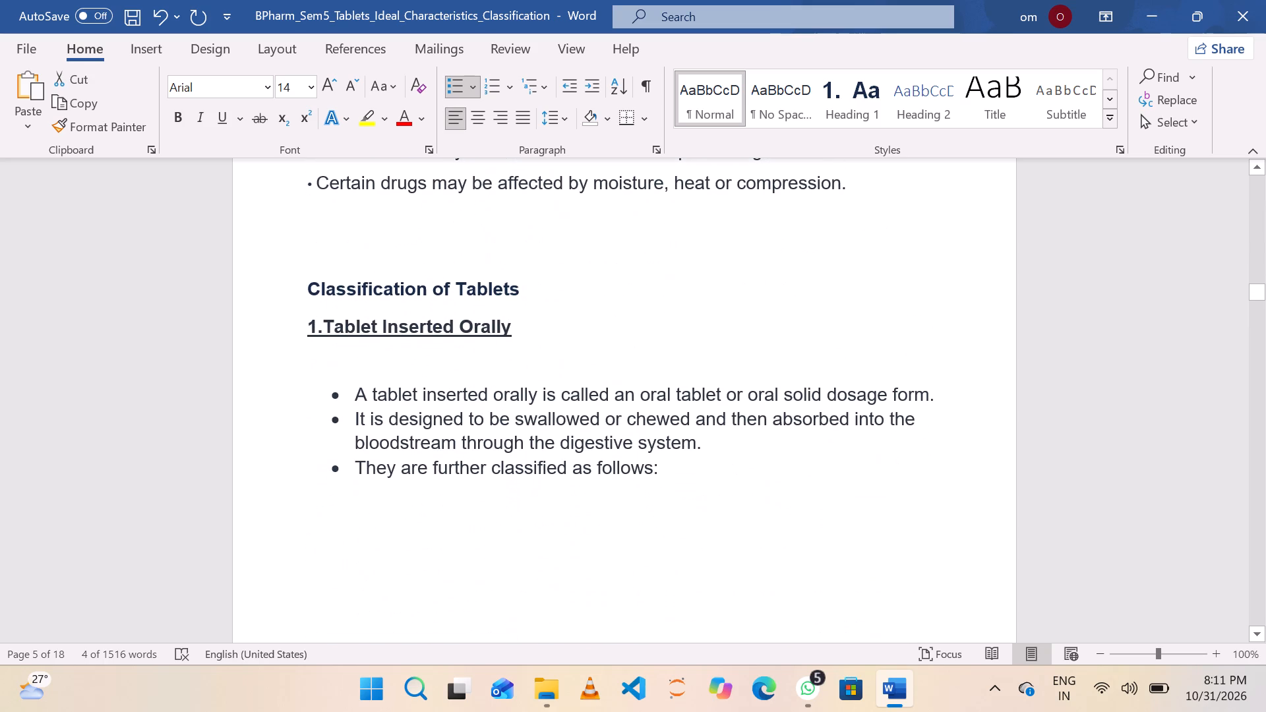
click(334, 396)
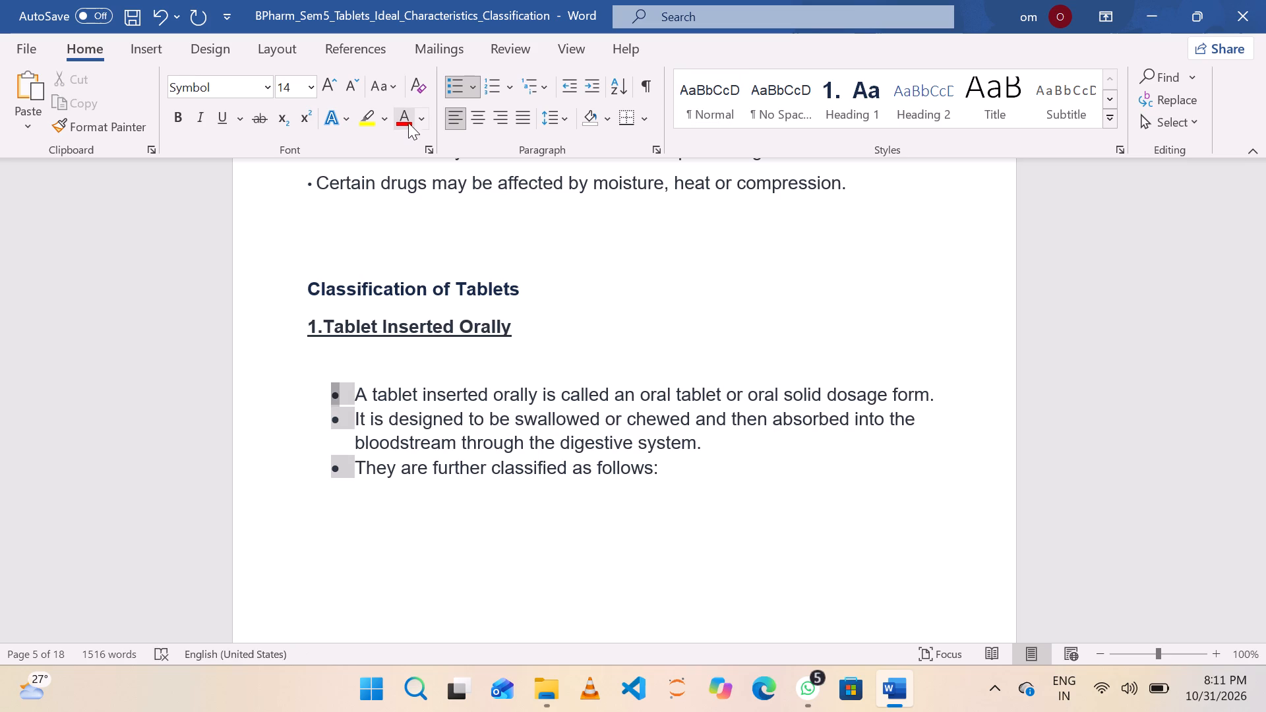
click(466, 86)
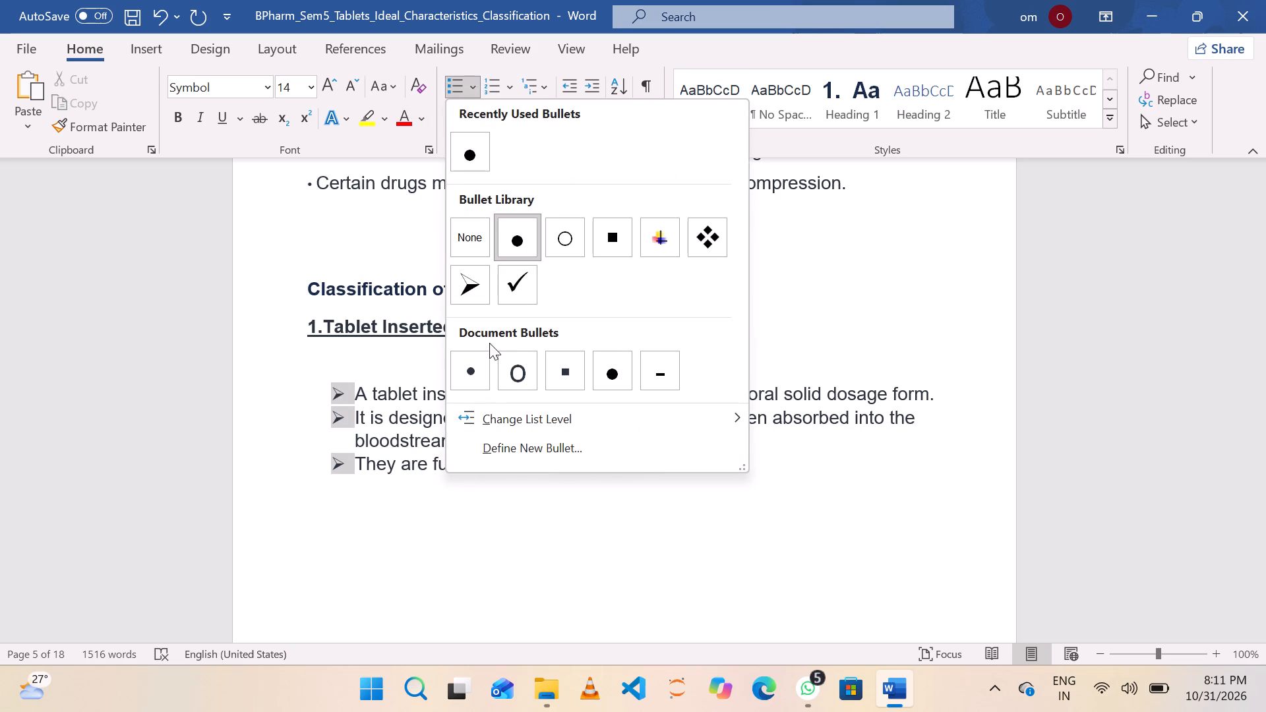
click(469, 349)
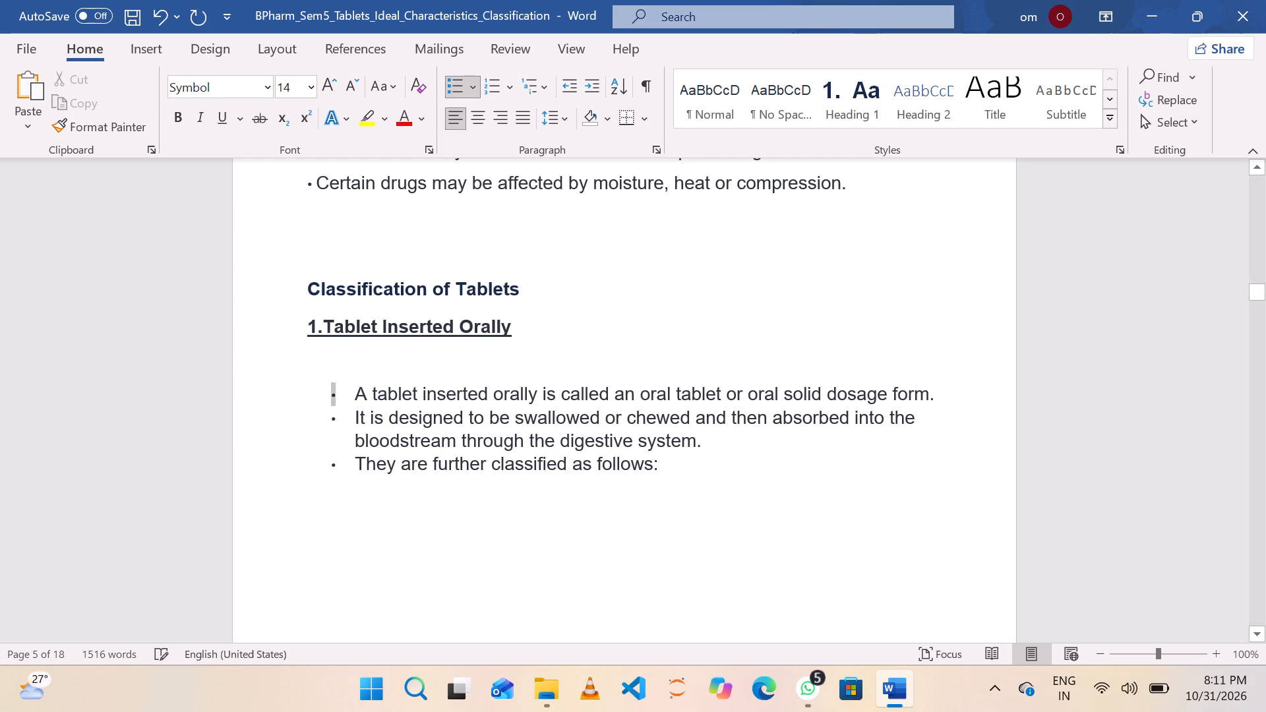
click(642, 314)
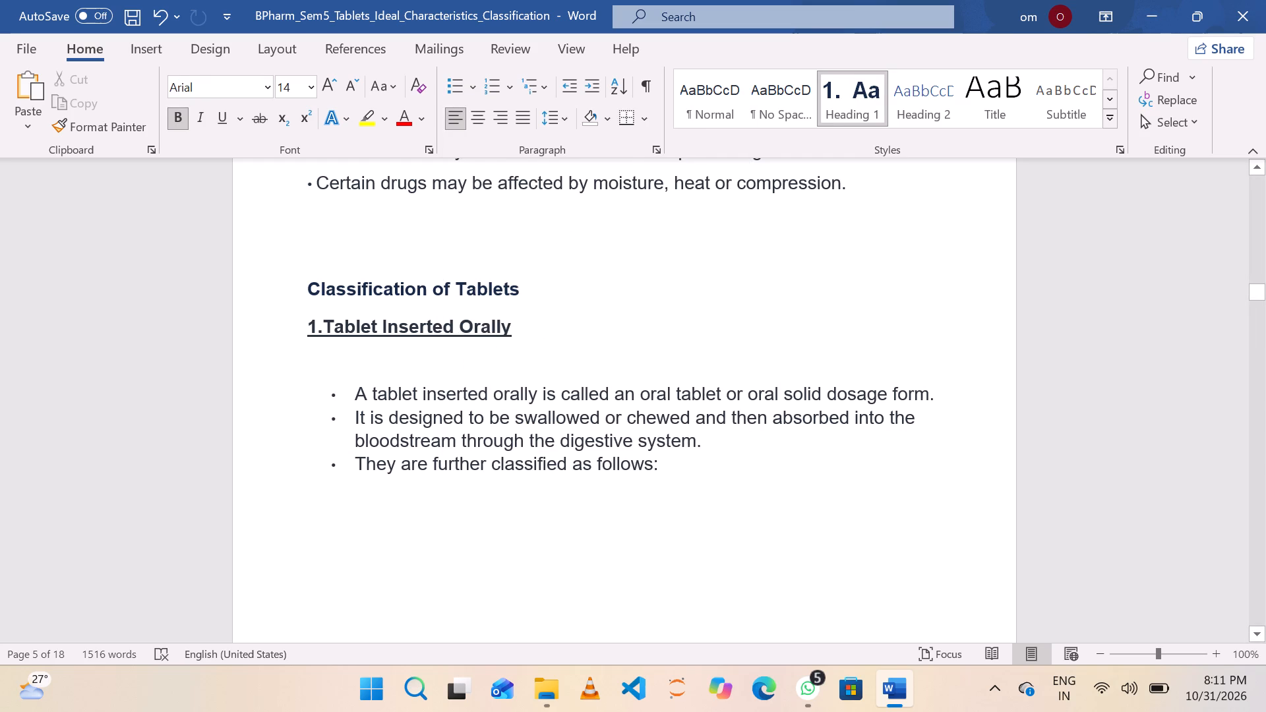
scroll(495, 443, up, 2)
scroll(495, 443, down, 2)
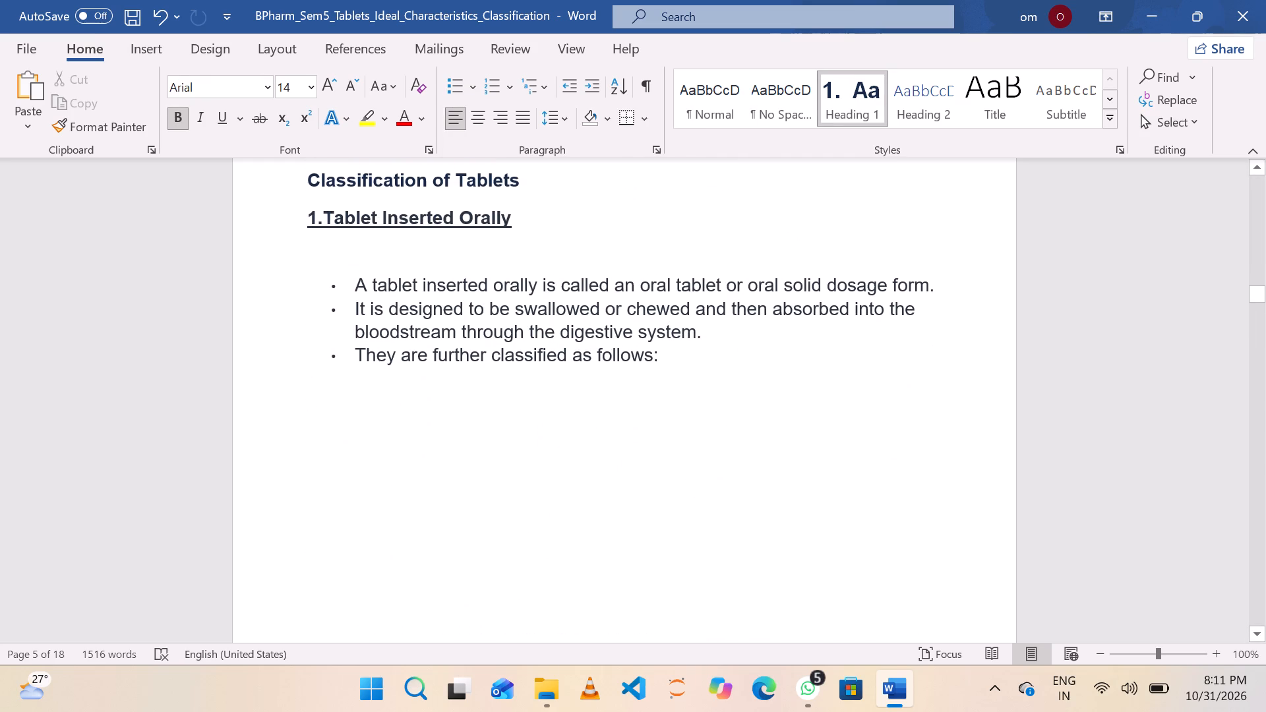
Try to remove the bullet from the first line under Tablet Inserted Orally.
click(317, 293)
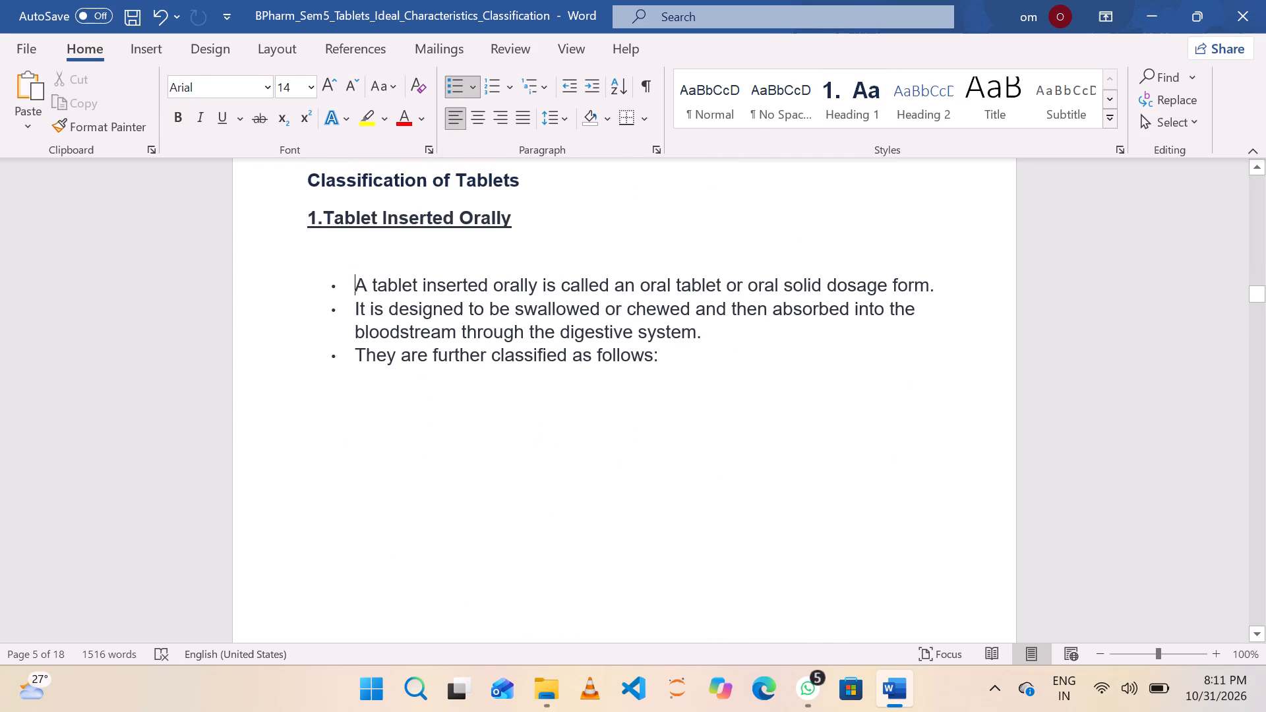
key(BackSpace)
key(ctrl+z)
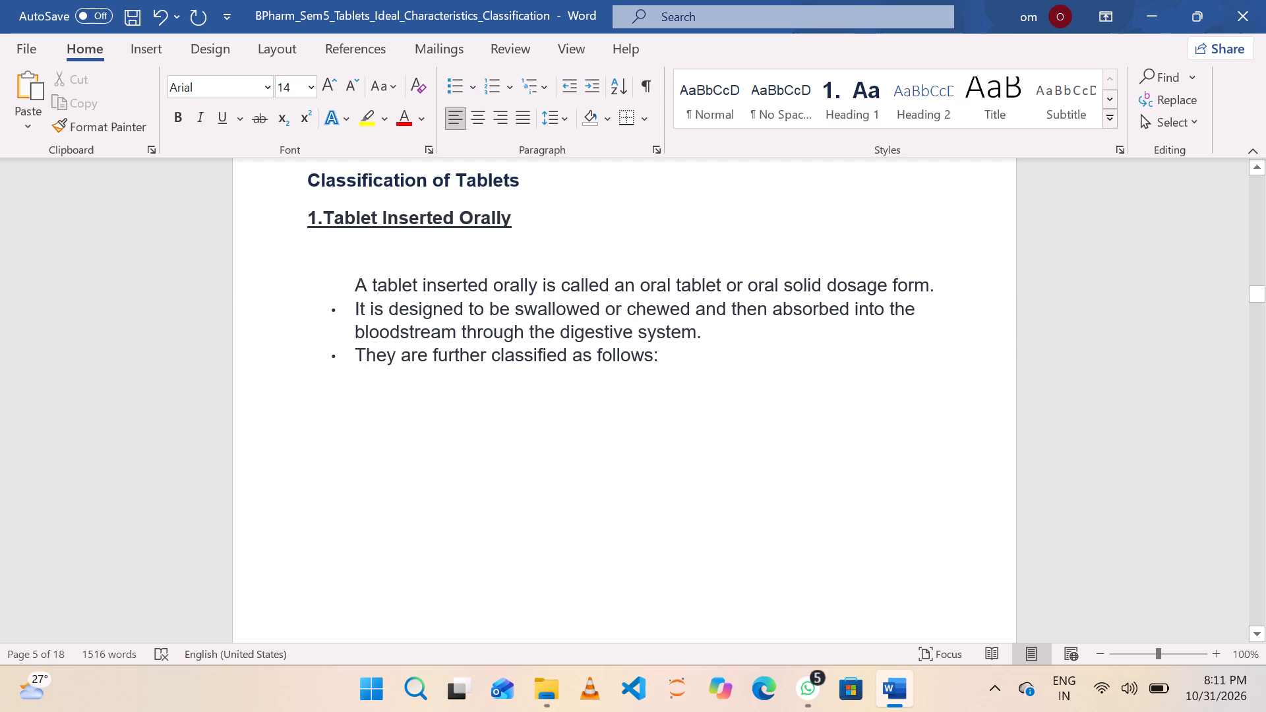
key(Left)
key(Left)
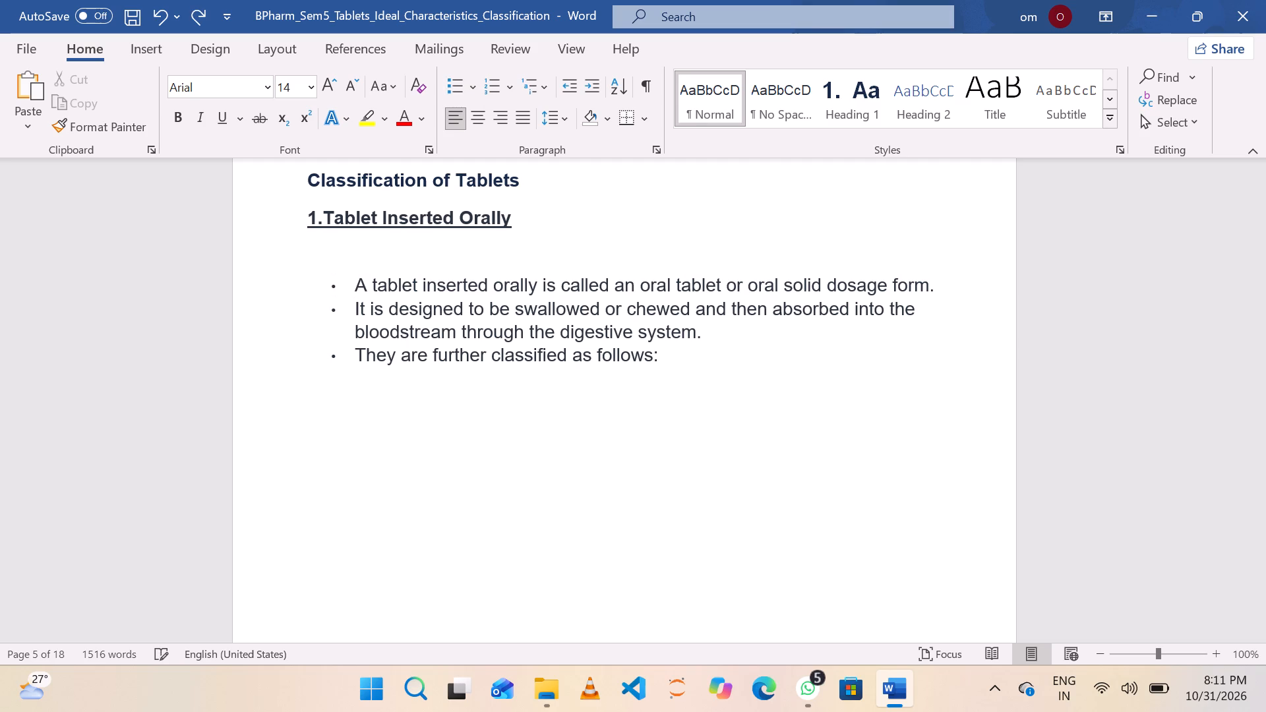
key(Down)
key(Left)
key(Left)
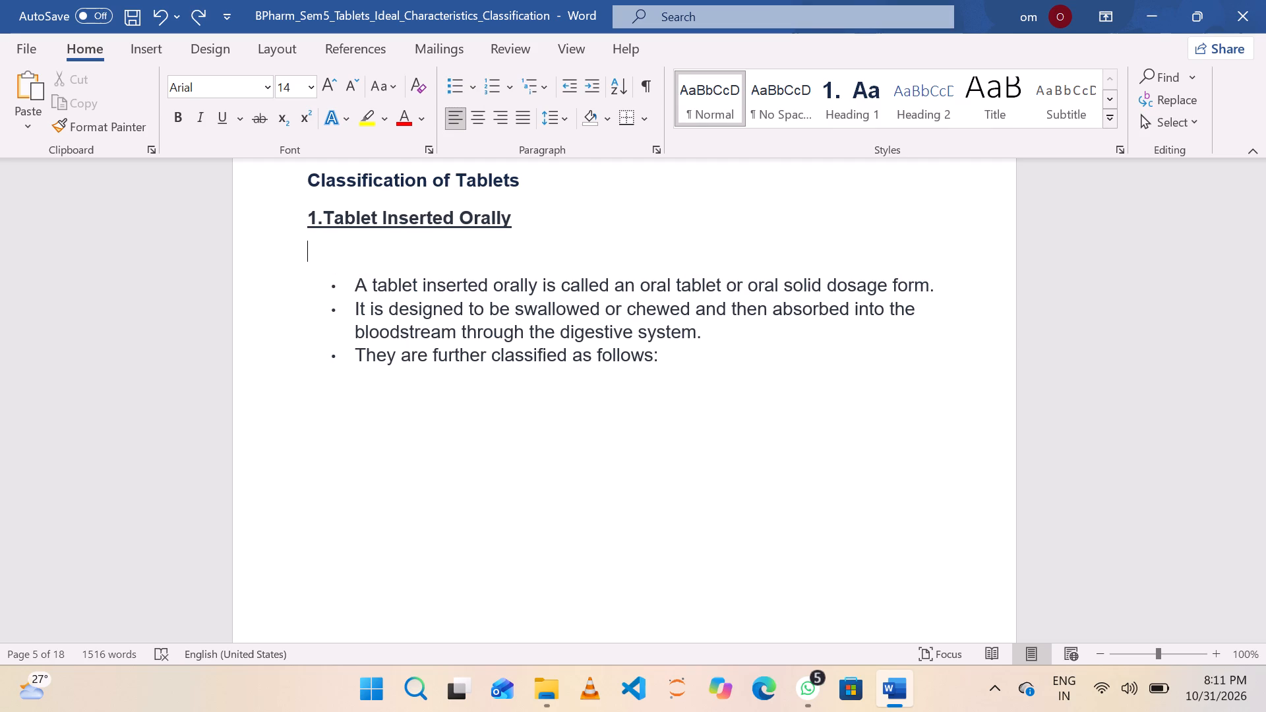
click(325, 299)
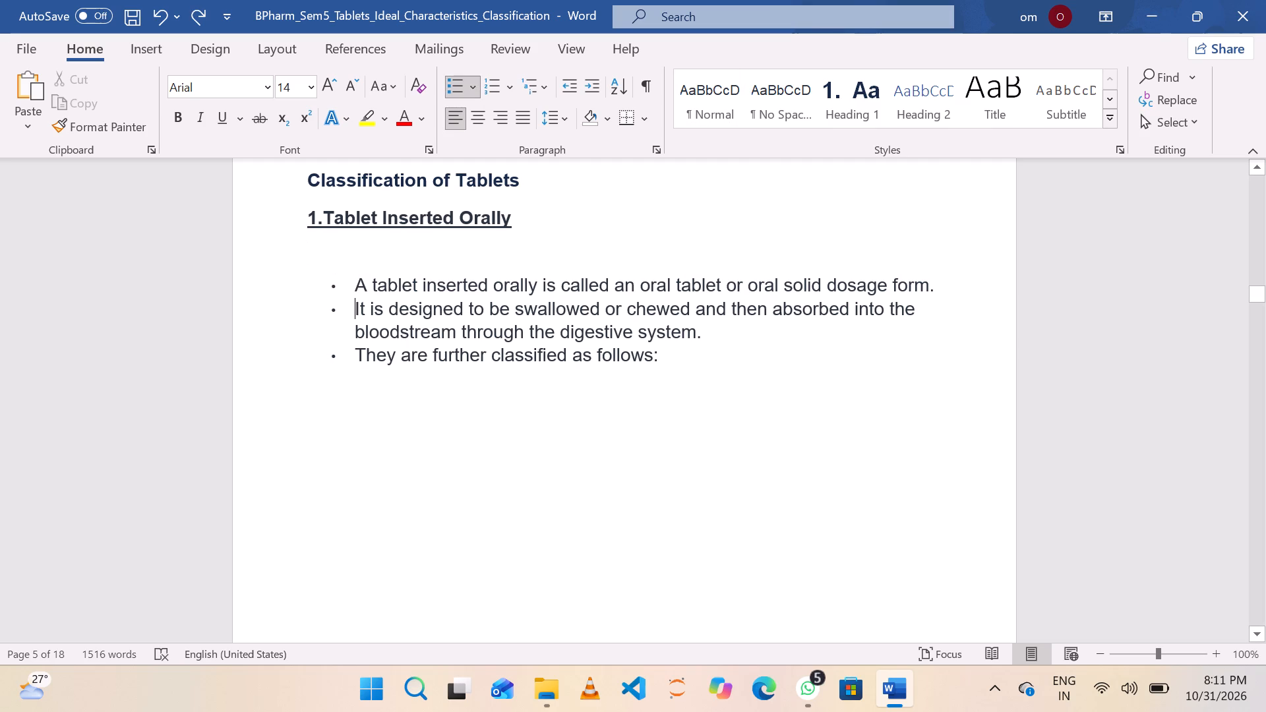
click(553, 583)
Insert a blank line before the Advantages of Tablets heading to move it onto the page with the rest of its bullets.
scroll(553, 583, up, 1)
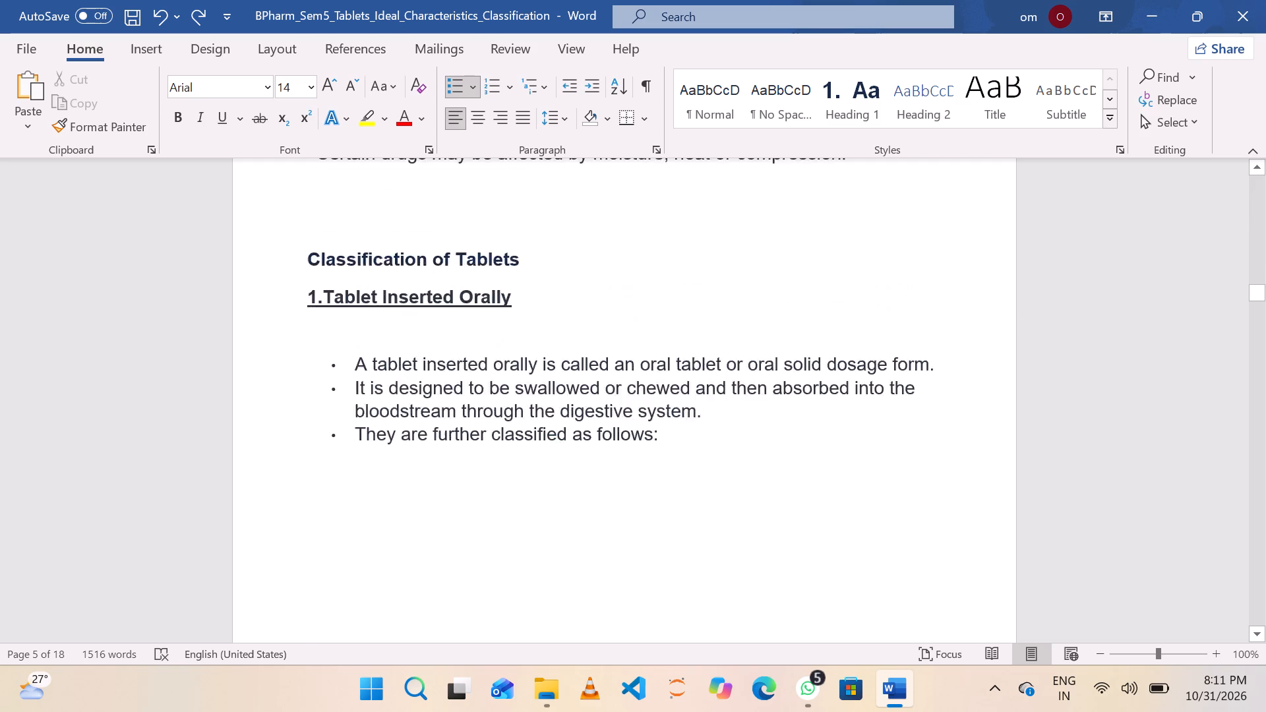
scroll(553, 583, up, 2)
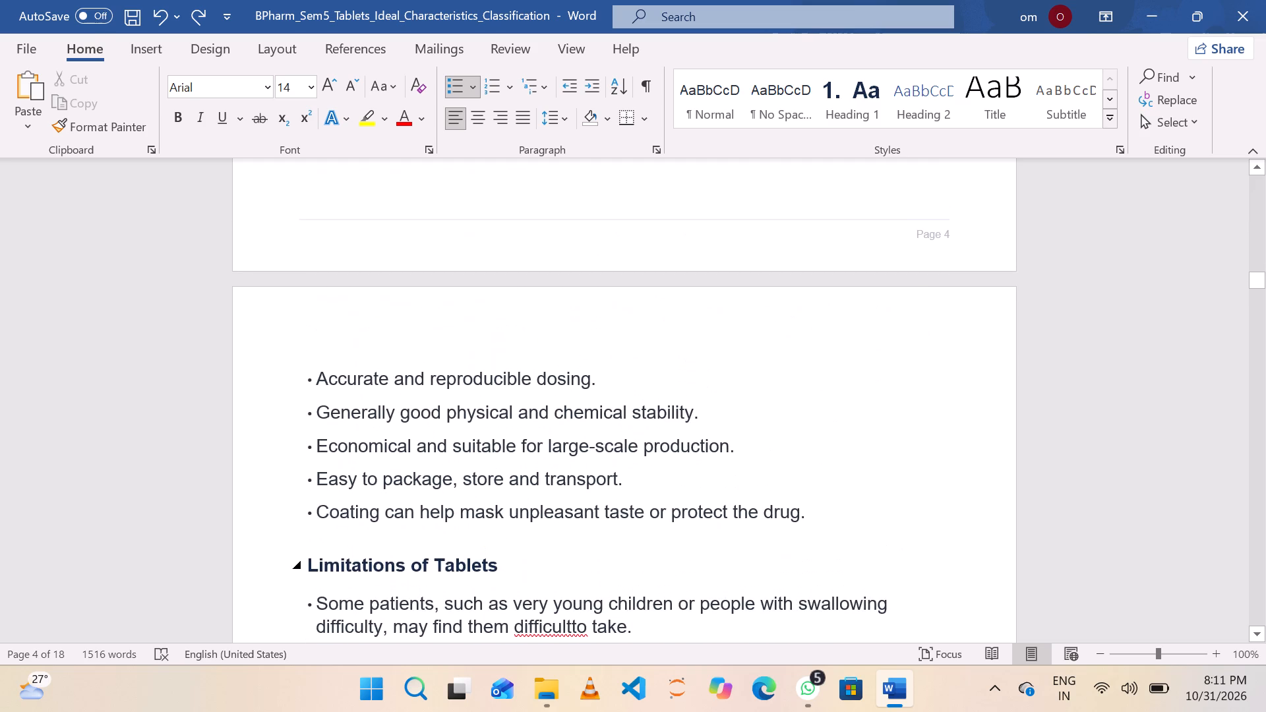
scroll(553, 583, up, 2)
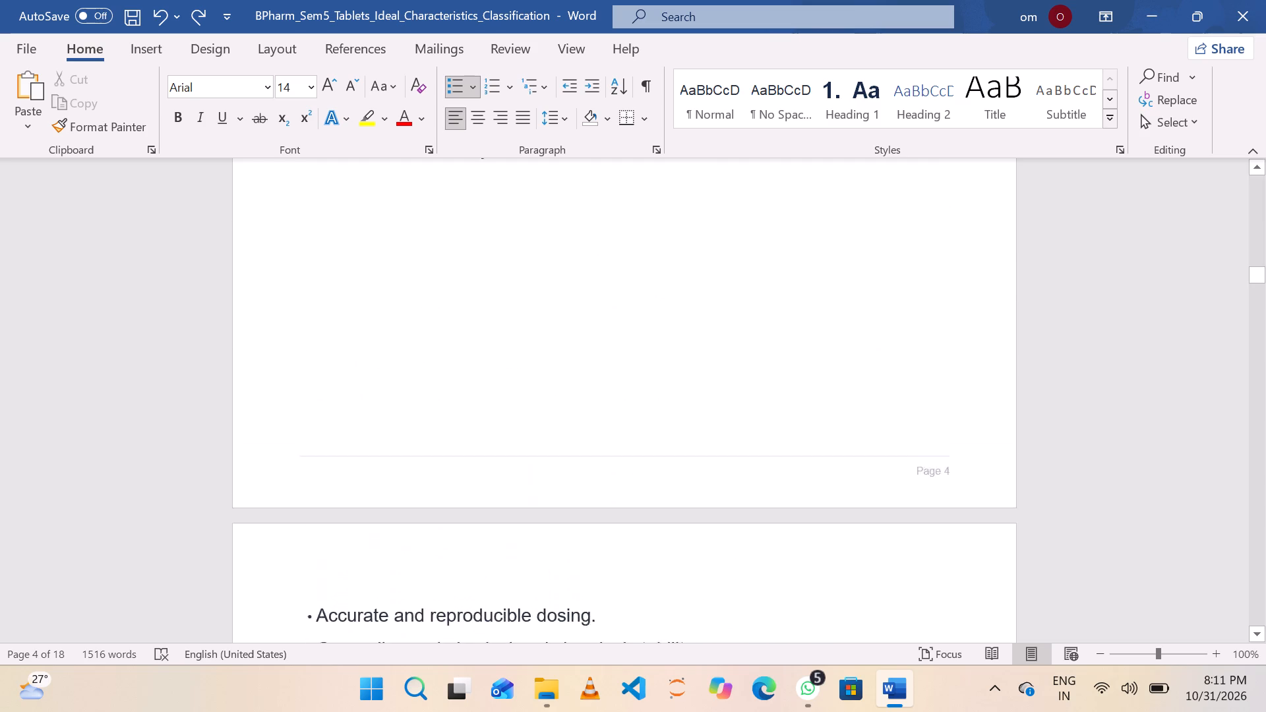
scroll(553, 583, up, 1)
scroll(553, 583, down, 2)
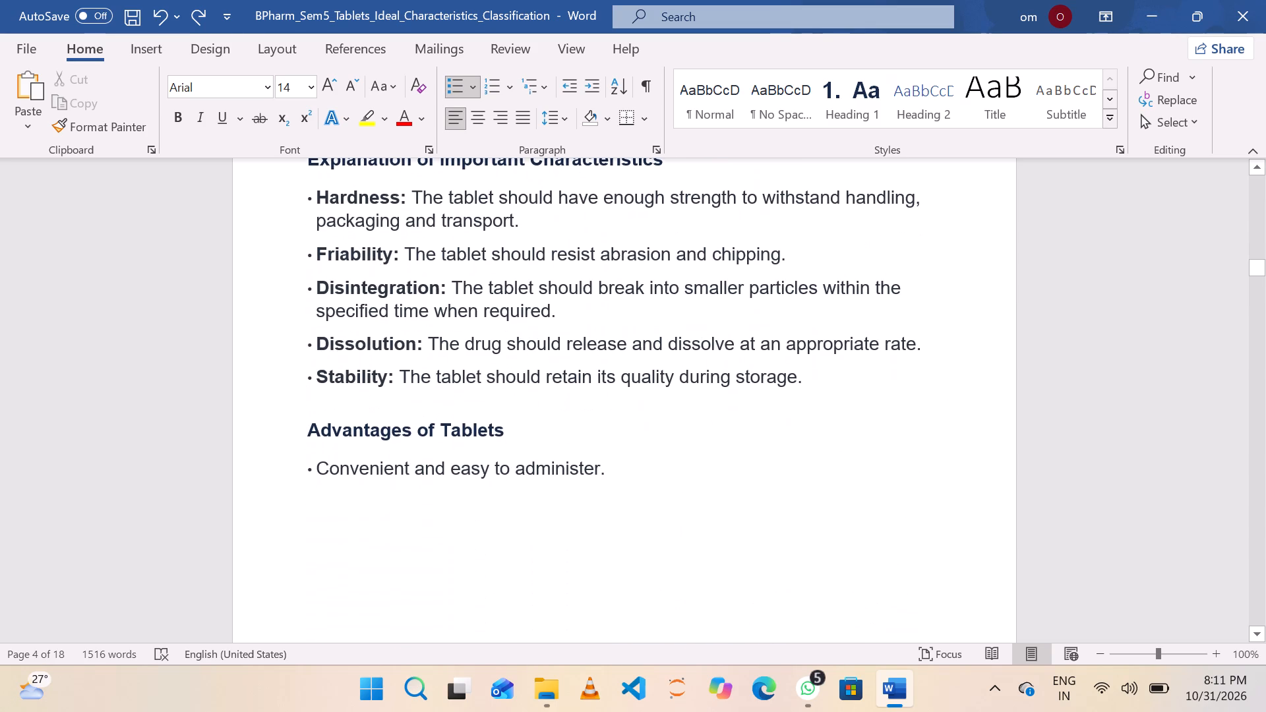
scroll(553, 583, down, 1)
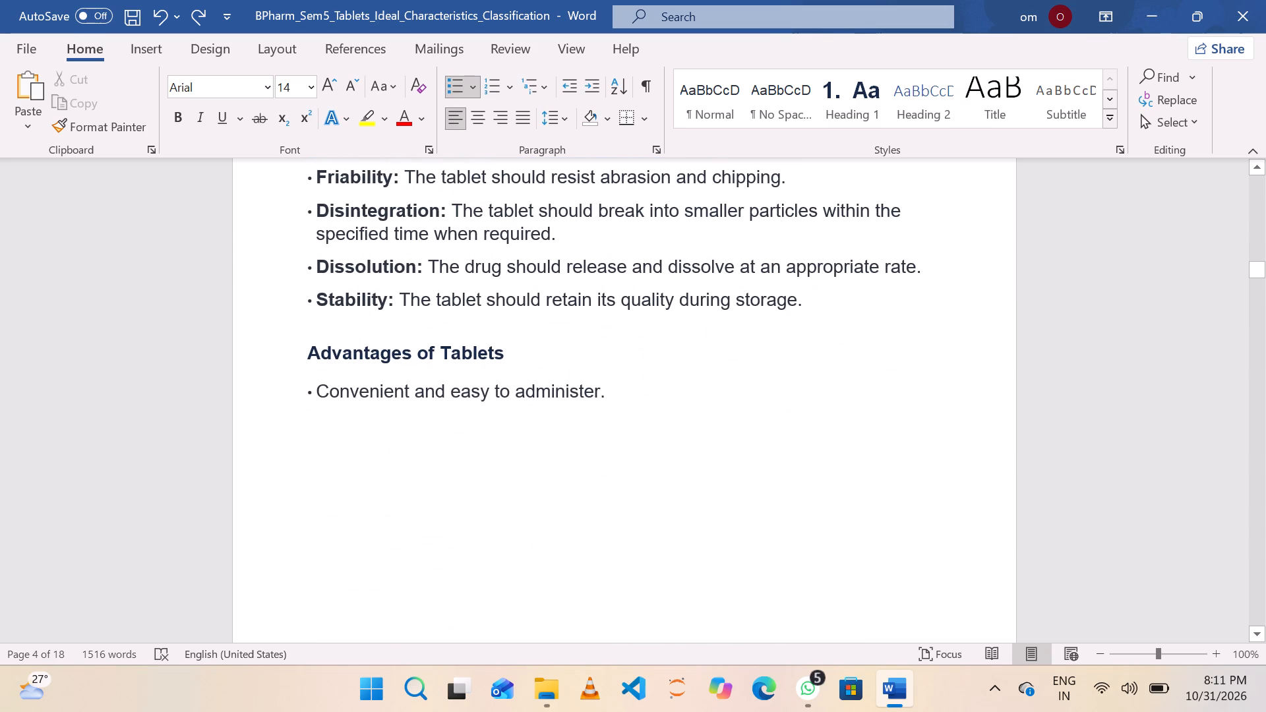
click(311, 350)
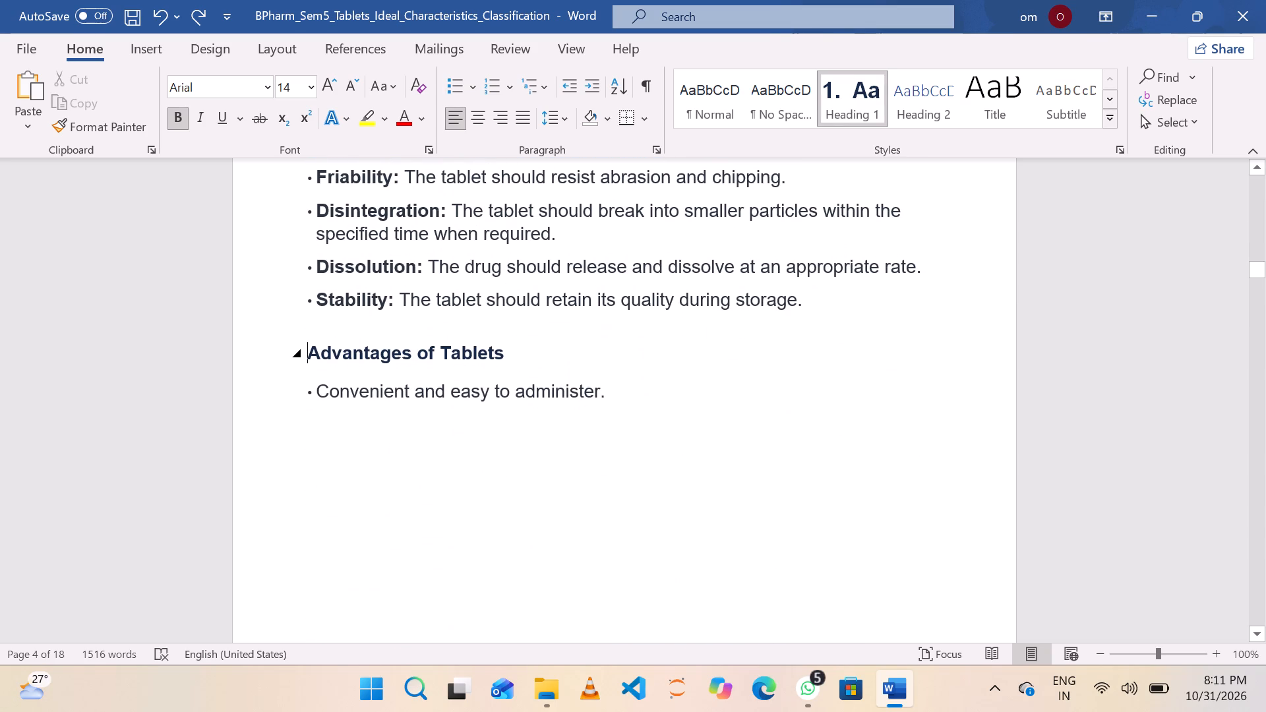
key(BackSpace)
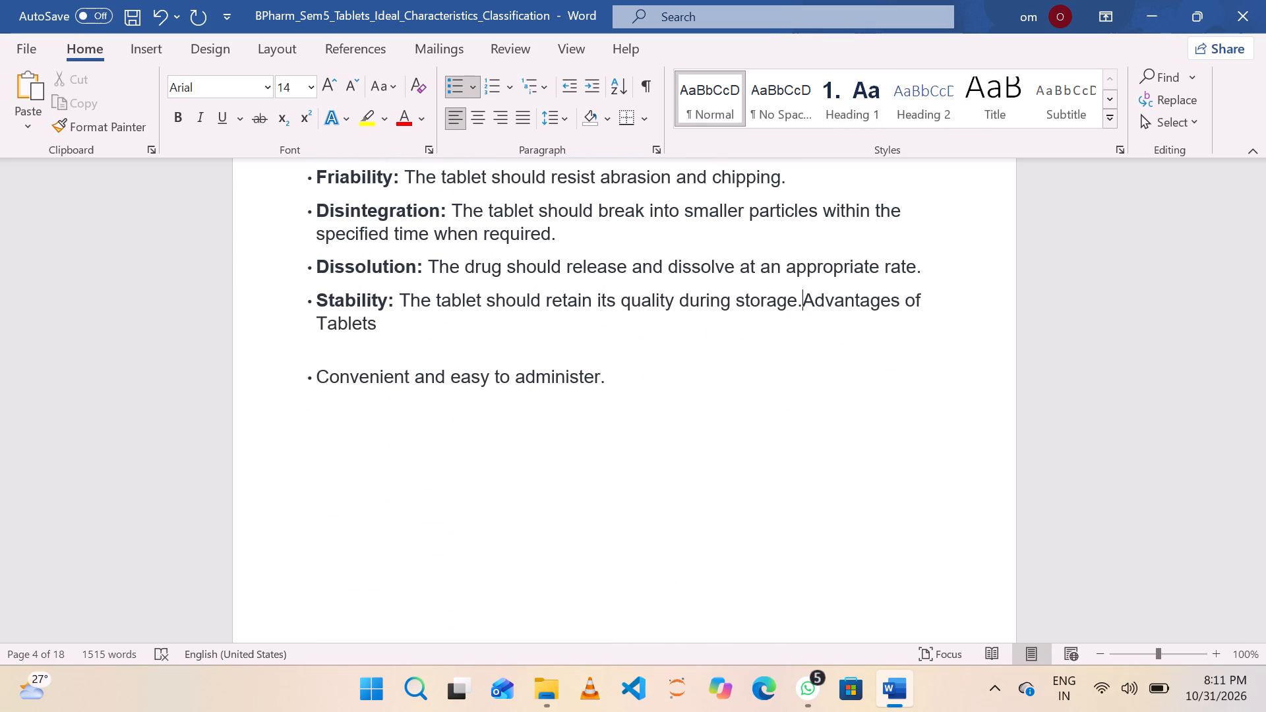
key(ctrl+z)
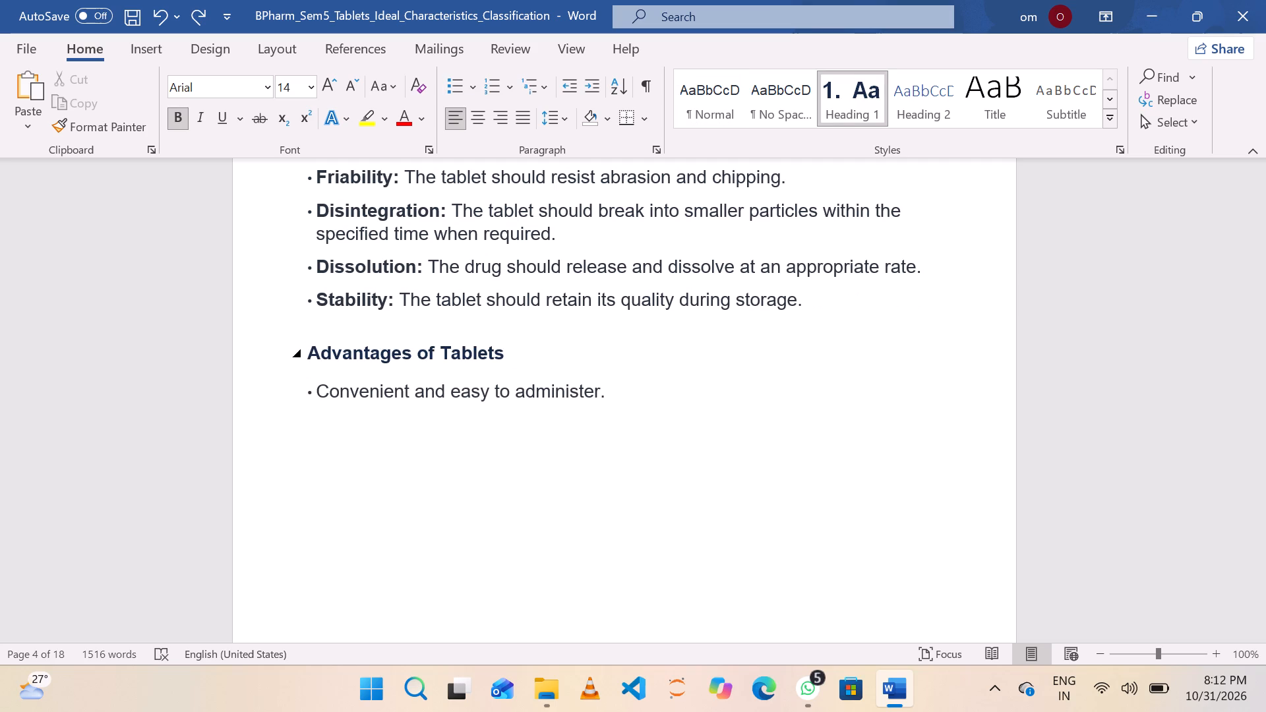
key(Return)
Correct "difficultto take" to "difficult to take" in the first Limitations of Tablets bullet.
scroll(311, 350, down, 1)
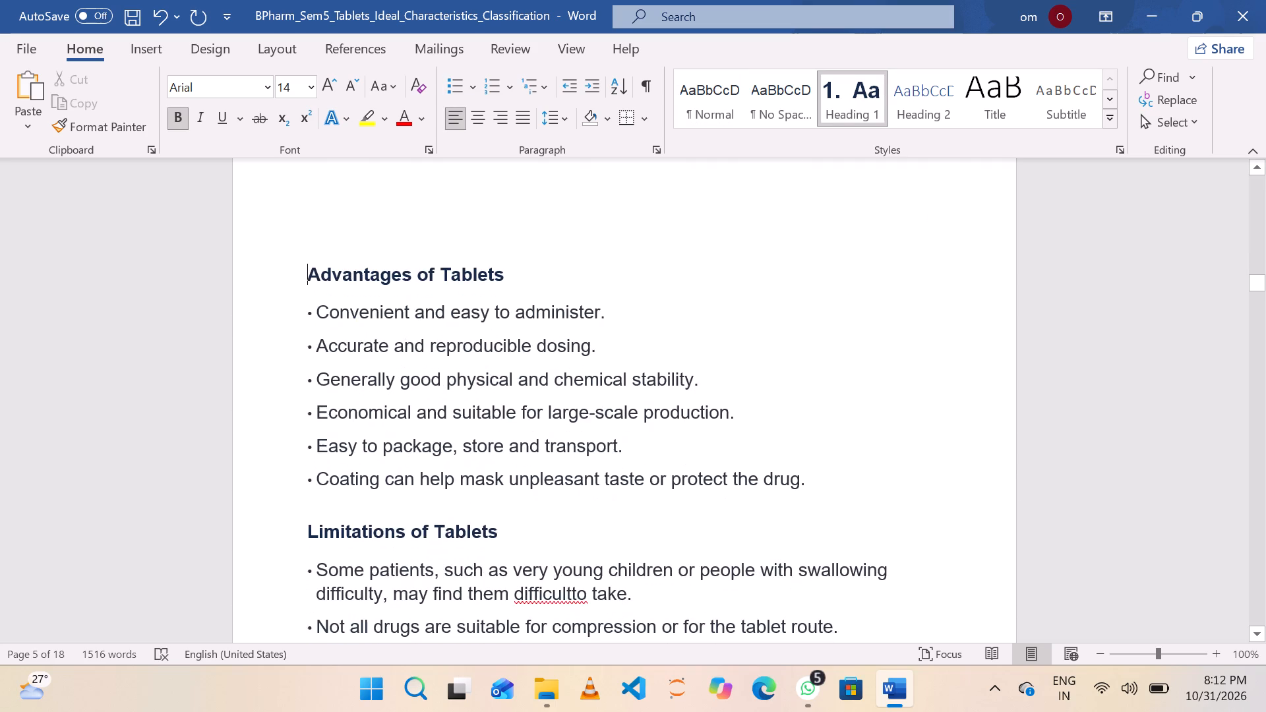
scroll(311, 350, down, 5)
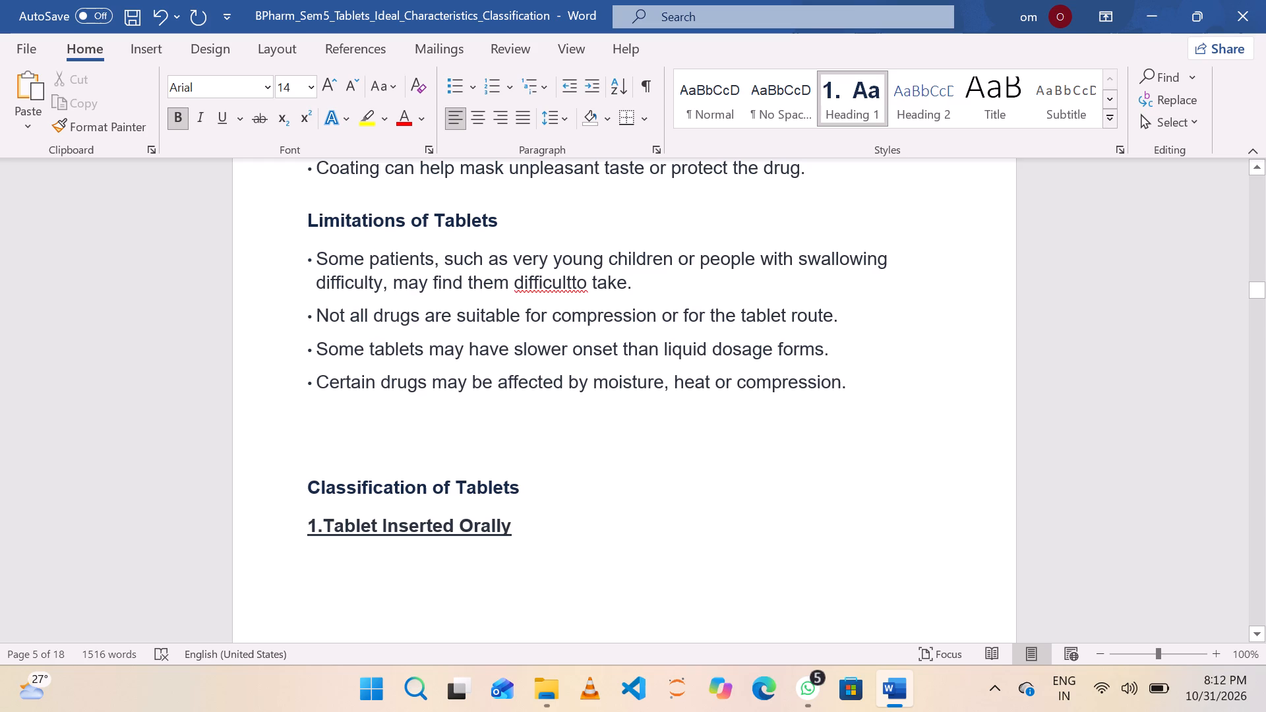
key(Right)
scroll(575, 283, up, 1)
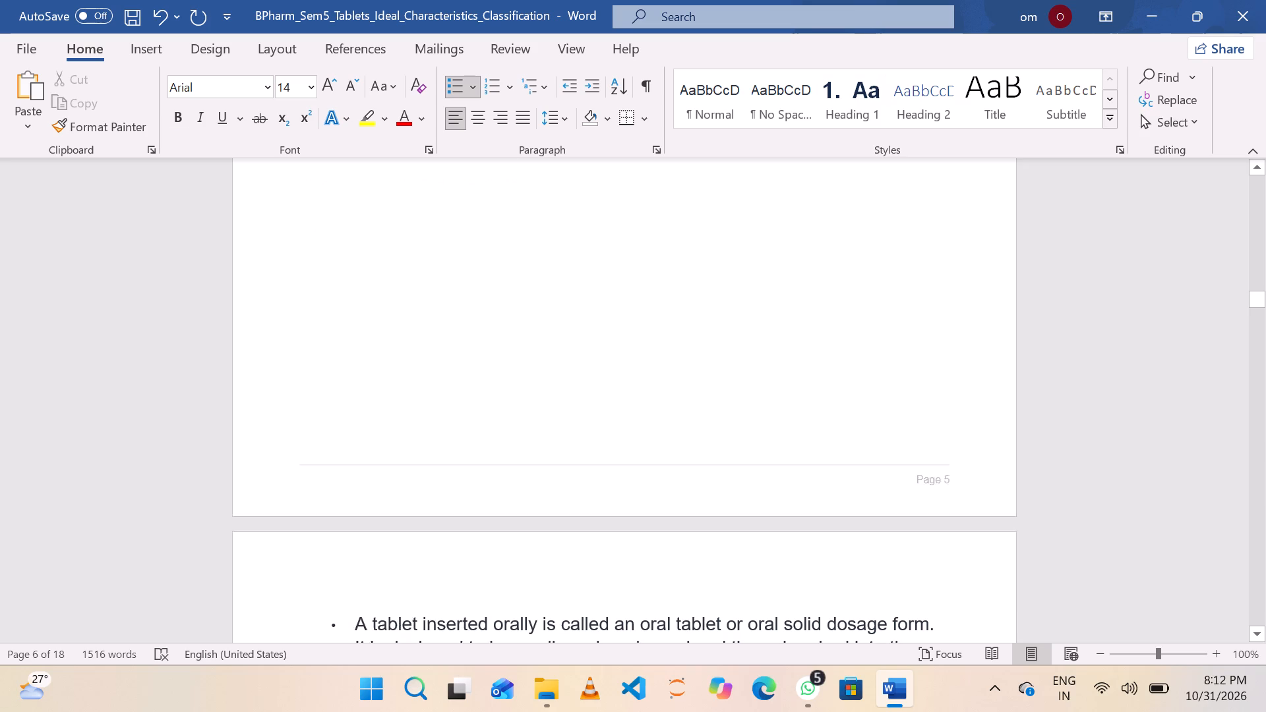
scroll(575, 283, up, 3)
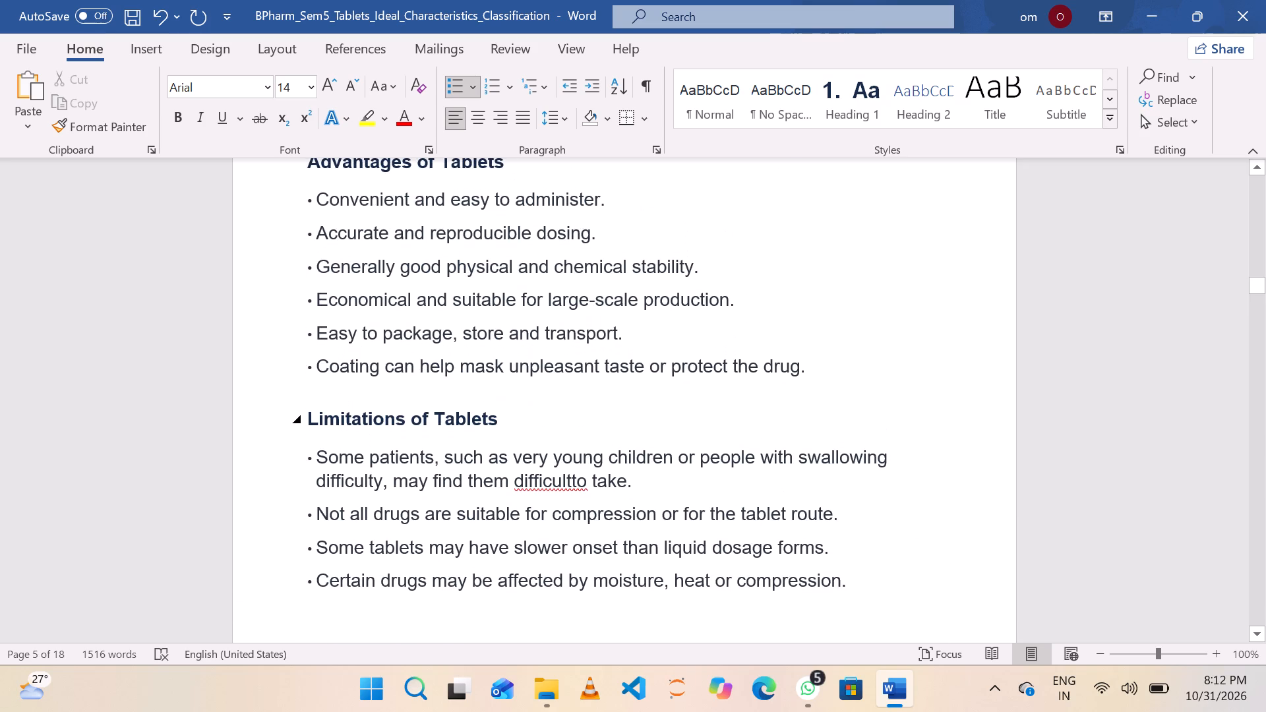
click(591, 484)
key(BackSpace)
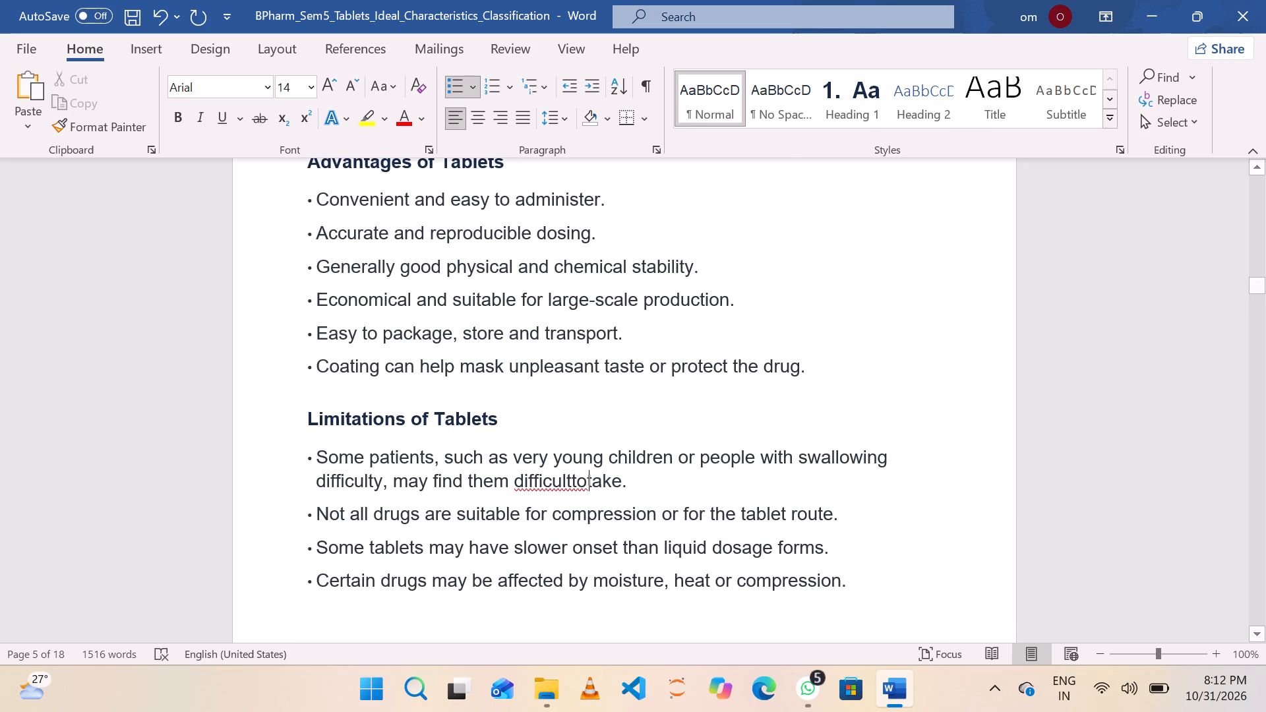
key(BackSpace)
key(BackSpace)
key(e)
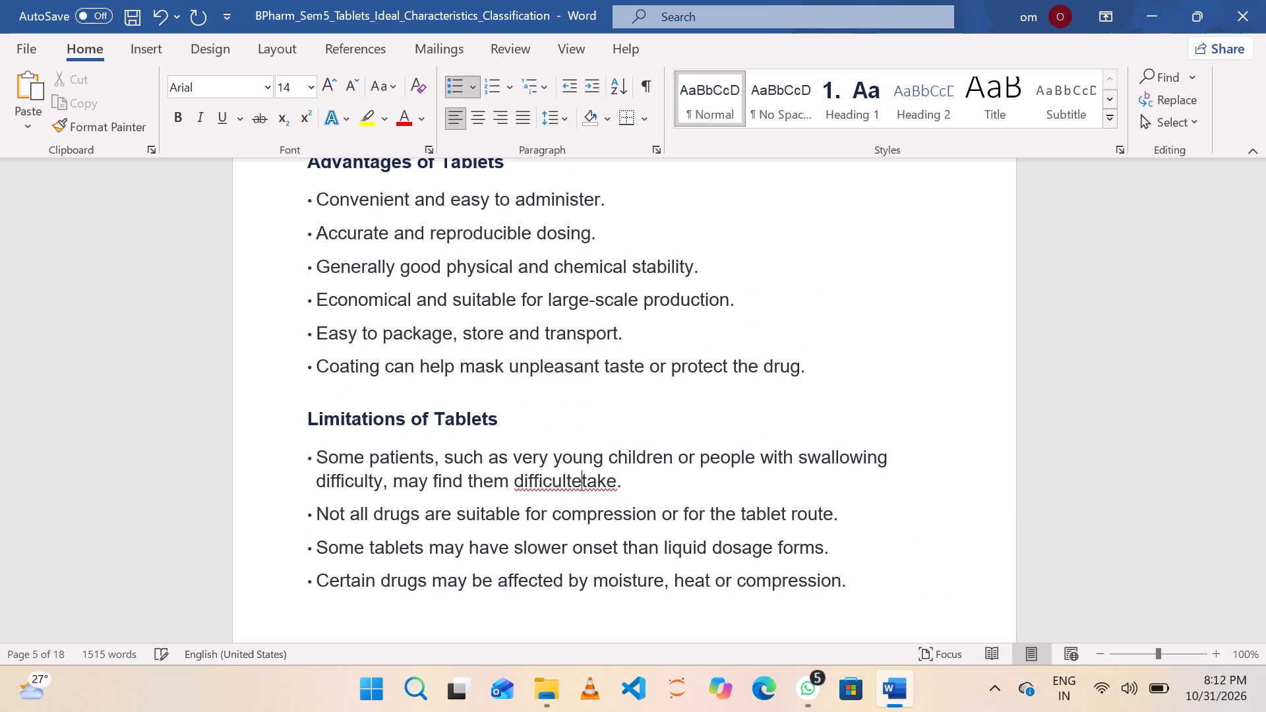
key(BackSpace)
key(space)
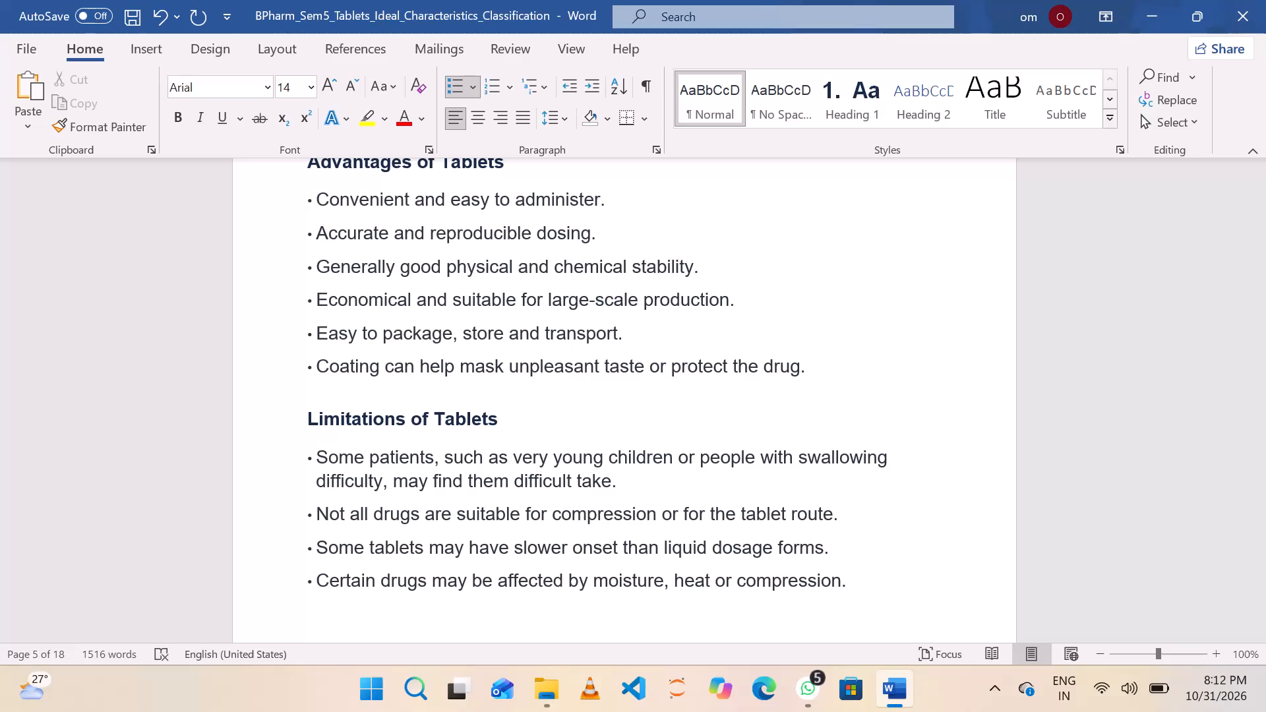
text(to)
key(space)
Review the text and spacing from Advantages of Tablets through the Classification of Tablets heading to the first Tablet Inserted Orally bullets.
key(Down)
key(Down)
key(Down)
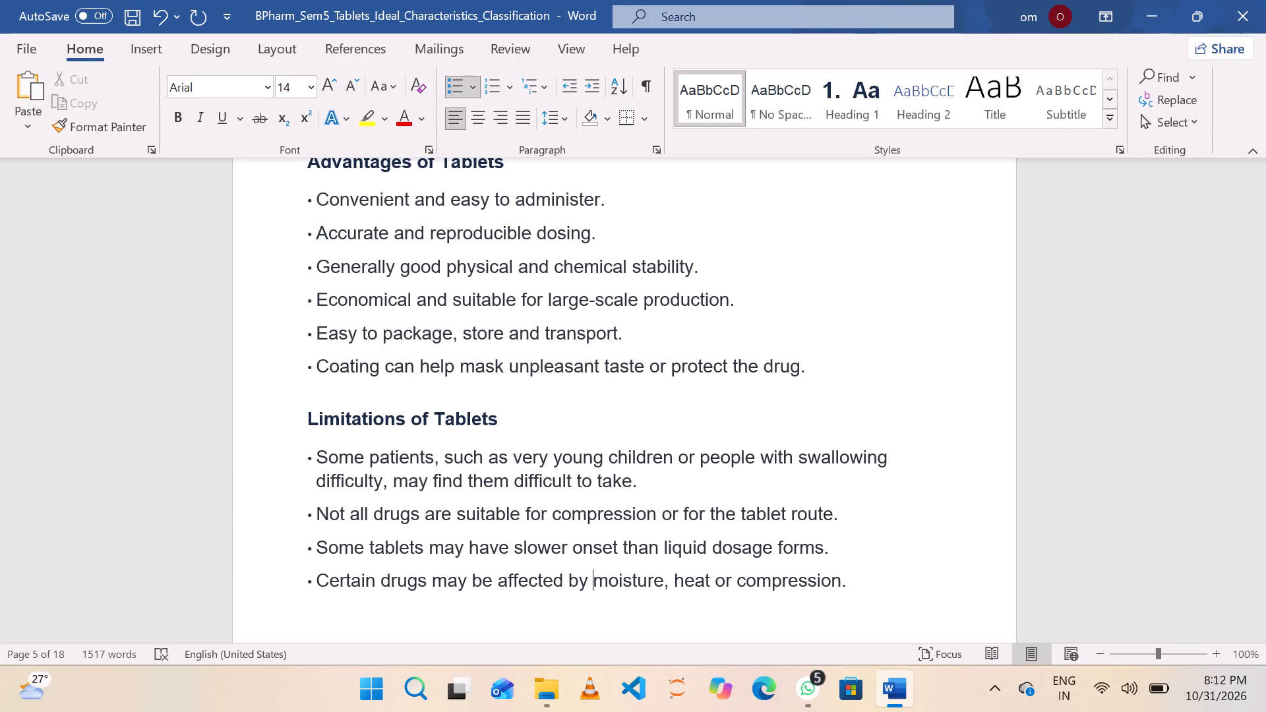
key(Down)
key(Down)
key(Down)
key(Down)
key(Down)
key(Down)
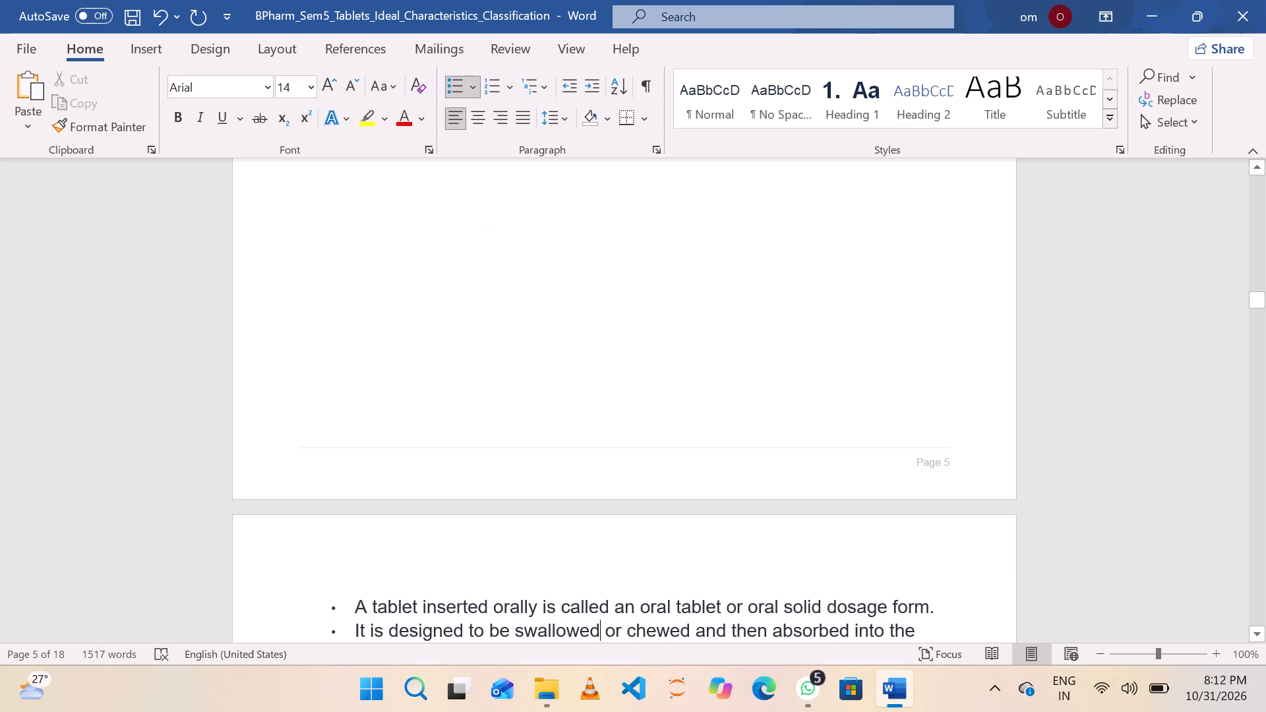
key(Up)
key(Up)
key(Up)
key(Up)
key(Up)
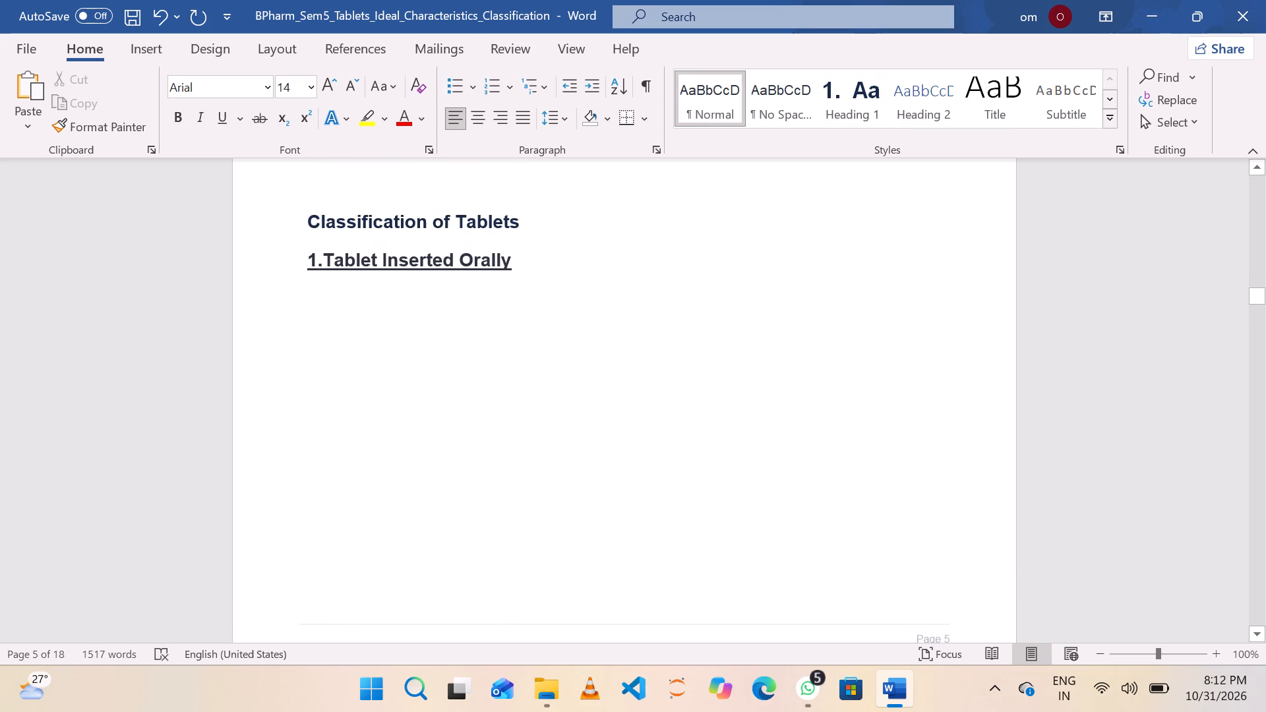
key(Up)
key(Up)
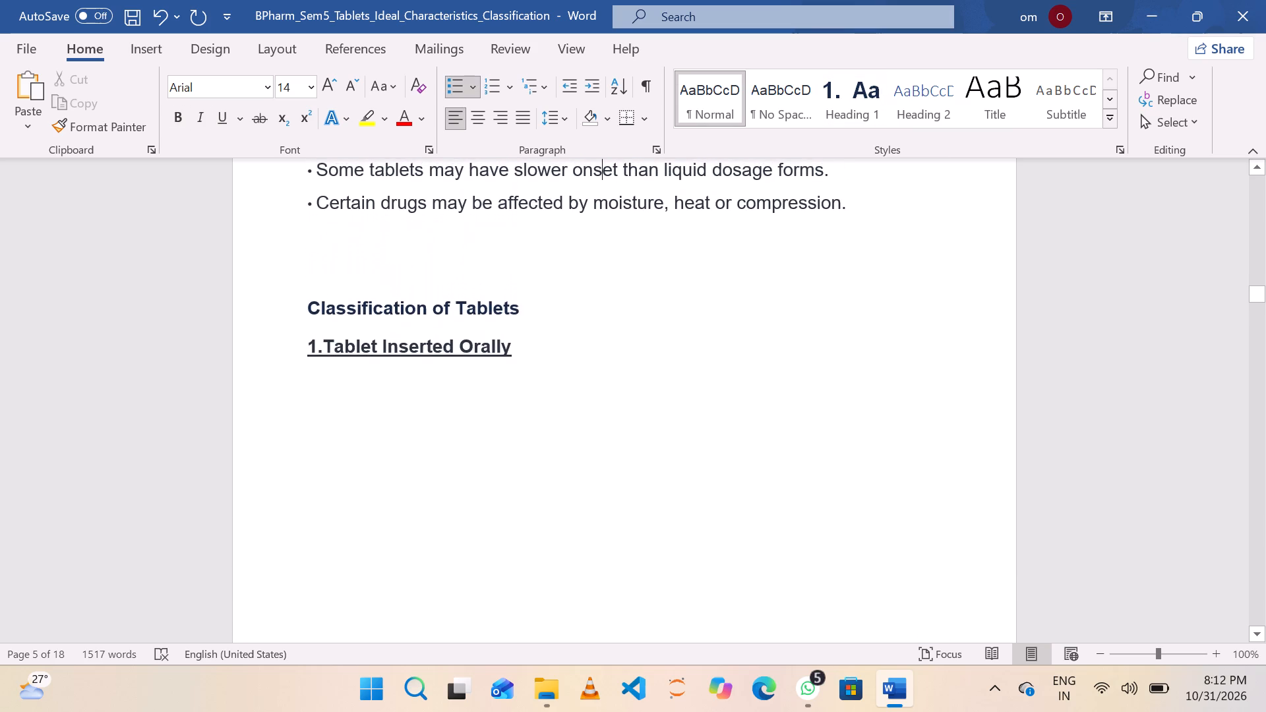
key(Up)
key(Up)
key(Up)
key(Up)
key(Up)
key(Up)
key(Up)
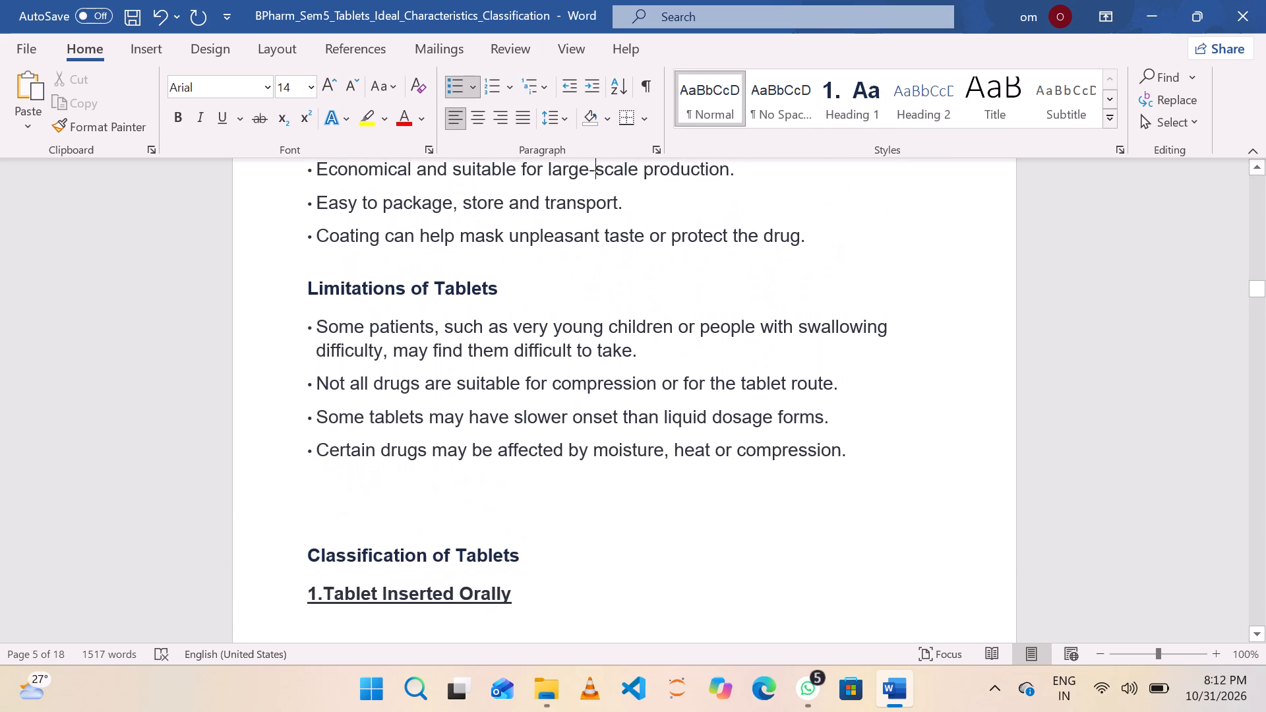
key(Down)
key(Down)
key(Down)
key(Down)
key(Down)
key(Down)
key(Down)
key(Down)
key(Down)
key(Down)
key(Down)
key(Down)
key(Down)
key(Down)
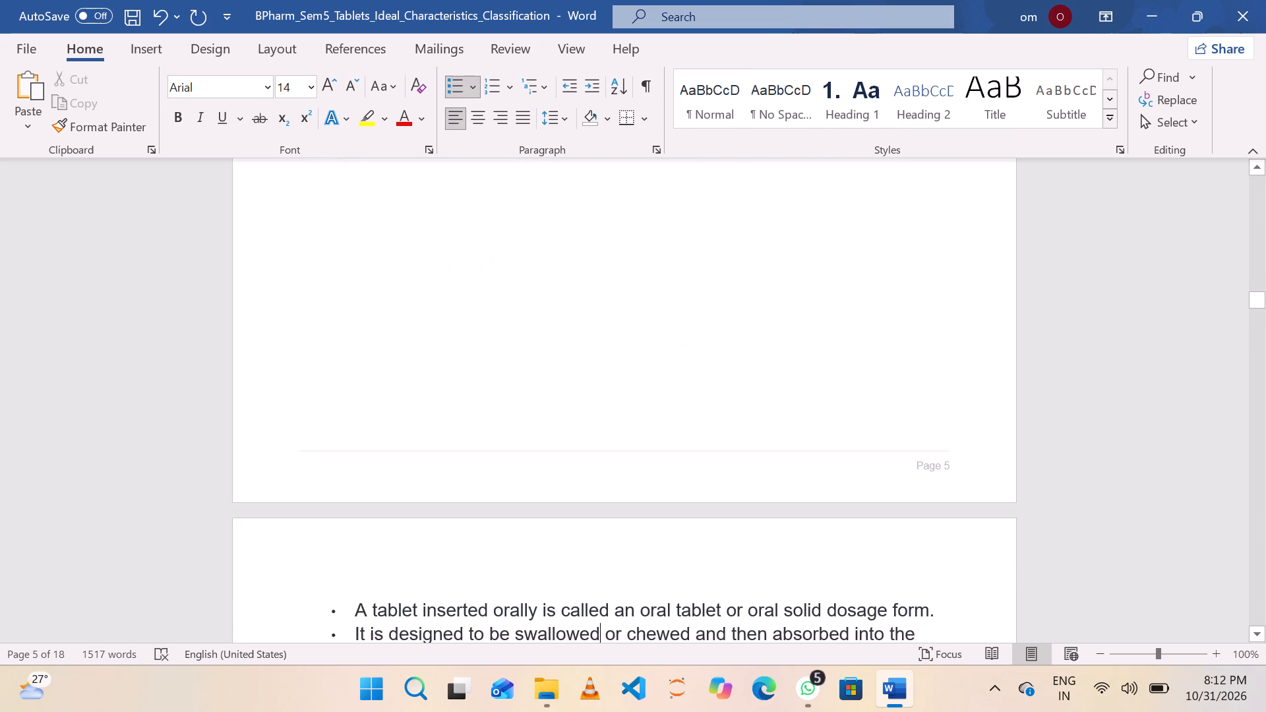
key(Down)
key(Up)
key(Up)
key(Up)
key(Up)
key(Up)
key(Up)
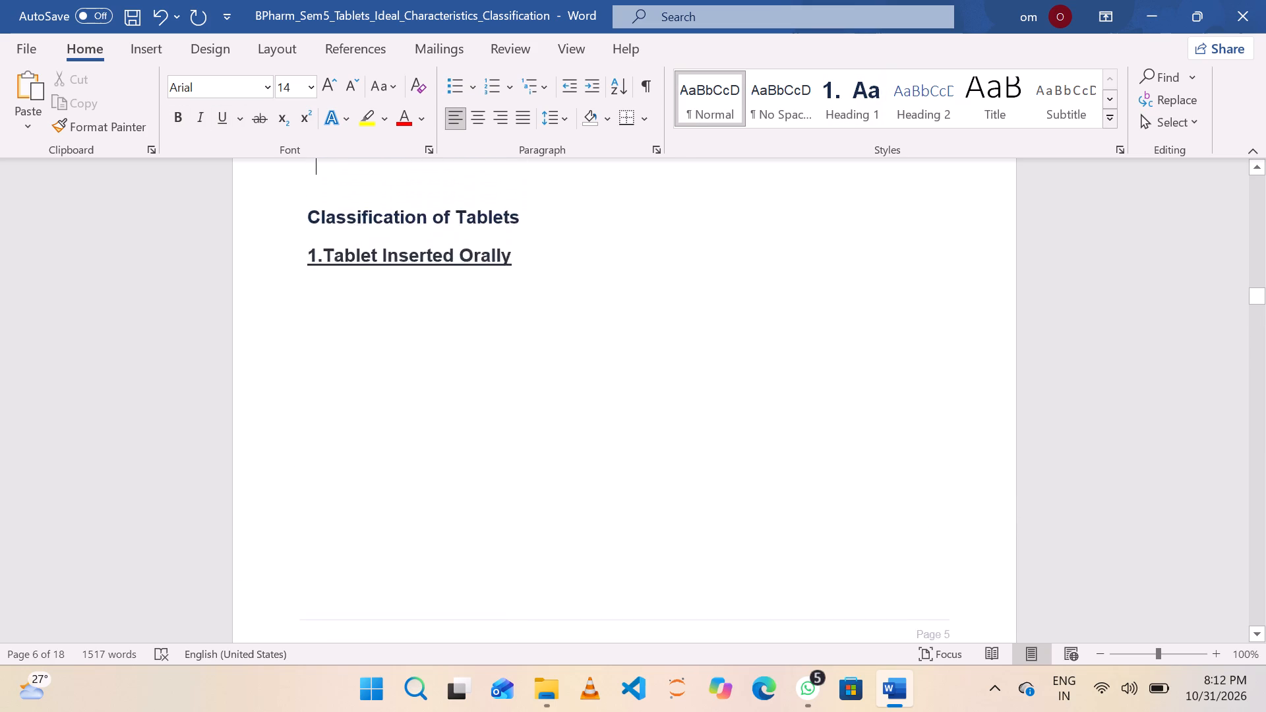
key(Up)
key(Down)
key(Down)
key(Down)
key(Up)
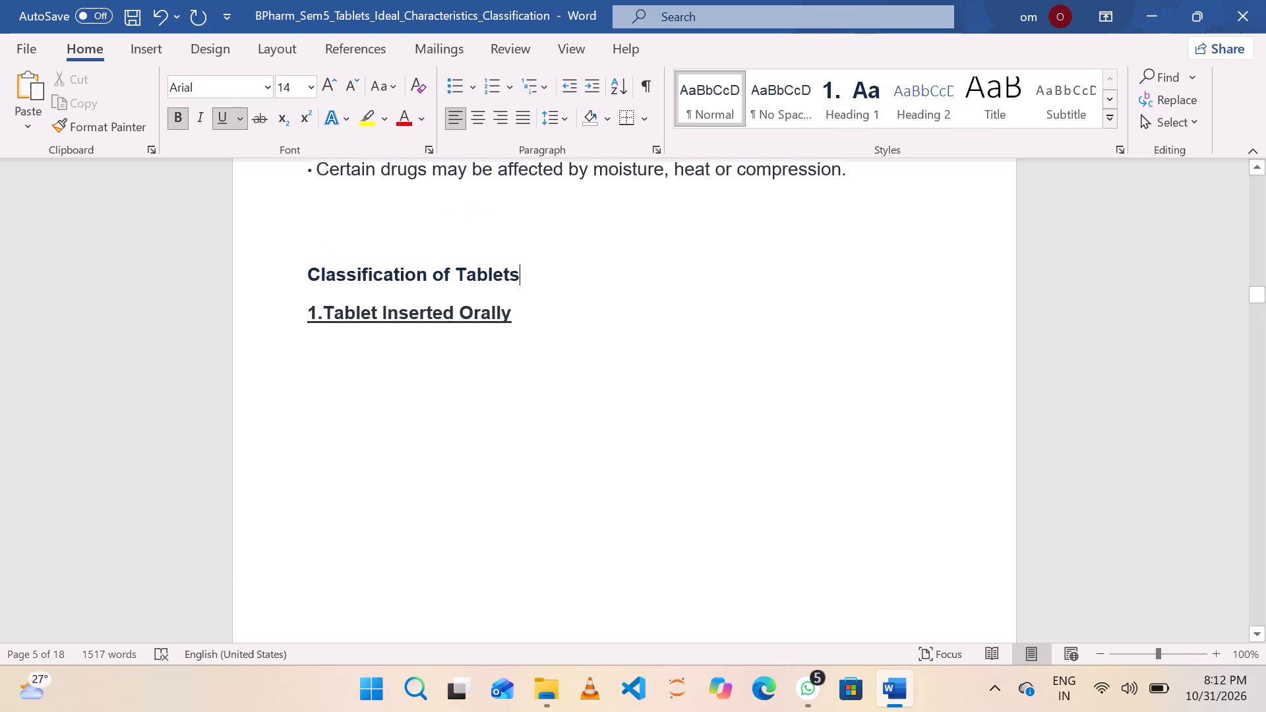
key(Down)
key(Down)
key(Down)
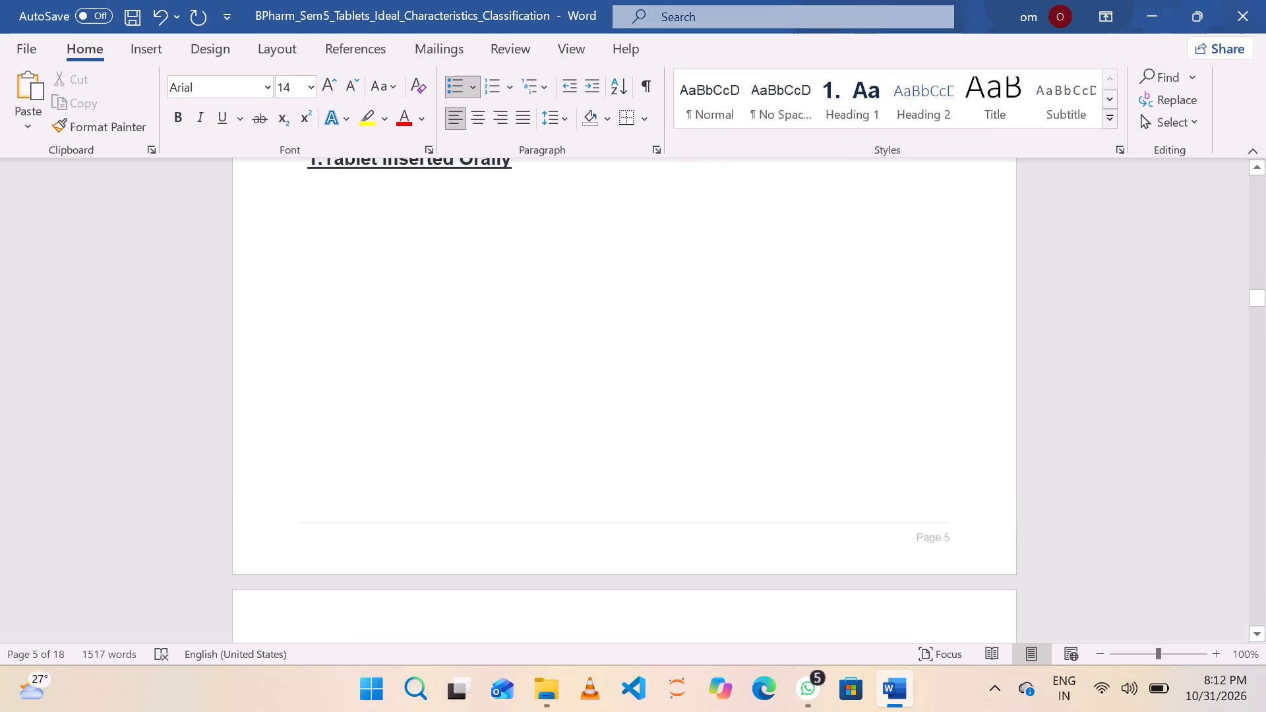
key(Down)
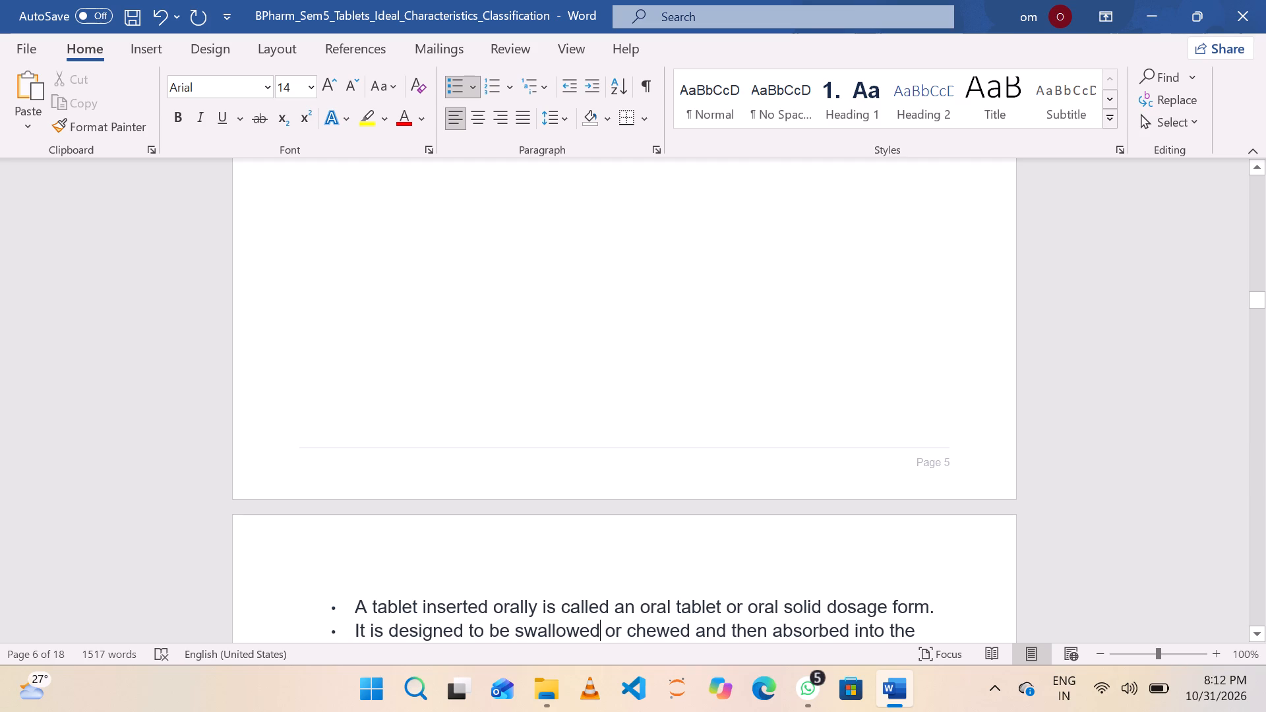
Begin a Save As of the document with the Downloads folder as the destination.
click(38, 44)
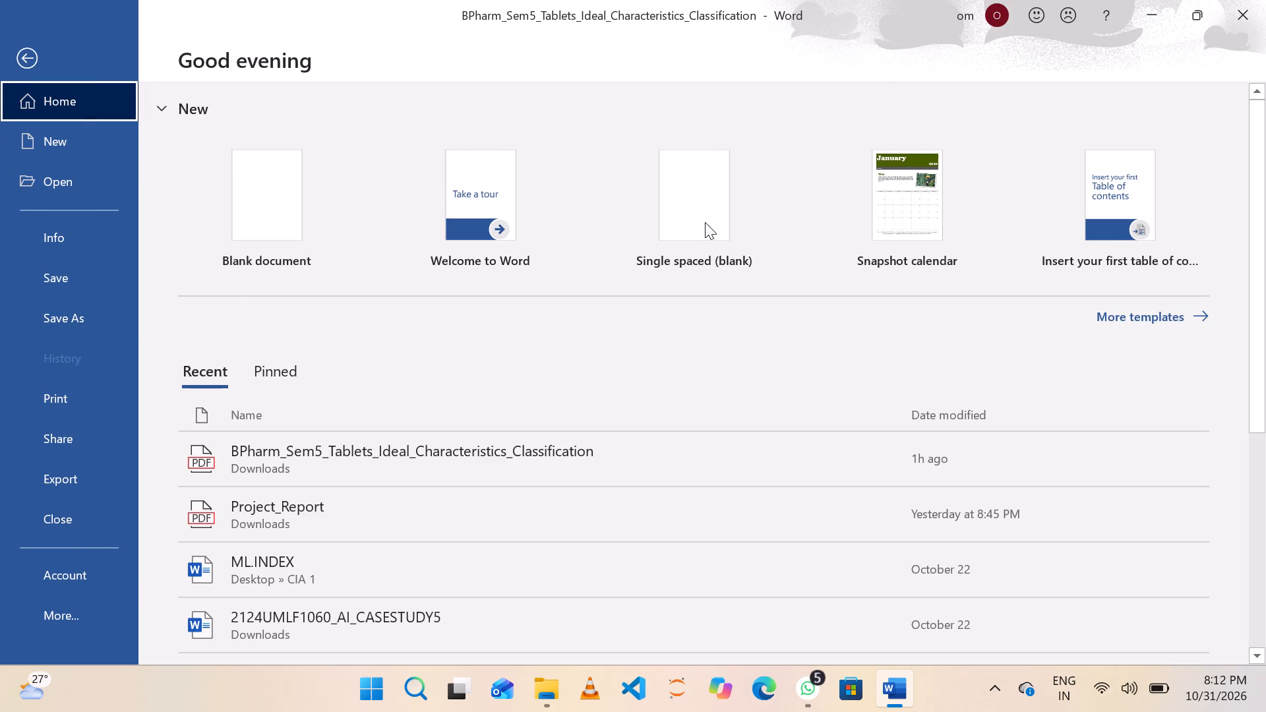
click(92, 315)
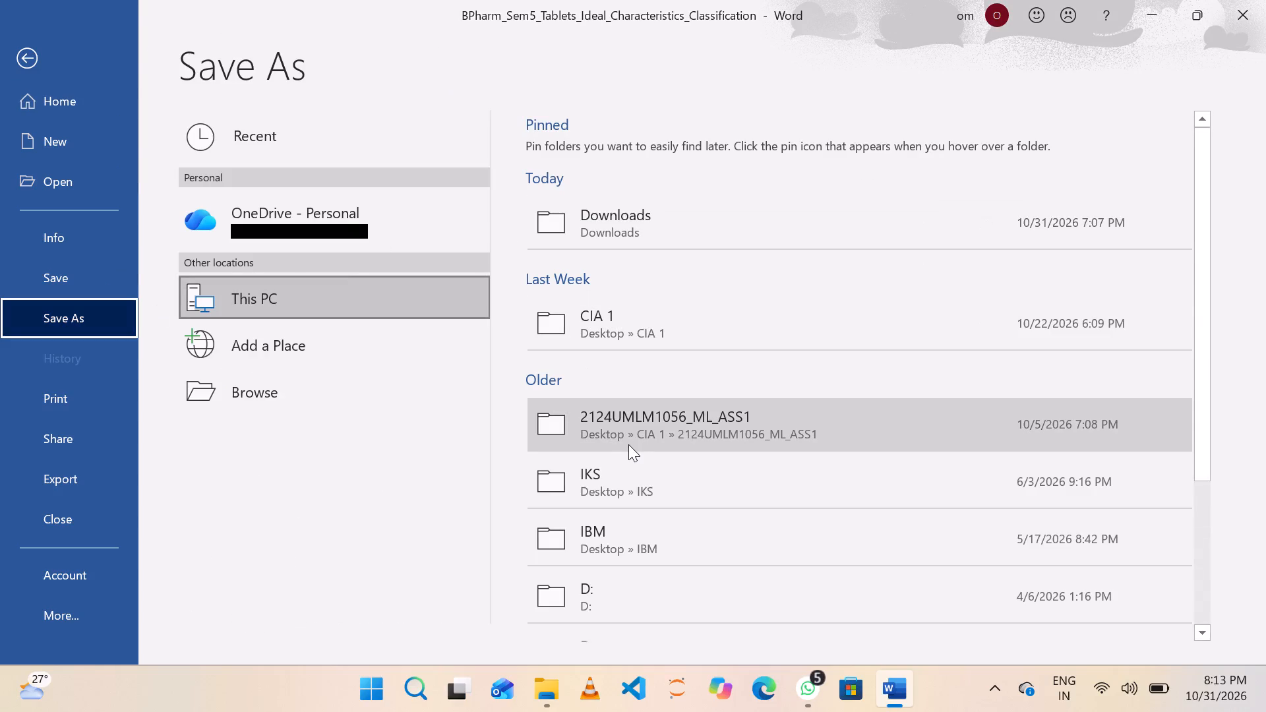
scroll(623, 450, down, 3)
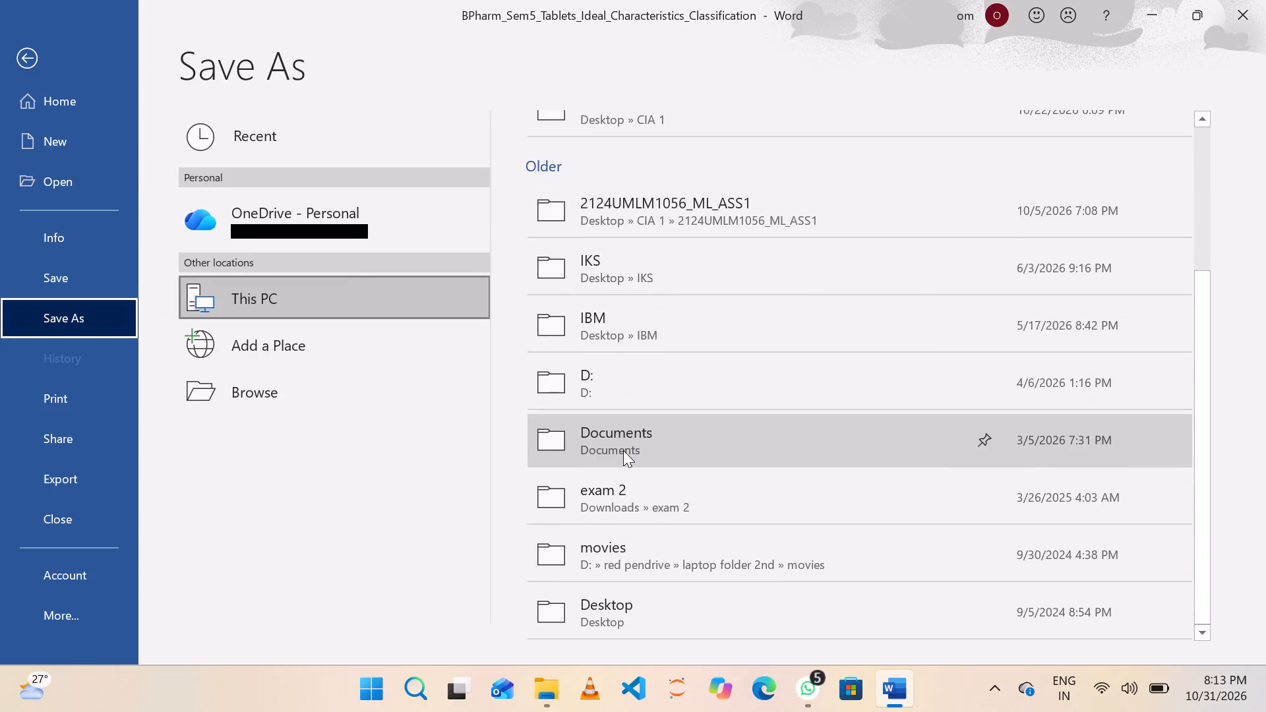
scroll(623, 450, down, 2)
right_click(664, 347)
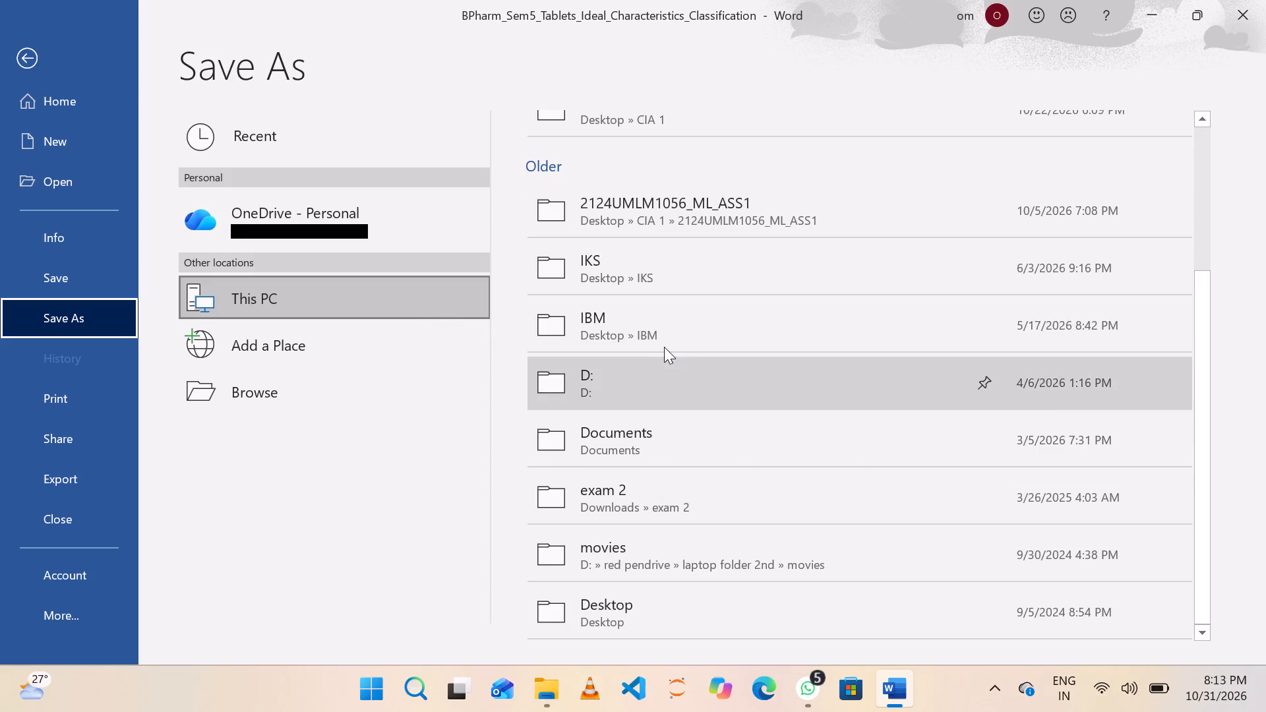
scroll(574, 557, down, 2)
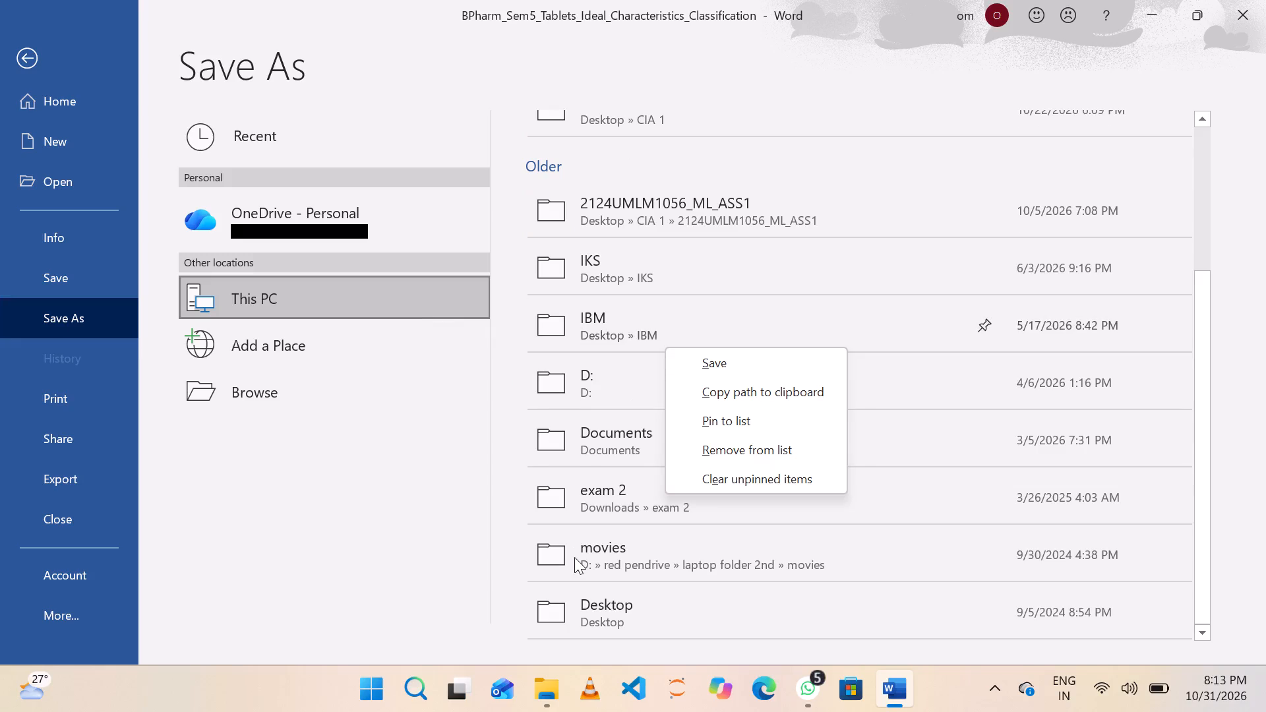
scroll(574, 557, up, 2)
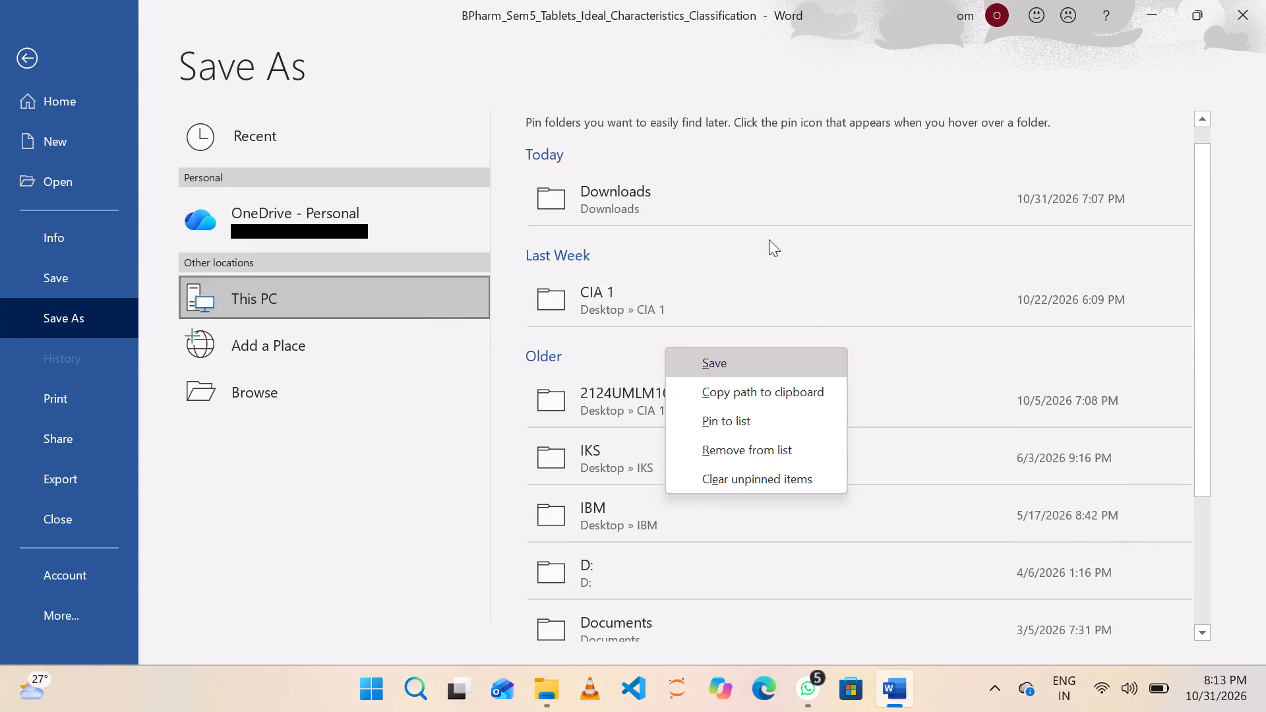
scroll(608, 418, down, 2)
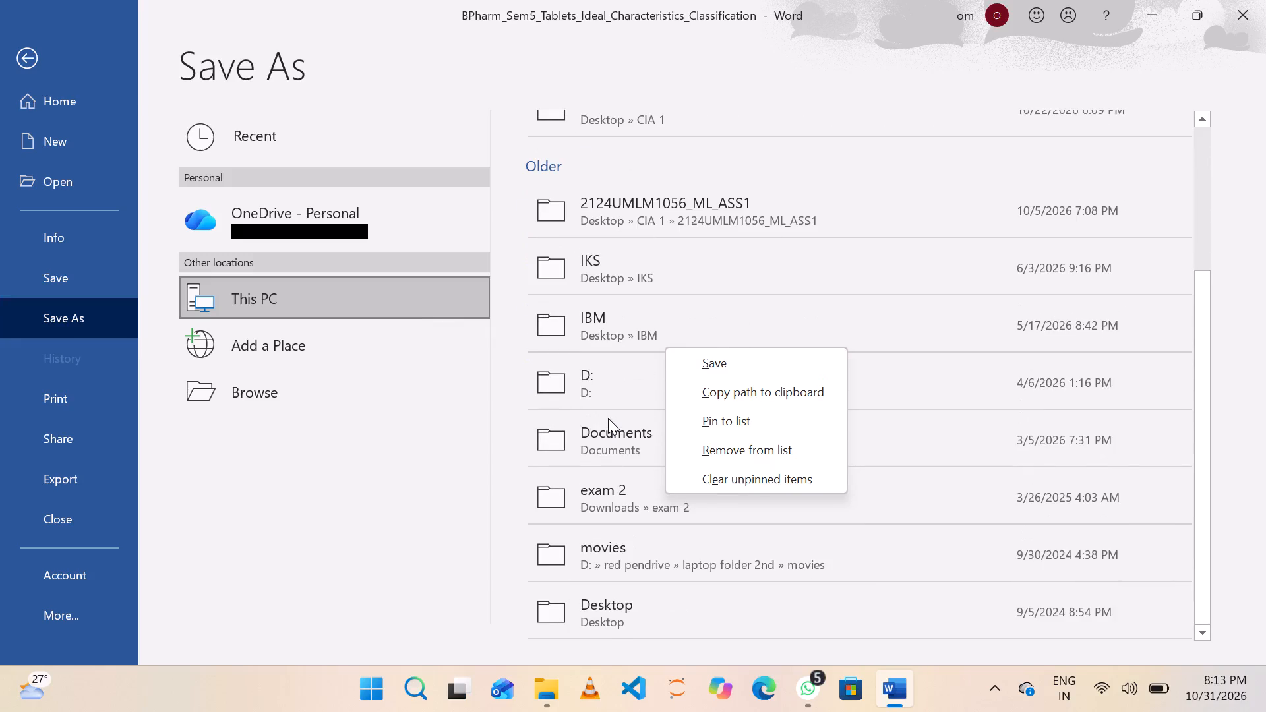
scroll(774, 210, up, 5)
click(641, 228)
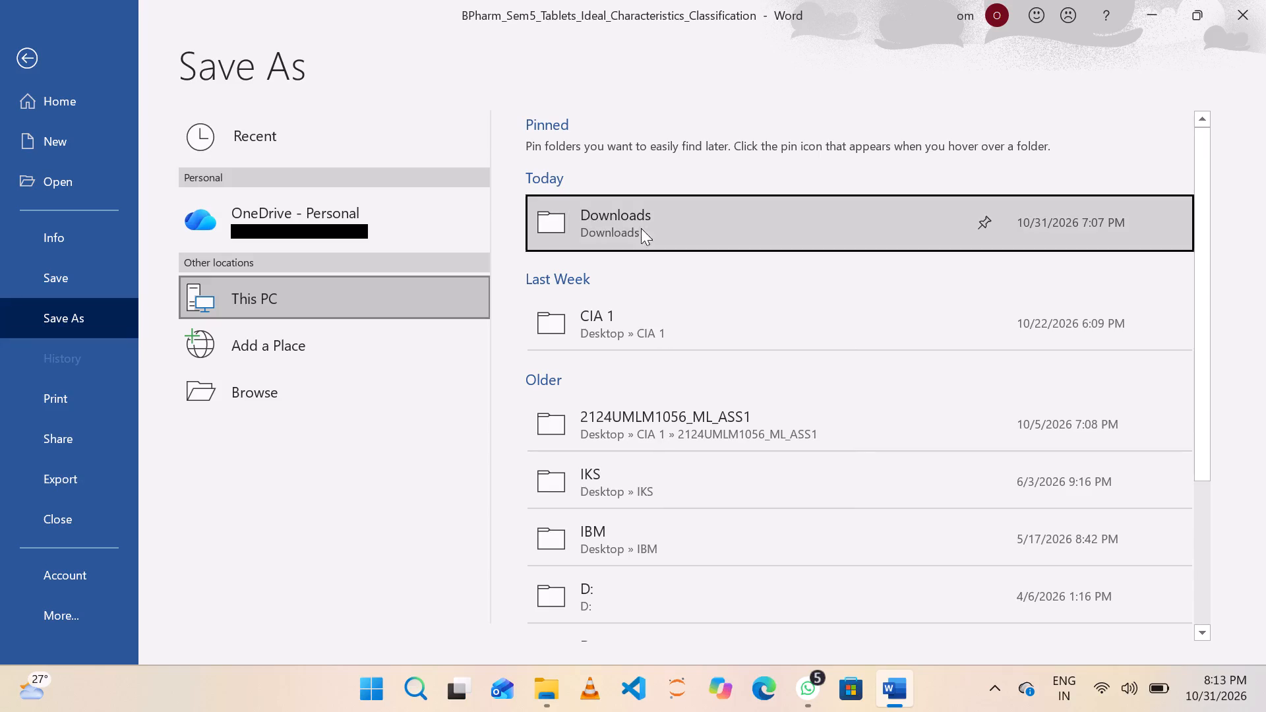
double_click(641, 228)
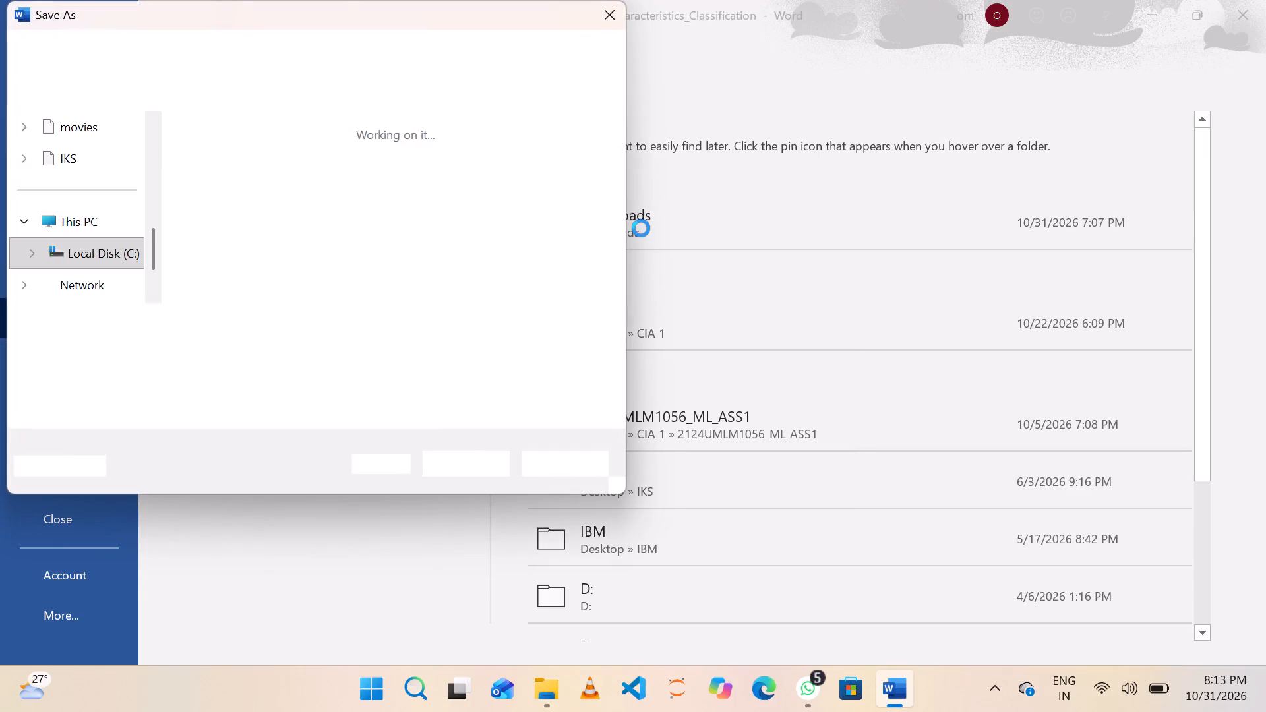
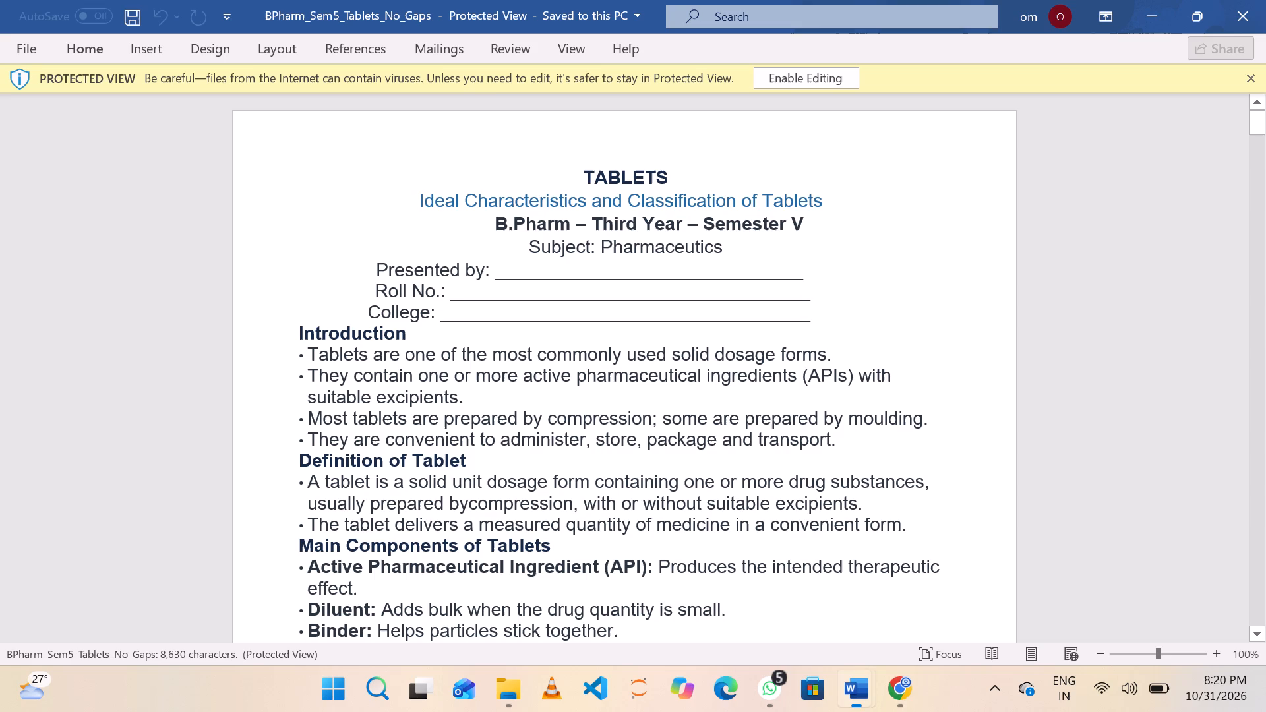
Examine the pages of the No_Gaps document for empty areas between sections, including around Conclusion and References.
scroll(768, 299, down, 11)
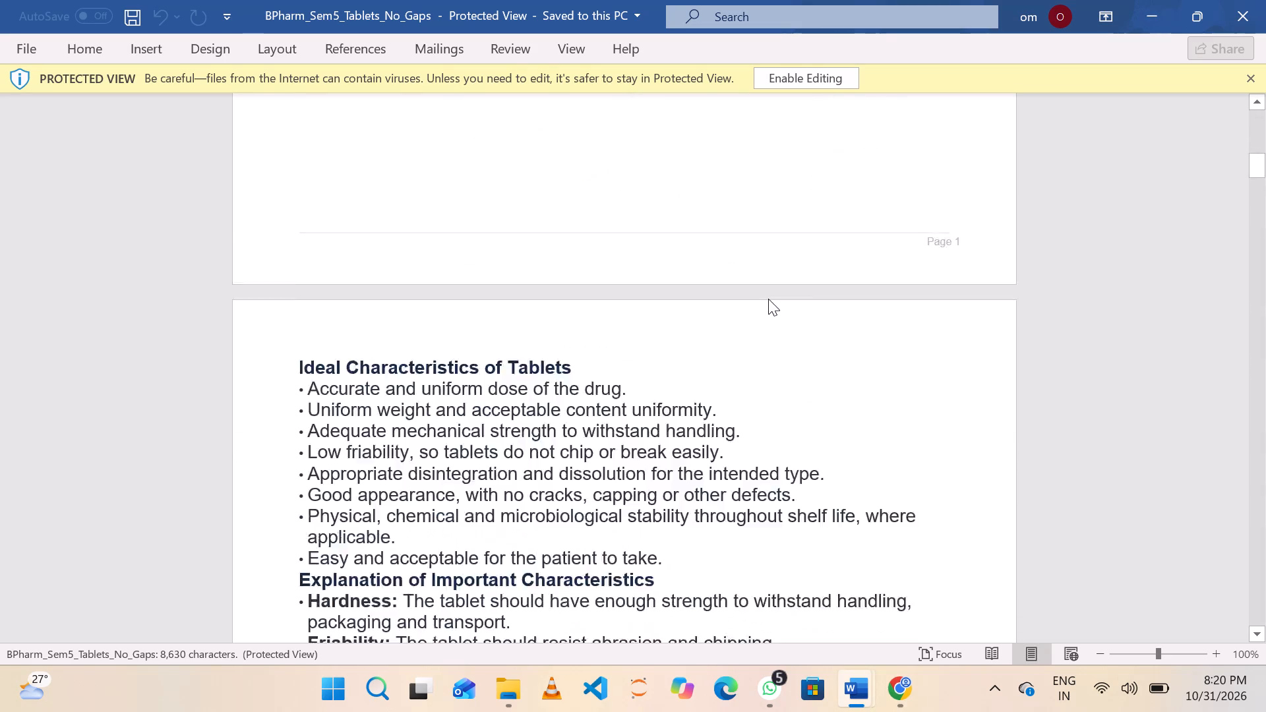
scroll(768, 299, down, 13)
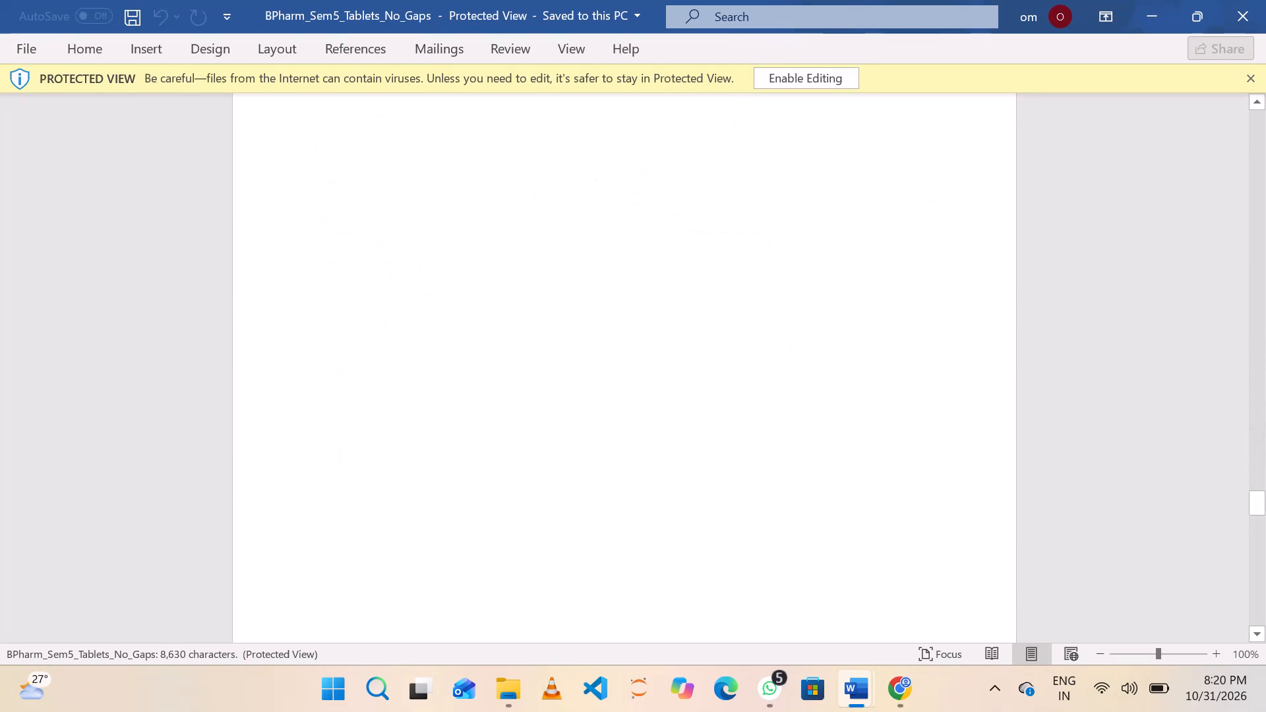
scroll(768, 299, down, 1)
scroll(778, 407, up, 3)
scroll(793, 521, up, 1)
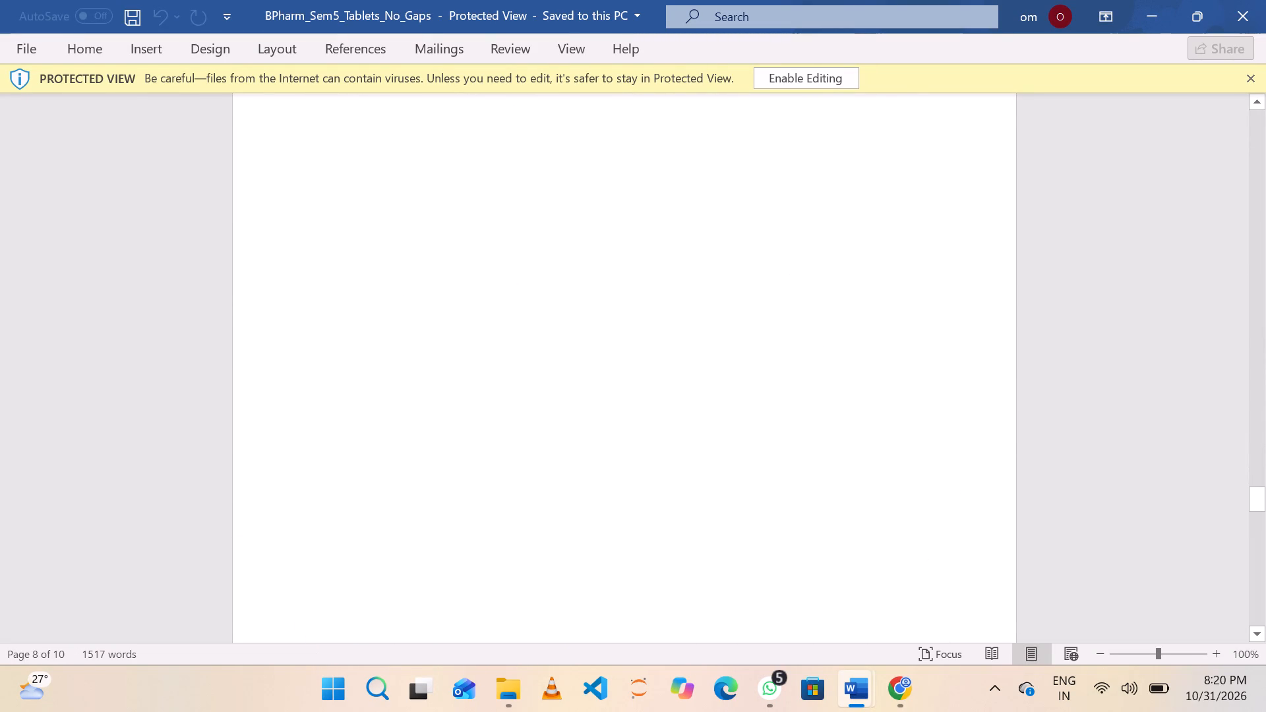
scroll(793, 521, up, 1)
scroll(793, 521, down, 2)
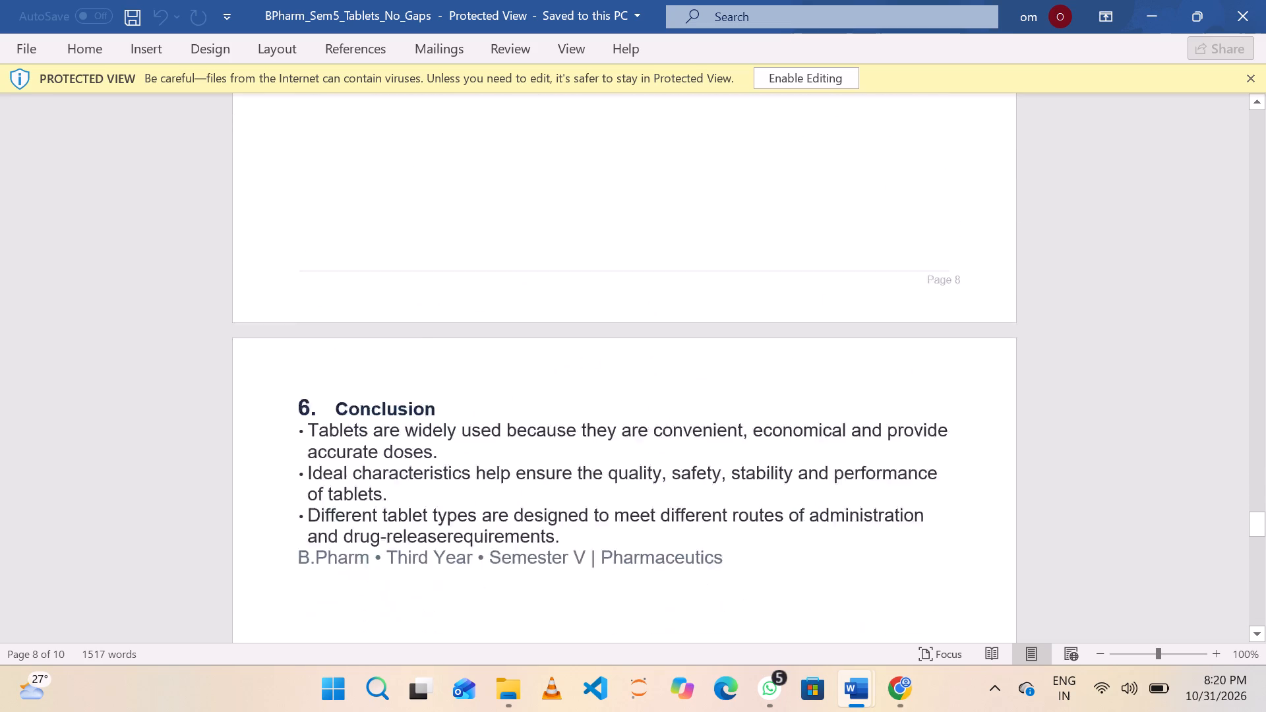
scroll(793, 521, down, 1)
scroll(820, 614, up, 1)
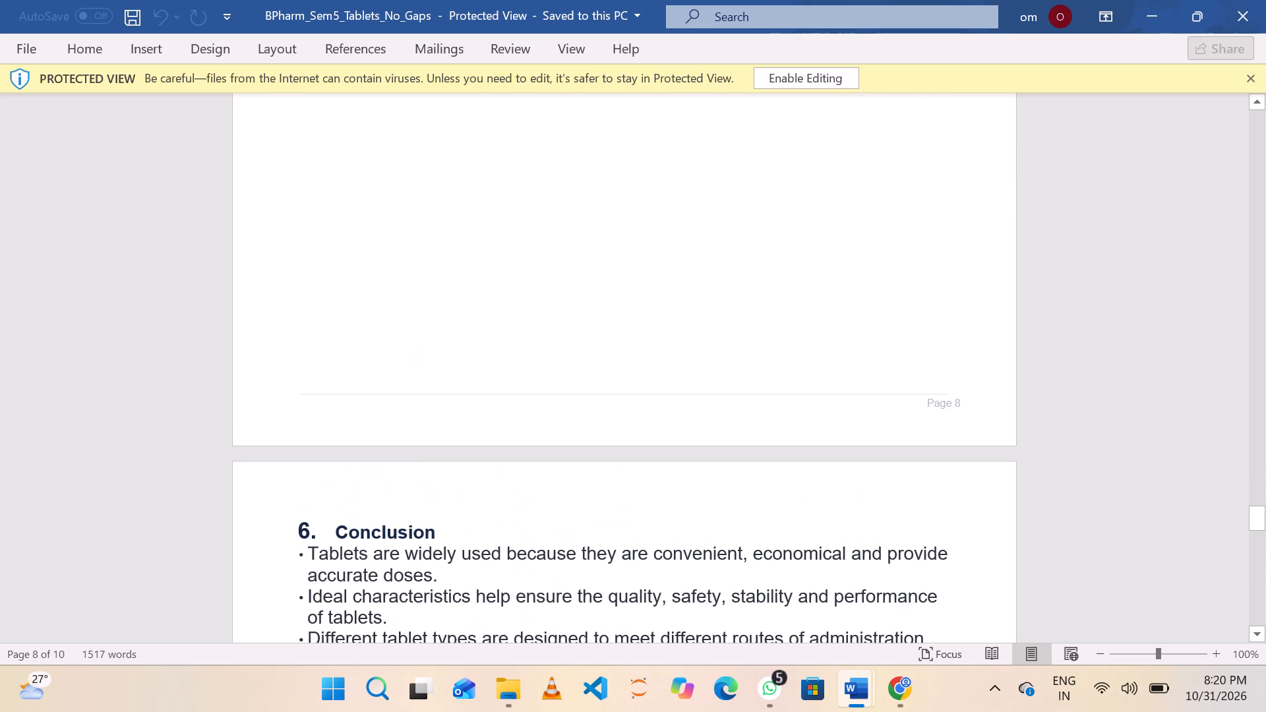
click(818, 558)
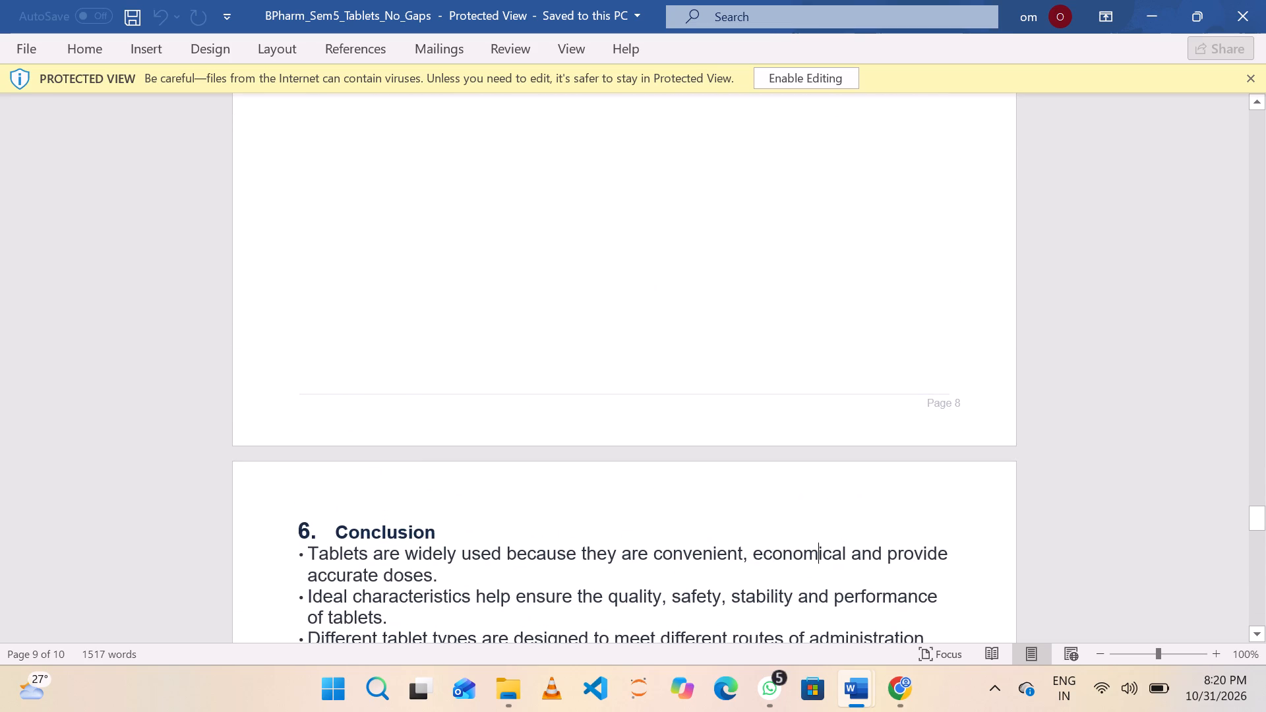
double_click(786, 369)
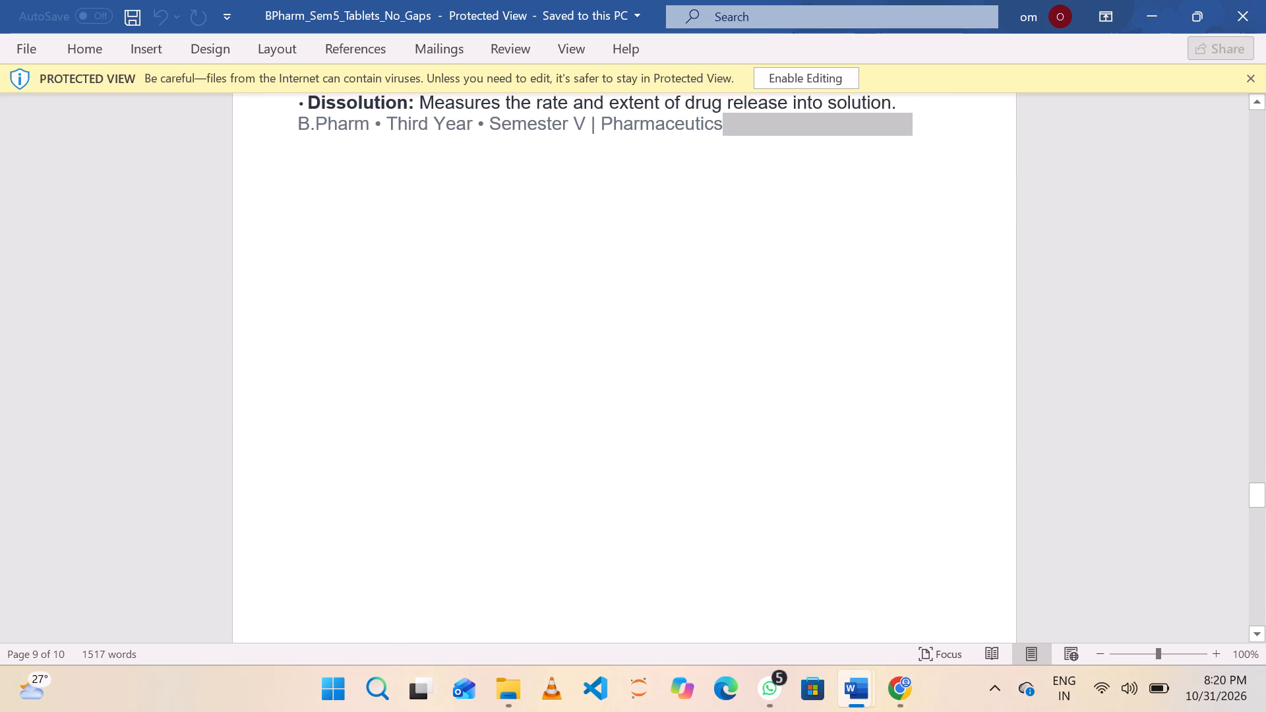
scroll(782, 388, down, 9)
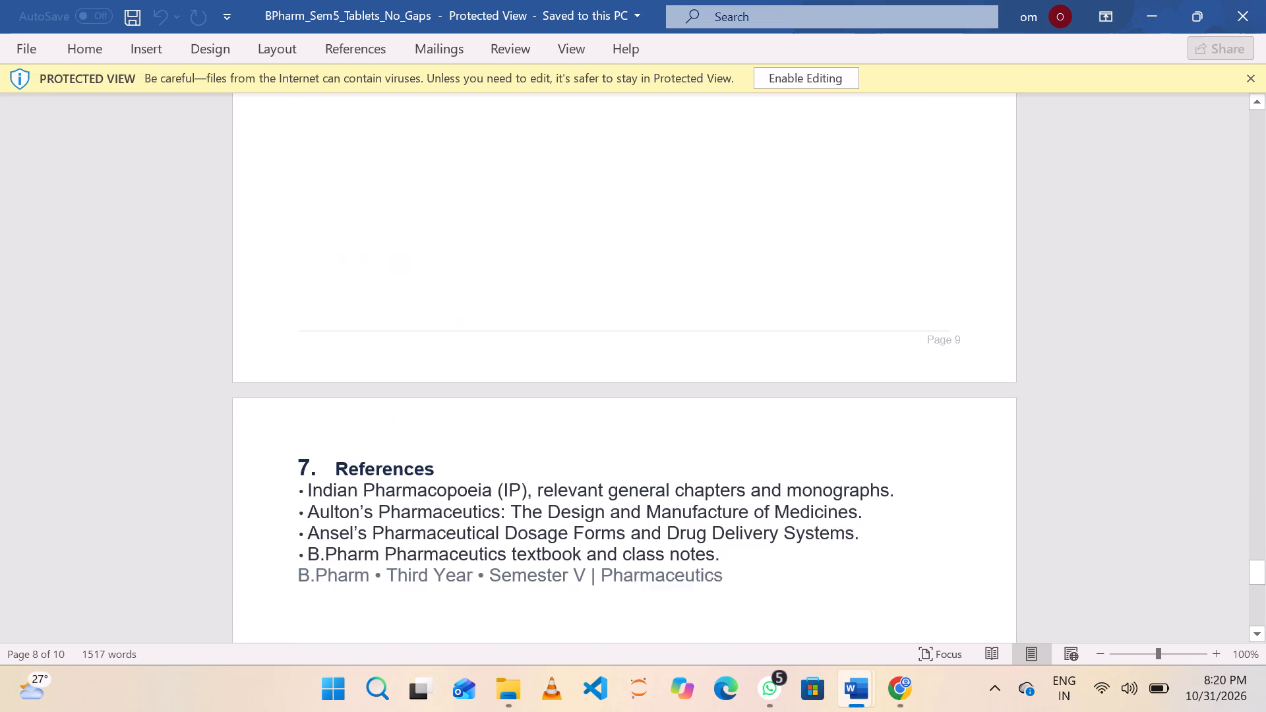
scroll(782, 388, down, 8)
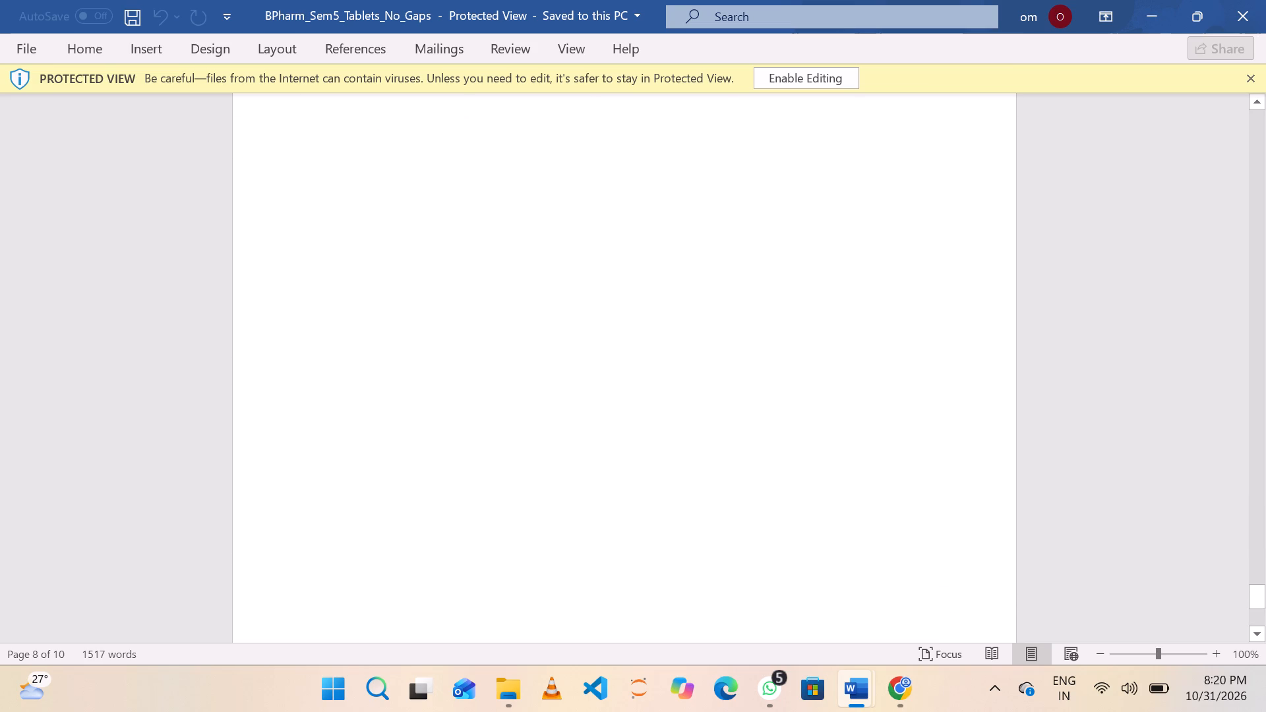
scroll(786, 438, up, 17)
scroll(787, 469, up, 6)
scroll(787, 469, down, 9)
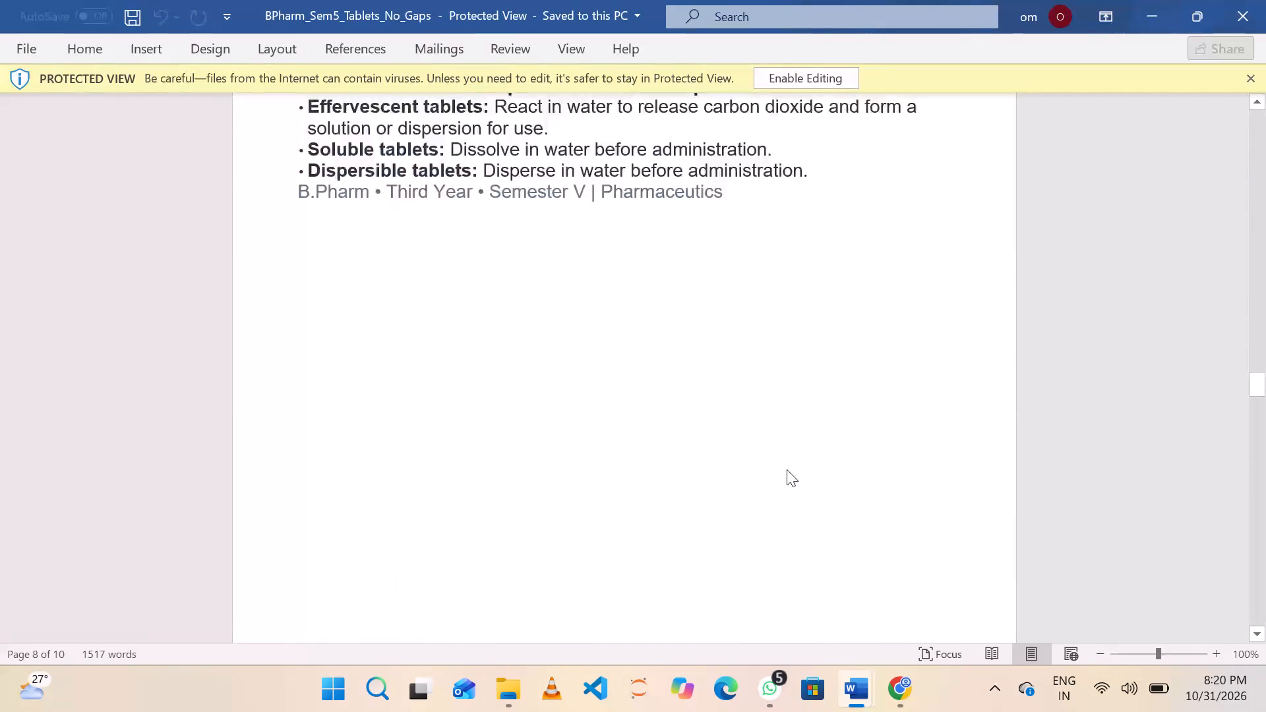
scroll(787, 469, down, 2)
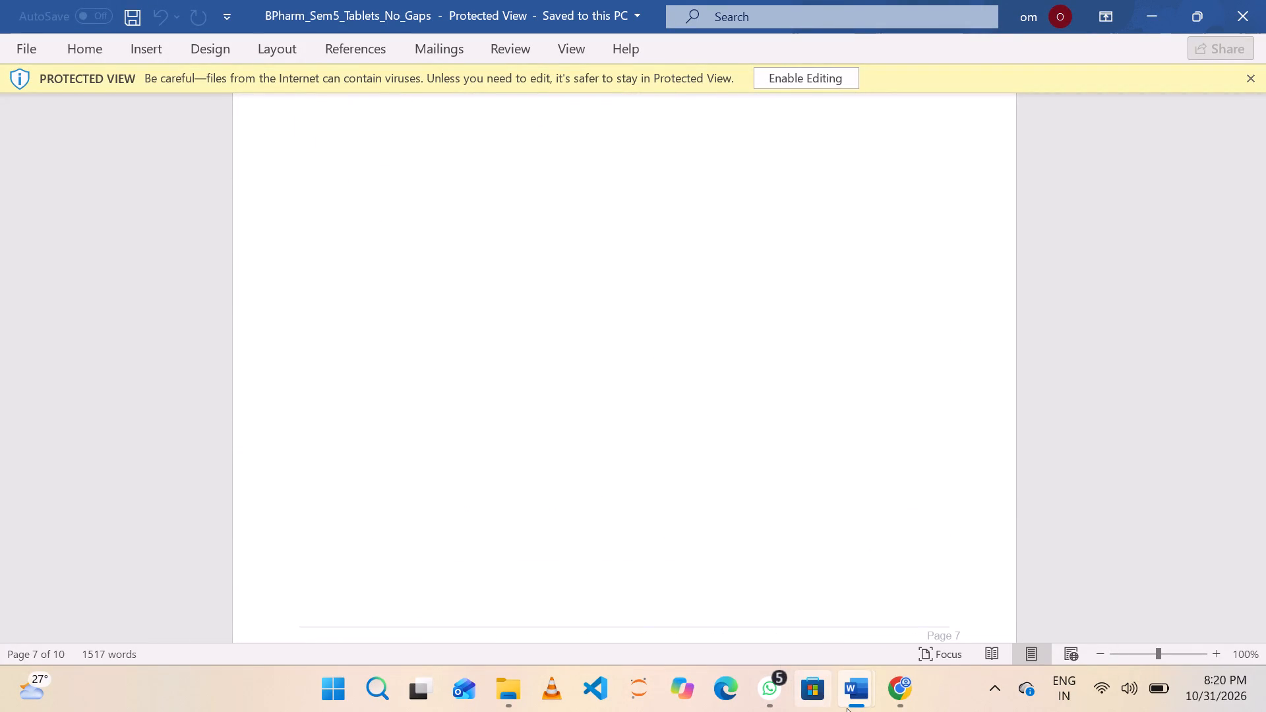
Switch to the BPharm_Sem5_Tablets_Ideal_Characteristics_Classification document and examine its pages up to Tablets Swallowed Whole for empty areas between sections.
click(847, 708)
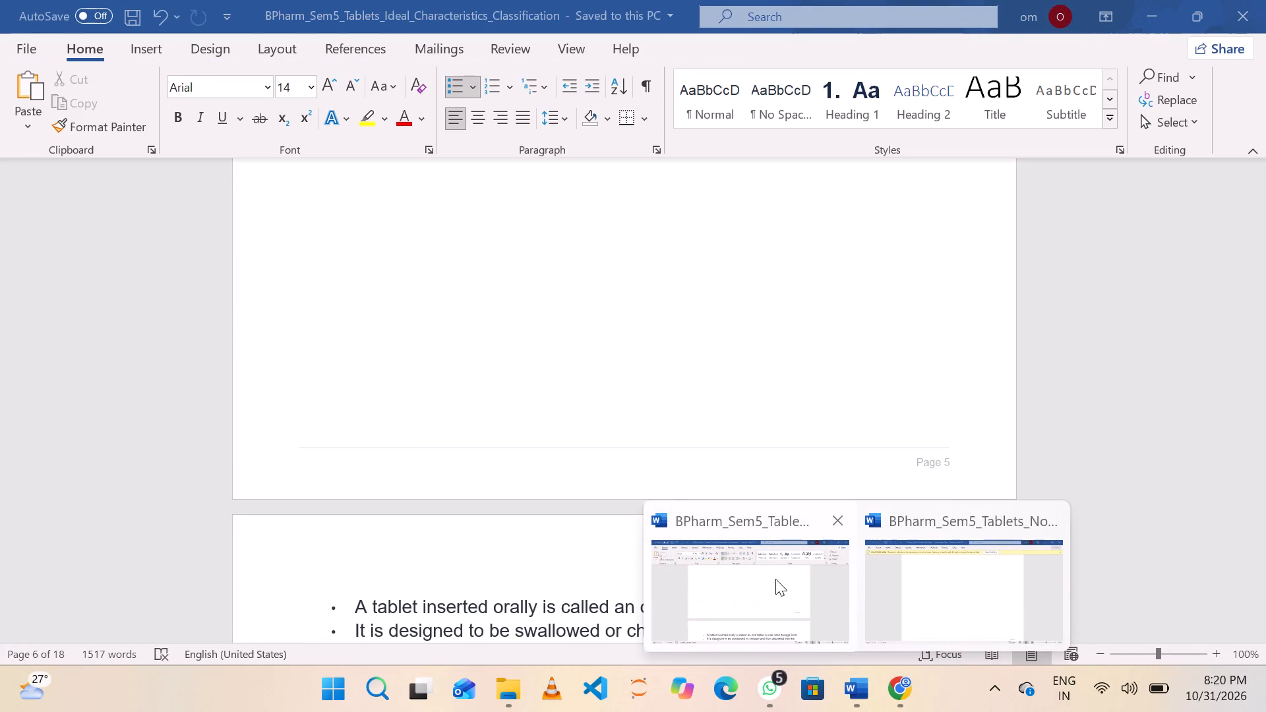
click(804, 589)
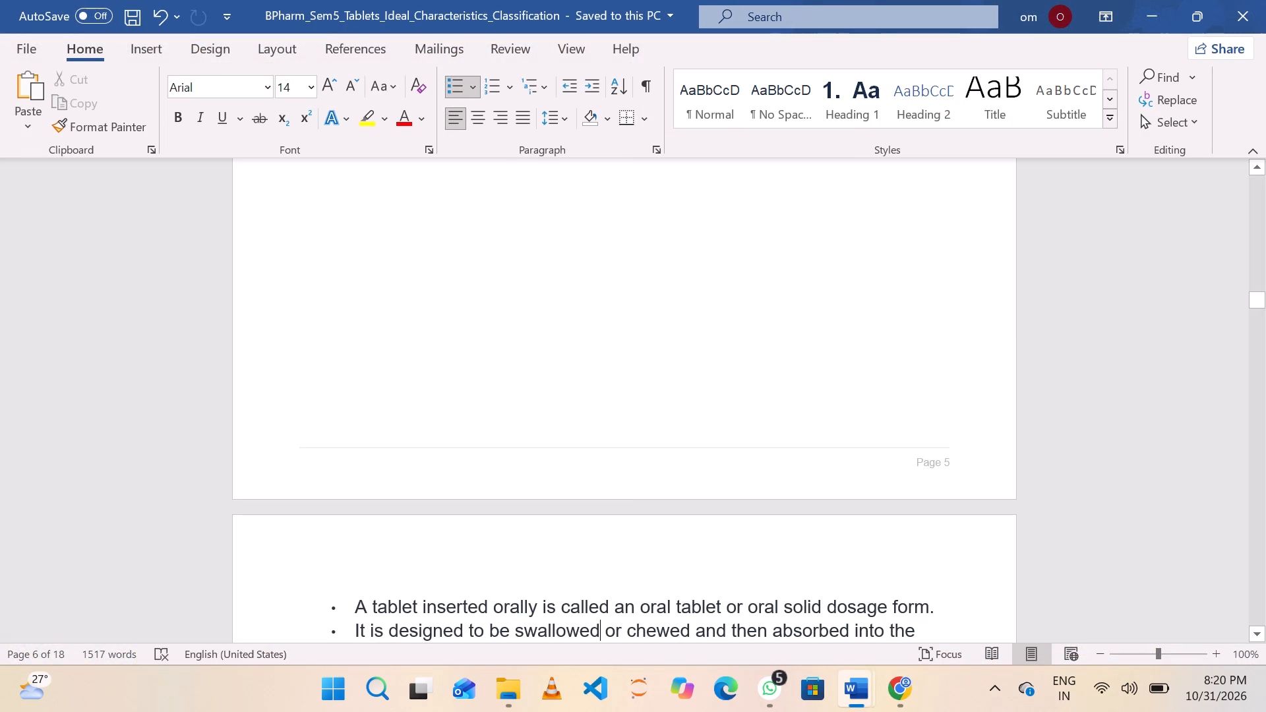
scroll(650, 425, up, 14)
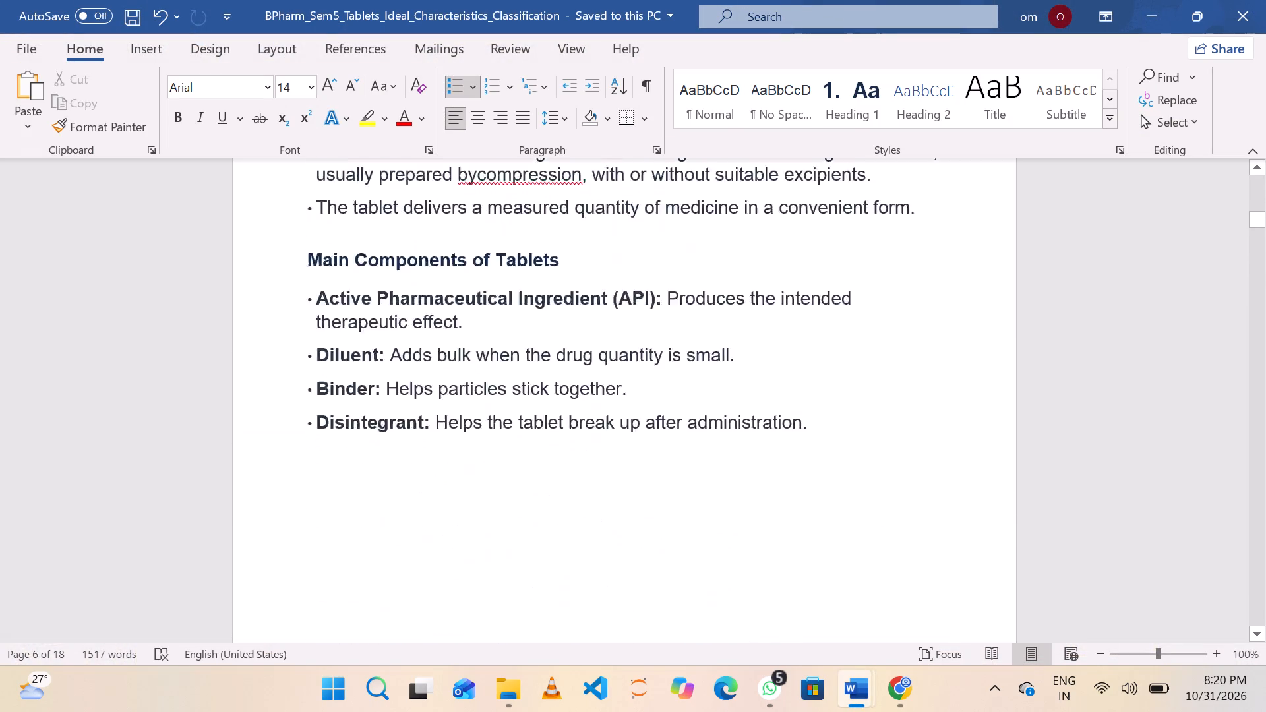
scroll(650, 425, up, 6)
scroll(650, 425, down, 6)
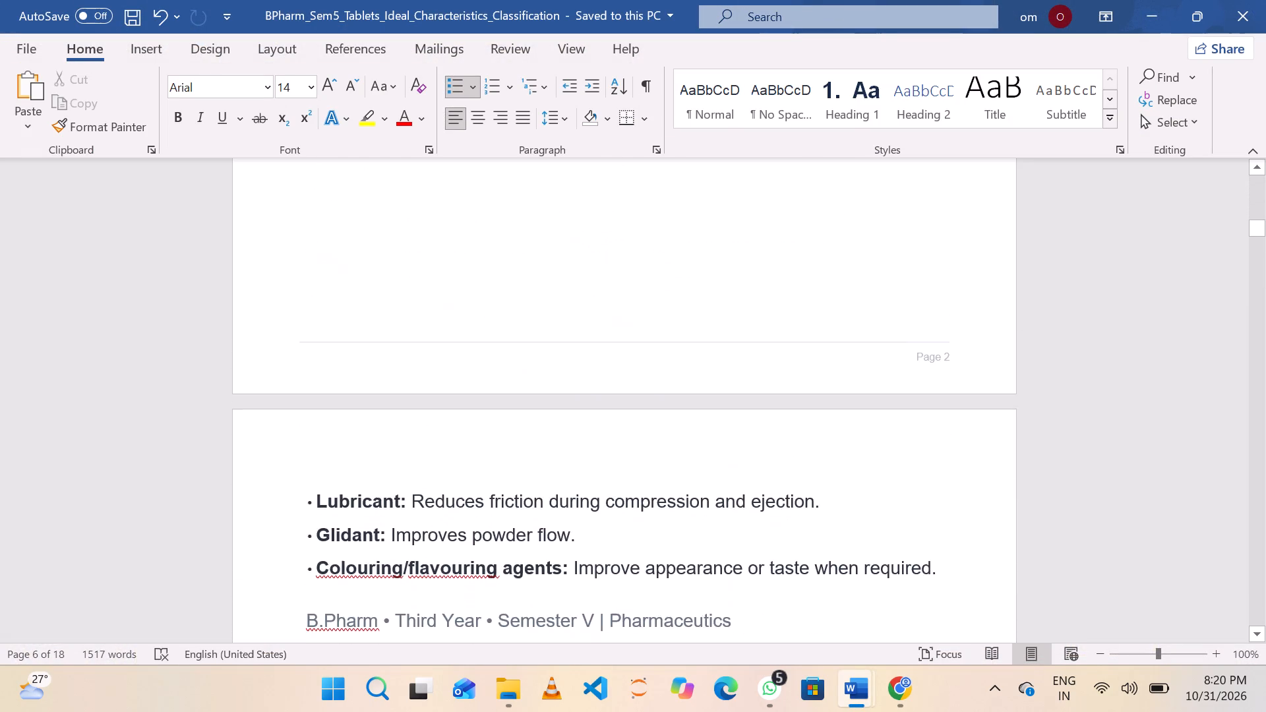
scroll(650, 425, down, 6)
scroll(650, 425, down, 15)
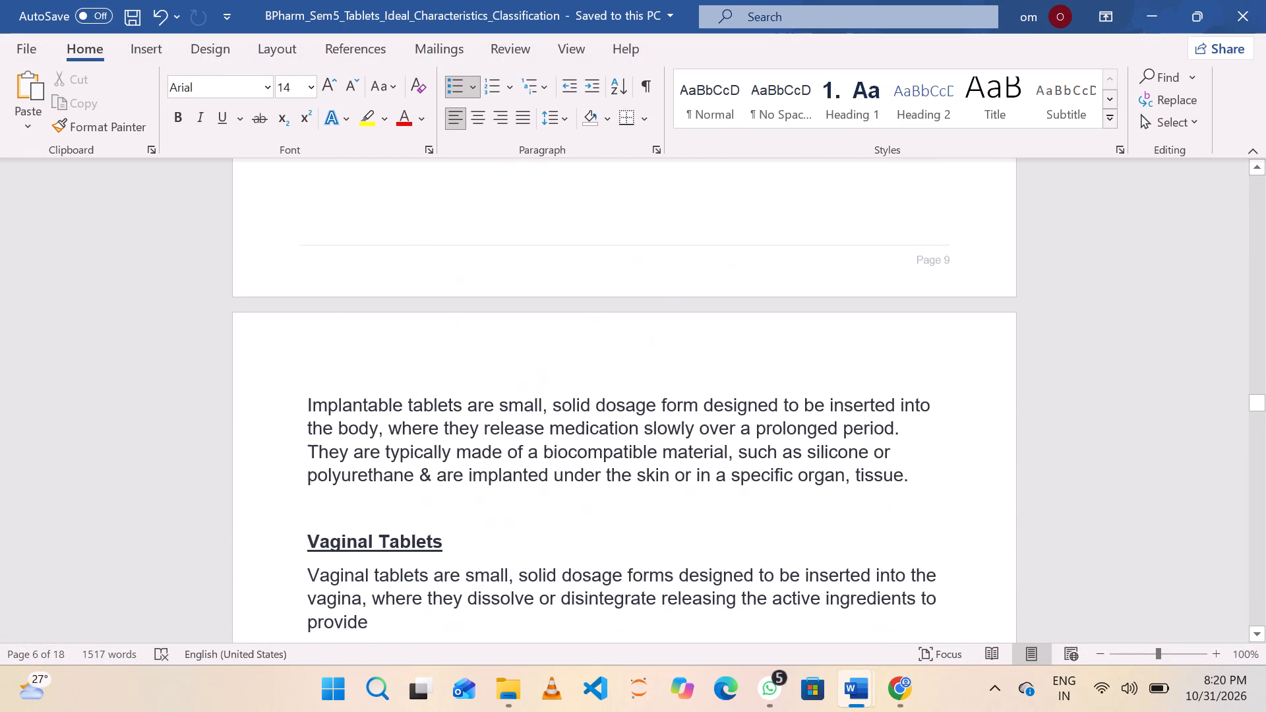
click(650, 425)
scroll(650, 425, down, 2)
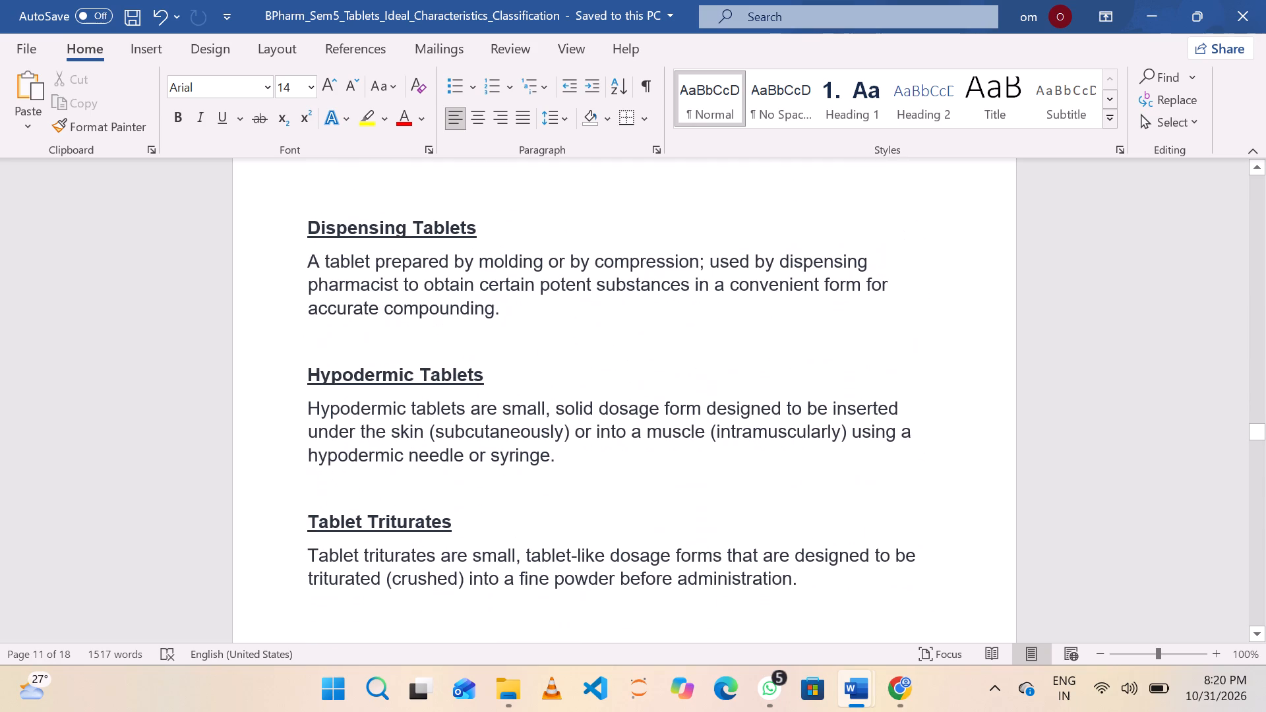
scroll(651, 425, down, 2)
click(652, 421)
scroll(655, 405, down, 1)
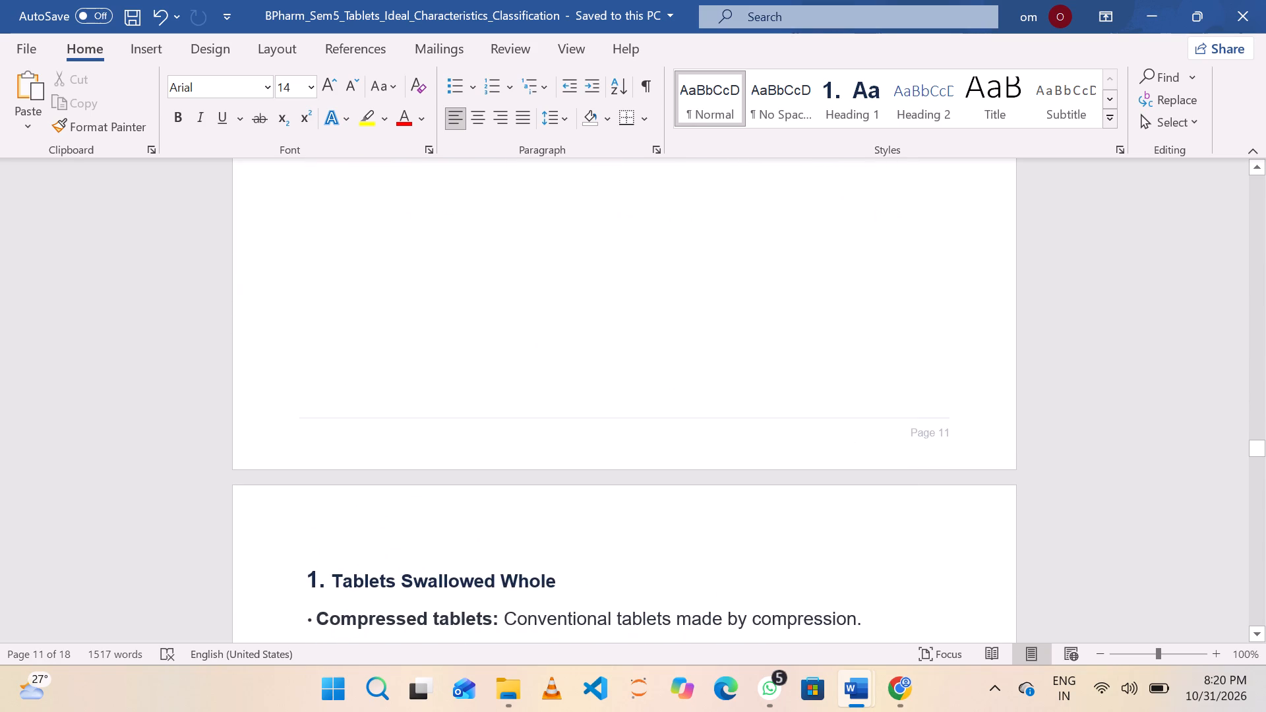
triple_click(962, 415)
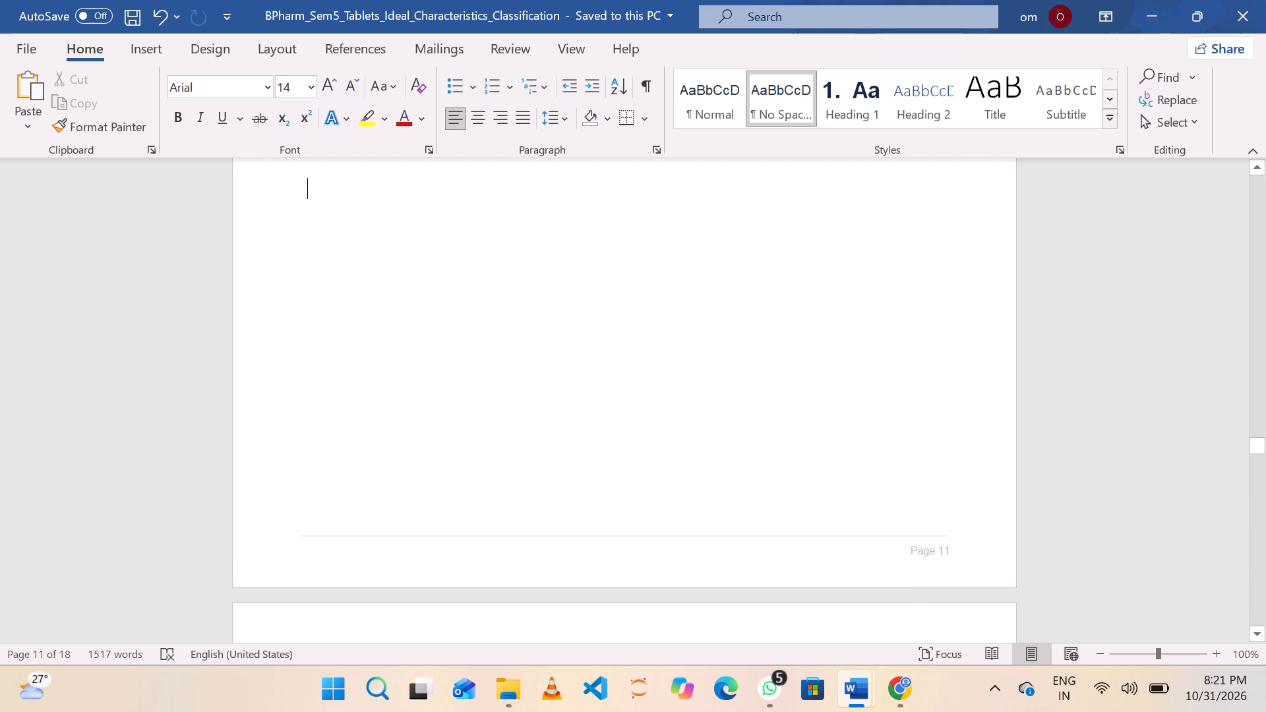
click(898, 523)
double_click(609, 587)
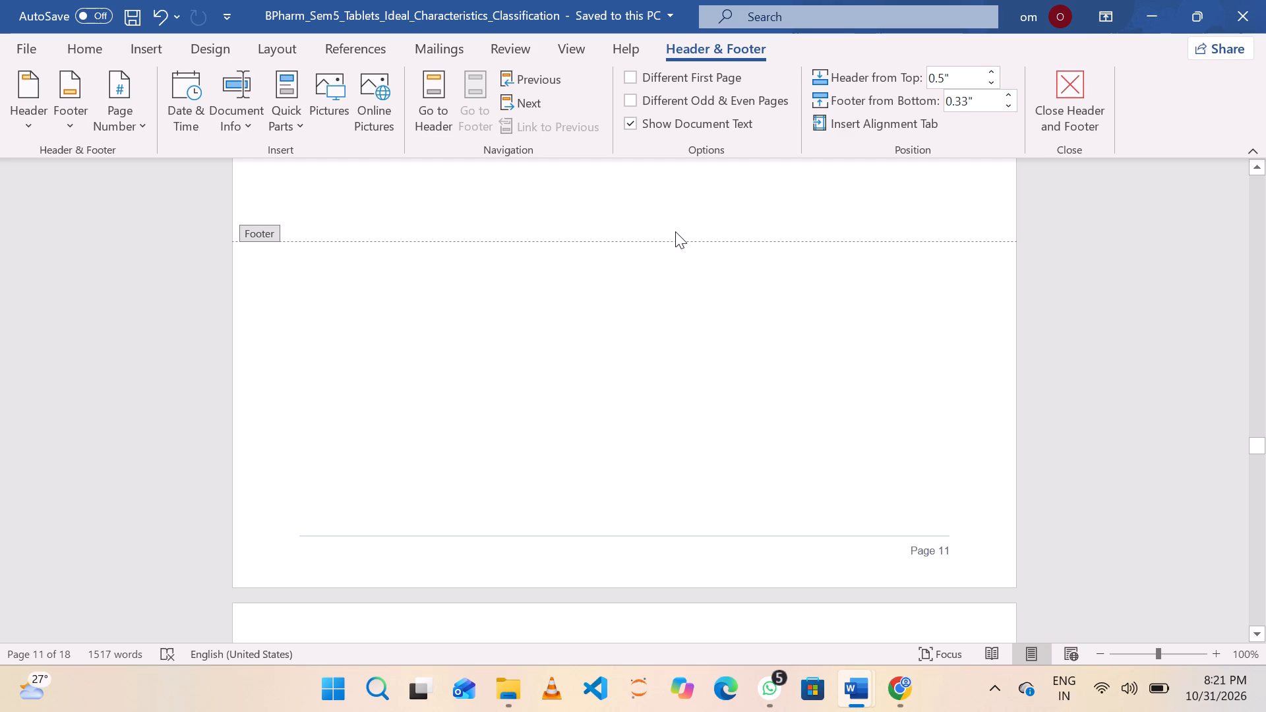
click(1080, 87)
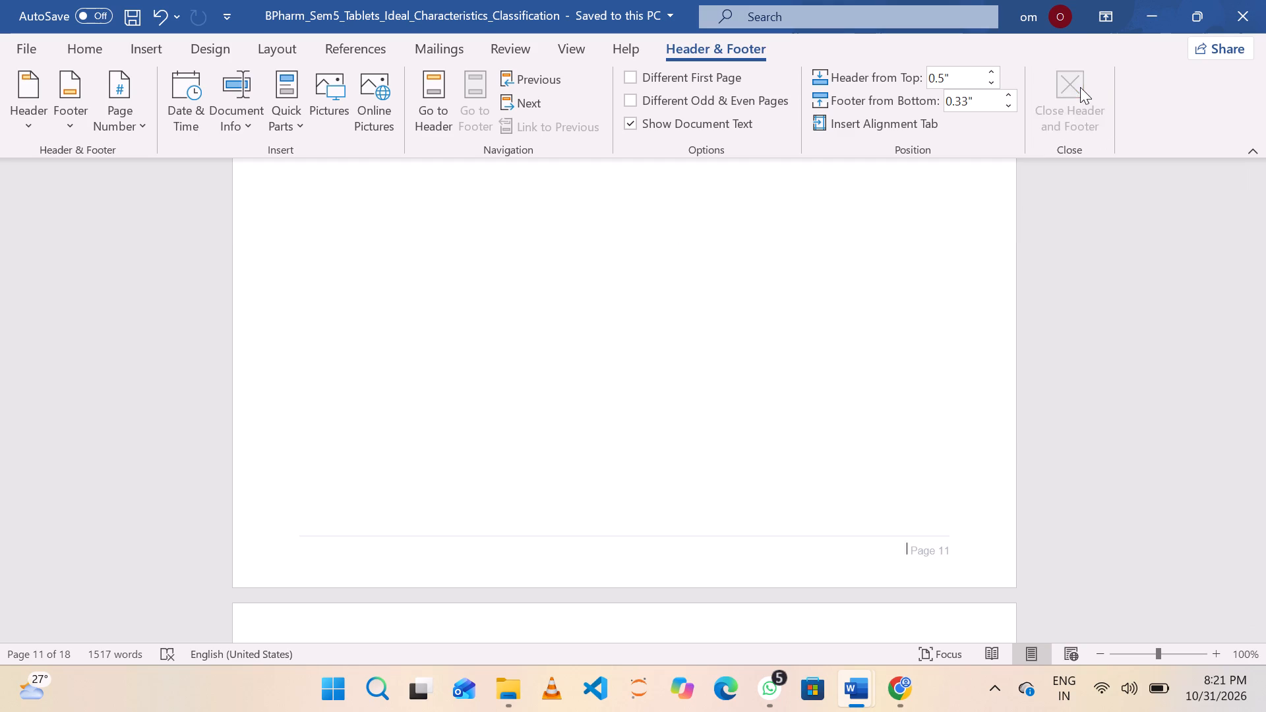
Examine the empty areas from the Buccal and Implantable Tablets pages through to Quality Control Tests of Tablets.
scroll(776, 361, down, 3)
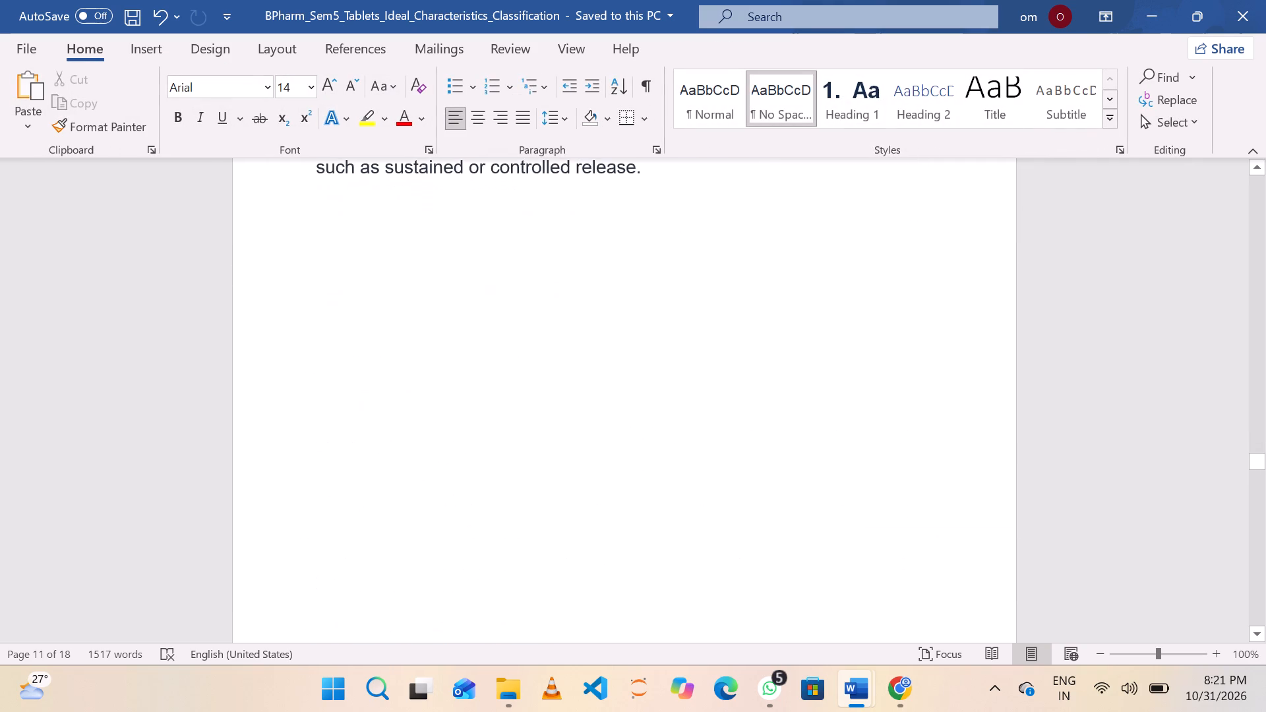
scroll(776, 361, up, 2)
scroll(466, 359, up, 2)
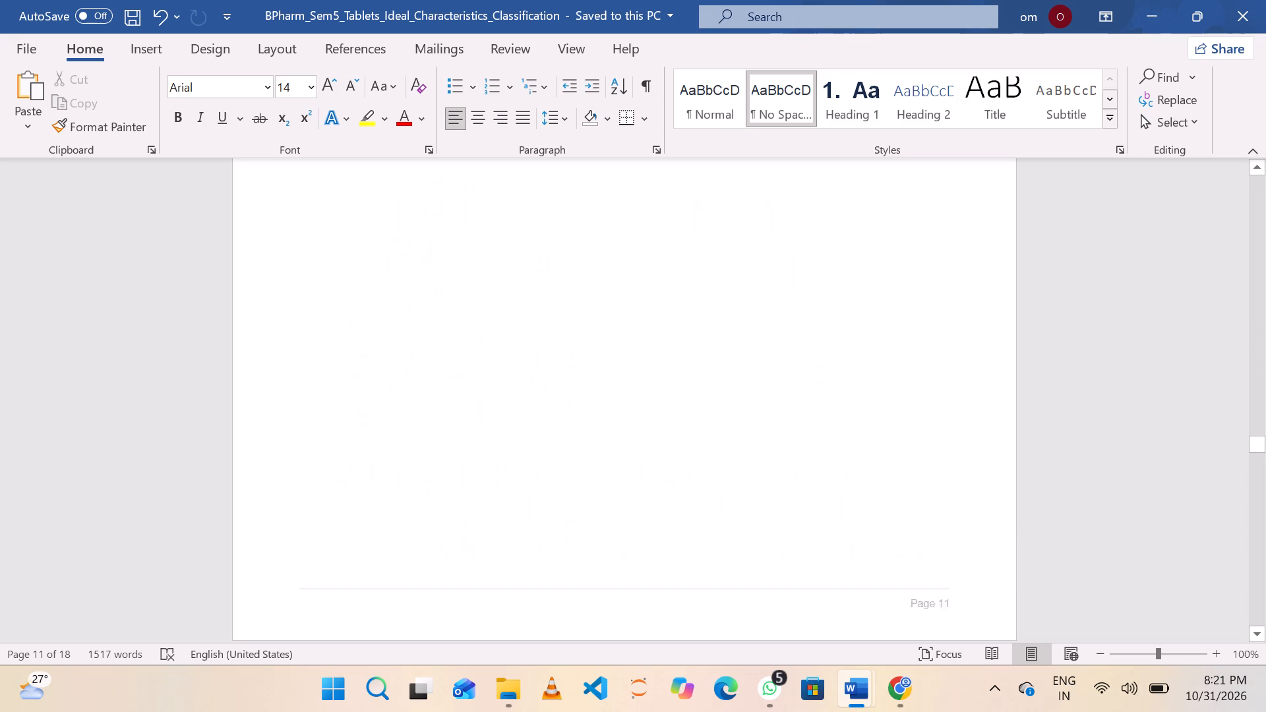
scroll(466, 359, up, 9)
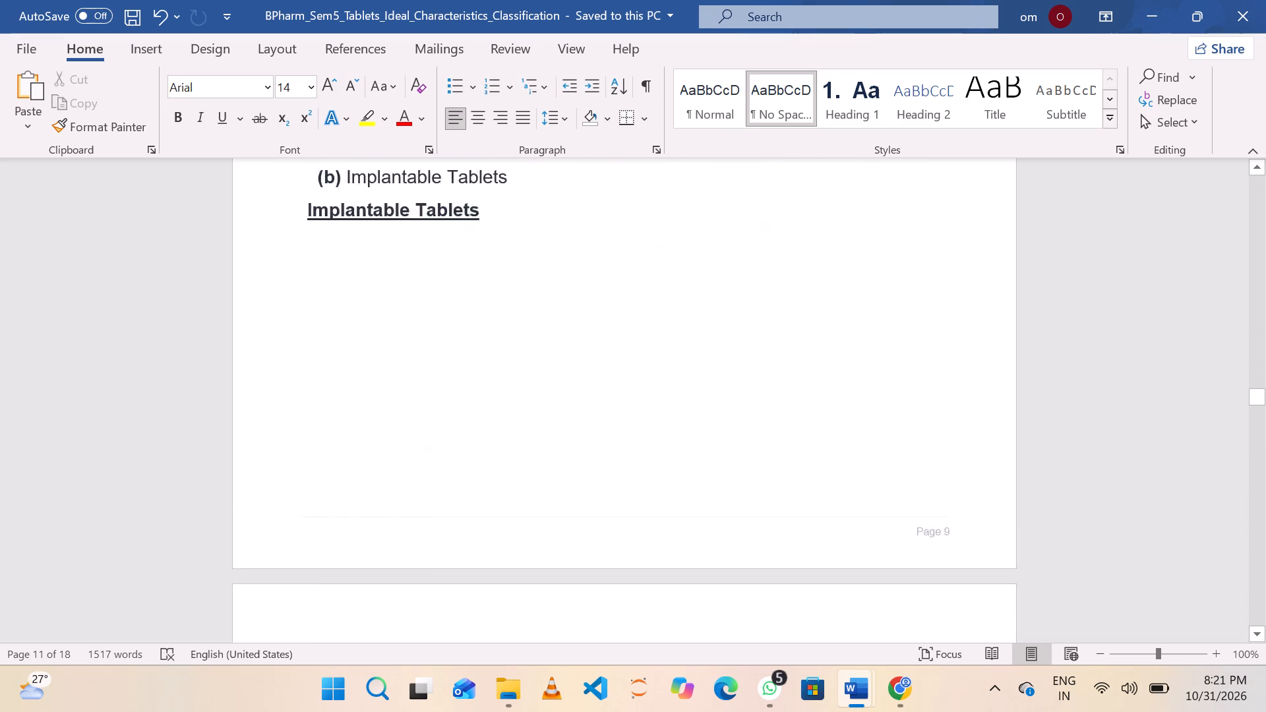
scroll(466, 359, up, 1)
scroll(461, 431, up, 3)
right_click(461, 431)
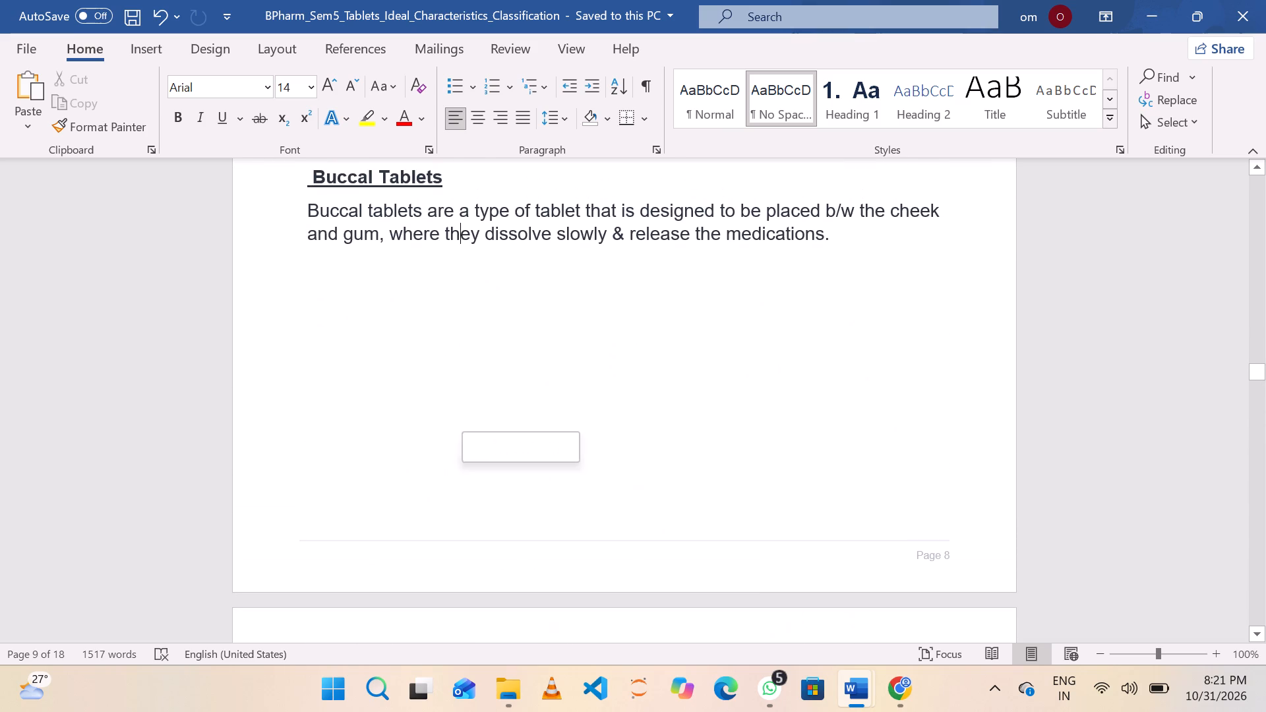
scroll(461, 431, up, 5)
scroll(461, 431, down, 5)
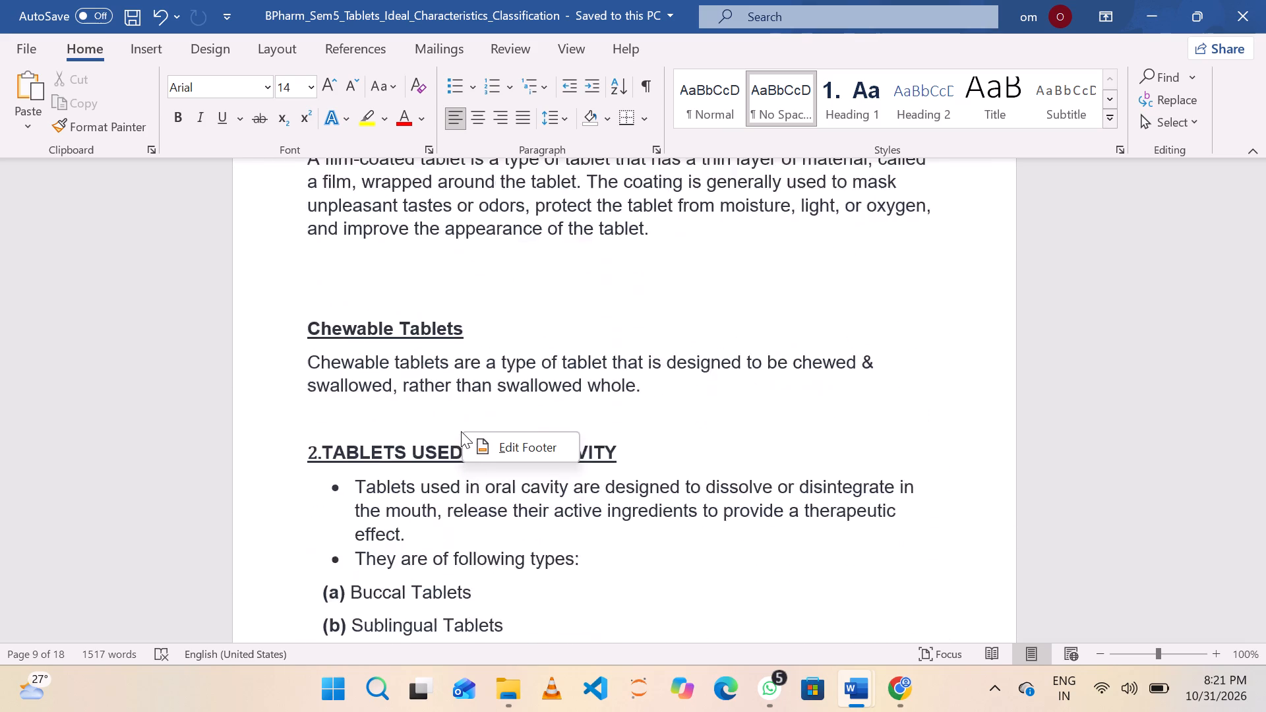
scroll(461, 431, down, 9)
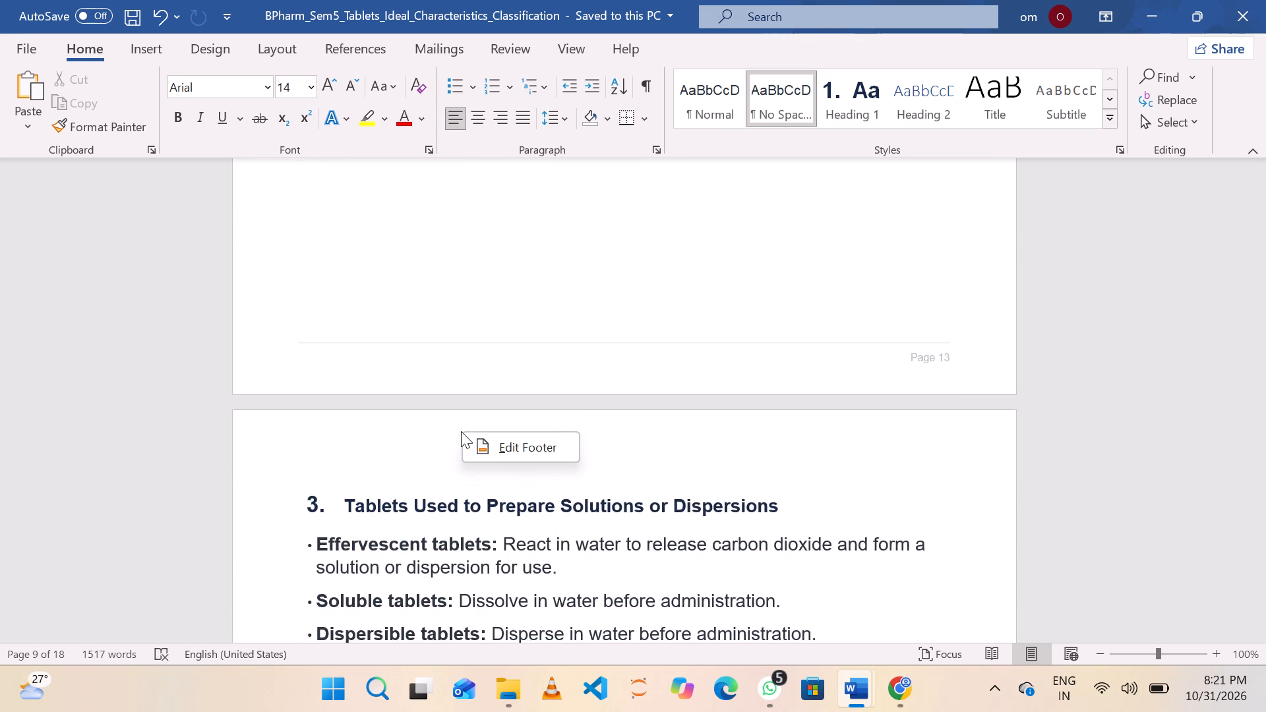
scroll(461, 431, down, 5)
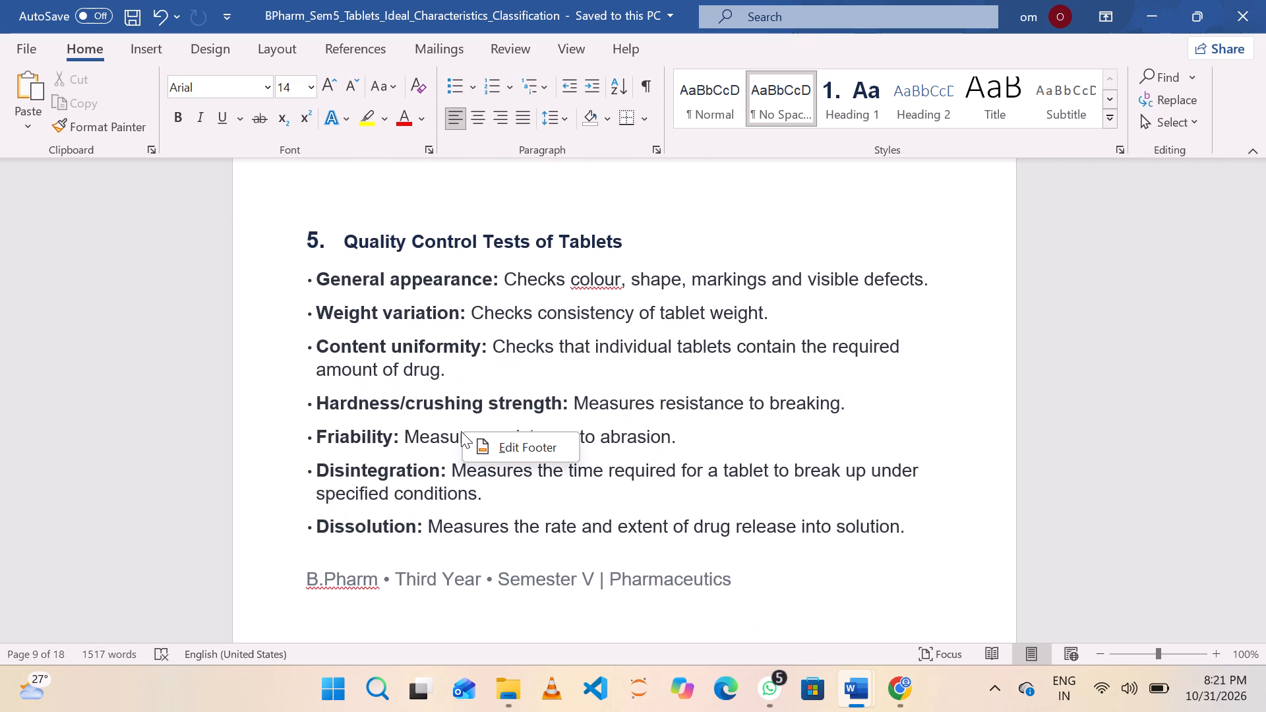
key(ctrl+z)
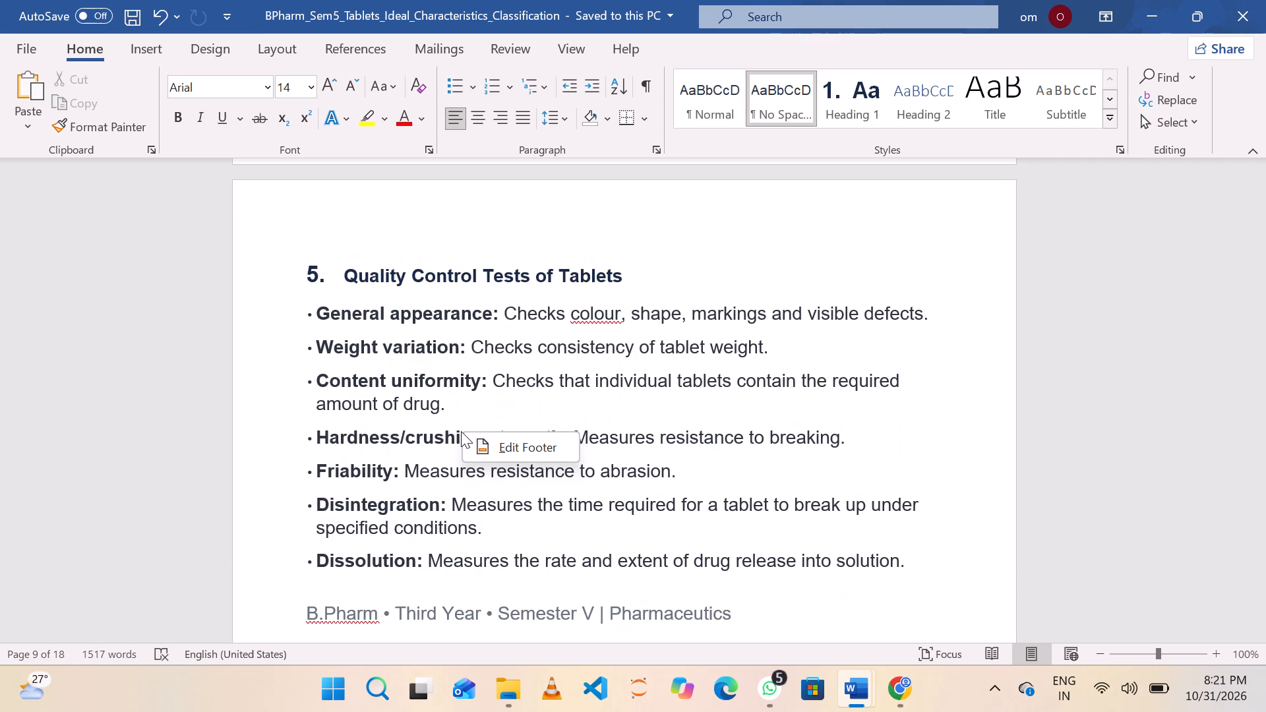
click(961, 457)
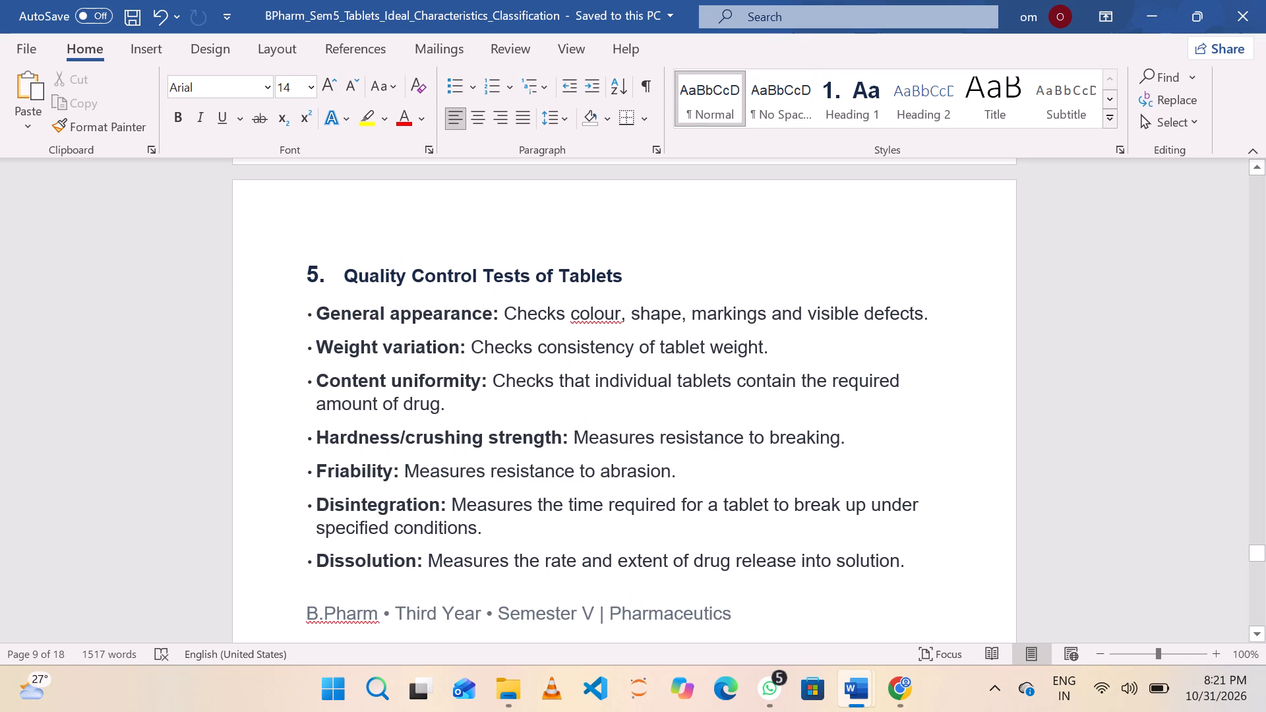
Examine the empty page areas below the Quality Control Tests of Tablets and Conclusion sections.
scroll(545, 422, down, 17)
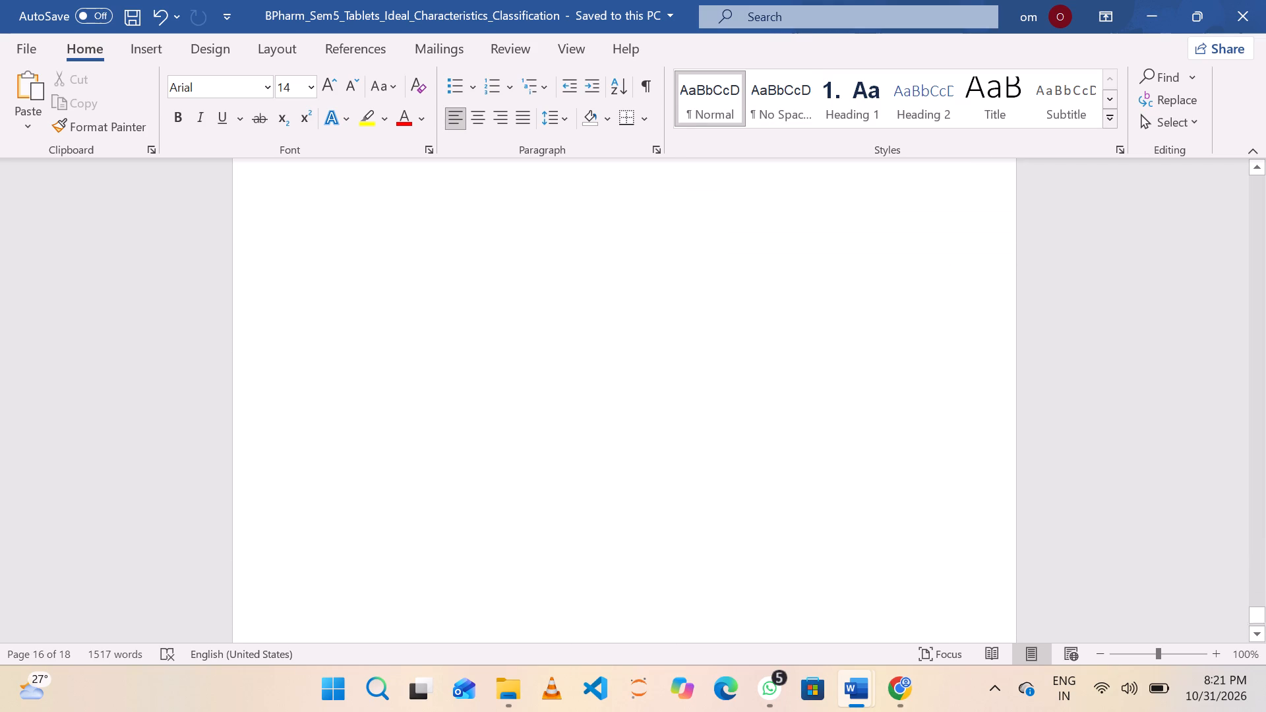
scroll(545, 422, down, 5)
scroll(545, 422, right, 1)
scroll(545, 422, up, 1)
scroll(545, 422, right, 1)
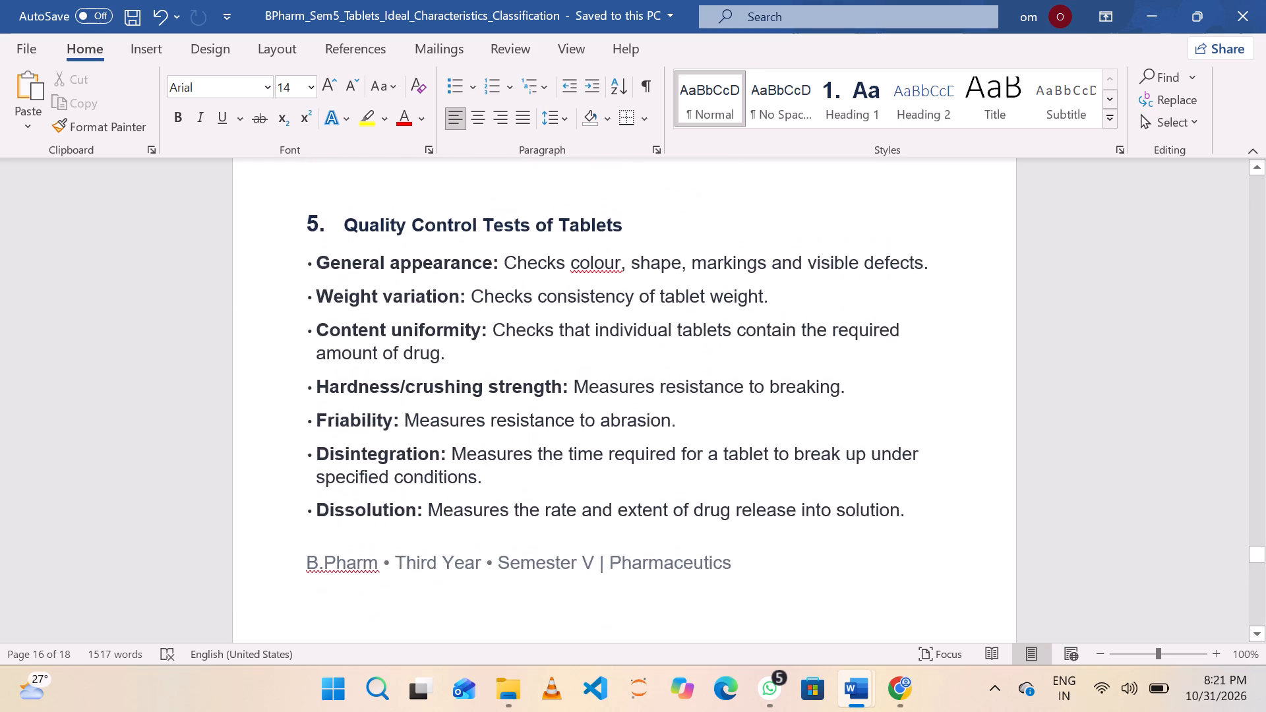
scroll(545, 422, down, 3)
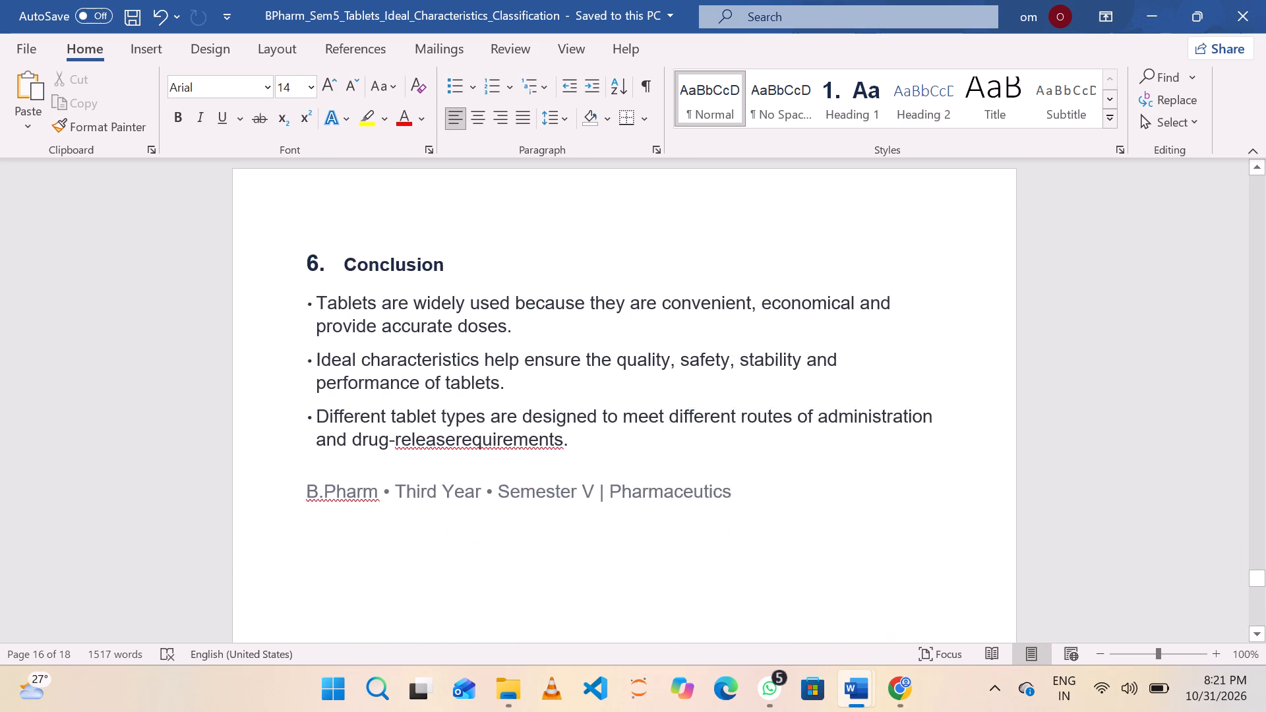
scroll(545, 422, down, 2)
right_click(545, 422)
scroll(545, 422, up, 1)
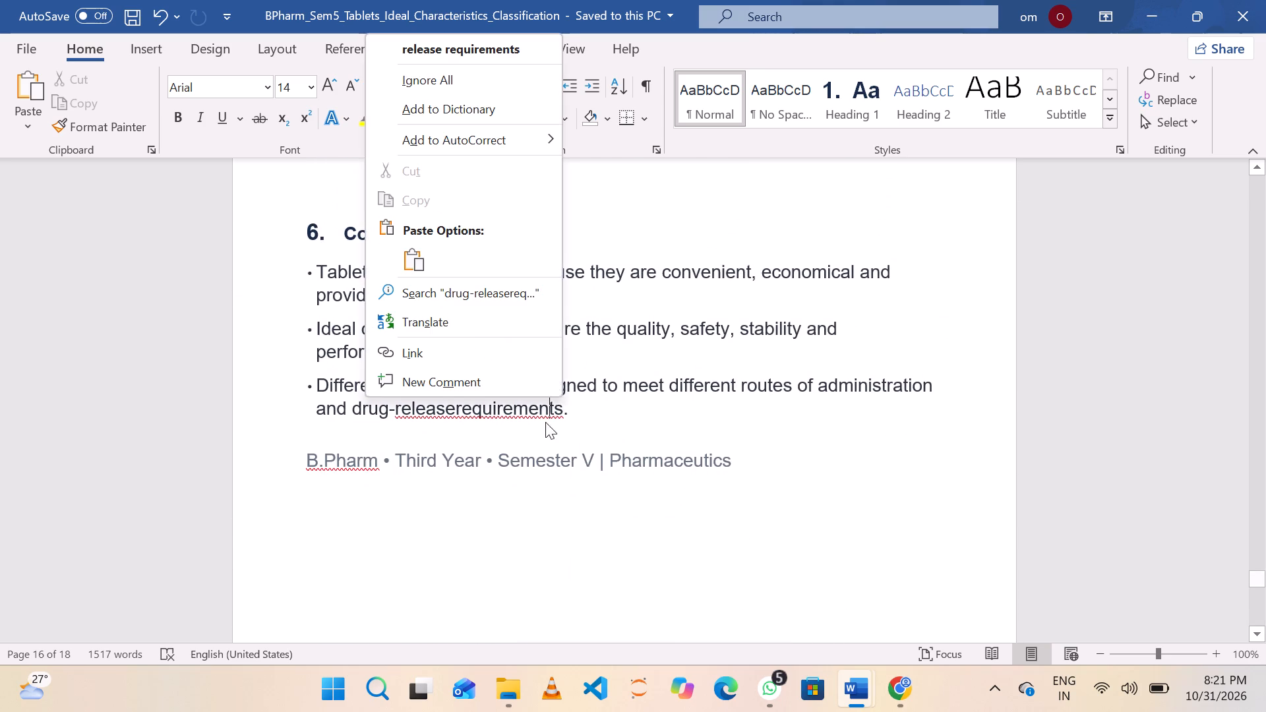
scroll(545, 422, up, 1)
click(545, 422)
click(707, 491)
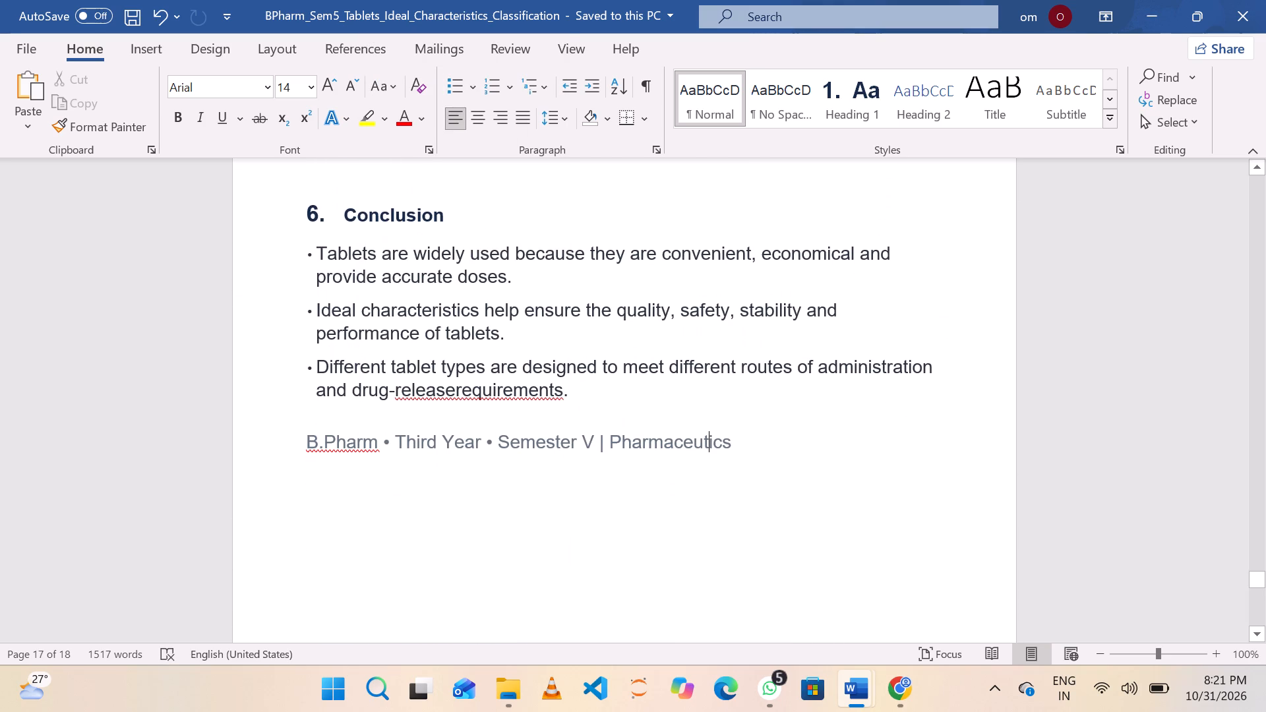
Review the page gaps from Conclusion back to Implantable Tablets and forward again to the area below Conclusion.
scroll(609, 397, up, 1)
click(609, 397)
right_click(609, 397)
scroll(609, 397, up, 2)
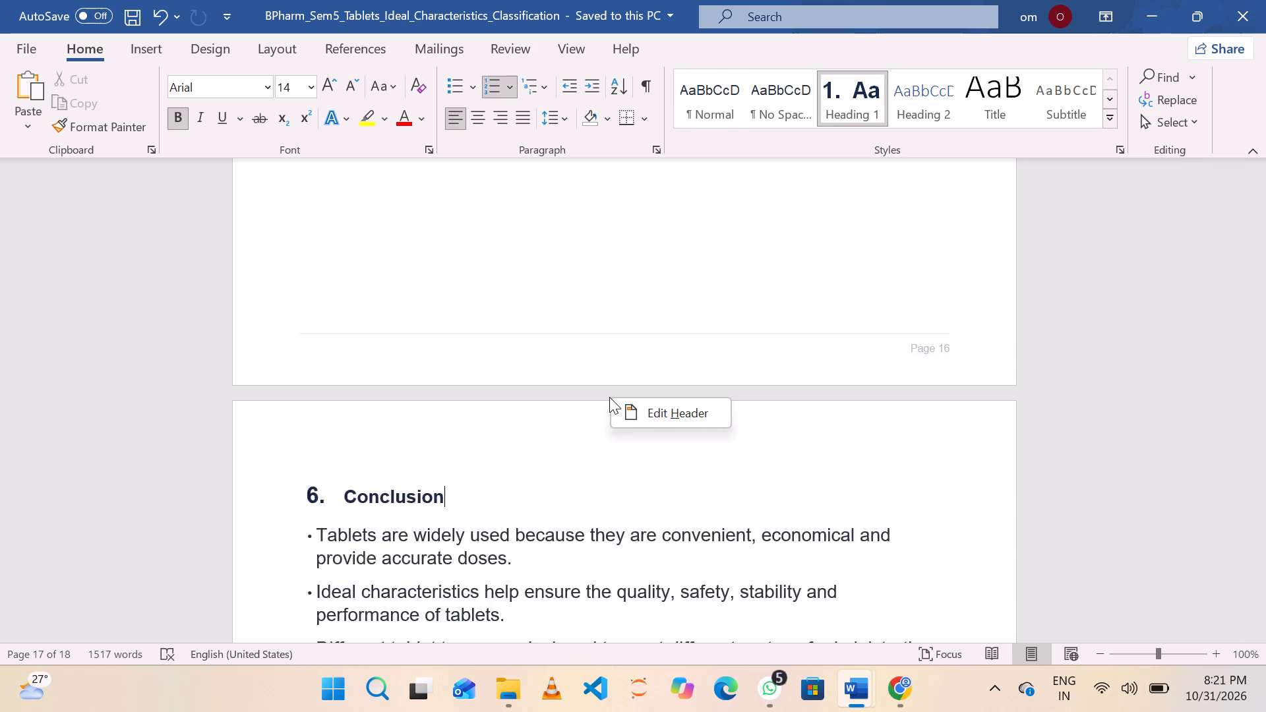
scroll(609, 397, up, 9)
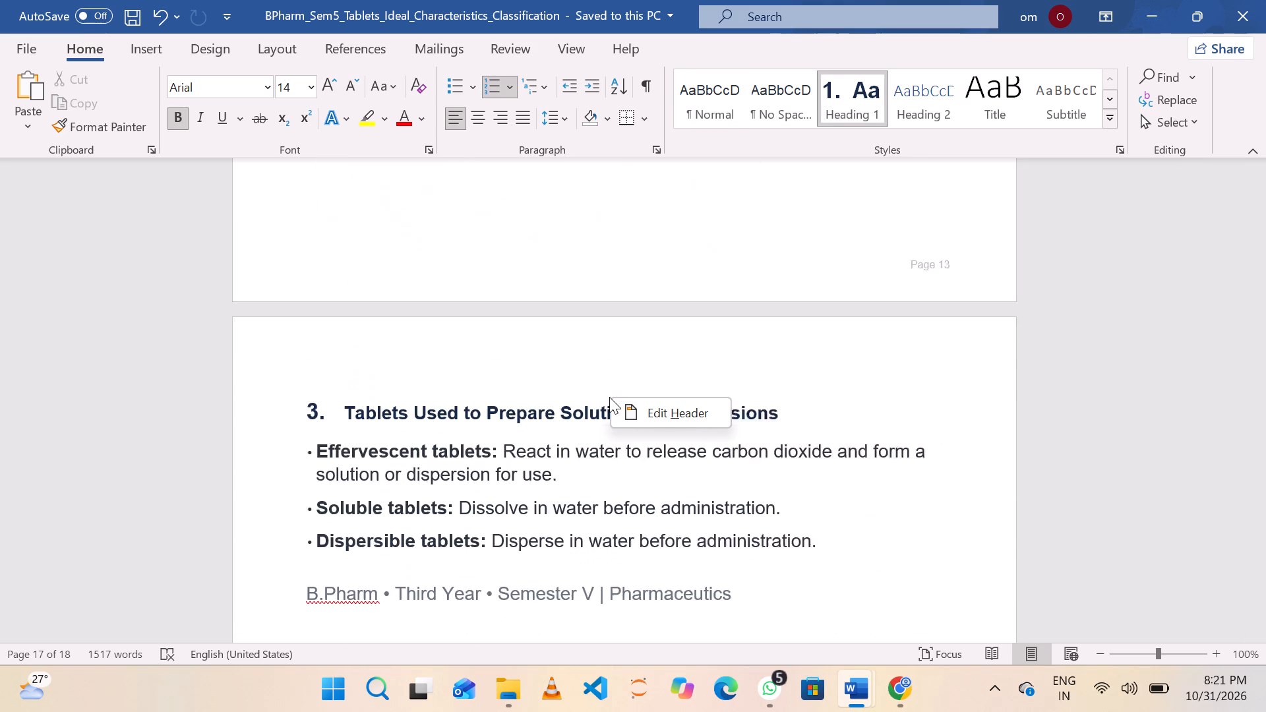
scroll(609, 397, up, 8)
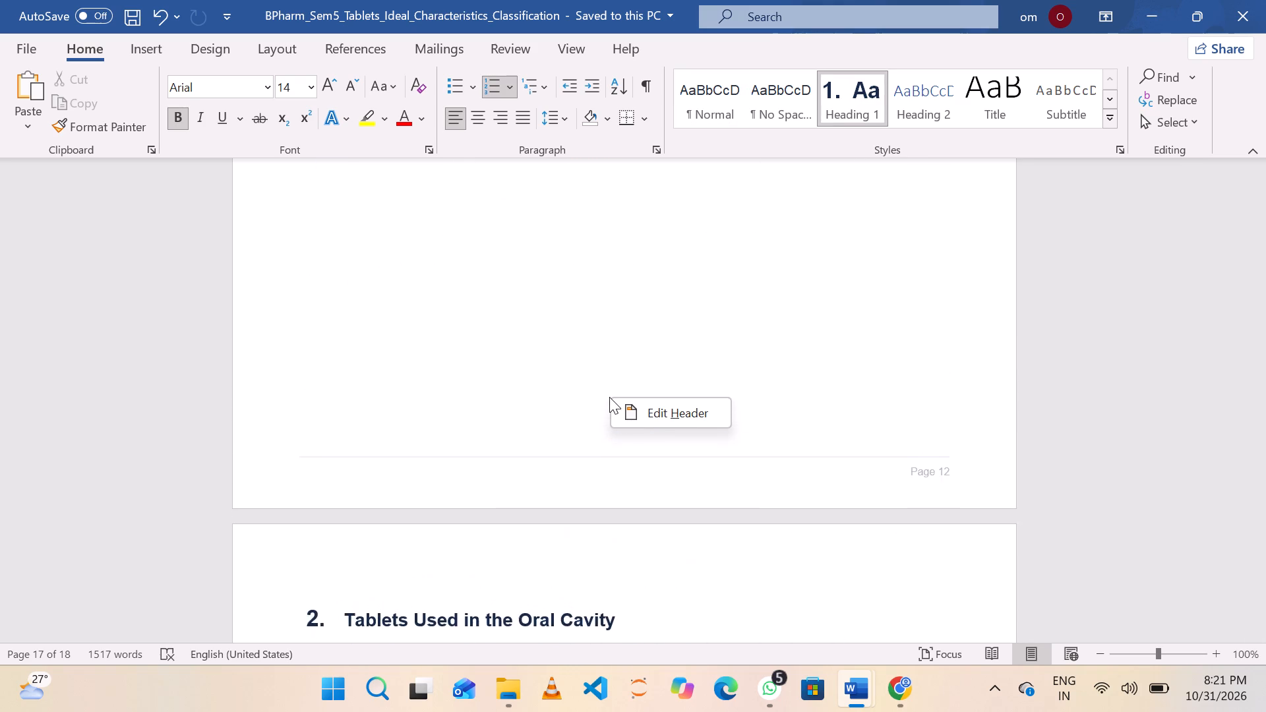
scroll(609, 397, up, 3)
scroll(609, 397, down, 1)
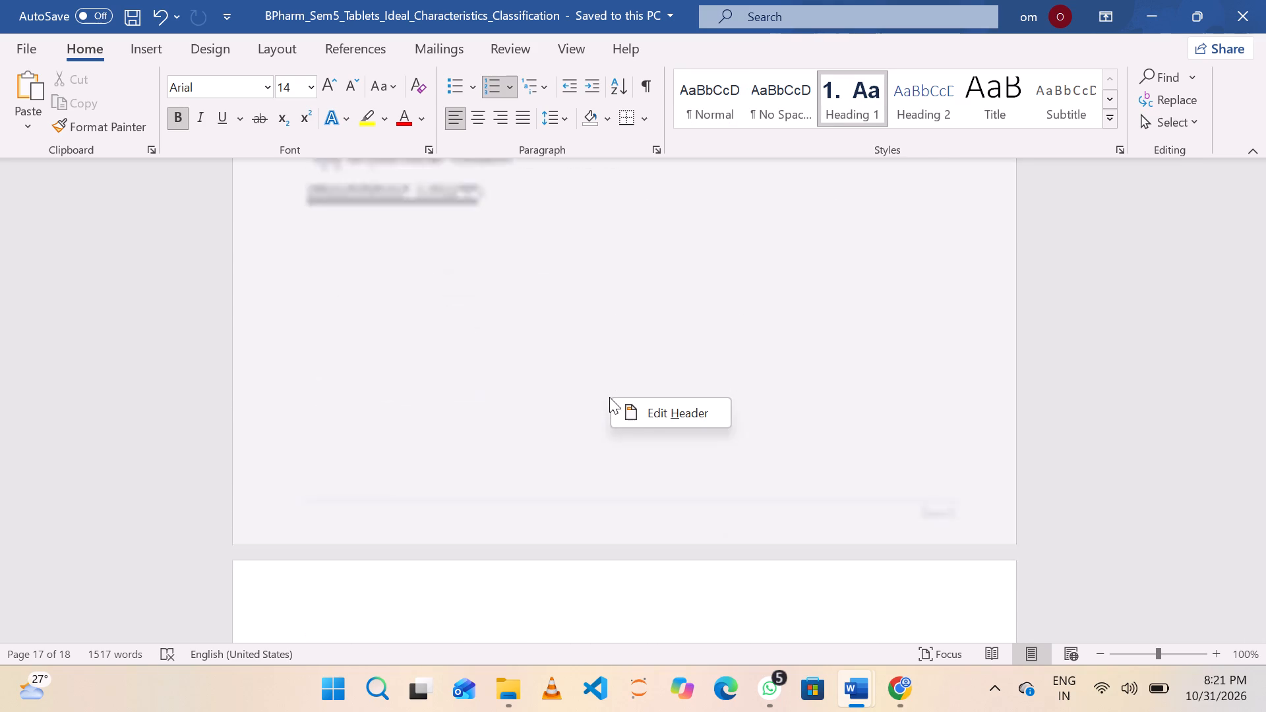
scroll(609, 397, down, 1)
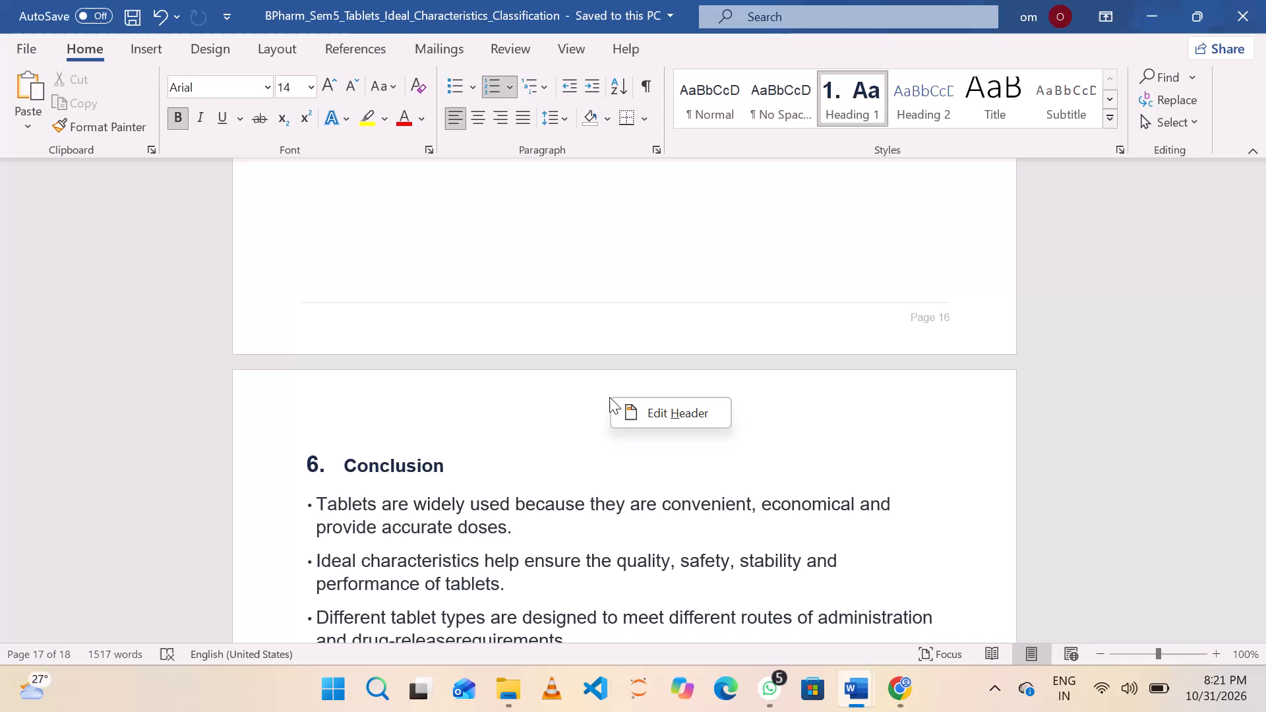
scroll(609, 397, down, 6)
scroll(609, 397, left, 4)
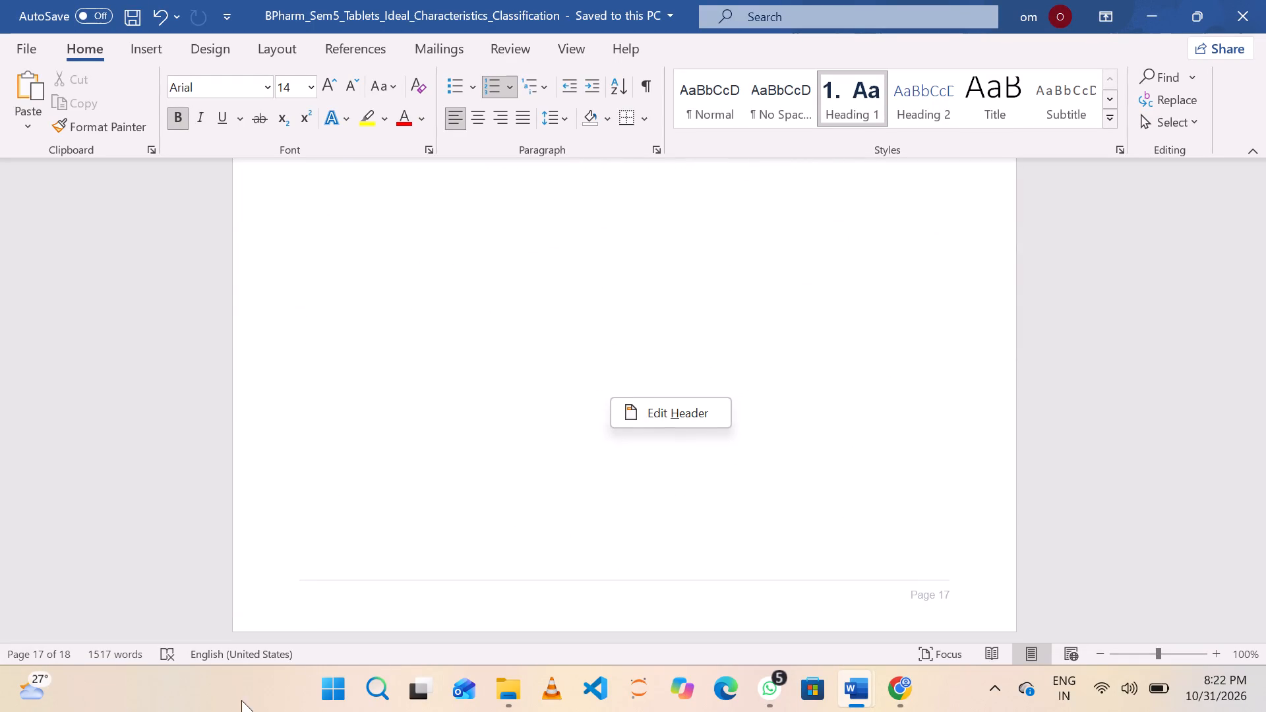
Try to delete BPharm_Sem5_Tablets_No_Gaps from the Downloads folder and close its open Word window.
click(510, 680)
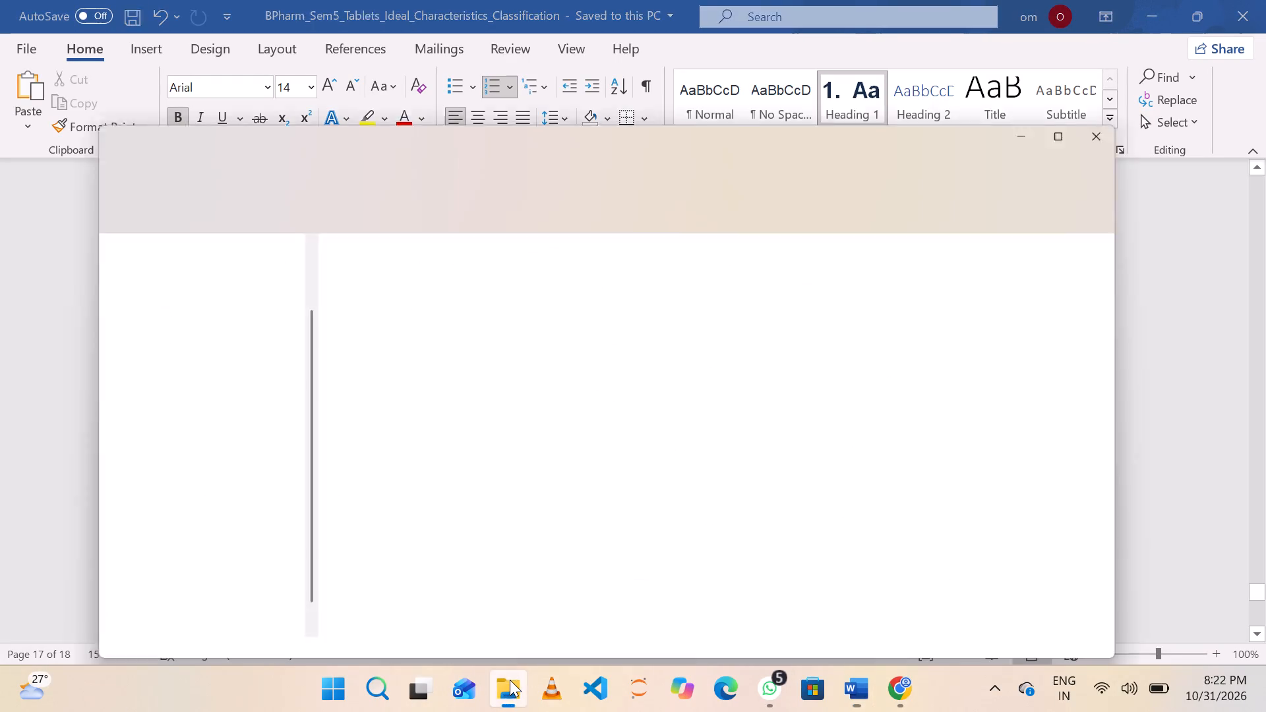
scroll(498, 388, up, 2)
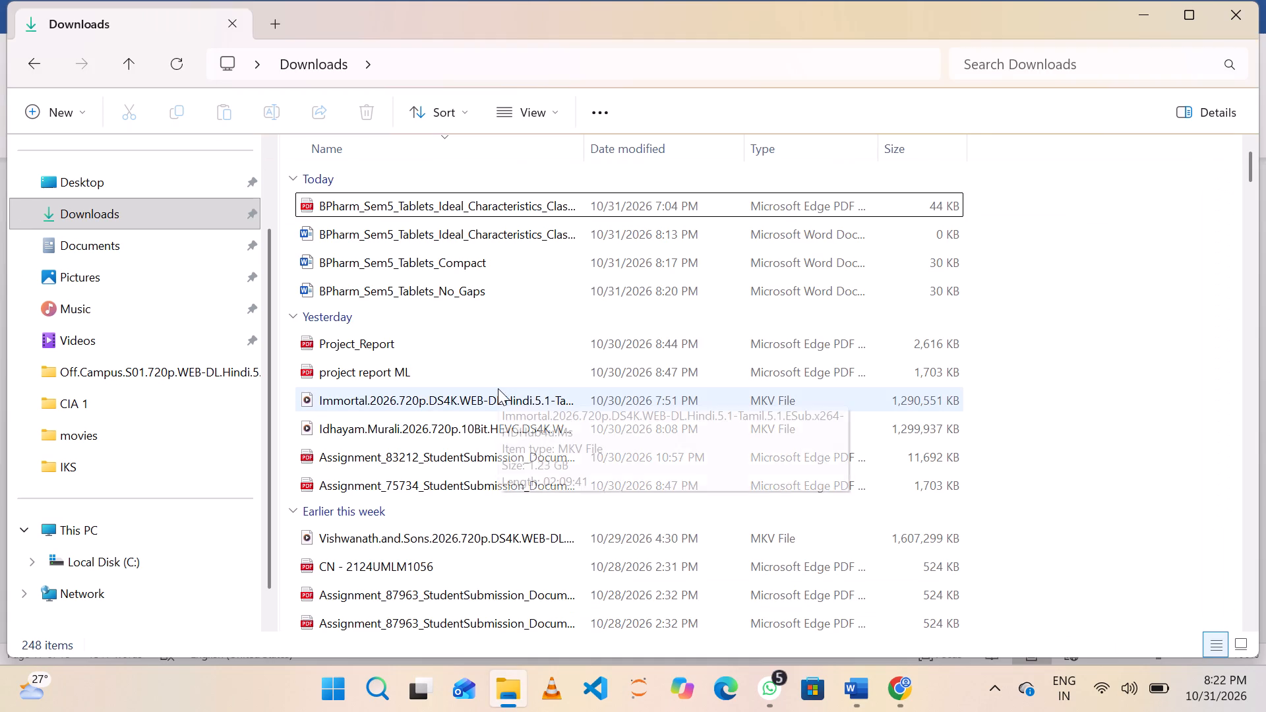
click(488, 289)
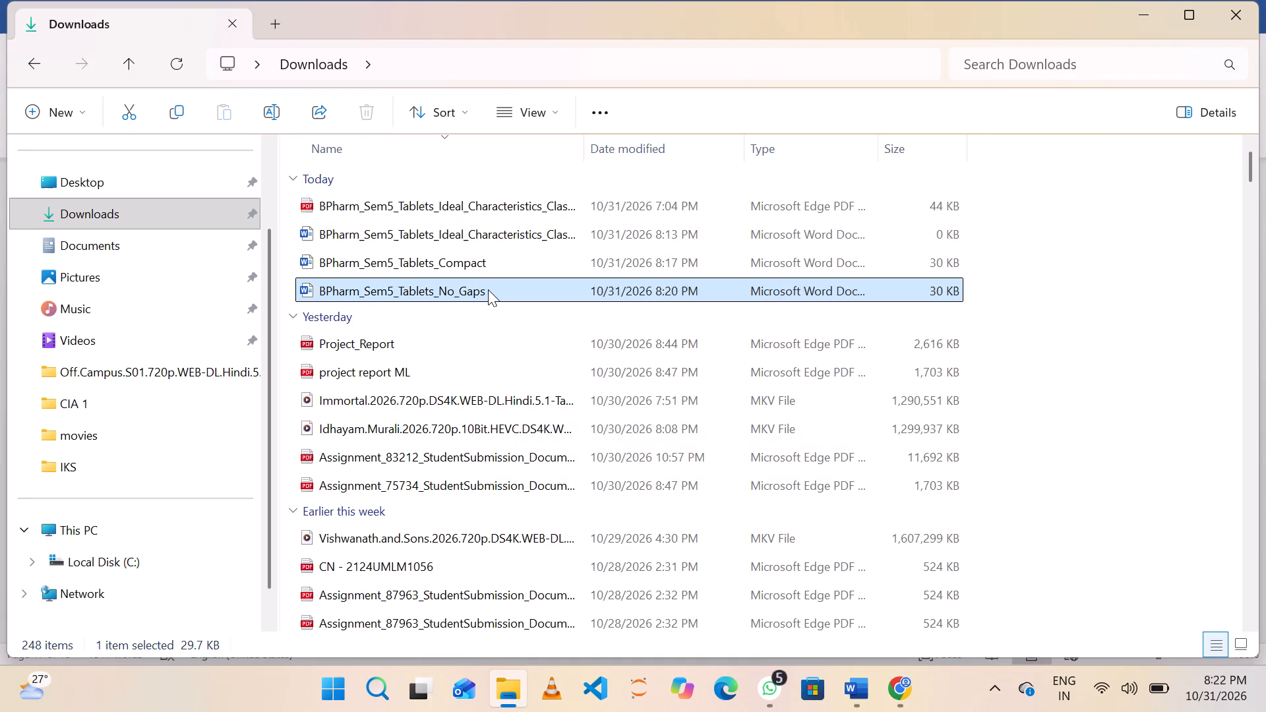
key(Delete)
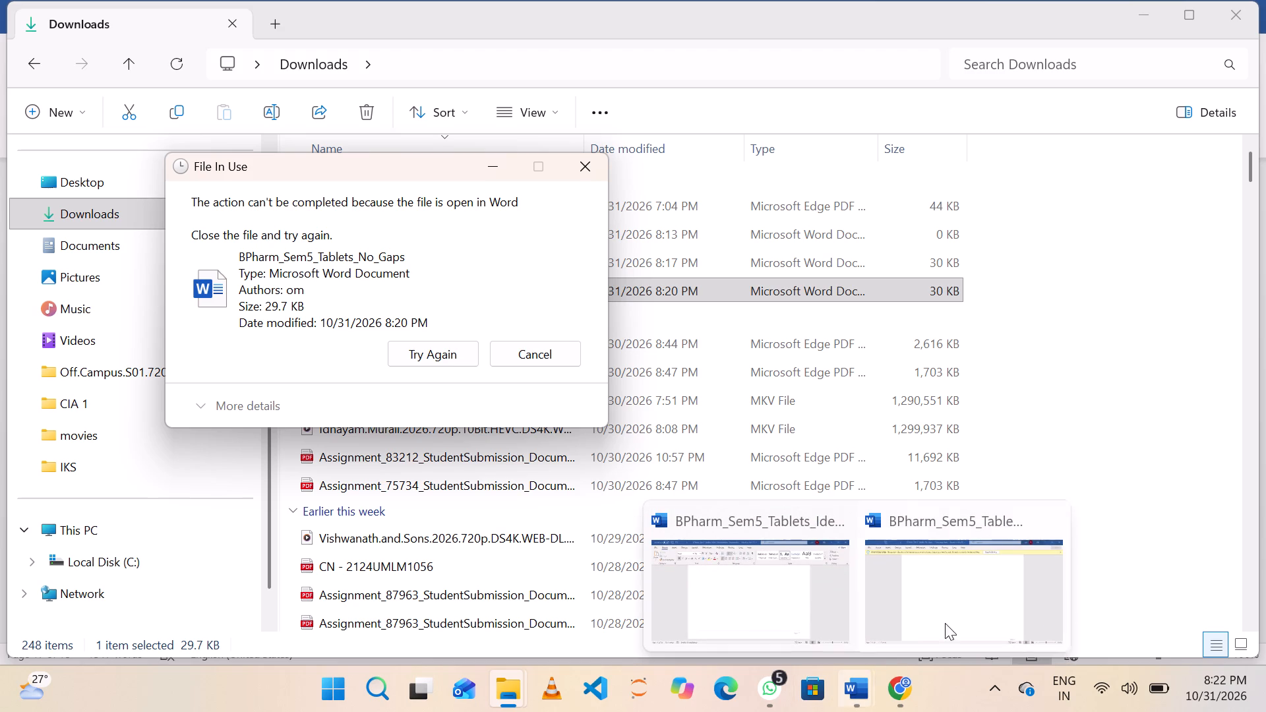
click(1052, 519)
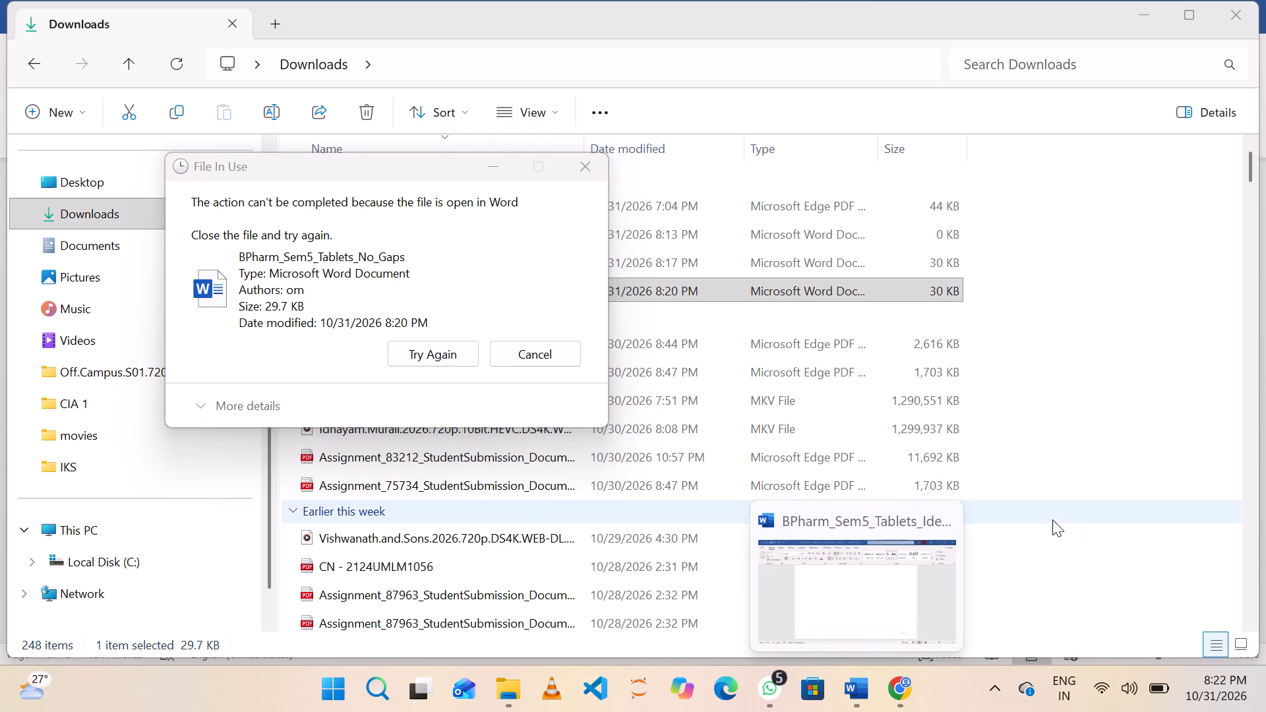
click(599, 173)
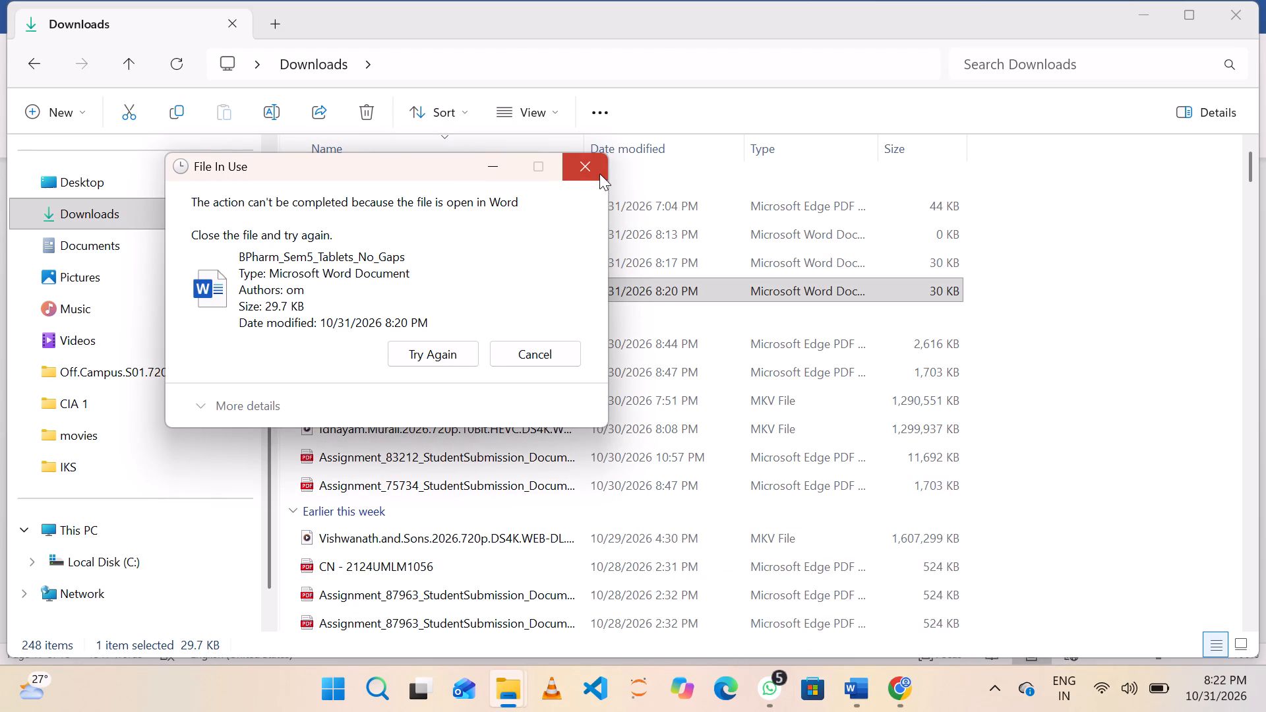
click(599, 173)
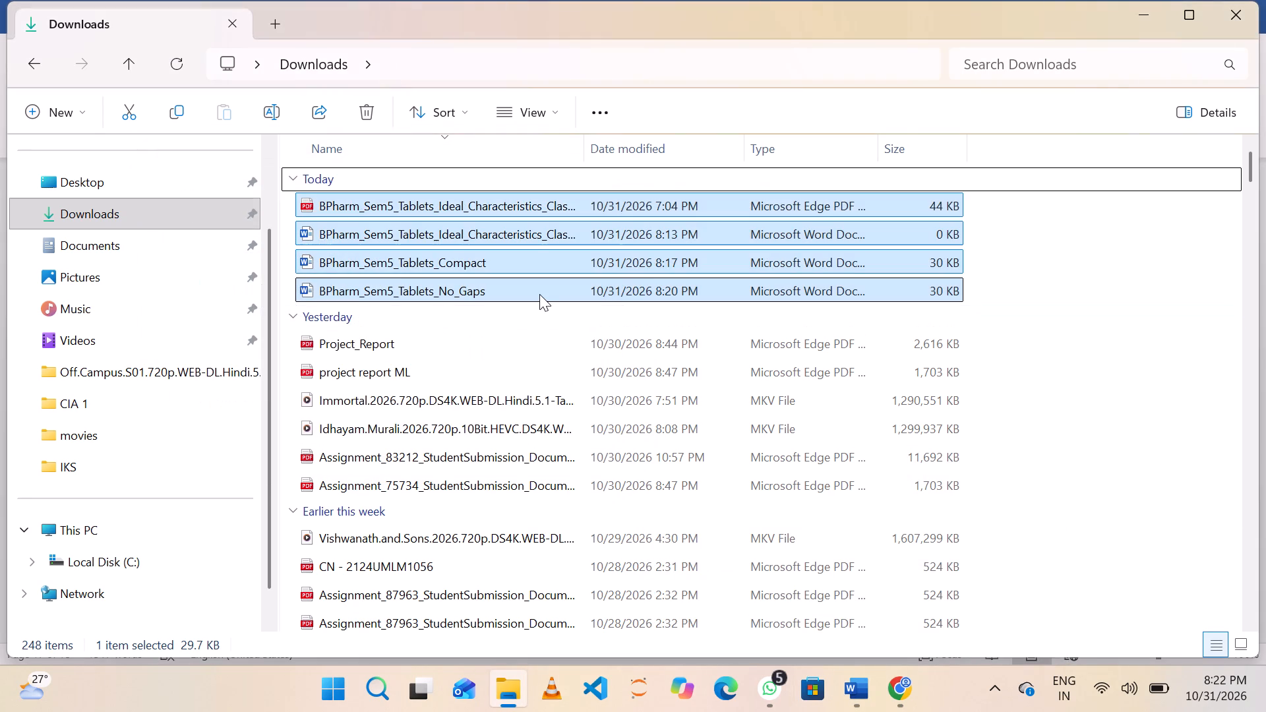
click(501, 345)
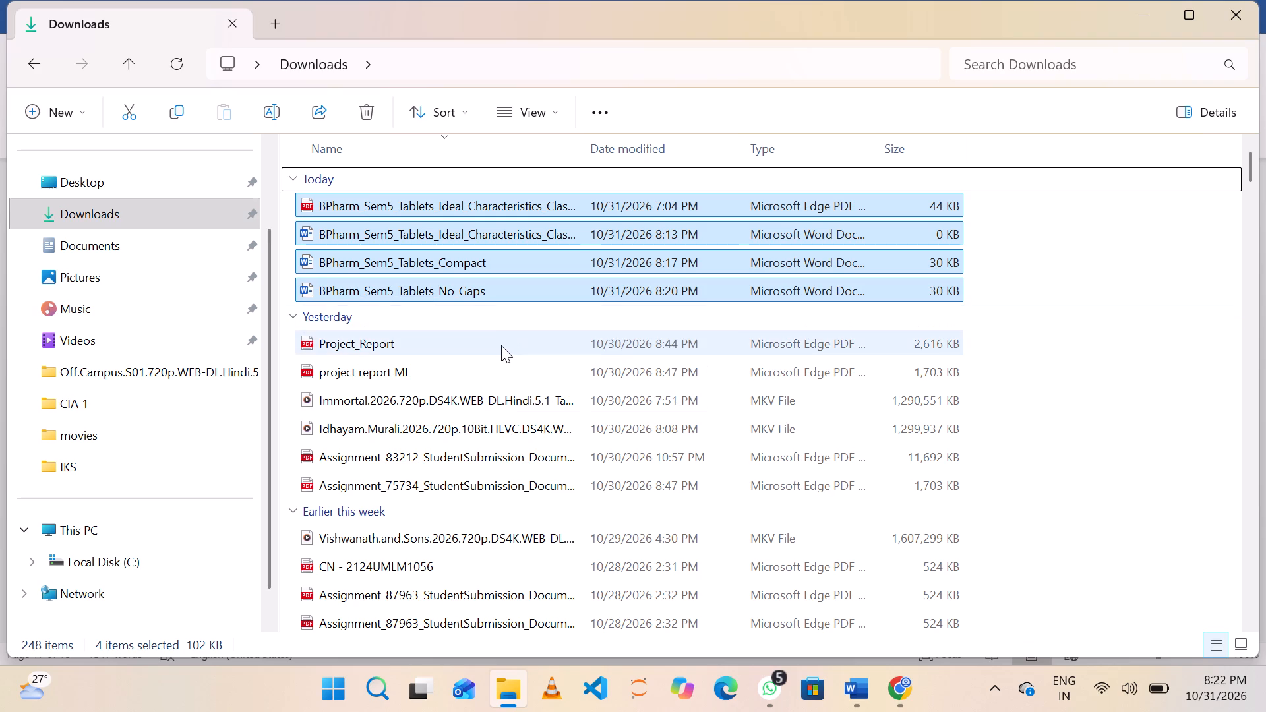
Open BPharm_Sem5_Tablets_No_Gaps again, check the layout of its first page, and close the document.
click(527, 291)
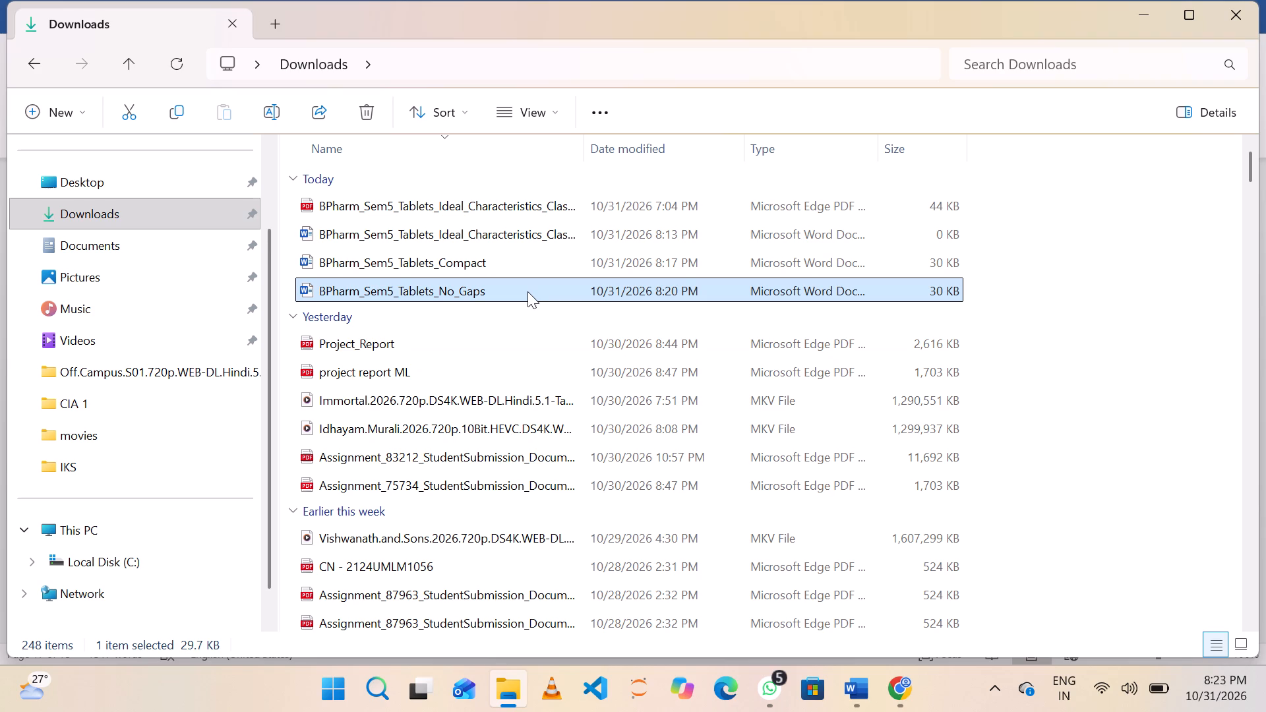
click(527, 291)
click(527, 291)
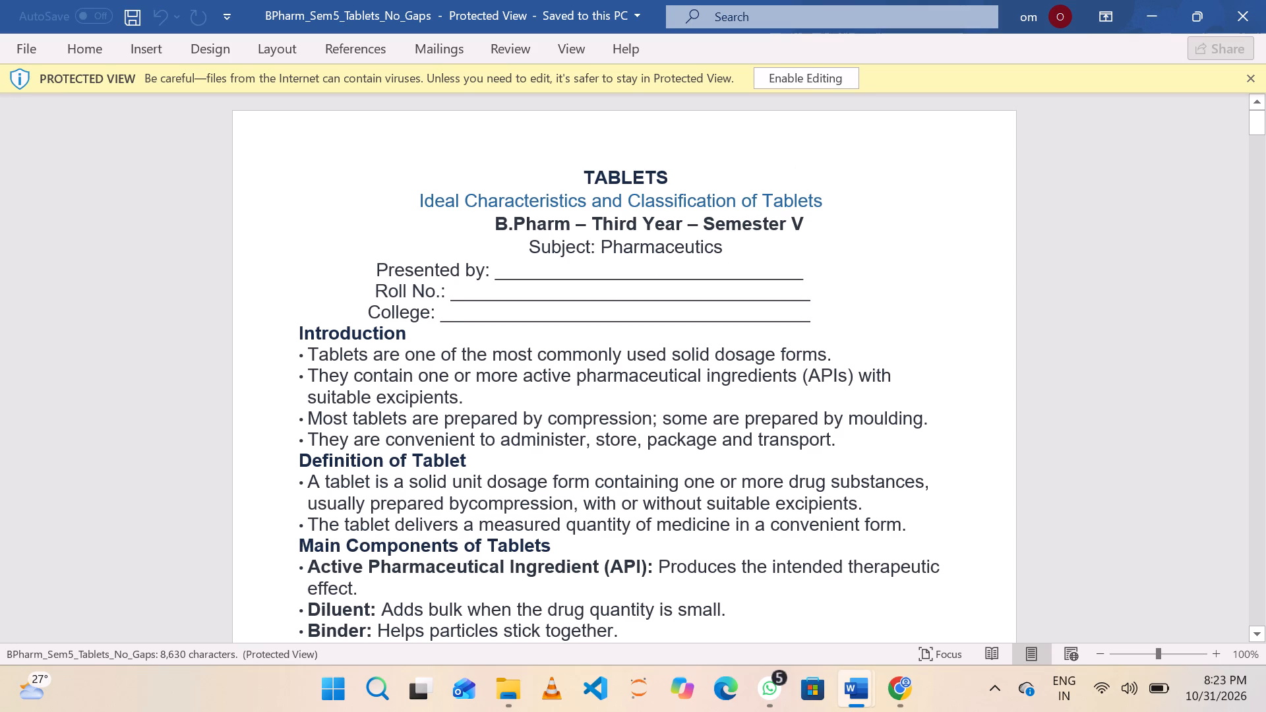
scroll(766, 401, down, 4)
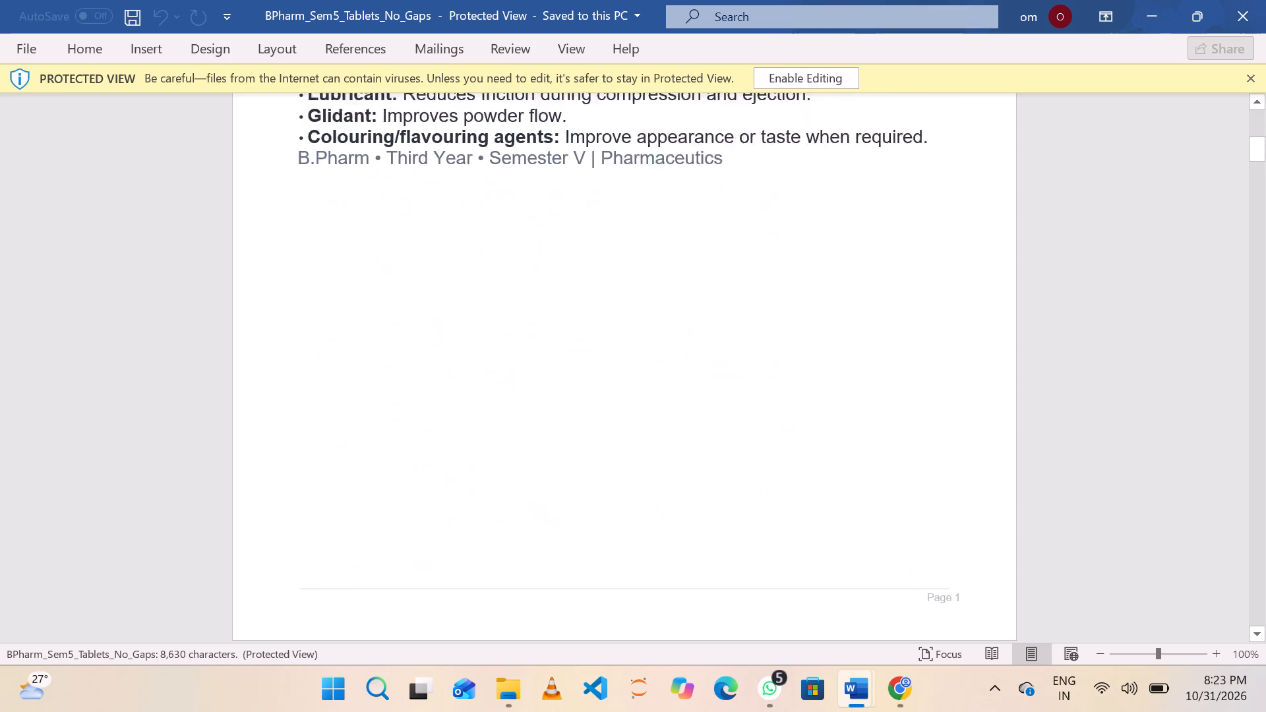
scroll(766, 401, up, 4)
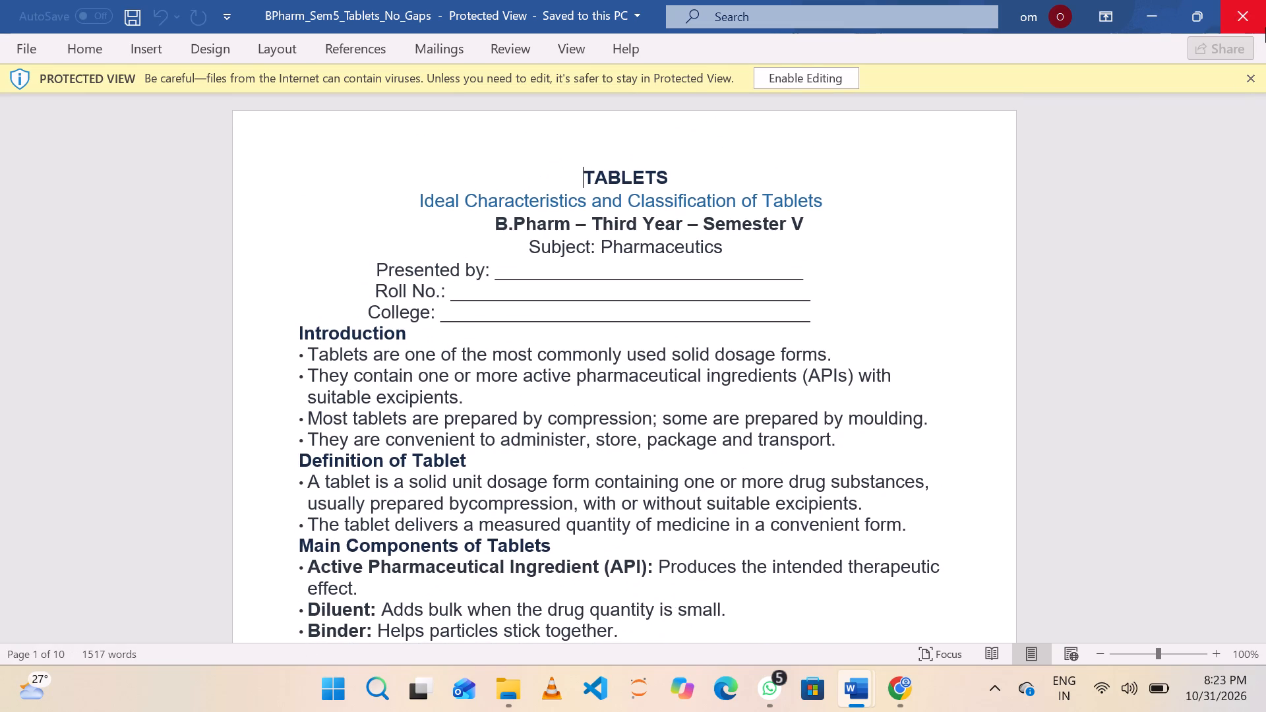
click(1265, 27)
click(820, 171)
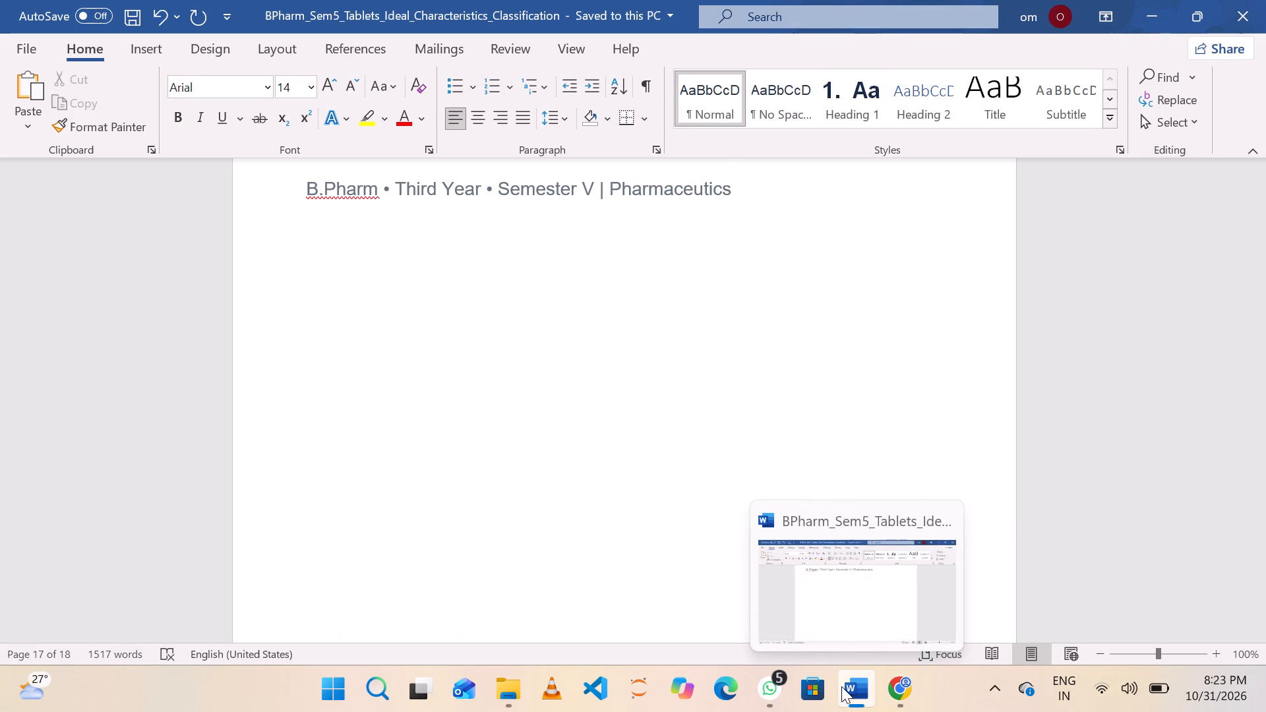
Delete the BPharm_Sem5_Tablets_No_Gaps and BPharm_Sem5_Tablets_Compact documents from the Downloads folder.
click(510, 685)
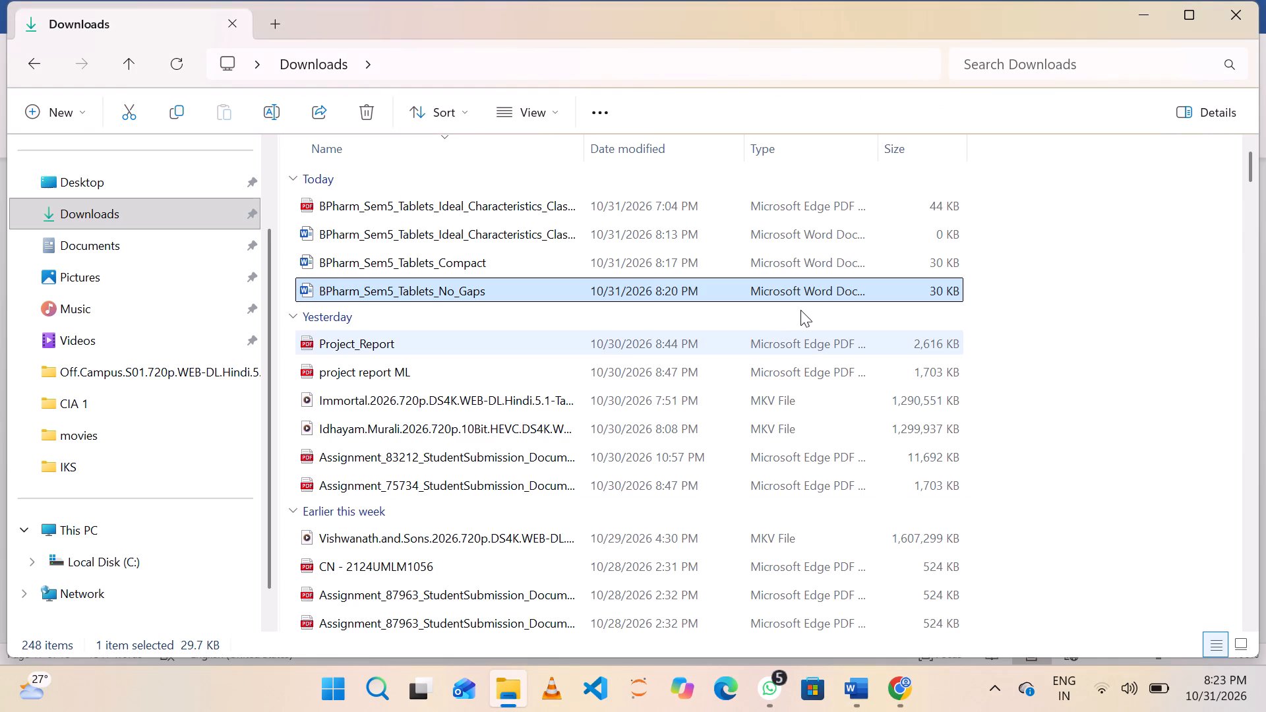
key(Delete)
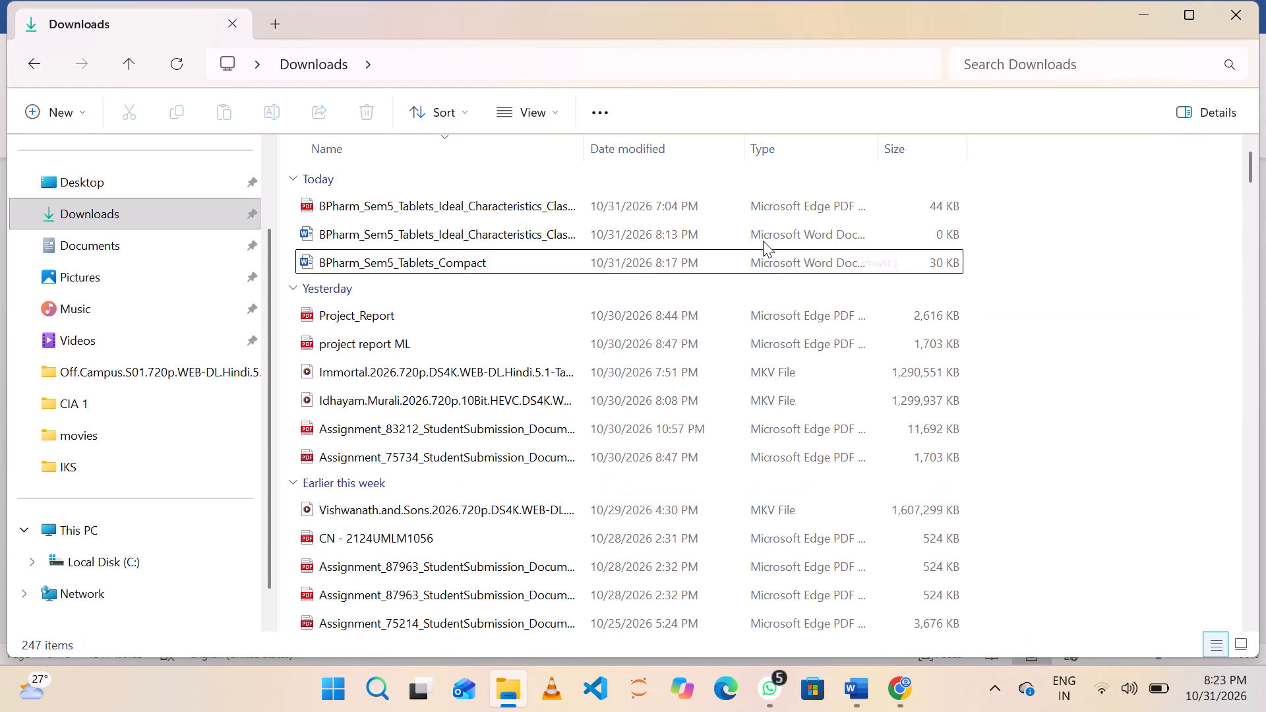
click(738, 260)
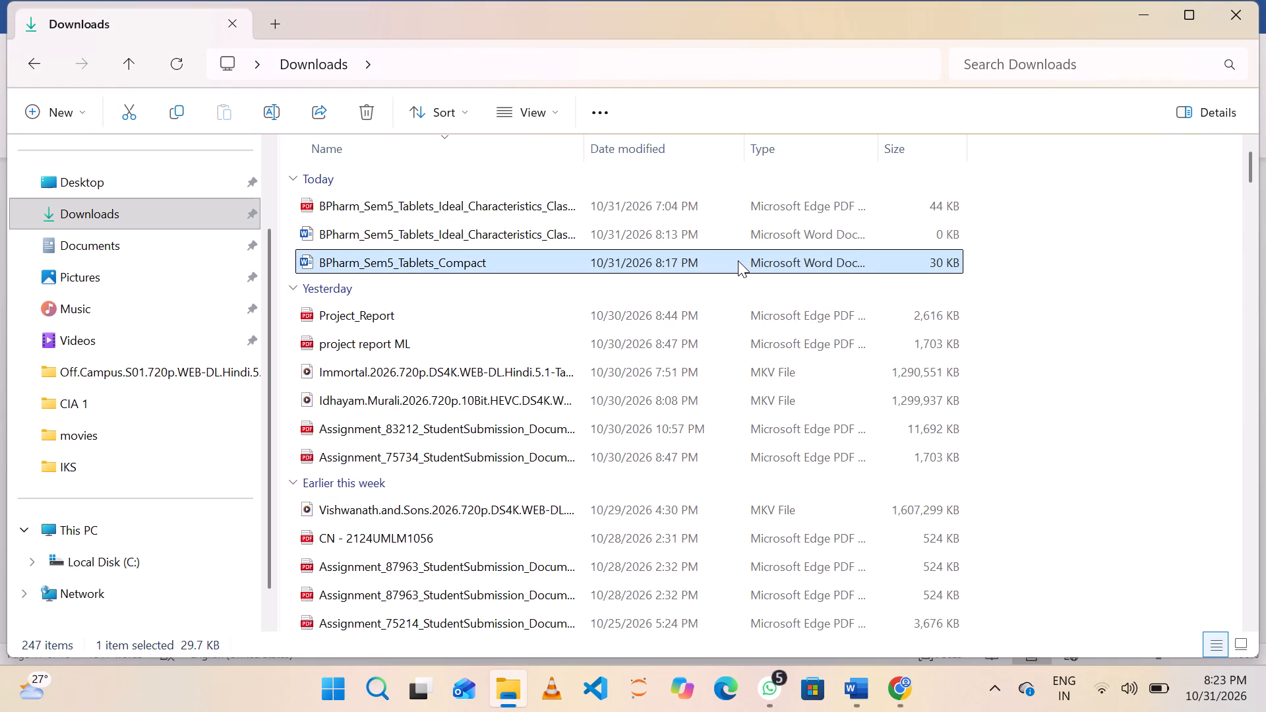
key(Delete)
Switch to the BPharm_Sem5_Tablets_Ideal_Characteristics_Classification Word document and examine its pages from the title through Main Components of Tablets for gaps.
double_click(686, 235)
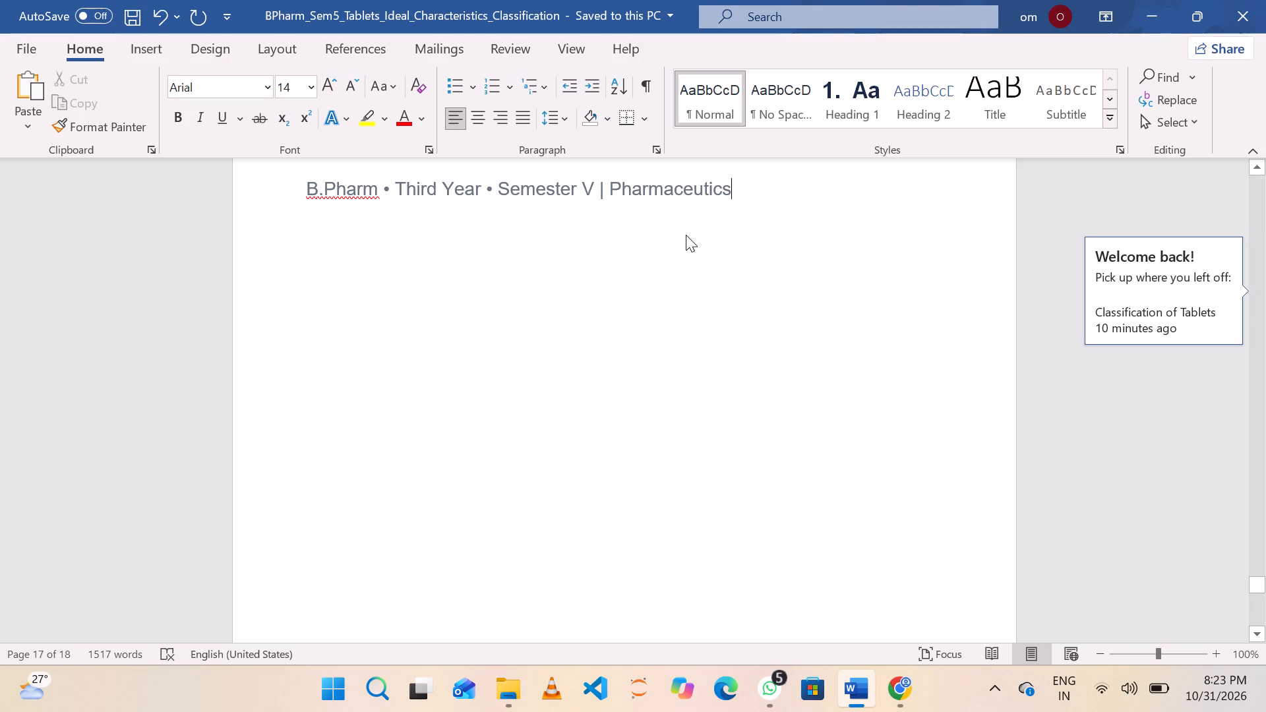
scroll(591, 336, up, 16)
scroll(591, 336, up, 8)
scroll(591, 336, down, 3)
scroll(591, 336, up, 7)
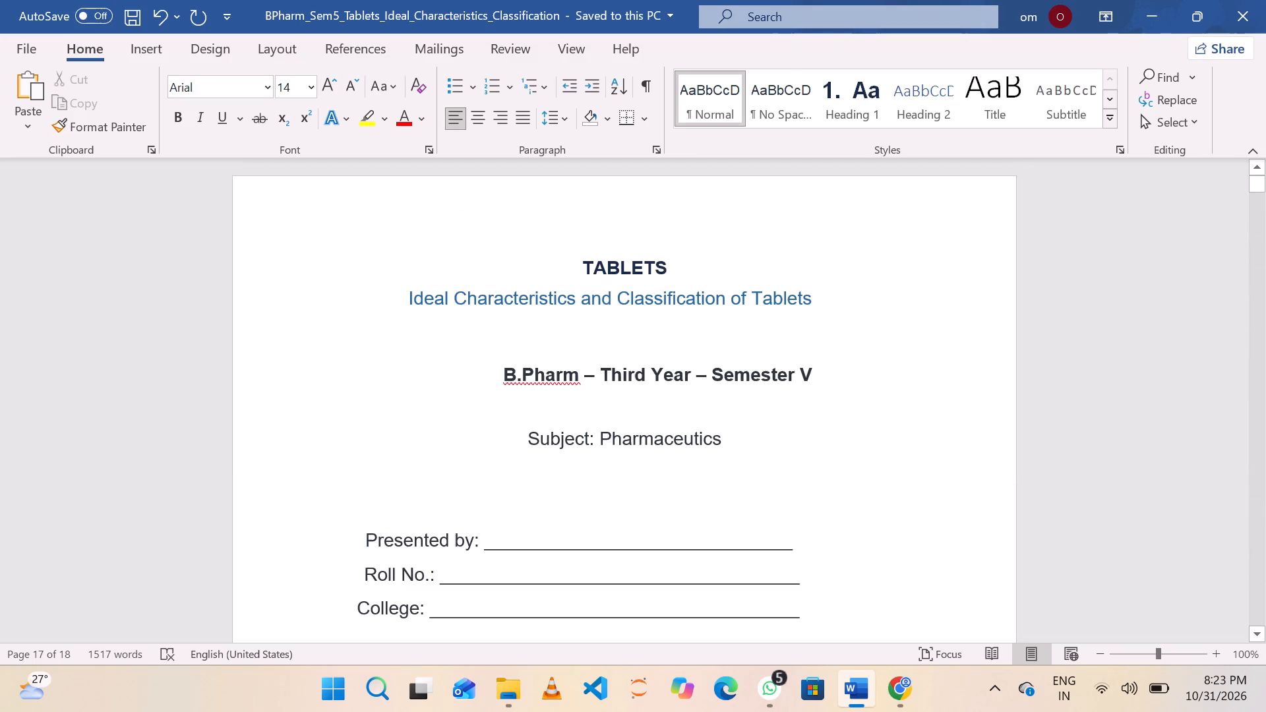
scroll(591, 336, down, 8)
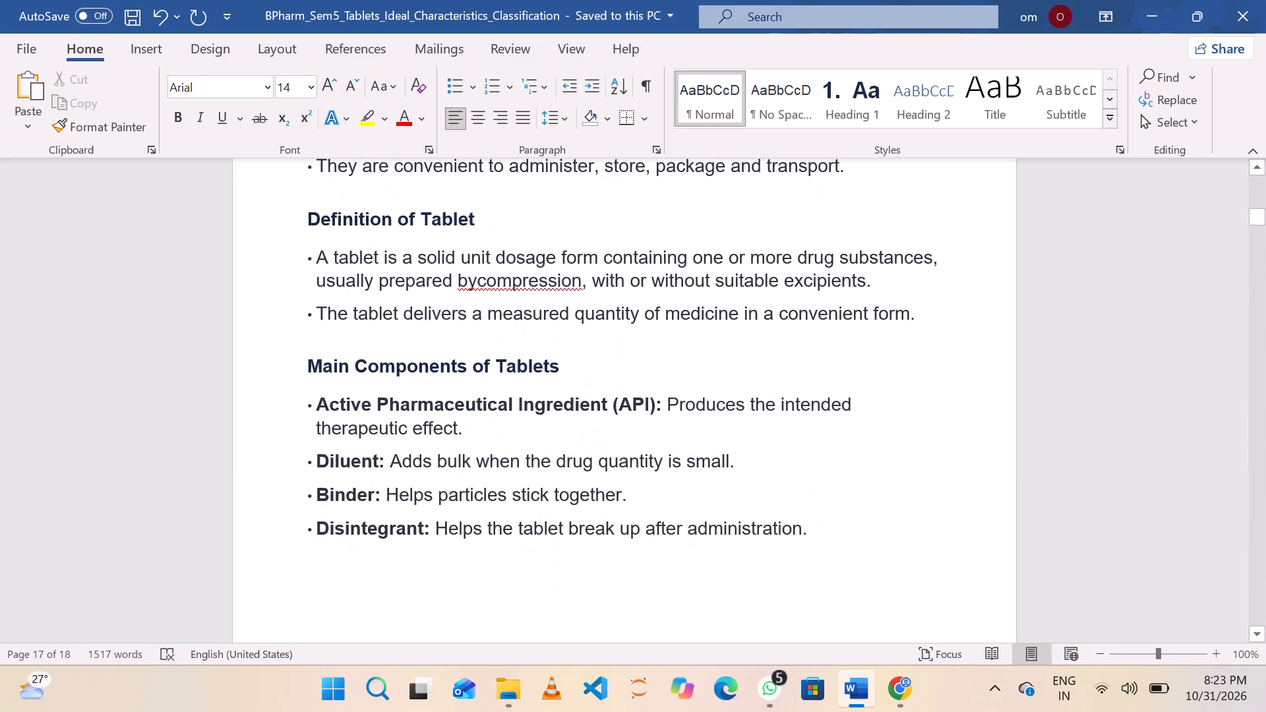
scroll(591, 336, down, 4)
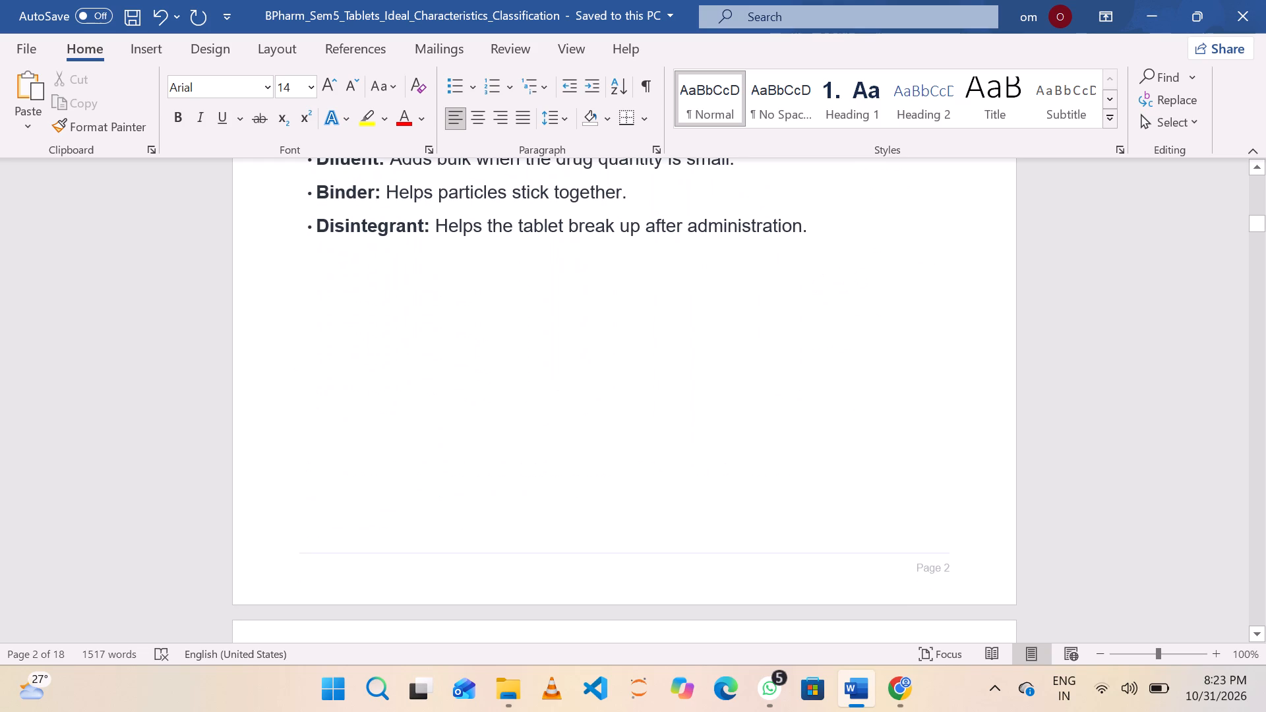
scroll(591, 336, down, 2)
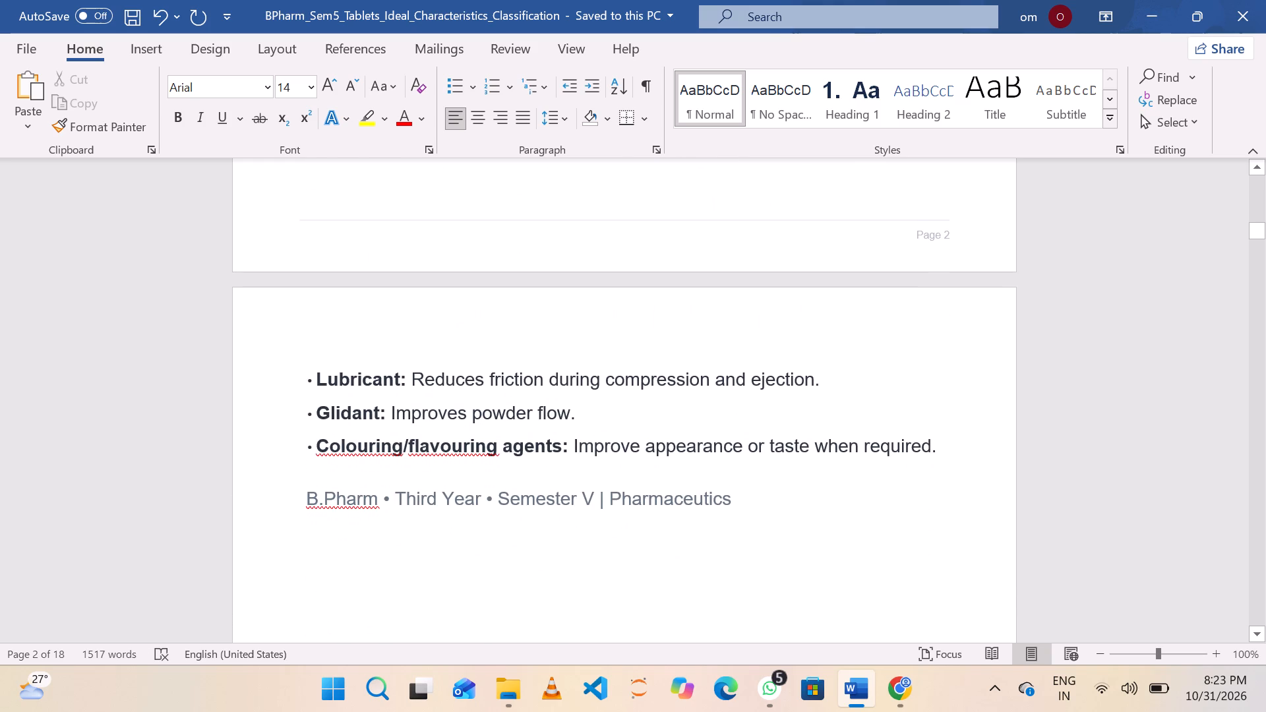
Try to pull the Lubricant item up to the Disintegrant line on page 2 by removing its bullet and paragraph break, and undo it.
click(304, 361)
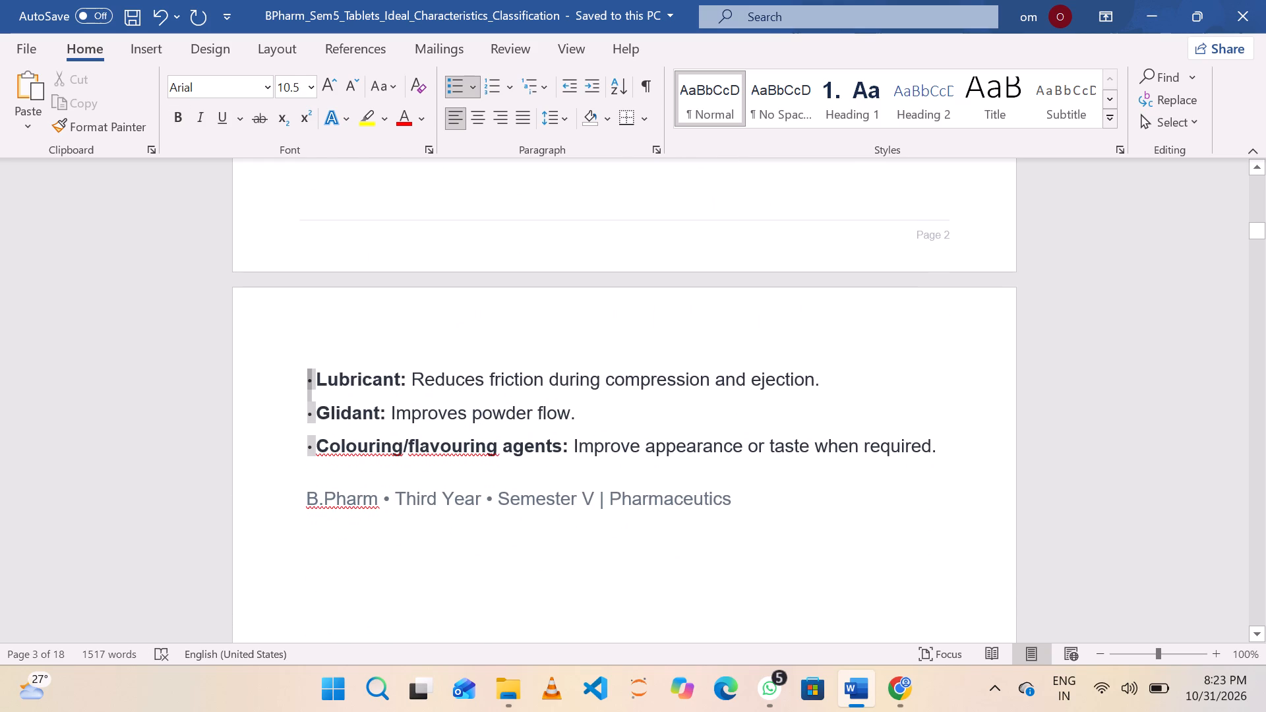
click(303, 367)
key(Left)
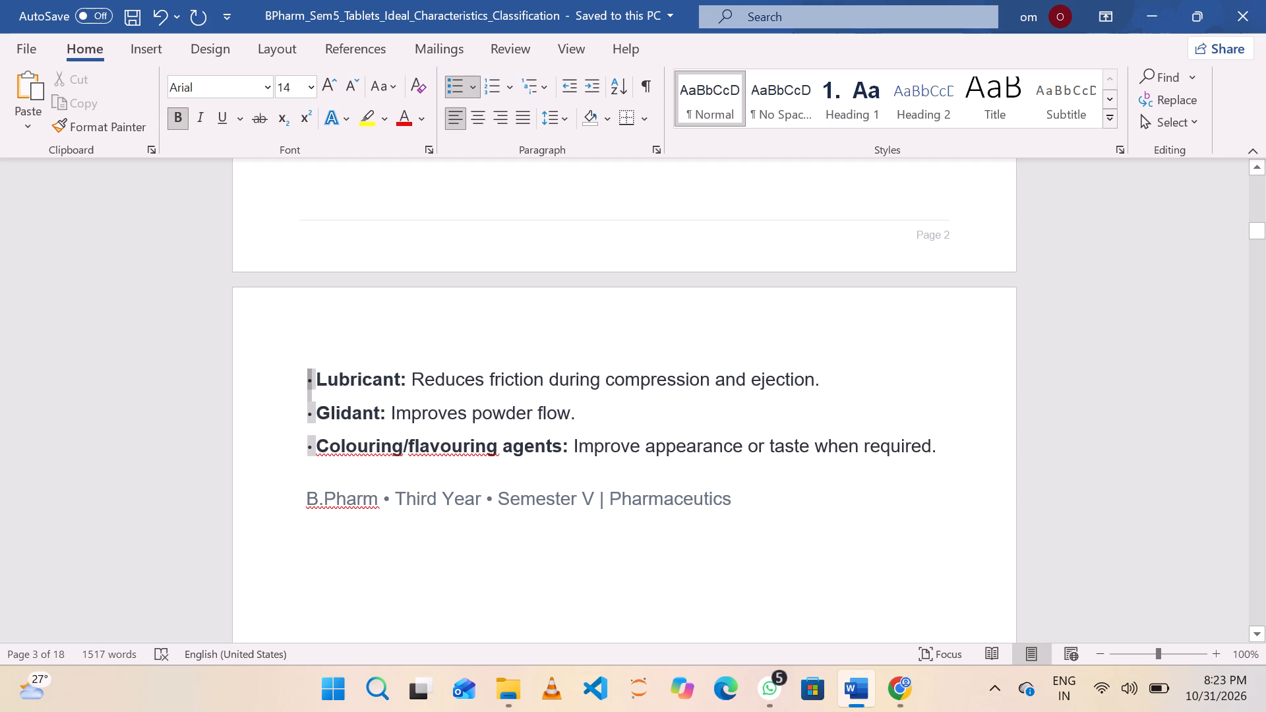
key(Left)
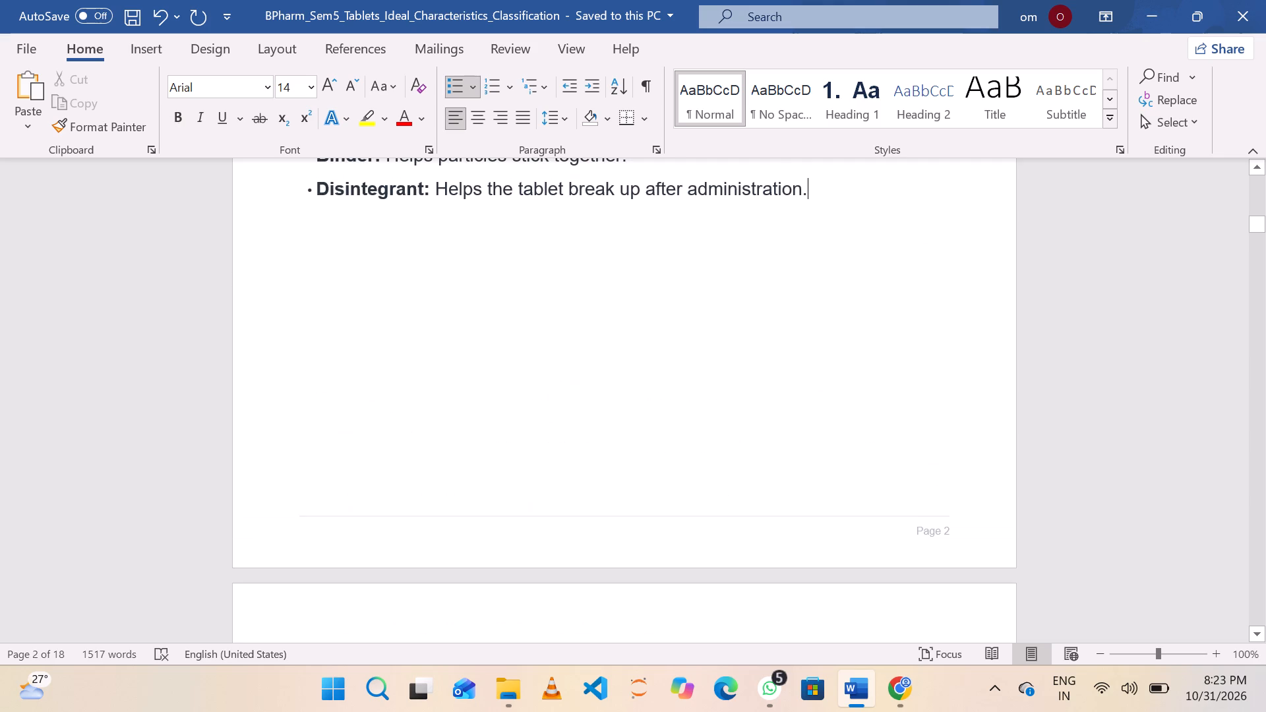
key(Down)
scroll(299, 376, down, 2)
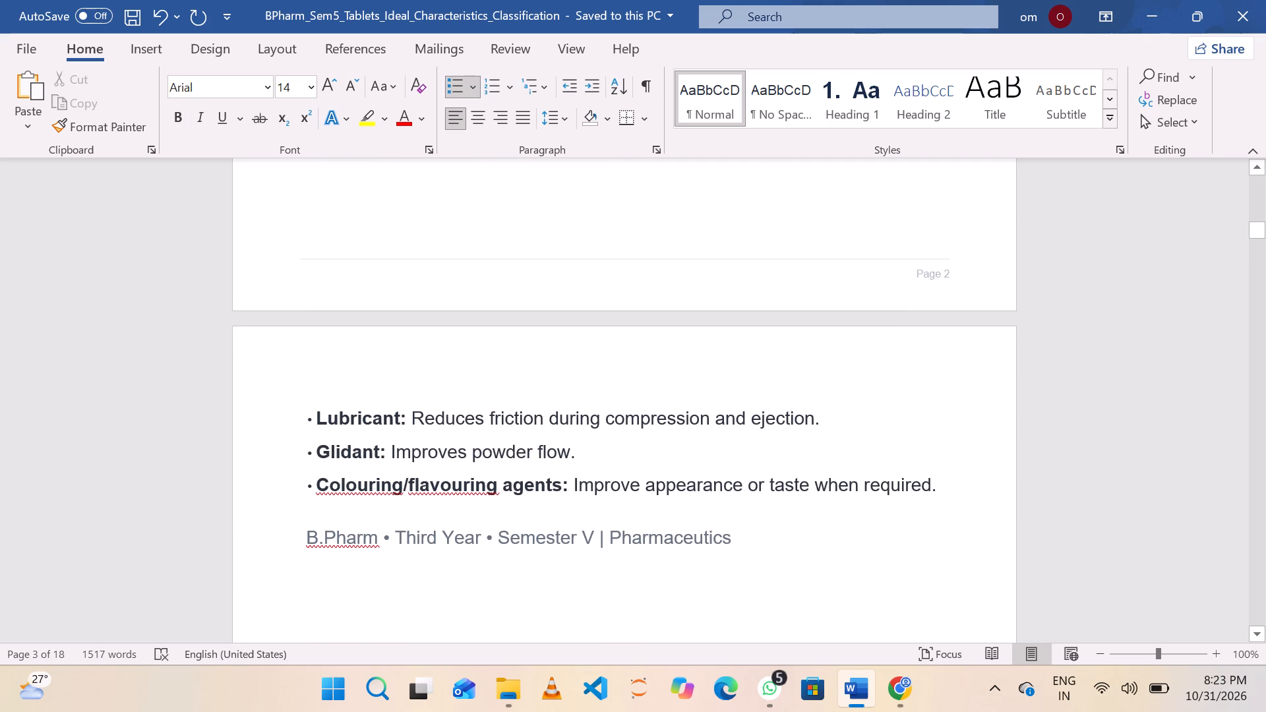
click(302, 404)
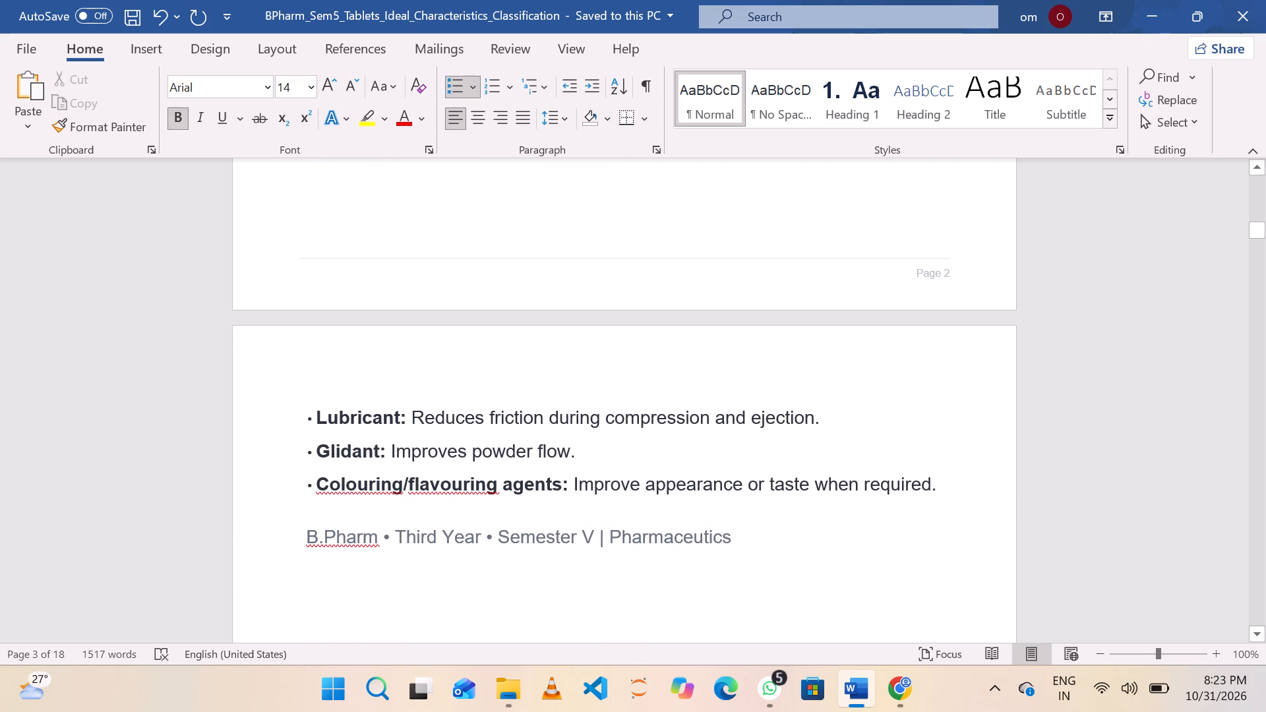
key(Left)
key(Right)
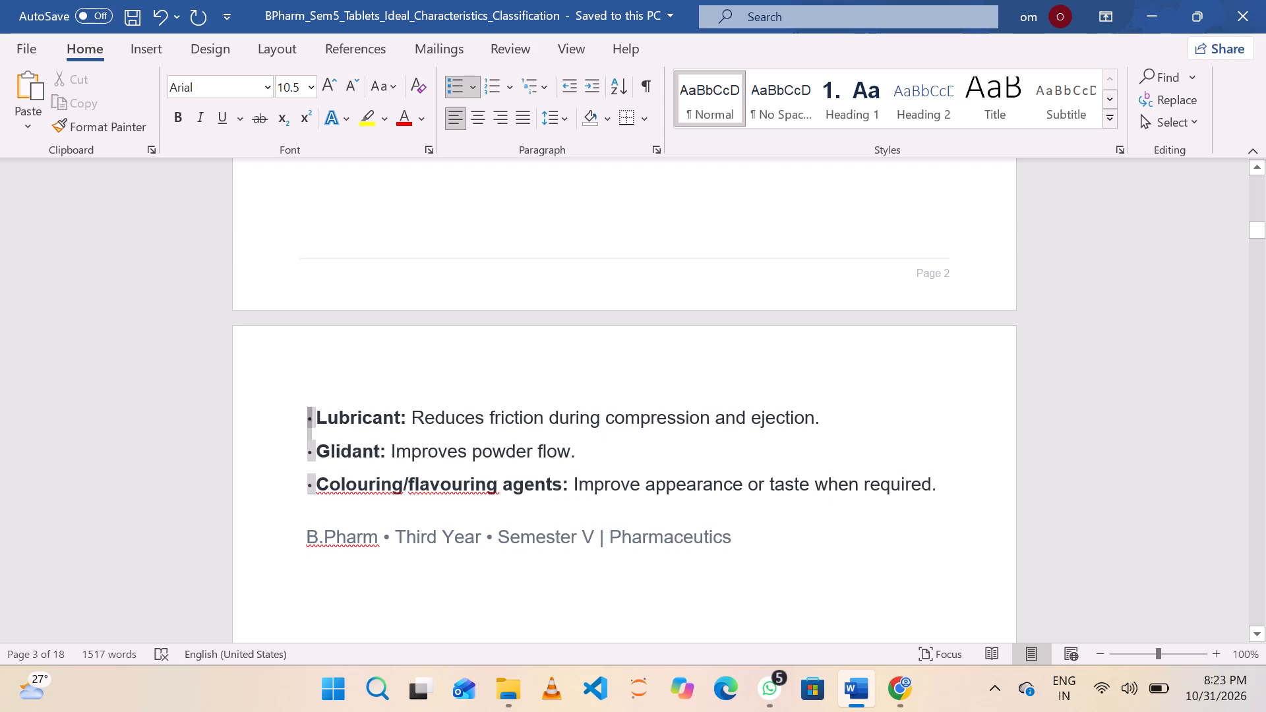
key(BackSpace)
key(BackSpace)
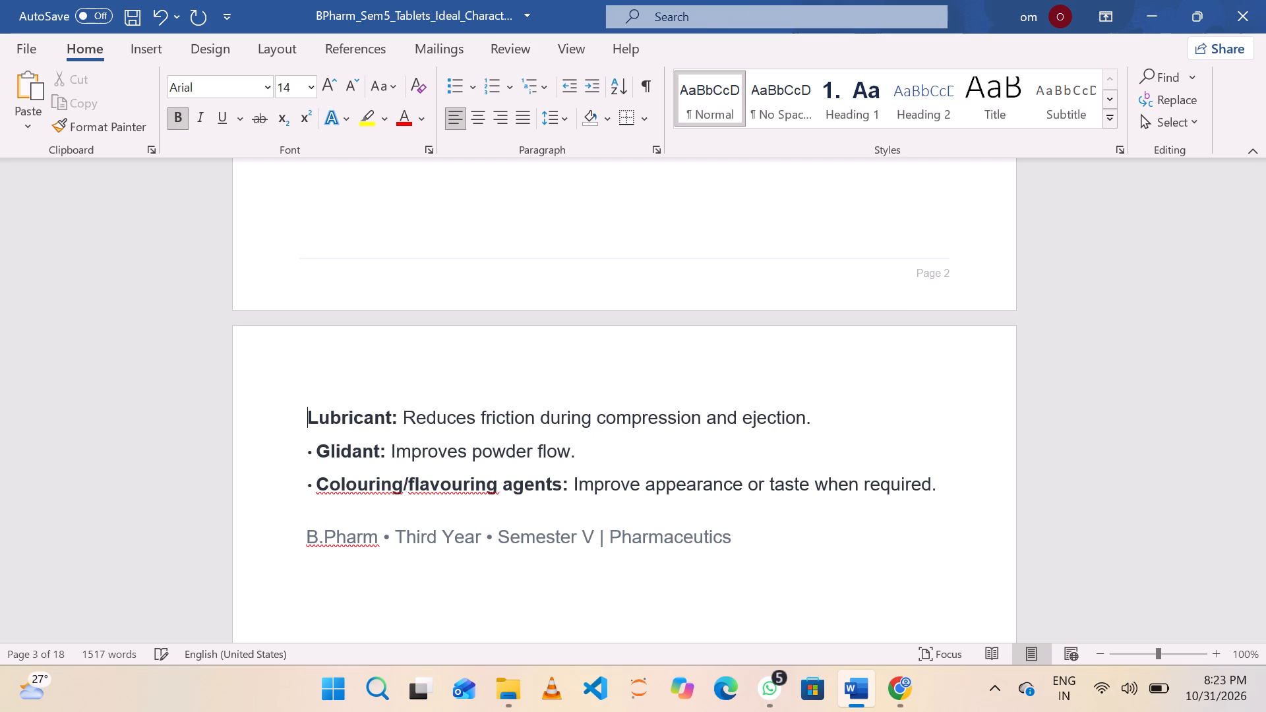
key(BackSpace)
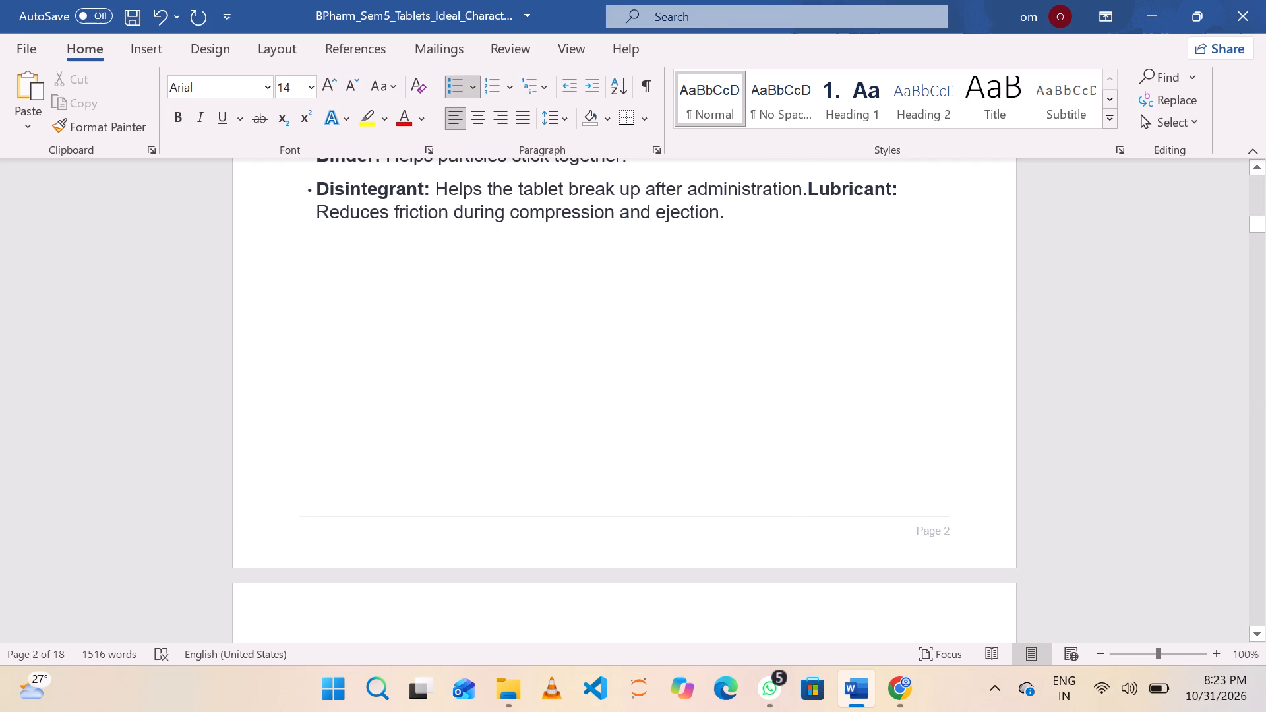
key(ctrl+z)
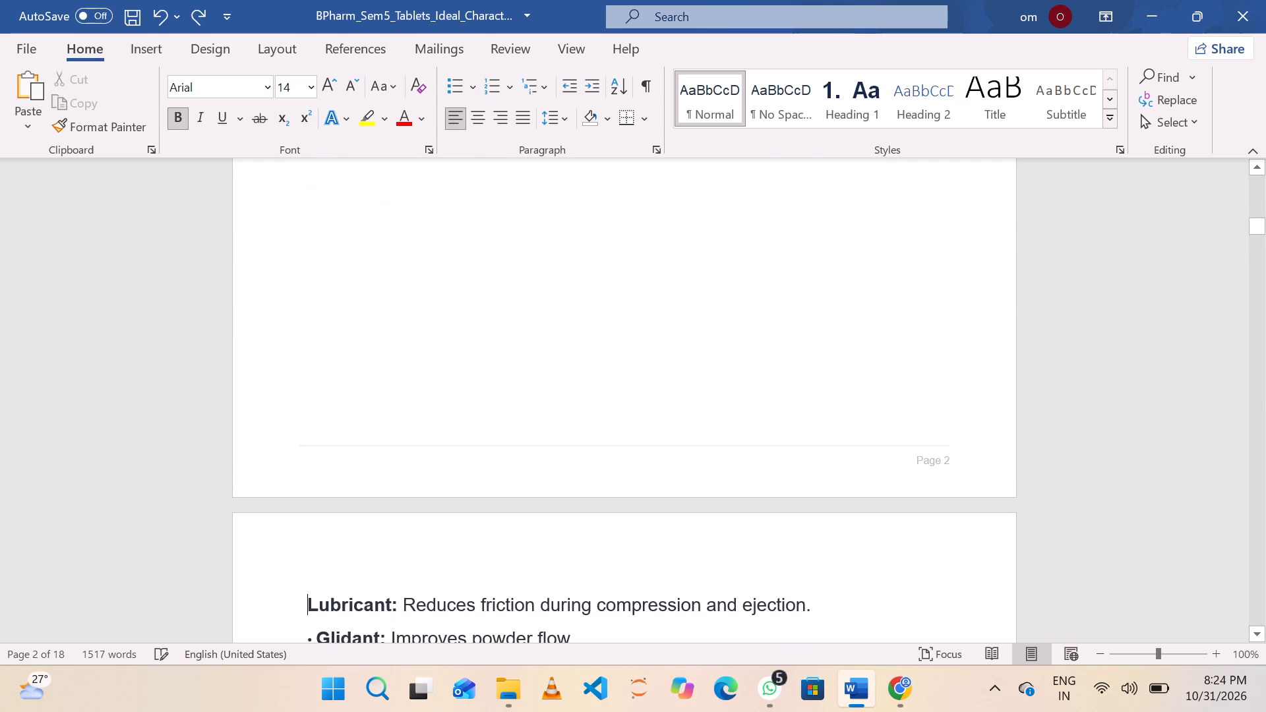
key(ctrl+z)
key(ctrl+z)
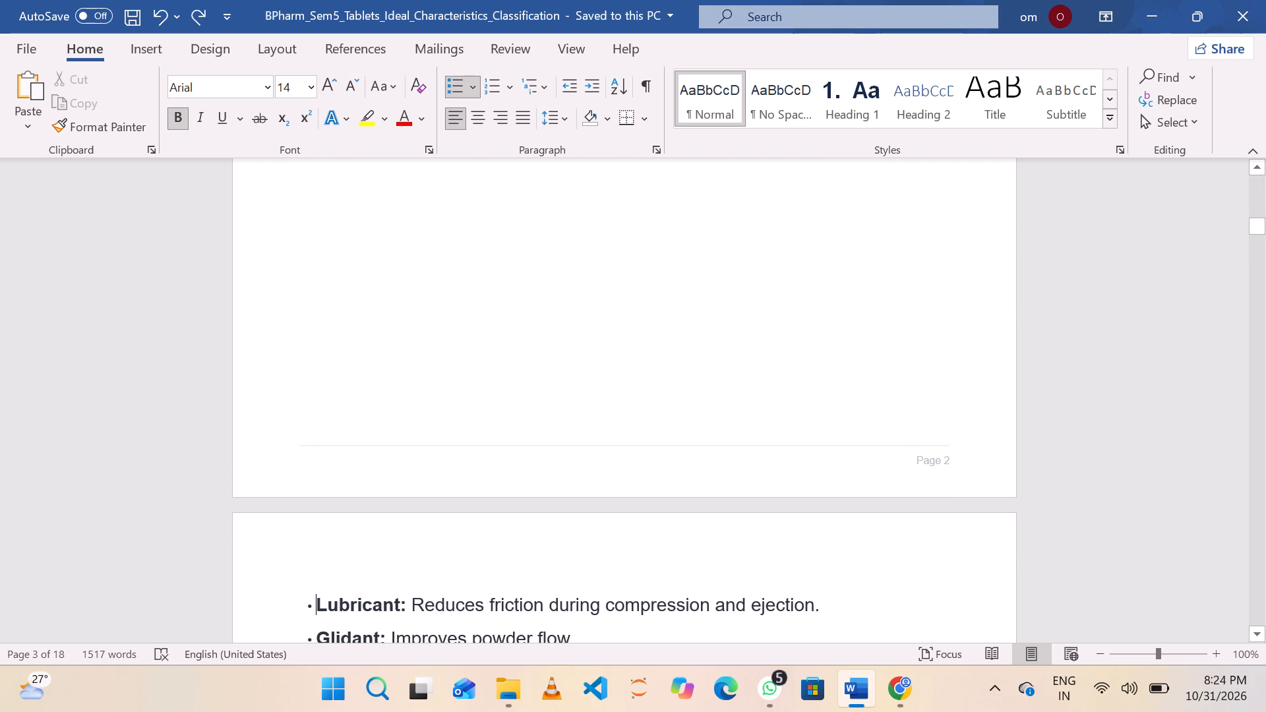
Delete the "B.Pharm • Third Year • Semester V | Pharmaceutics" line below the Colouring/flavouring agents item on page 3.
scroll(458, 510, down, 2)
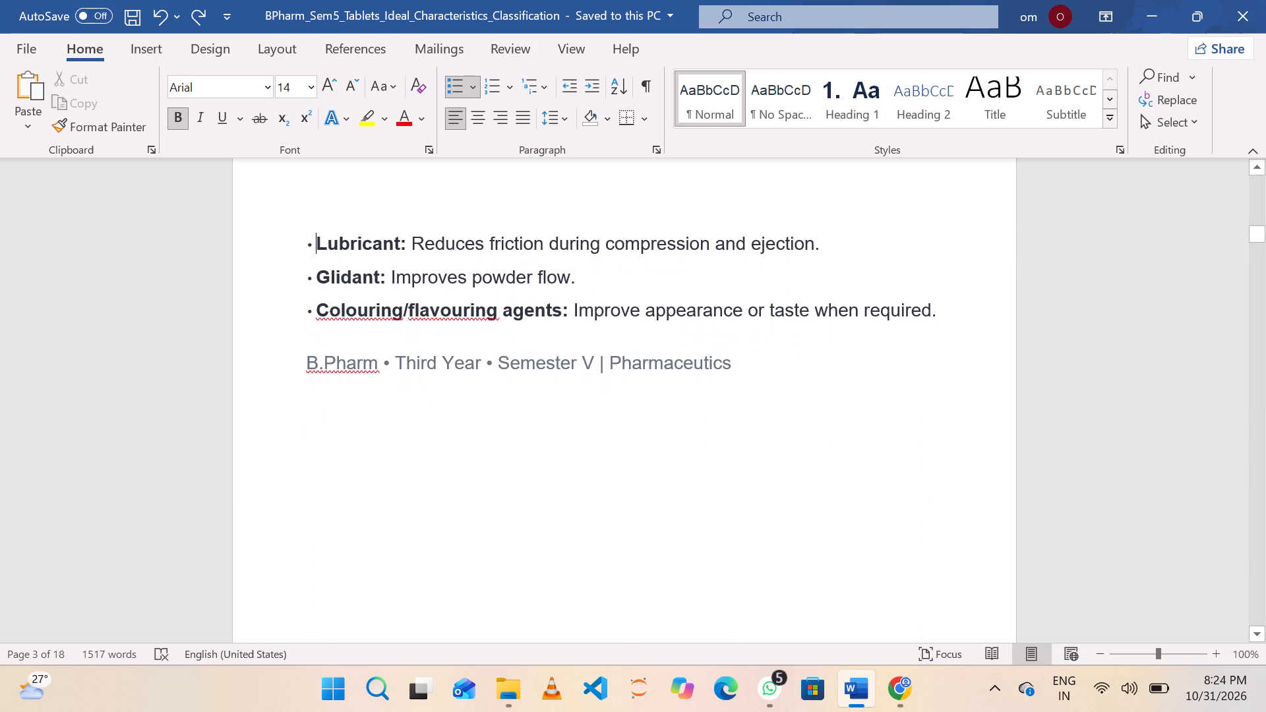
click(732, 376)
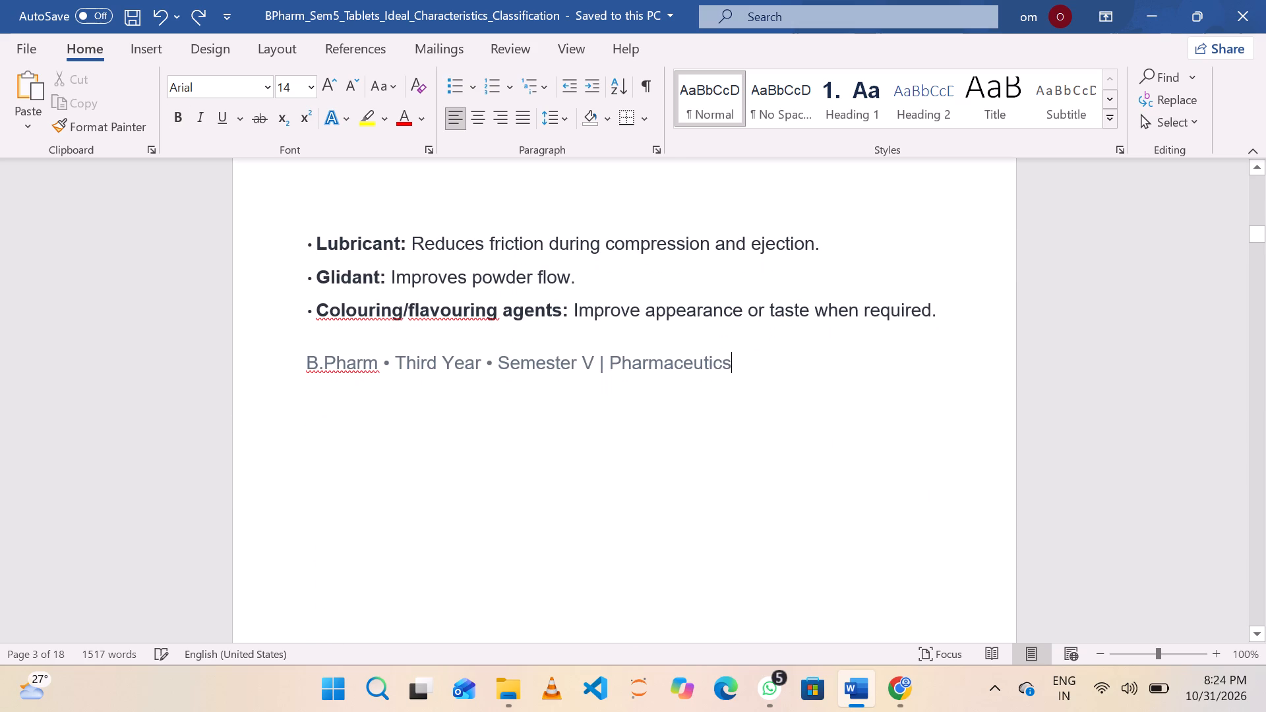
key(BackSpace)
key(BackSpace)
key(BackSpace)
key(BackSpace)
key(BackSpace)
key(BackSpace)
key(BackSpace)
key(BackSpace)
key(BackSpace)
key(BackSpace)
key(BackSpace)
key(BackSpace)
key(BackSpace)
key(BackSpace)
key(BackSpace)
key(BackSpace)
key(BackSpace)
key(BackSpace)
key(BackSpace)
key(BackSpace)
key(BackSpace)
key(BackSpace)
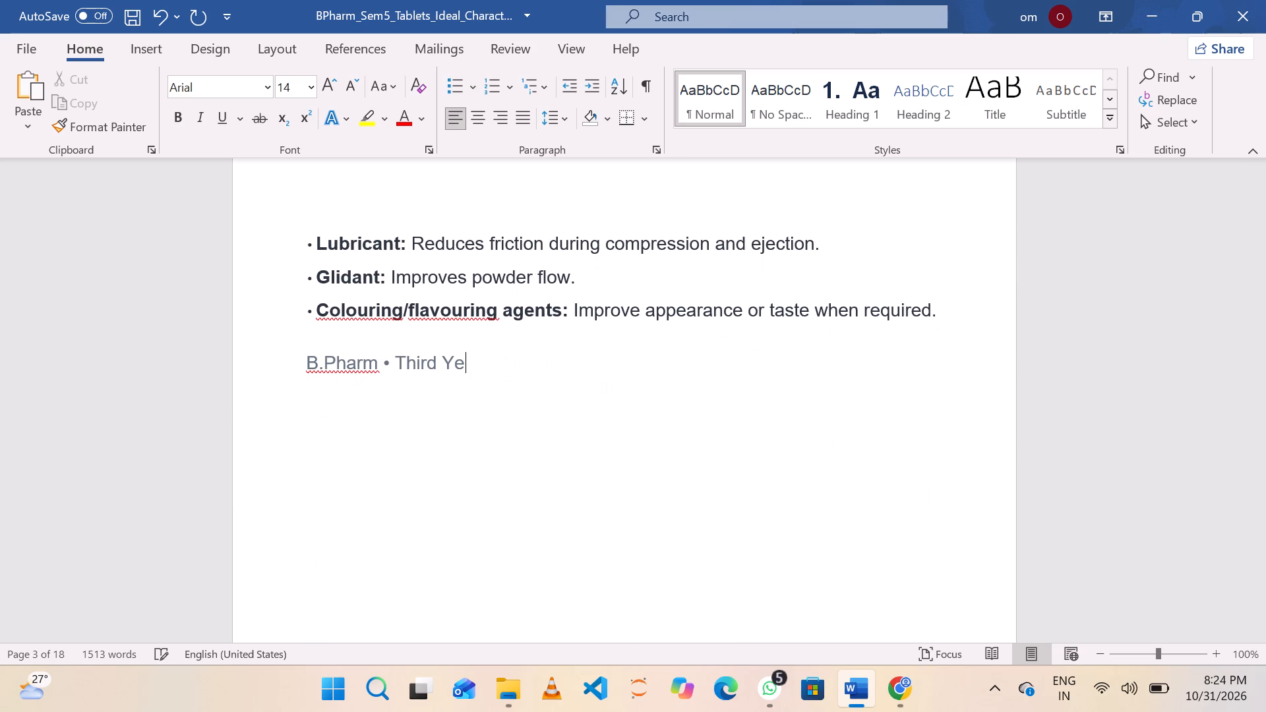
key(BackSpace)
key(BackSpace)
key(BackSpace)
key(BackSpace)
key(BackSpace)
key(BackSpace)
key(BackSpace)
key(BackSpace)
key(BackSpace)
key(BackSpace)
key(BackSpace)
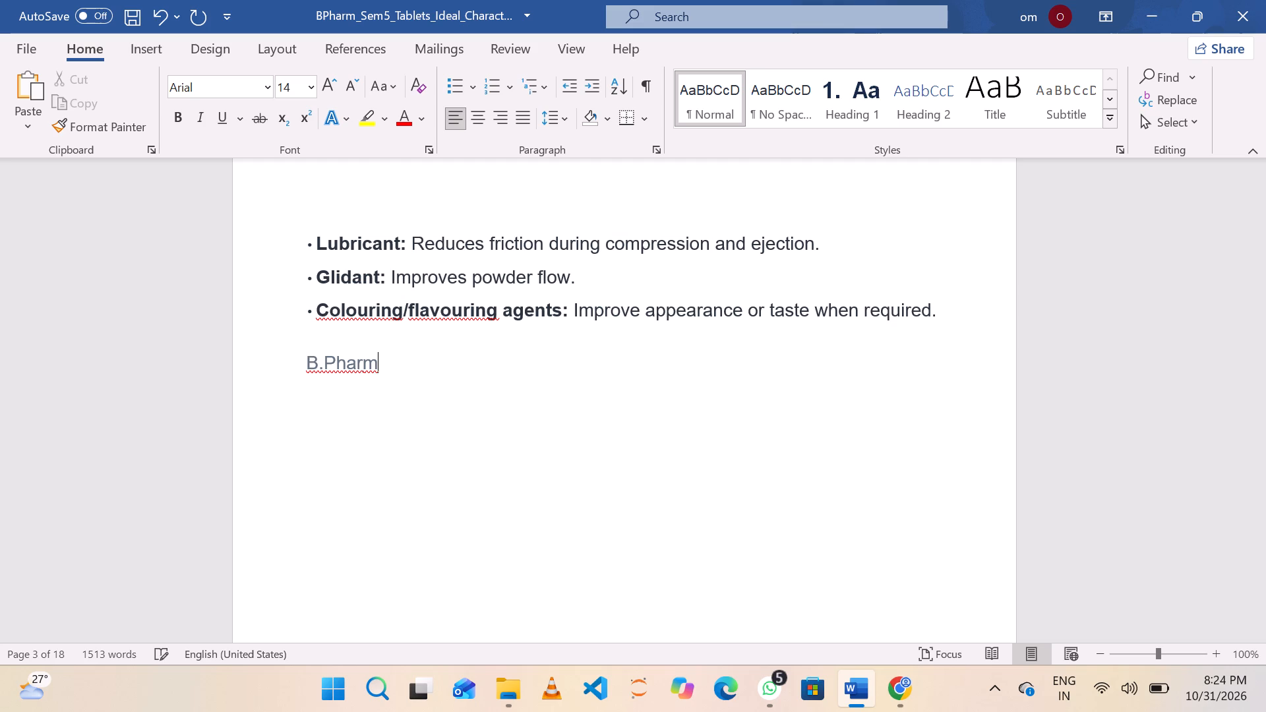
key(BackSpace)
key(BackSpace)
key(BackSpace)
key(BackSpace)
key(BackSpace)
key(BackSpace)
key(BackSpace)
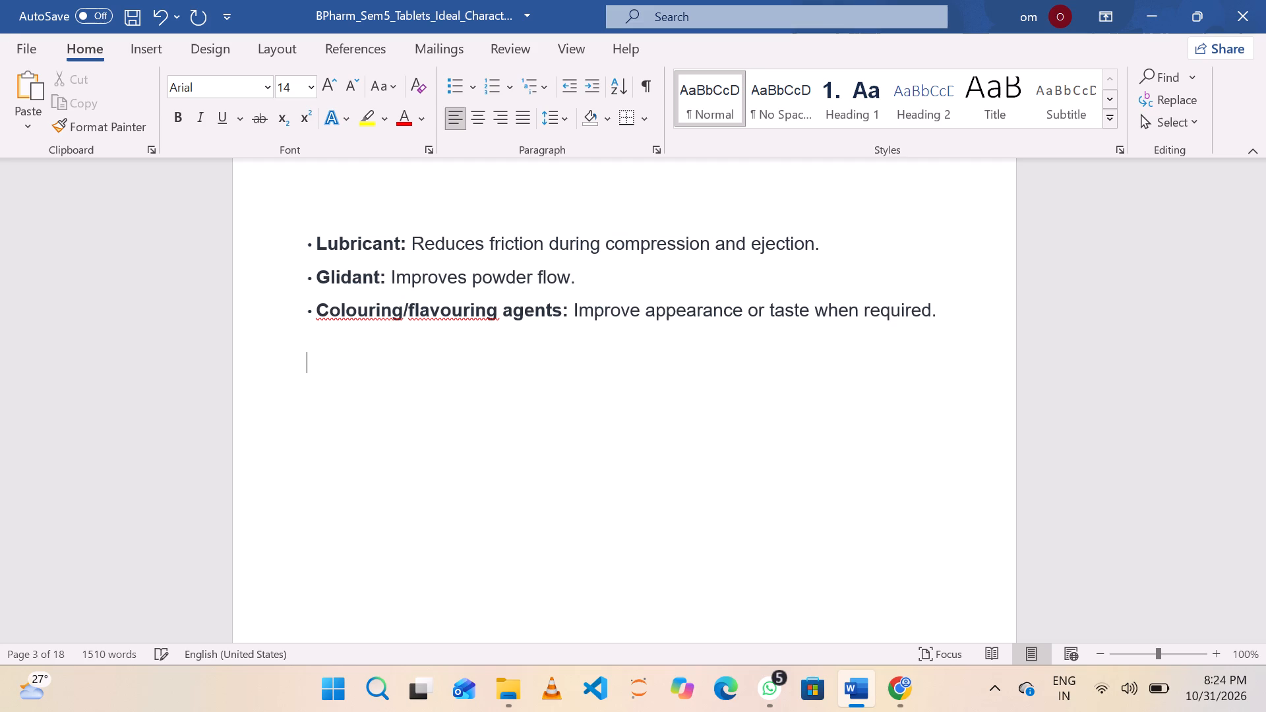
key(BackSpace)
Examine the pages from the title page through Classification of Tablets for remaining blank areas between sections.
key(Down)
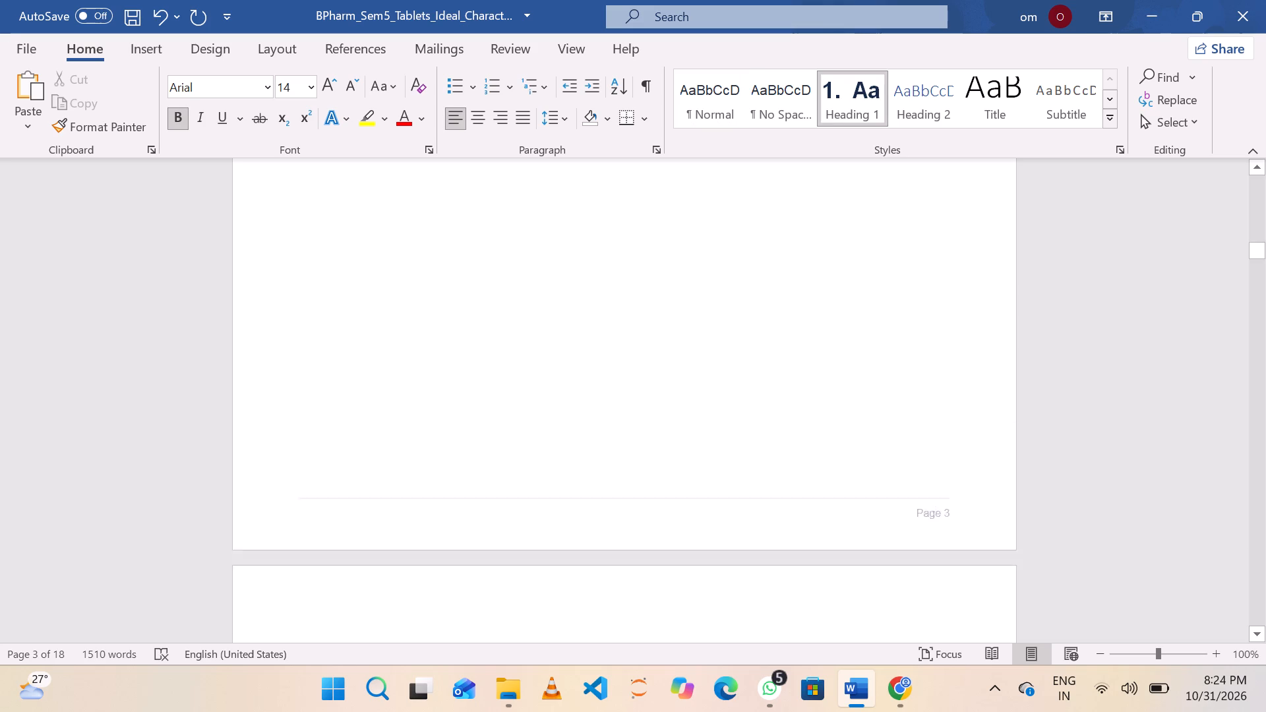
key(Down)
key(Up)
key(Up)
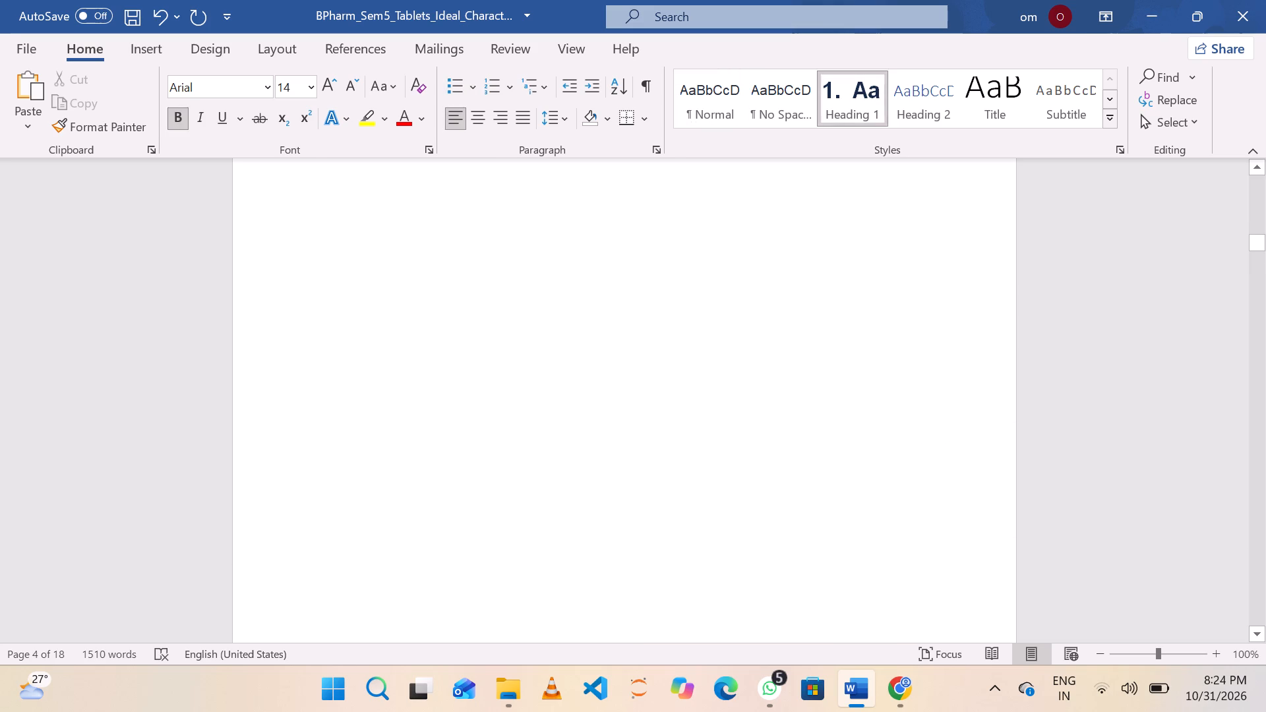
key(Up)
key(Up)
key(Up)
key(Up)
key(Up)
key(Up)
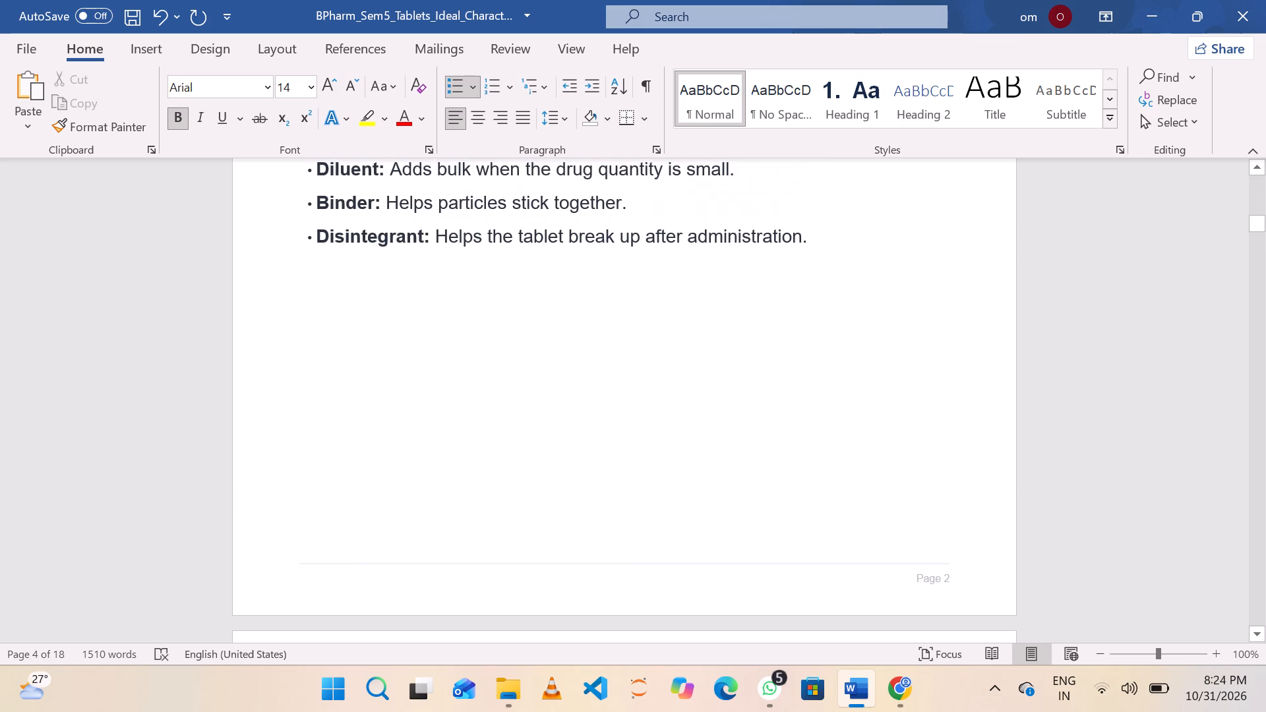
key(Up)
key(Up)
key(Up)
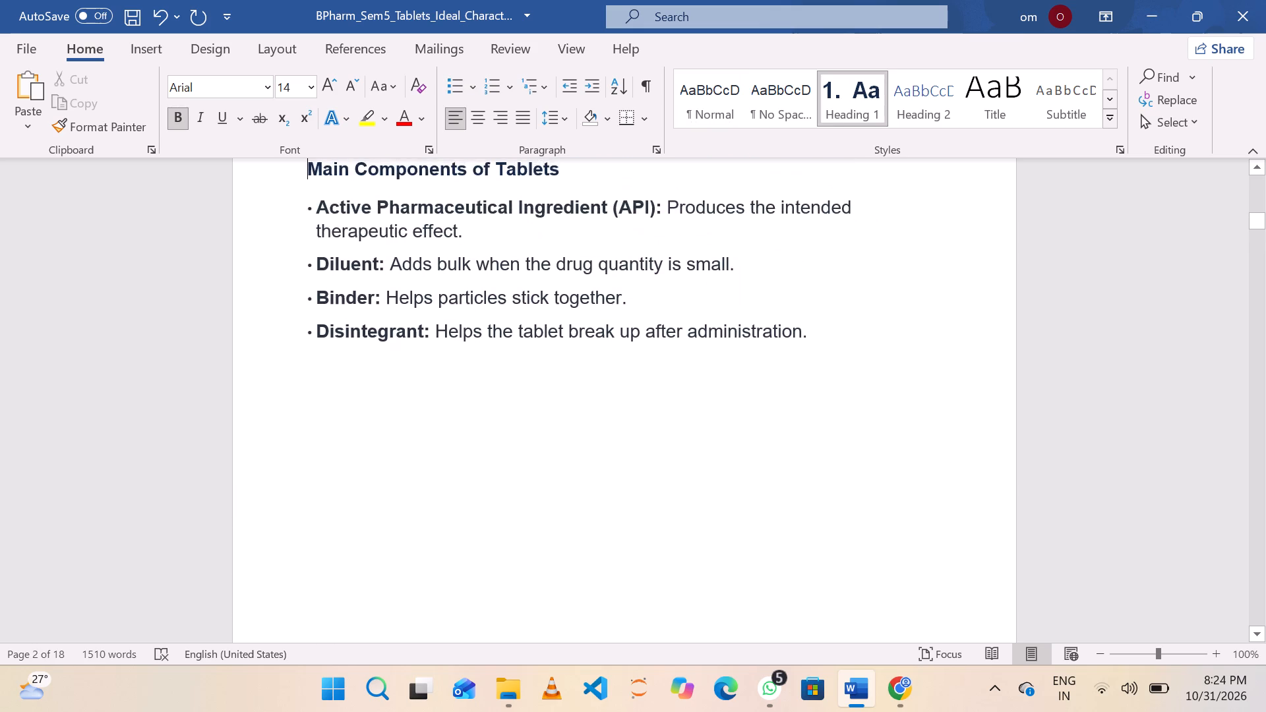
key(Up)
key(Up)
key(Down)
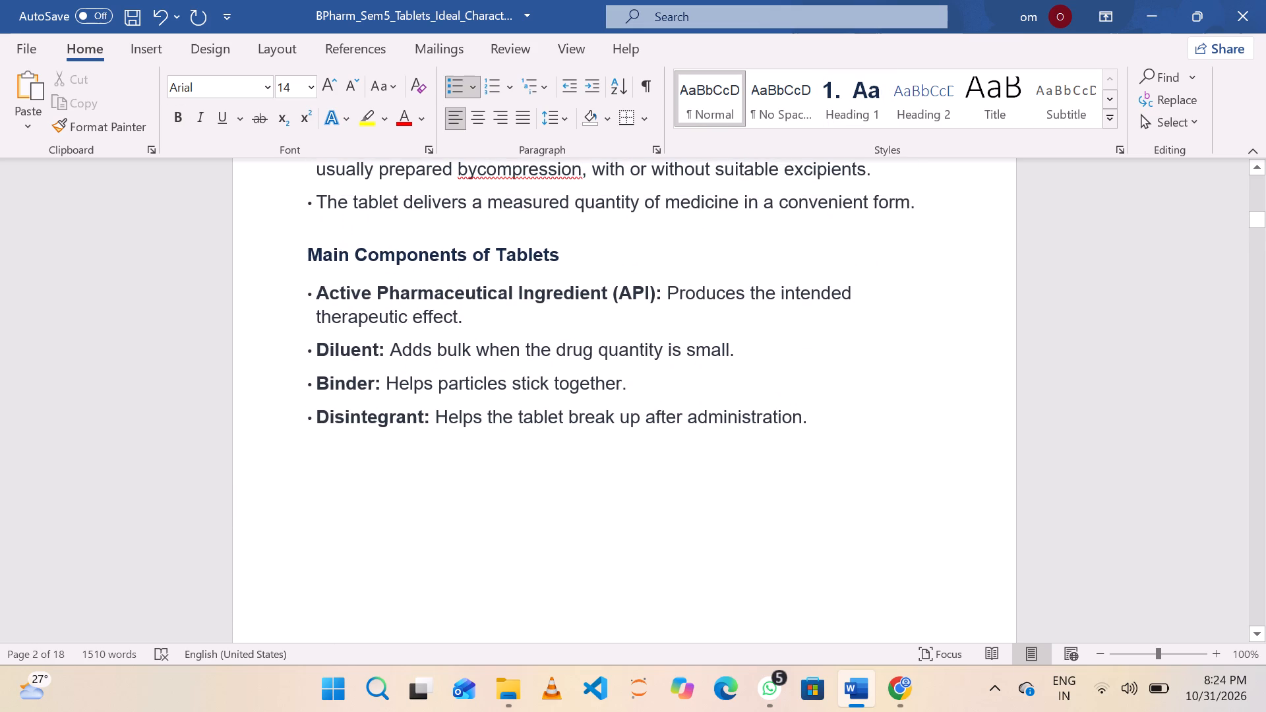
scroll(912, 542, down, 3)
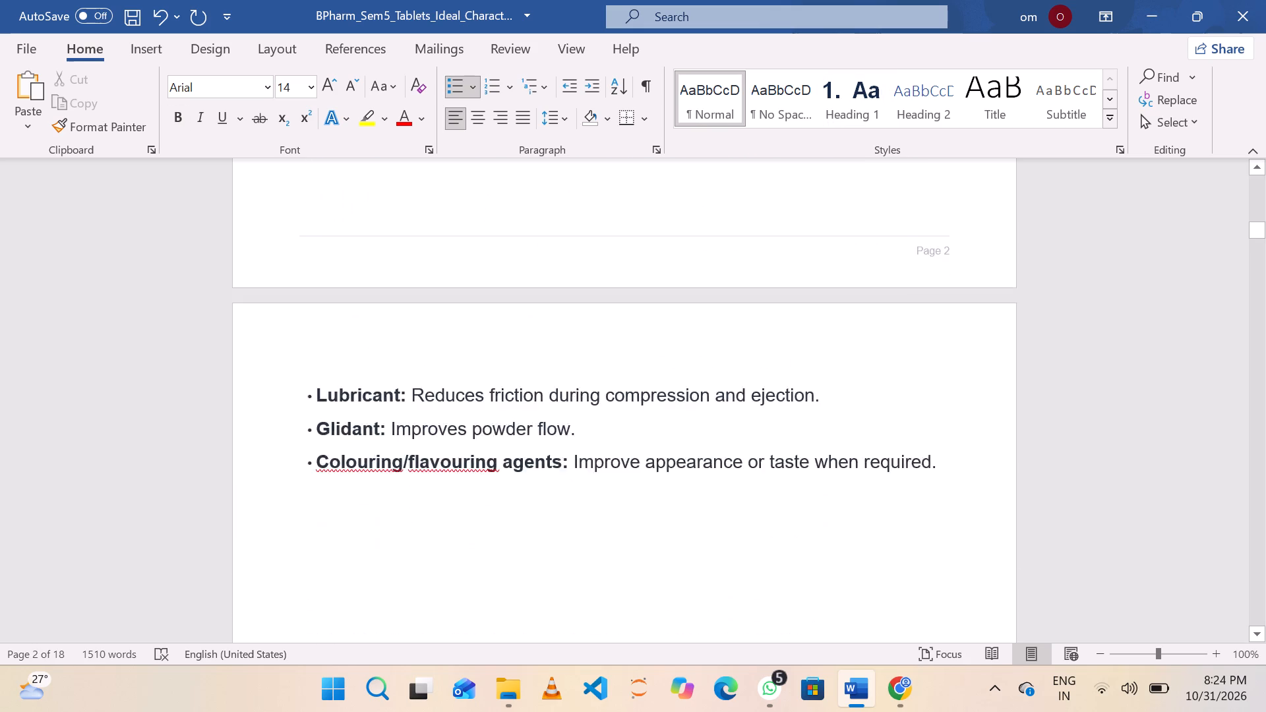
scroll(912, 542, down, 3)
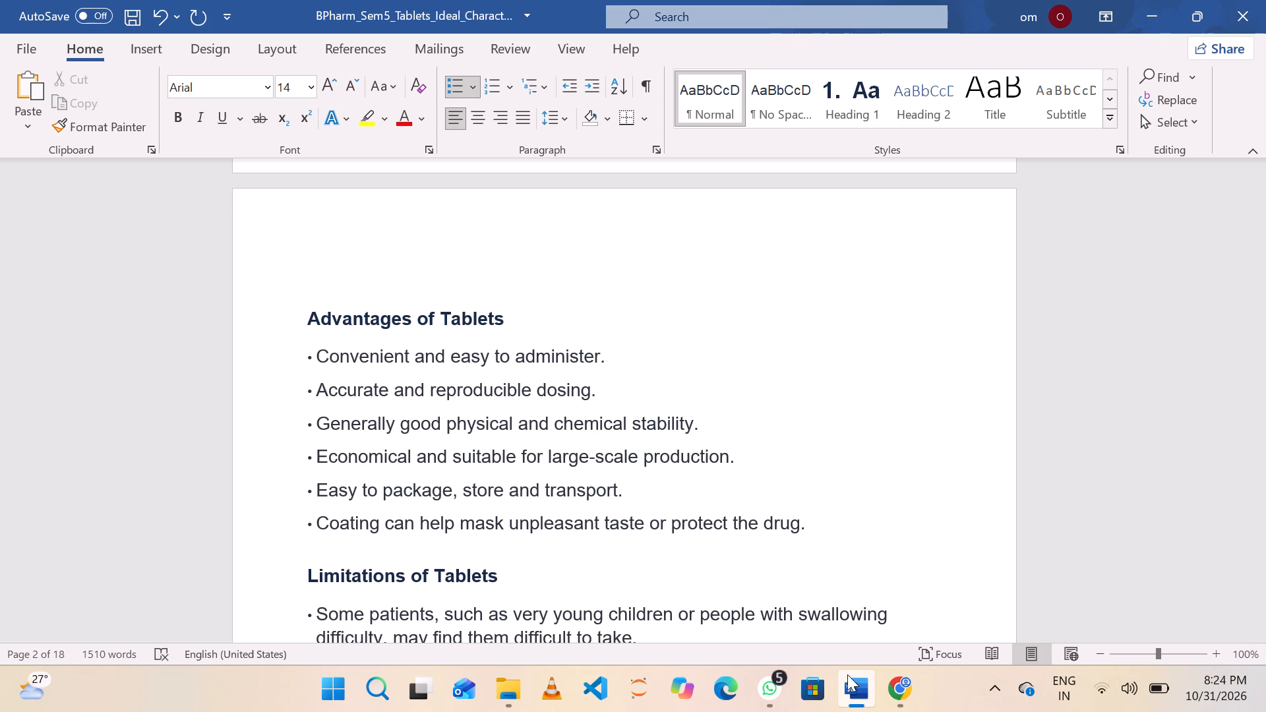
scroll(823, 359, up, 3)
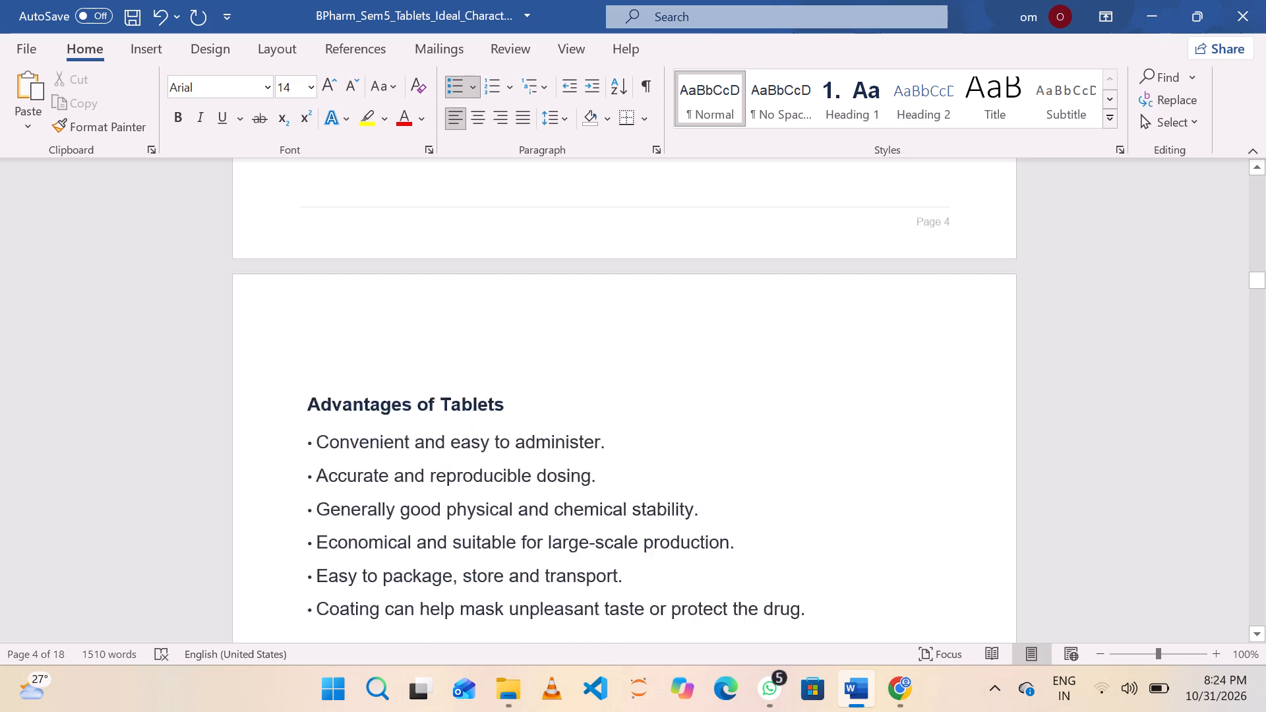
right_click(823, 359)
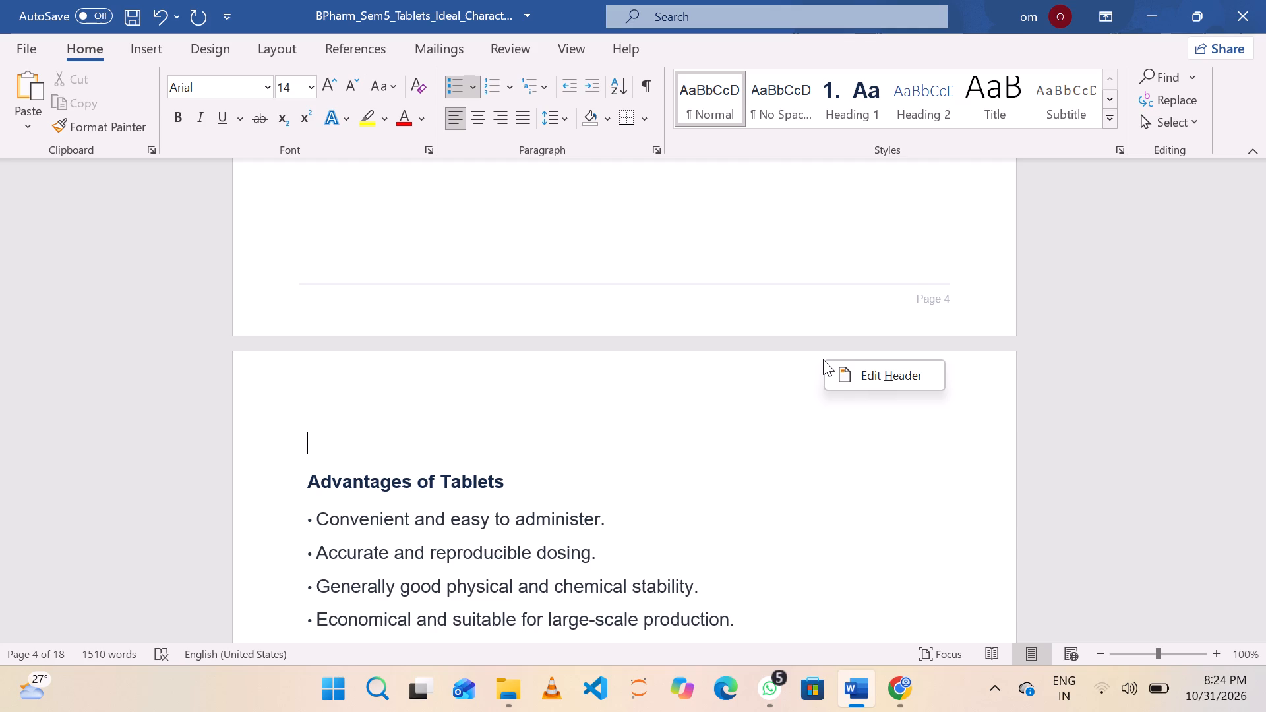
scroll(566, 490, down, 2)
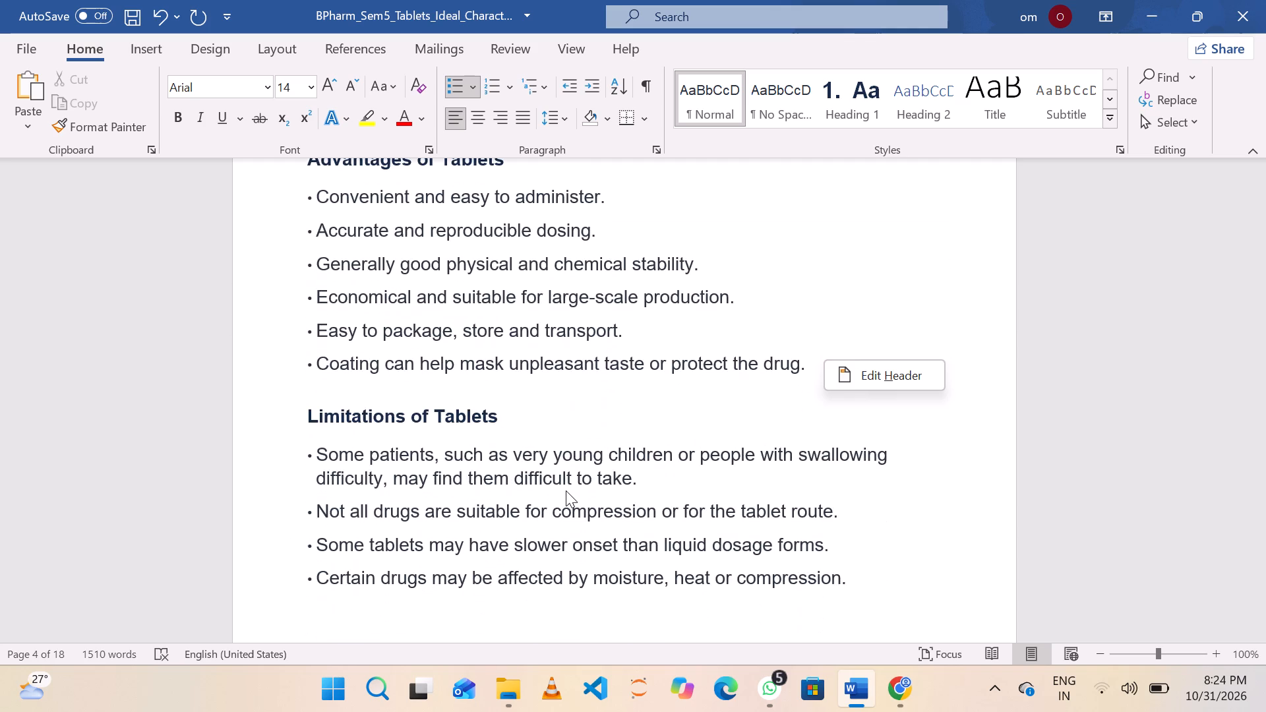
scroll(566, 490, down, 3)
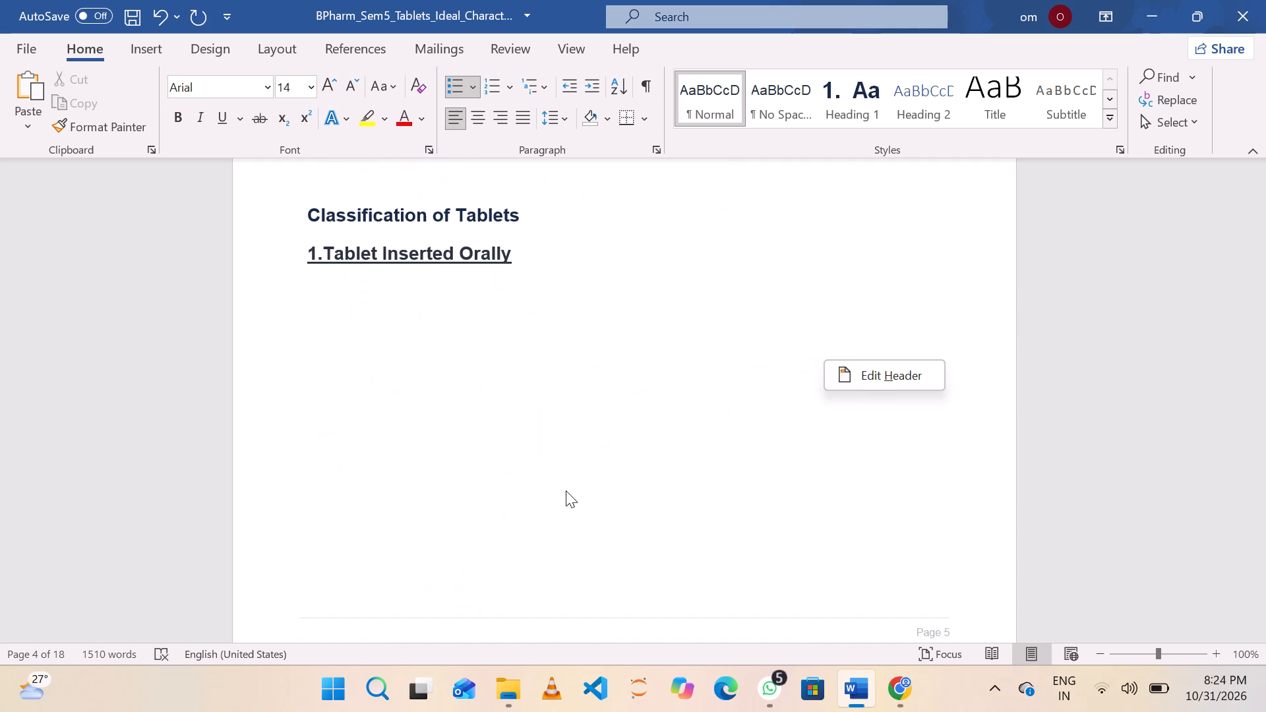
scroll(566, 490, up, 8)
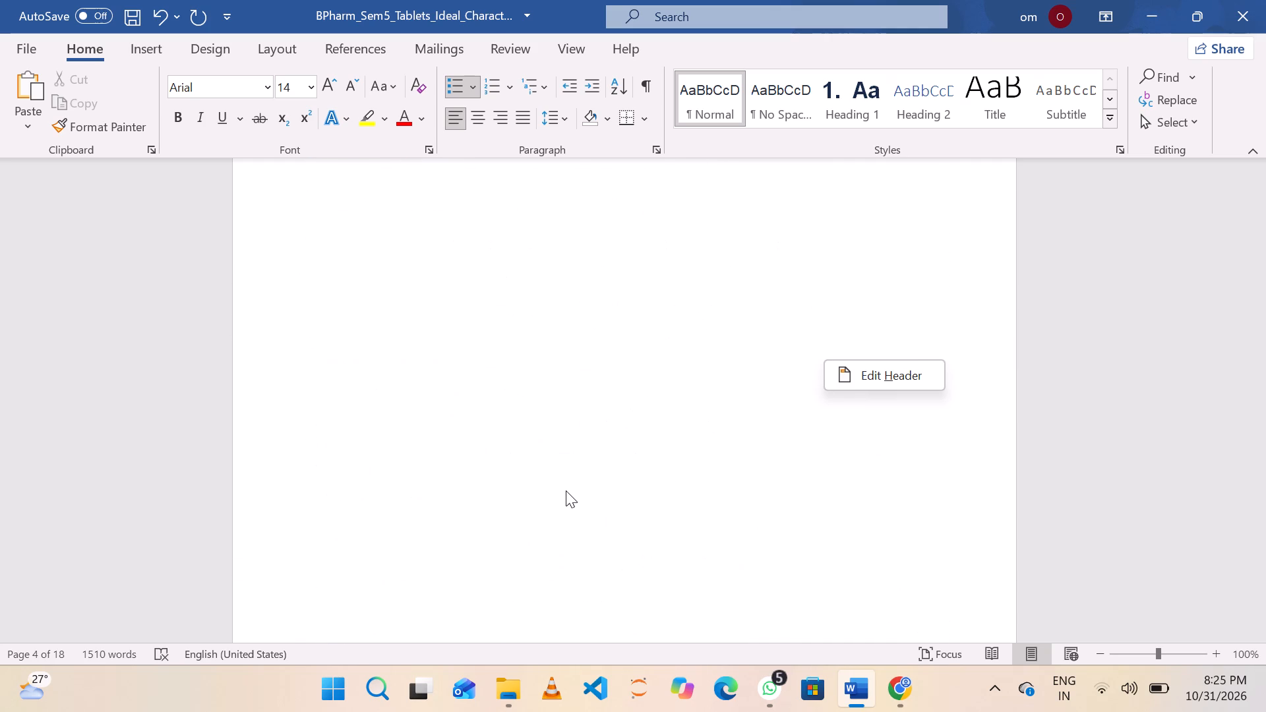
scroll(566, 490, down, 13)
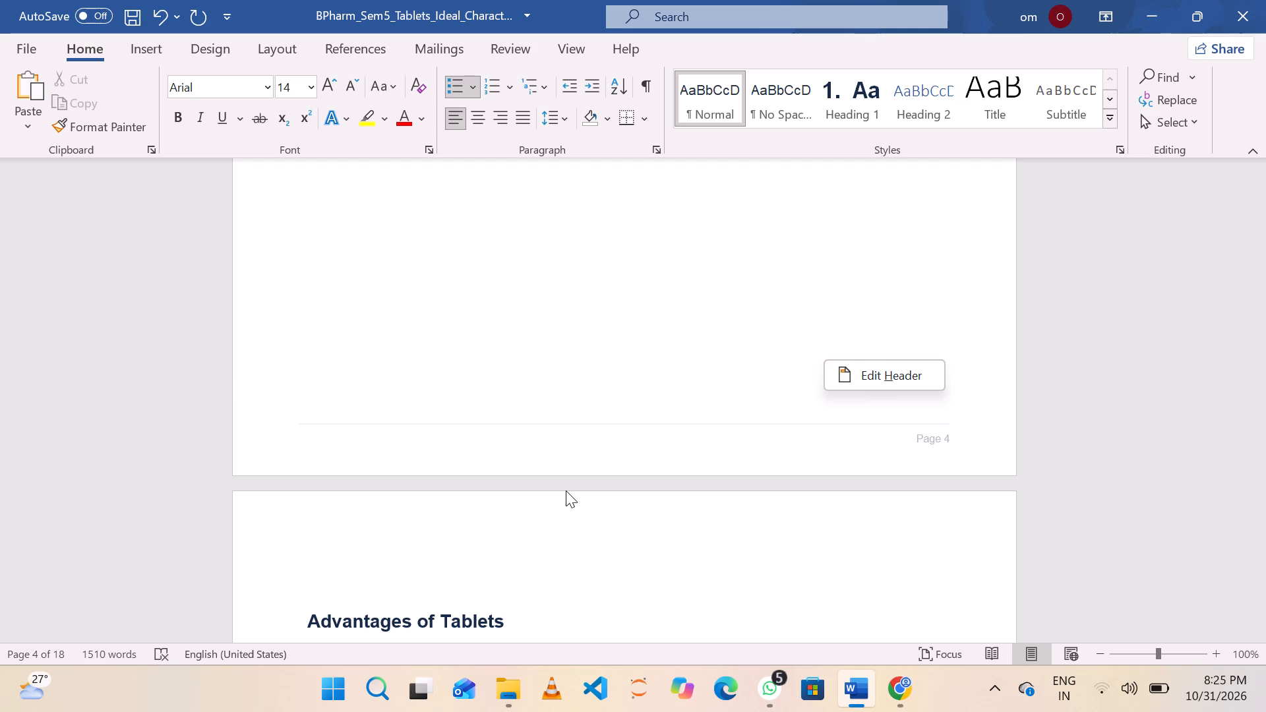
scroll(566, 490, up, 3)
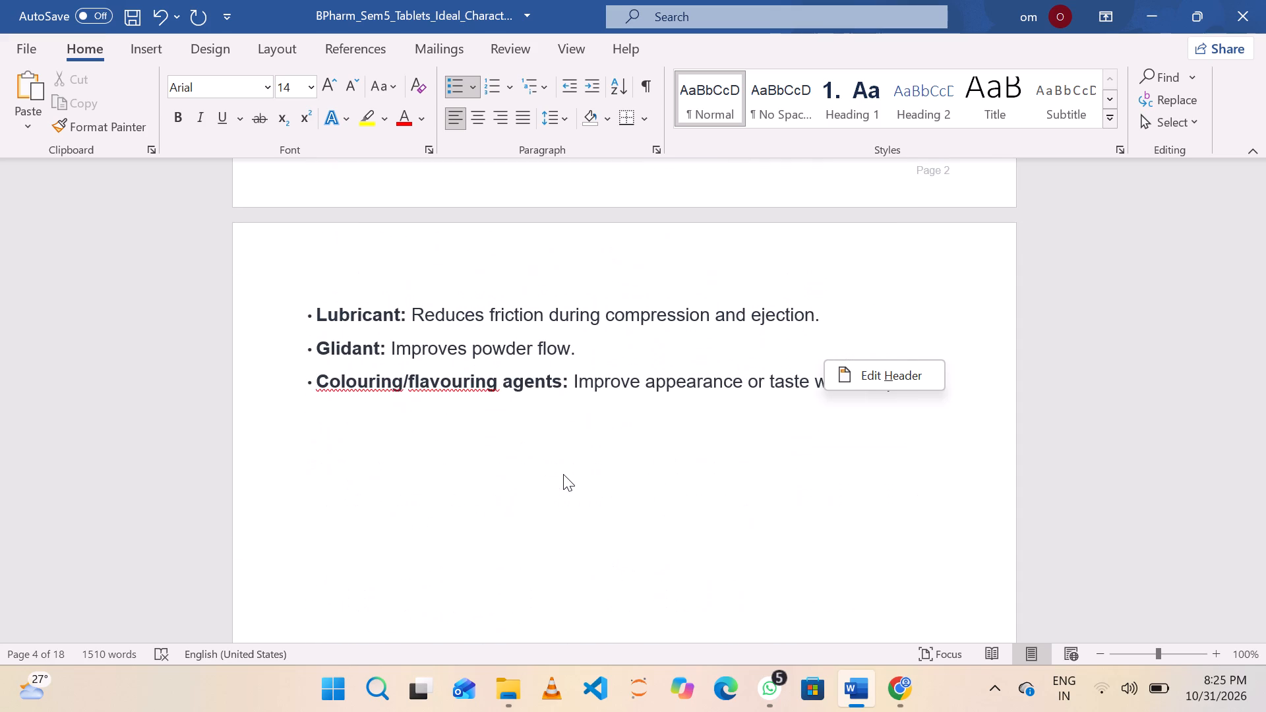
scroll(563, 474, up, 8)
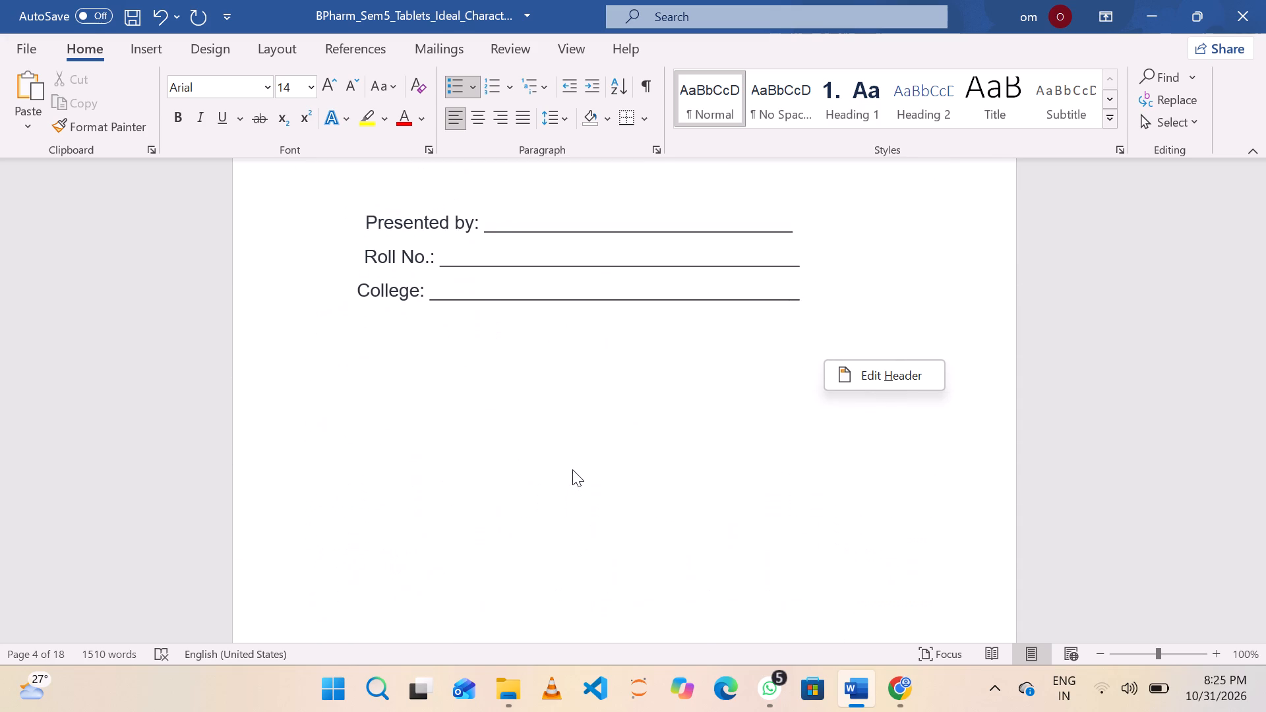
scroll(591, 424, down, 5)
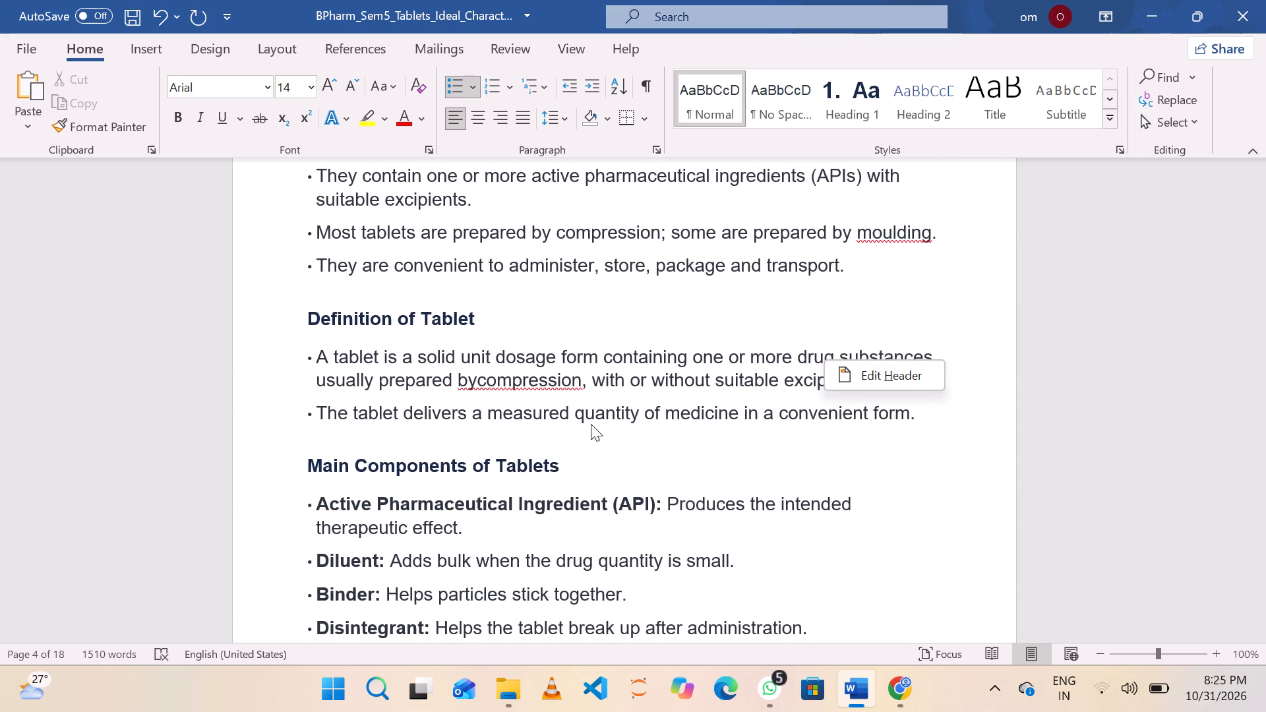
scroll(591, 424, down, 4)
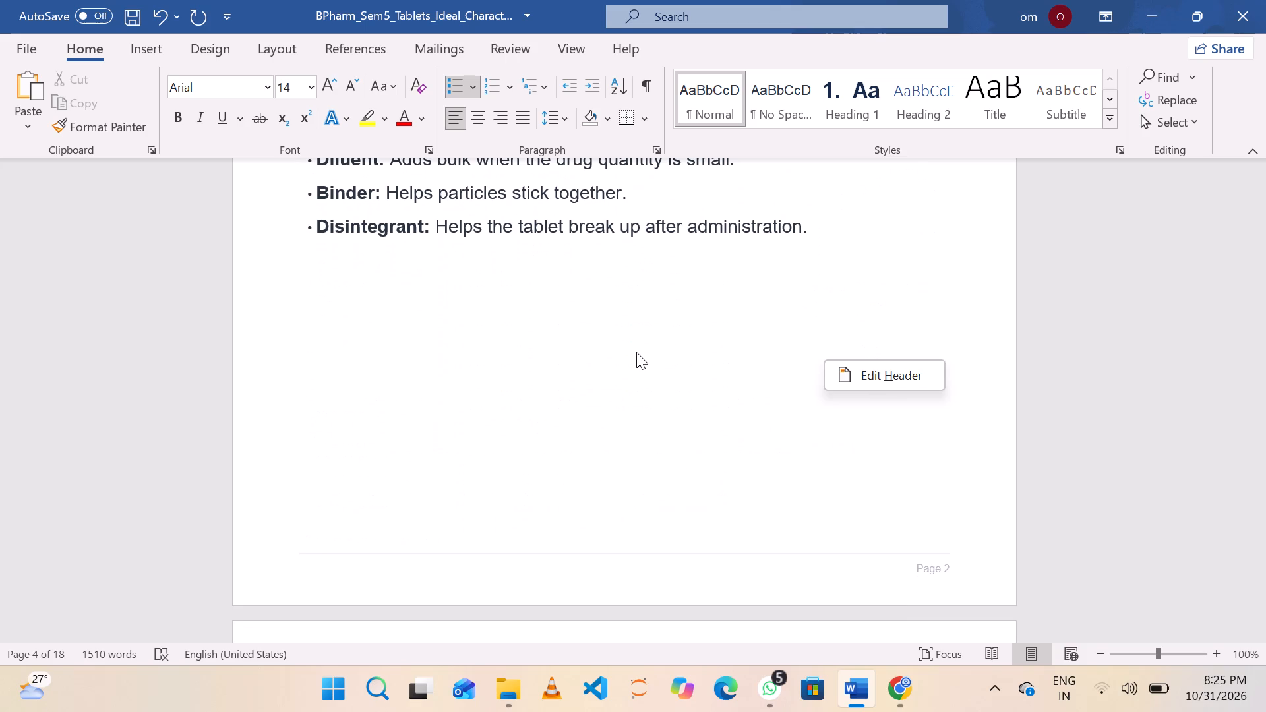
scroll(636, 352, down, 5)
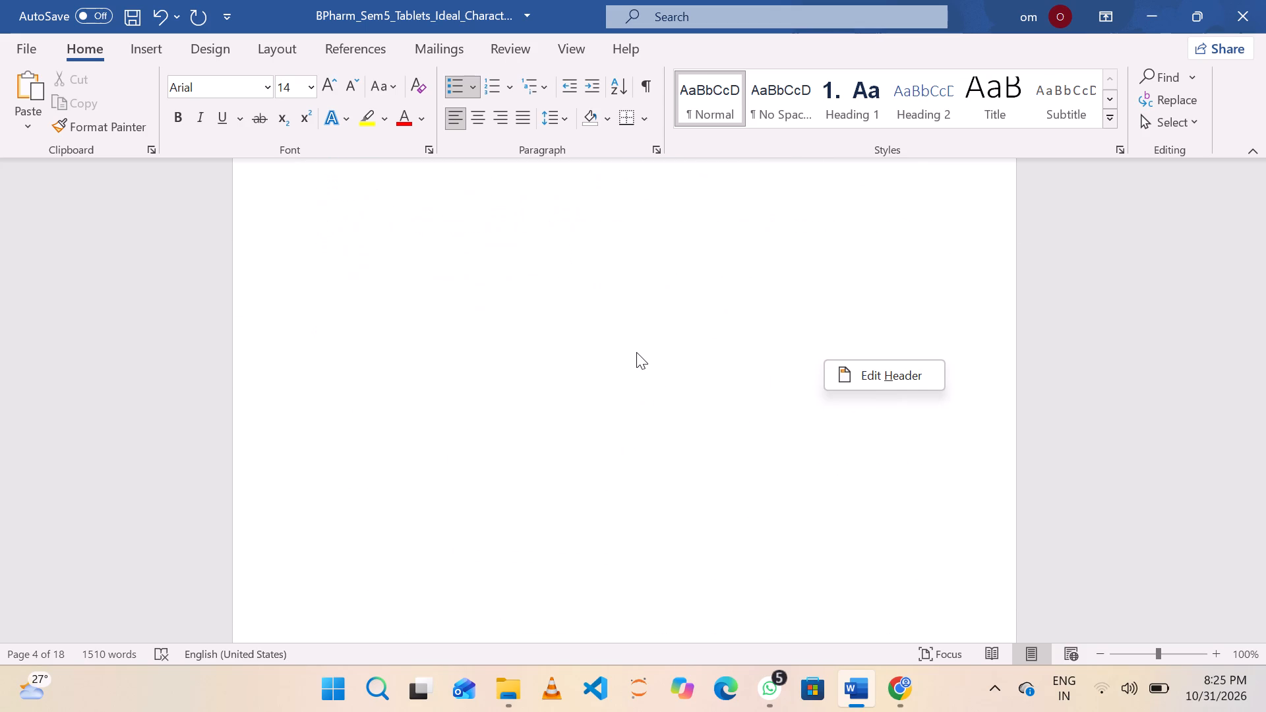
scroll(636, 352, down, 3)
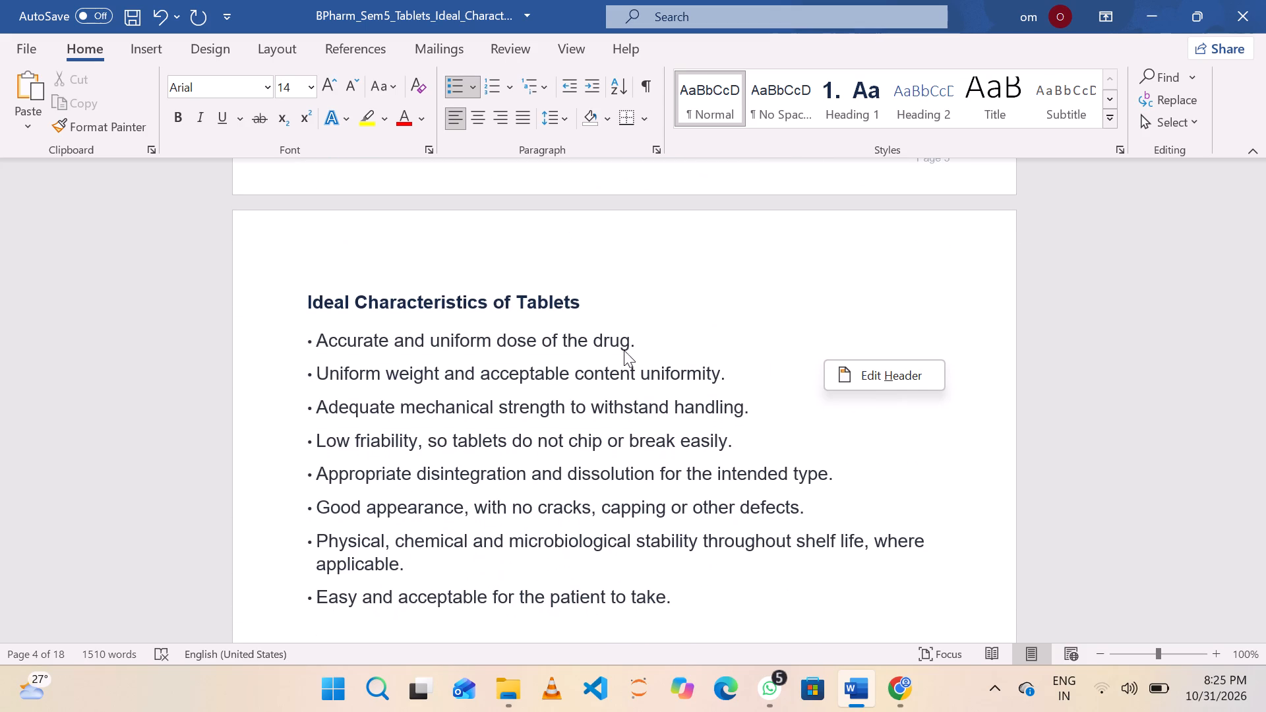
Remove the blank paragraph between the Stability item and the Advantages of Tablets heading.
click(299, 294)
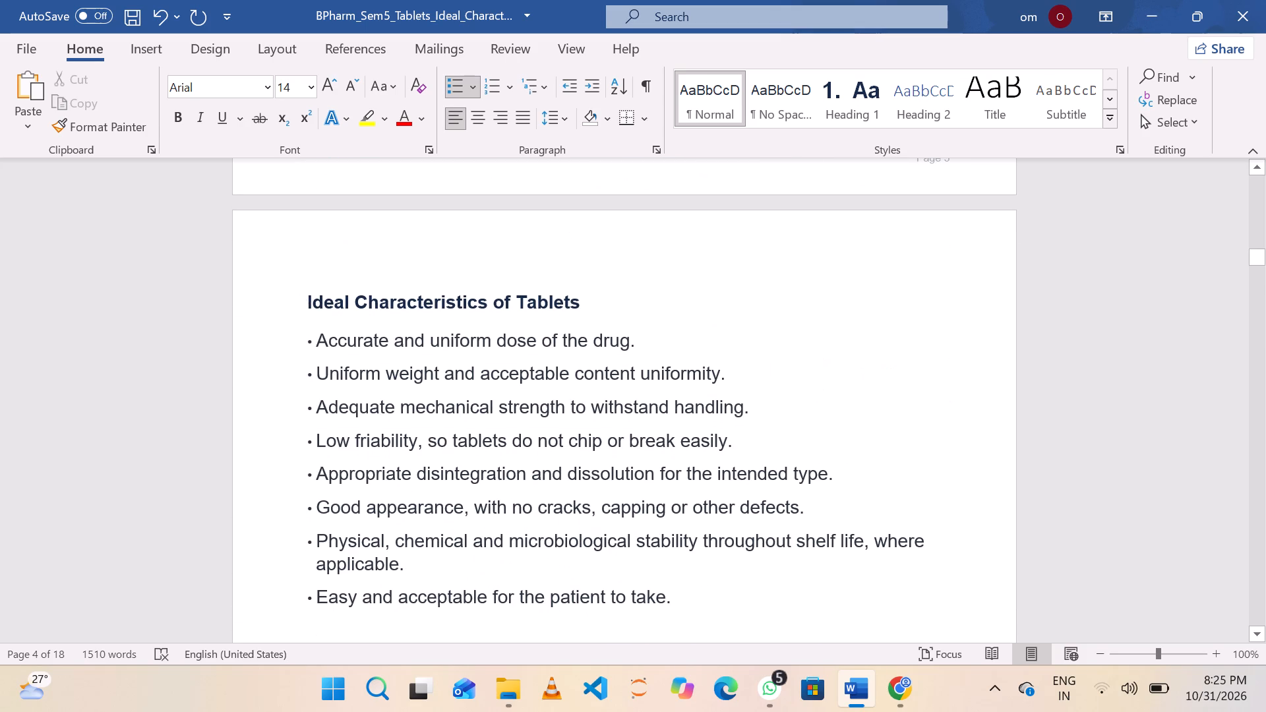
key(BackSpace)
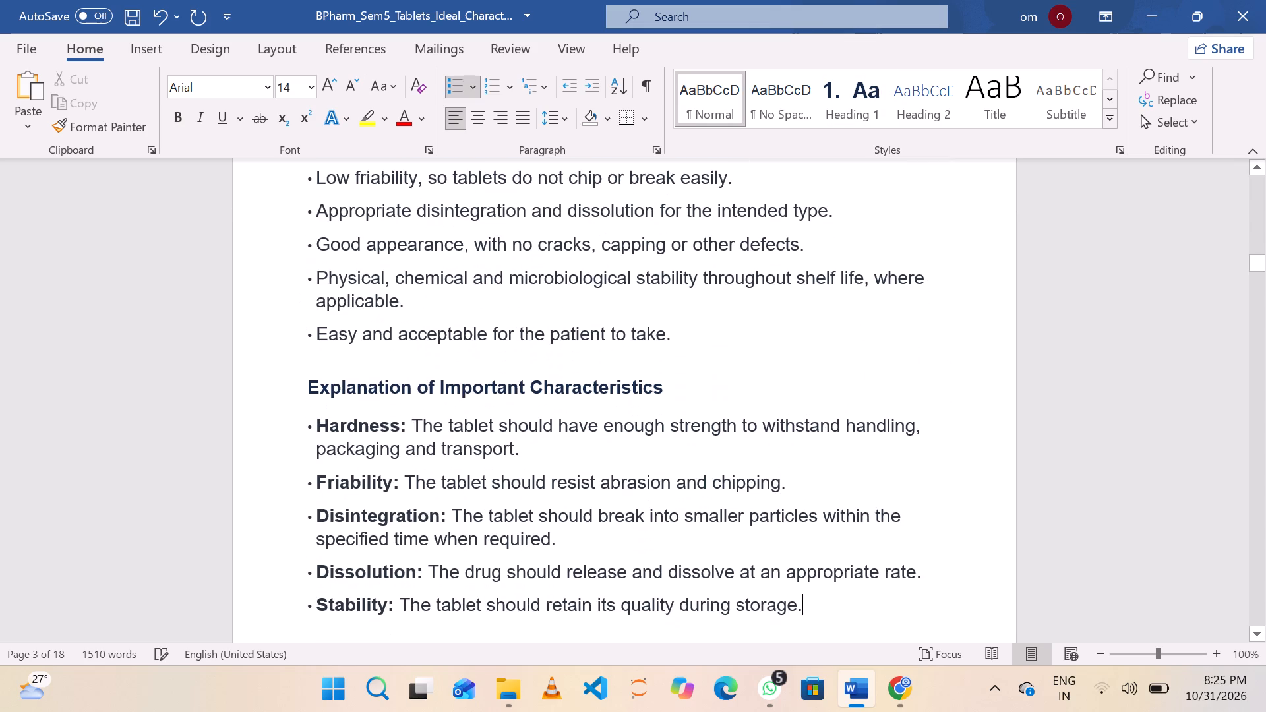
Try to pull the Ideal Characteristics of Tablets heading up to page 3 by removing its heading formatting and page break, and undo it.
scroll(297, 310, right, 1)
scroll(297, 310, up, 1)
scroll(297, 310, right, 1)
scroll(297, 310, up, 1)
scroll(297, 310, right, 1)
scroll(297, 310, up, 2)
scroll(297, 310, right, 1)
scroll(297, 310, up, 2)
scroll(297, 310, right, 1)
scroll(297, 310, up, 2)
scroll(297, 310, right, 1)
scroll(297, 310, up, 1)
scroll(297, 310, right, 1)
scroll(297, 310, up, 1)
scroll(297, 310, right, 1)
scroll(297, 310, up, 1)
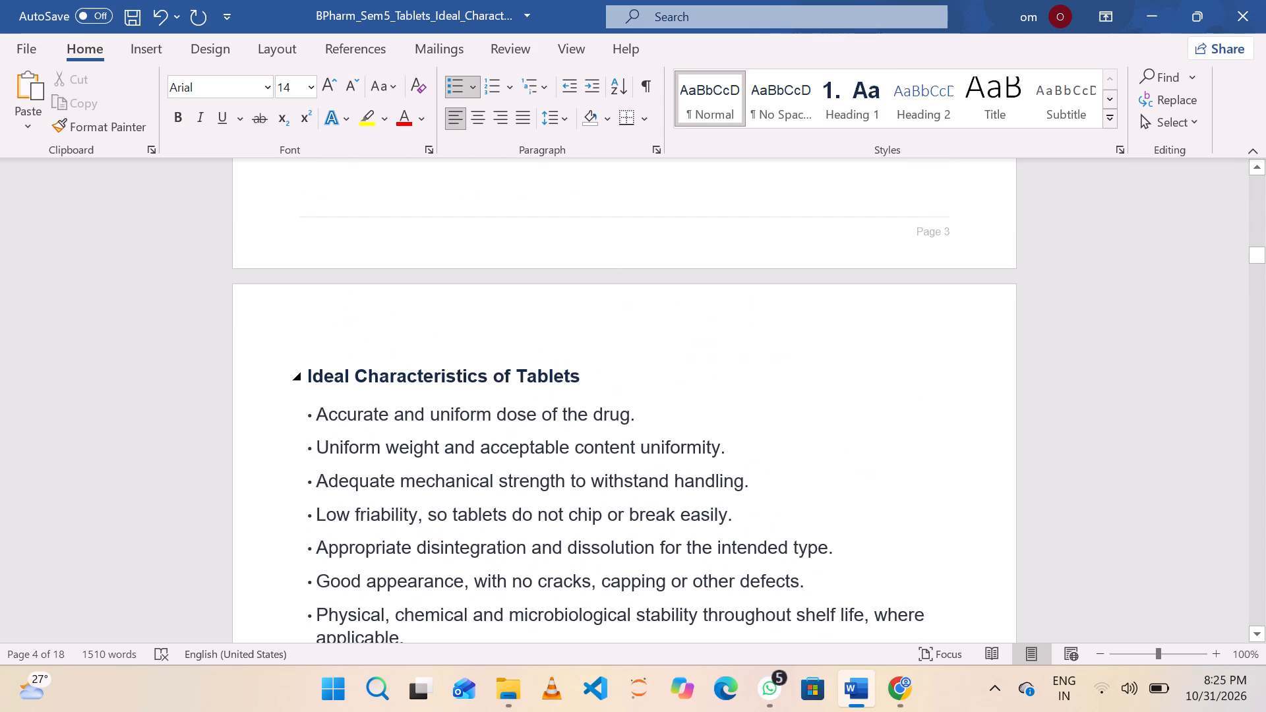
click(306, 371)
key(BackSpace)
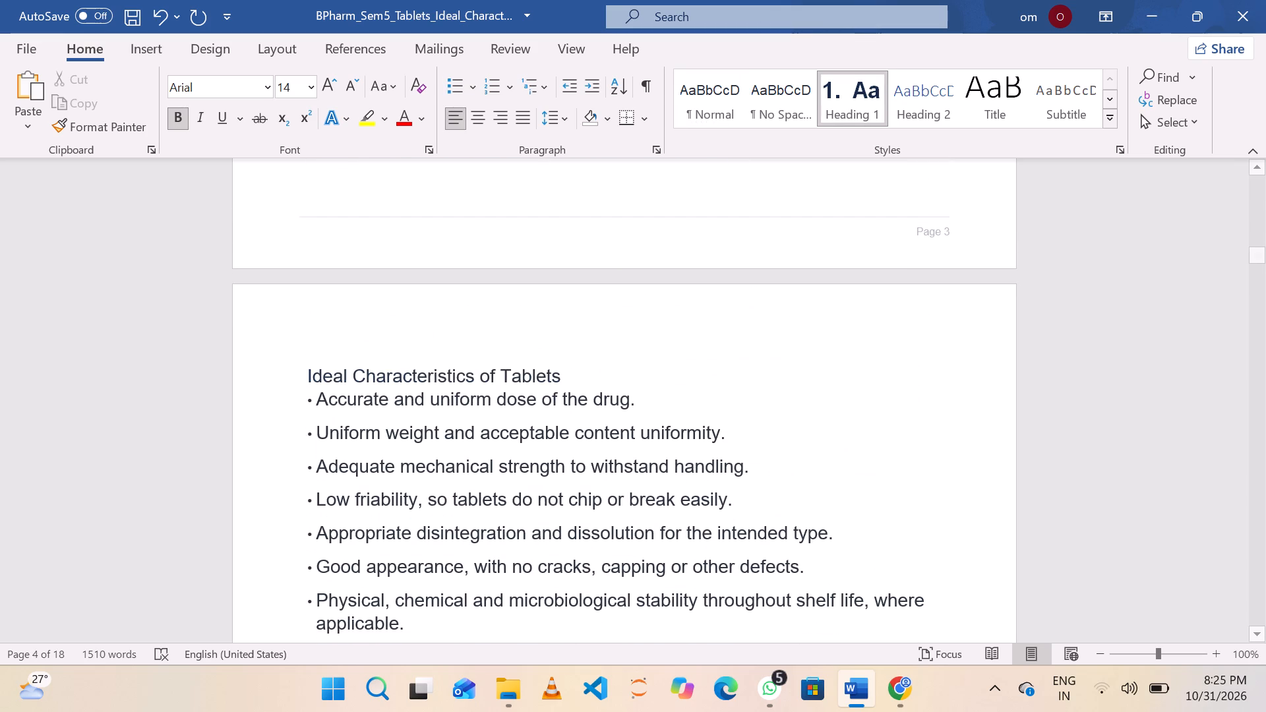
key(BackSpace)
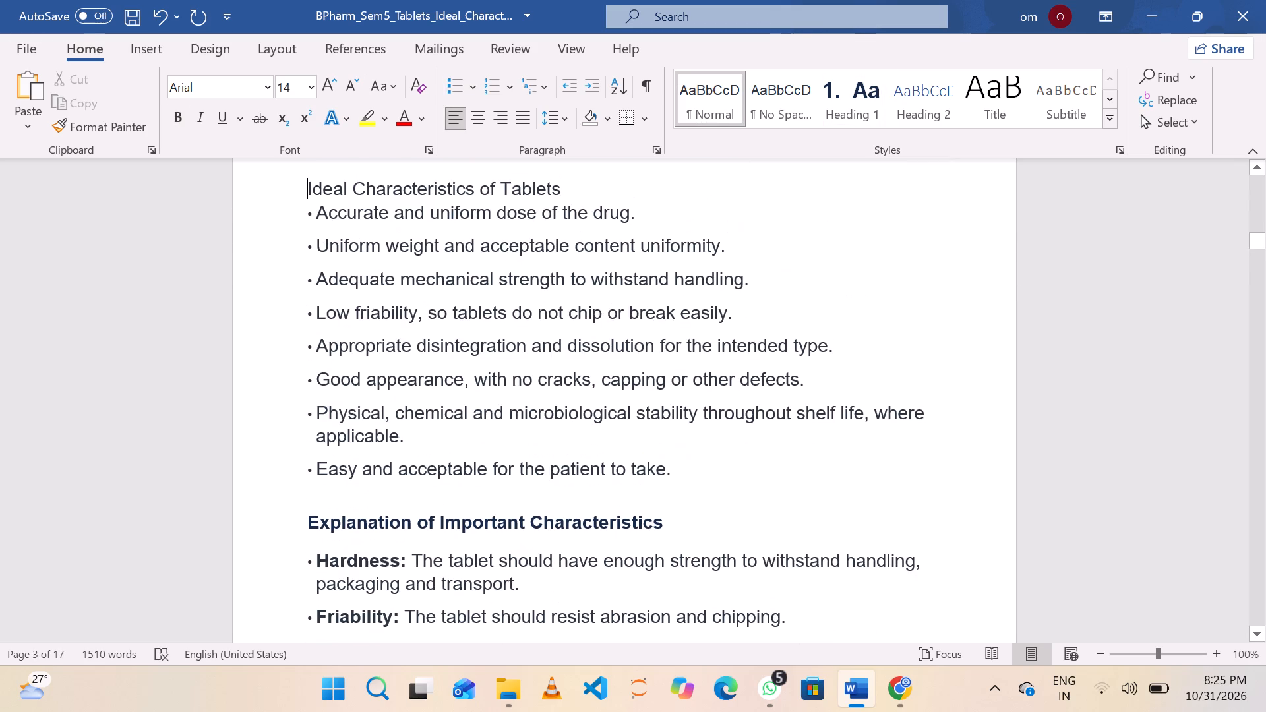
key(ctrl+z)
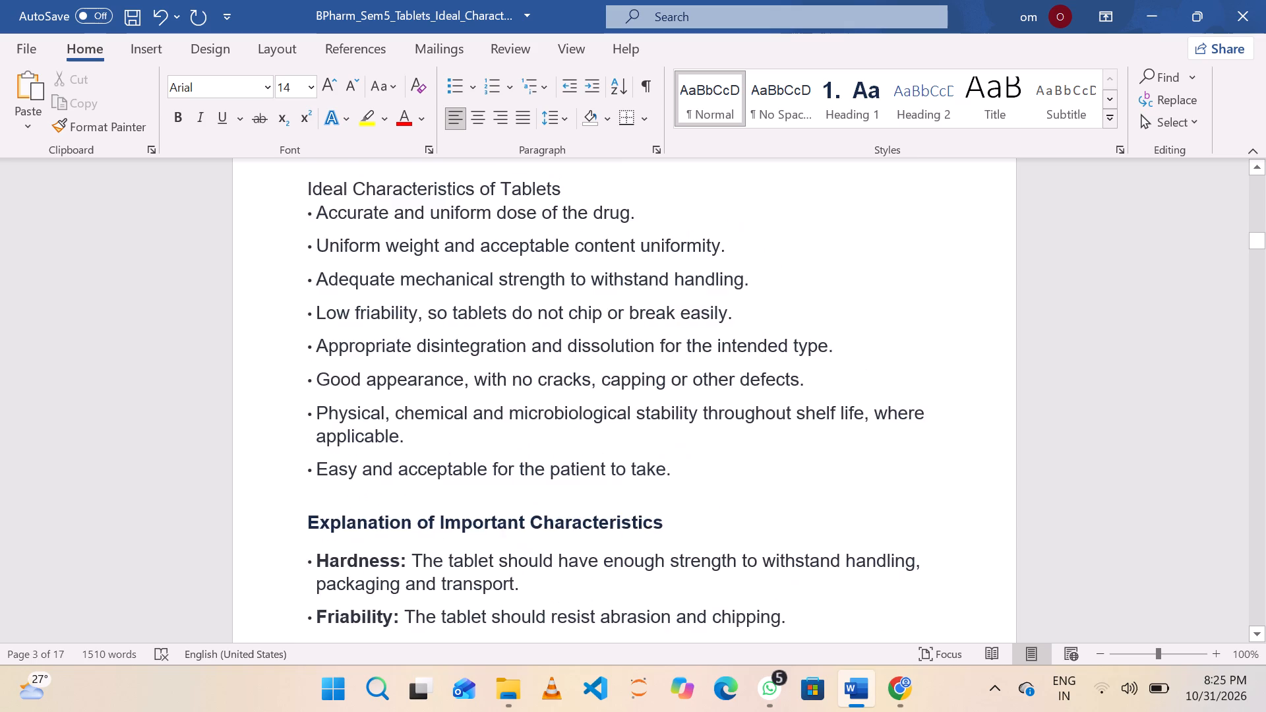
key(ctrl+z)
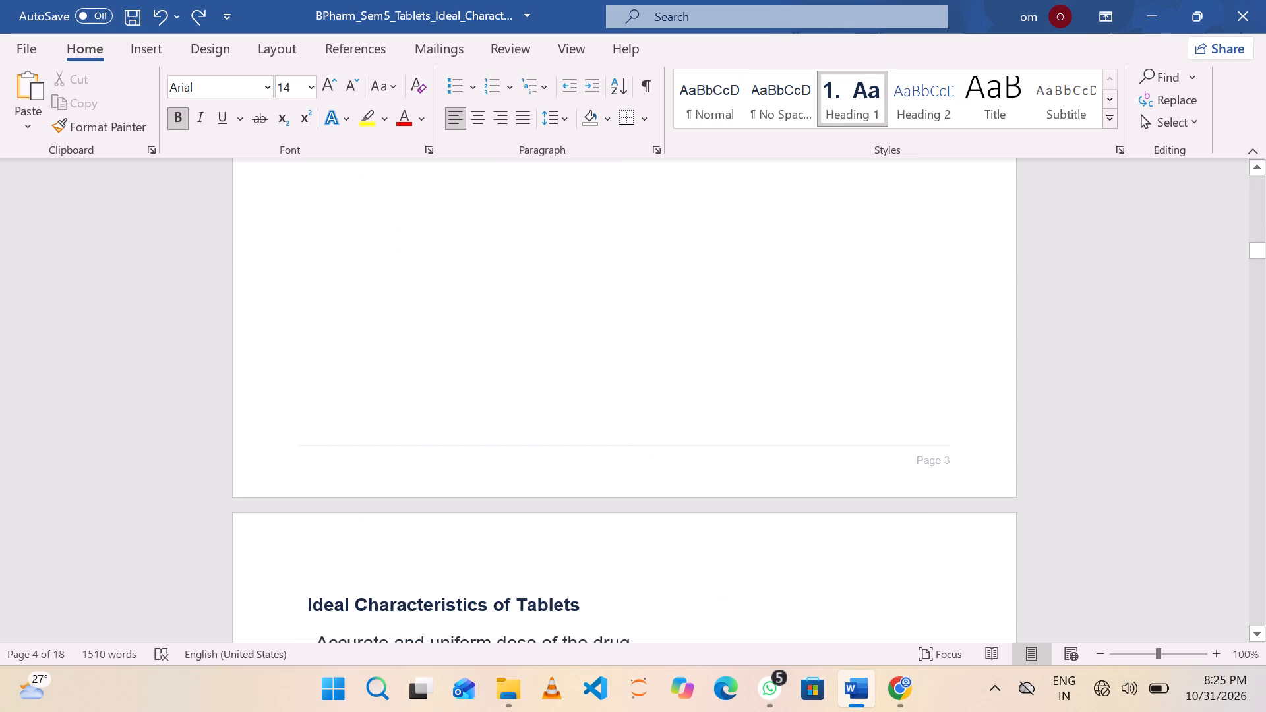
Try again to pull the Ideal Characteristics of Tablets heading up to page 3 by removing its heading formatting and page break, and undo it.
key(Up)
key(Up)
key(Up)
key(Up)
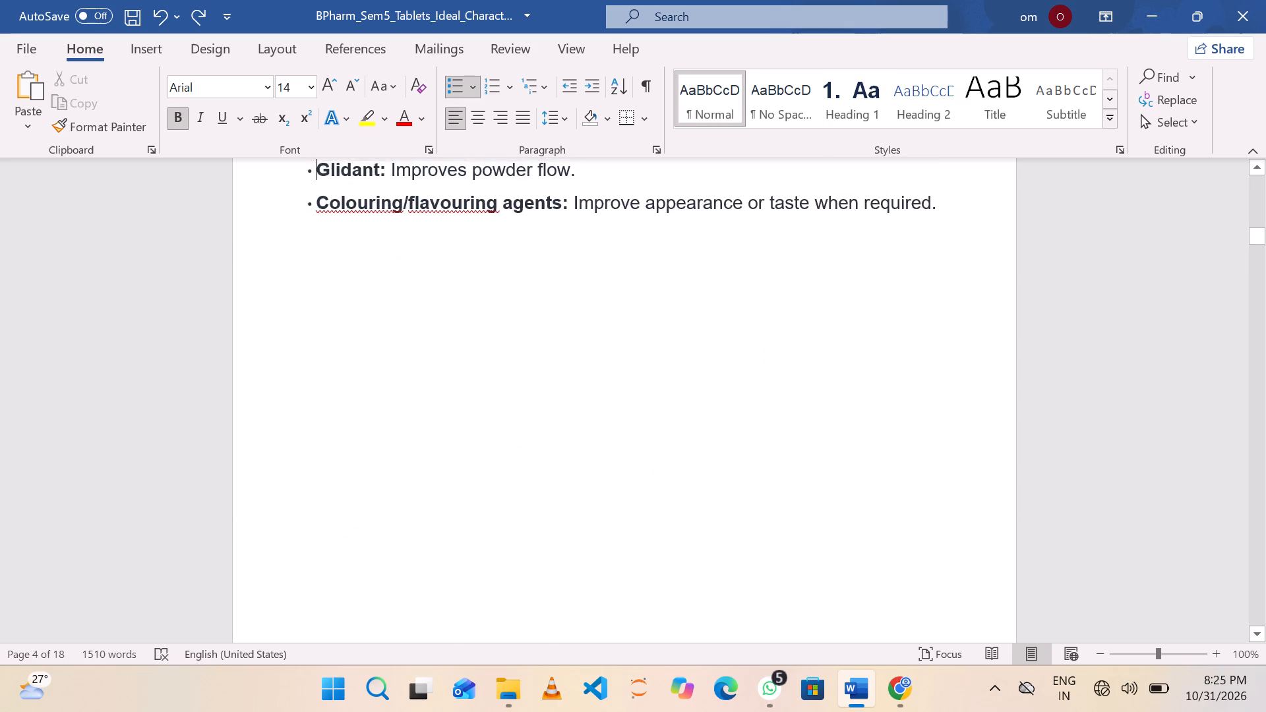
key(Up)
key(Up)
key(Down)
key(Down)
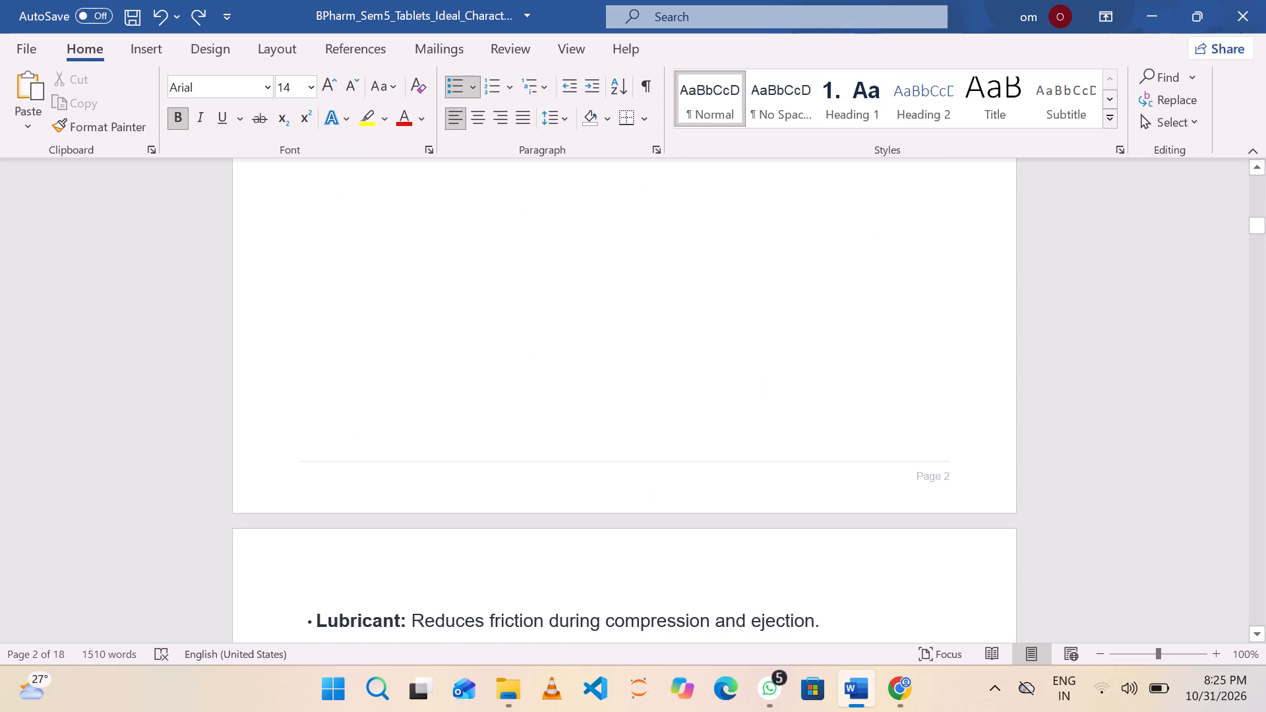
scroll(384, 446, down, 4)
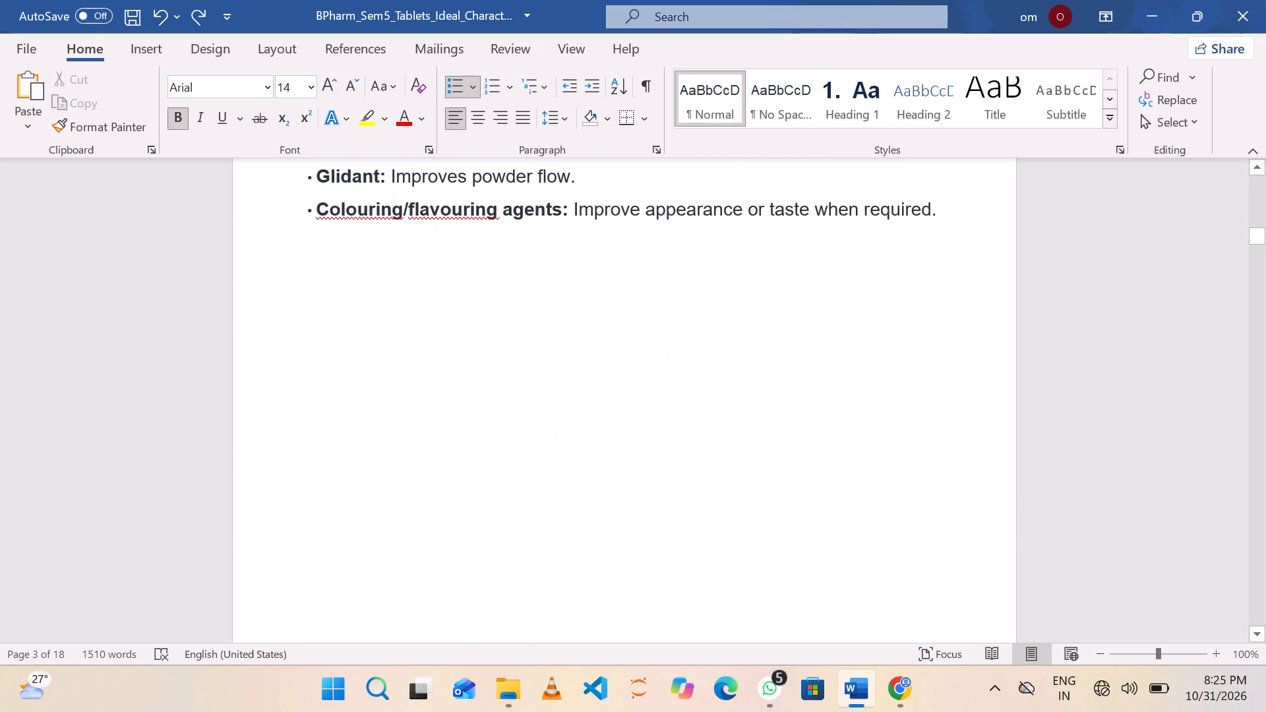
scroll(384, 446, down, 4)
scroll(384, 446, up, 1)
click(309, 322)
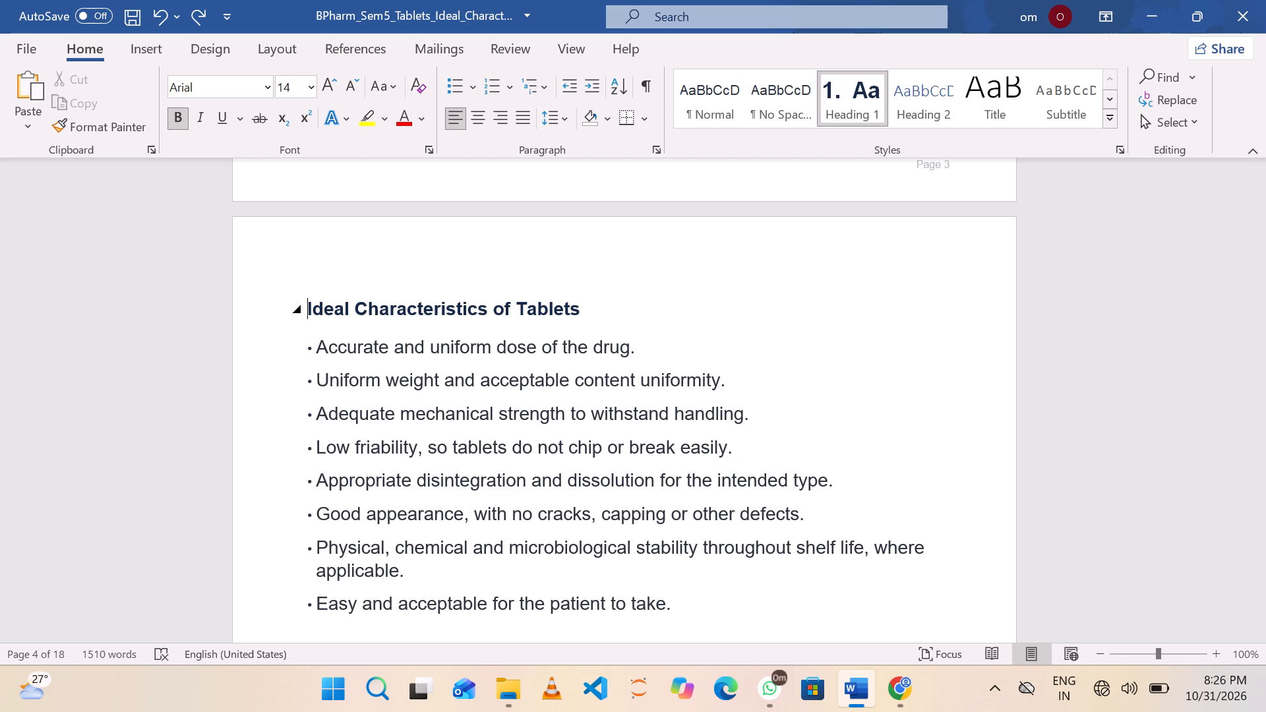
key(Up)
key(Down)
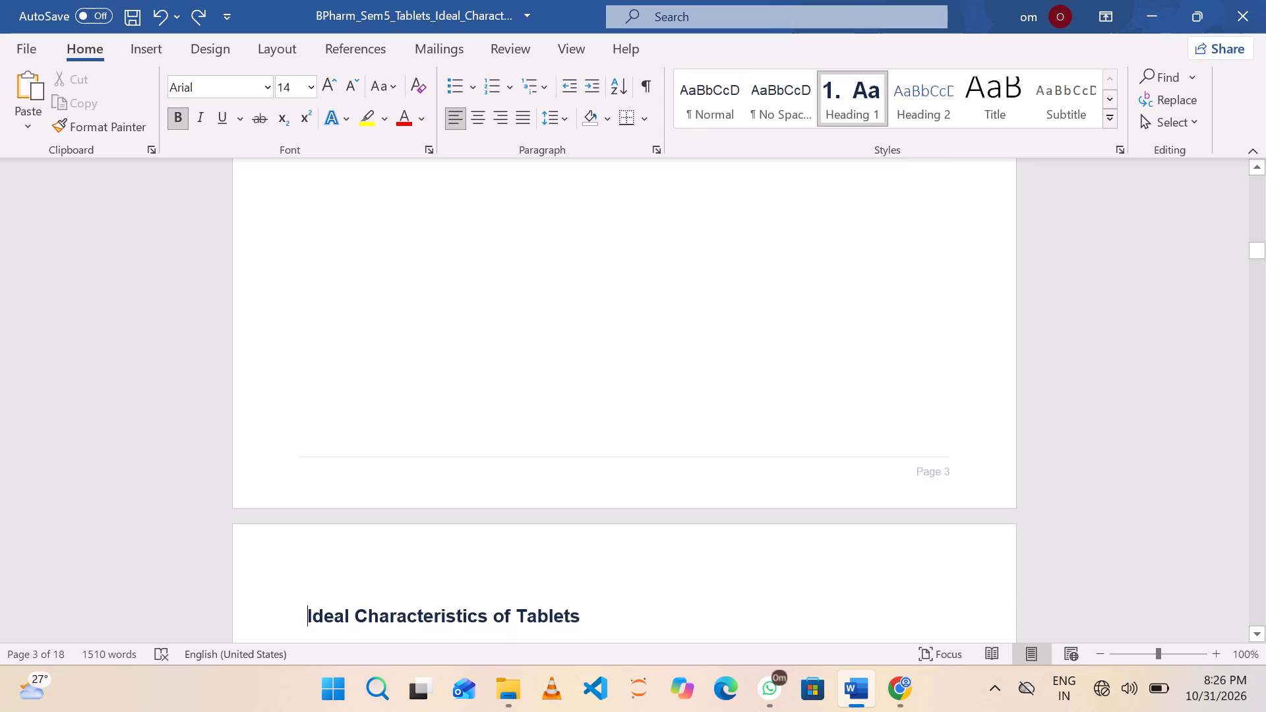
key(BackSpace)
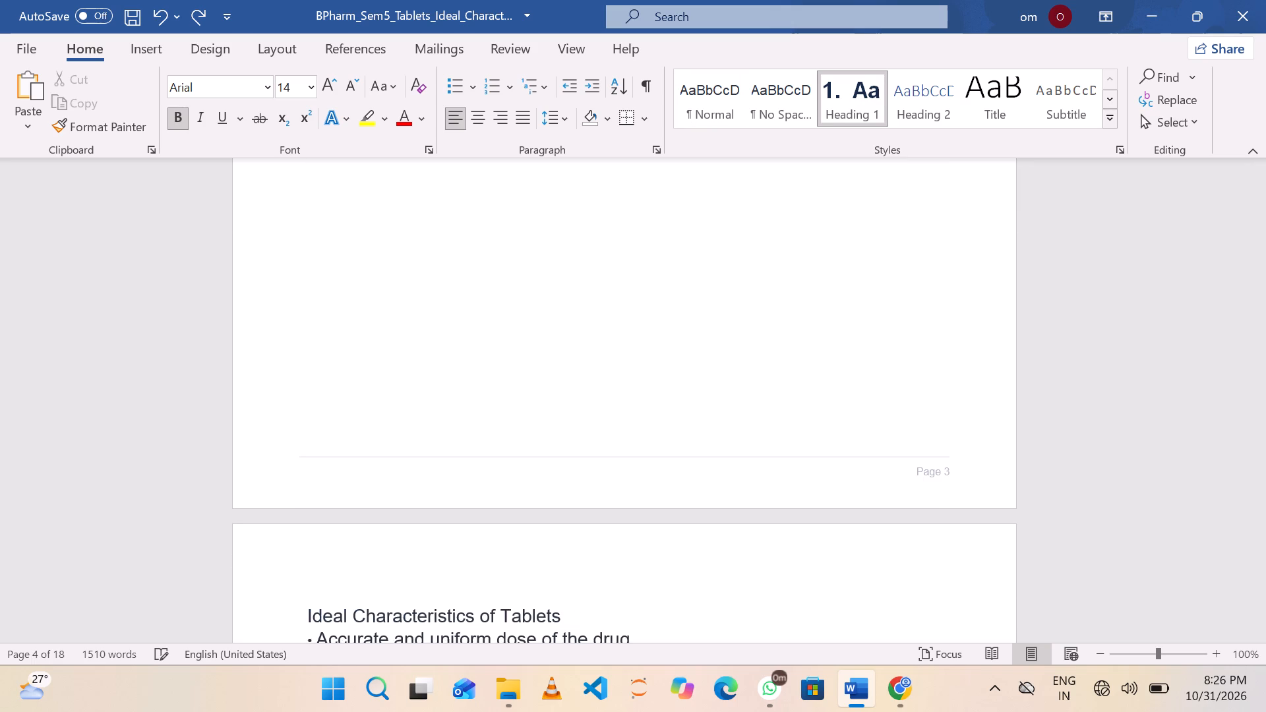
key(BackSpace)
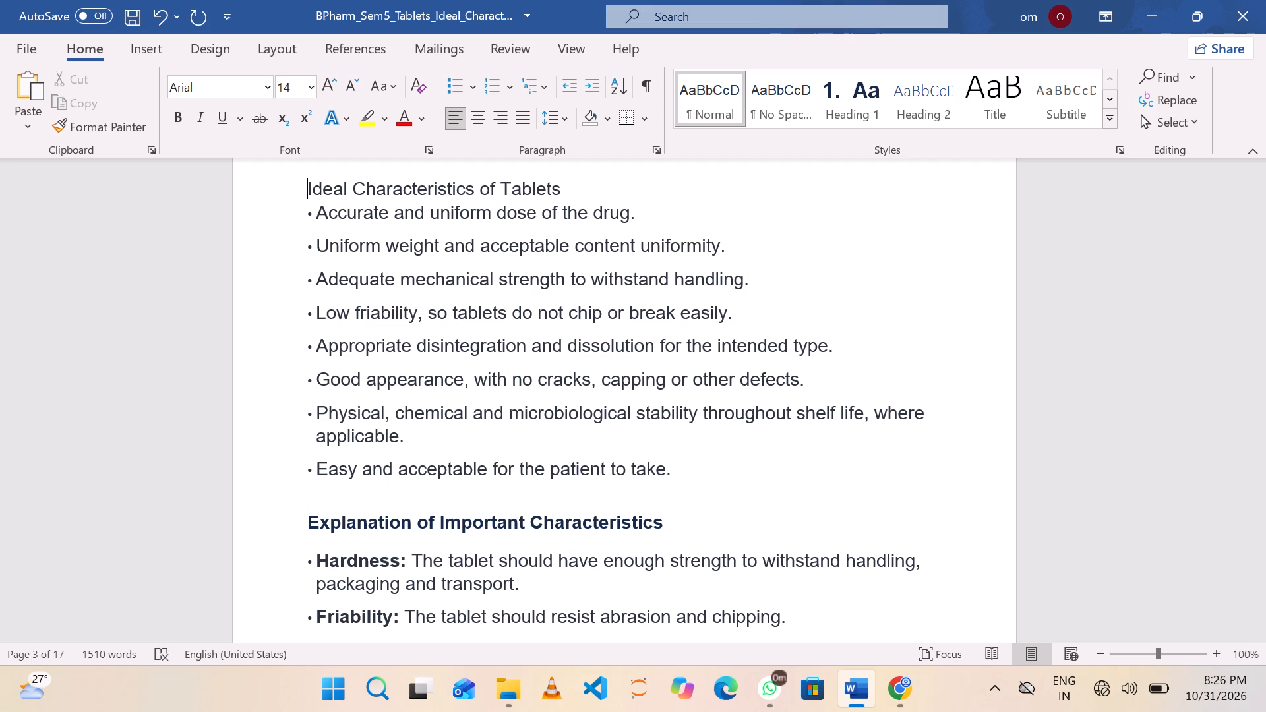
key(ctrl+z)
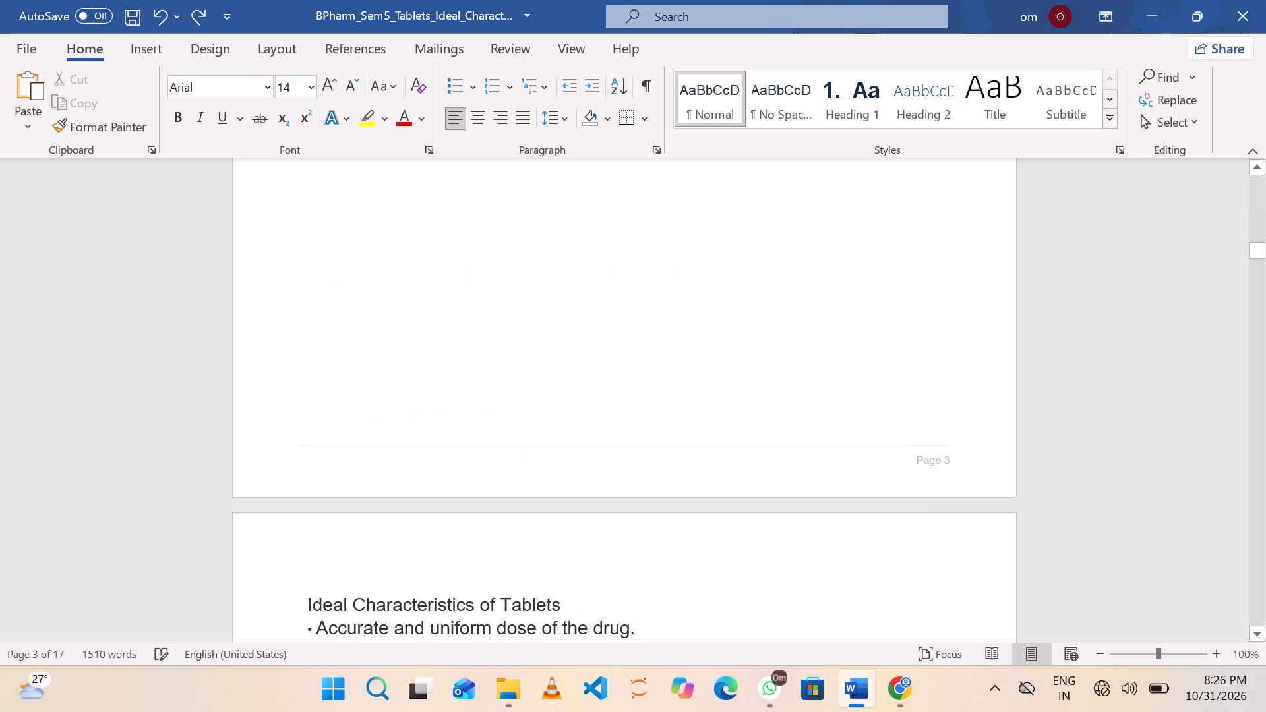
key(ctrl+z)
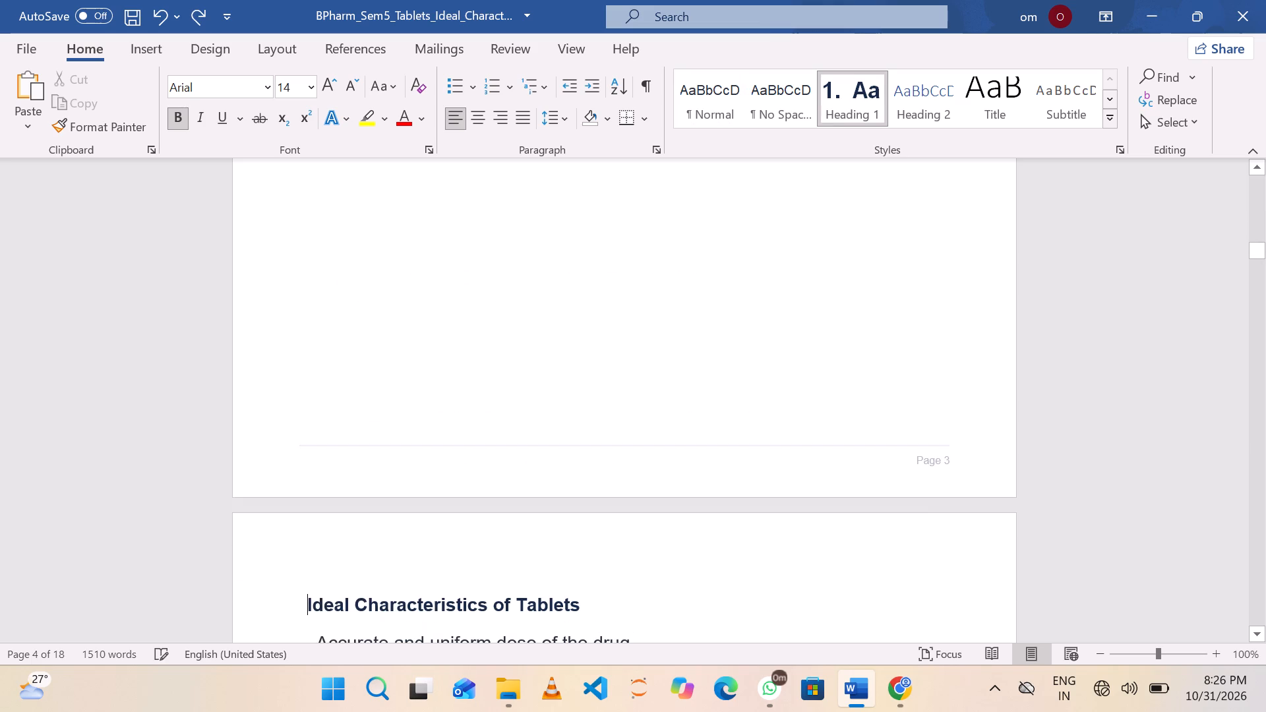
Examine the pages from the title page through Explanation of Important Characteristics for remaining blank areas.
scroll(309, 322, down, 2)
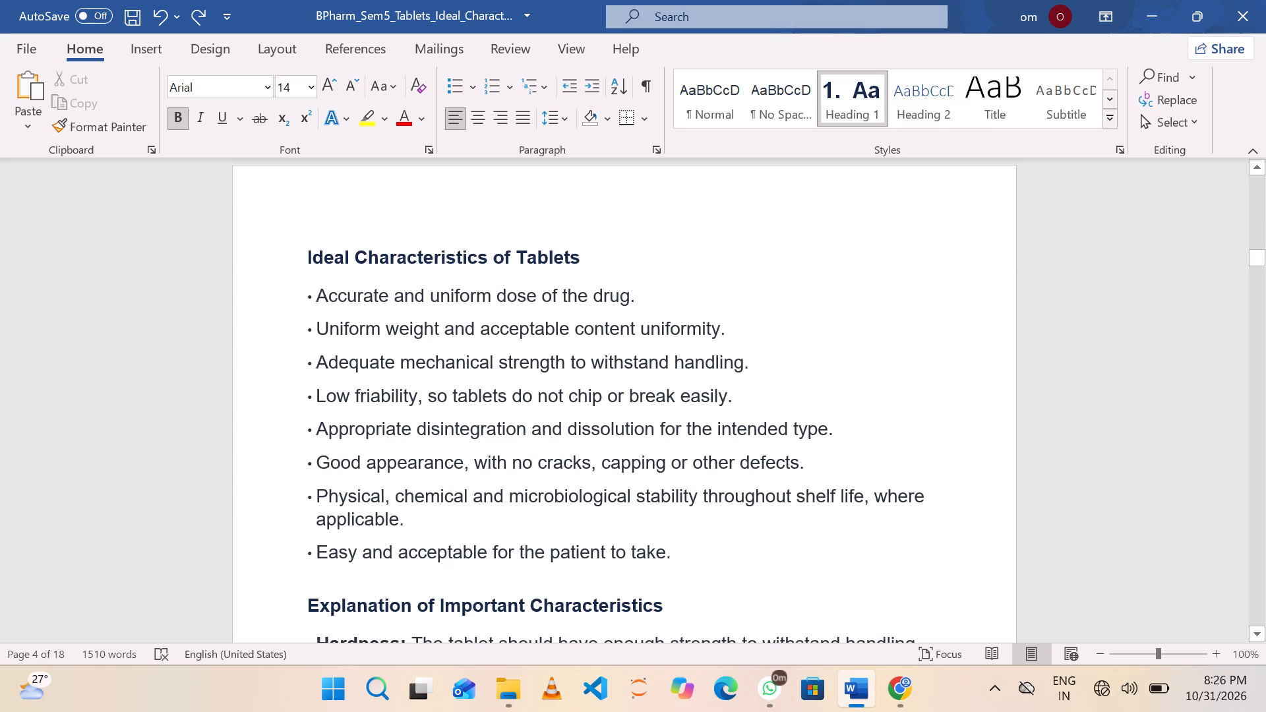
scroll(578, 487, down, 3)
scroll(578, 487, up, 2)
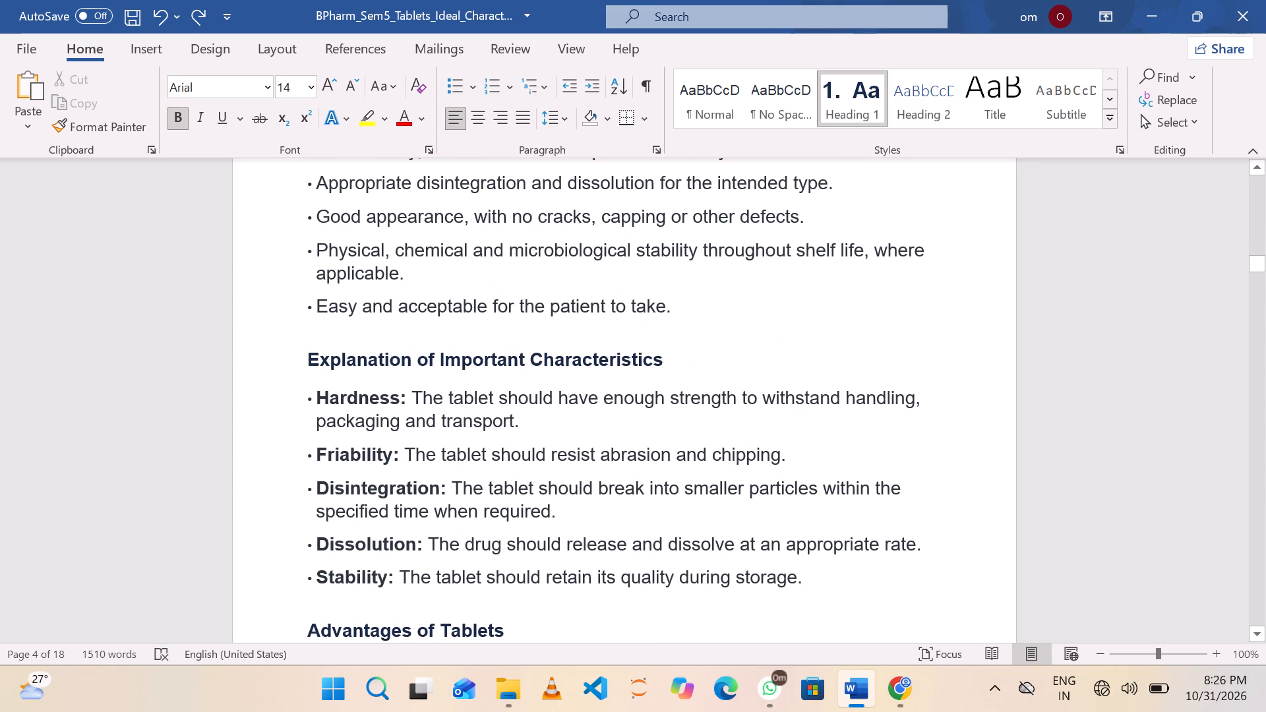
scroll(578, 487, up, 1)
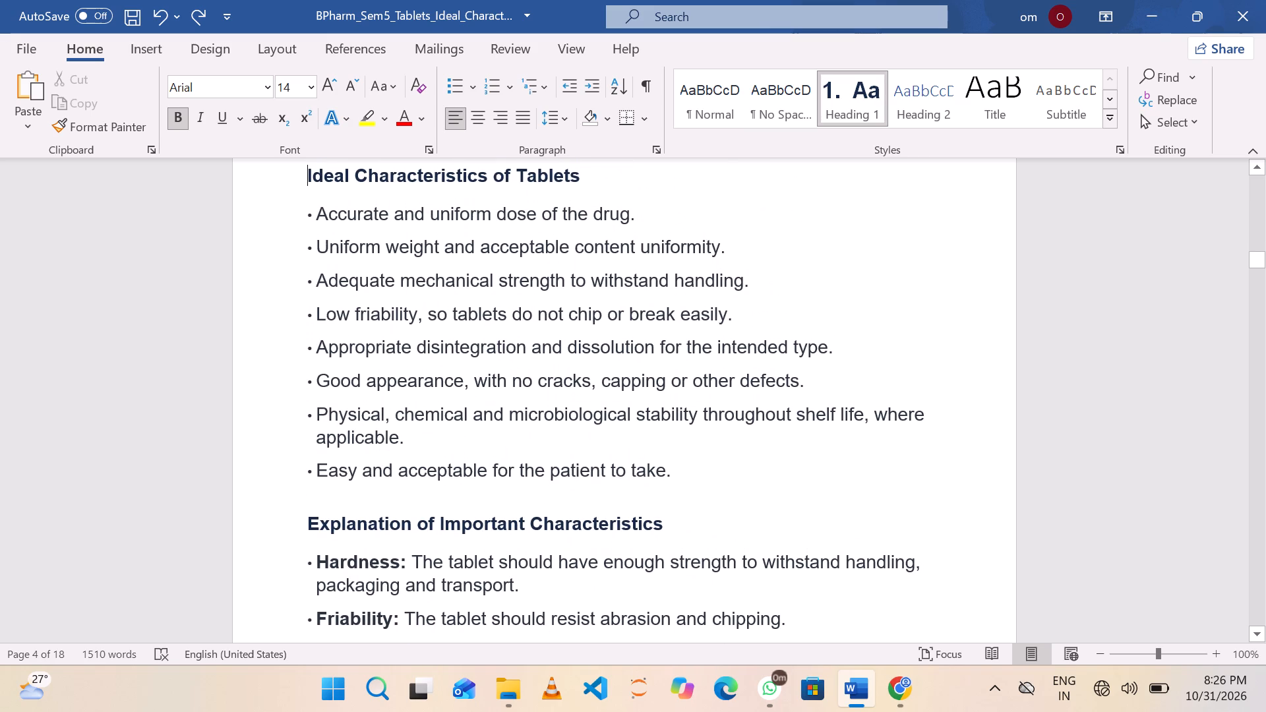
right_click(294, 305)
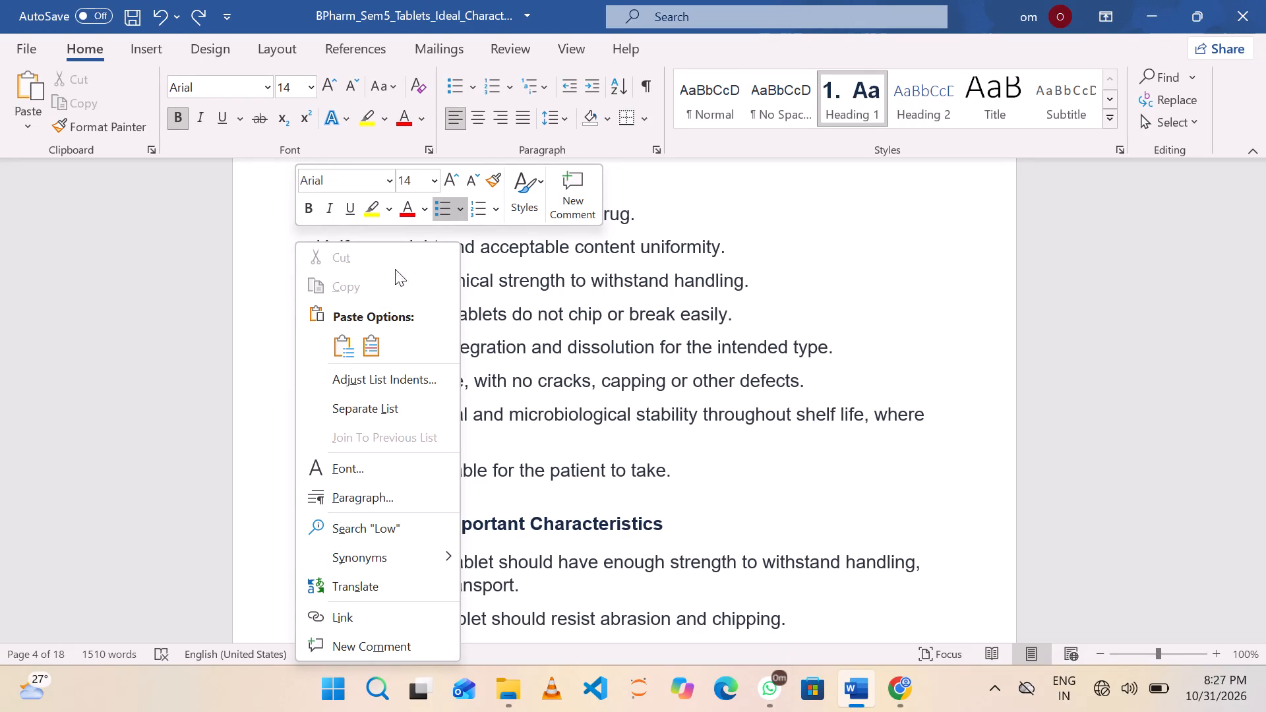
click(882, 292)
scroll(882, 292, up, 5)
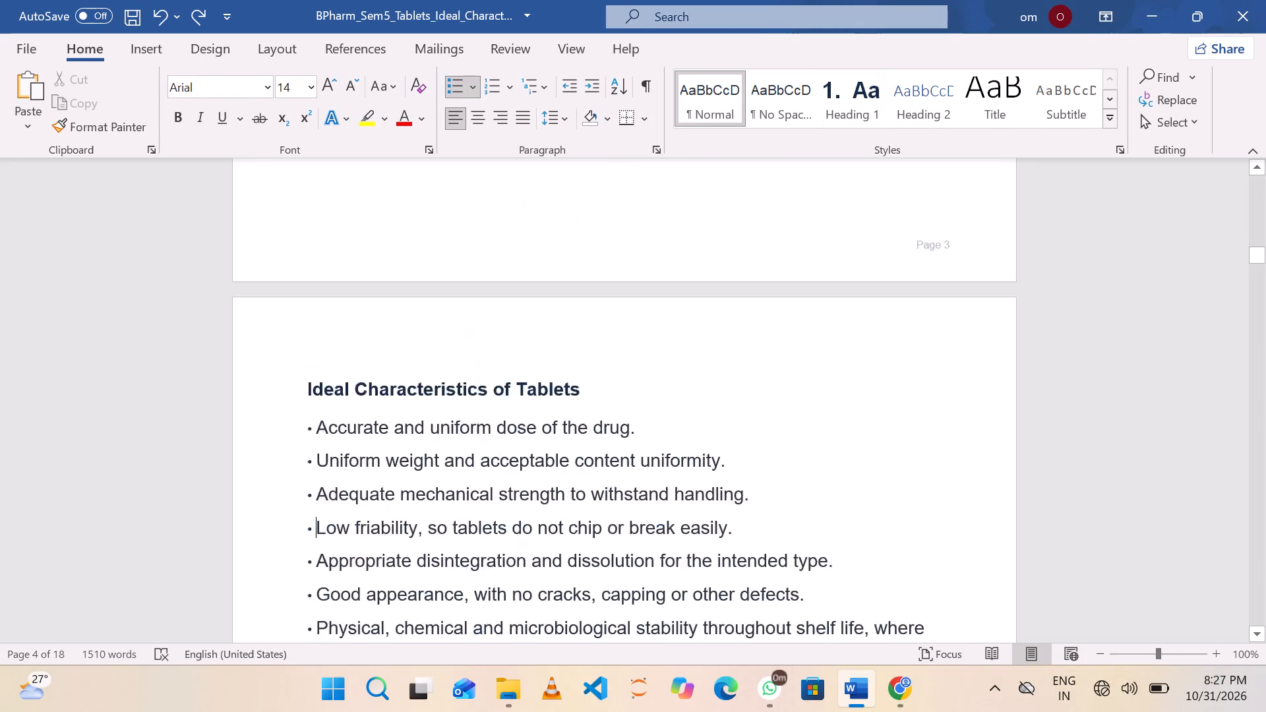
scroll(882, 292, up, 11)
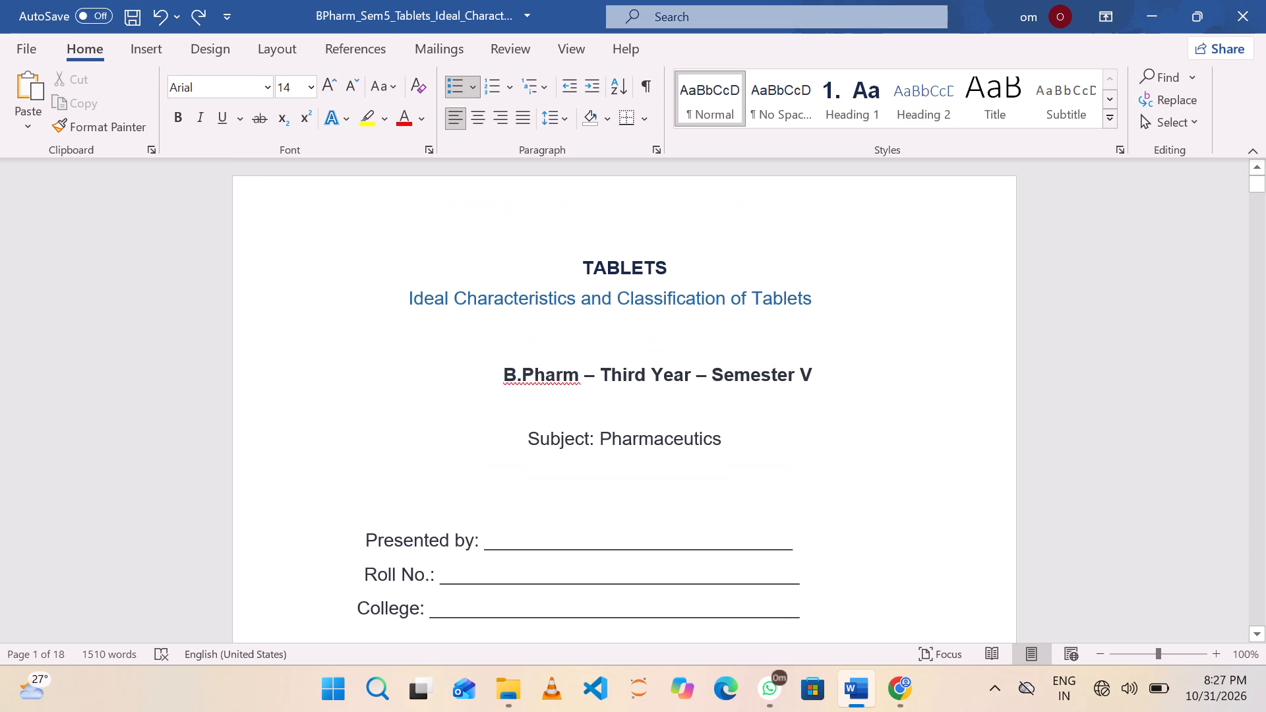
scroll(781, 472, down, 5)
scroll(768, 581, up, 2)
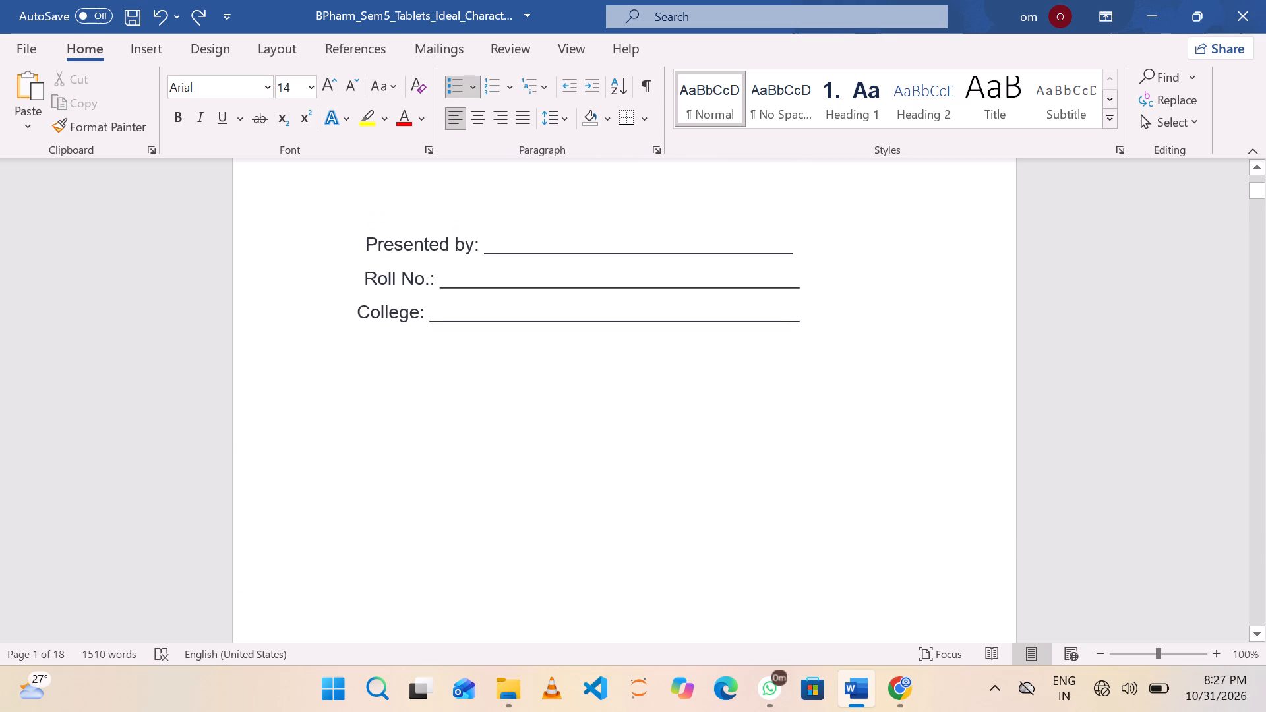
ctrl+scroll(768, 592, down, 2)
scroll(768, 592, up, 3)
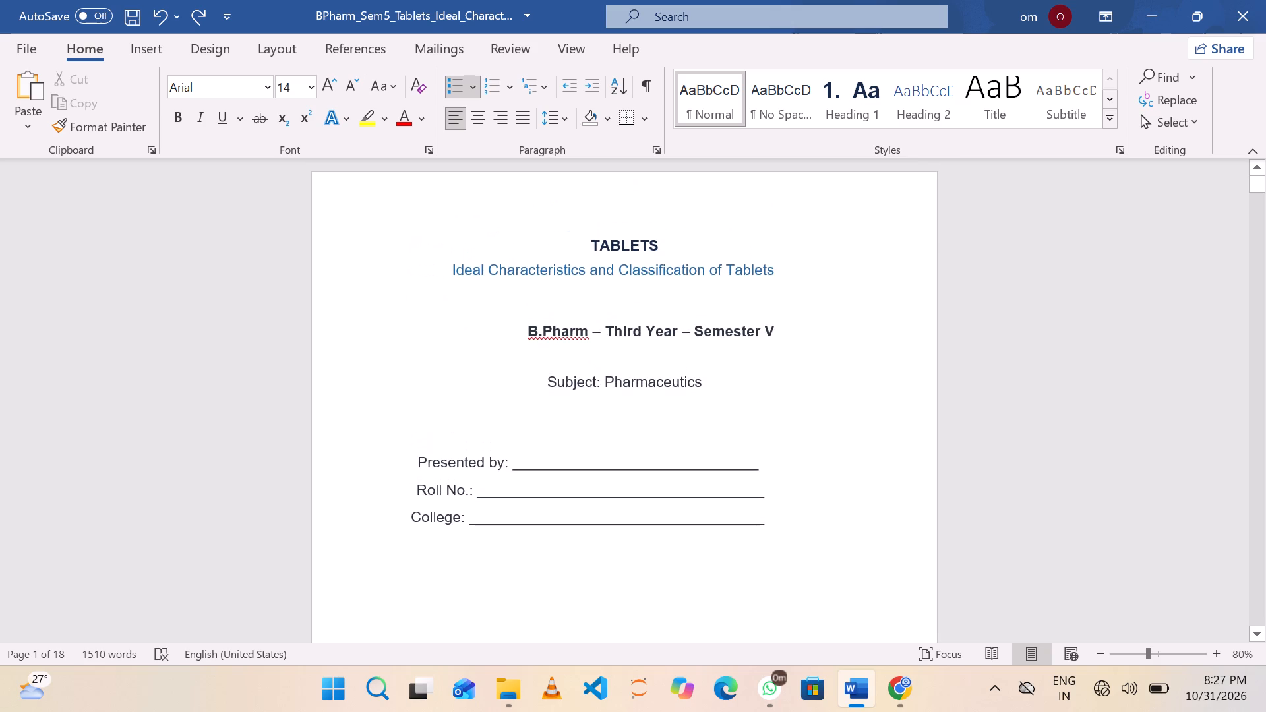
scroll(768, 592, up, 2)
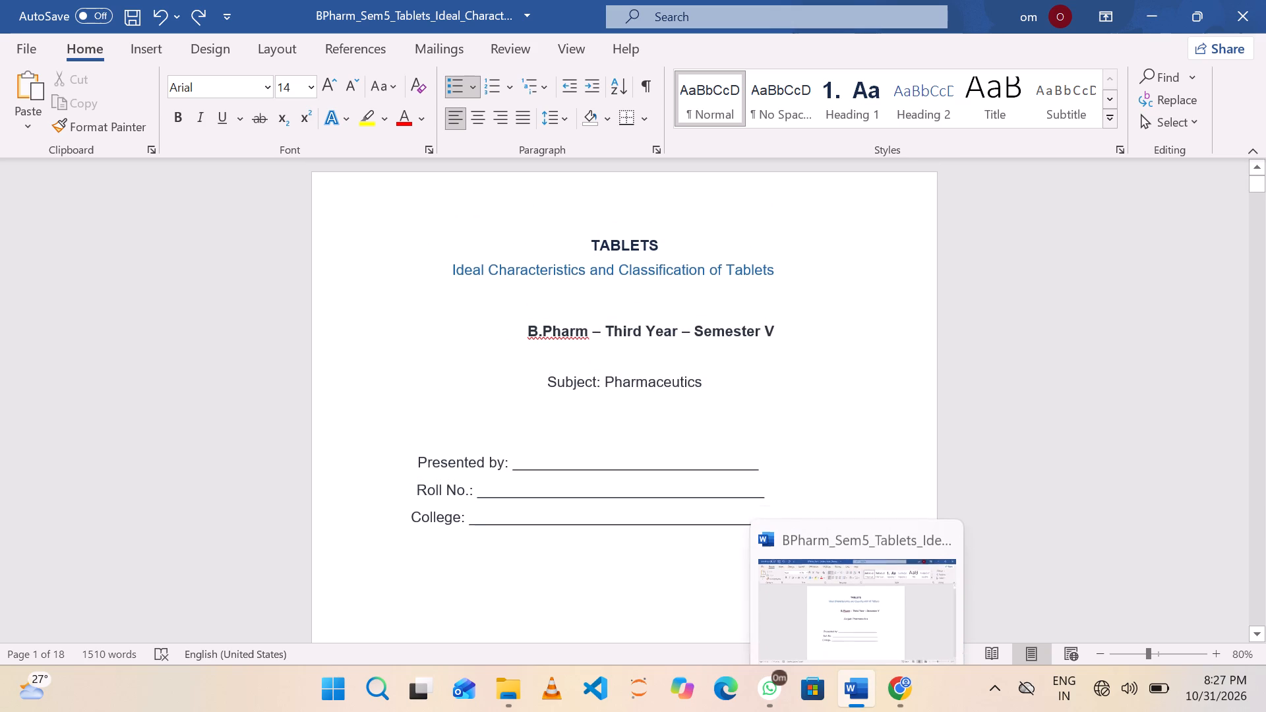
click(21, 57)
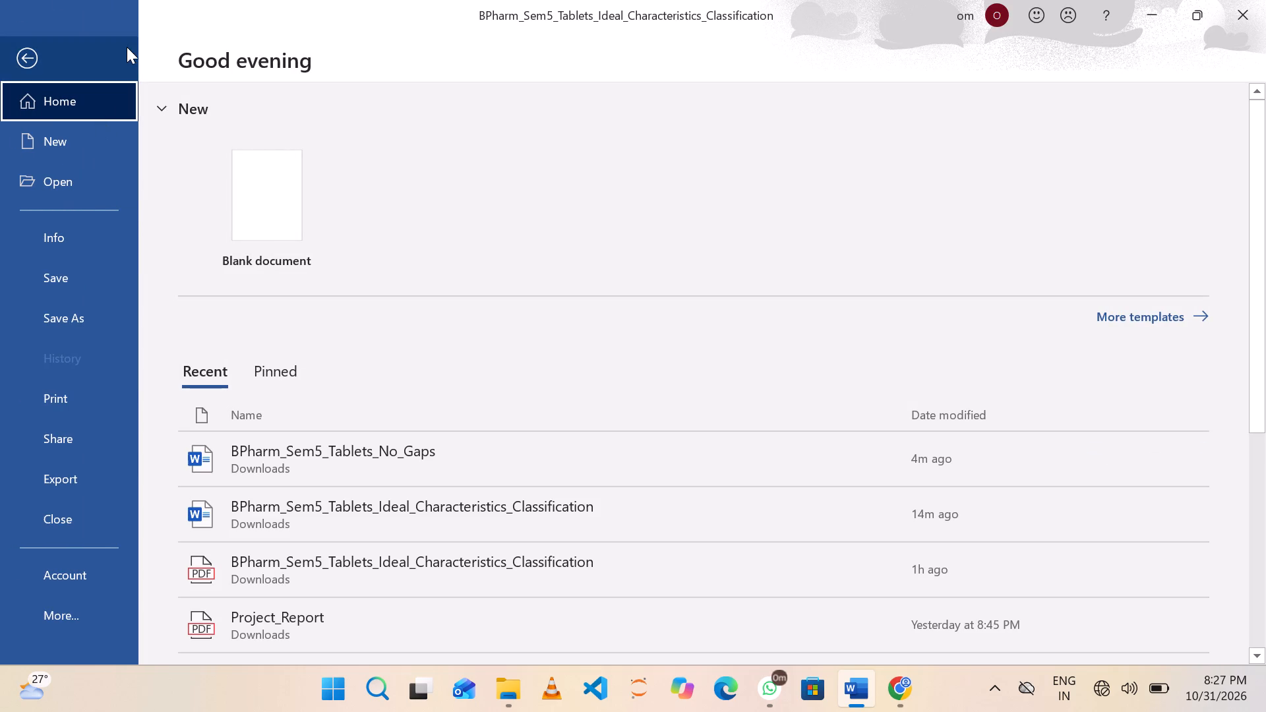
click(82, 140)
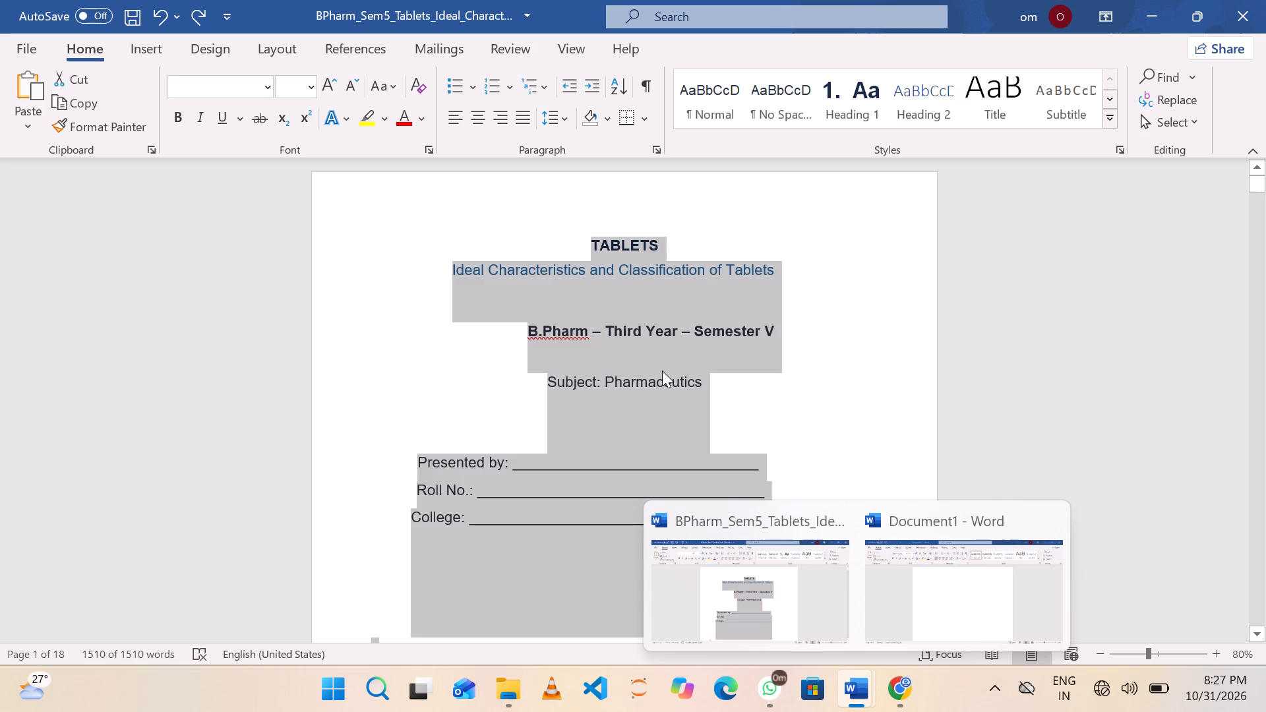
scroll(662, 371, down, 7)
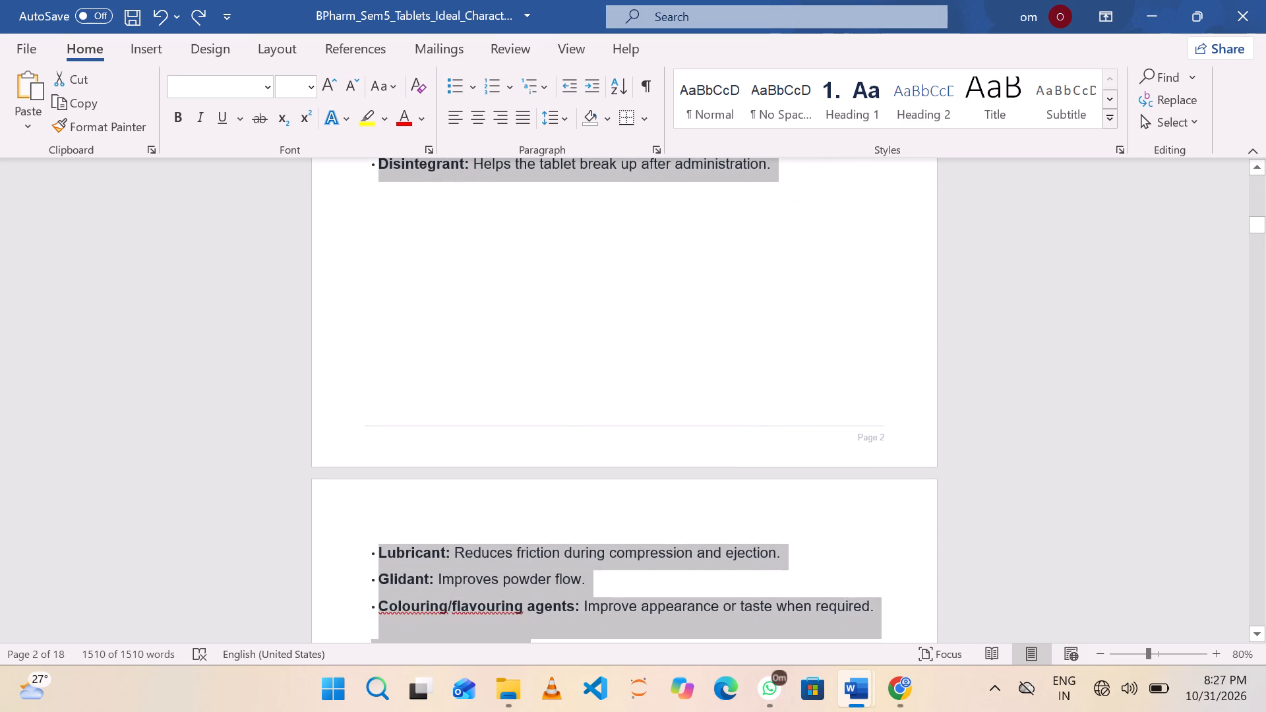
scroll(662, 371, down, 3)
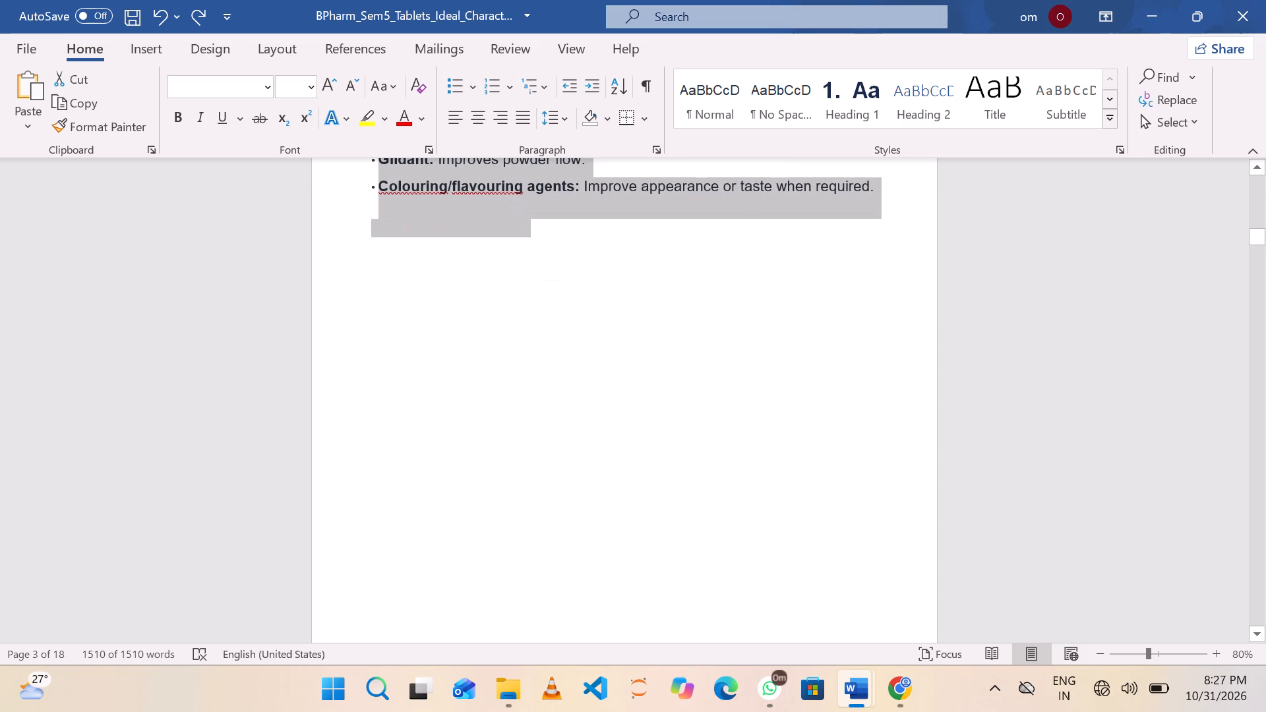
click(591, 399)
scroll(591, 399, up, 13)
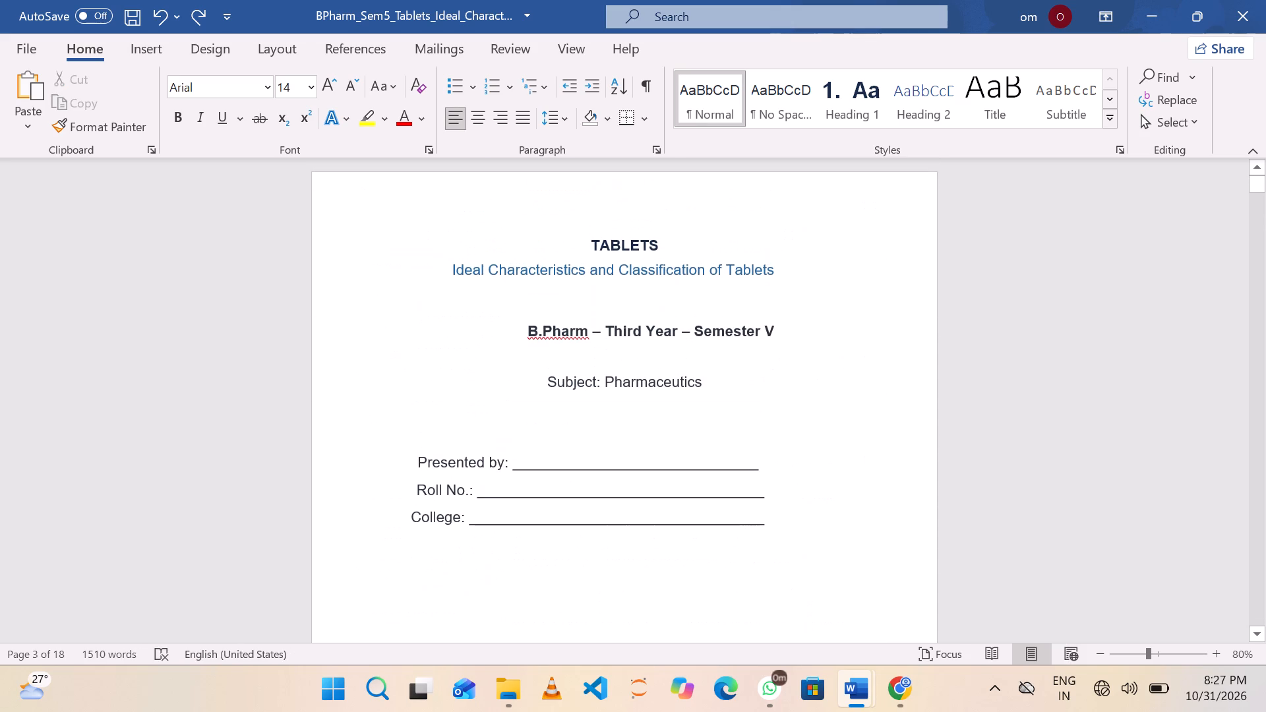
key(ctrl+a)
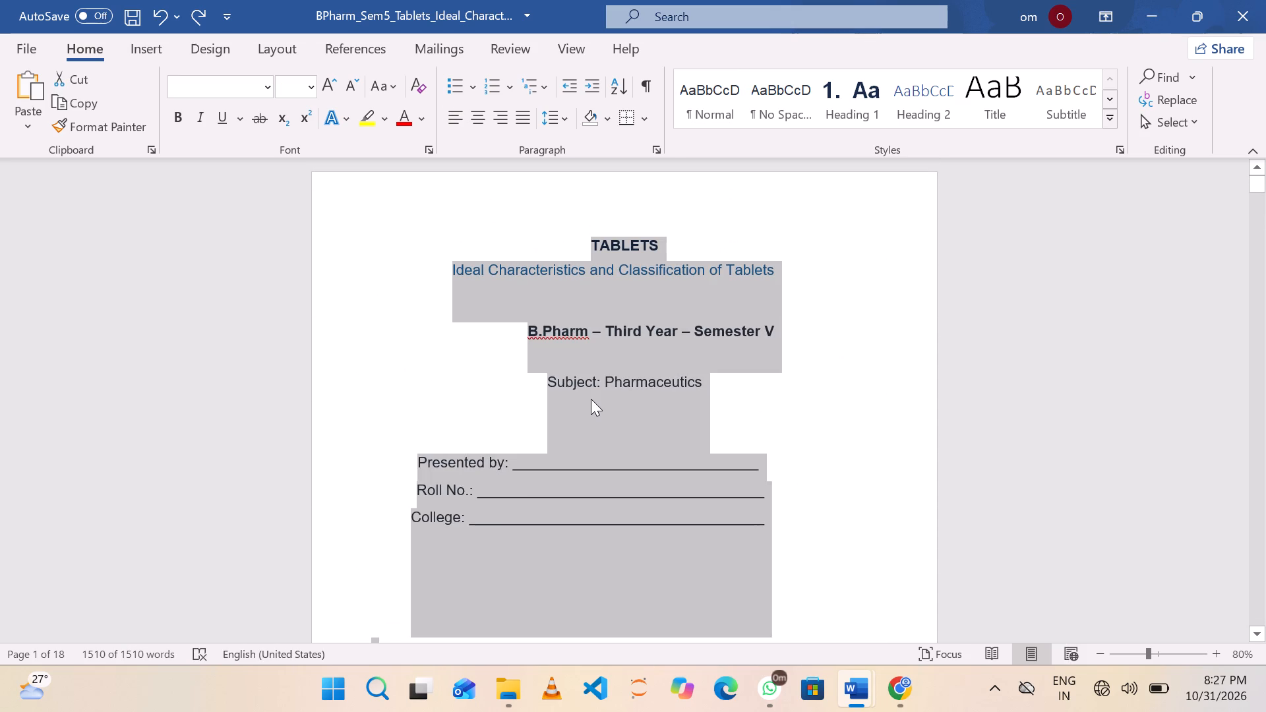
key(ctrl+c)
key(ctrl+c)
key(ctrl+c)
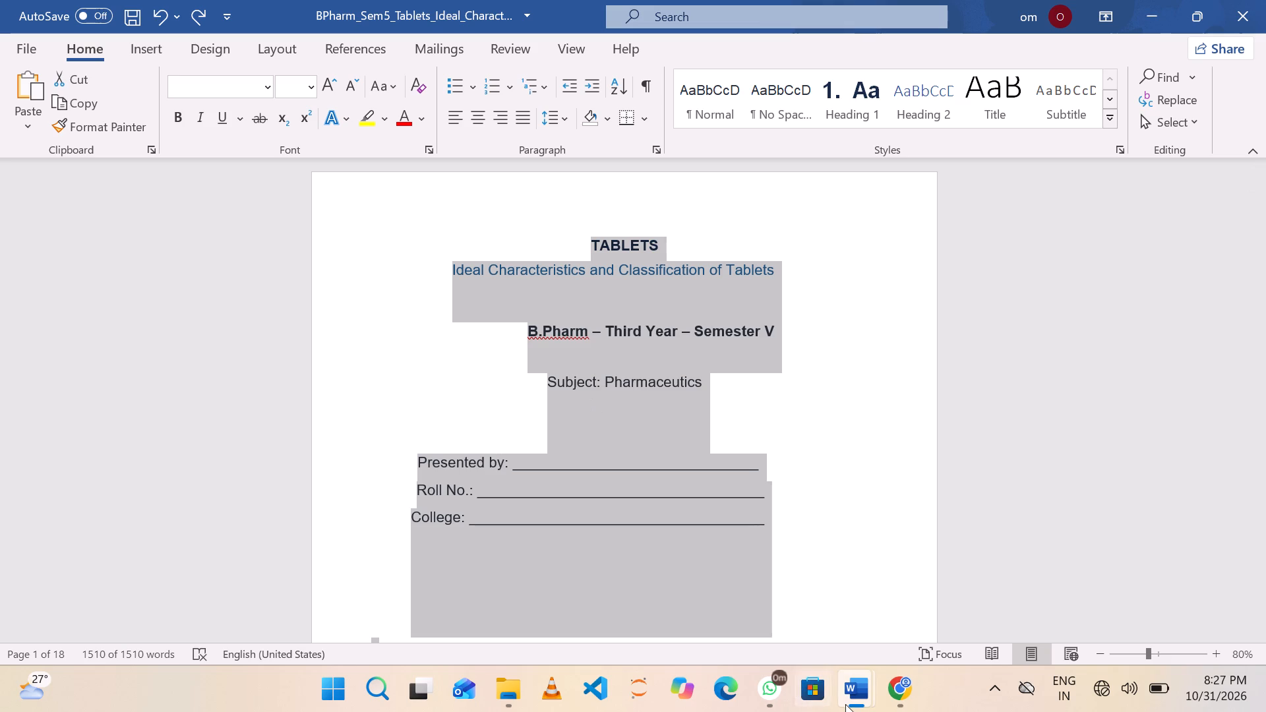
click(930, 594)
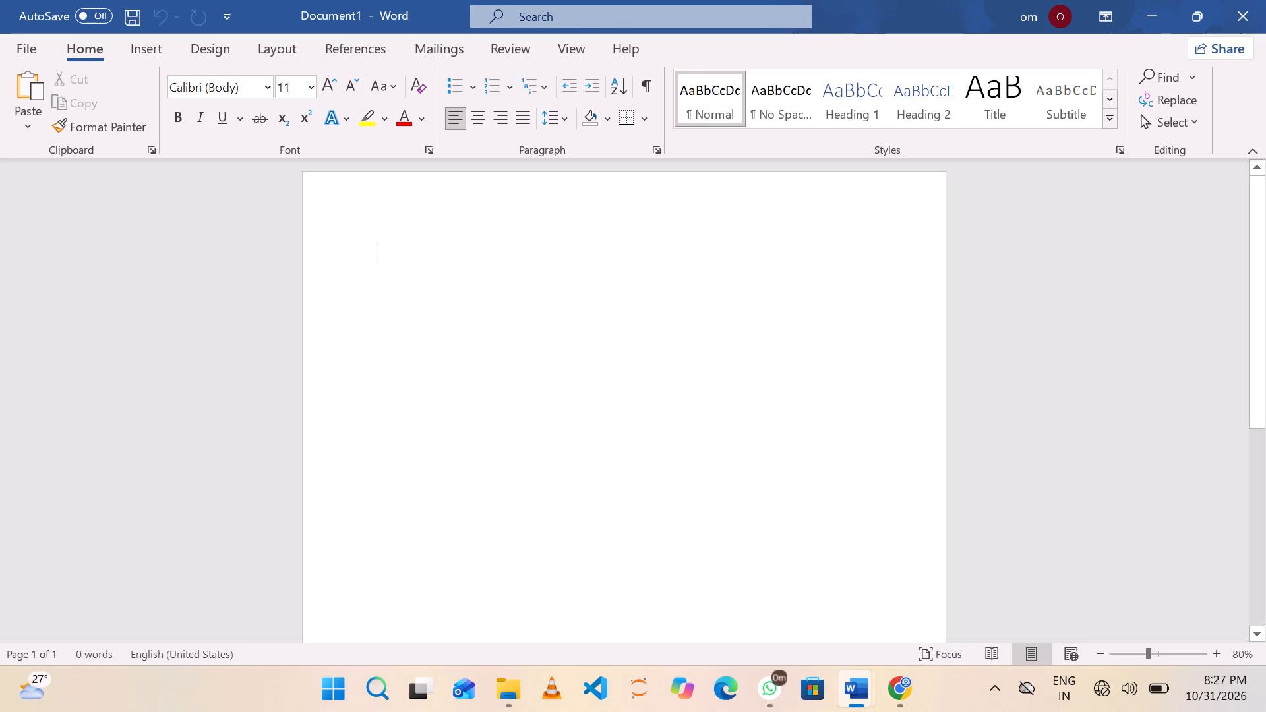
key(ctrl+v)
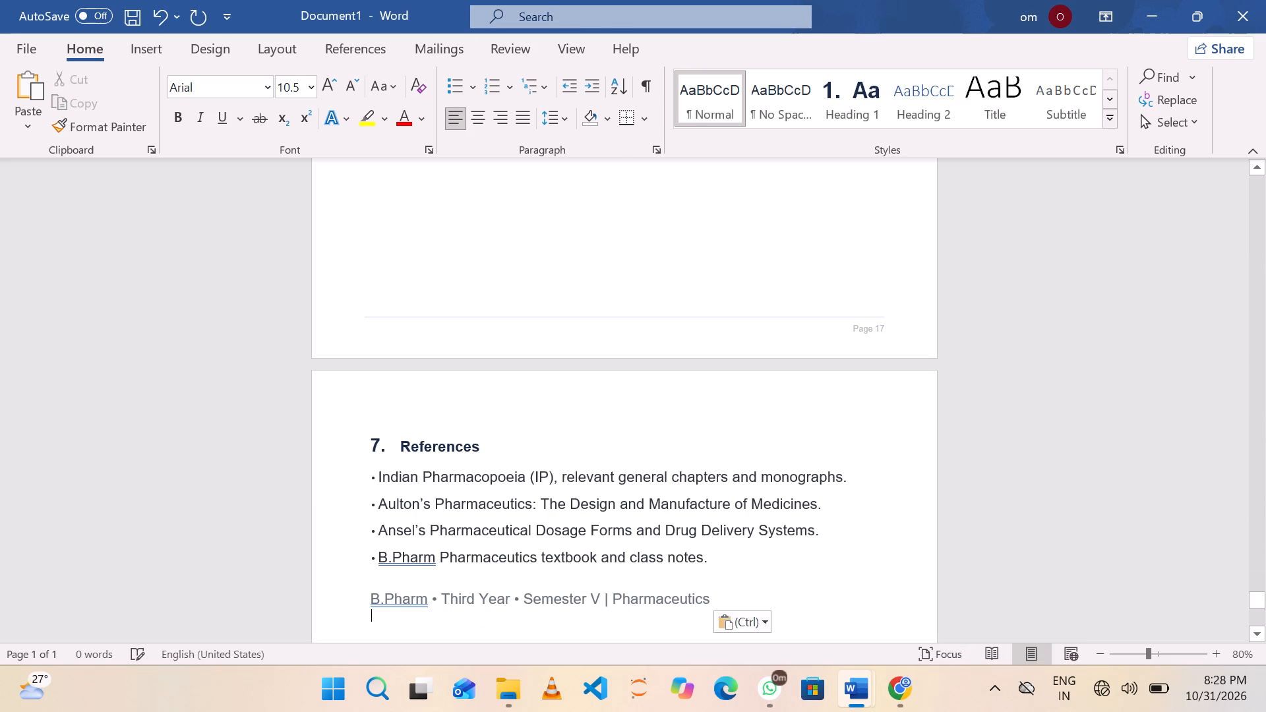
Review the pasted notes in the new document from the References section back to the title page.
scroll(555, 376, up, 17)
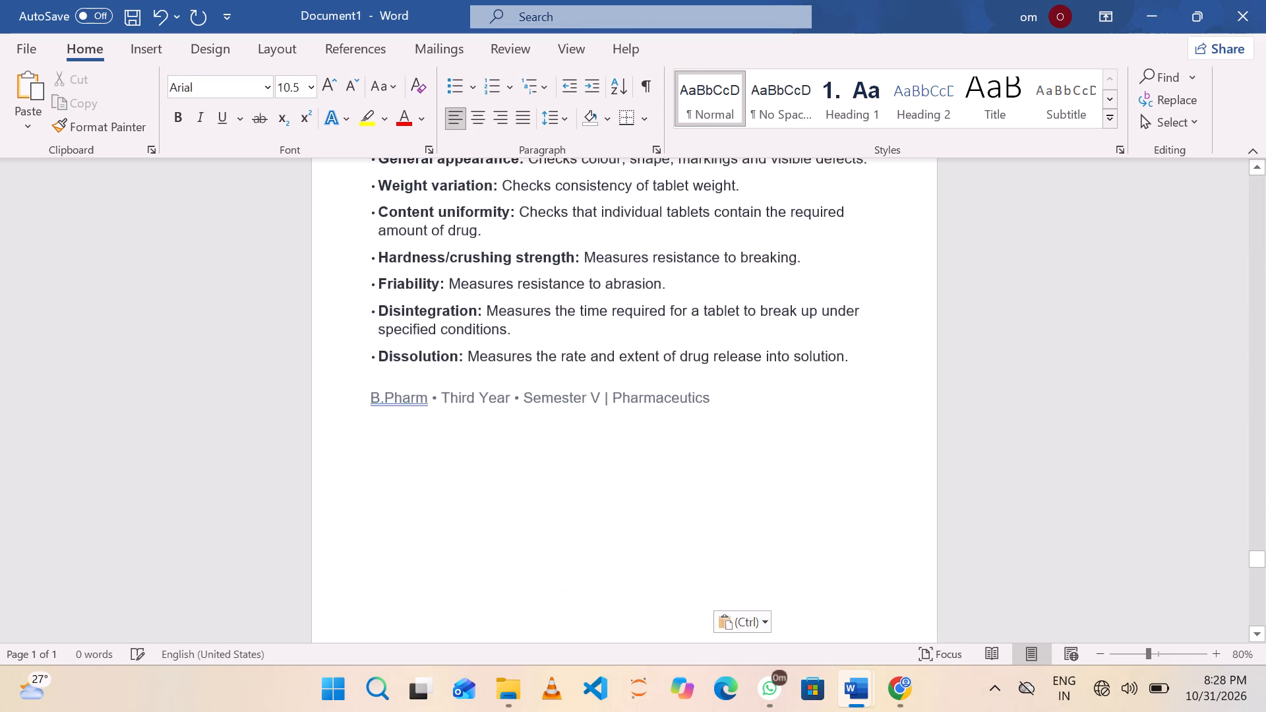
scroll(555, 376, up, 9)
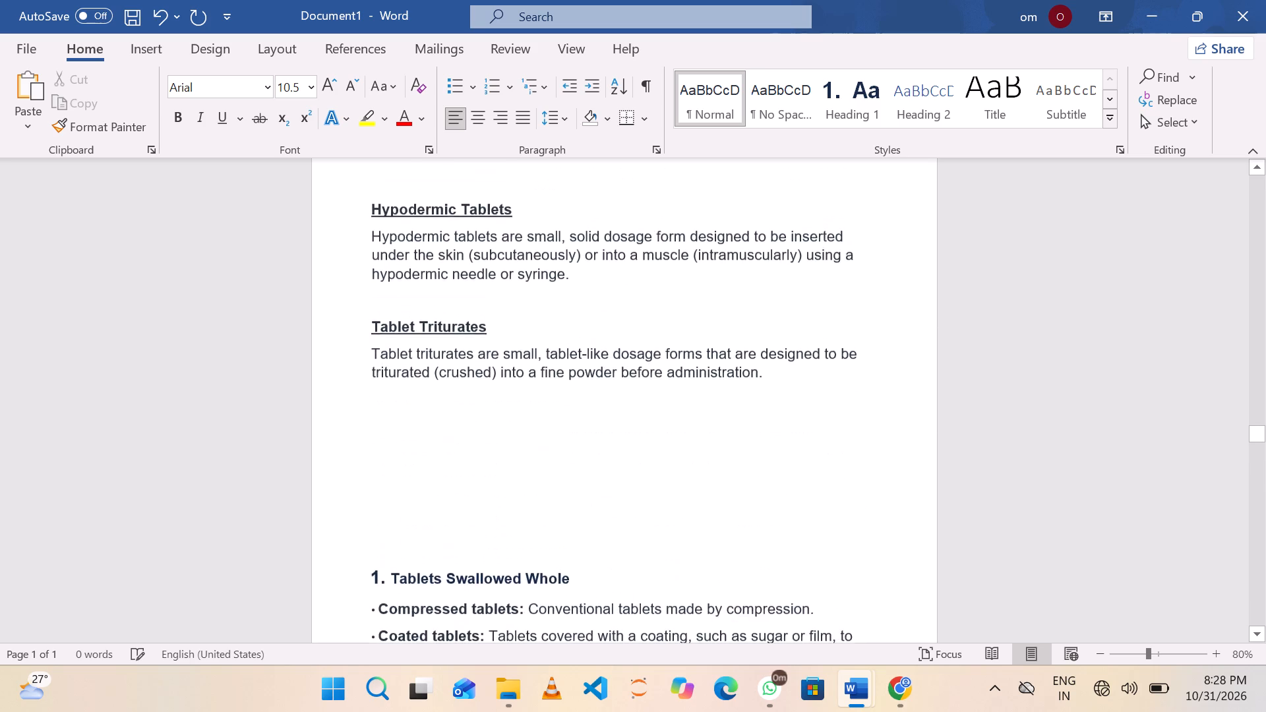
scroll(555, 376, up, 8)
scroll(555, 376, up, 20)
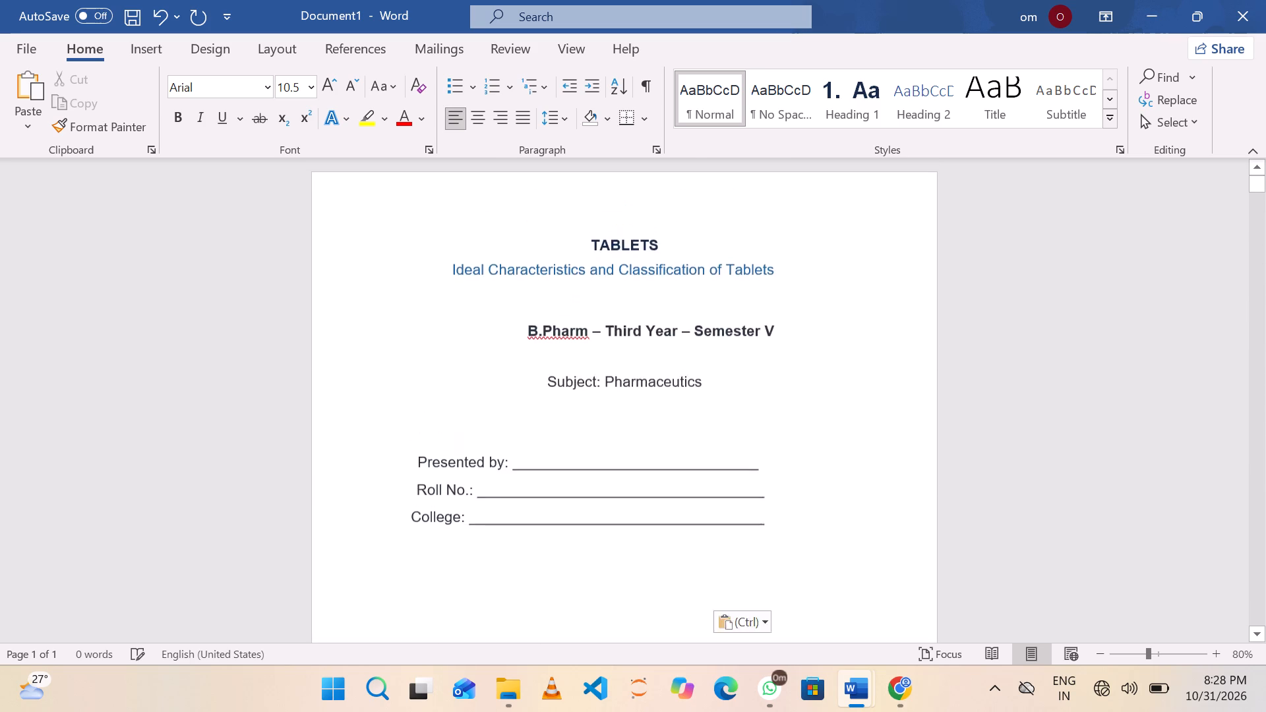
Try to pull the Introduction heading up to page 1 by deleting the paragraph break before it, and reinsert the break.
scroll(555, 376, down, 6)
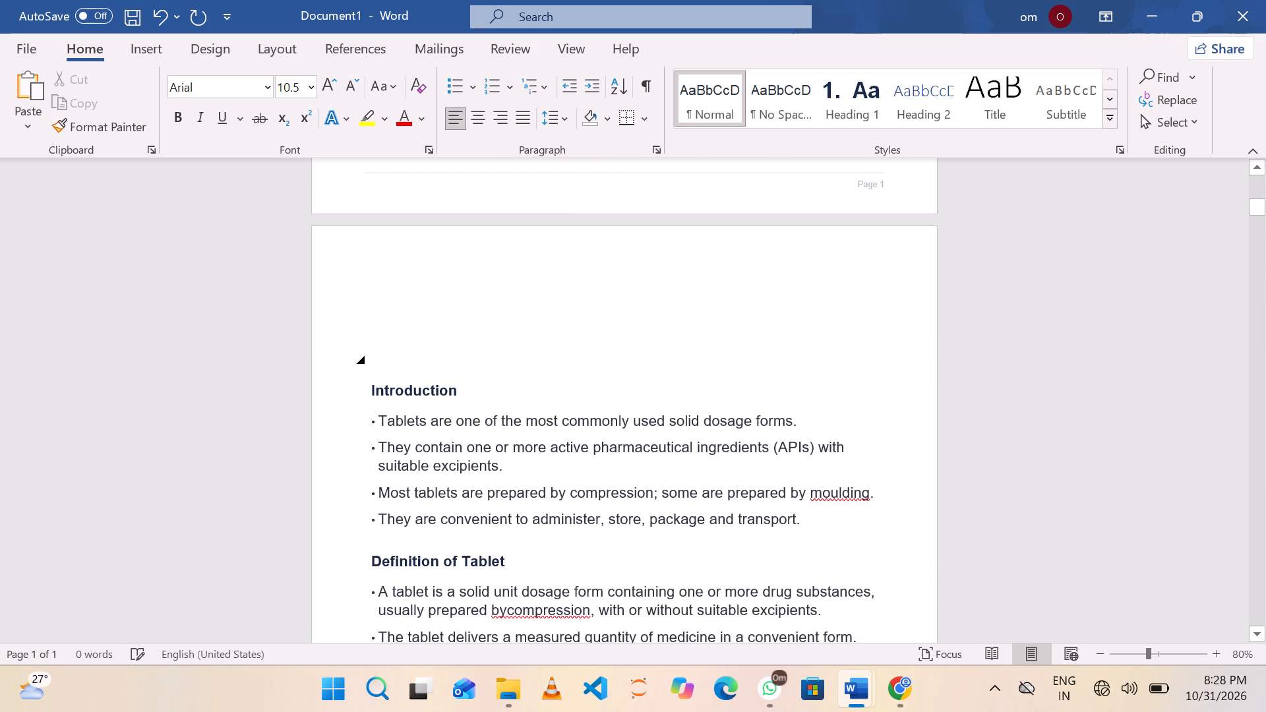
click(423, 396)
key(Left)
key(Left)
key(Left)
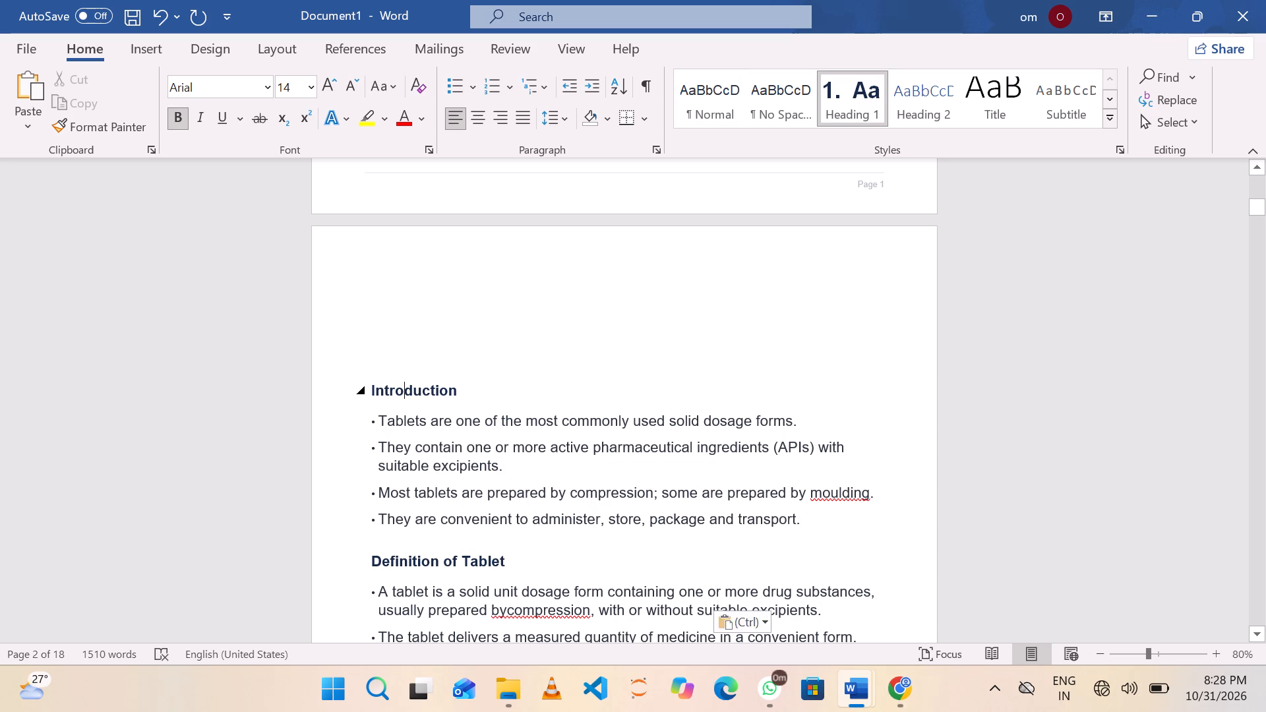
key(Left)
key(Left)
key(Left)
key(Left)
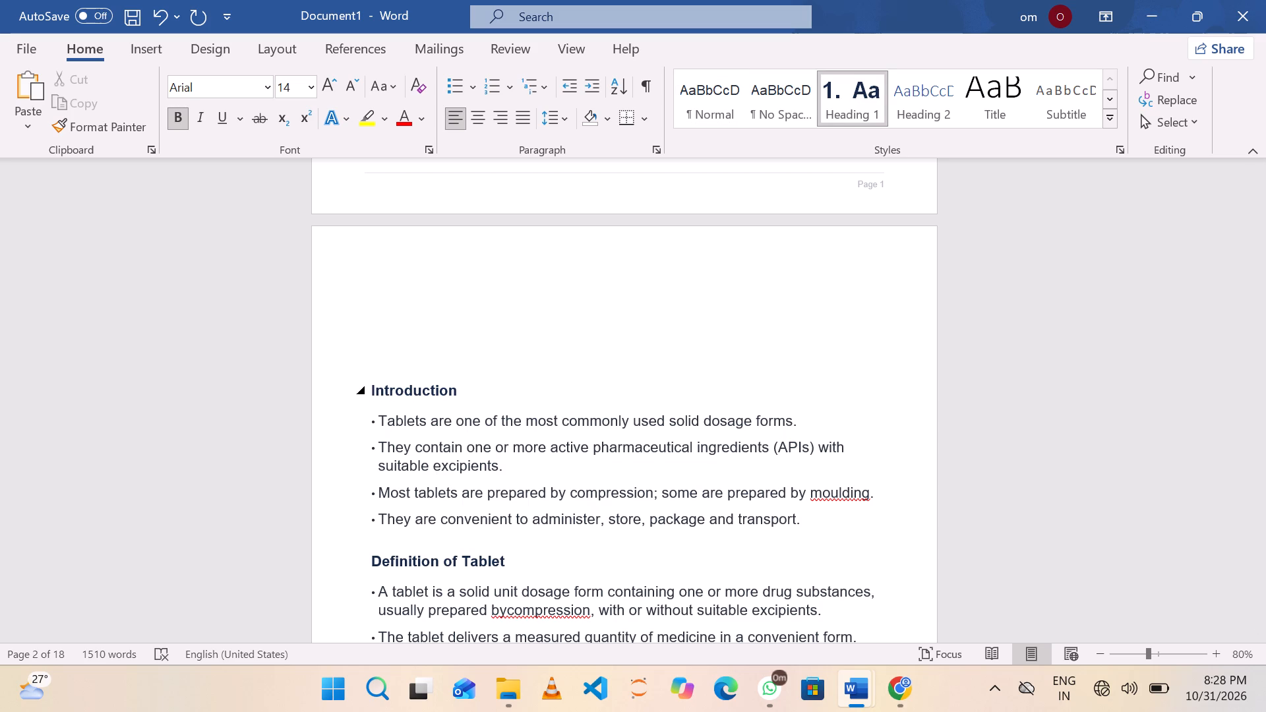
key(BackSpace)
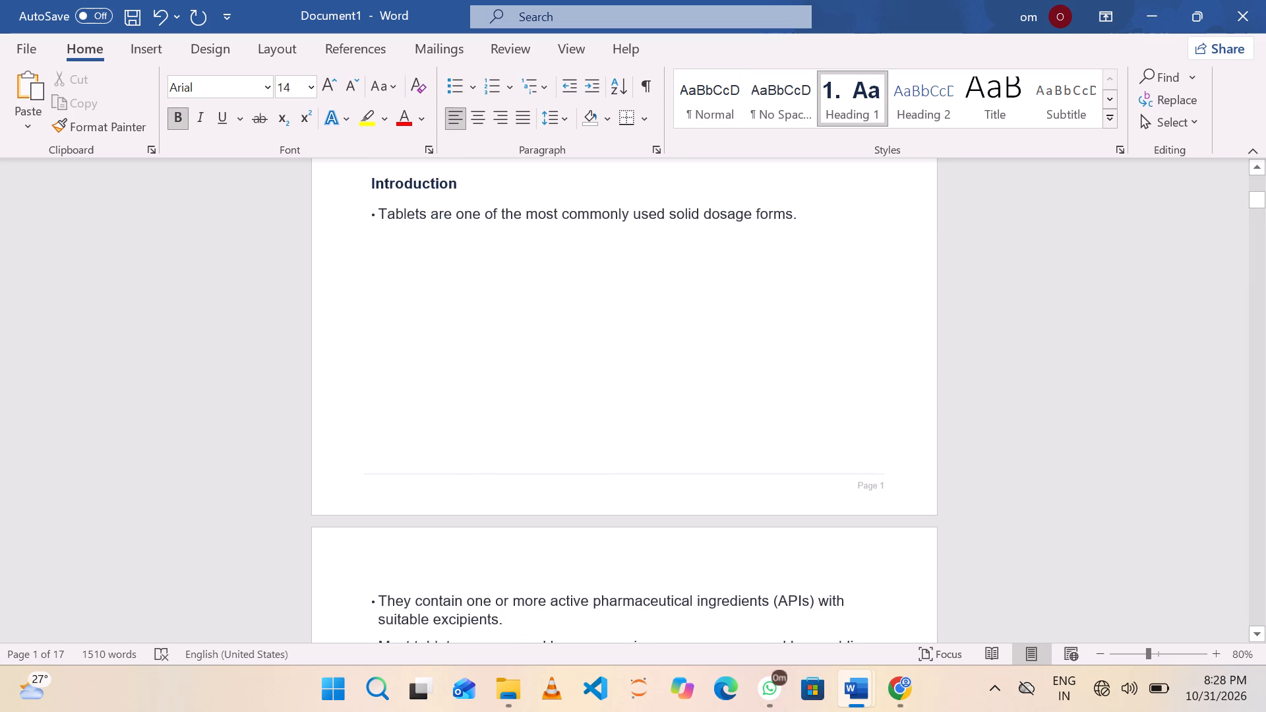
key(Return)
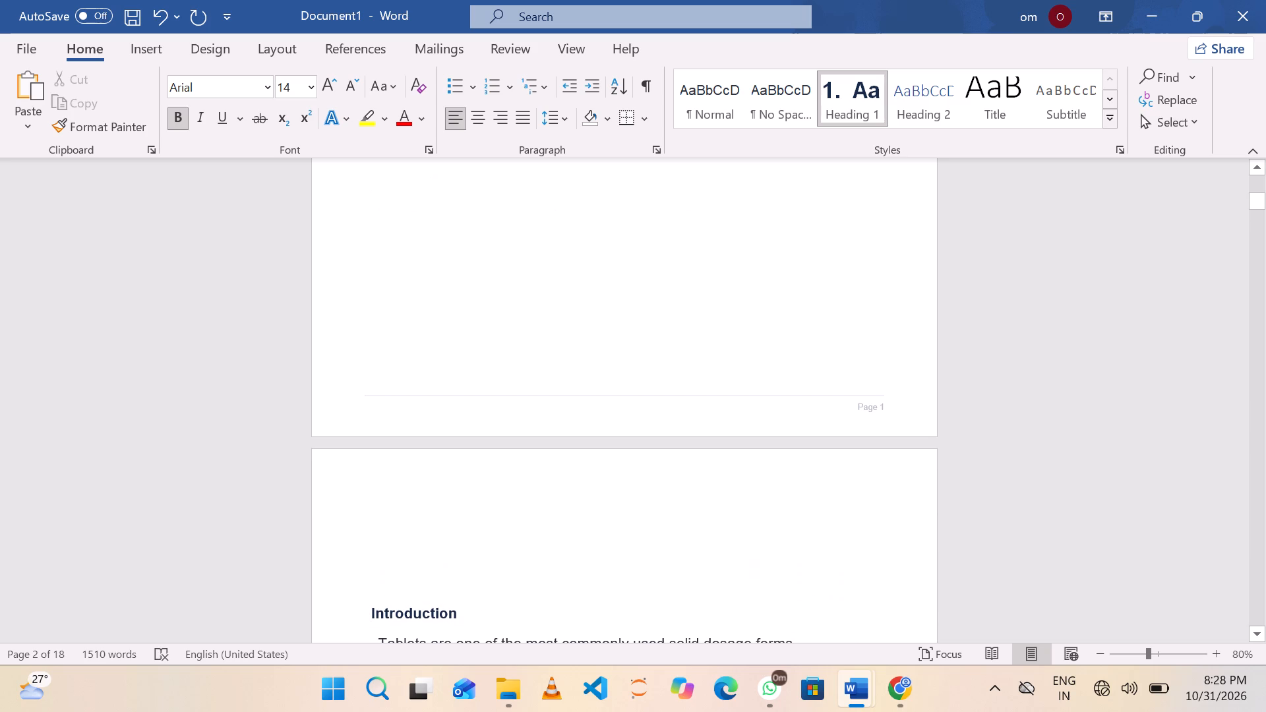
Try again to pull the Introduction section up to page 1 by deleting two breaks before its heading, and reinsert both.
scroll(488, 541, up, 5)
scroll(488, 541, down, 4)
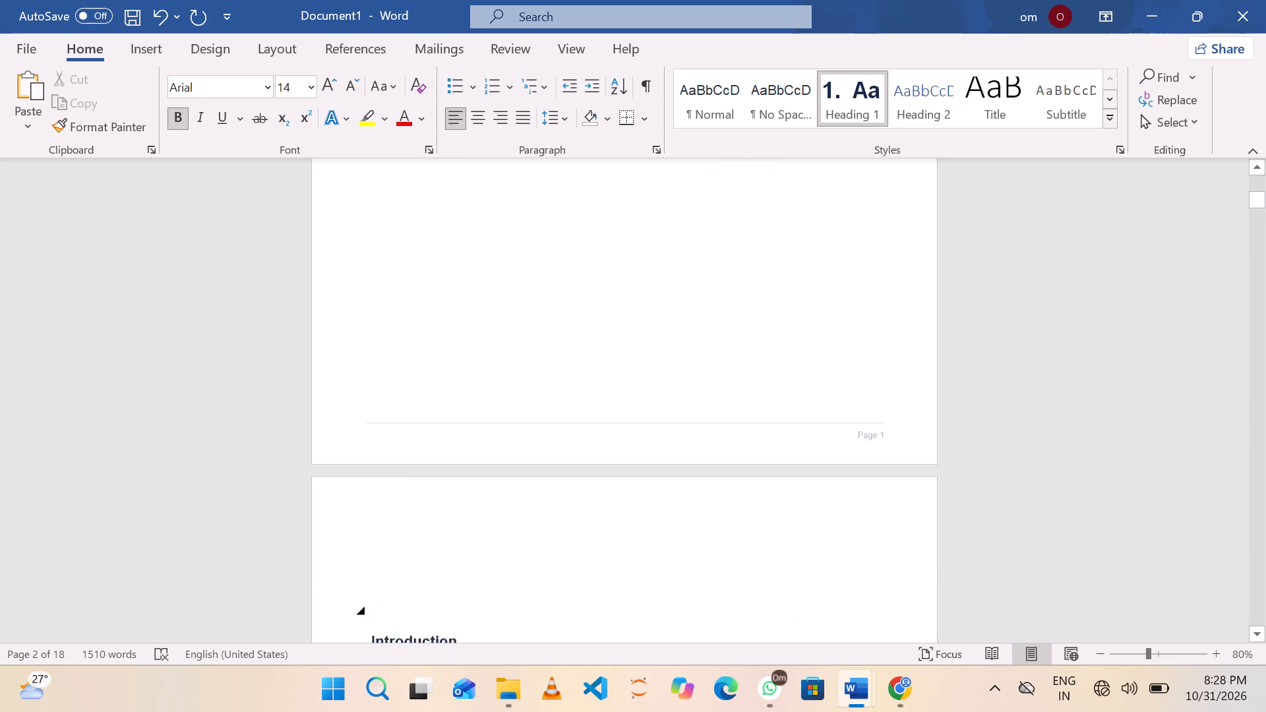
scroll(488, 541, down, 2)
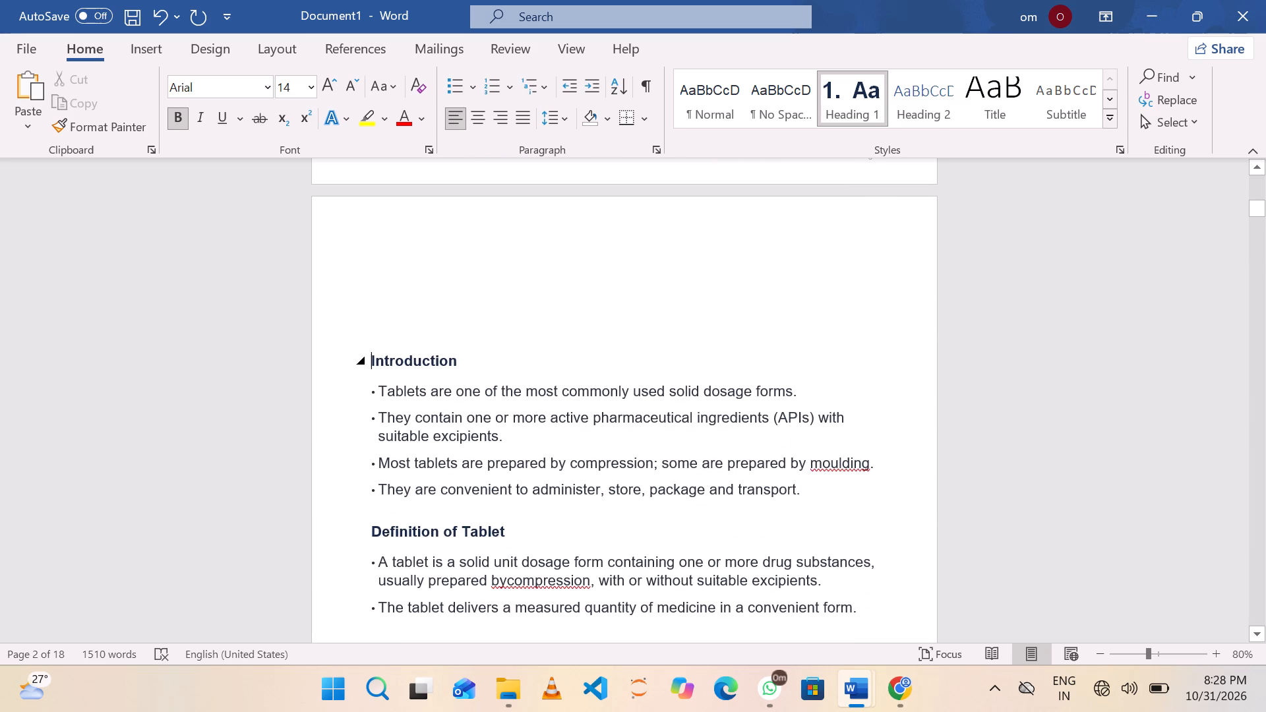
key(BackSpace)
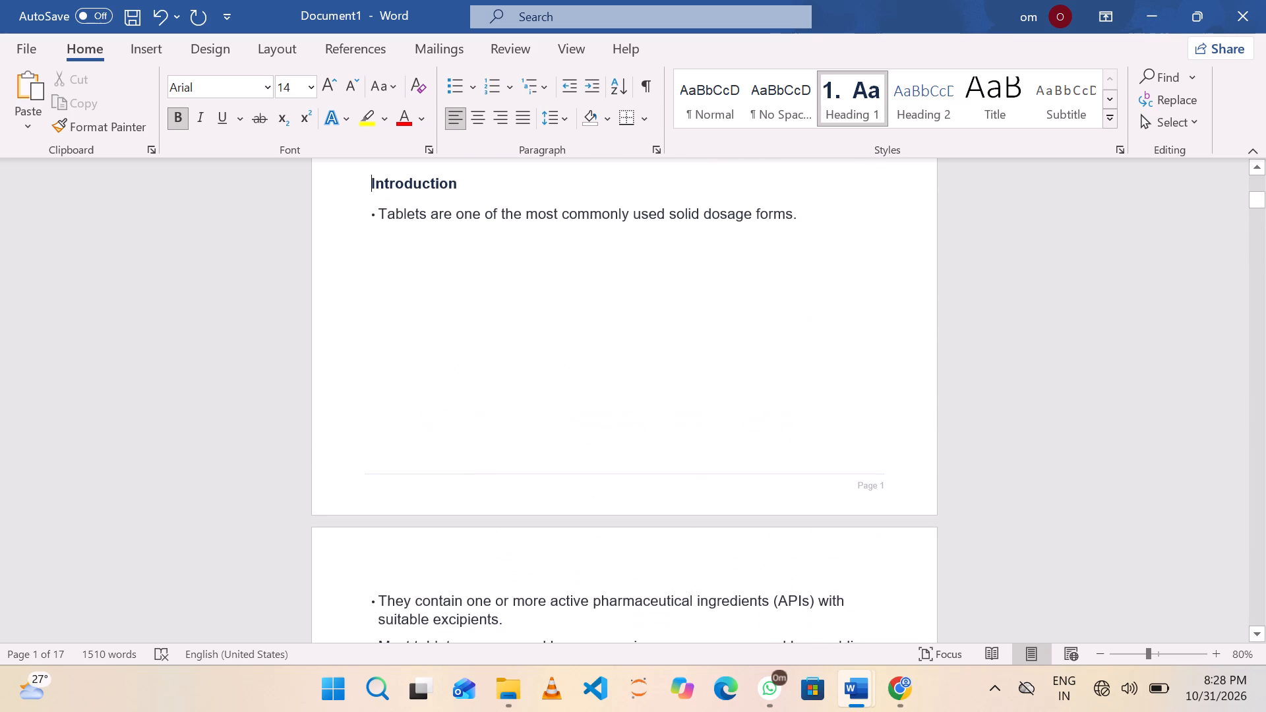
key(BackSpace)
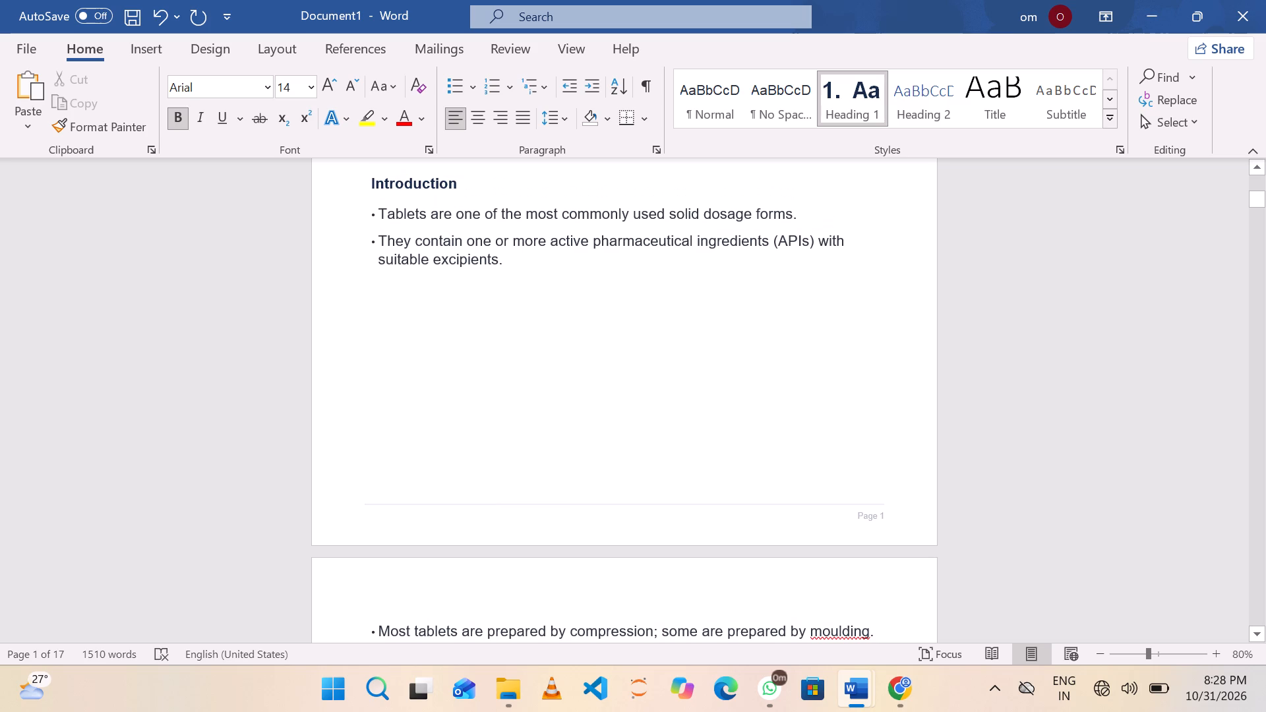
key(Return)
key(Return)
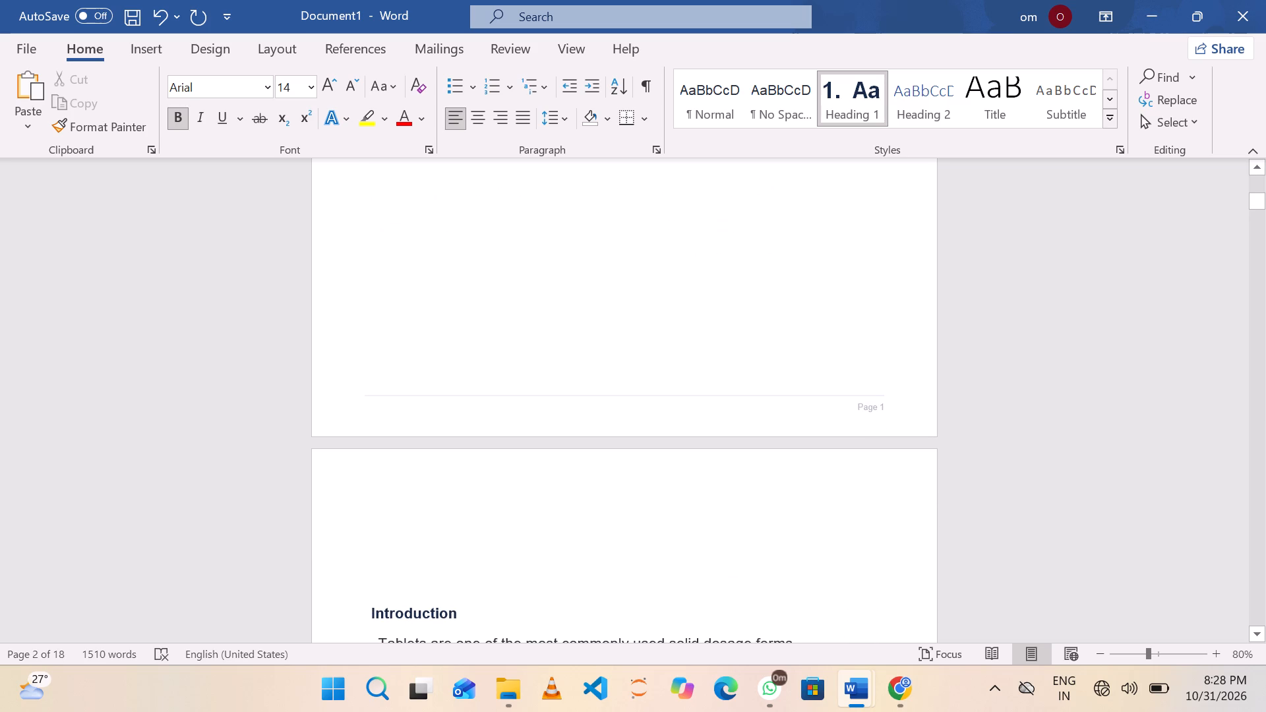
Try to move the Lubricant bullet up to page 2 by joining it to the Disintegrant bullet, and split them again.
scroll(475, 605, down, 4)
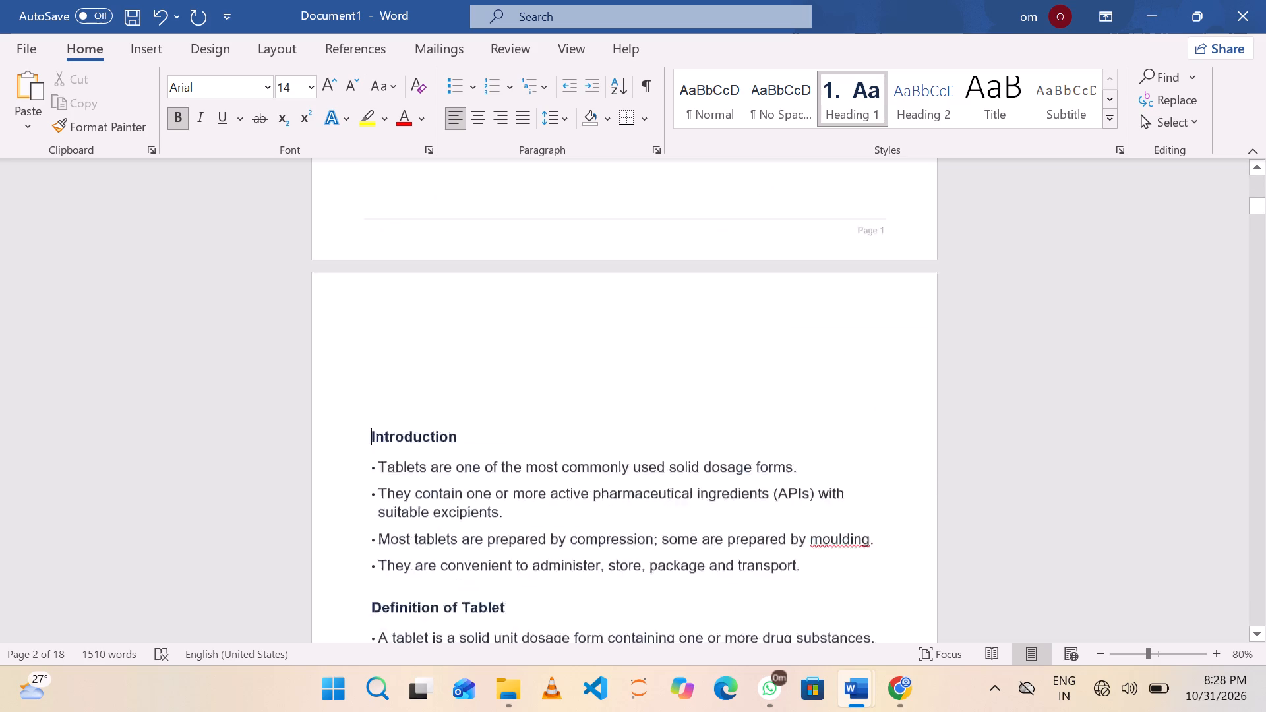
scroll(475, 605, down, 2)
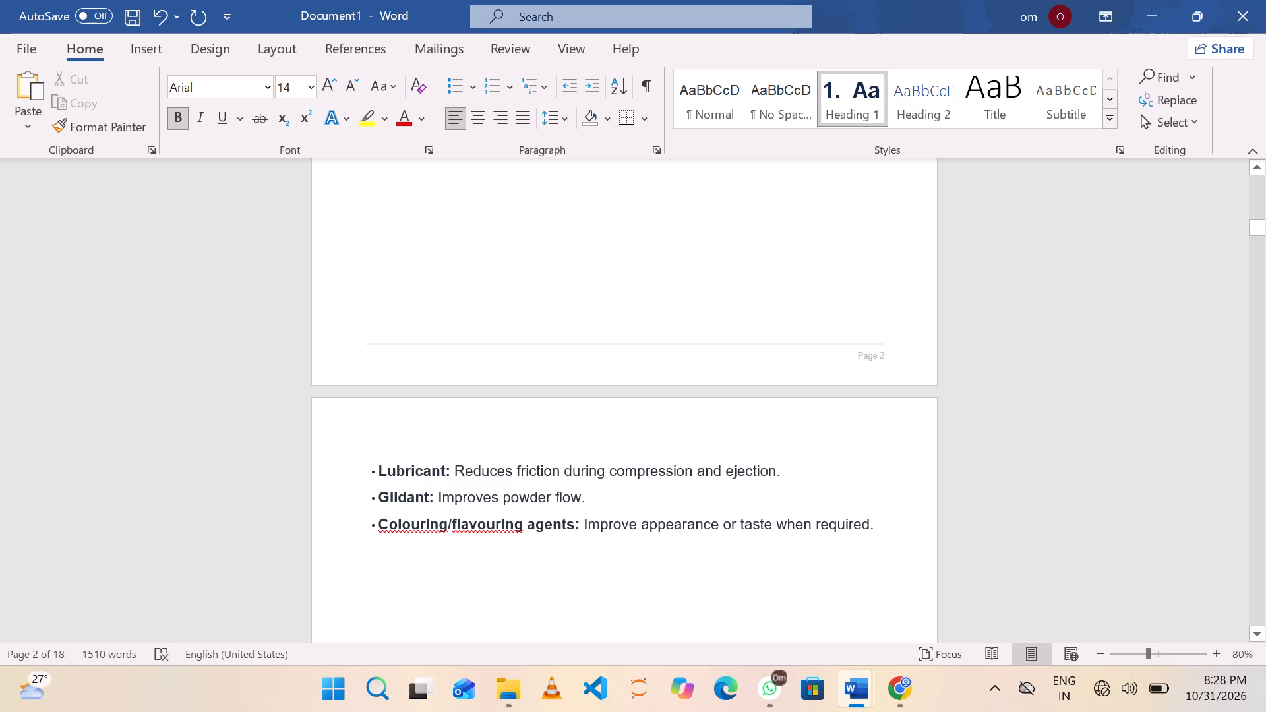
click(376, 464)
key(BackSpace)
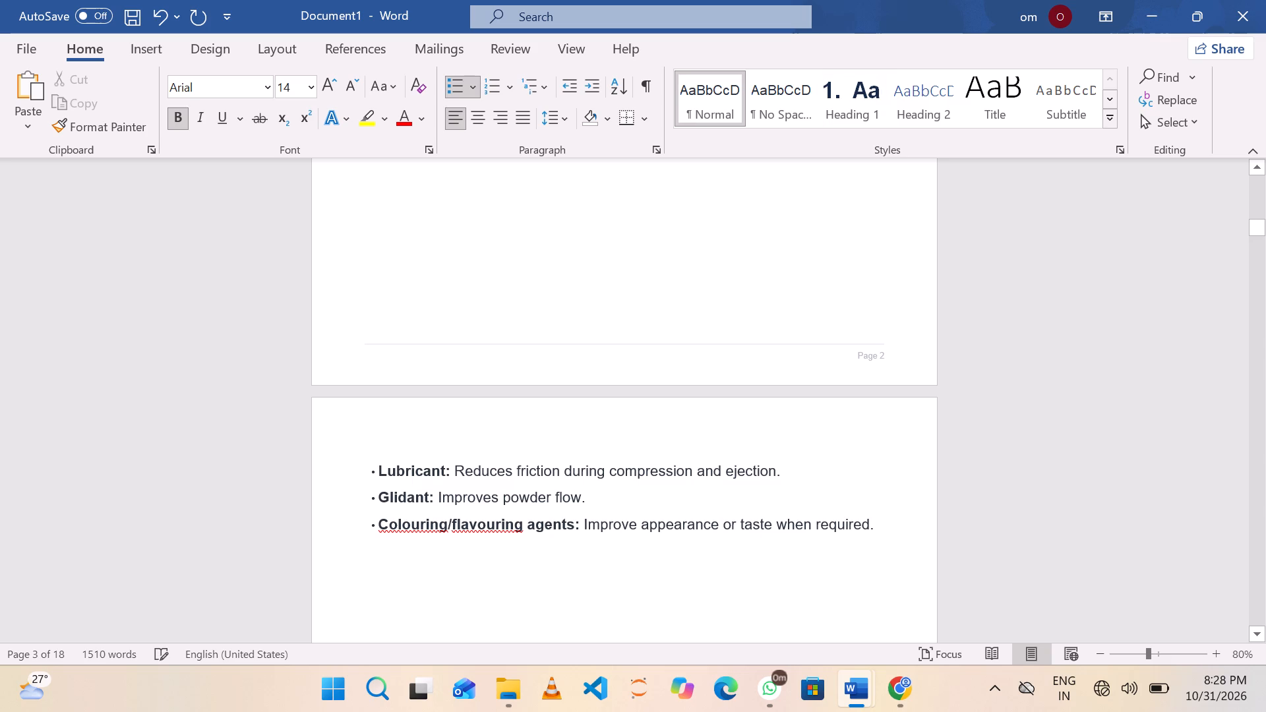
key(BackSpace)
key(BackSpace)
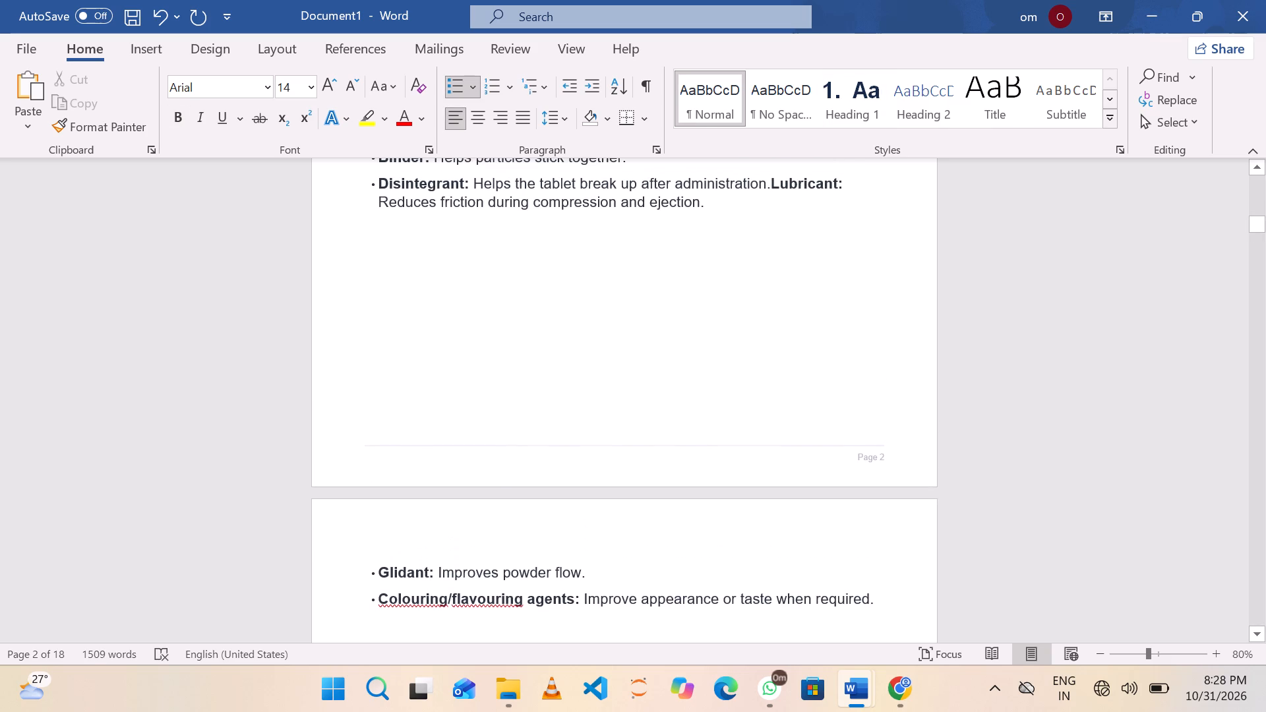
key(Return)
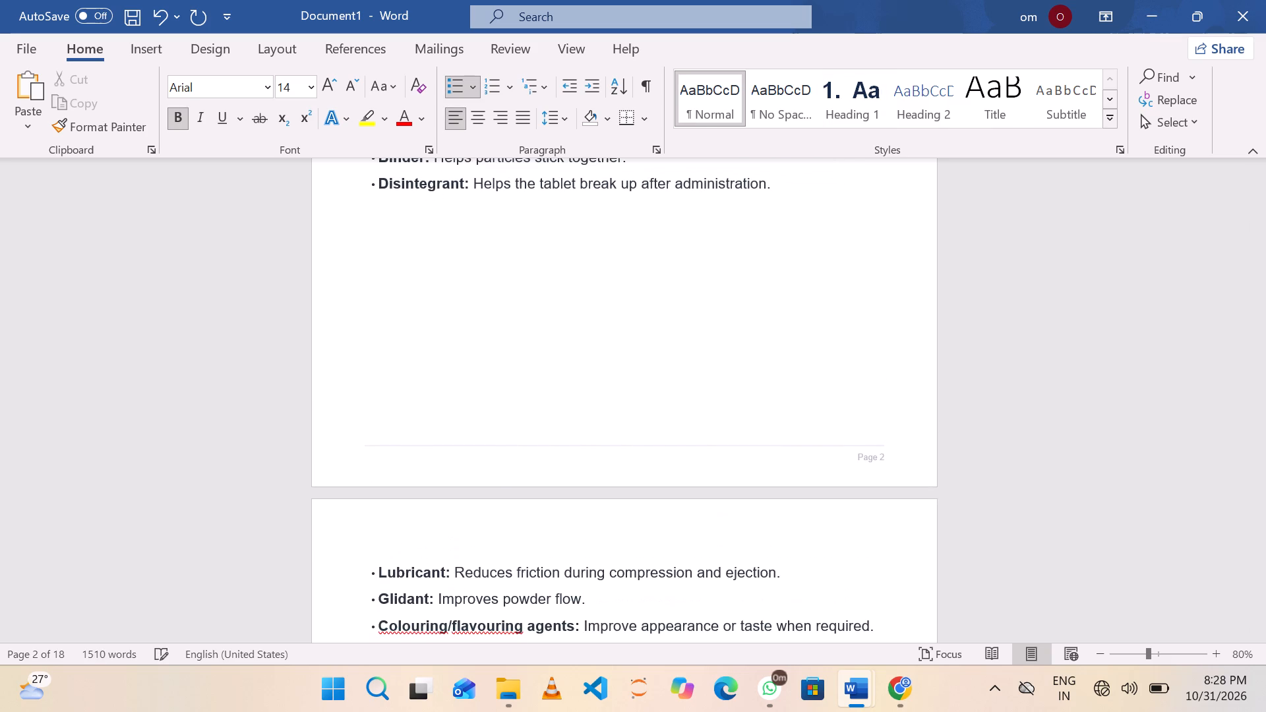
Examine page 3 and the Ideal Characteristics of Tablets list for blank areas.
key(Down)
key(Down)
key(Down)
key(Down)
key(Down)
key(Down)
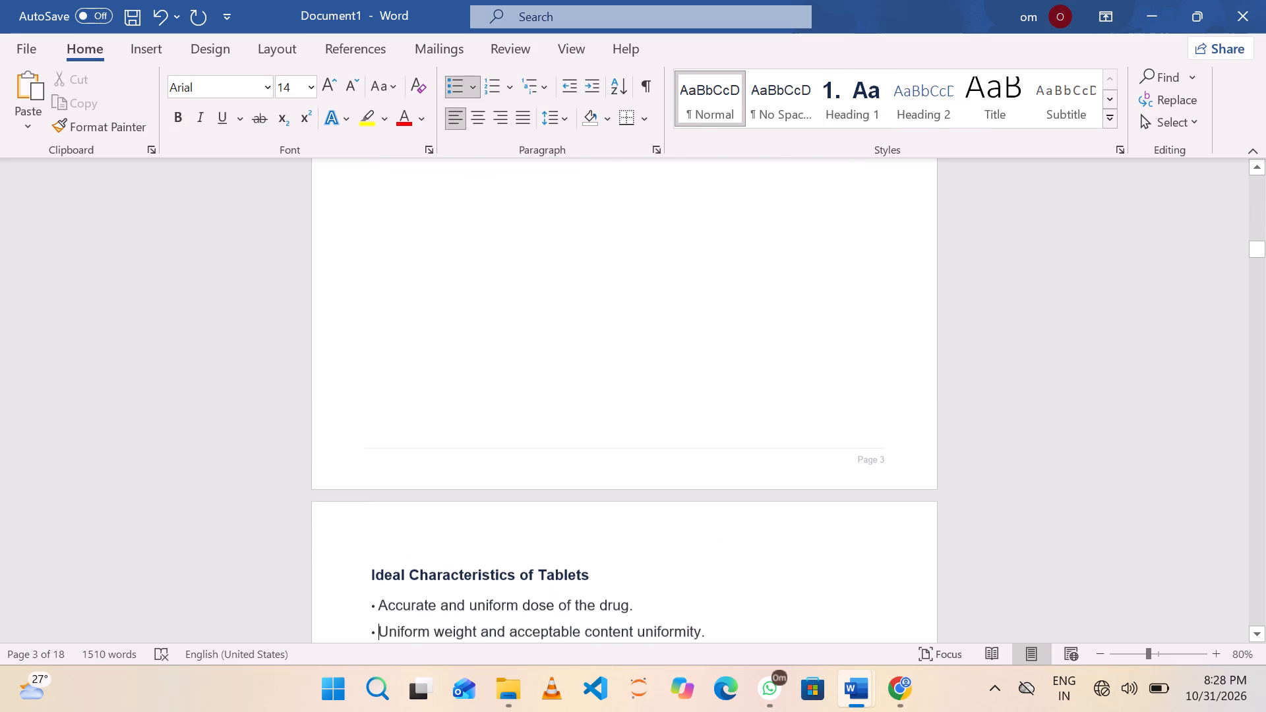
key(Down)
key(Down)
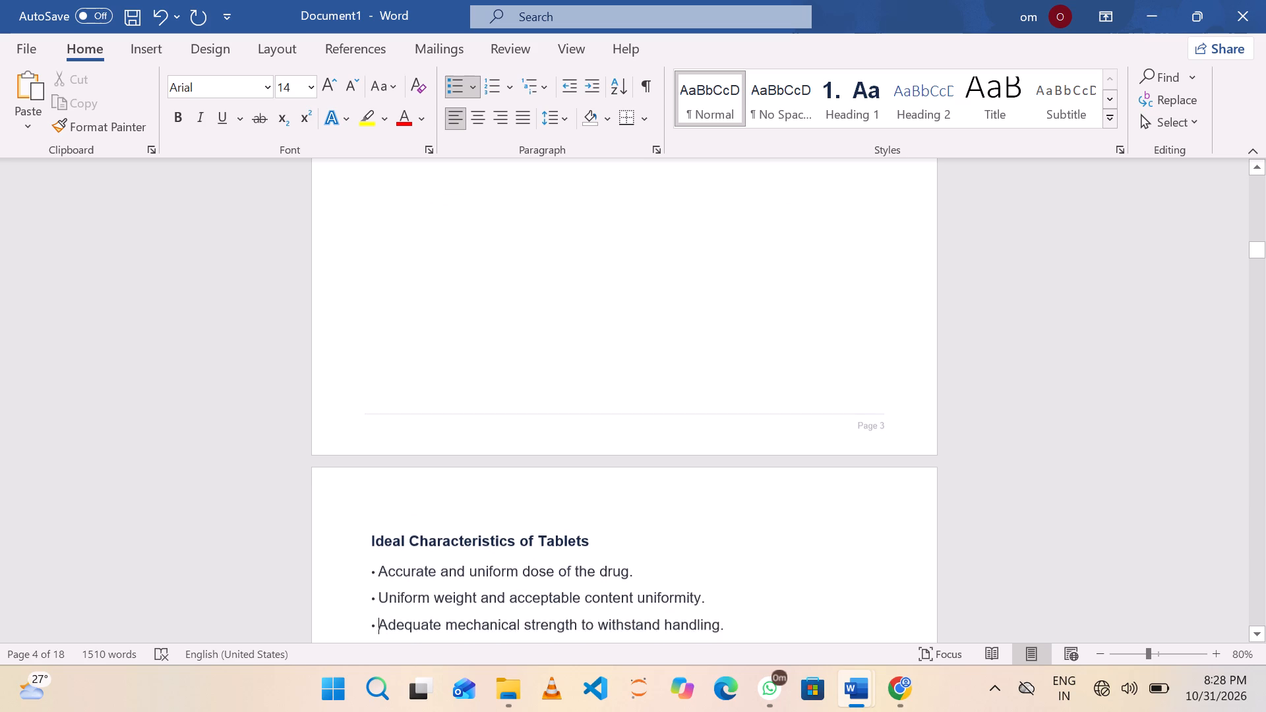
key(Down)
key(Down)
key(Down)
key(Down)
key(Down)
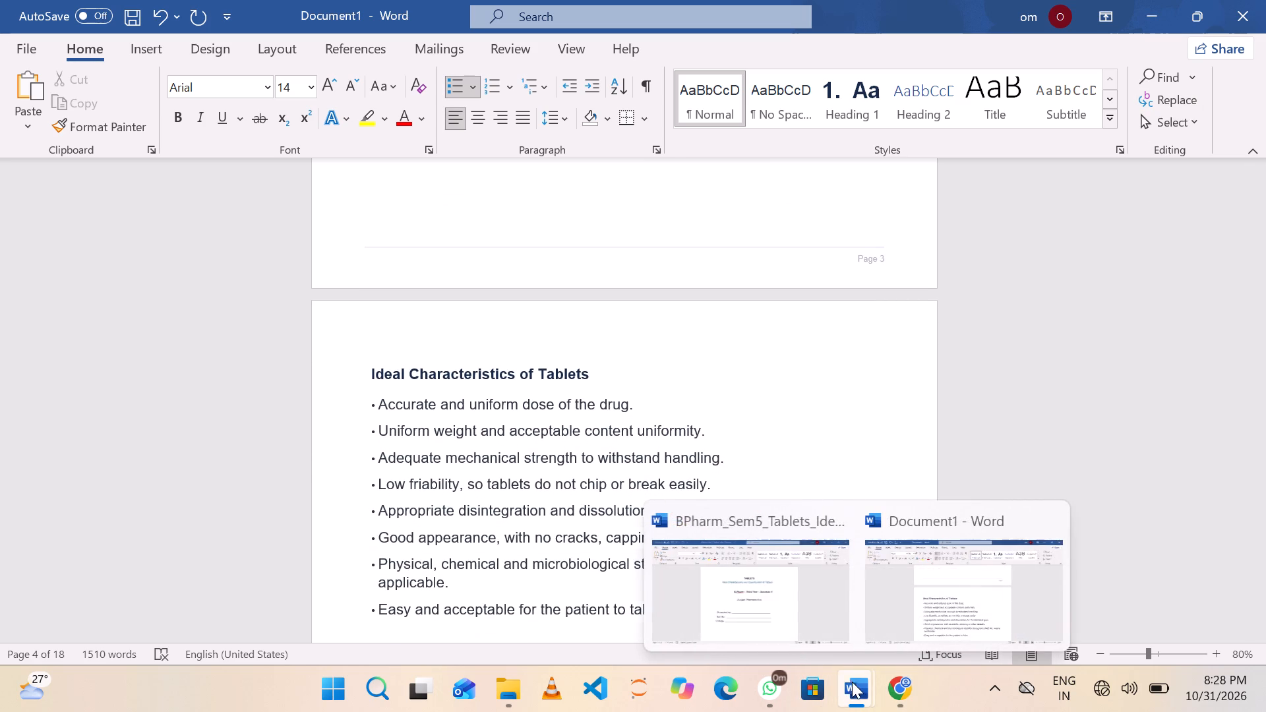
Close the new document copy without saving it and return to the original tablets notes.
drag(854, 682, 837, 707)
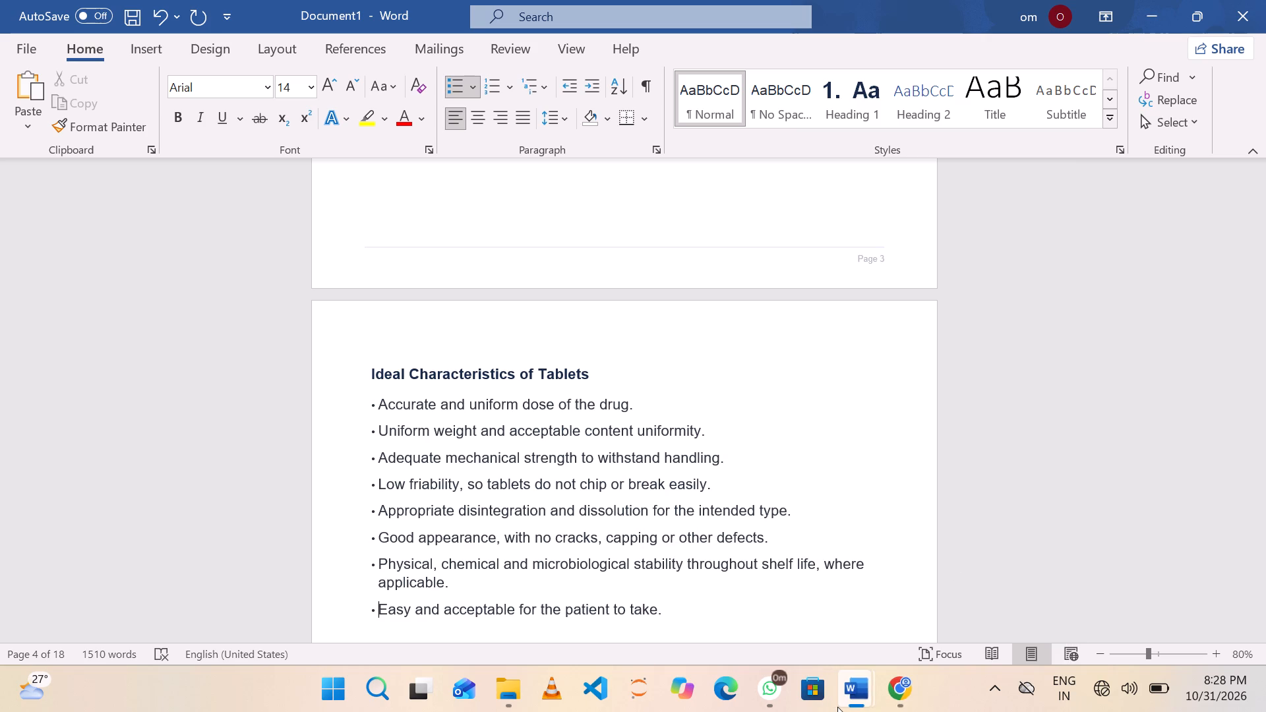
click(837, 707)
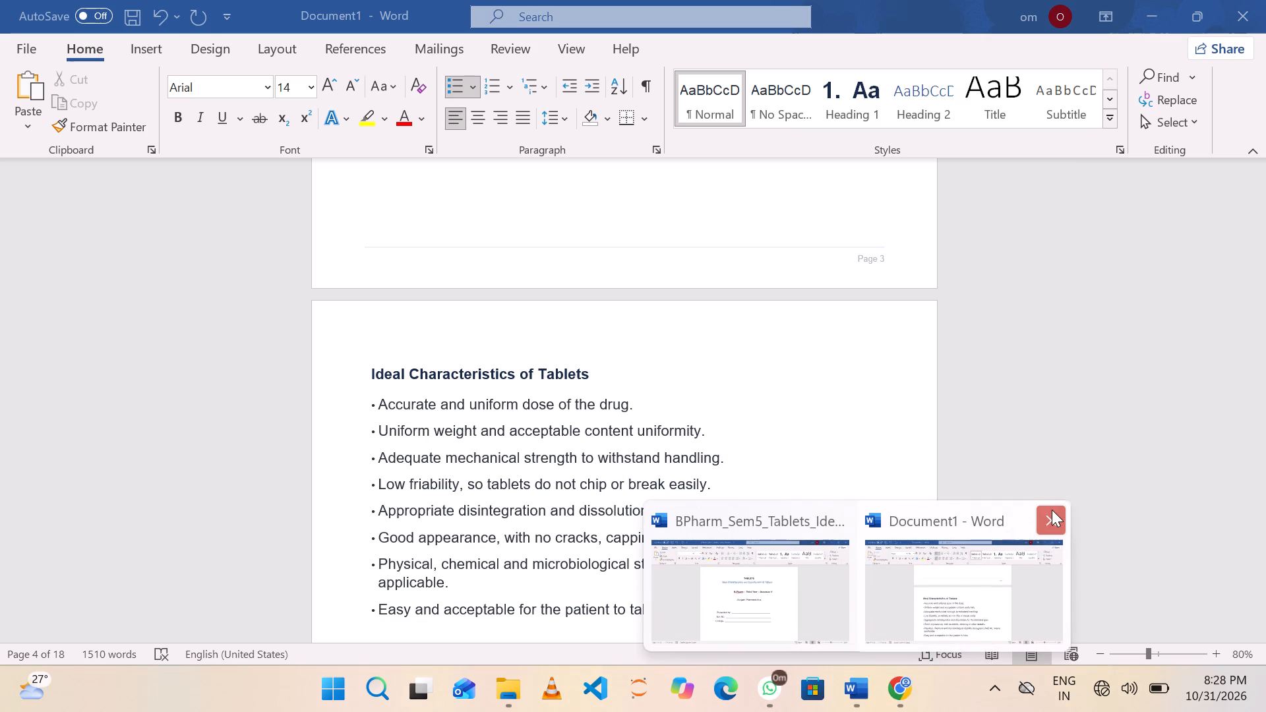
click(1056, 513)
click(1056, 513)
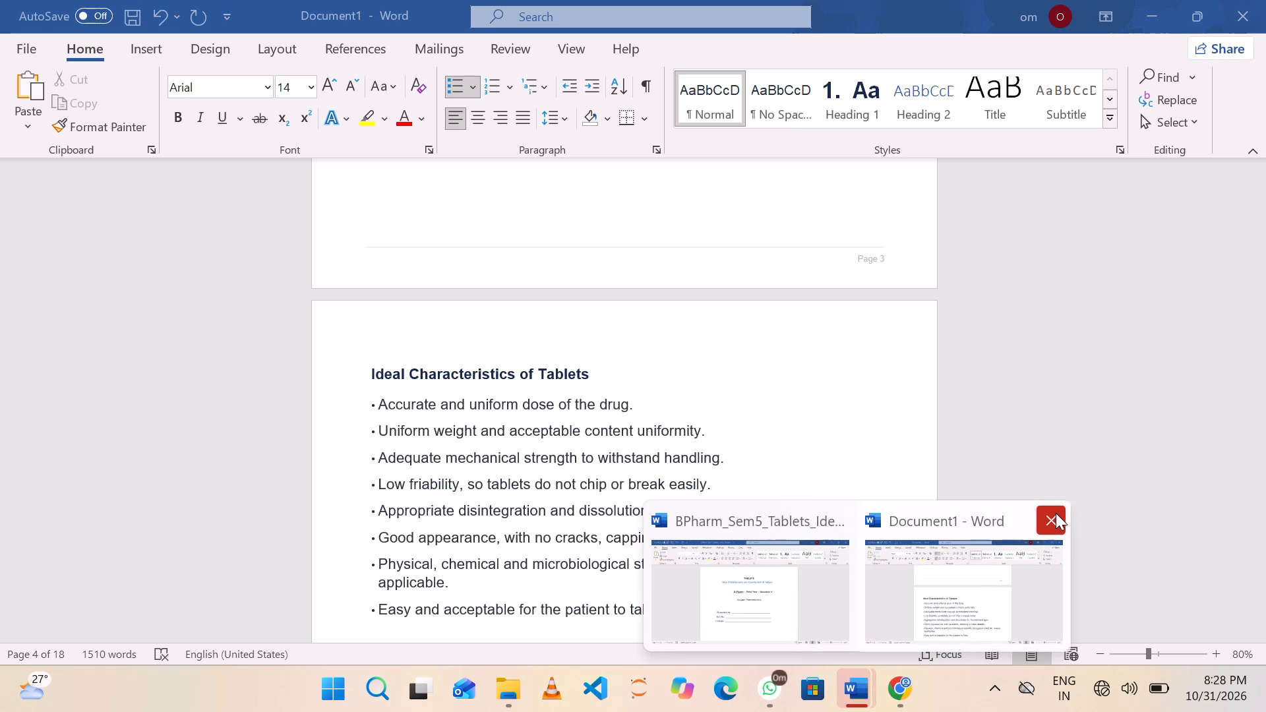
click(1056, 513)
double_click(1056, 513)
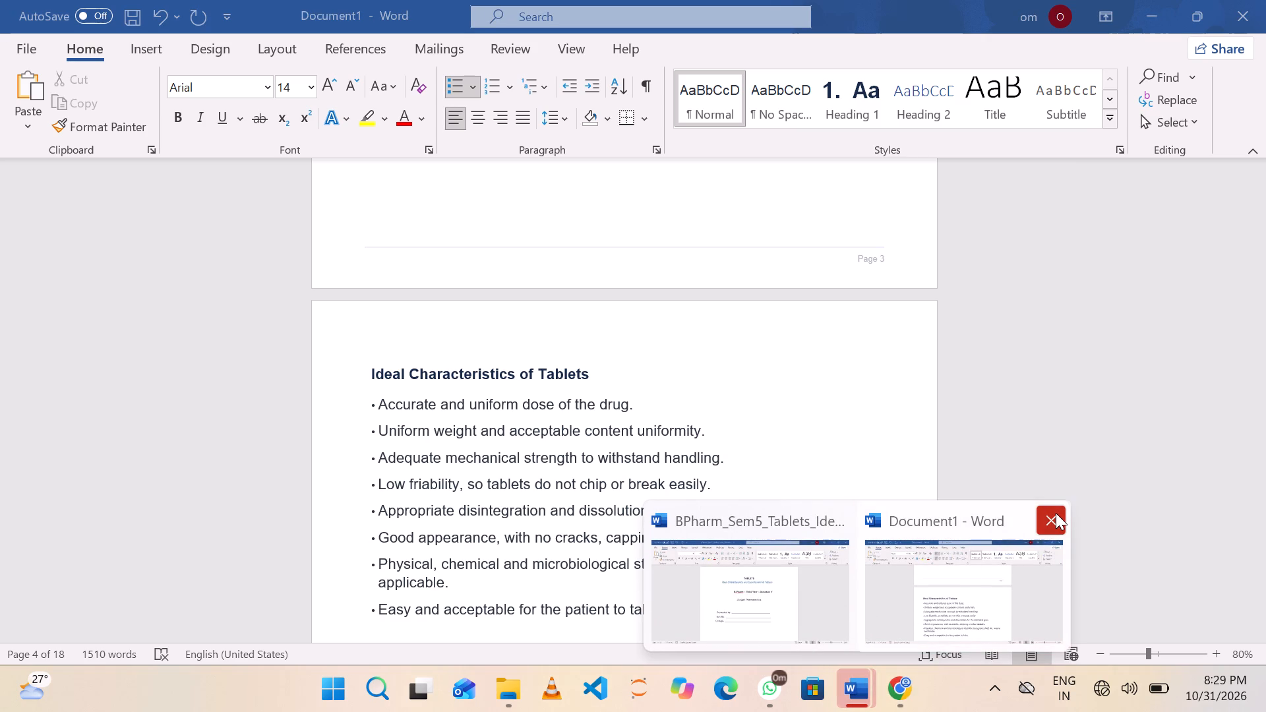
click(1042, 518)
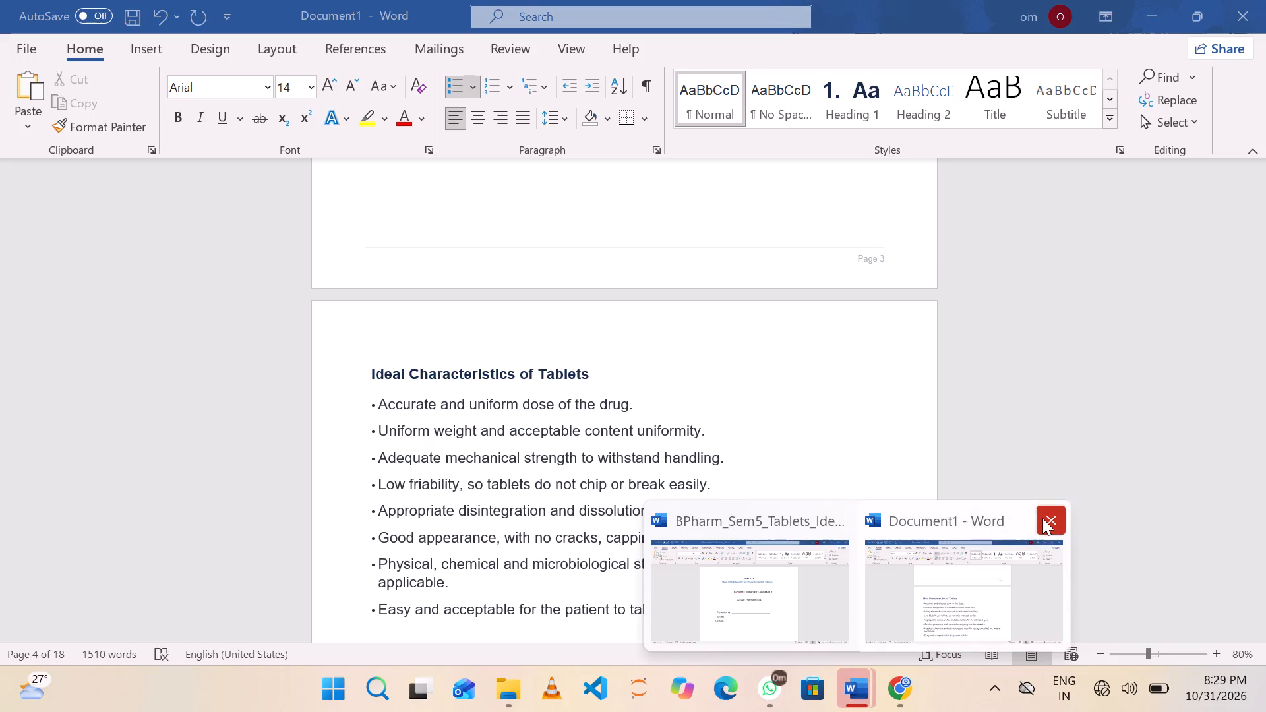
triple_click(1042, 518)
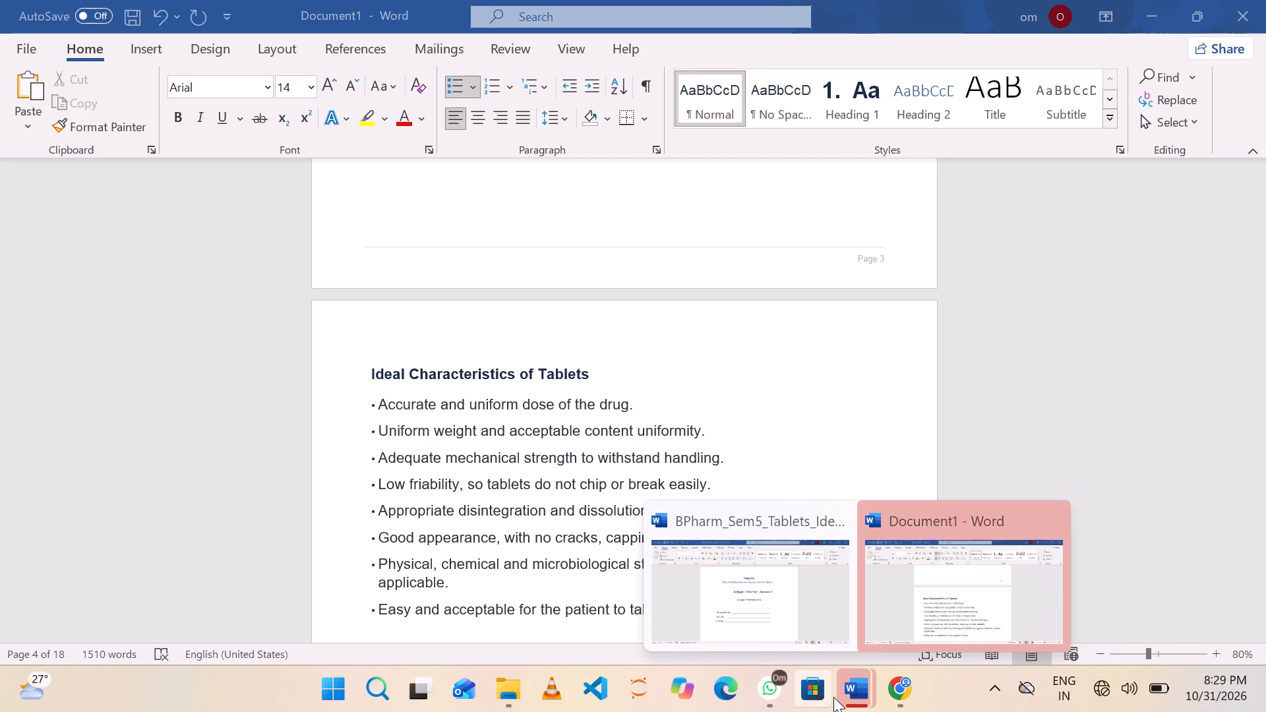
click(764, 574)
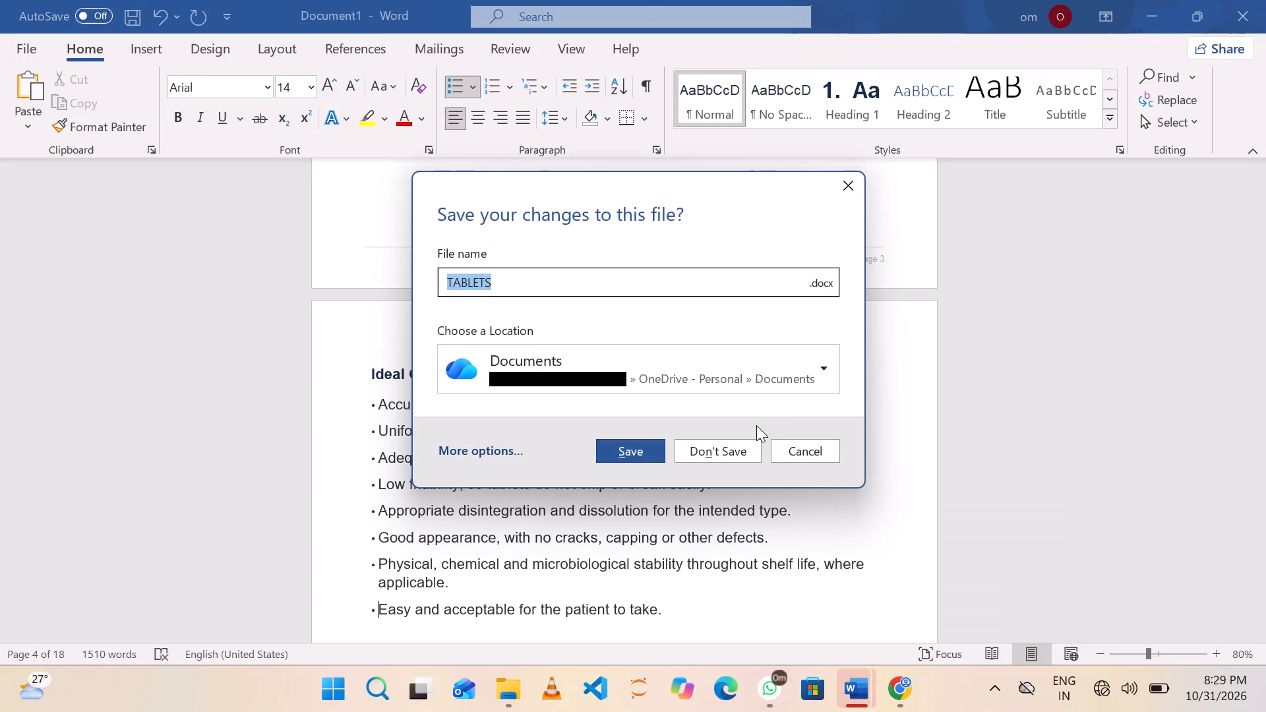
click(739, 448)
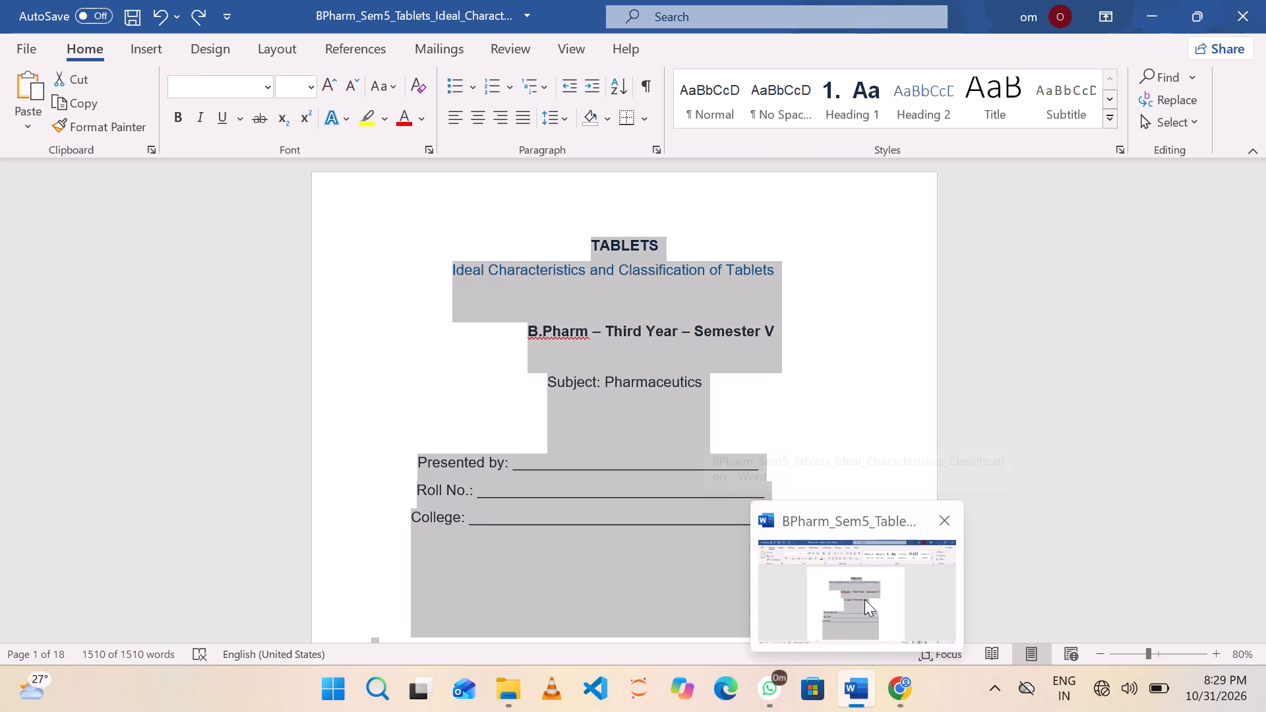
Deselect the text and examine the first three pages of the original tablets notes for blank areas.
click(754, 385)
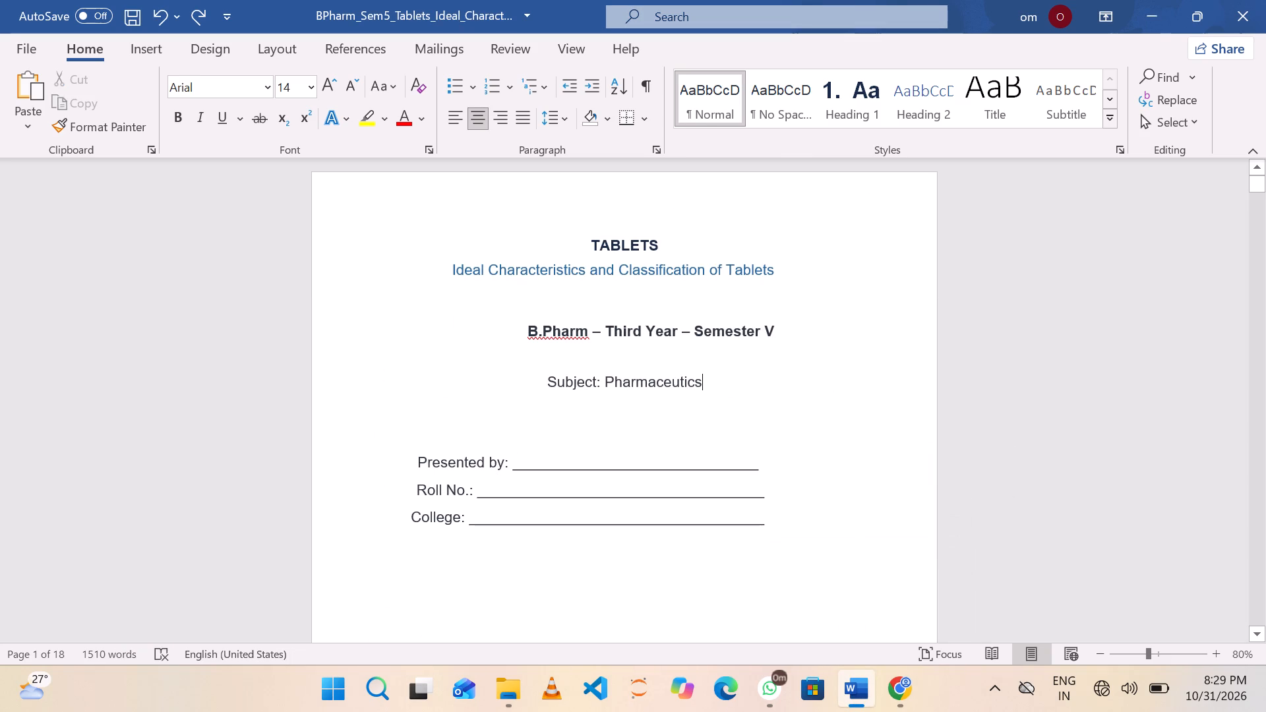
scroll(754, 385, down, 7)
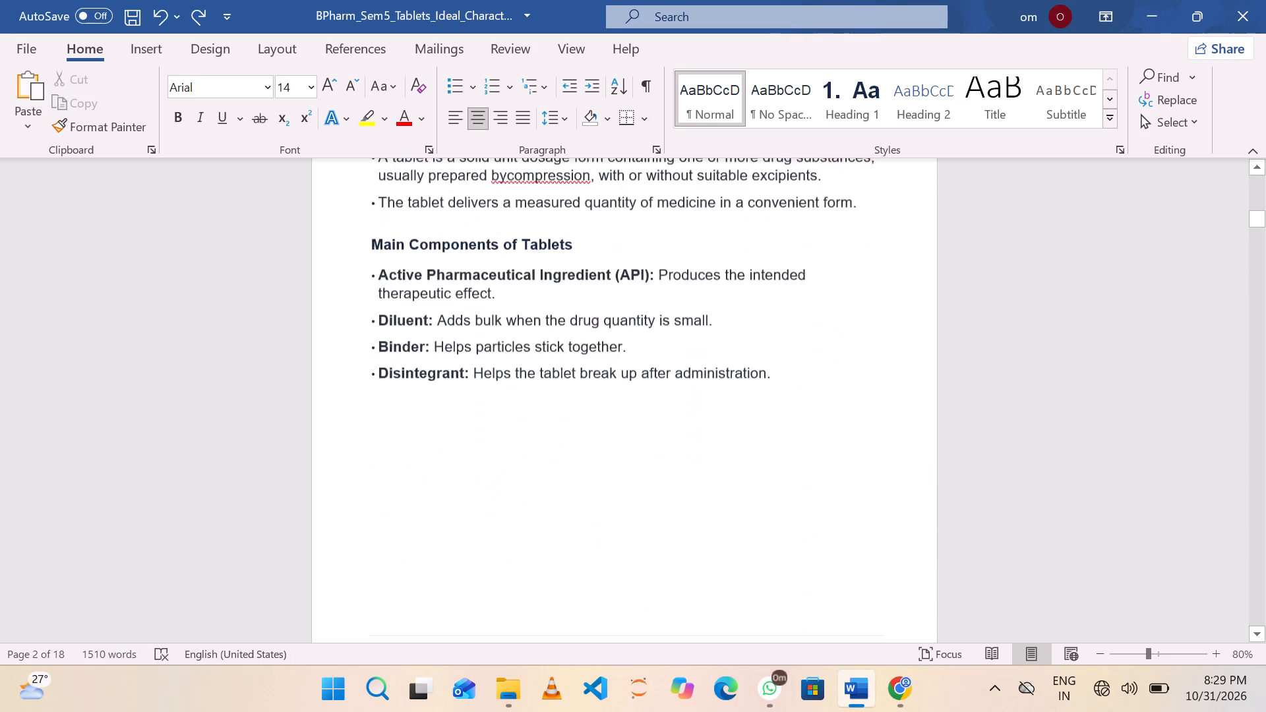
scroll(754, 385, down, 11)
scroll(754, 385, up, 13)
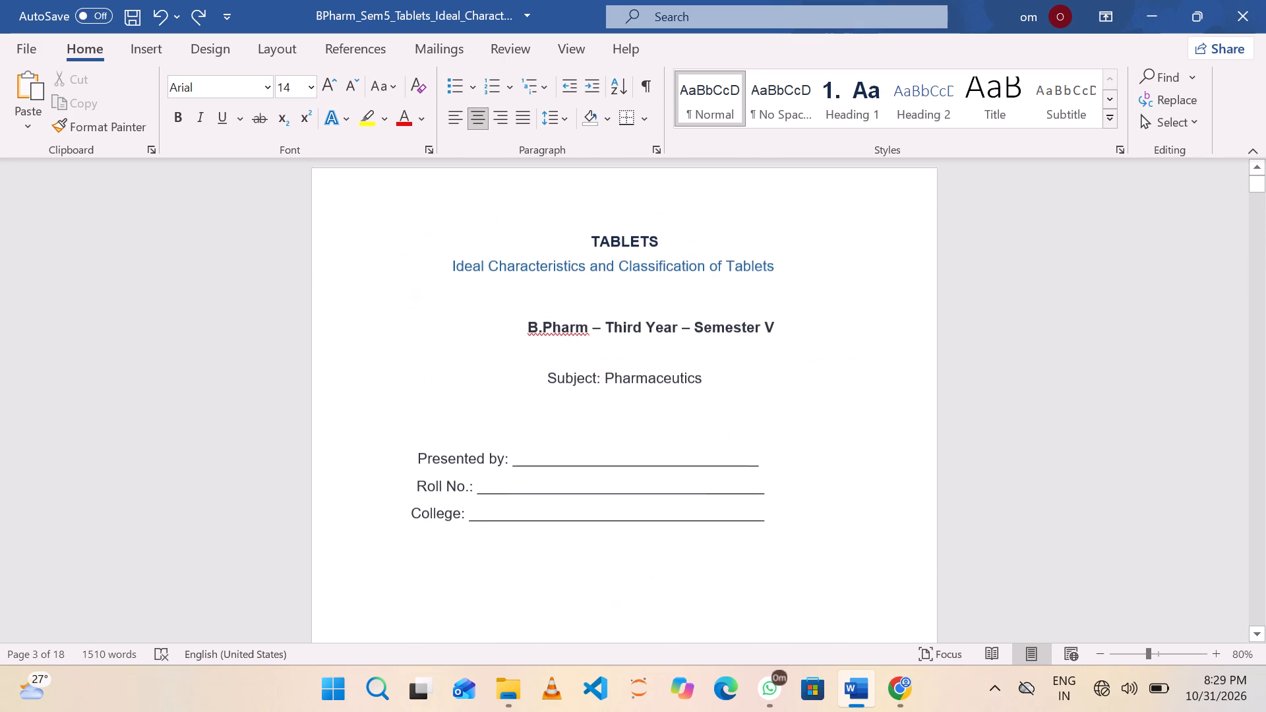
scroll(754, 385, up, 3)
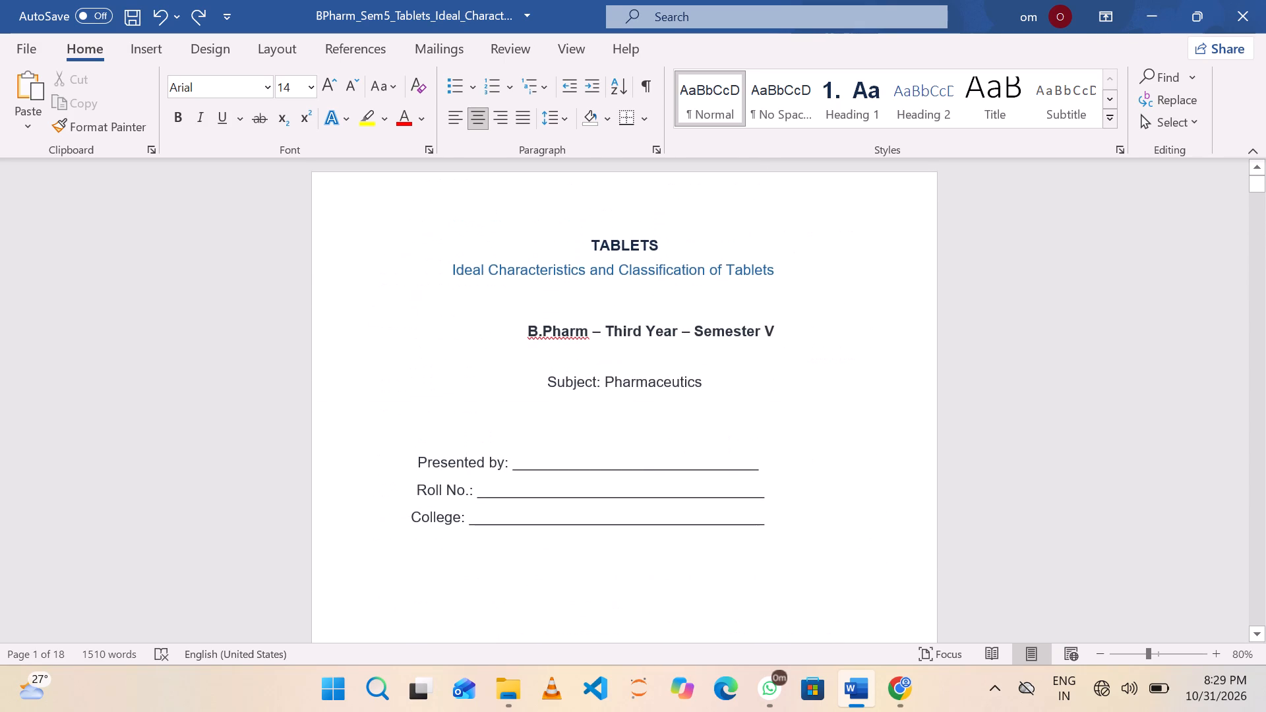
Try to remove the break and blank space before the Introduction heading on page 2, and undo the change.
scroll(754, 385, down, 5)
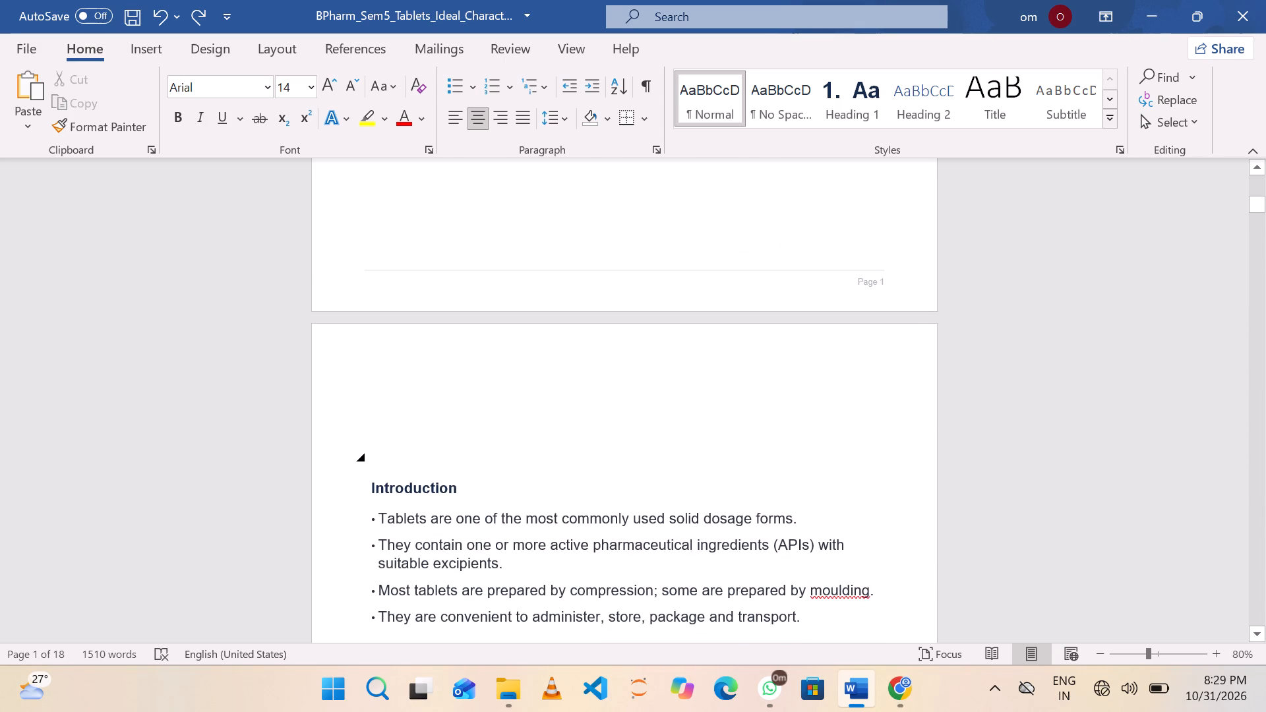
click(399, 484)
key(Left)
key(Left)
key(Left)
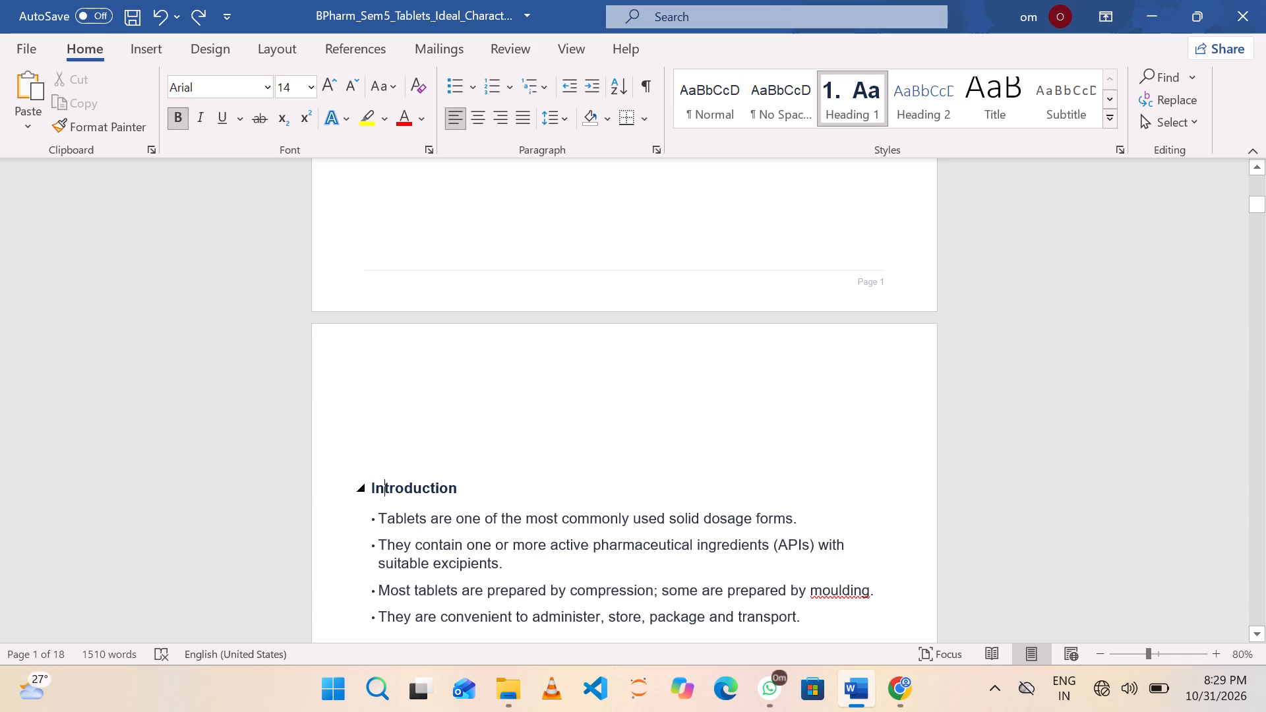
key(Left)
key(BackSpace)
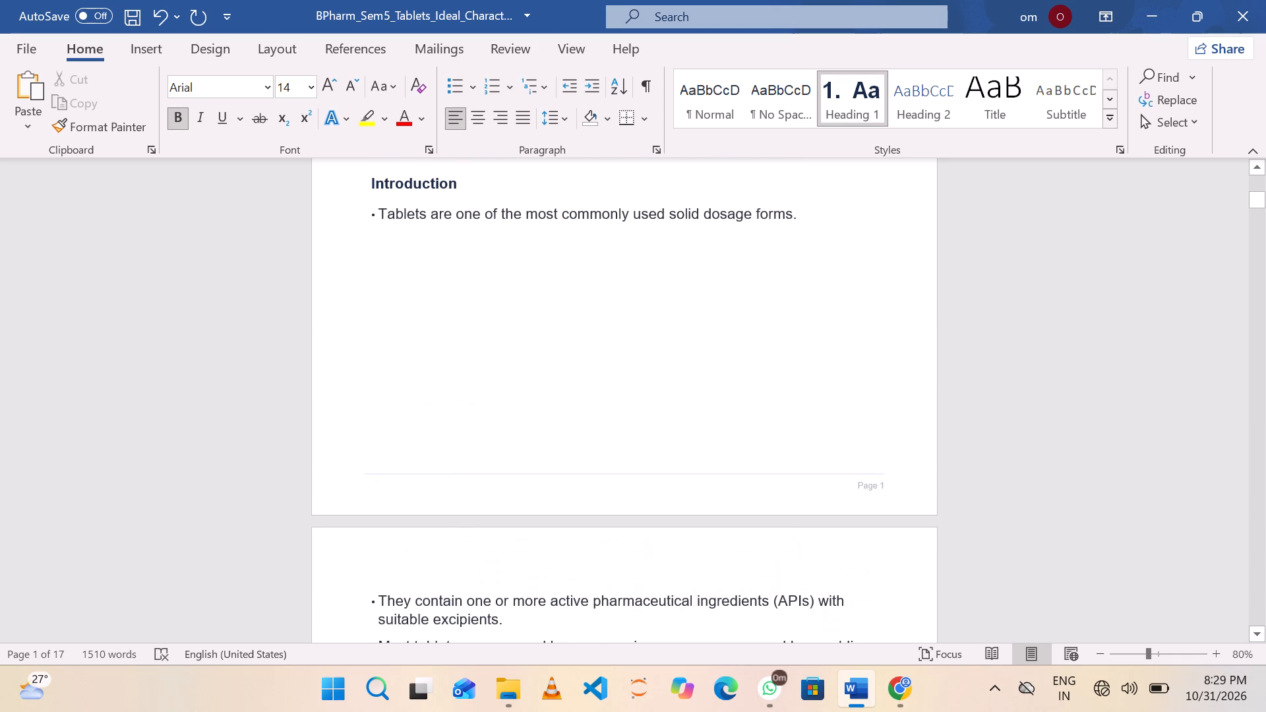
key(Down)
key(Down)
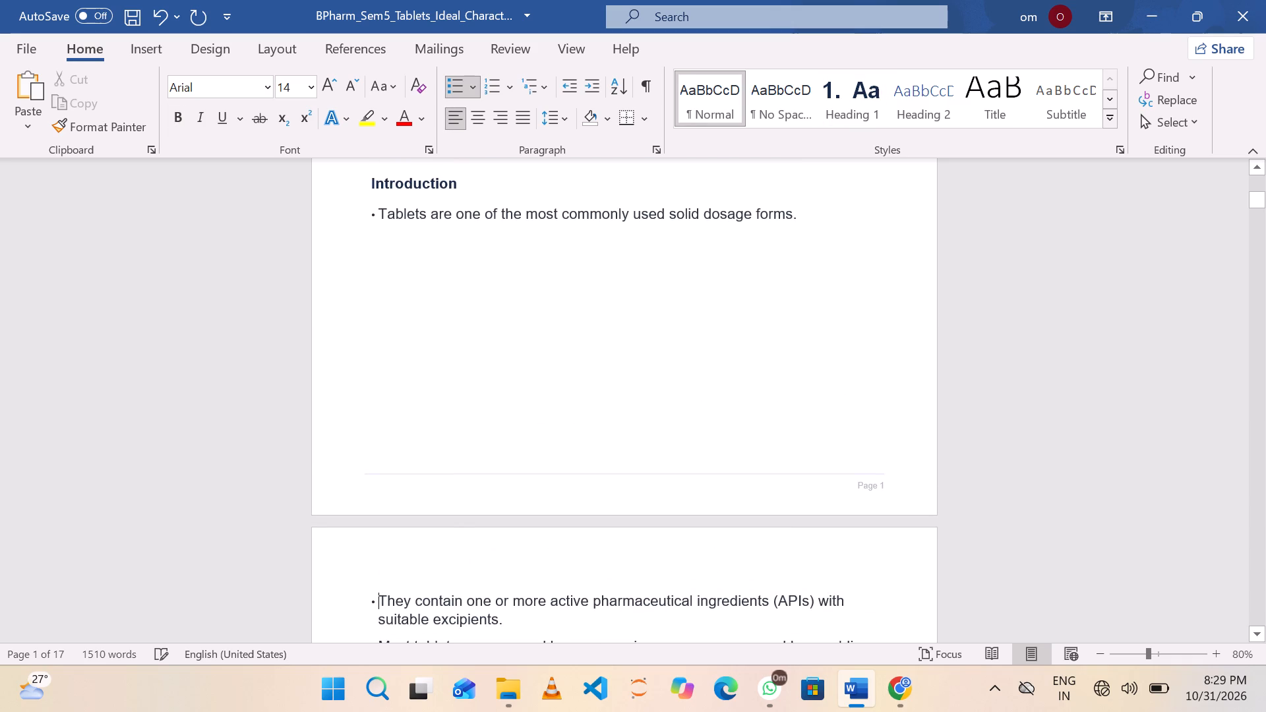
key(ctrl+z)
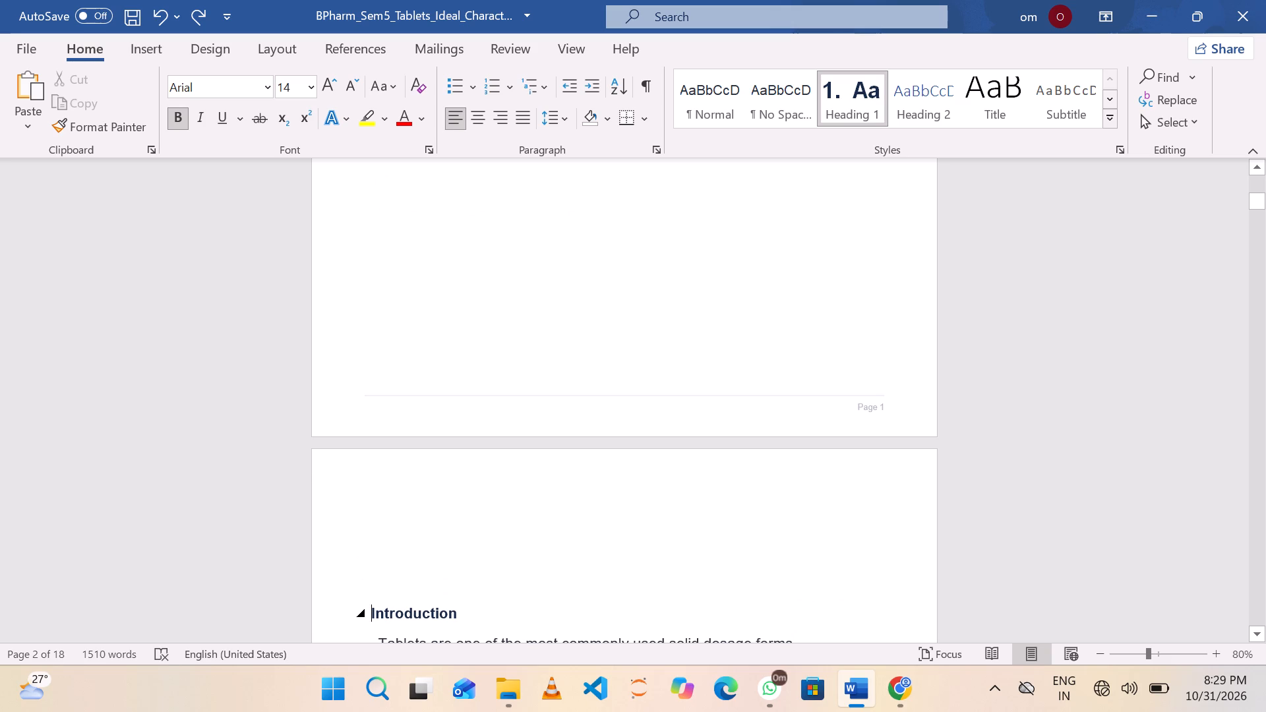
Copy the Introduction heading and paste it on the blank line at the start of page 2.
click(465, 547)
drag(453, 613, 365, 608)
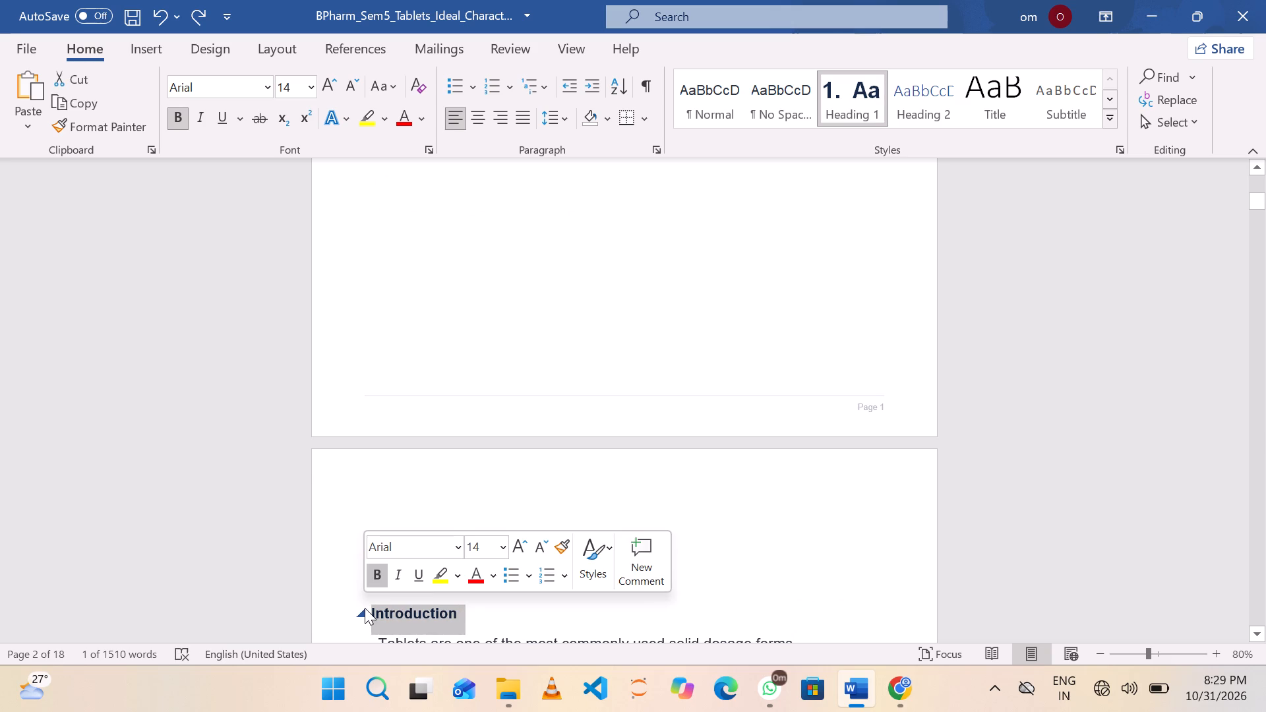
key(ctrl+c)
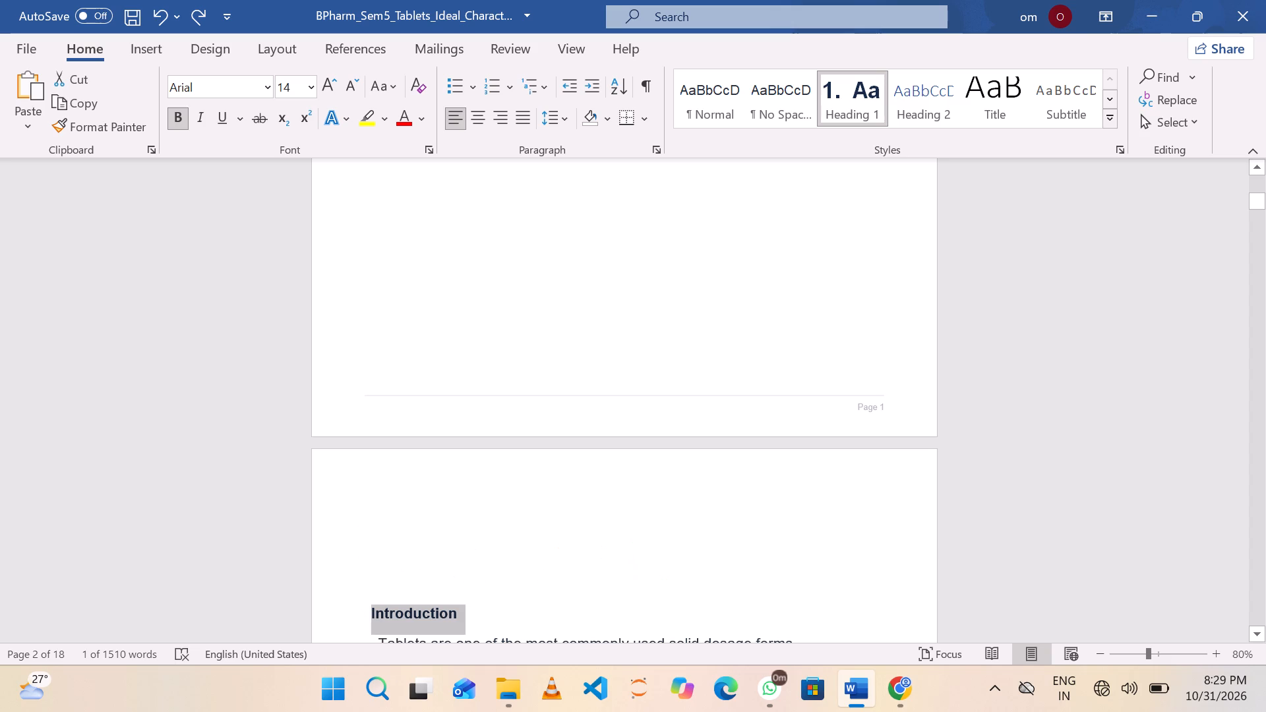
click(448, 508)
key(Up)
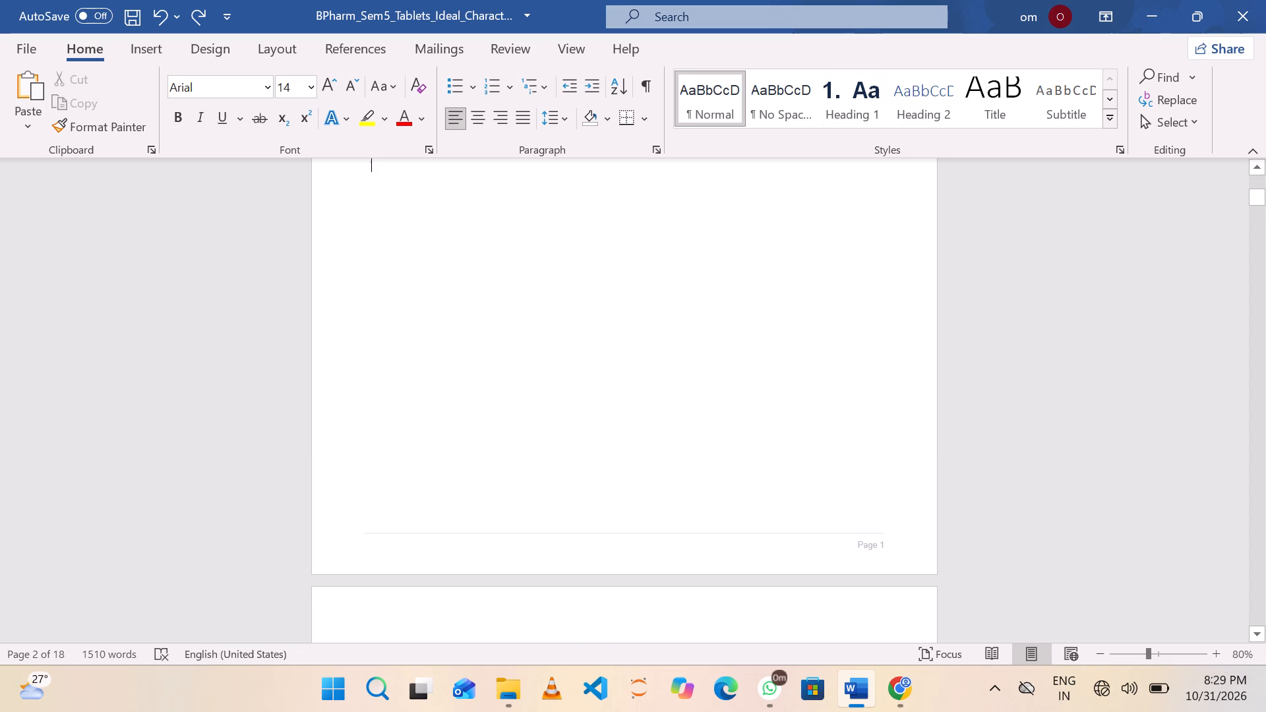
key(Down)
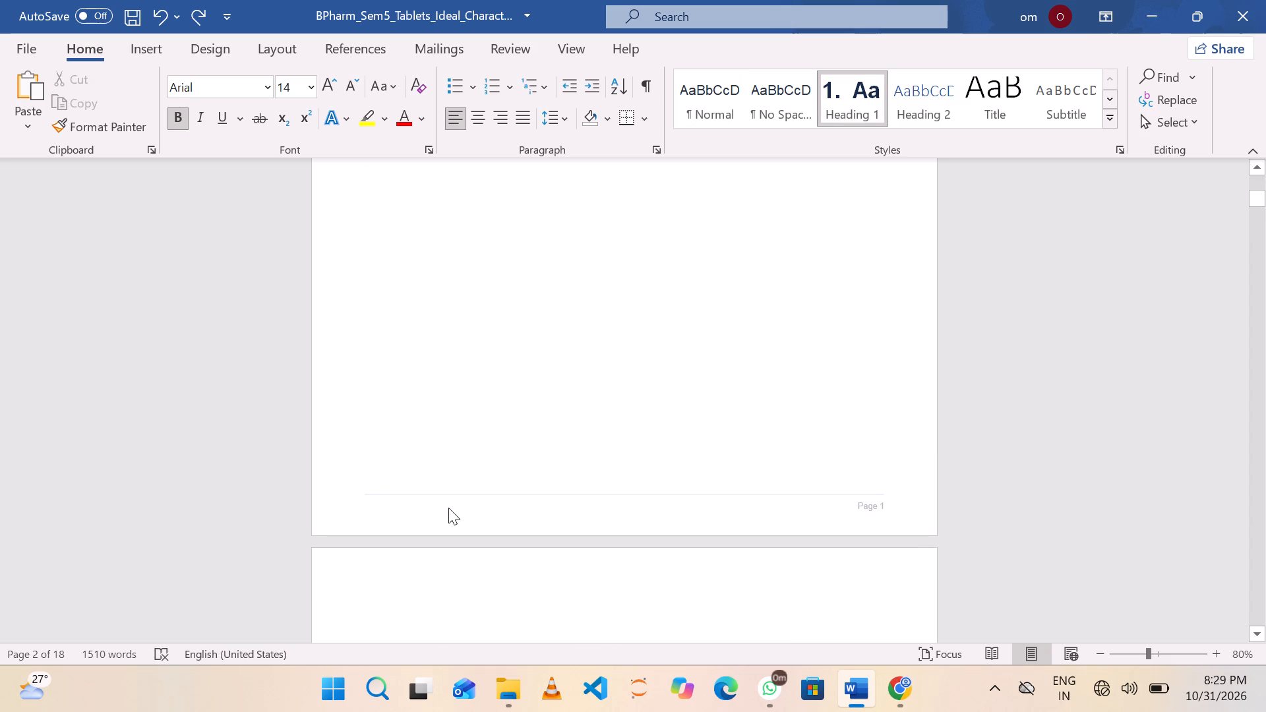
key(ctrl+v)
drag(506, 603, 603, 603)
click(689, 601)
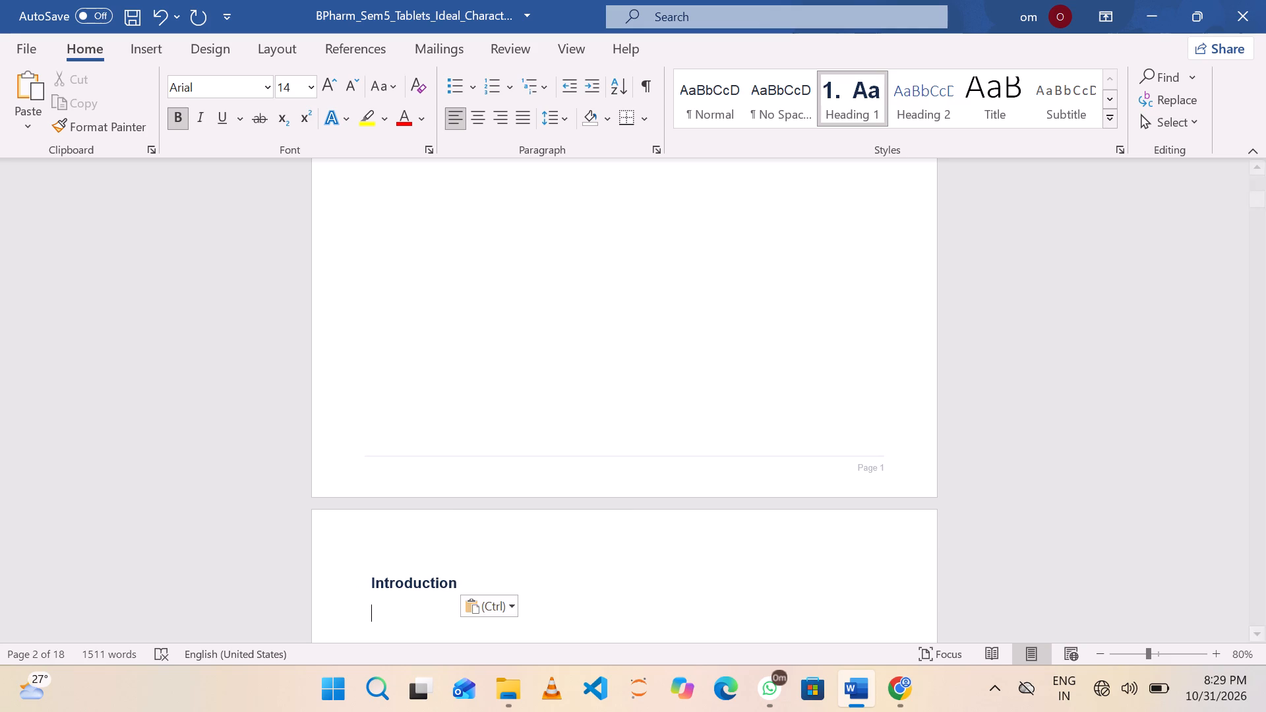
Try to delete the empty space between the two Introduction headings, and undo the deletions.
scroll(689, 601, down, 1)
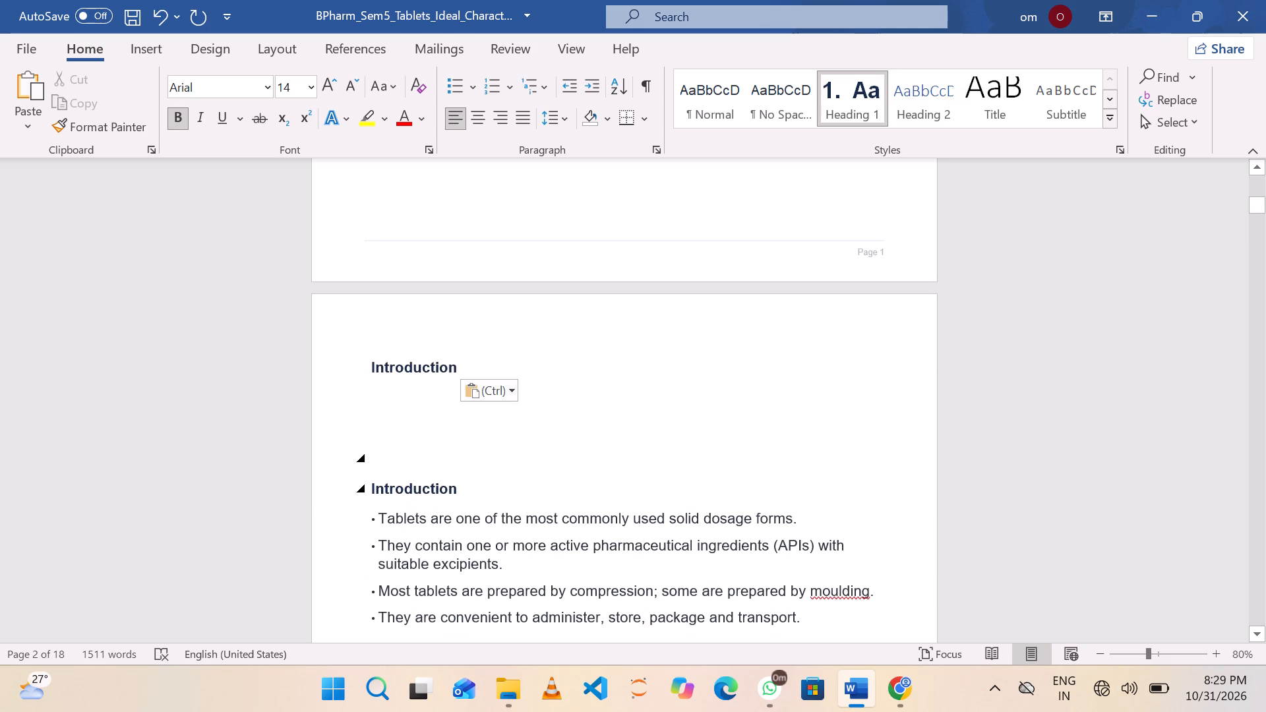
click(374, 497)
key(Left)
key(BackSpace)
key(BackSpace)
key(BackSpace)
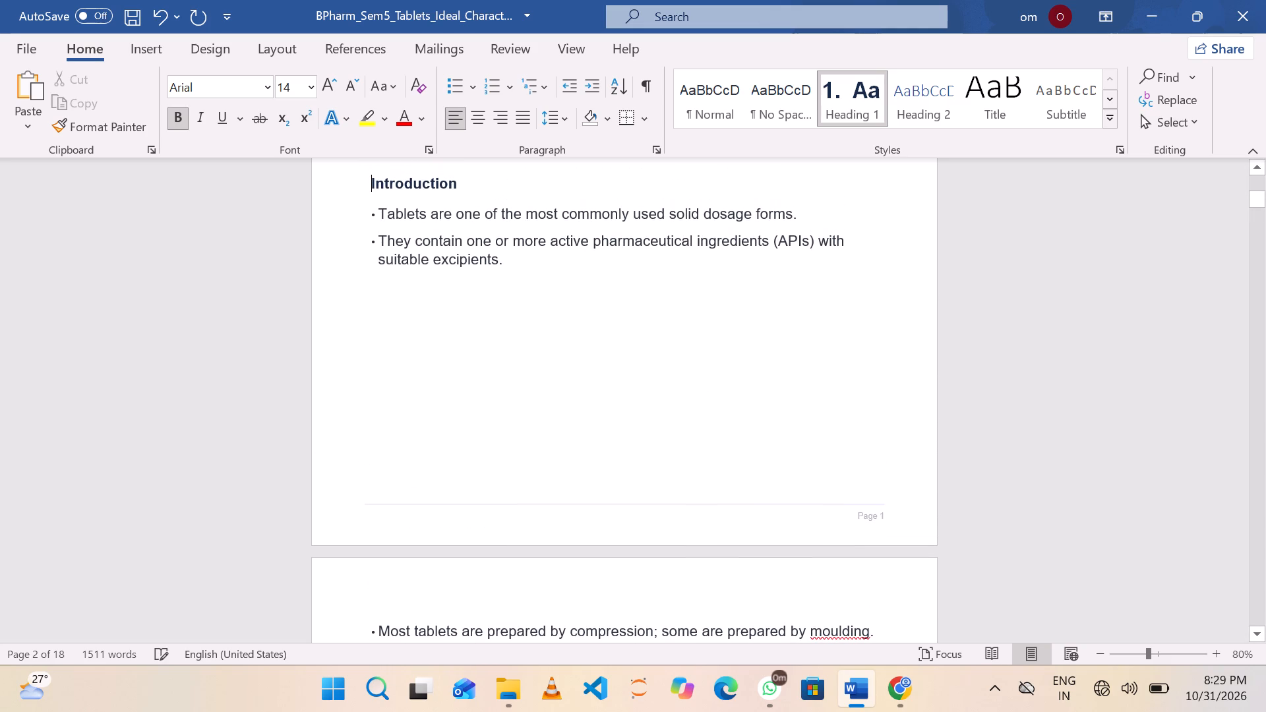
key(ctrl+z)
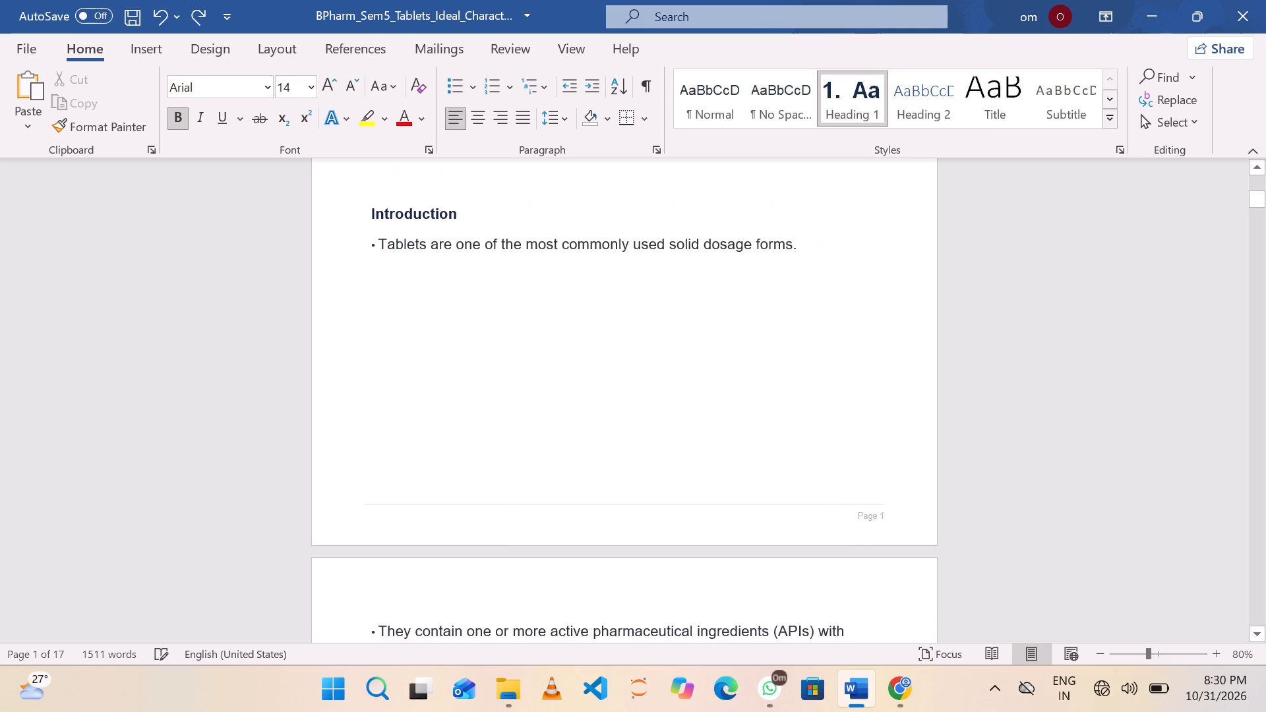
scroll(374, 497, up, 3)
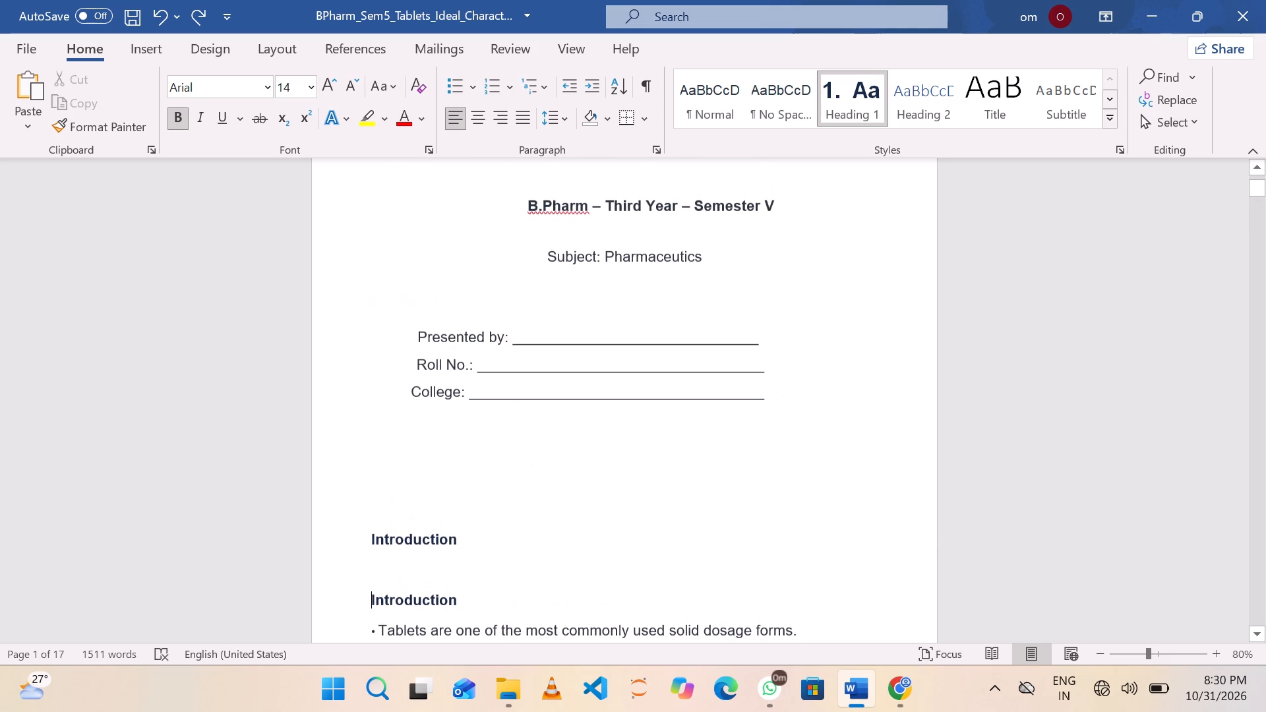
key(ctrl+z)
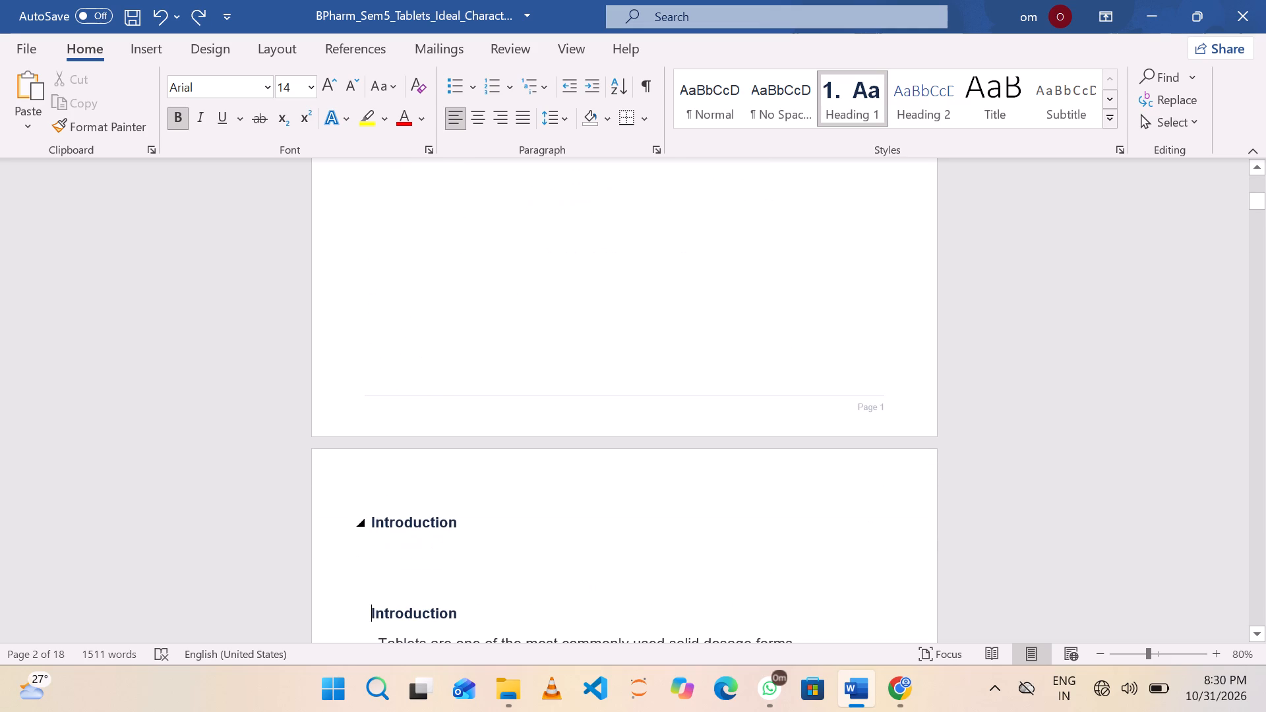
Delete the text of the lower, duplicate Introduction heading above the first bullet on page 2.
key(Right)
key(Right)
key(Right)
key(Right)
key(Right)
key(Right)
key(Right)
key(Right)
key(Right)
key(Right)
key(Right)
key(Right)
key(BackSpace)
key(BackSpace)
key(BackSpace)
key(BackSpace)
key(BackSpace)
key(BackSpace)
key(BackSpace)
key(BackSpace)
key(BackSpace)
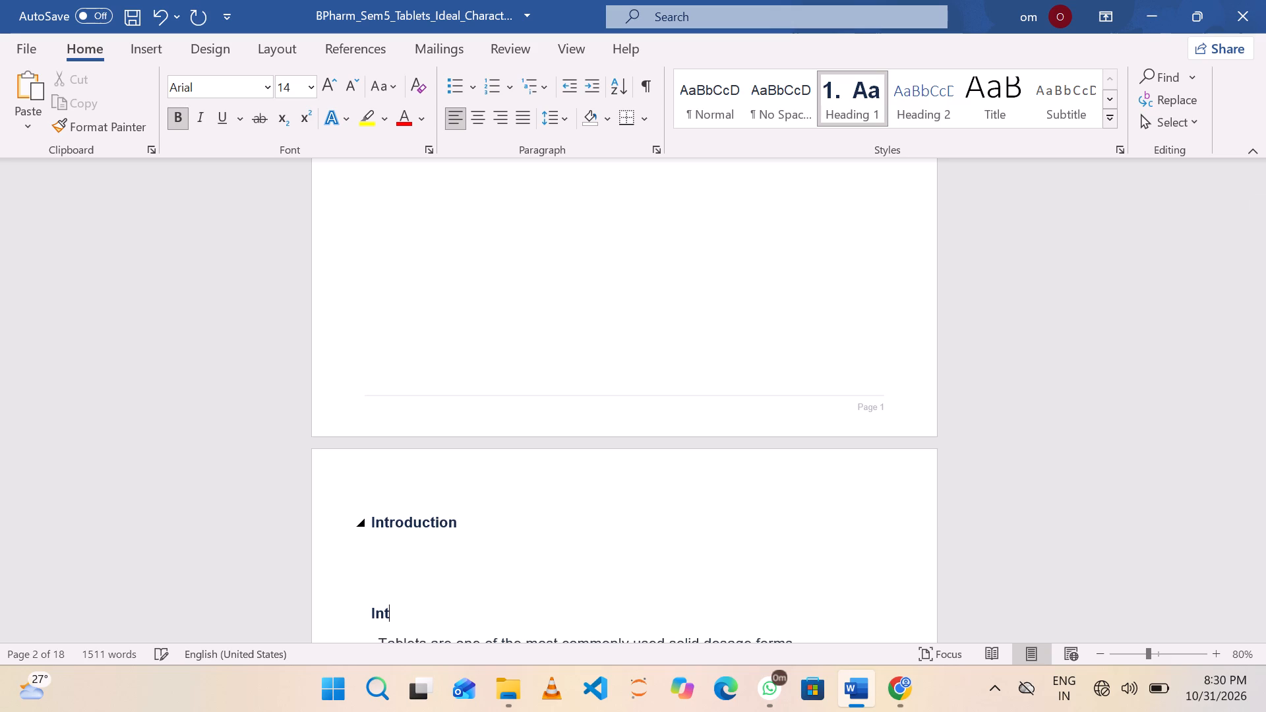
key(BackSpace)
key(BackSpace)
key(BackSpace)
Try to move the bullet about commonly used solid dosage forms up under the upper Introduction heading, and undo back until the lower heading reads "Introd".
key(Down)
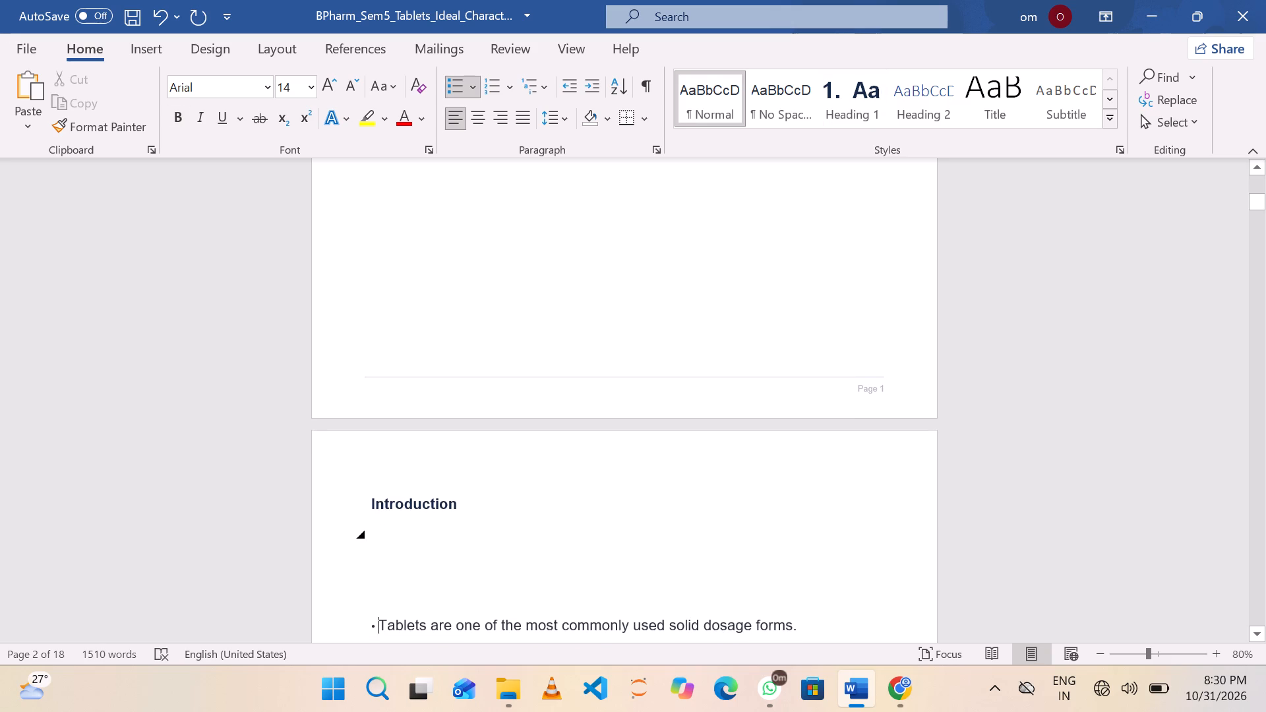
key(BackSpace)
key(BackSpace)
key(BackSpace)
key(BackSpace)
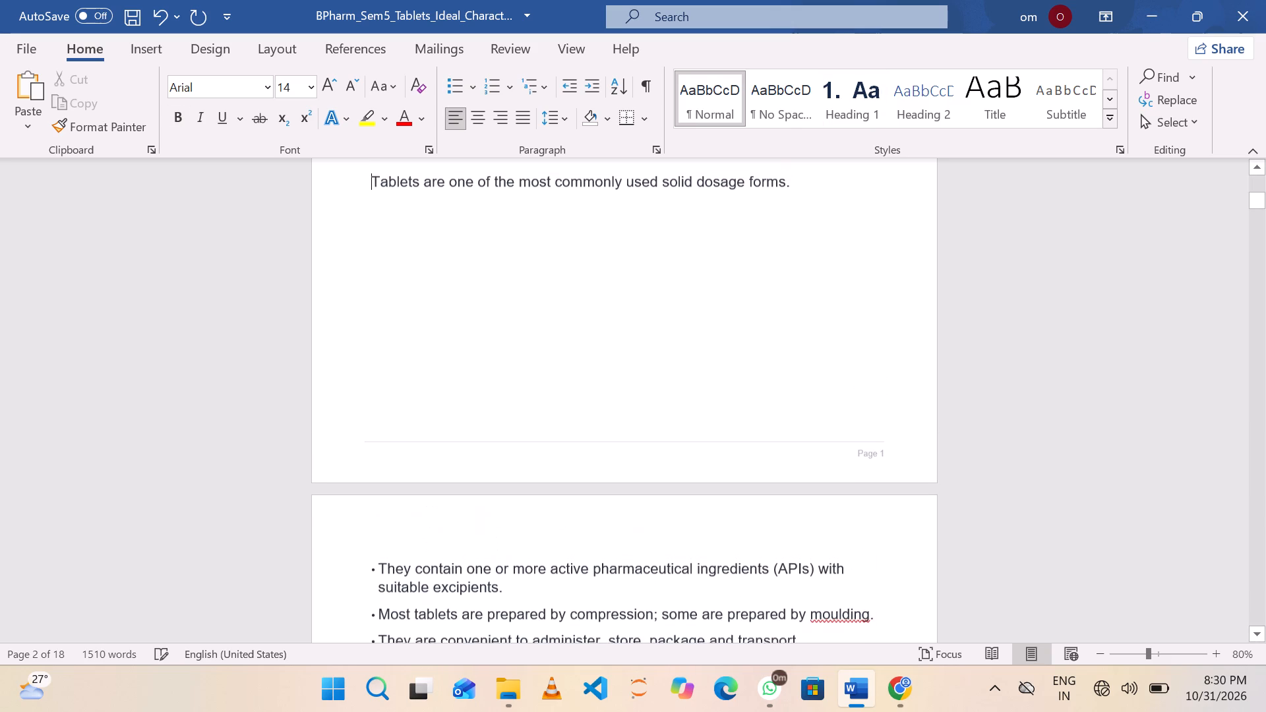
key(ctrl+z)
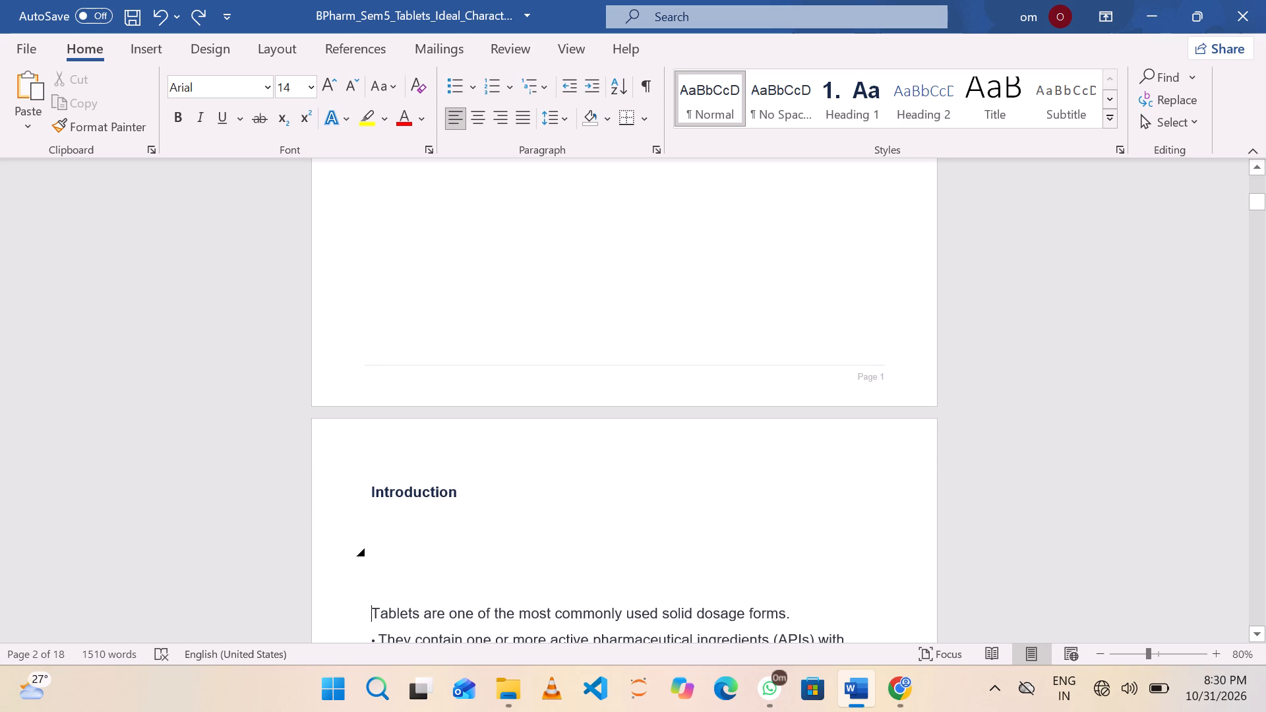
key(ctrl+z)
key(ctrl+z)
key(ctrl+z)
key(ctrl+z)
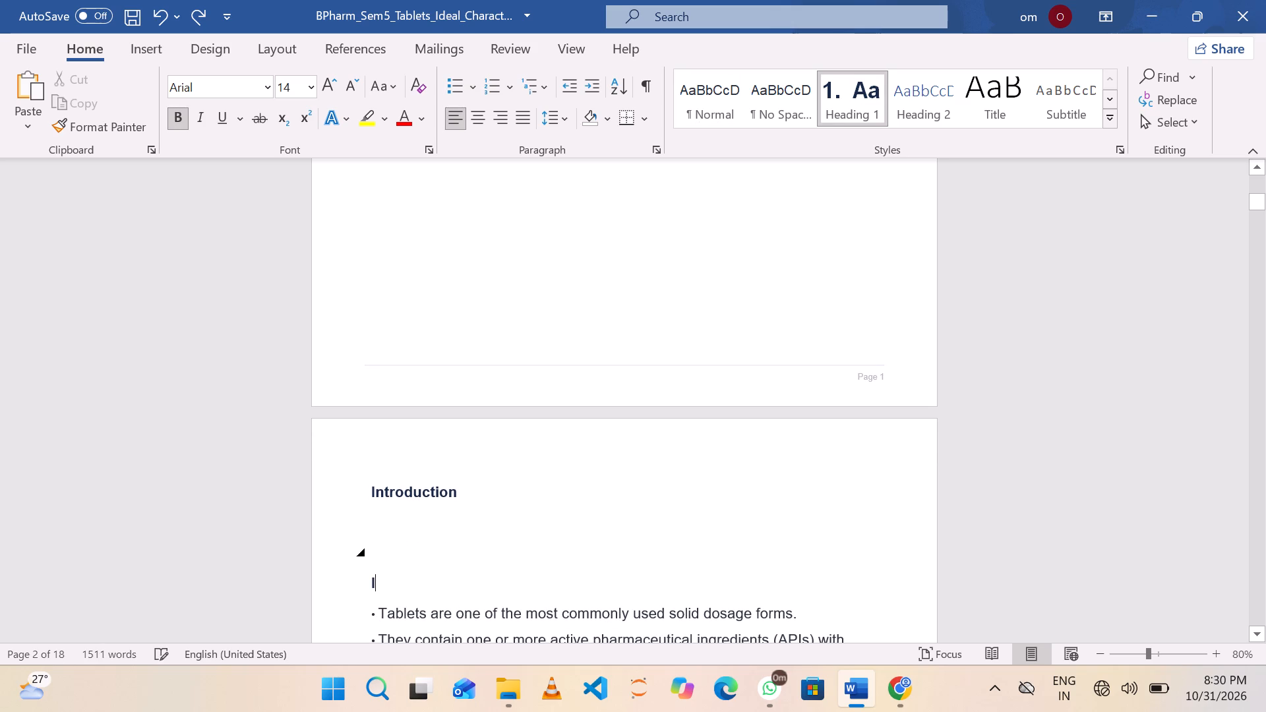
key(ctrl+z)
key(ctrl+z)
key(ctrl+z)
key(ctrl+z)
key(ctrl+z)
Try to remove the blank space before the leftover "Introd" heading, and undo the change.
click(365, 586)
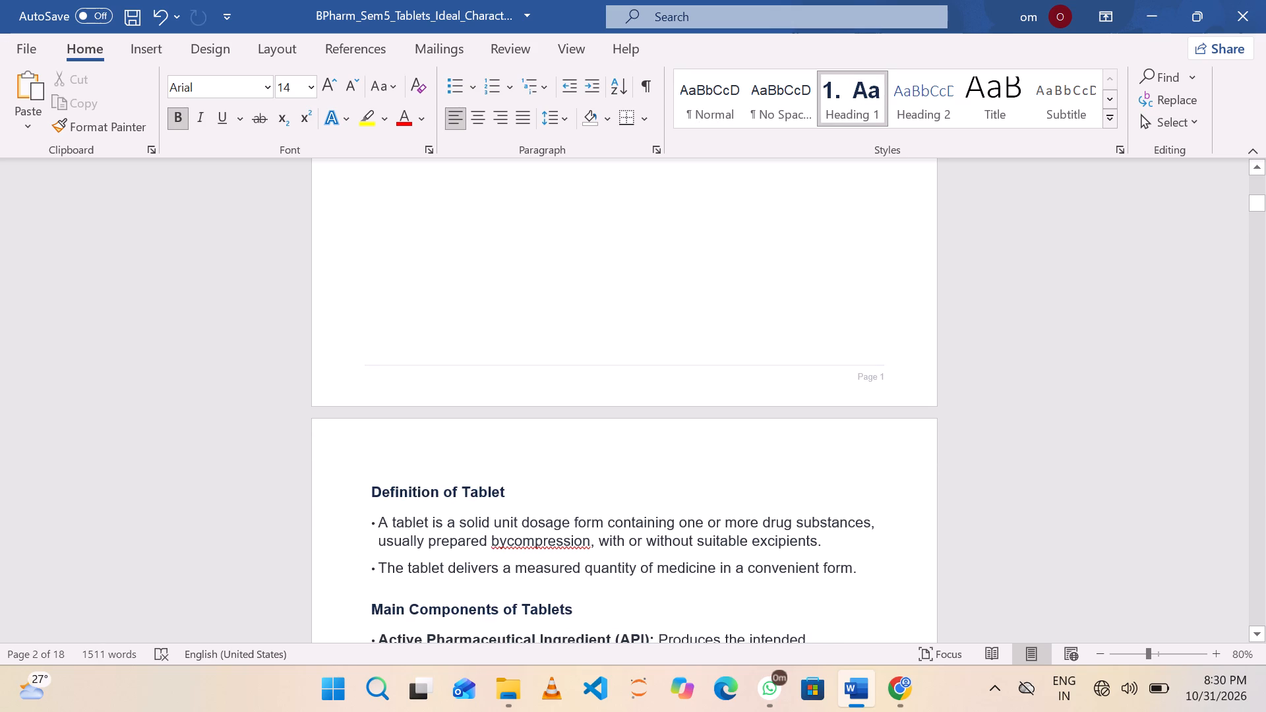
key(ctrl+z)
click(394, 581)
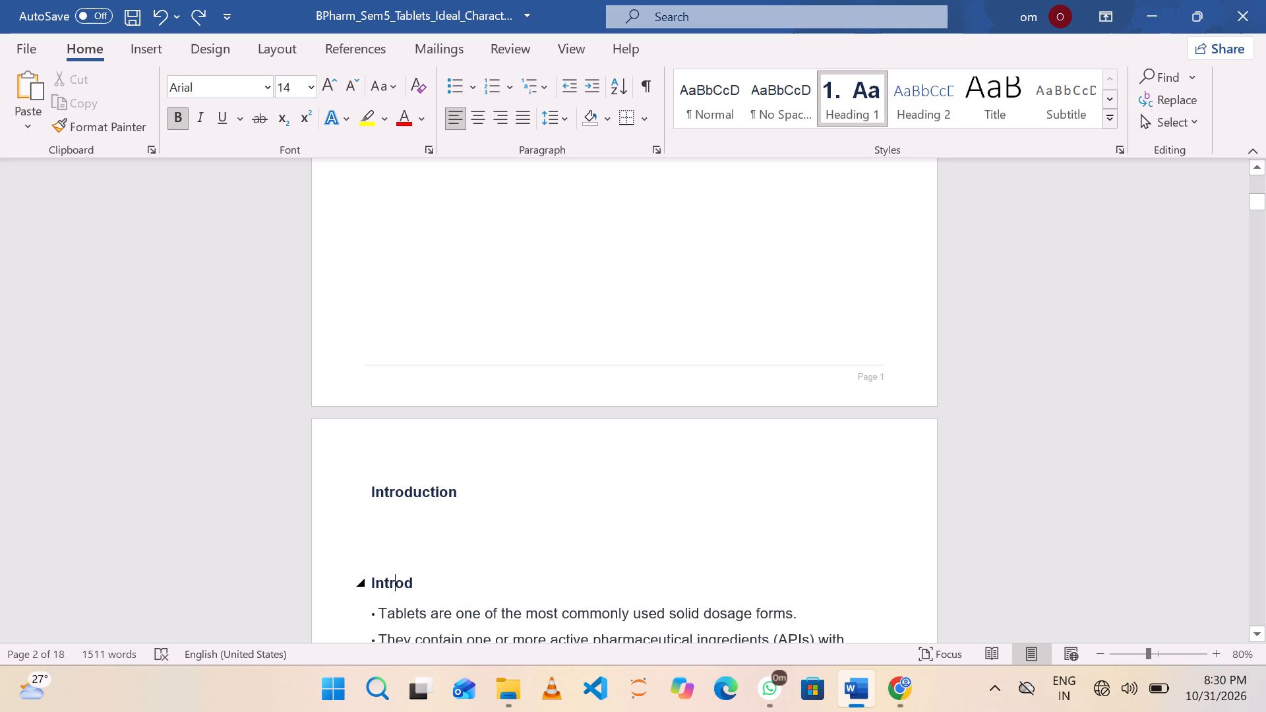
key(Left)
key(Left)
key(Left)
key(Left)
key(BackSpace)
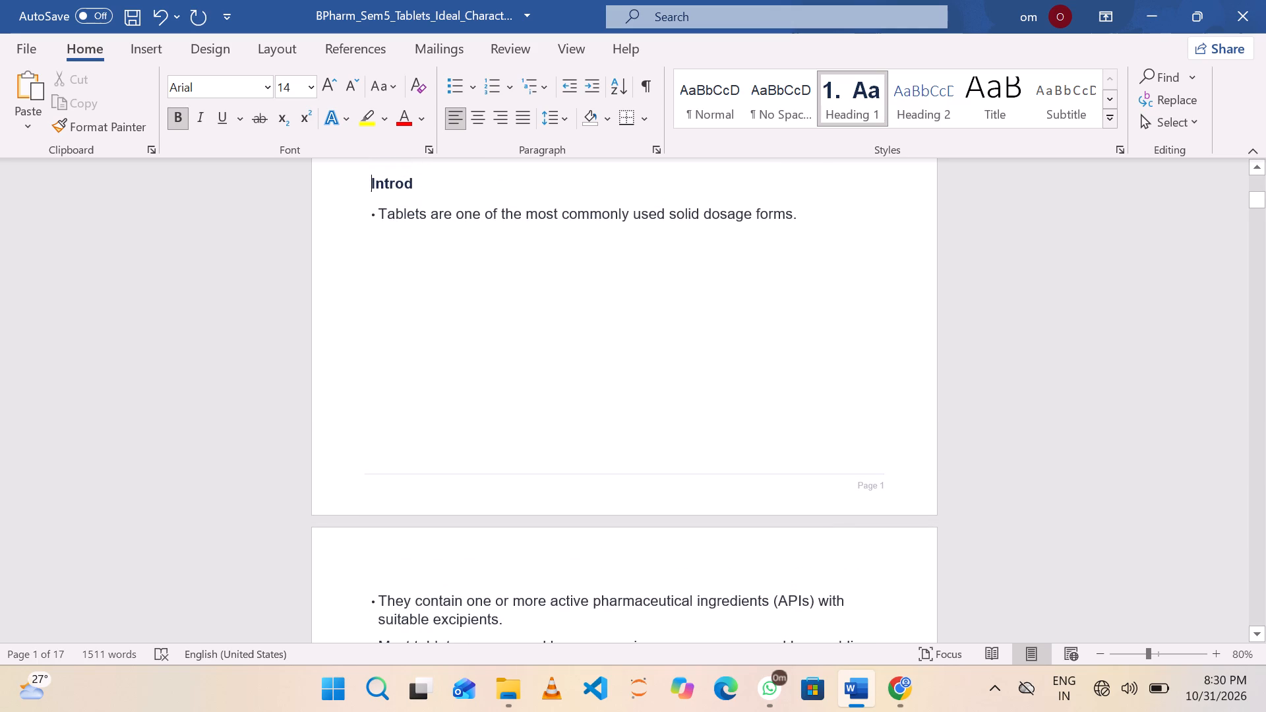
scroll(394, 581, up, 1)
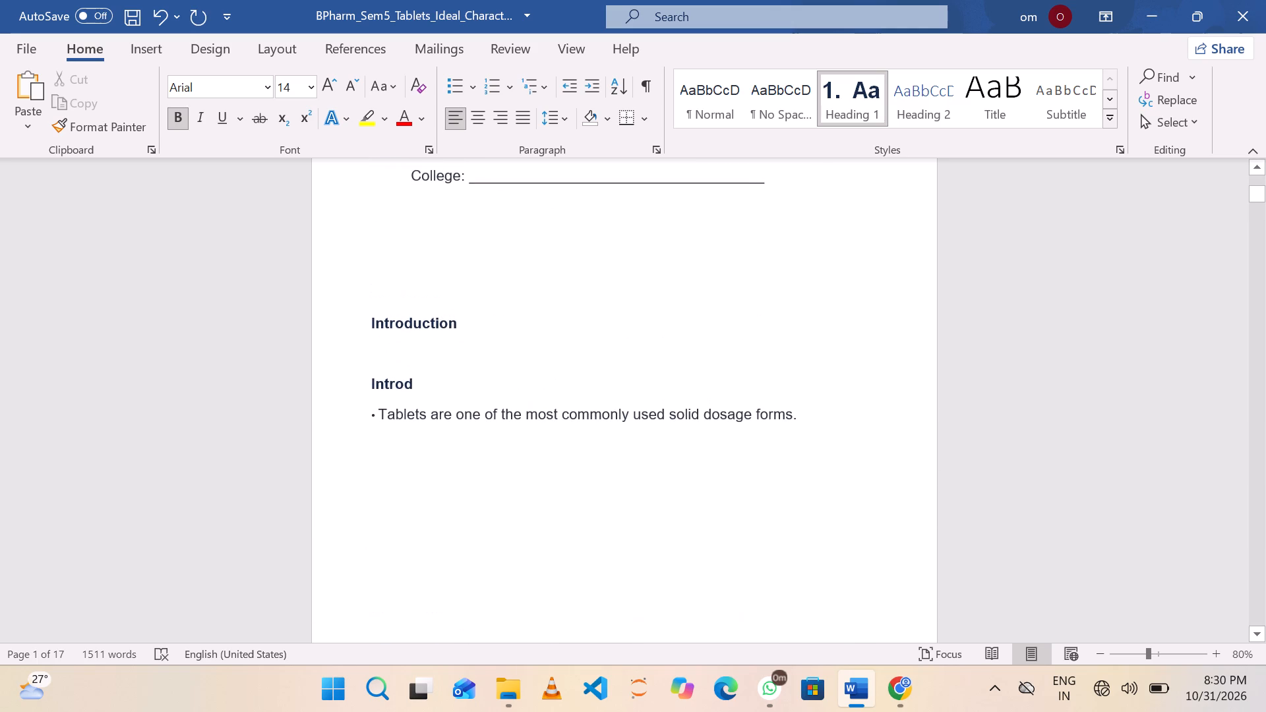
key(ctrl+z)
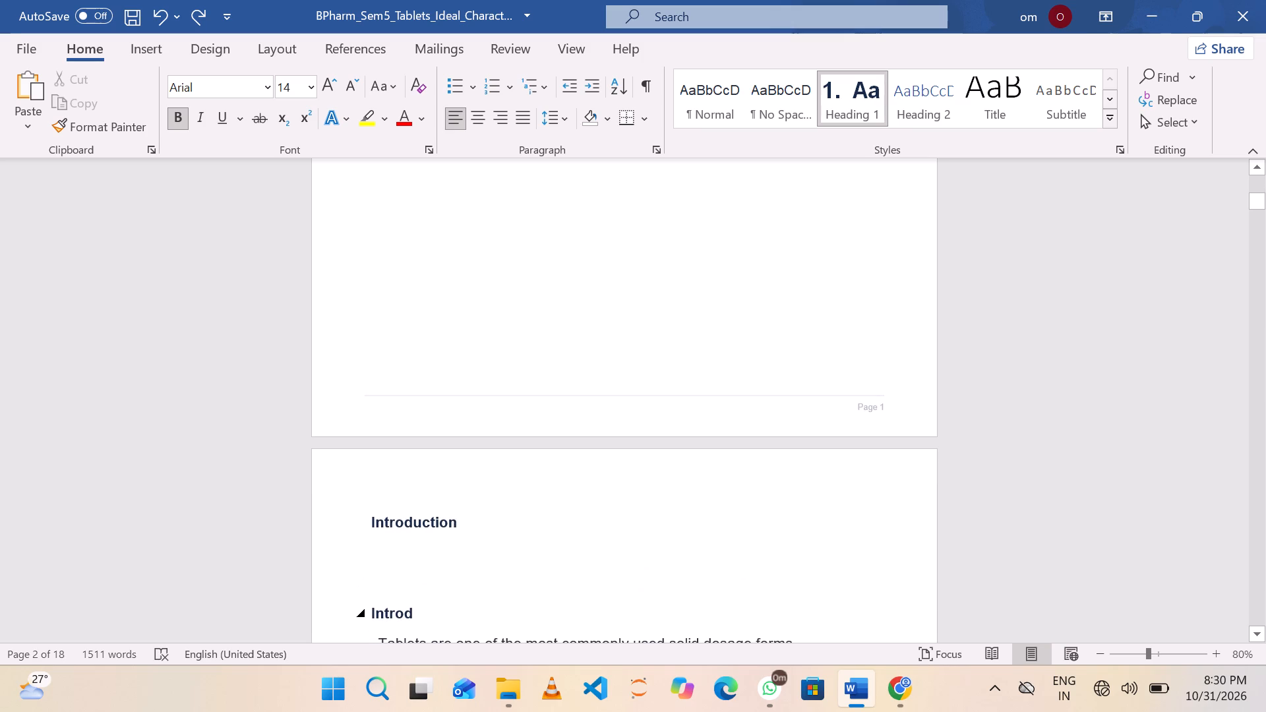
Delete the remaining "Introd" text of the lower heading on page 2.
click(417, 620)
key(BackSpace)
key(BackSpace)
key(BackSpace)
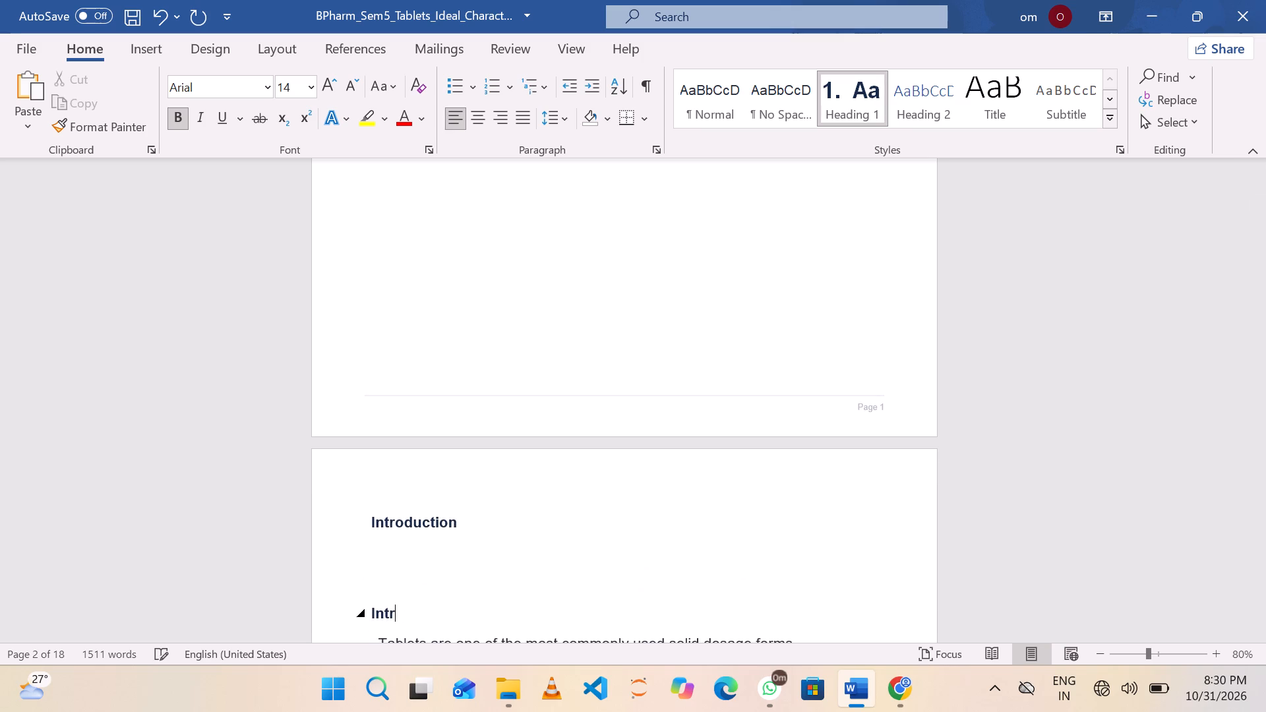
key(BackSpace)
key(BackSpace)
key(BackSpace)
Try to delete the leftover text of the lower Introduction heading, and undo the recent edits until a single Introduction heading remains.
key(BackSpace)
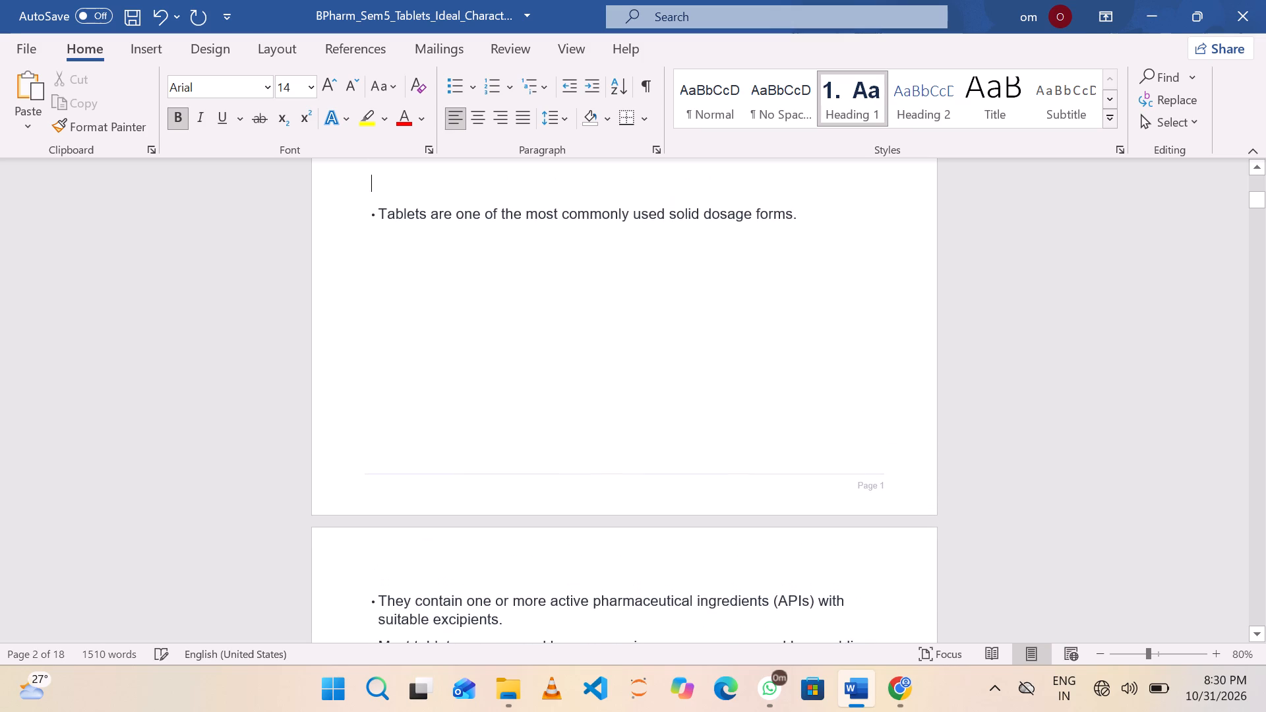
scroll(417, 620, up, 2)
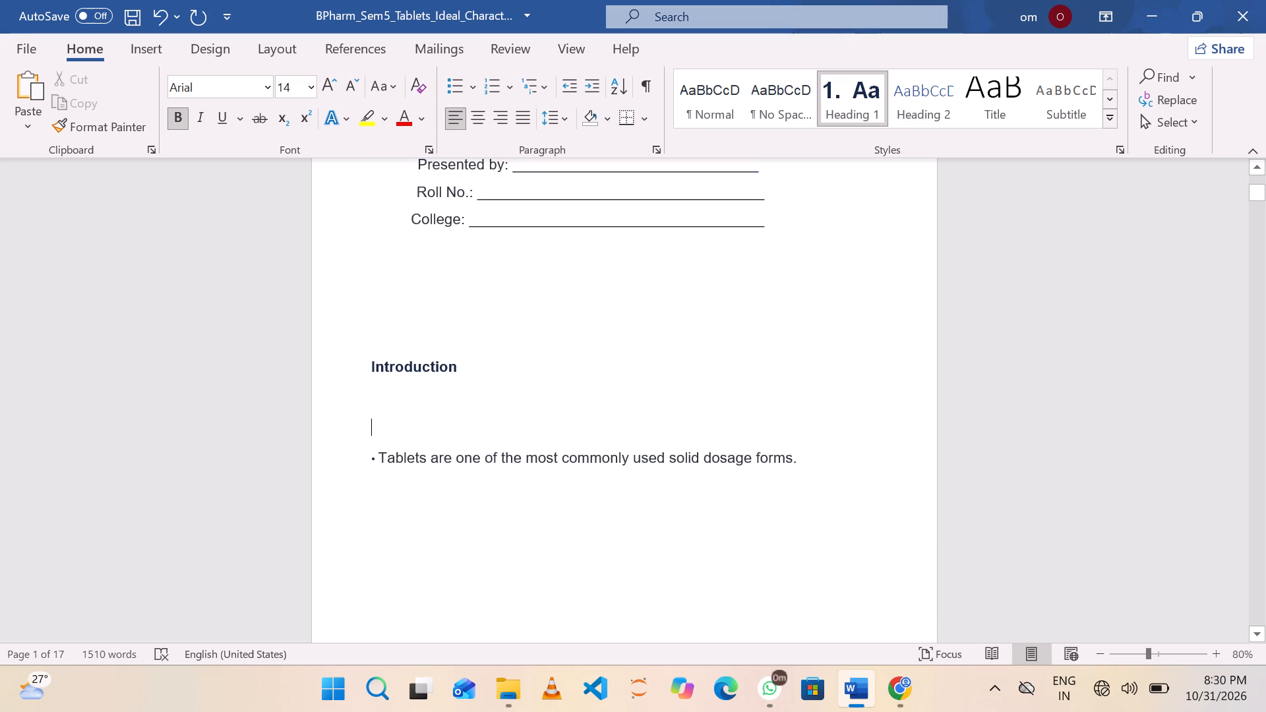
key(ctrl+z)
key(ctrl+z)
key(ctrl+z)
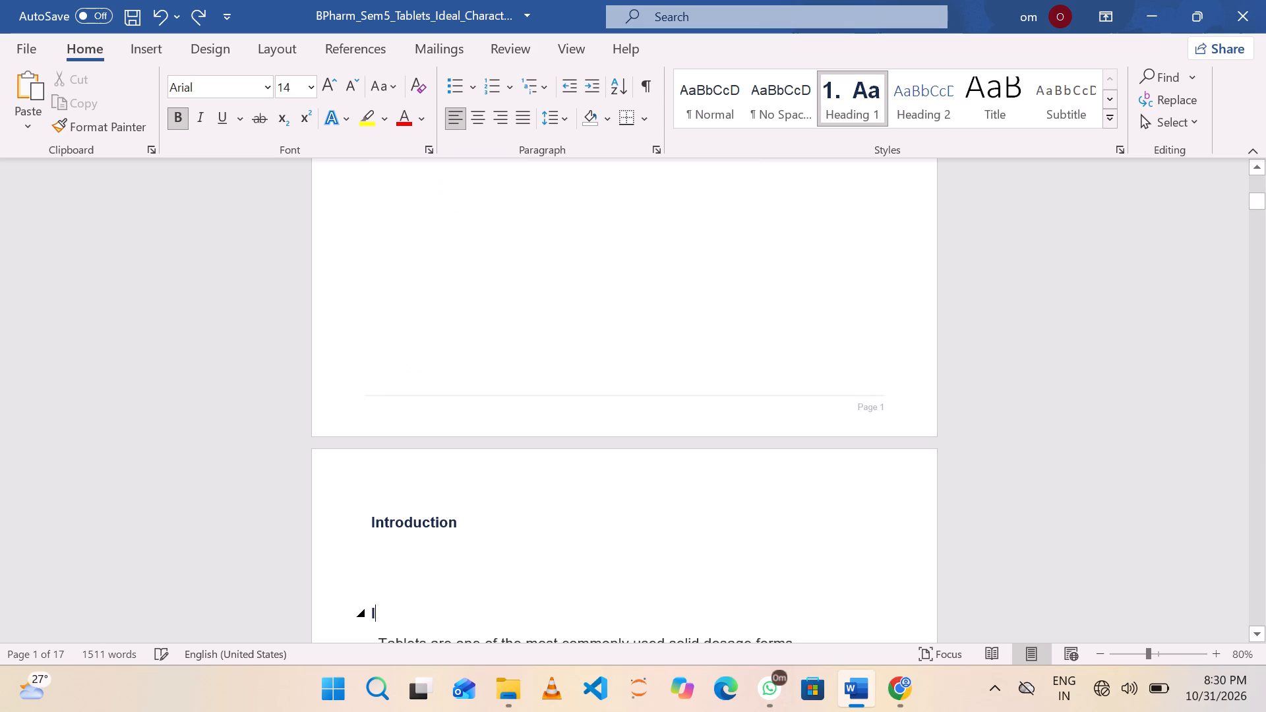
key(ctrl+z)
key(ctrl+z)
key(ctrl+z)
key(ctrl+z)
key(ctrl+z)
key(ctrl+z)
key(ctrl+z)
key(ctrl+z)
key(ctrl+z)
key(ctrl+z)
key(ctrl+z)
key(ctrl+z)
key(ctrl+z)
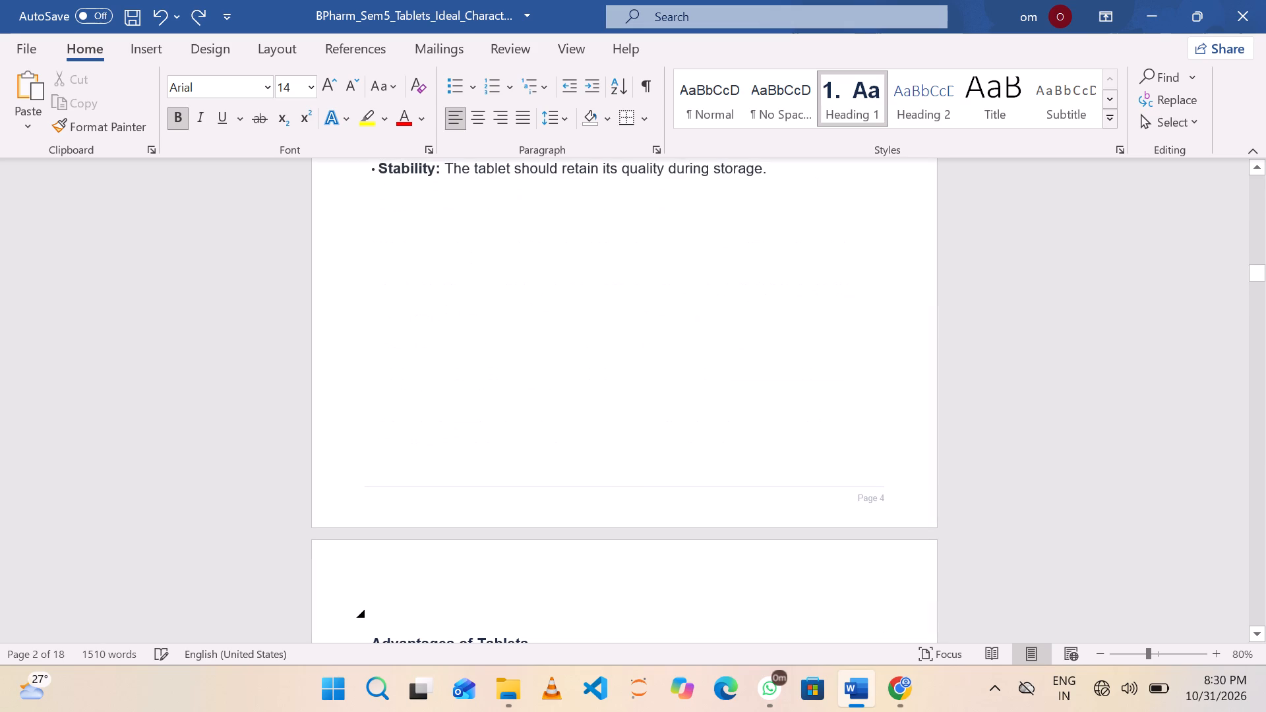
Examine the notes from the title page through the Film-Coated Tablets heading on page 7 for blank areas between sections.
scroll(564, 469, up, 8)
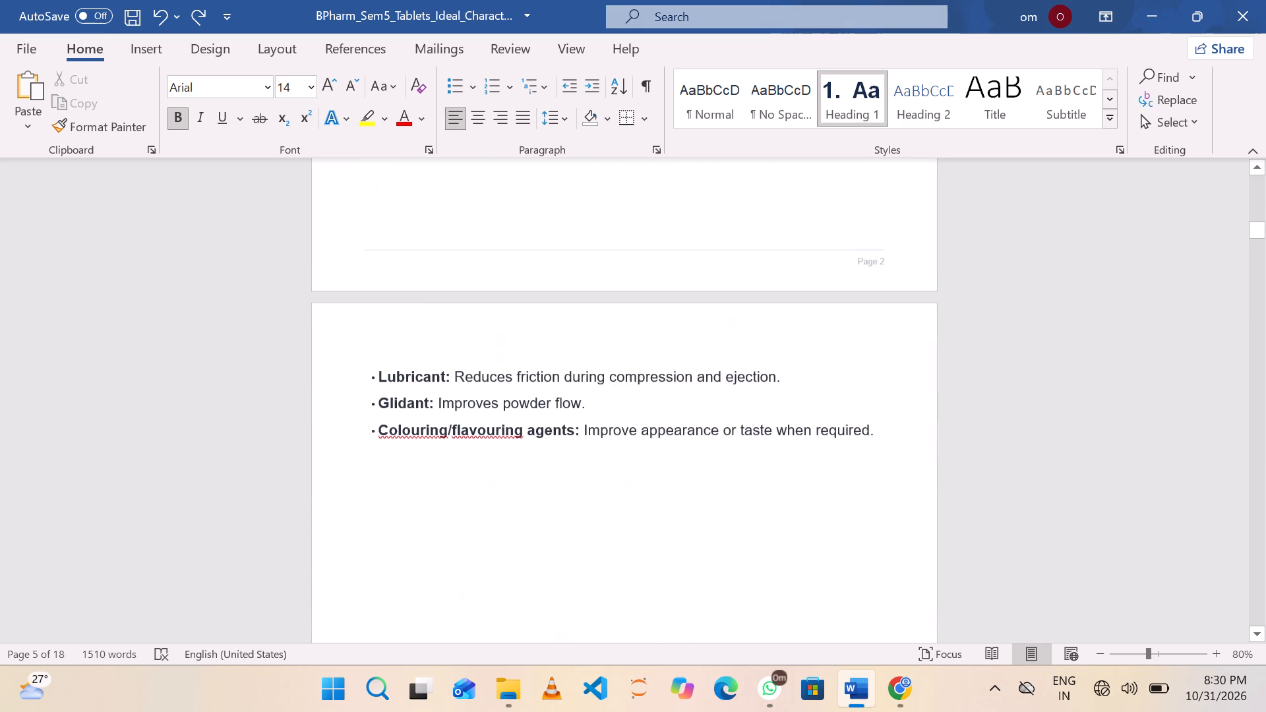
scroll(564, 469, up, 6)
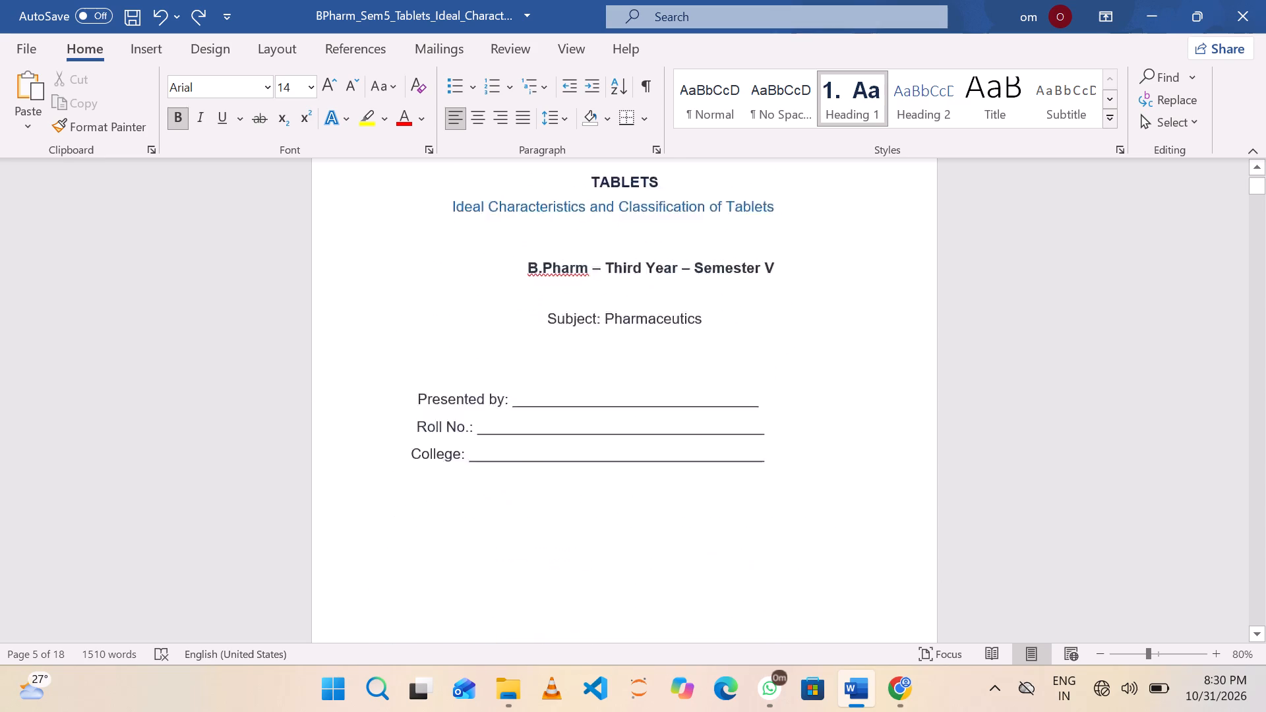
scroll(564, 469, up, 1)
scroll(564, 469, down, 7)
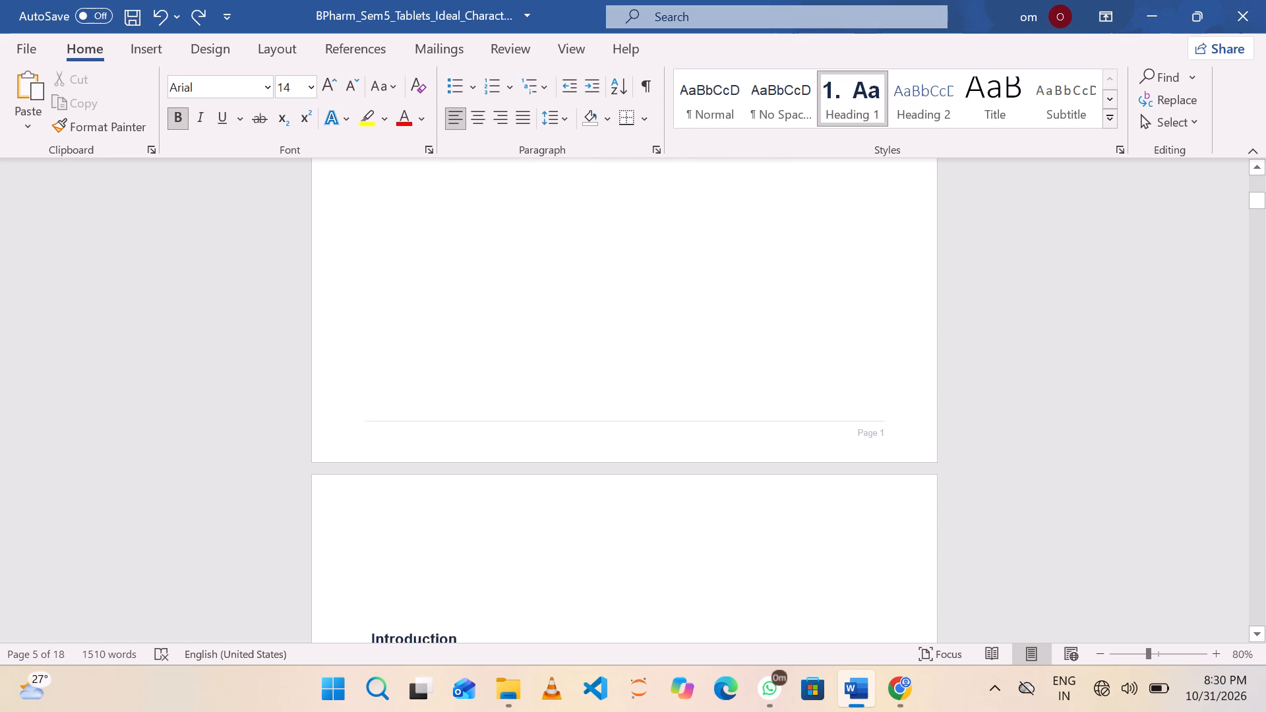
scroll(564, 469, down, 3)
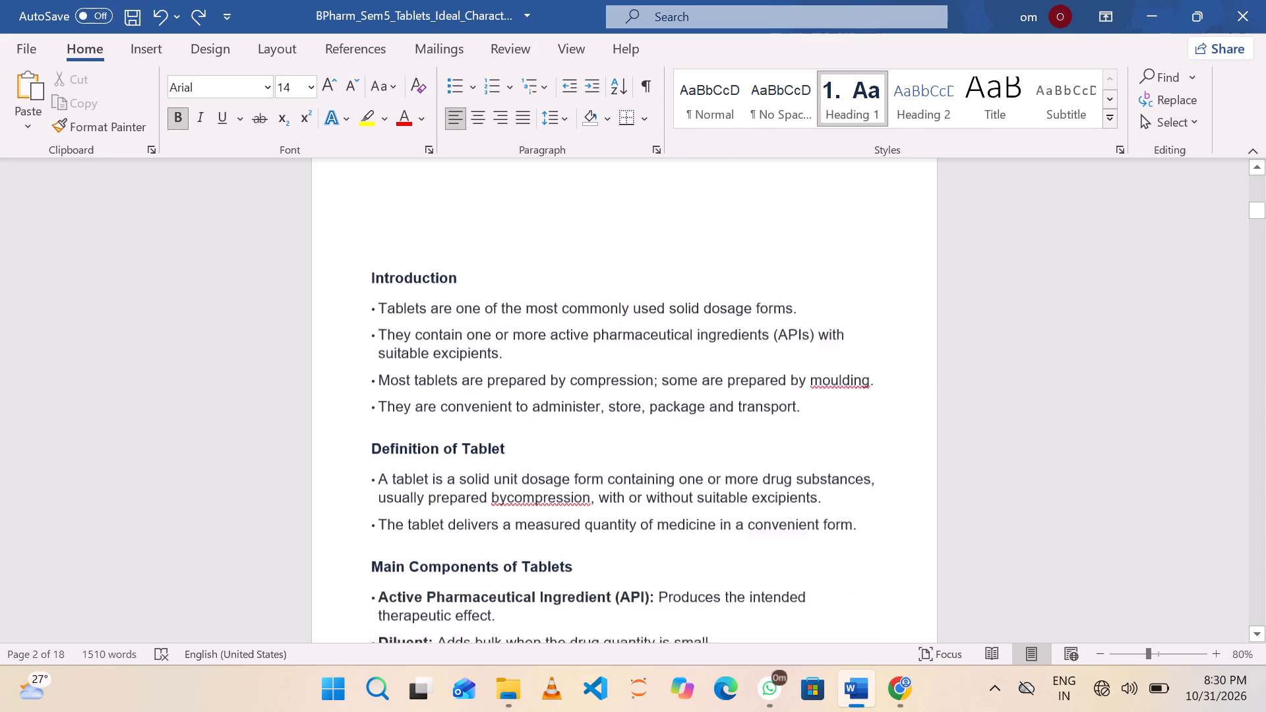
scroll(564, 469, down, 5)
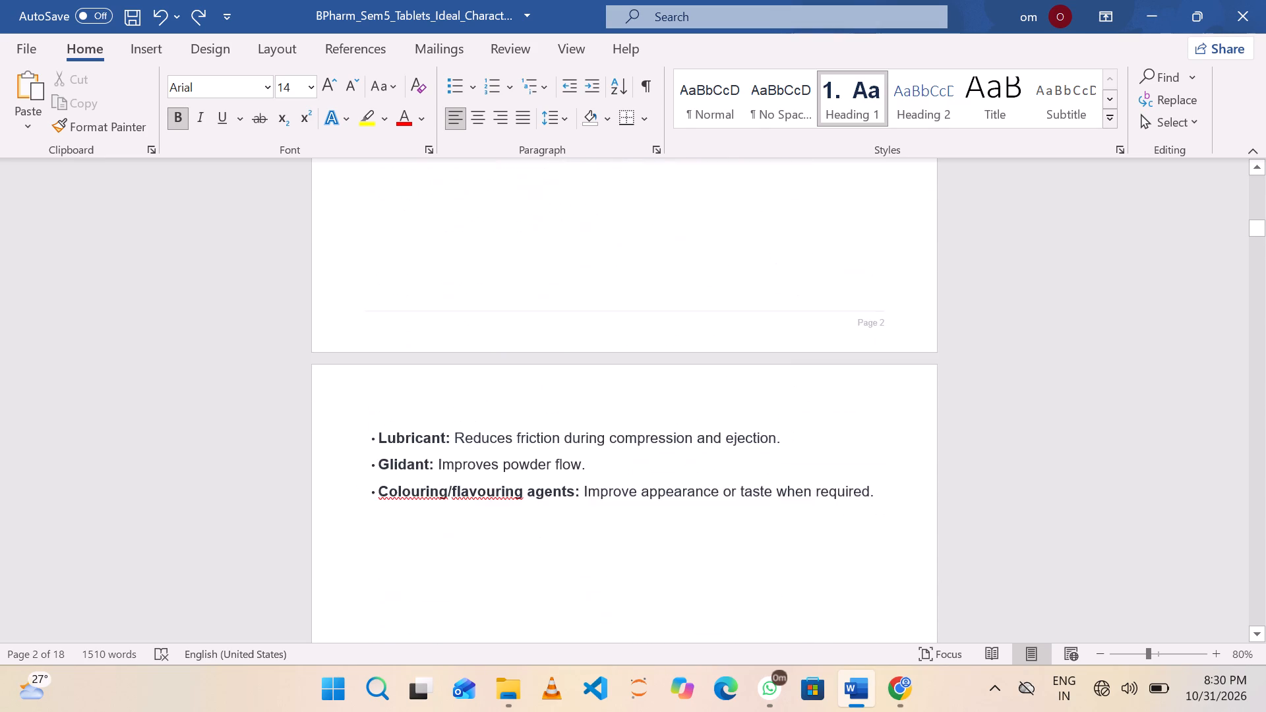
scroll(564, 469, down, 14)
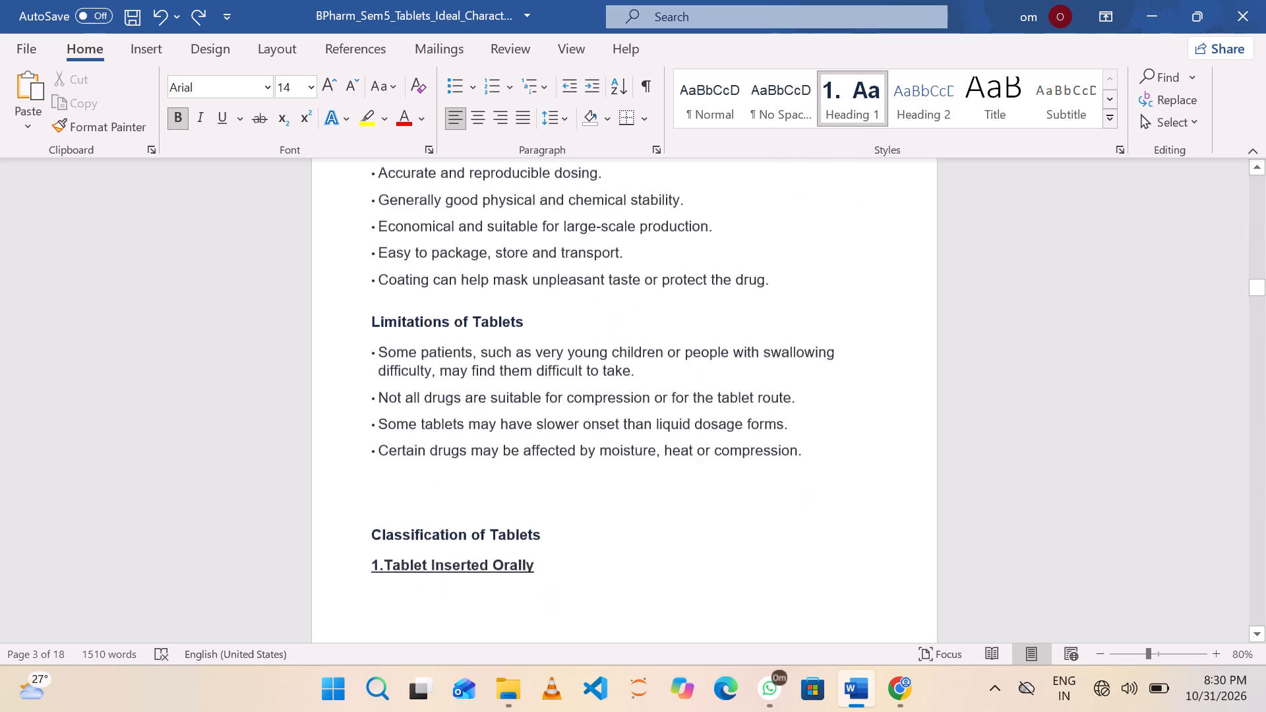
scroll(564, 469, down, 4)
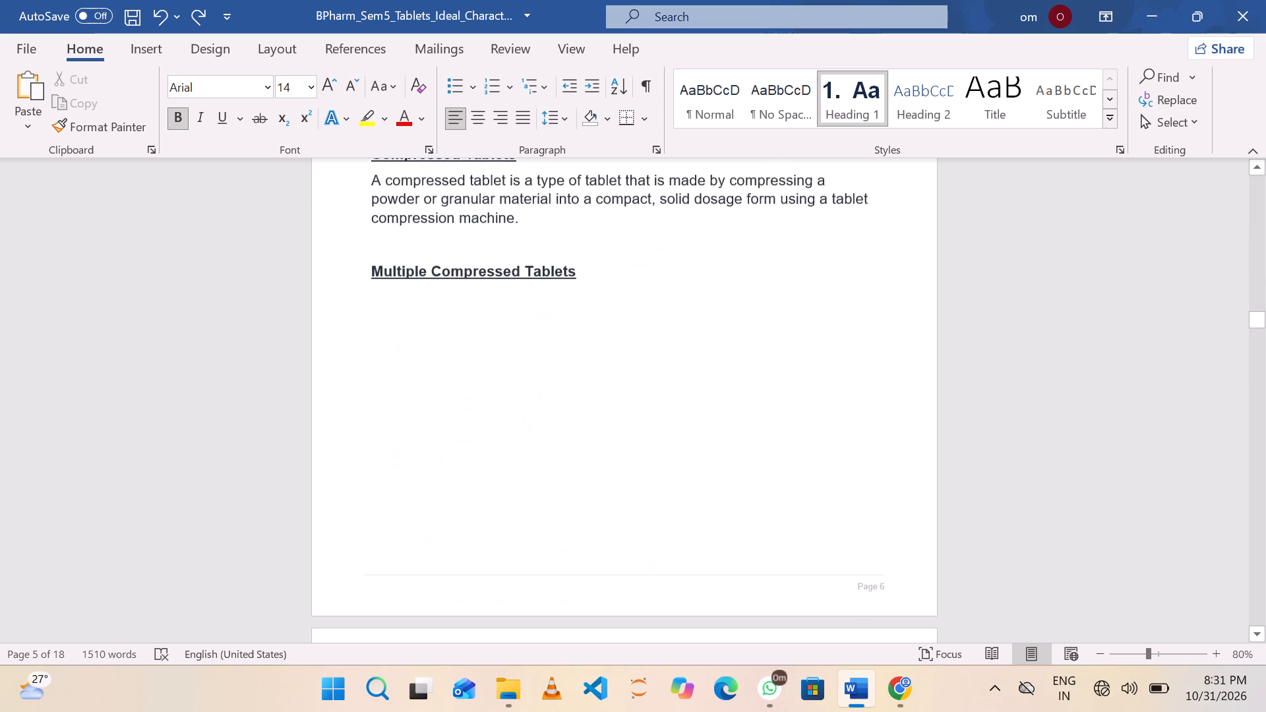
scroll(564, 469, down, 2)
scroll(564, 469, up, 3)
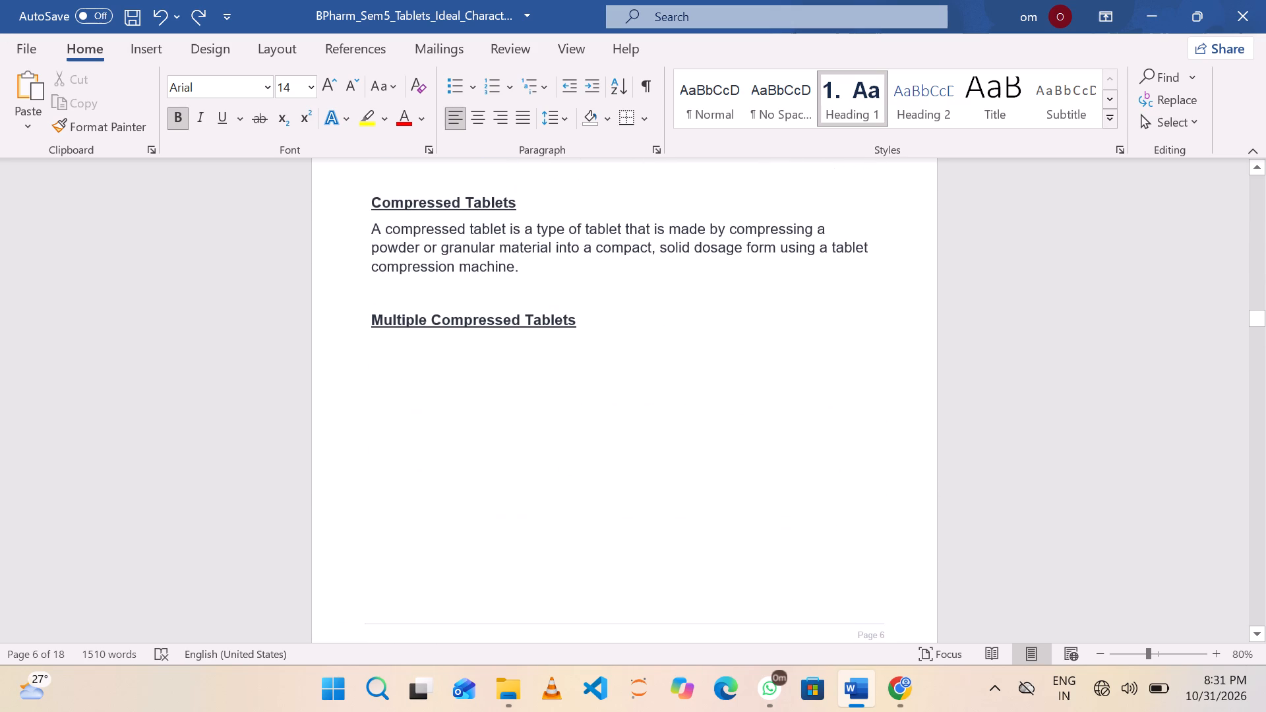
click(369, 335)
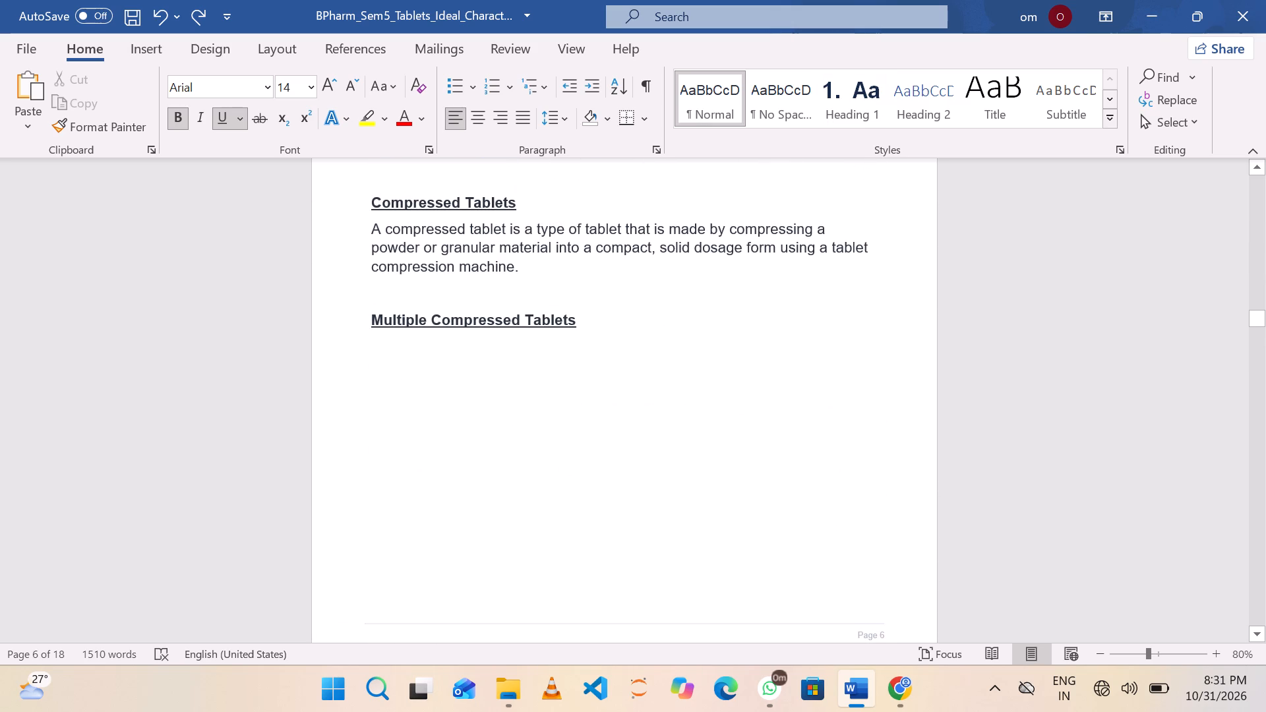
scroll(480, 456, down, 4)
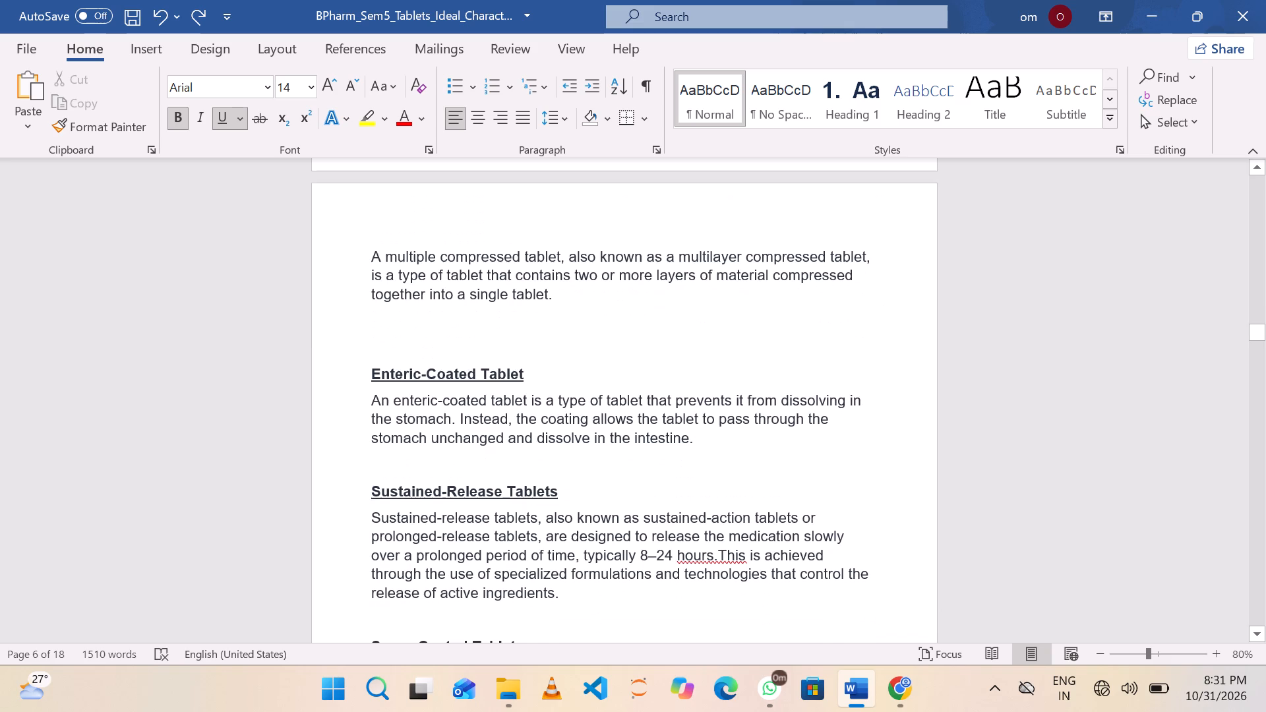
scroll(480, 456, down, 2)
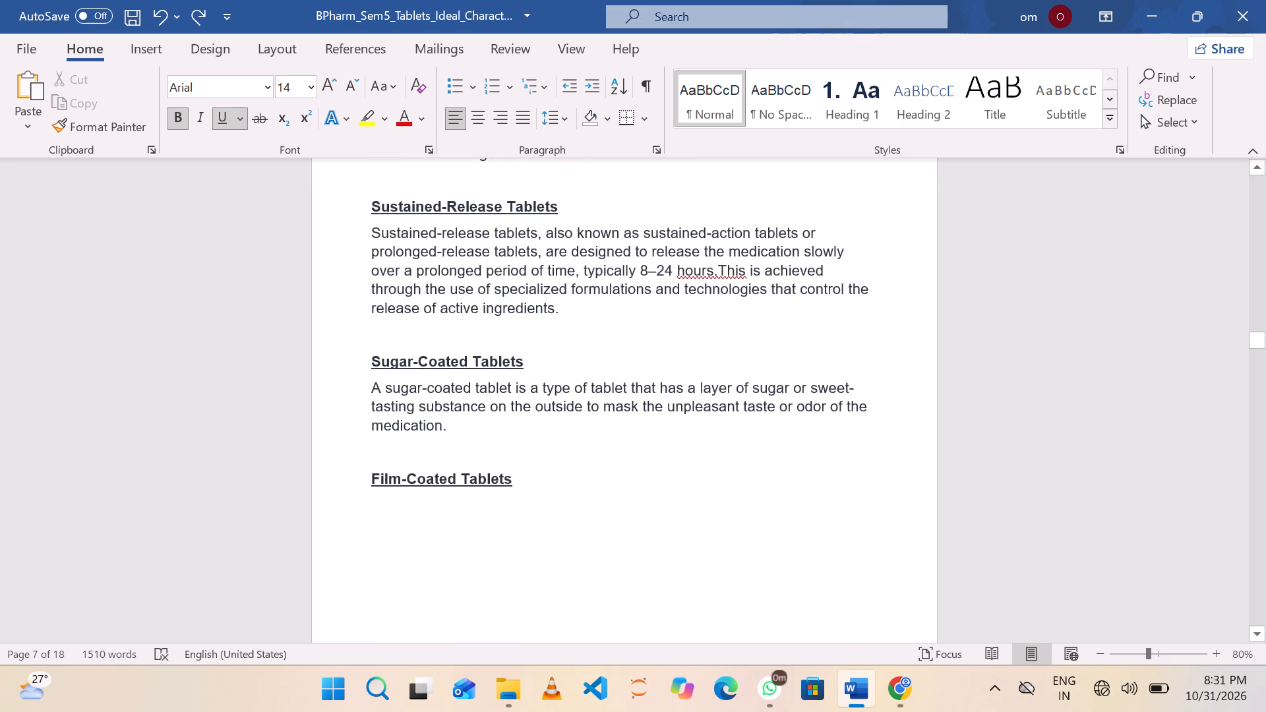
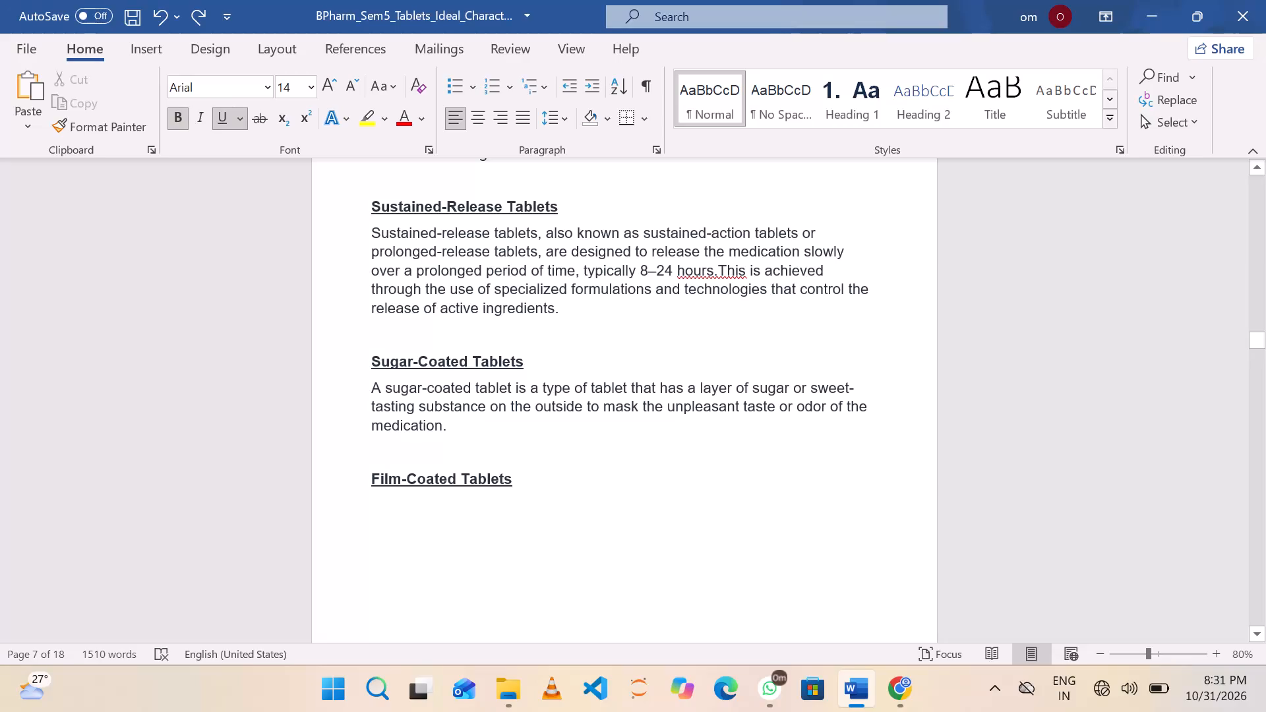
Place the insertion point at the end of the Film-Coated Tablets heading on page 7.
click(595, 552)
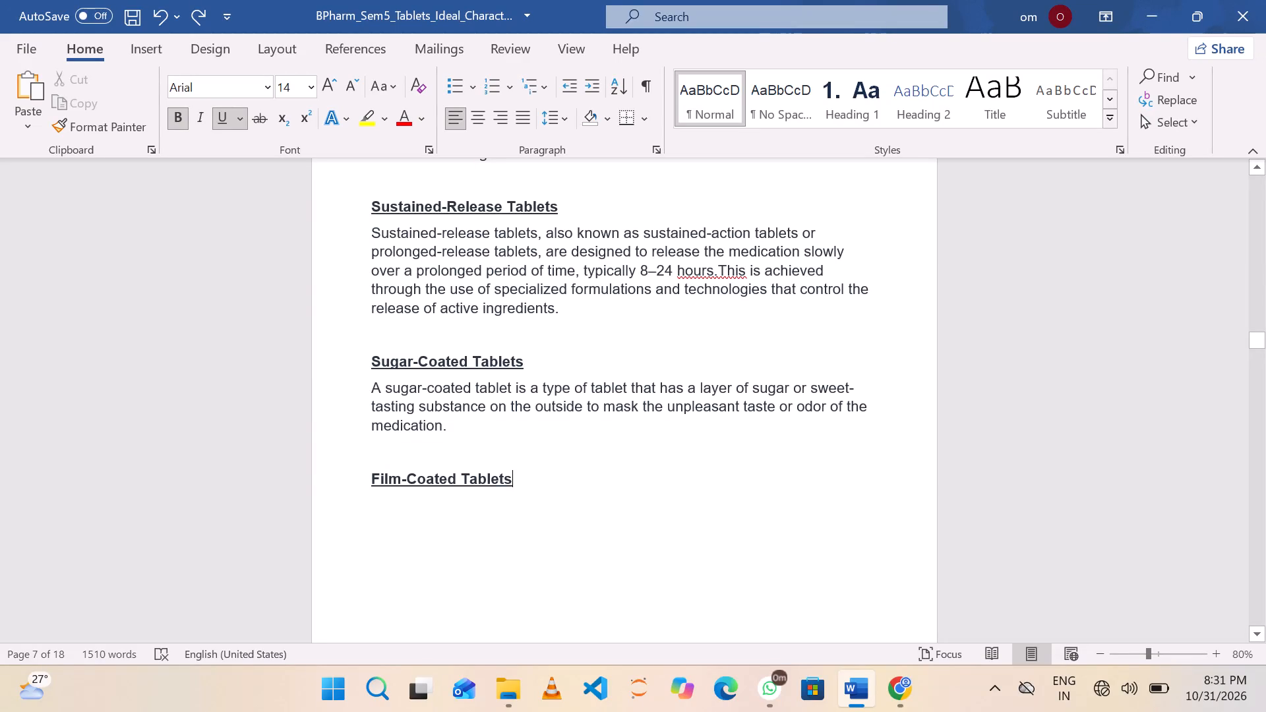
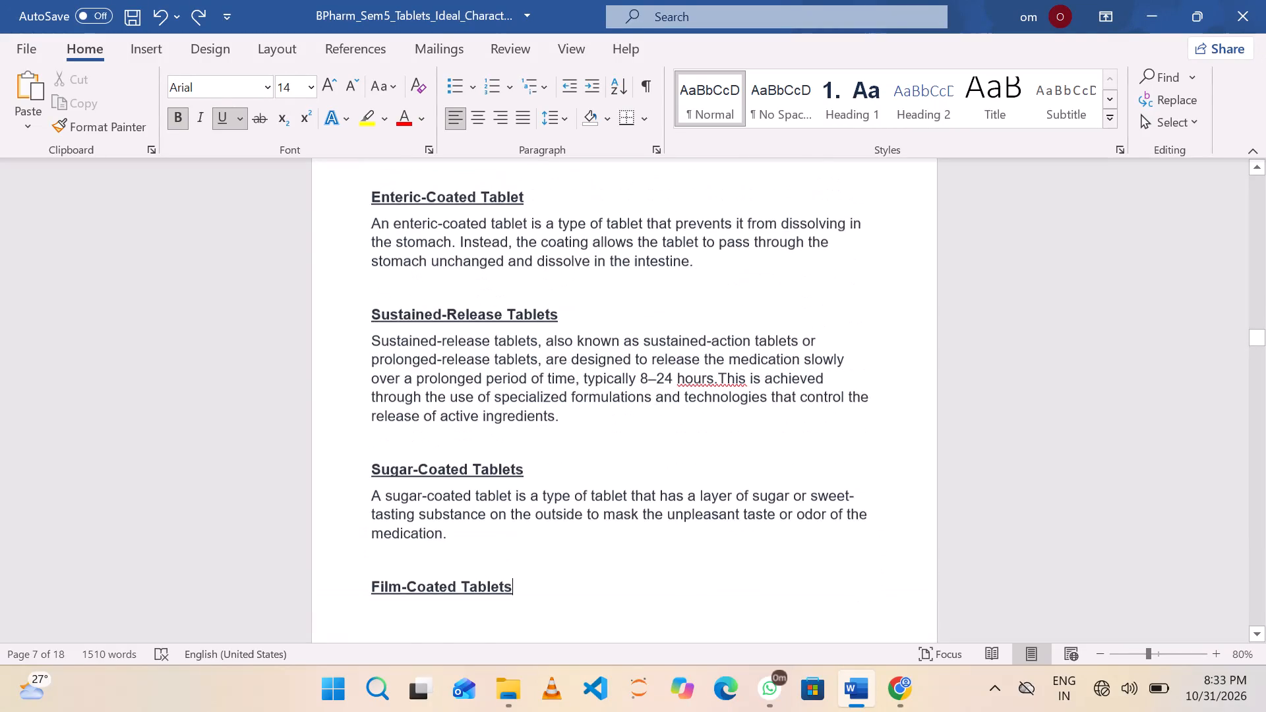
Review the notes from the title page through the Multiple Compressed Tablets heading on page 6, checking the blank areas between sections.
scroll(781, 532, up, 8)
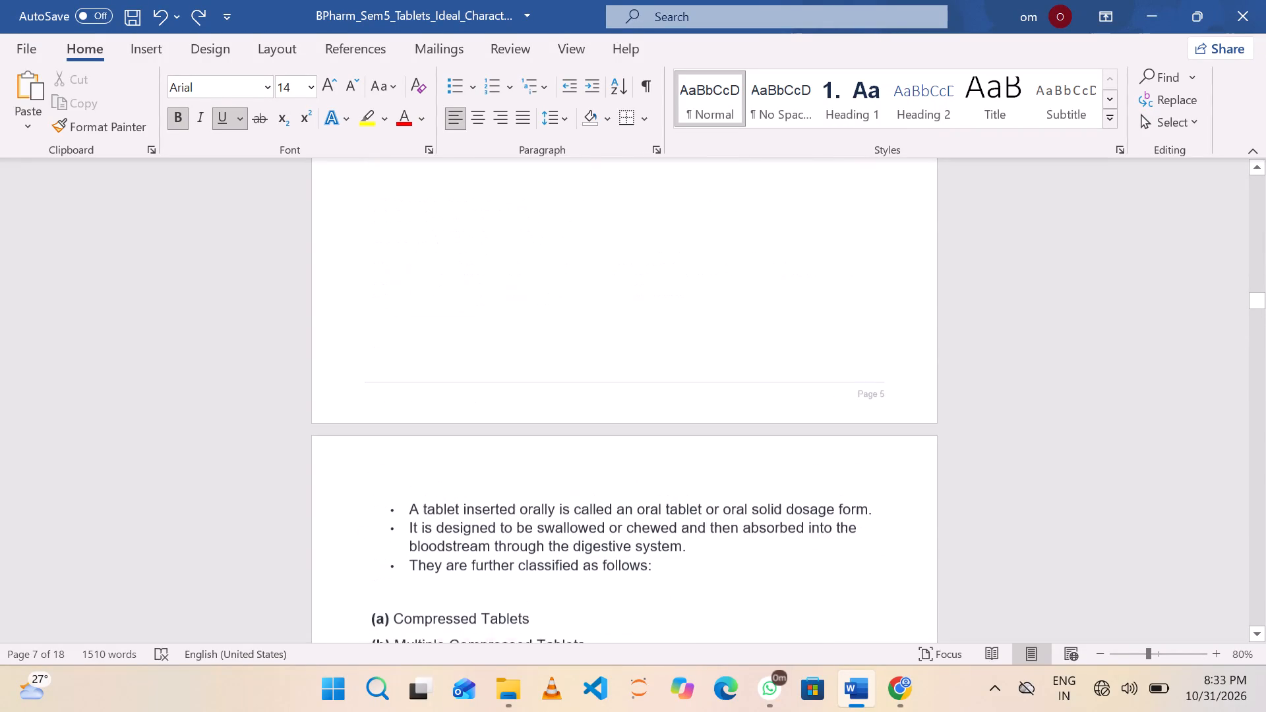
scroll(781, 532, up, 10)
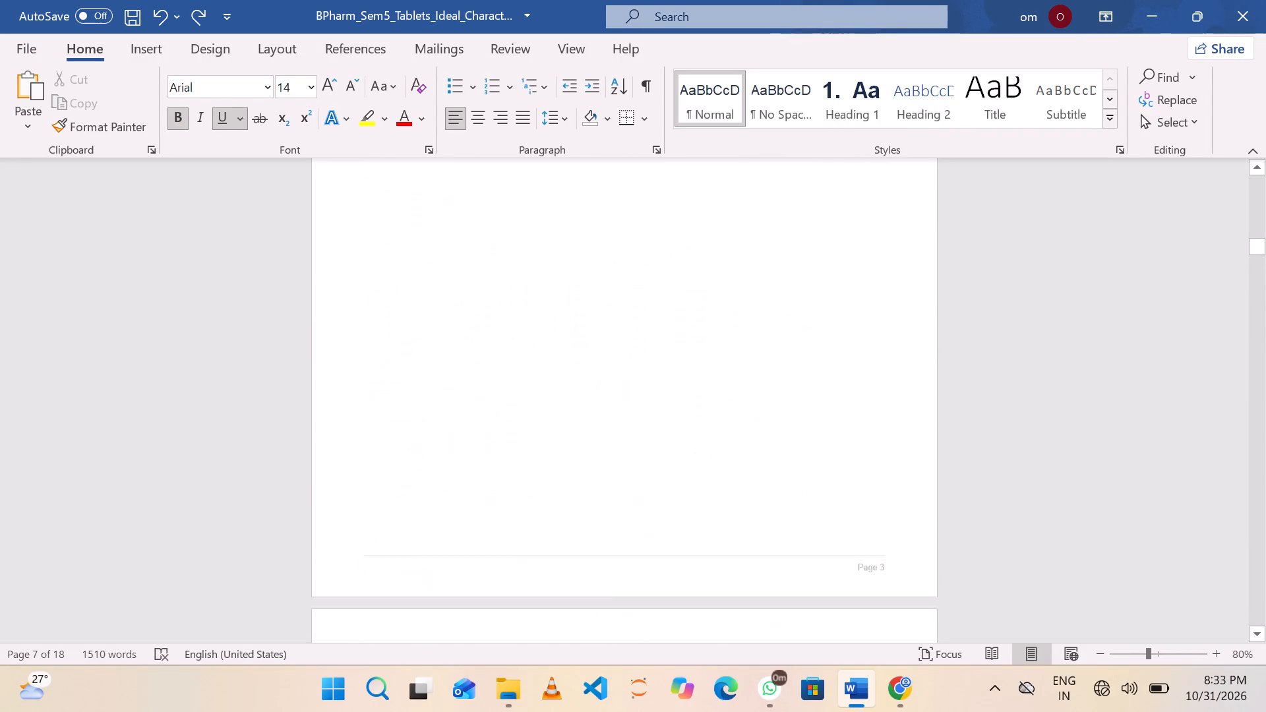
scroll(781, 532, up, 12)
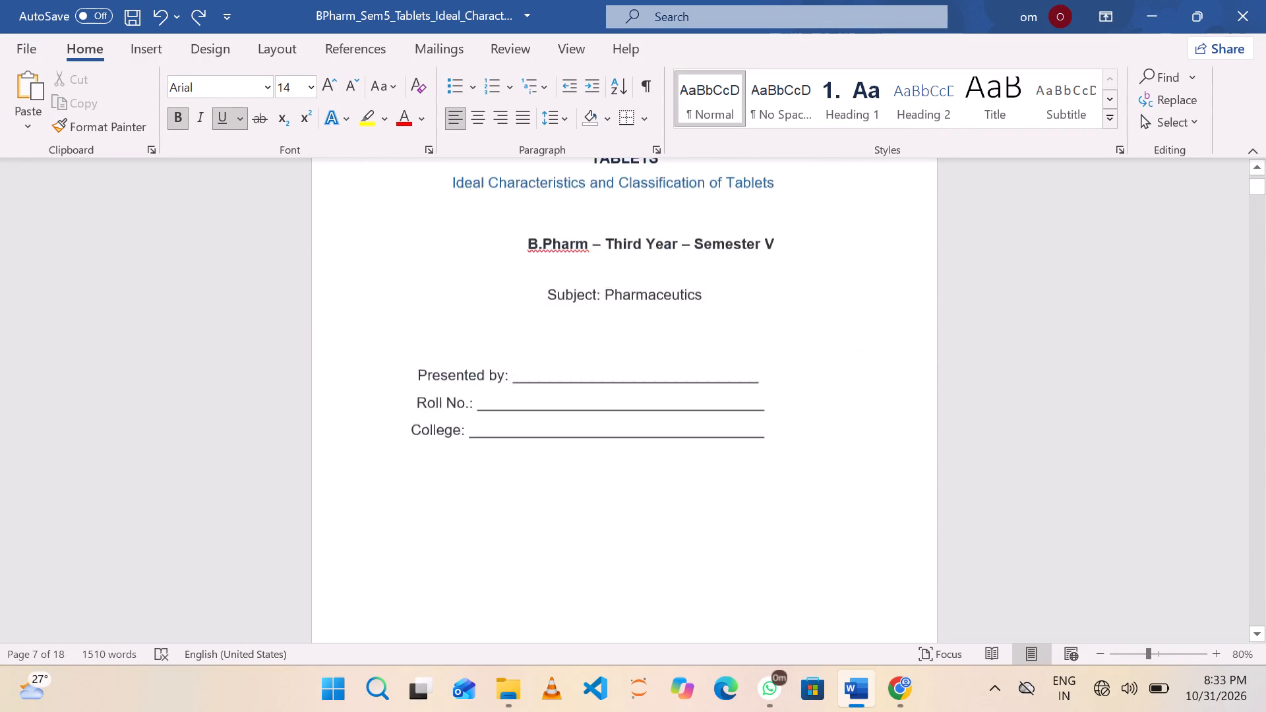
scroll(781, 532, up, 1)
scroll(781, 532, down, 7)
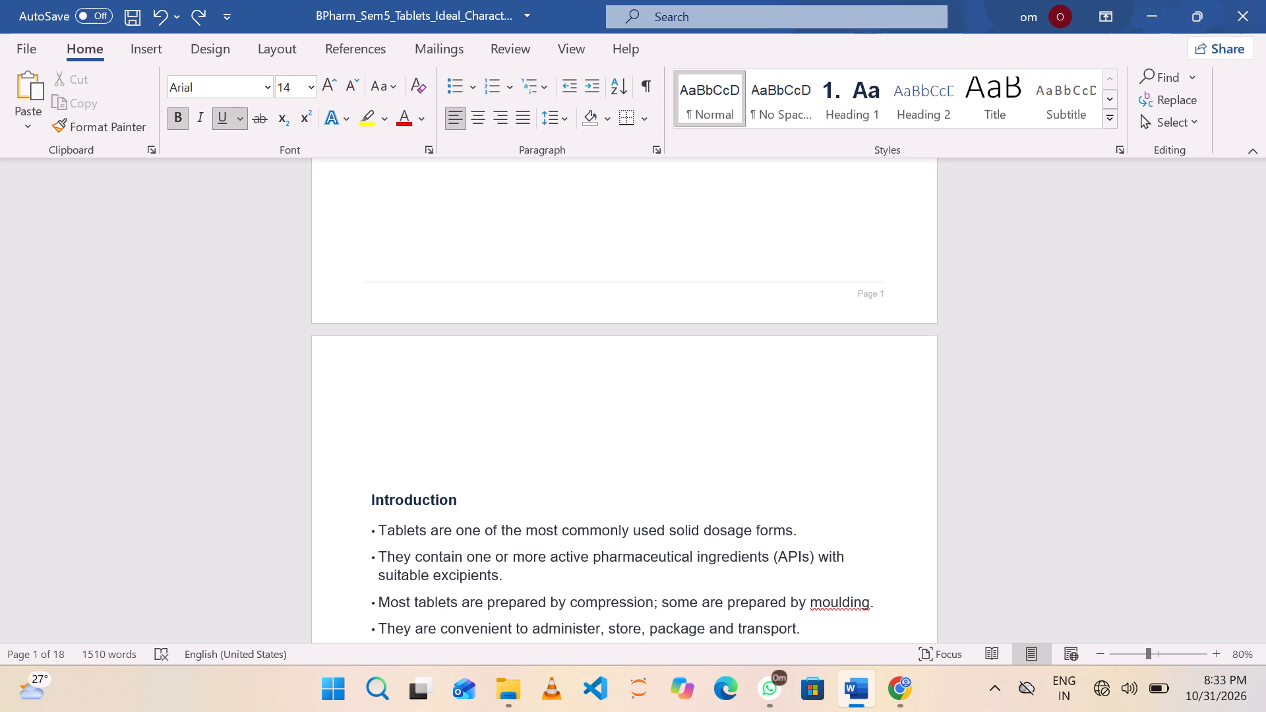
scroll(874, 425, down, 5)
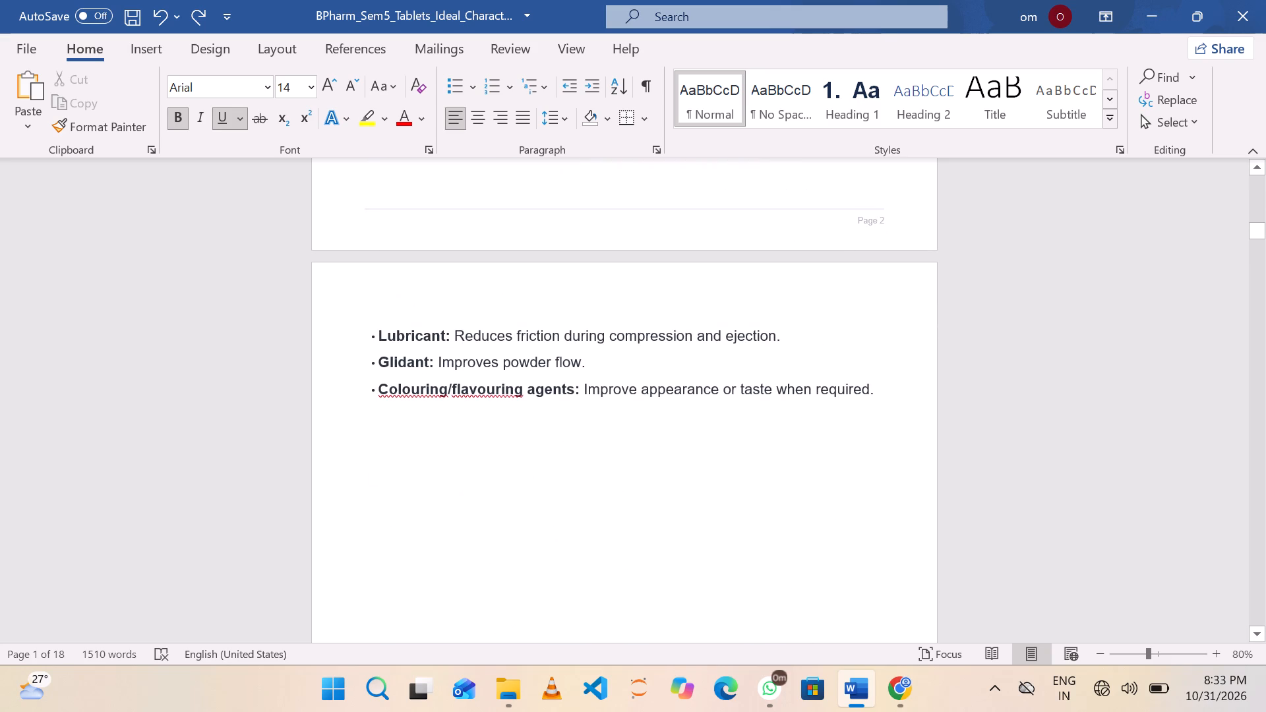
scroll(874, 425, down, 6)
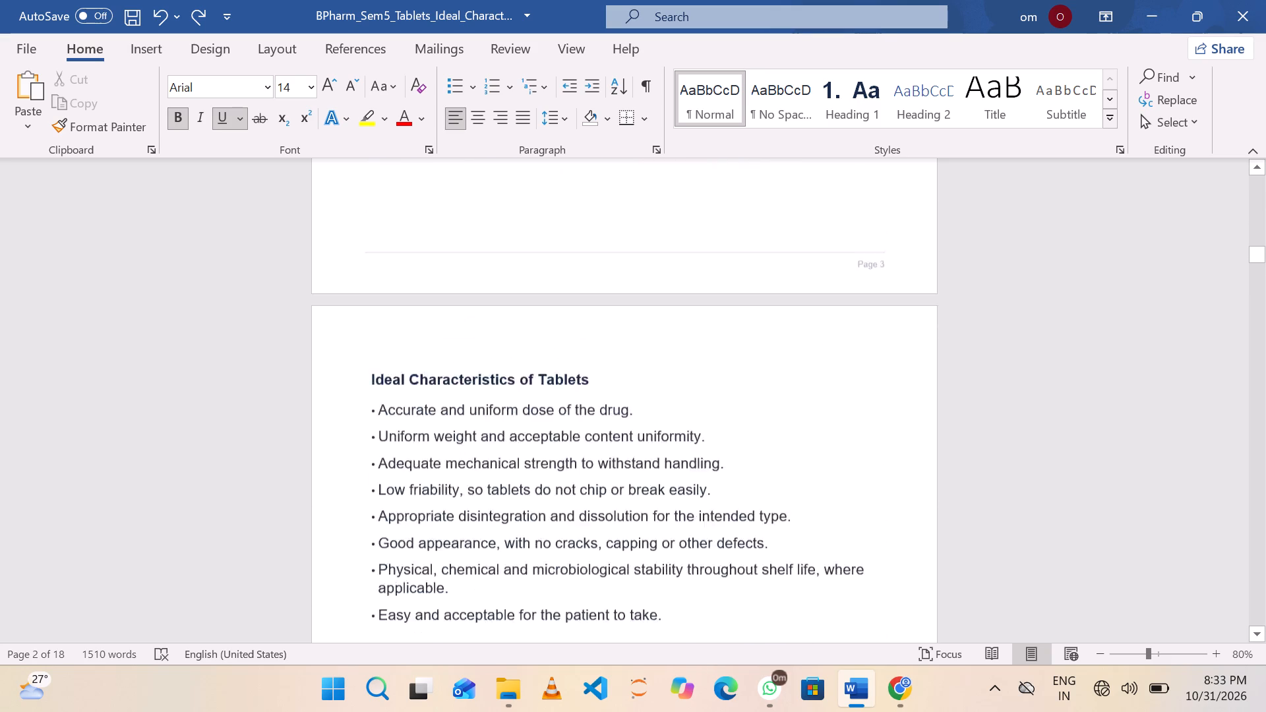
scroll(874, 425, down, 5)
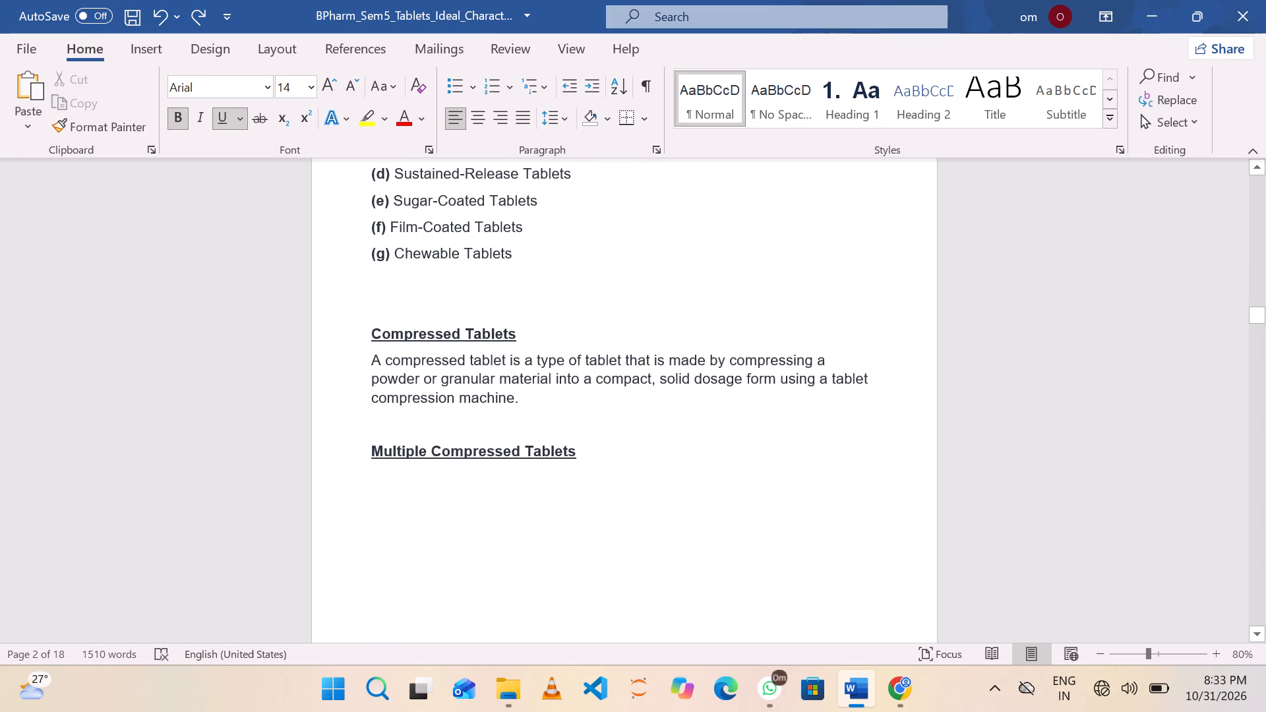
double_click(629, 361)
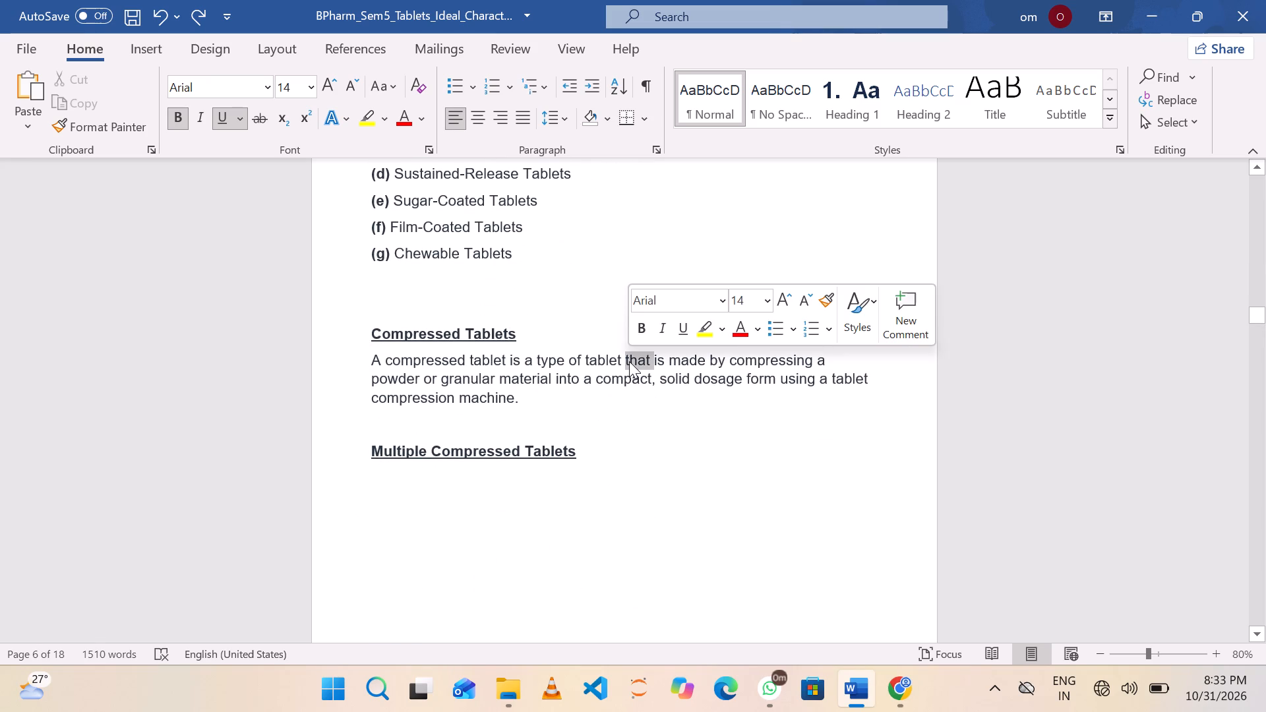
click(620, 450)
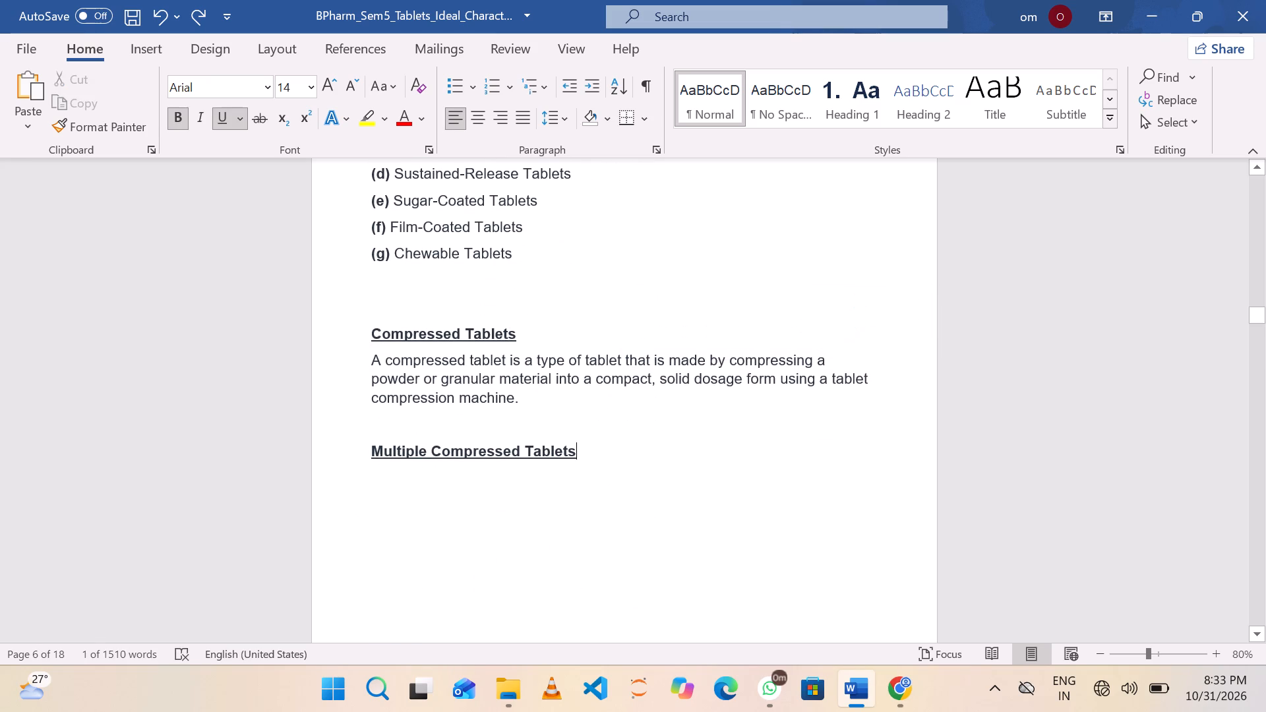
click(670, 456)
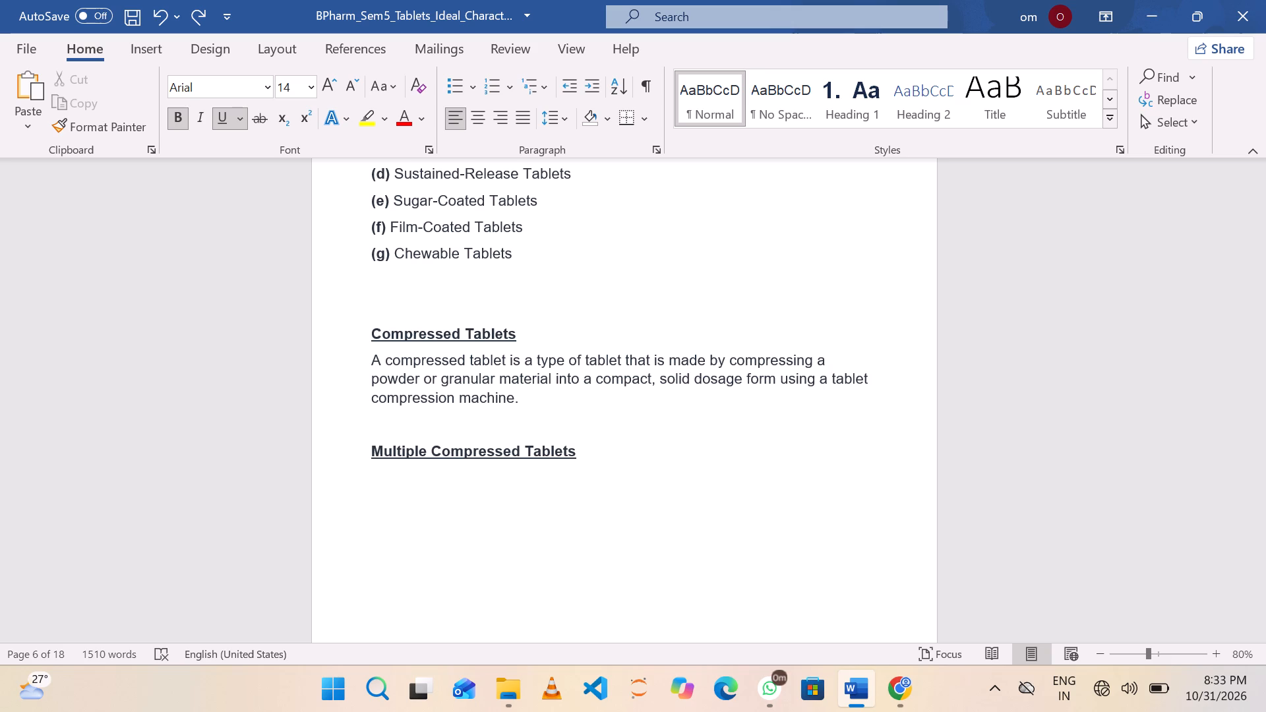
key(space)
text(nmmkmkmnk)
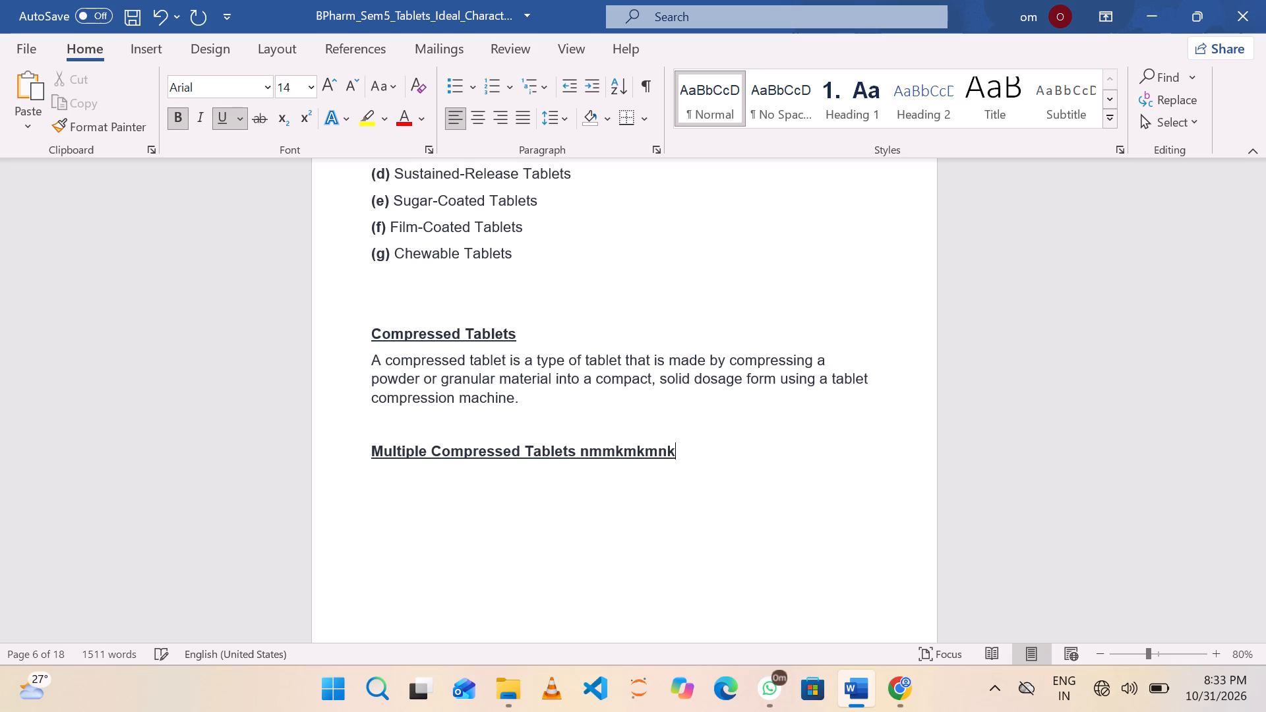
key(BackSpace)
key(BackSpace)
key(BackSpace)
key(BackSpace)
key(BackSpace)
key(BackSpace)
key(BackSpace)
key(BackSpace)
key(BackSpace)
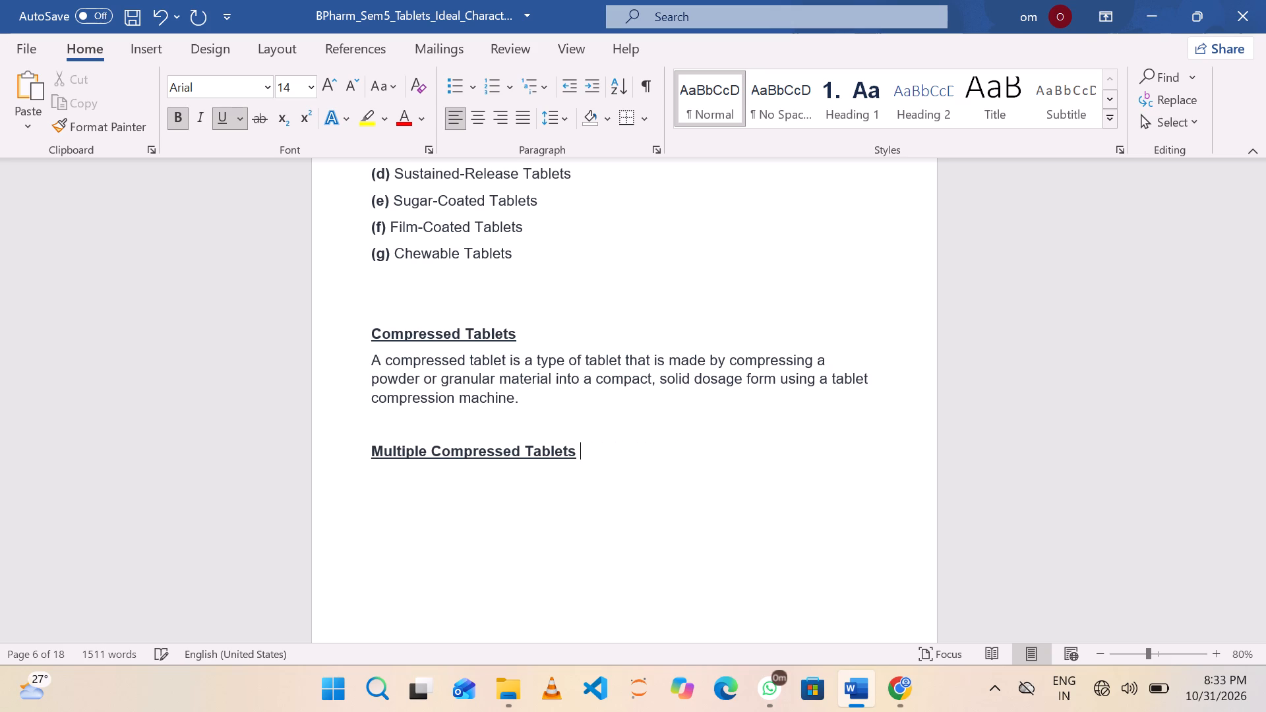
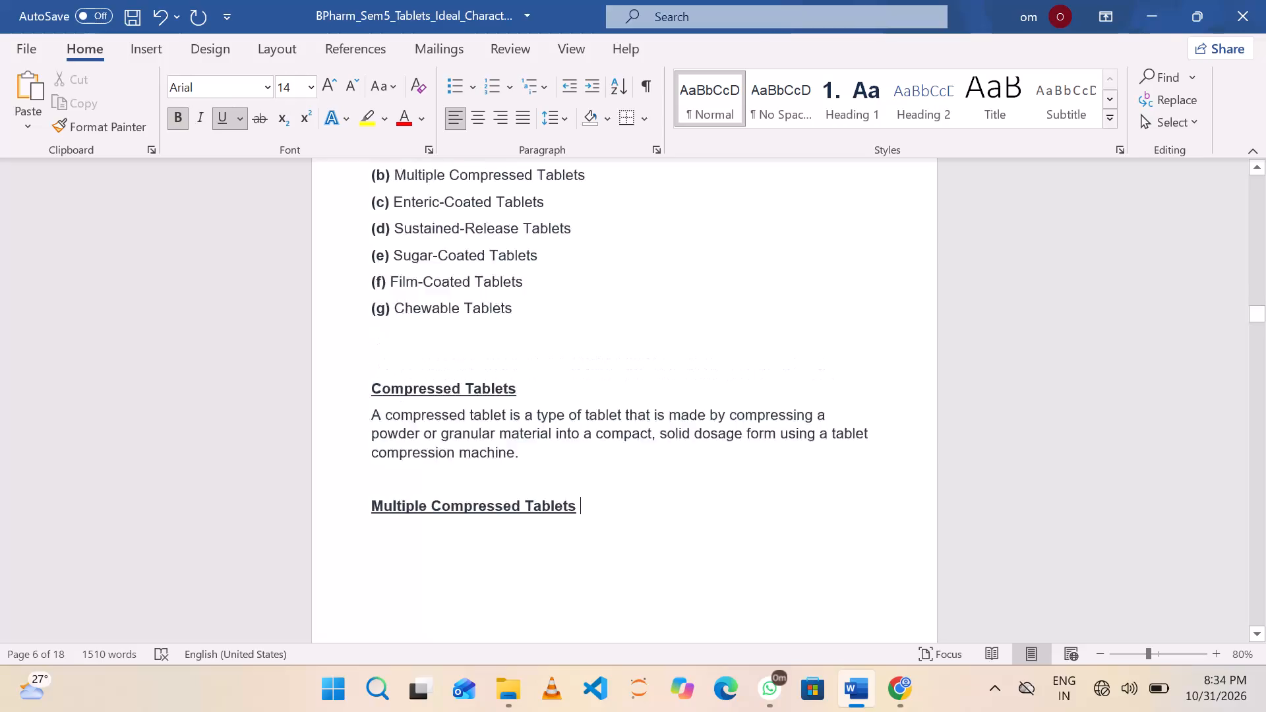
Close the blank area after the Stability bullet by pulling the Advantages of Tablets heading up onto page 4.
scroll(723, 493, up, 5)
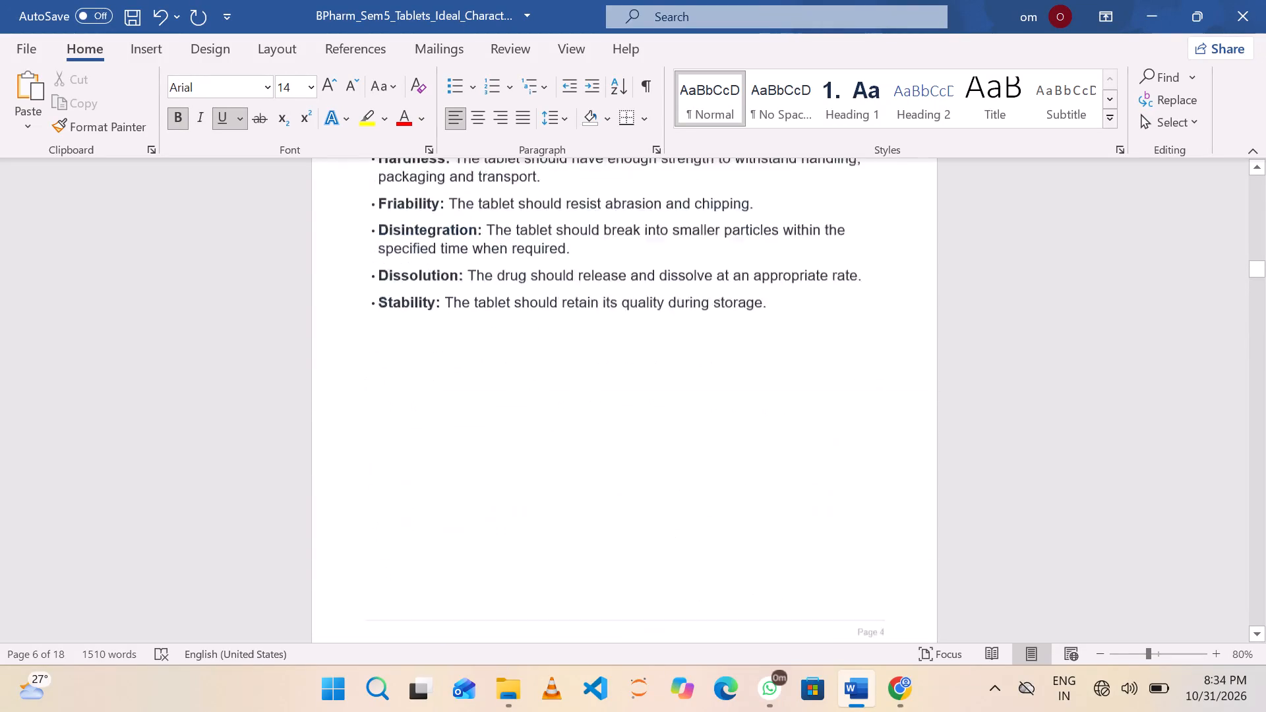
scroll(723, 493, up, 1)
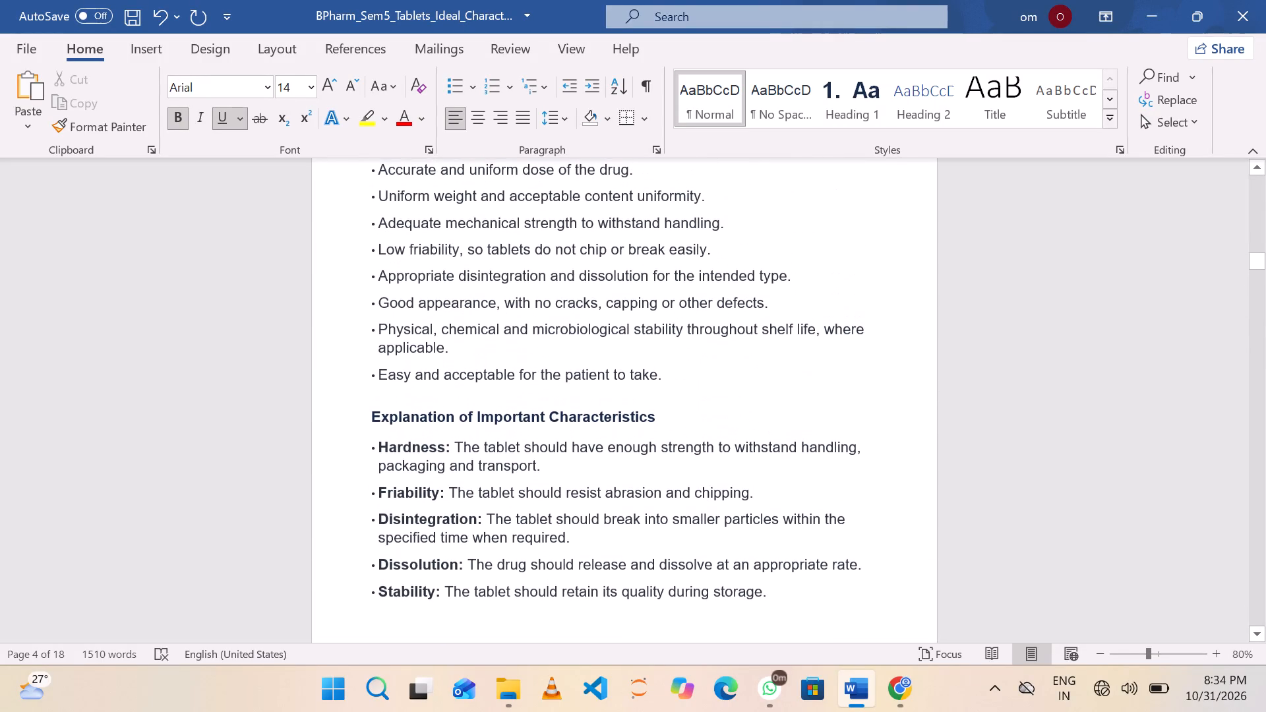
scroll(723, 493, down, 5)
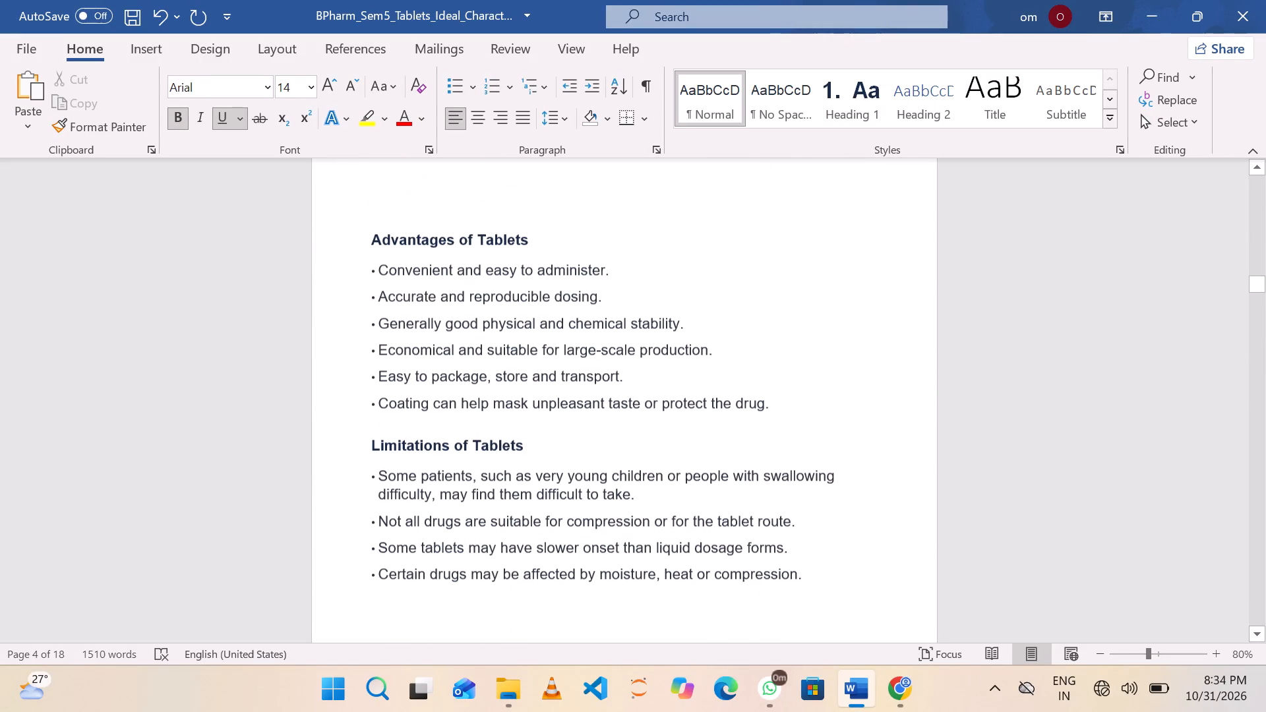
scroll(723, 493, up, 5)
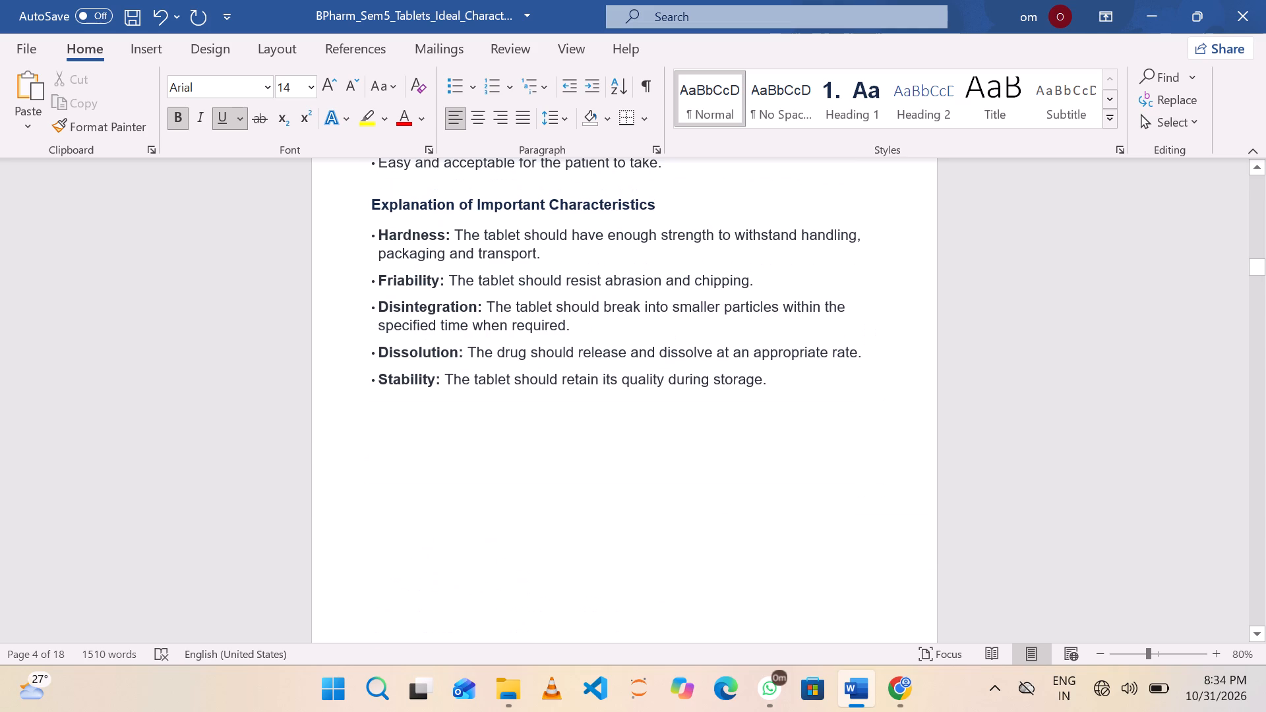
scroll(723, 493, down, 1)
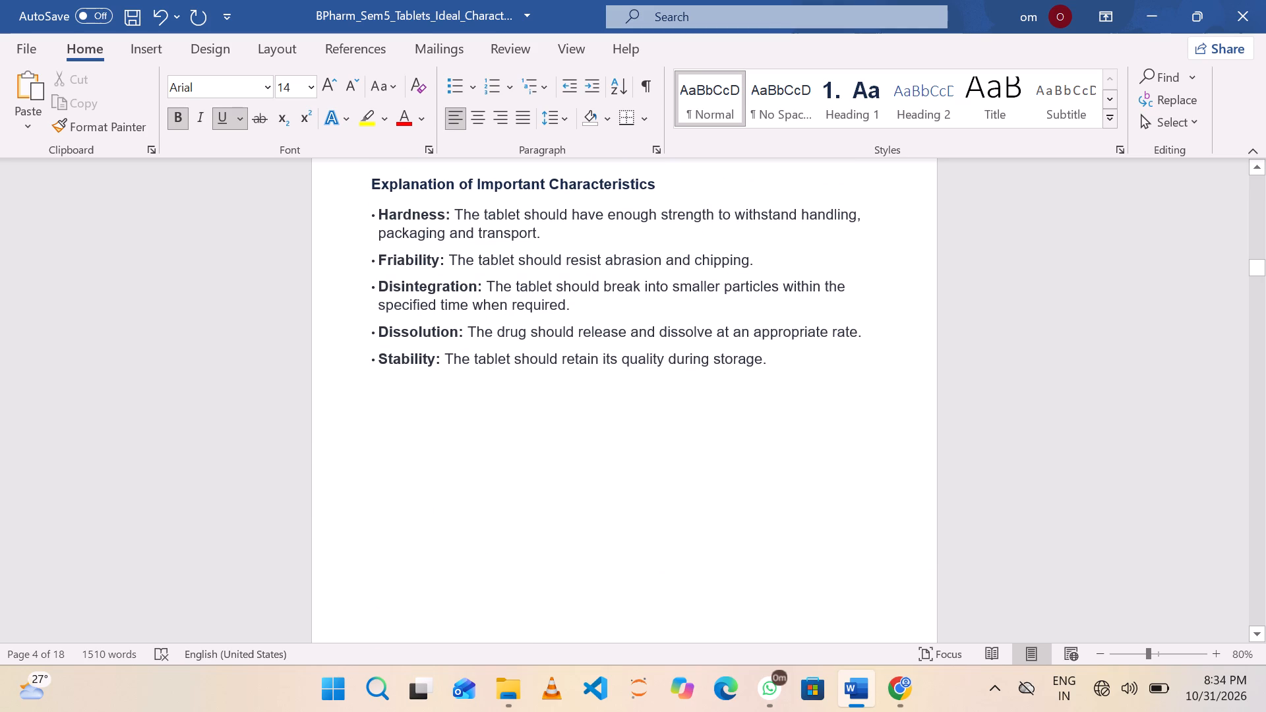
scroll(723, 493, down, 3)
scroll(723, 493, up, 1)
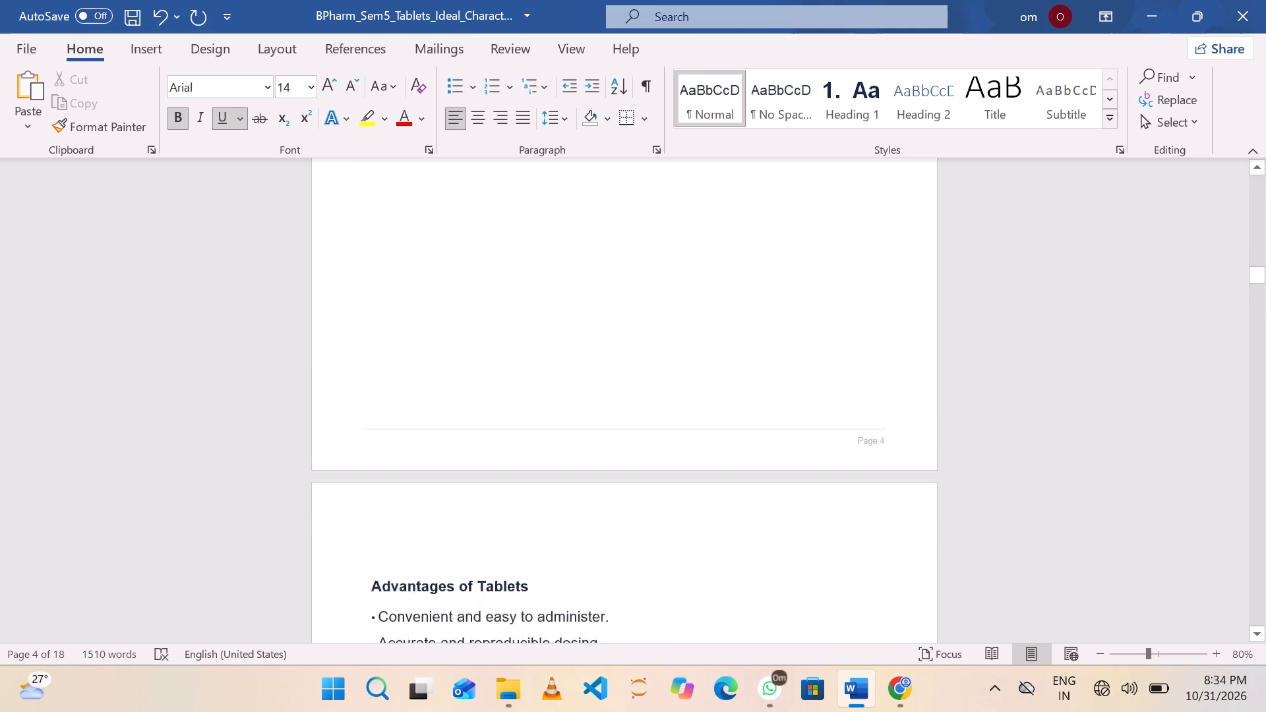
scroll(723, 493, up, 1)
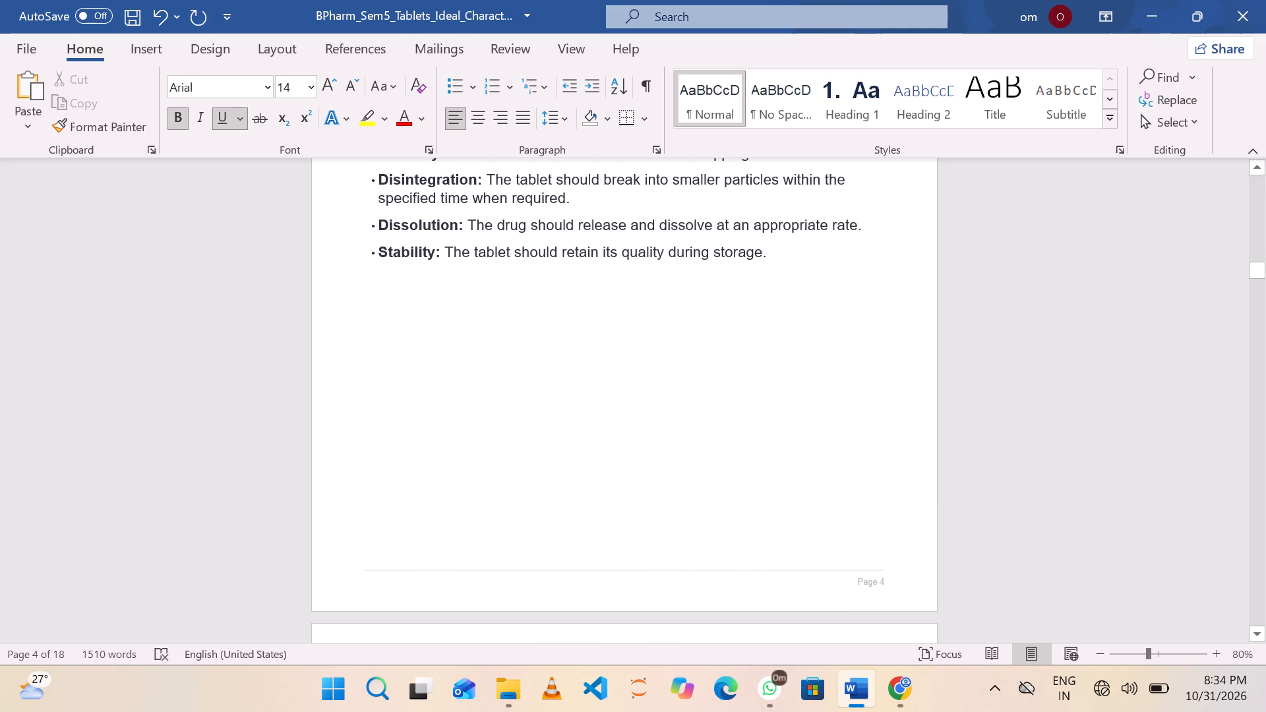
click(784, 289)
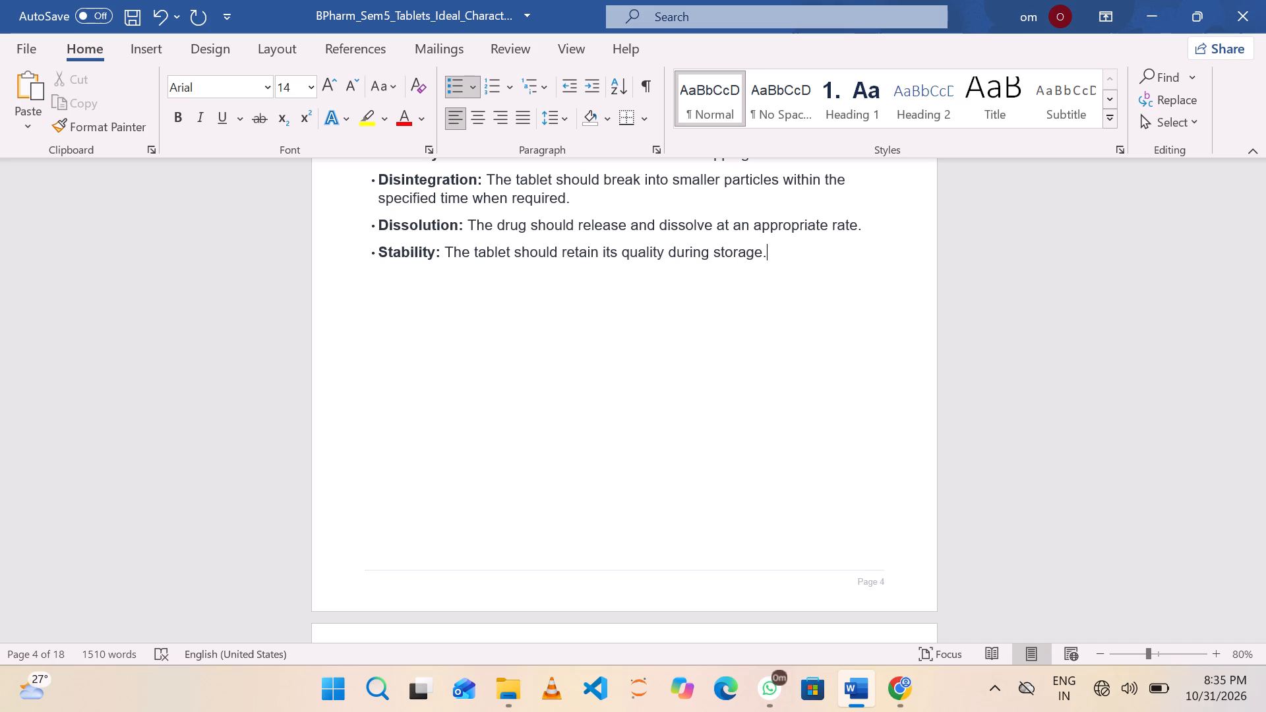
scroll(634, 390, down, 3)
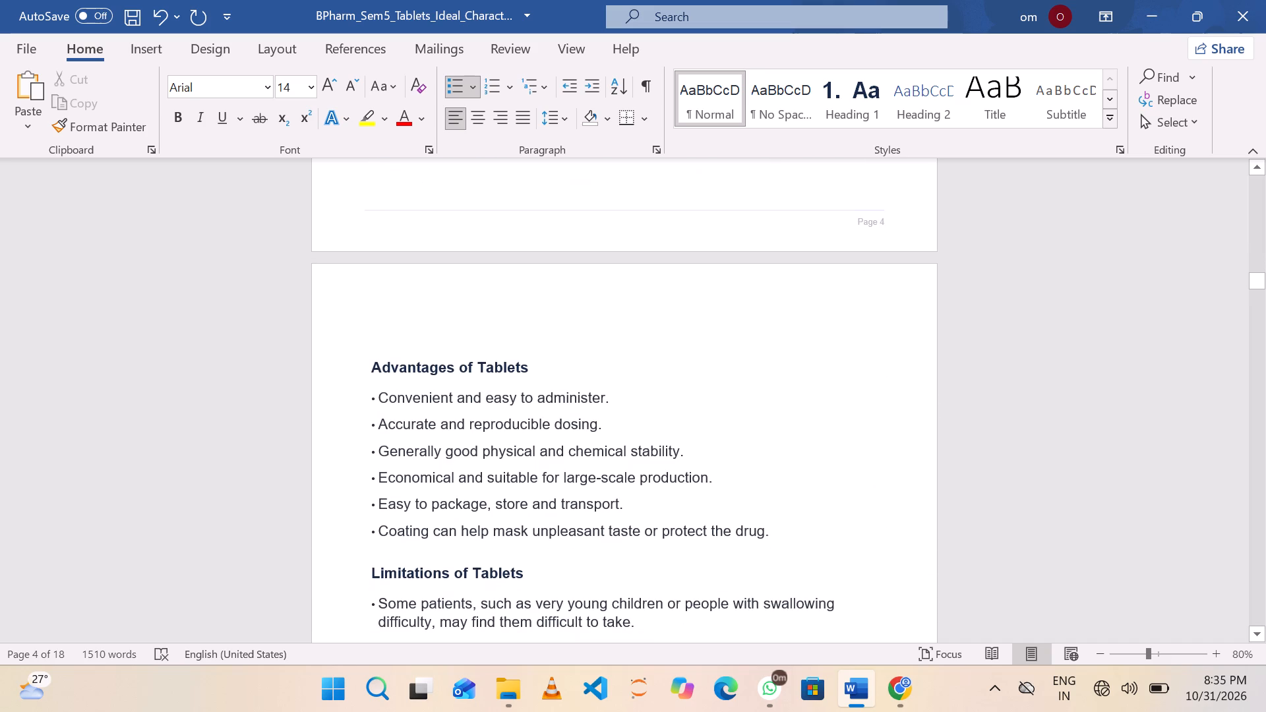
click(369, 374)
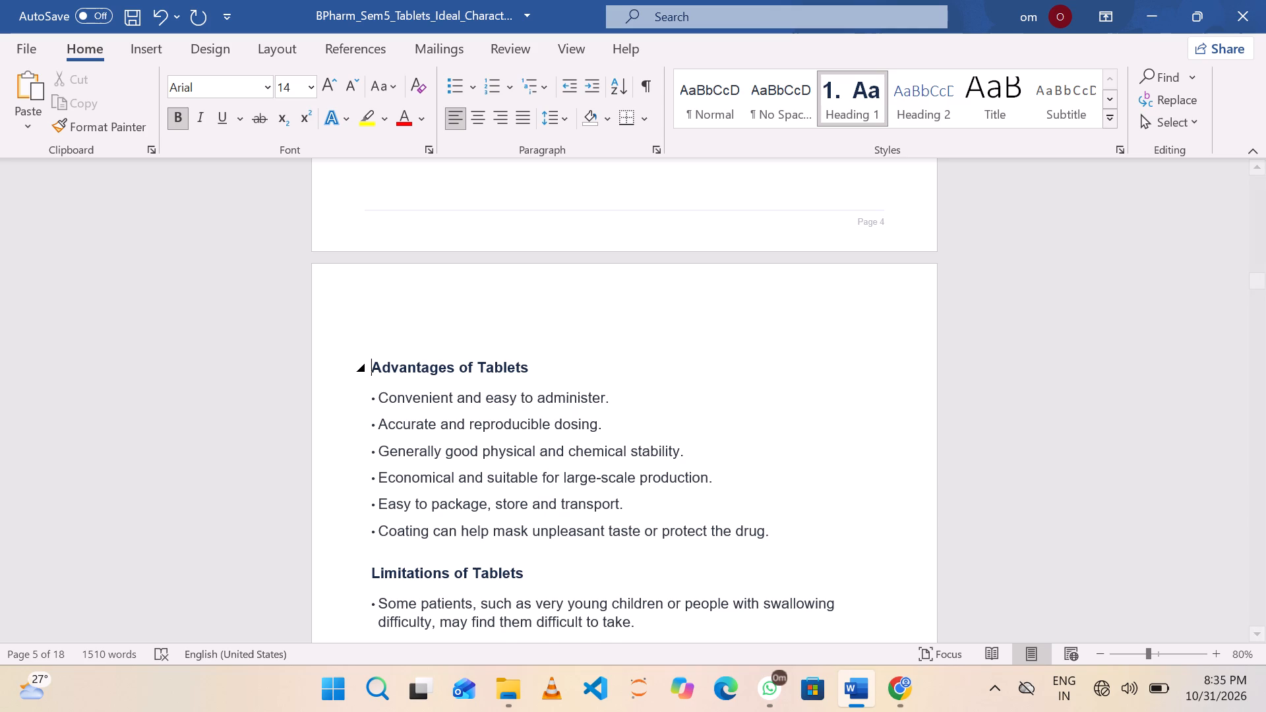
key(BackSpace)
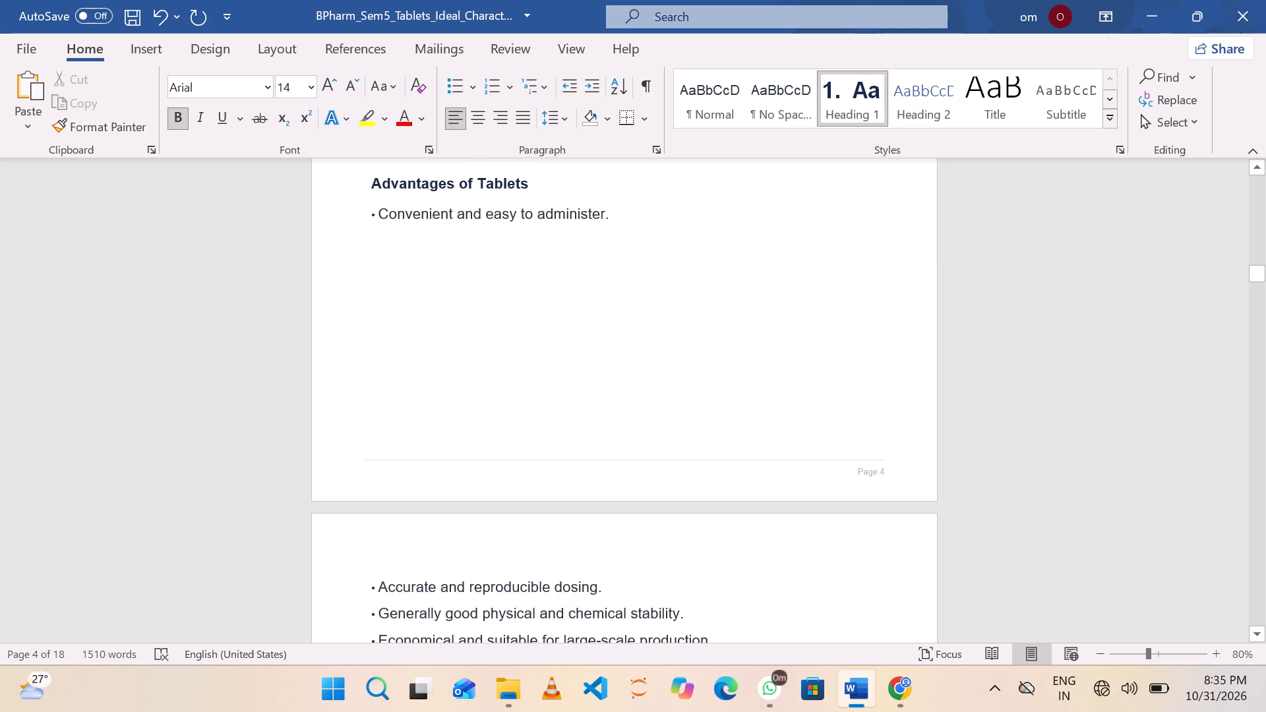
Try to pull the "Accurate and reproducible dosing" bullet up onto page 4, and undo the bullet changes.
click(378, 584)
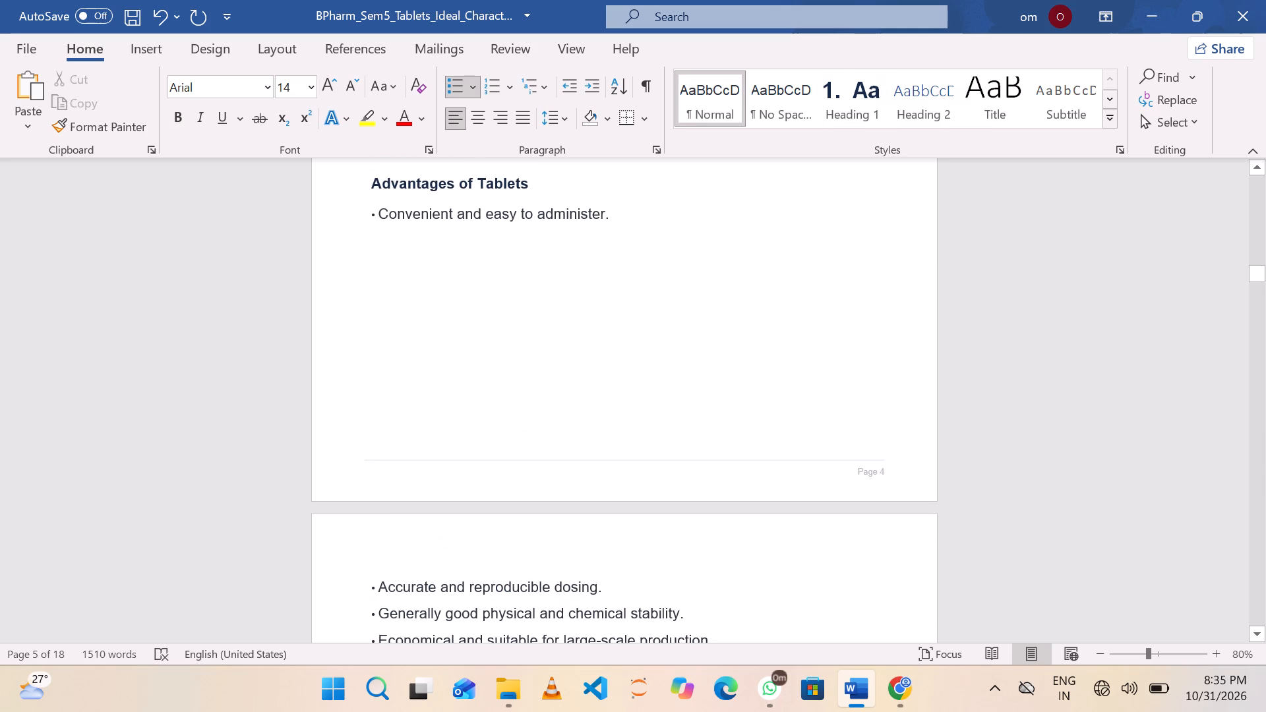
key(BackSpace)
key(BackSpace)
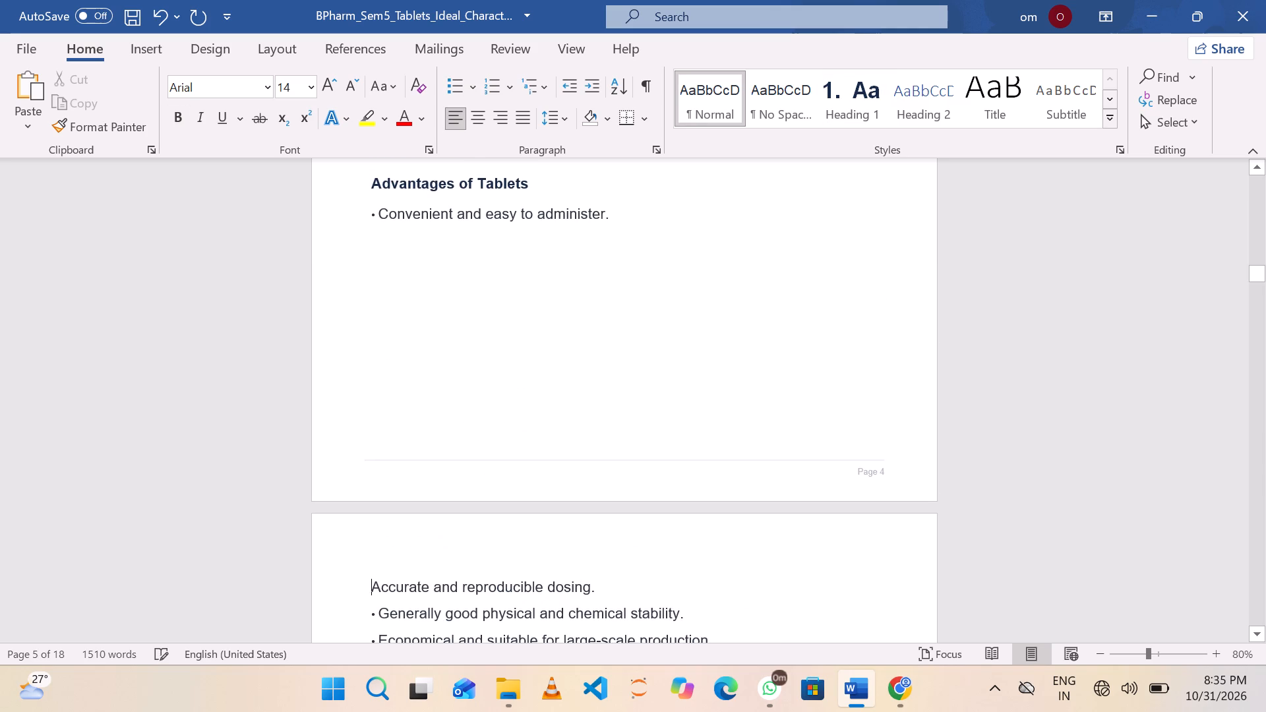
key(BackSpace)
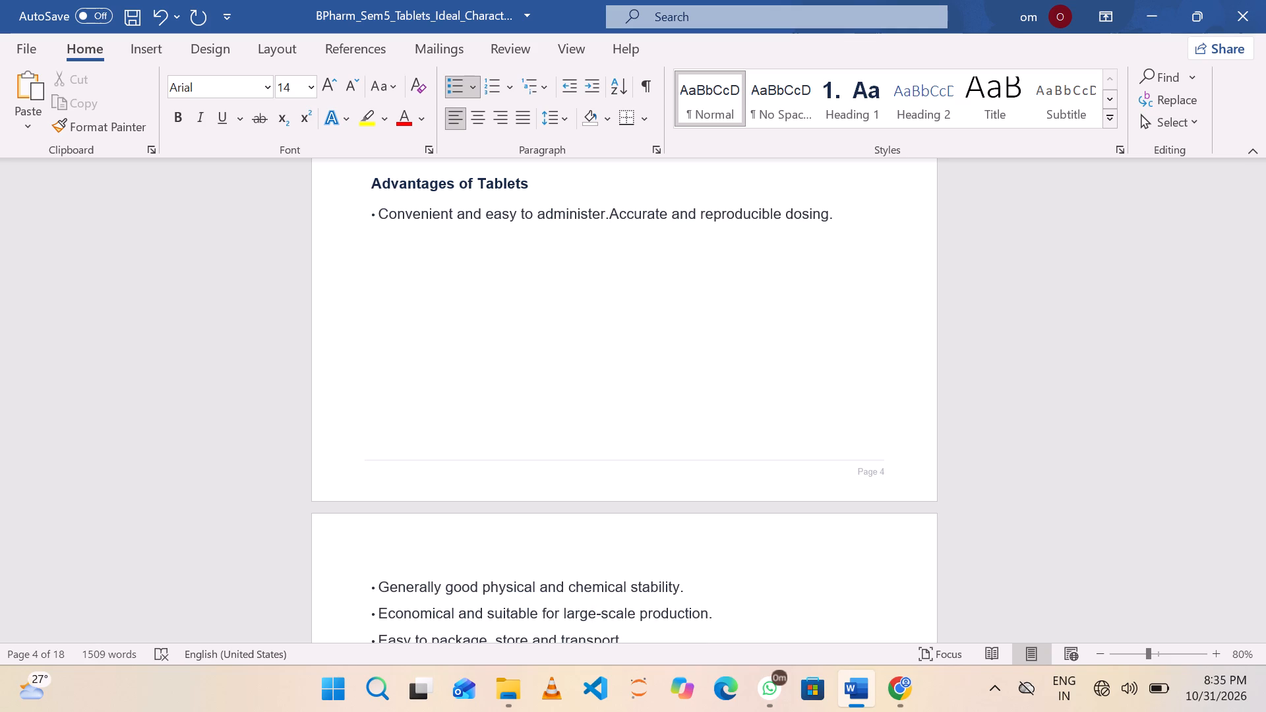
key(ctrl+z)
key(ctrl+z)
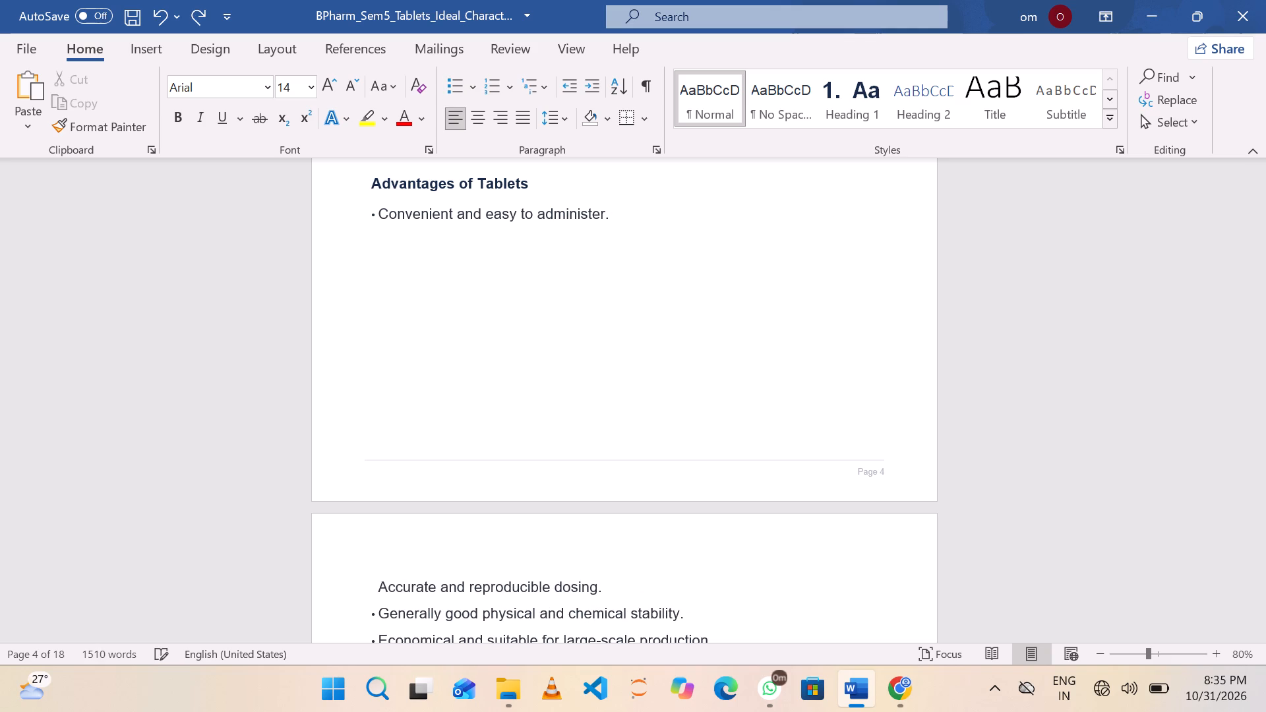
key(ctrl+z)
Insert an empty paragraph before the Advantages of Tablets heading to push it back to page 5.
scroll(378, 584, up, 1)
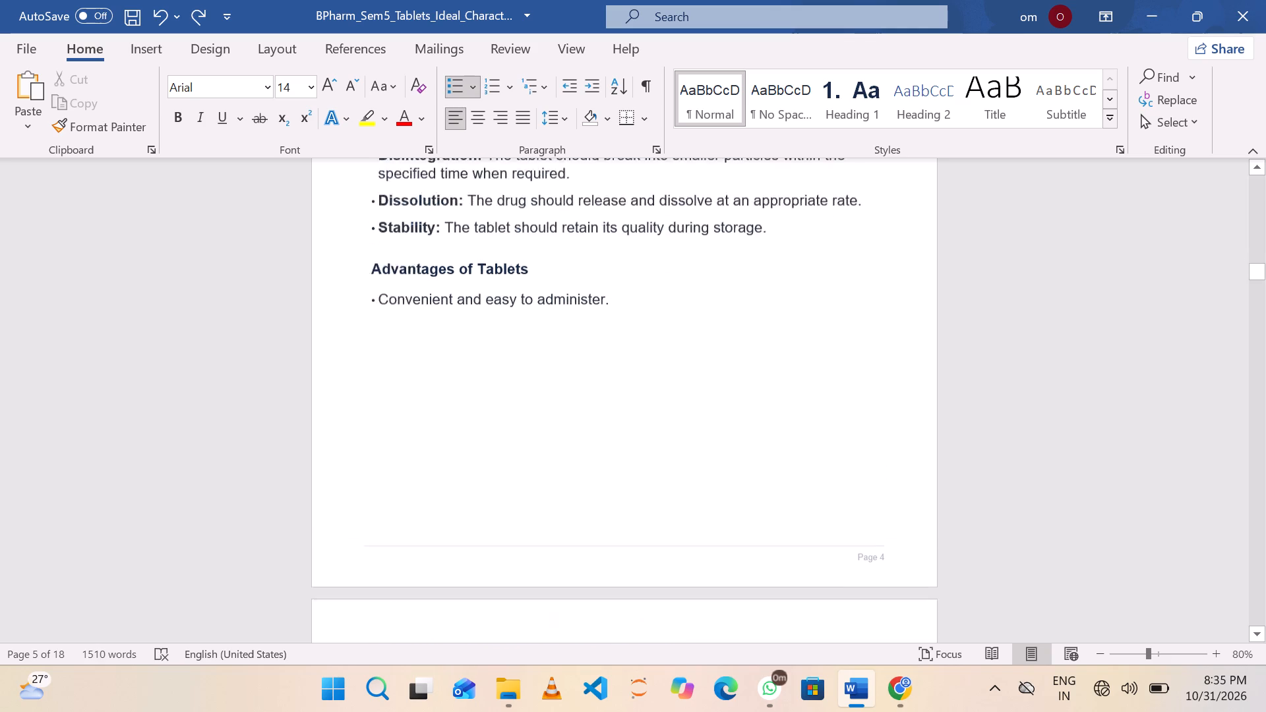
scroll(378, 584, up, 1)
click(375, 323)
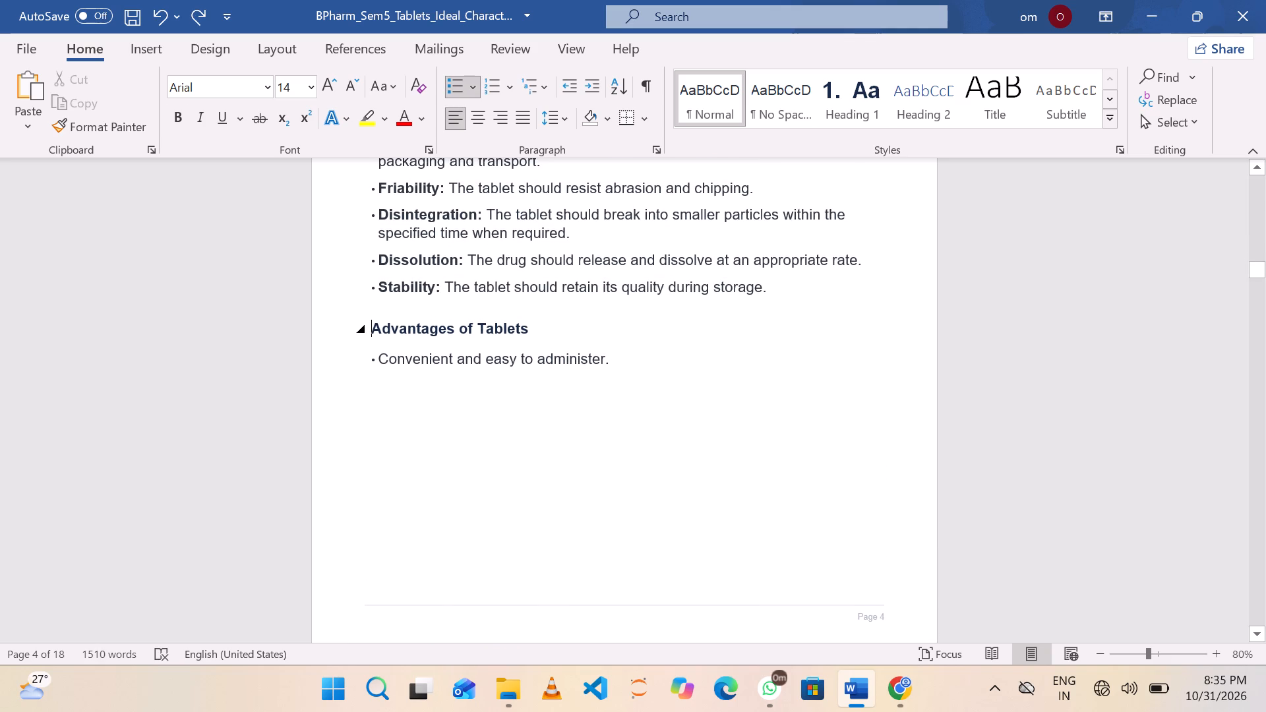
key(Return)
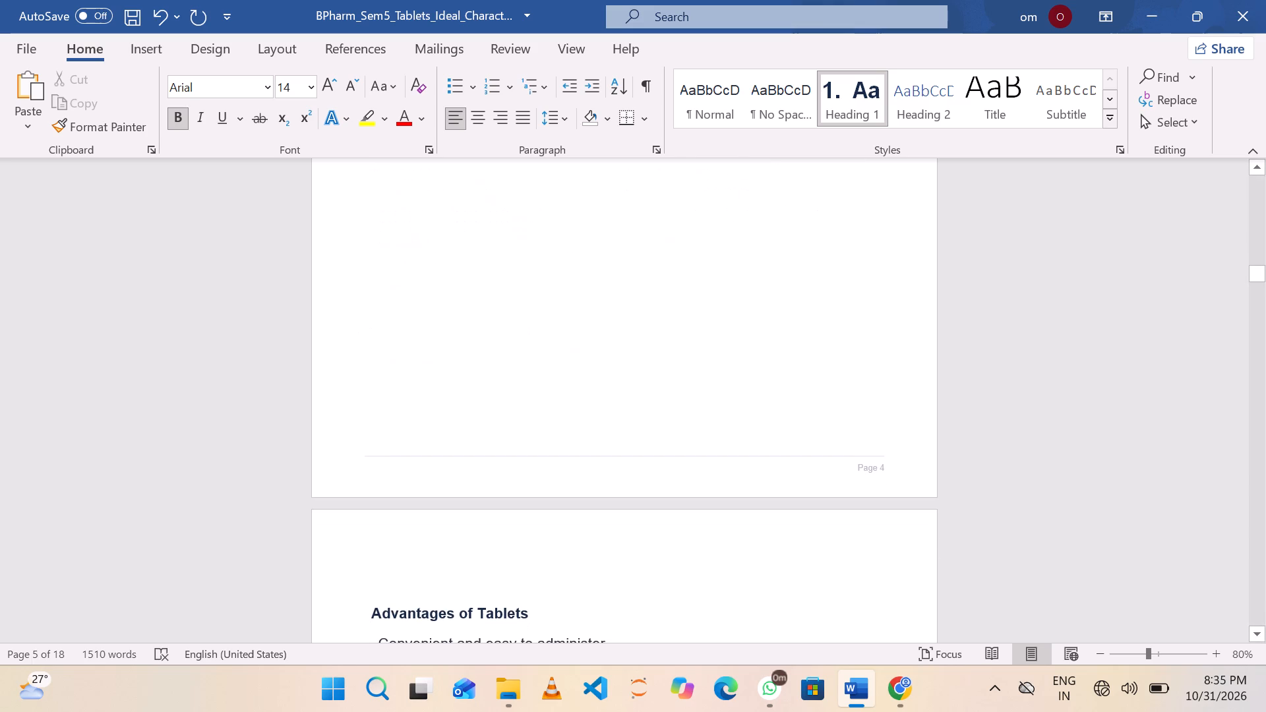
Check the blank areas in the notes from page 1 through the Film-Coated Tablets heading on page 7.
scroll(526, 394, up, 11)
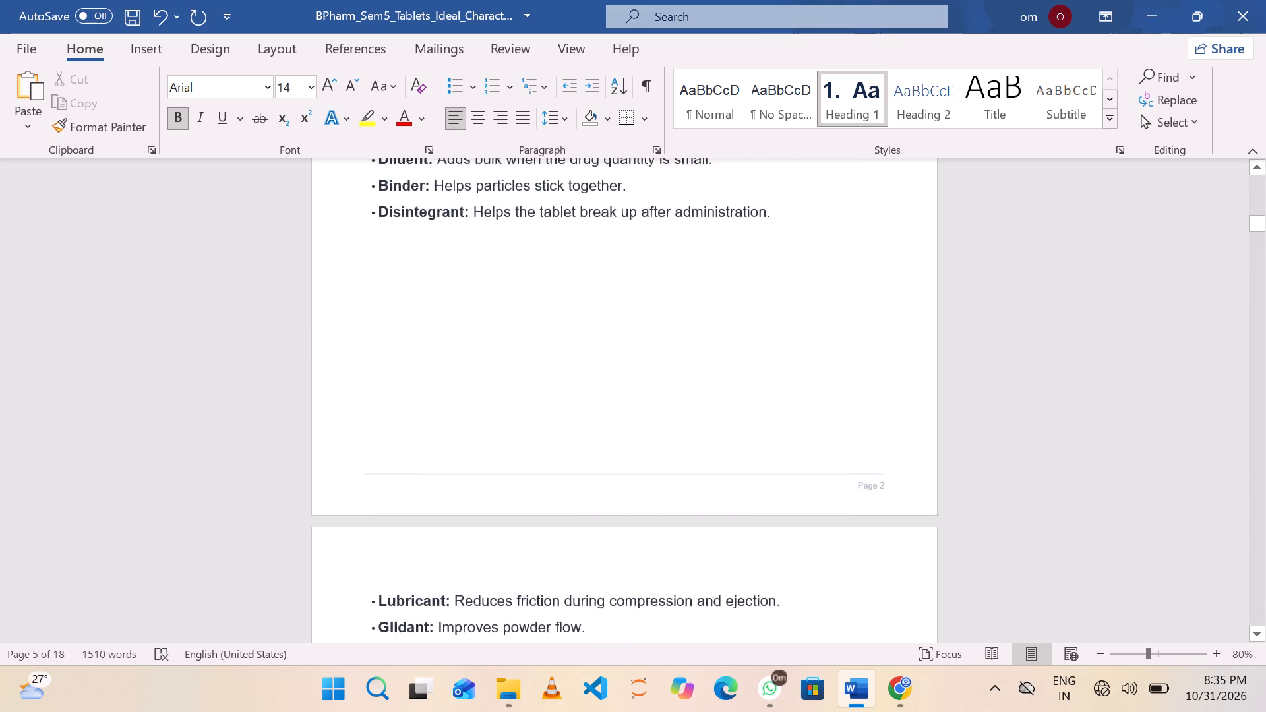
scroll(526, 394, up, 8)
scroll(526, 394, down, 3)
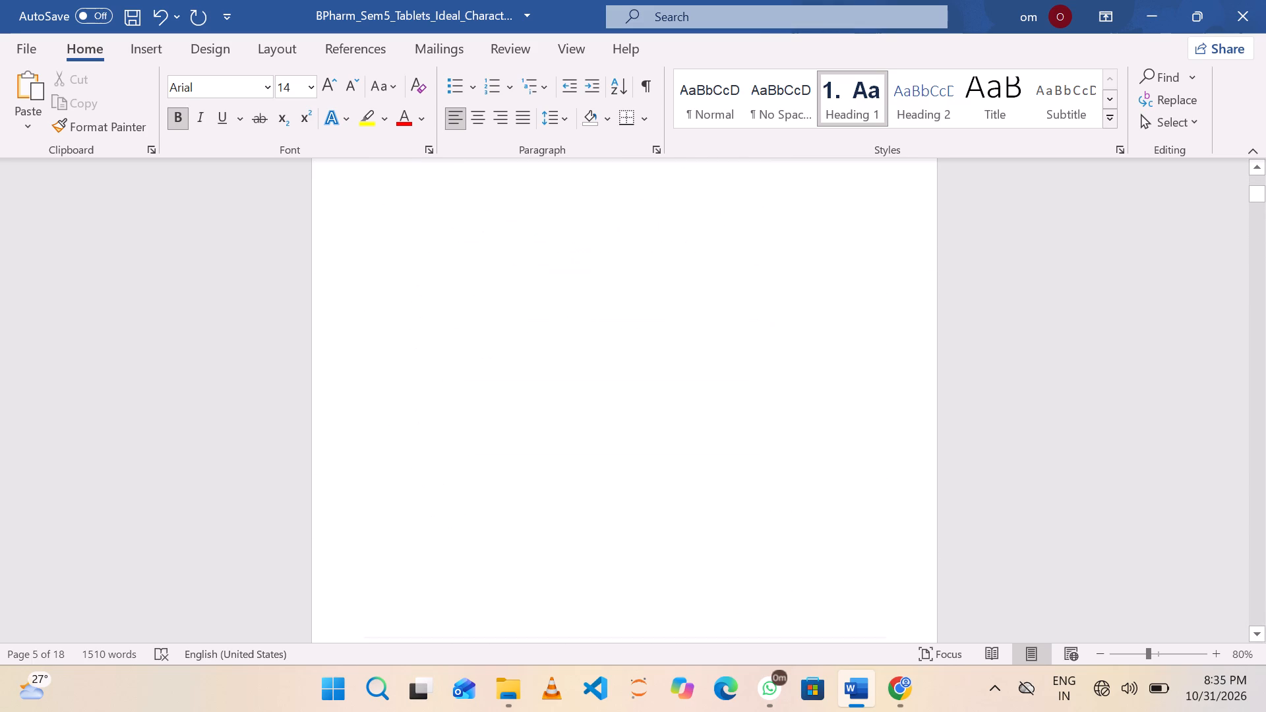
scroll(537, 370, down, 7)
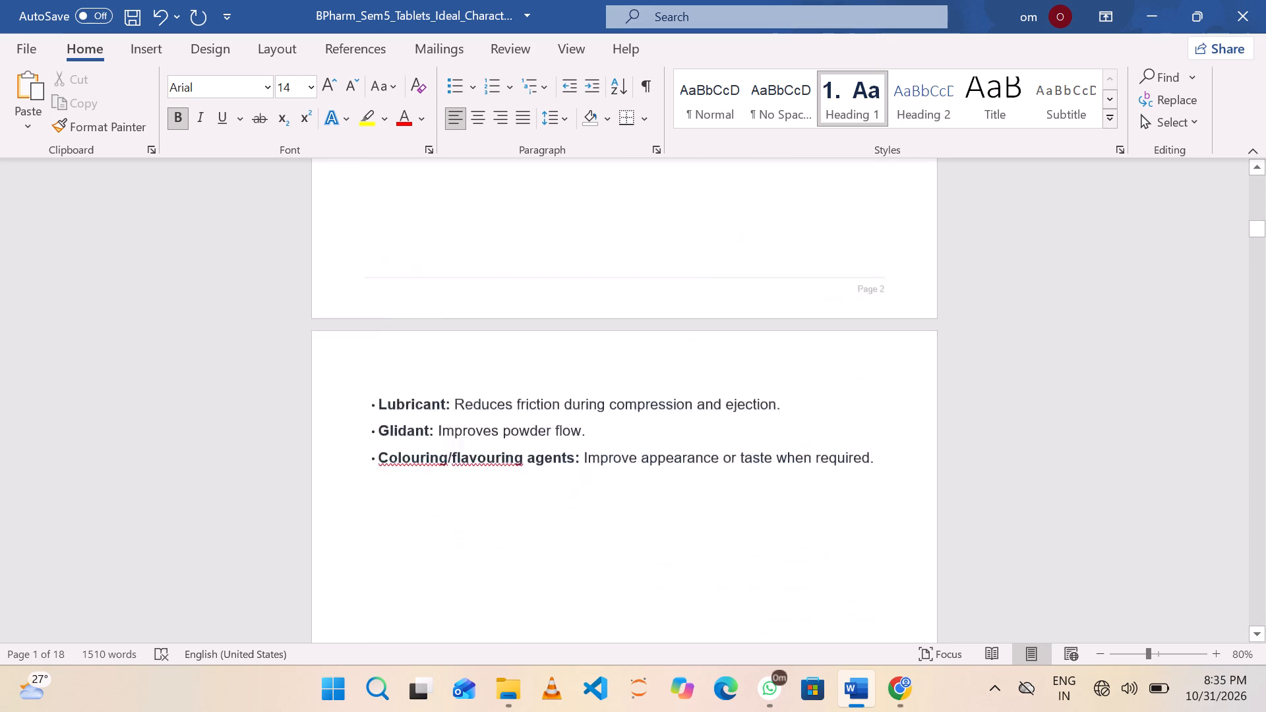
scroll(537, 370, down, 14)
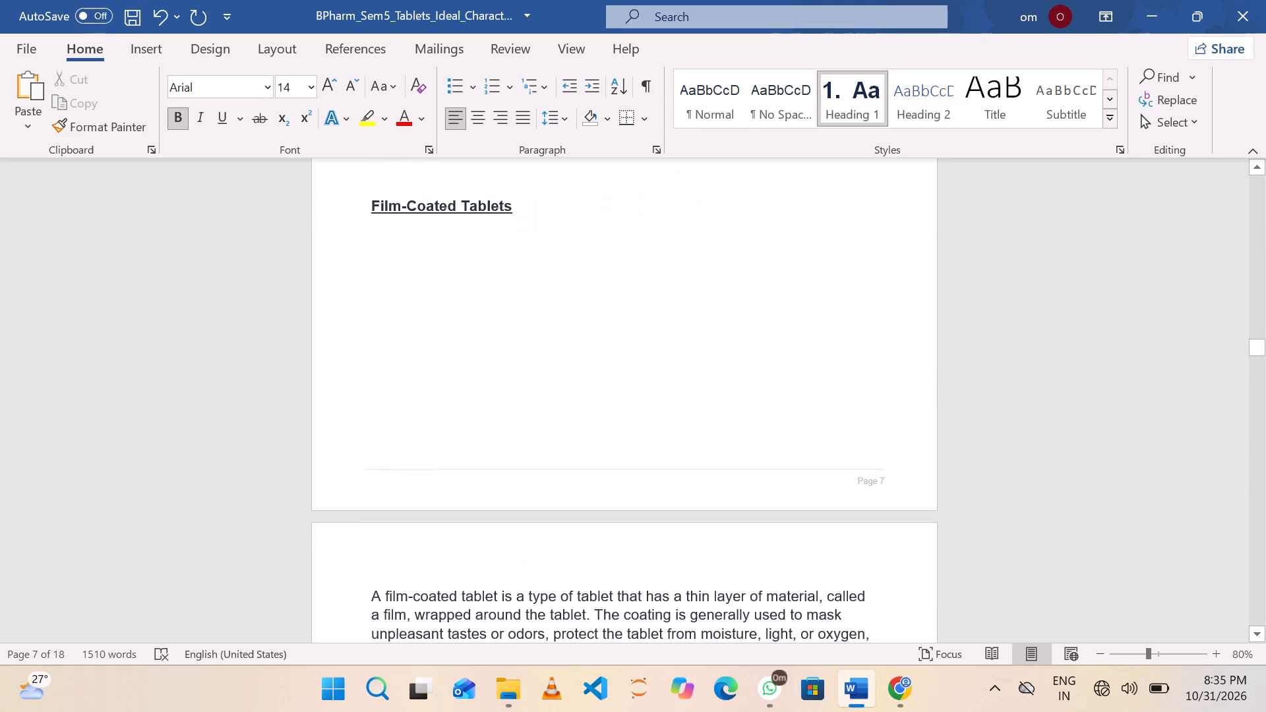
Check the remaining blank areas from page 7 through the Quality Control Tests of Tablets heading on page 16.
click(628, 434)
scroll(628, 434, down, 4)
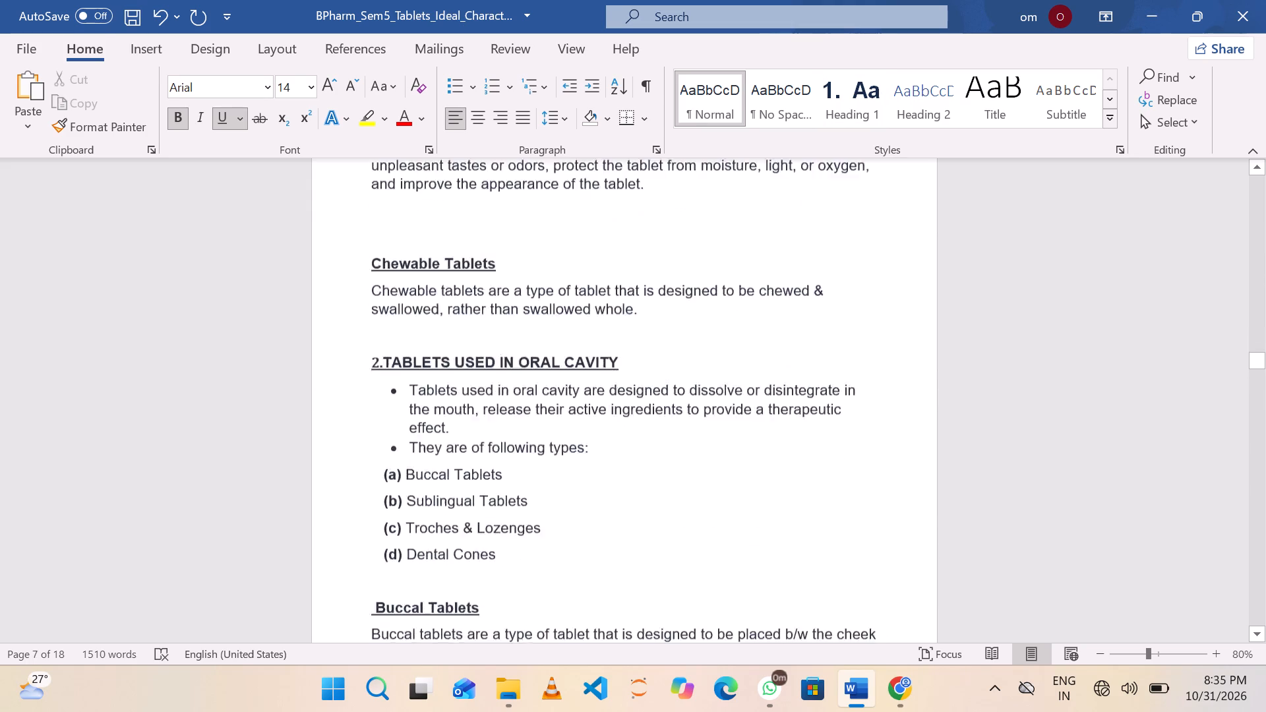
scroll(628, 434, down, 13)
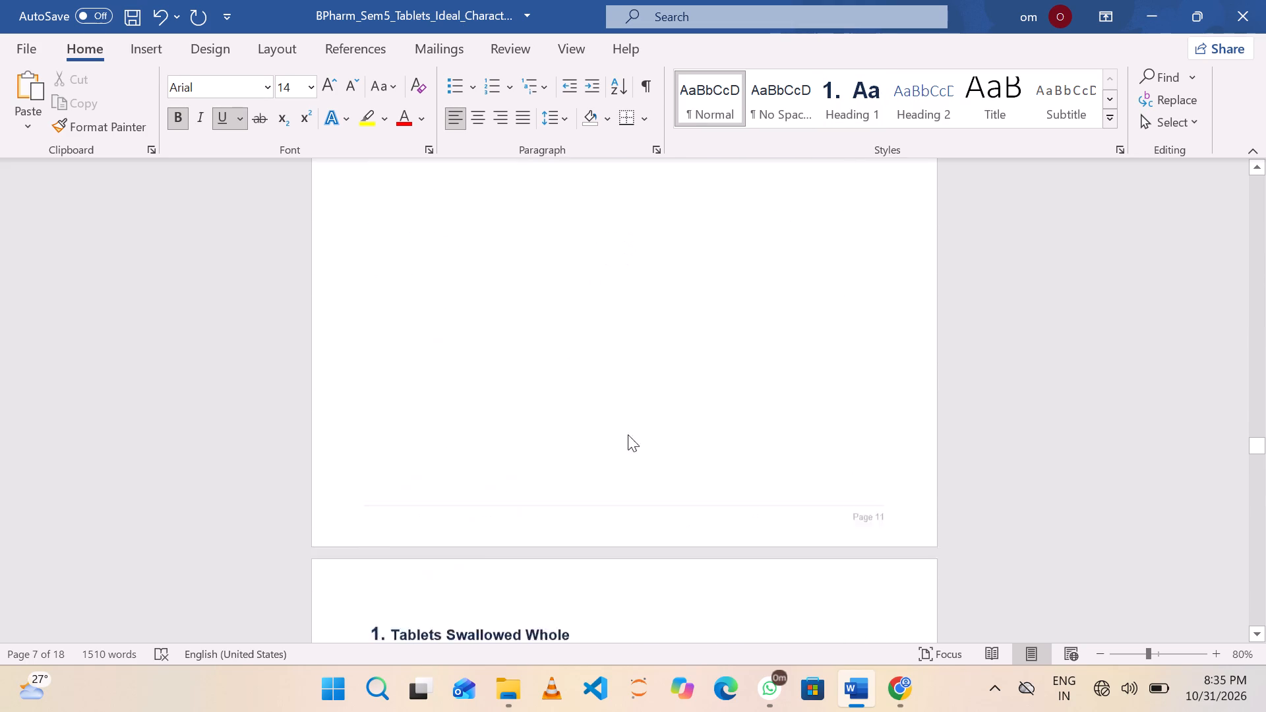
scroll(628, 434, down, 5)
scroll(628, 434, down, 20)
scroll(628, 434, down, 13)
scroll(628, 434, up, 7)
scroll(628, 434, down, 6)
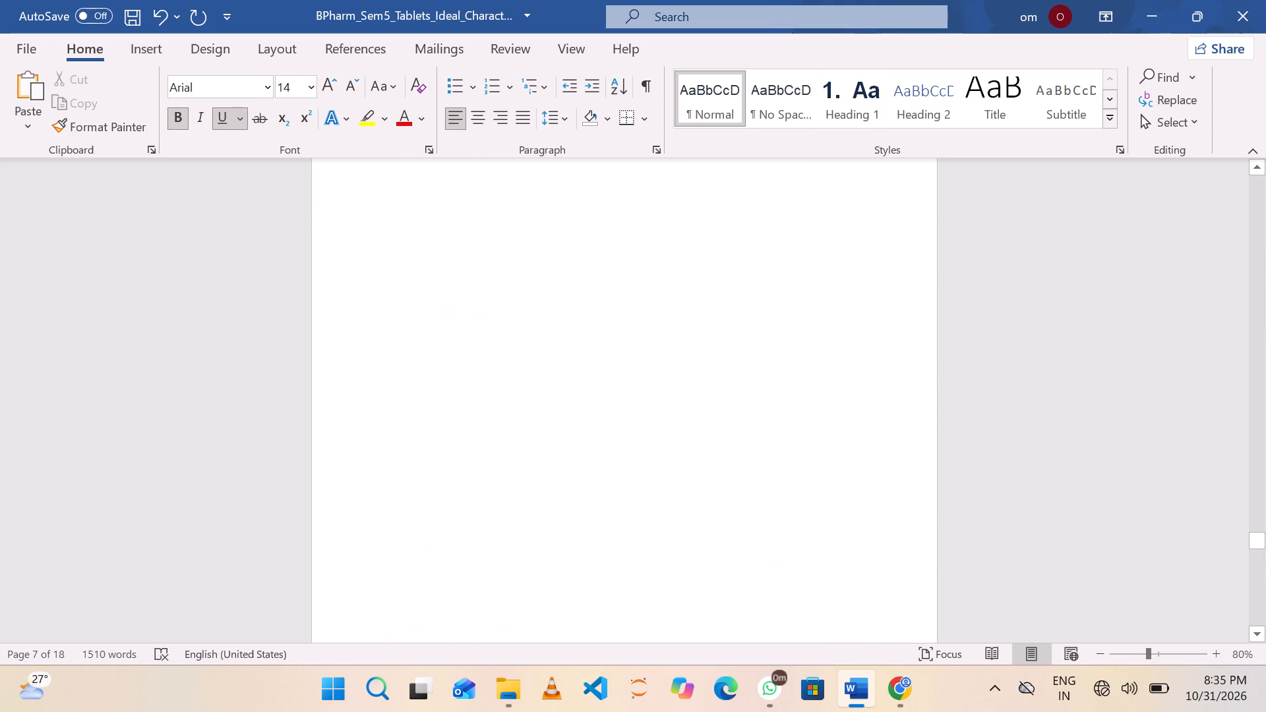
scroll(628, 434, up, 4)
scroll(628, 434, down, 1)
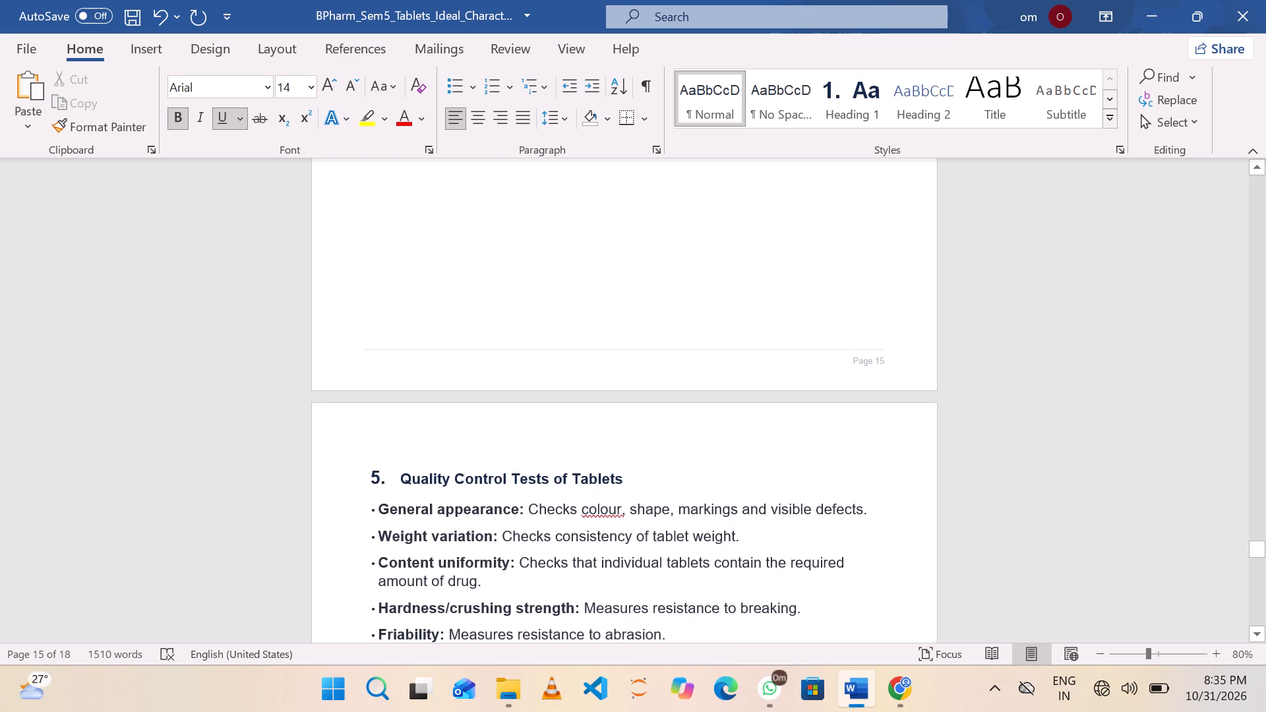
click(361, 468)
click(361, 468)
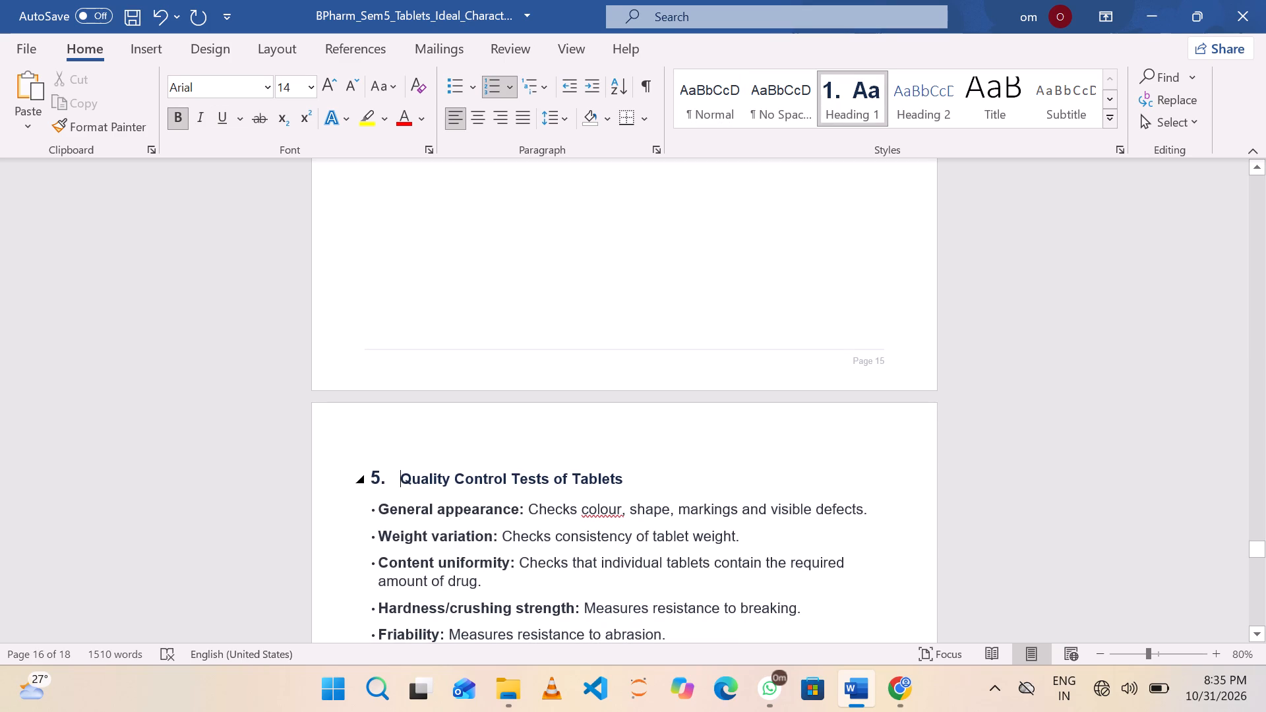
Review the notes back from page 16 to the implantable tablets text on page 10, examining the gaps between sections.
scroll(406, 485, up, 3)
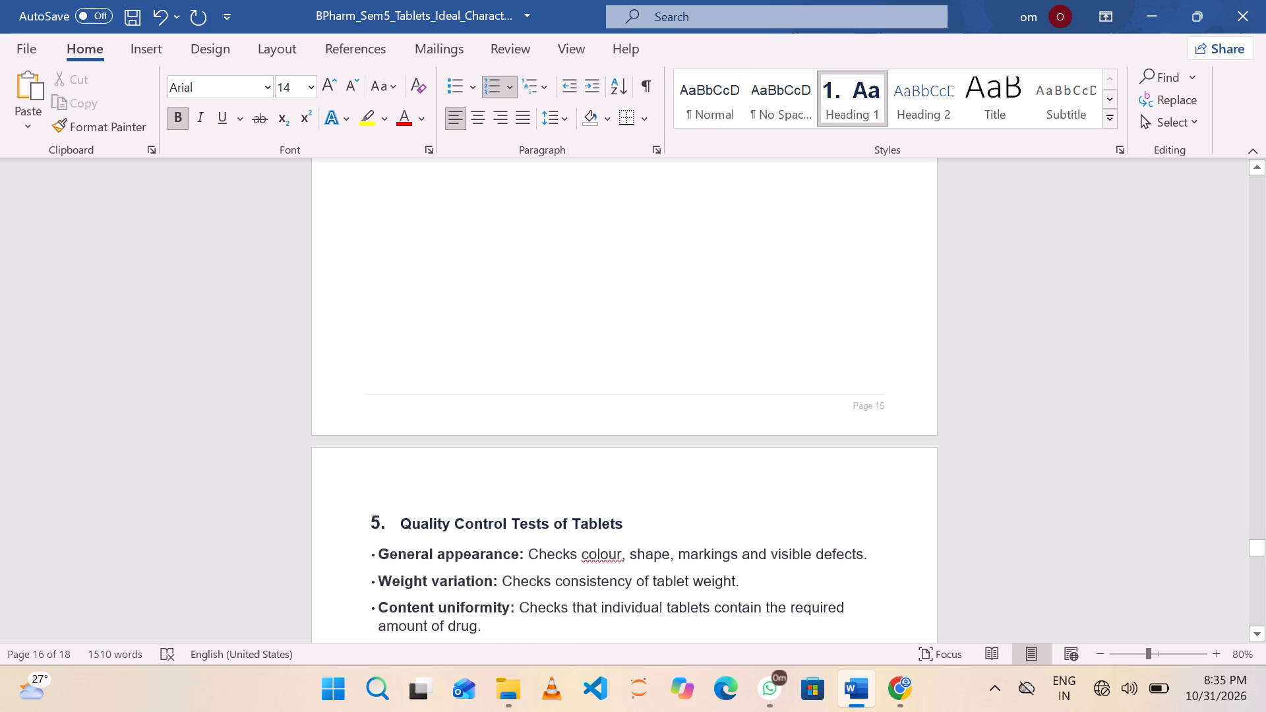
scroll(406, 485, up, 8)
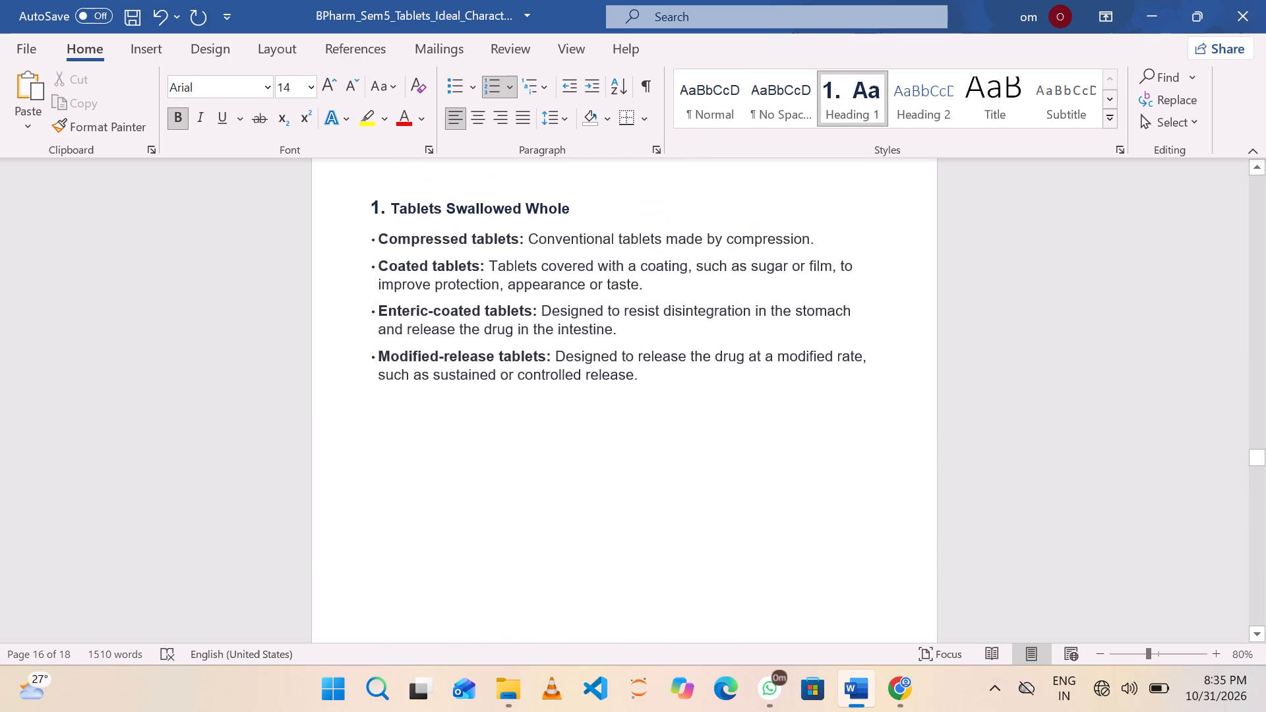
scroll(406, 485, up, 8)
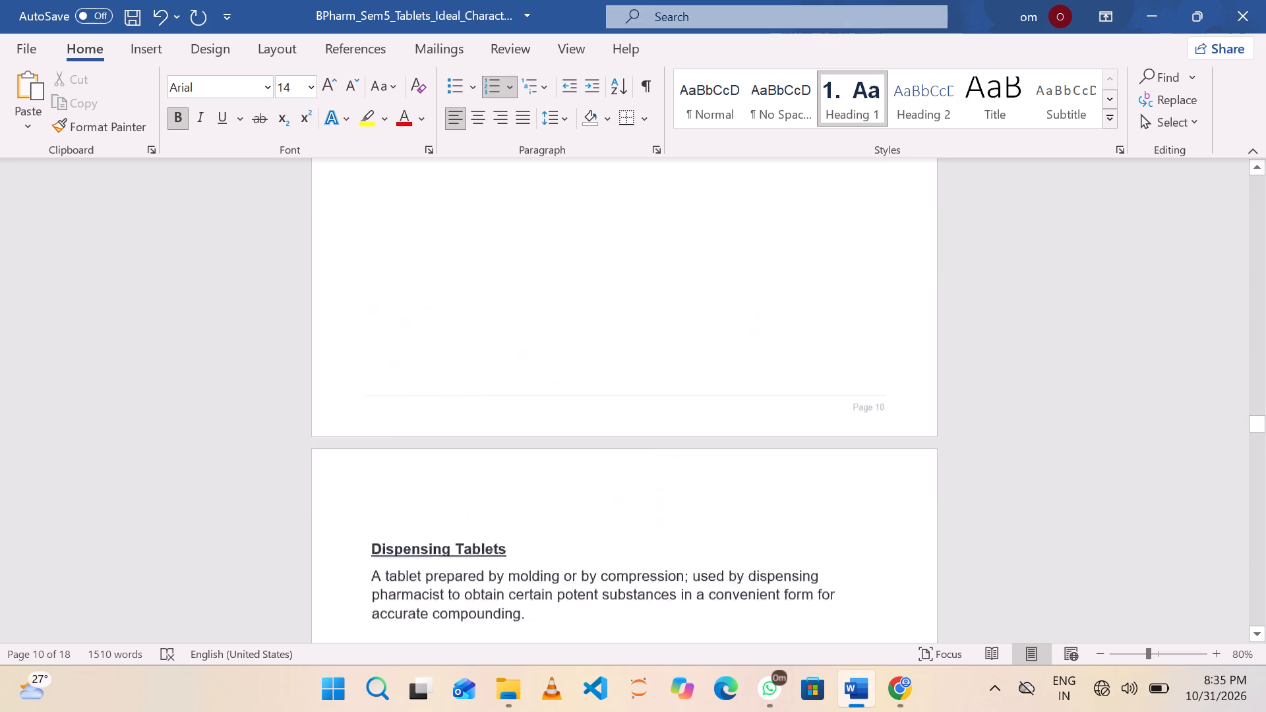
scroll(406, 485, up, 7)
scroll(406, 485, down, 5)
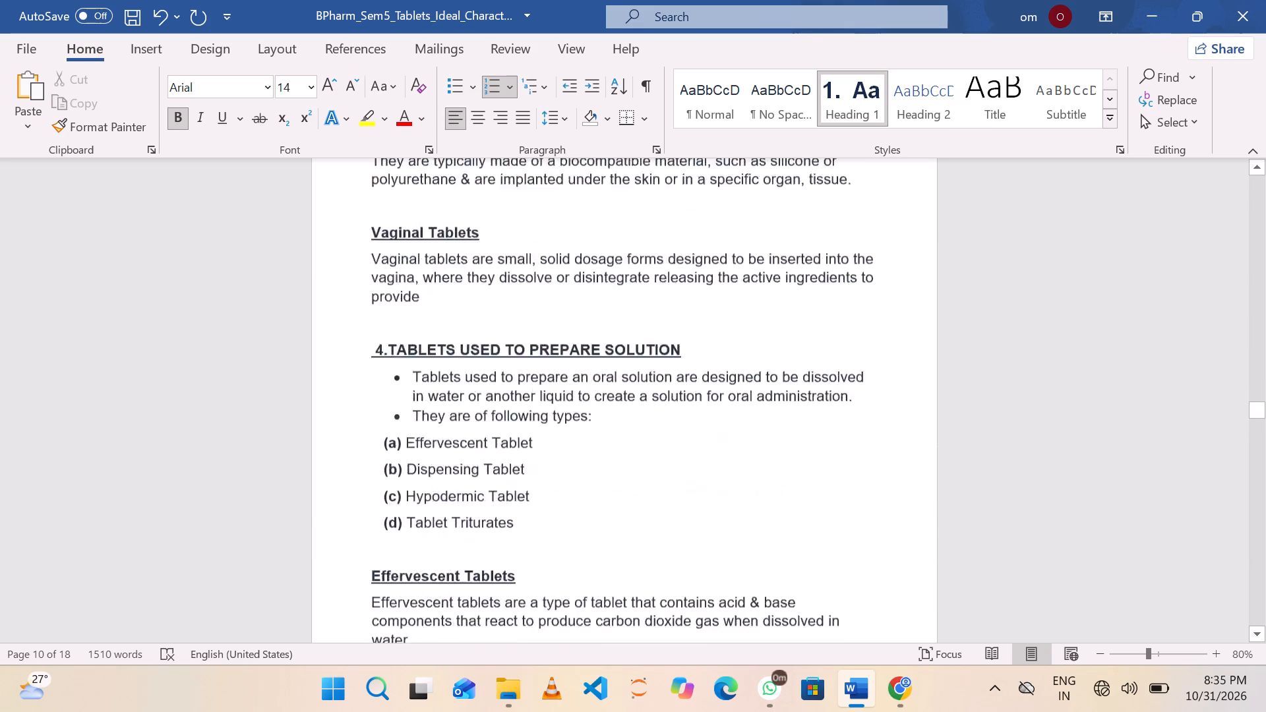
scroll(406, 485, down, 8)
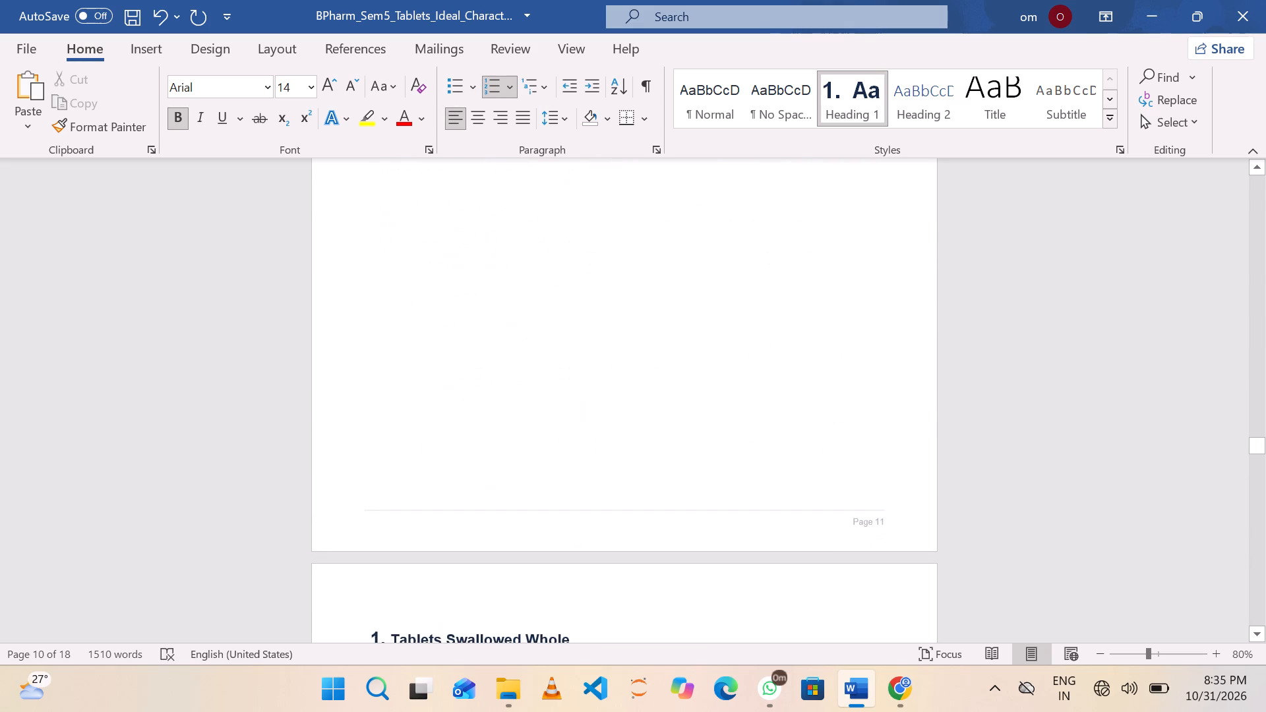
scroll(406, 485, down, 1)
scroll(432, 415, up, 7)
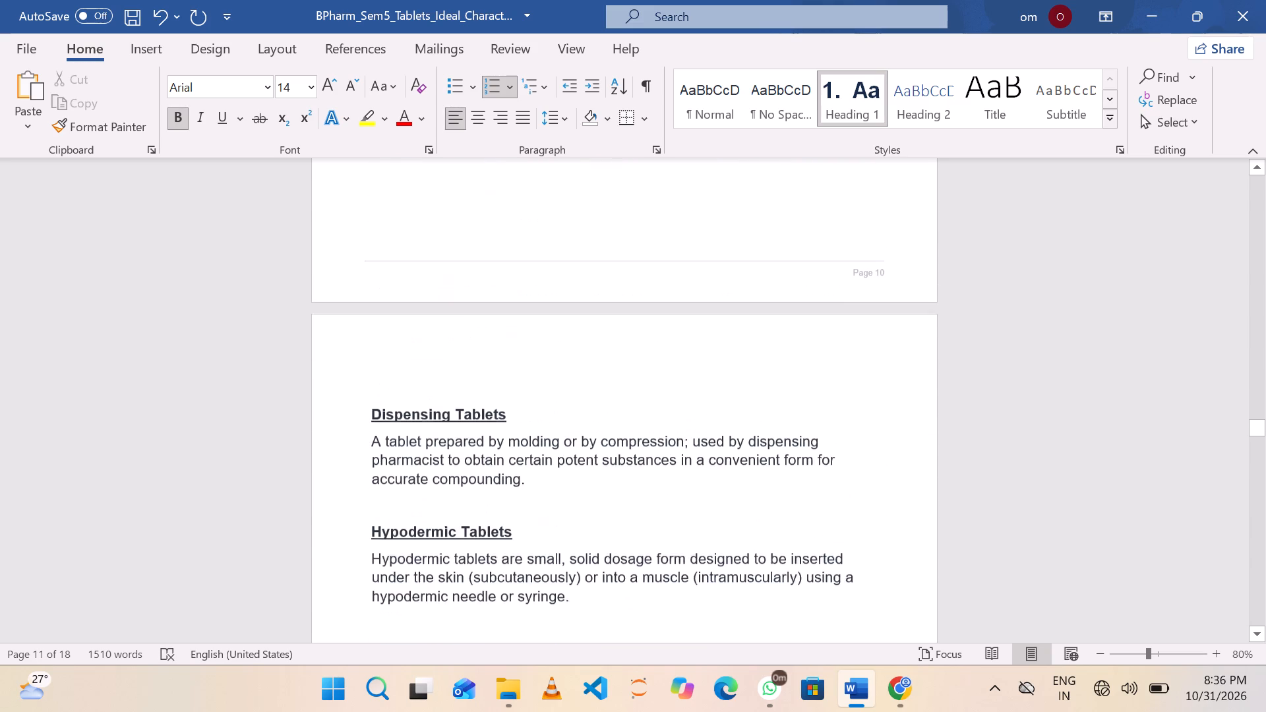
scroll(432, 415, up, 8)
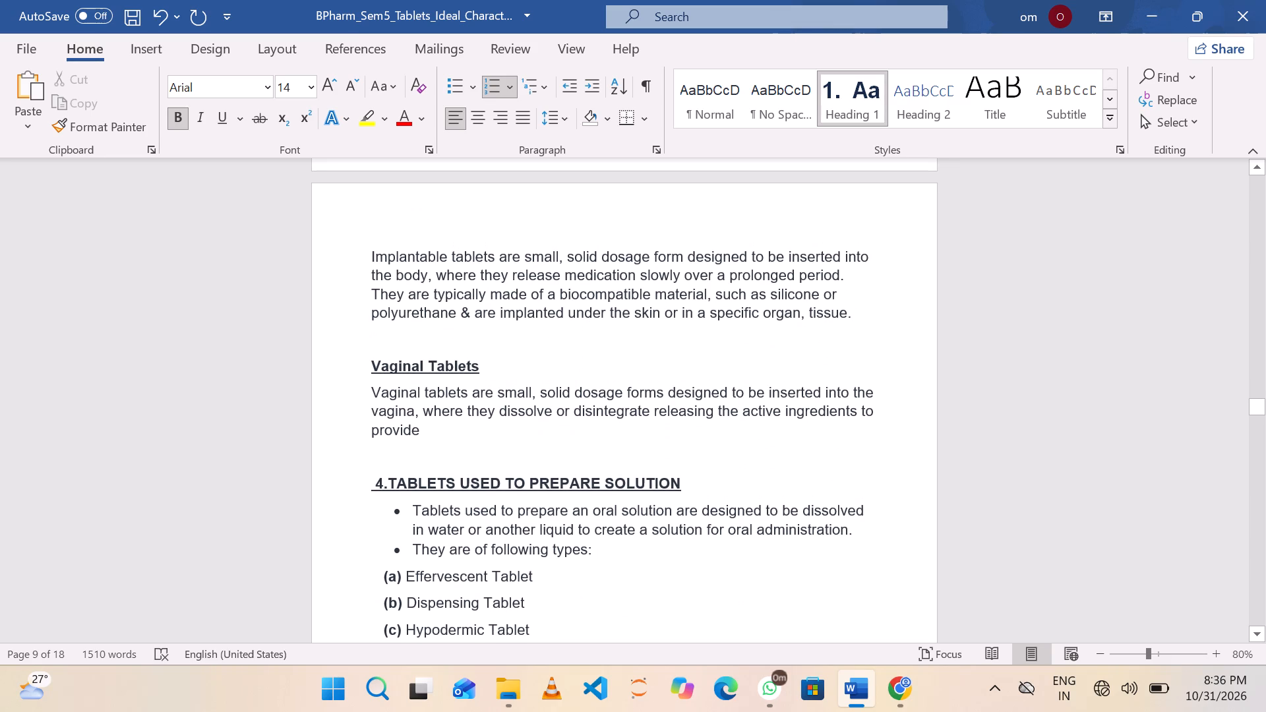
scroll(560, 461, up, 3)
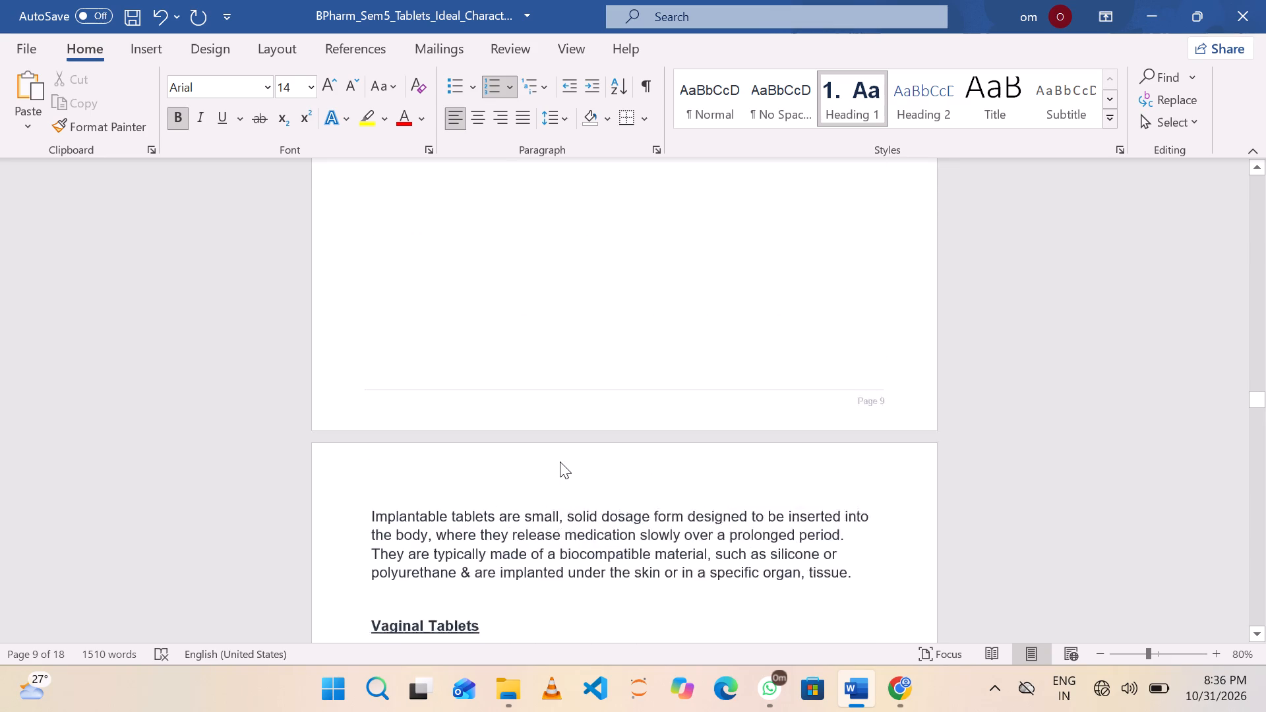
Review the notes back from the implantable tablets text on page 10 to the multiple compressed tablet text on page 7.
scroll(560, 461, up, 3)
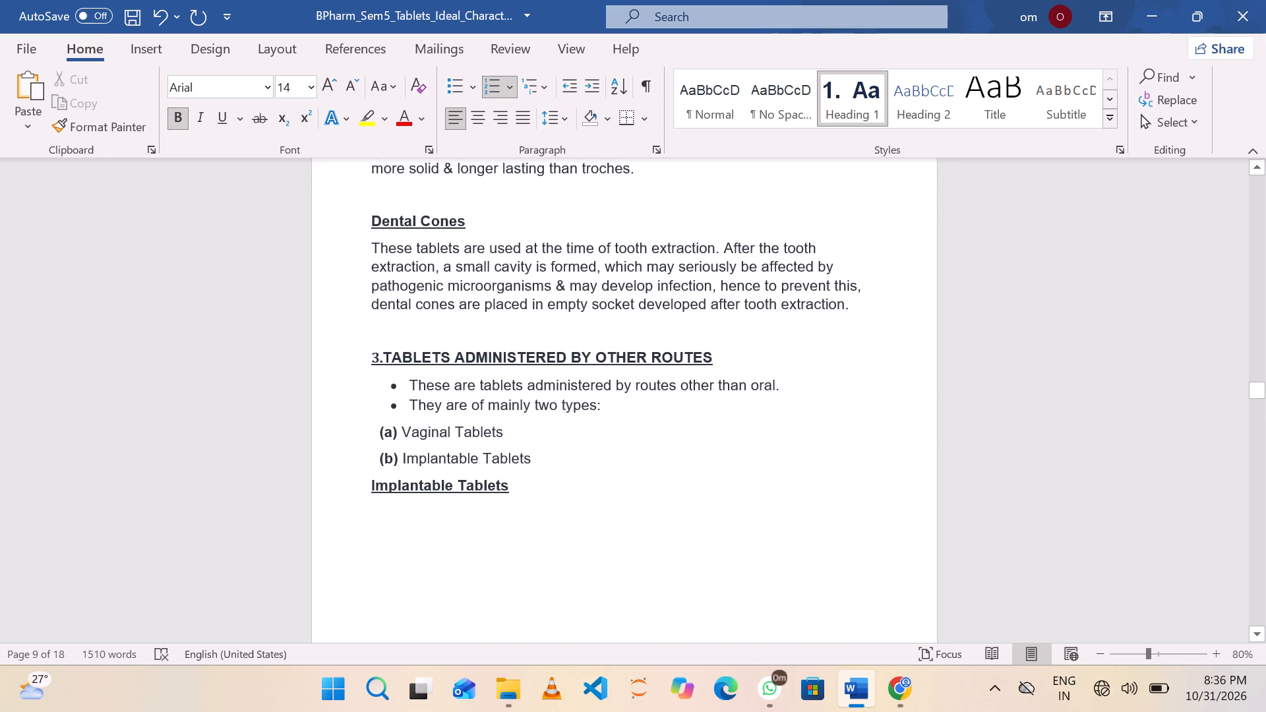
scroll(560, 461, up, 5)
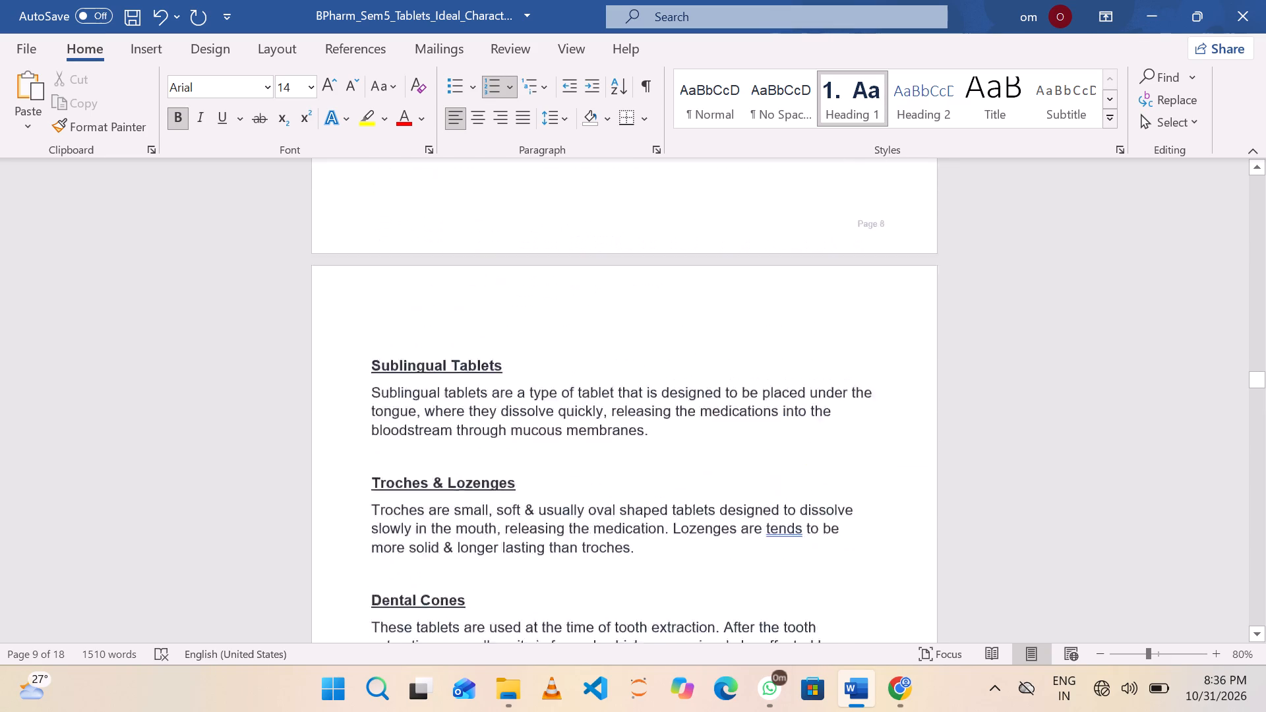
scroll(560, 461, up, 5)
right_click(560, 461)
scroll(560, 461, up, 7)
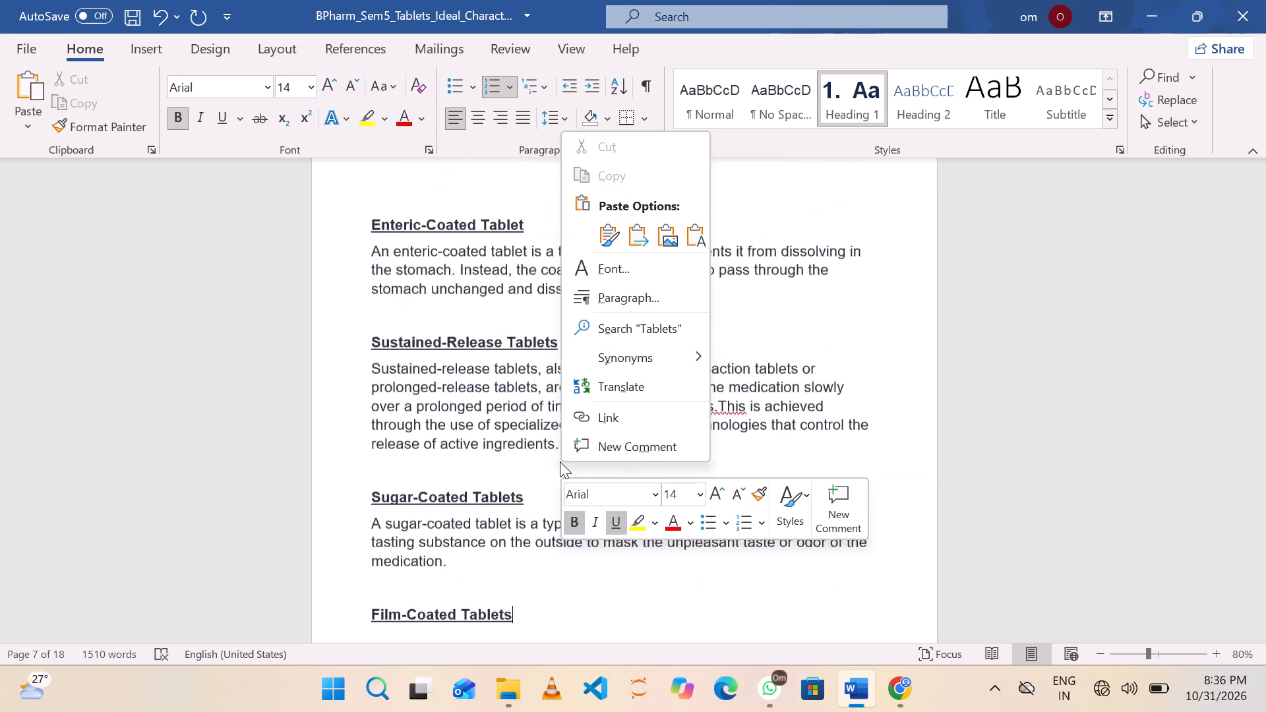
scroll(560, 461, up, 1)
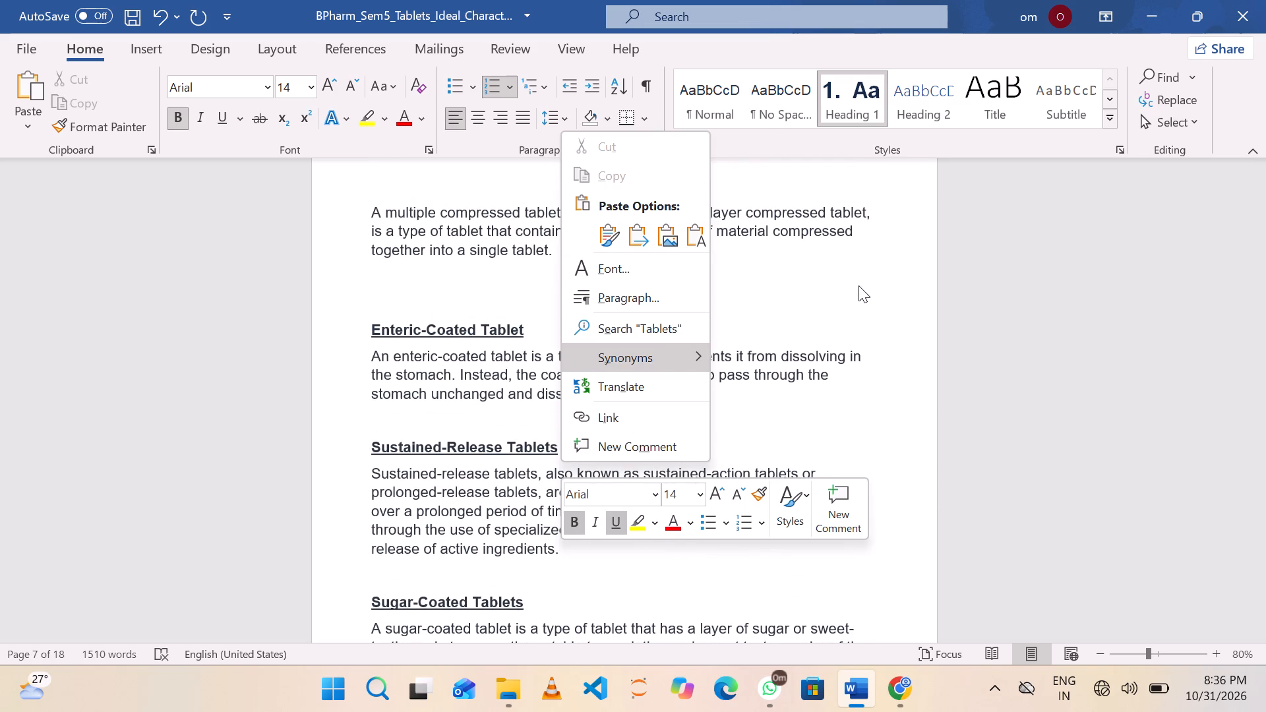
click(859, 285)
scroll(845, 308, up, 2)
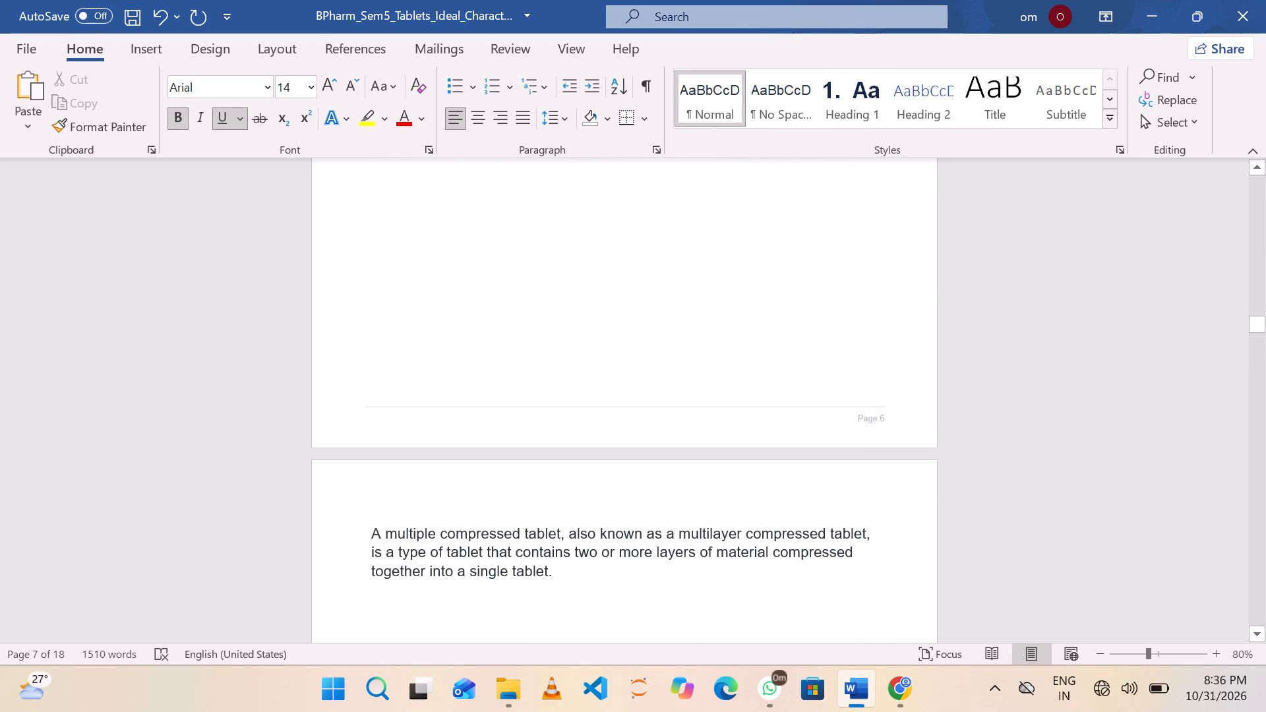
Review the notes forward from page 7 past the numbered Tablets Used in the Oral Cavity section, examining gaps and leftover text.
scroll(731, 463, down, 5)
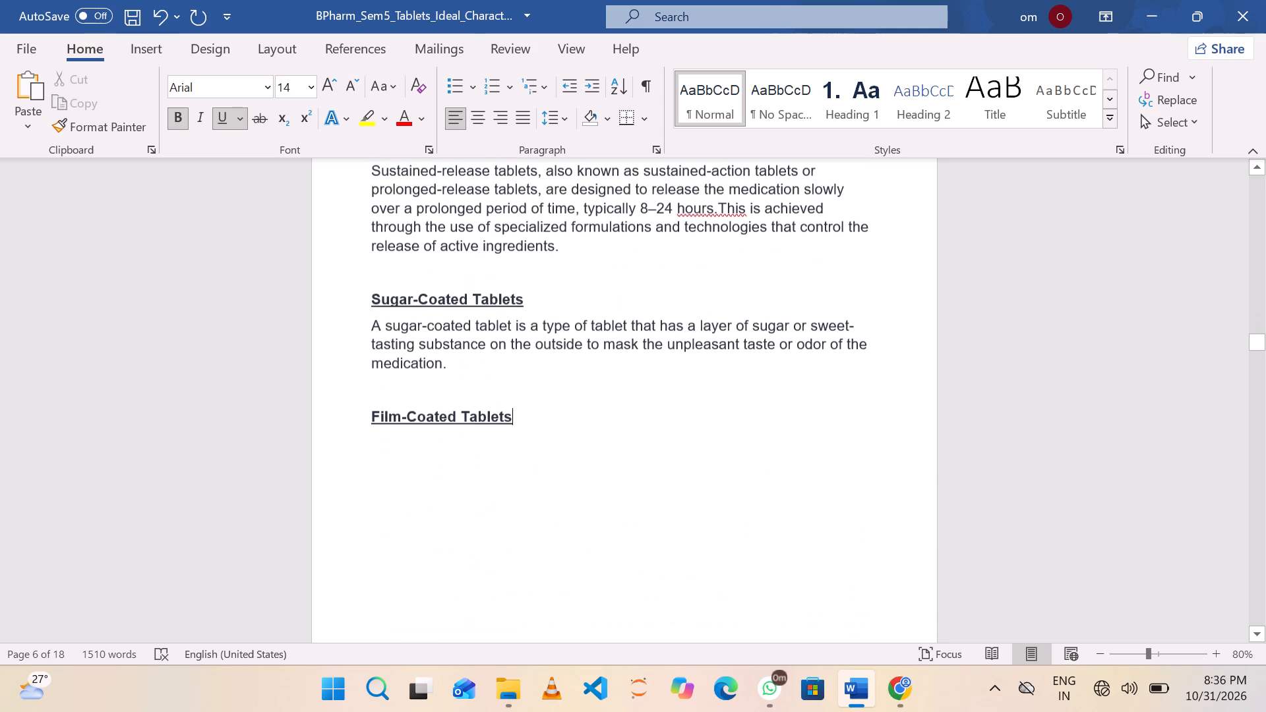
scroll(731, 463, down, 1)
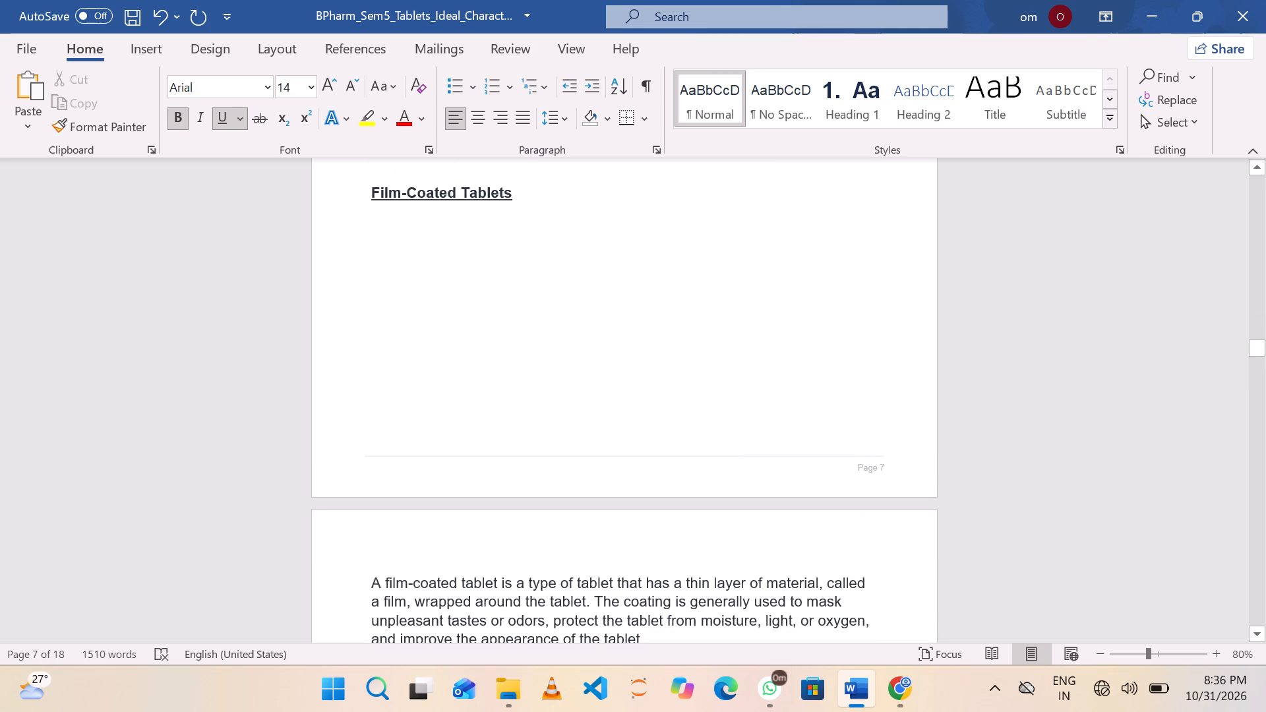
scroll(563, 394, down, 4)
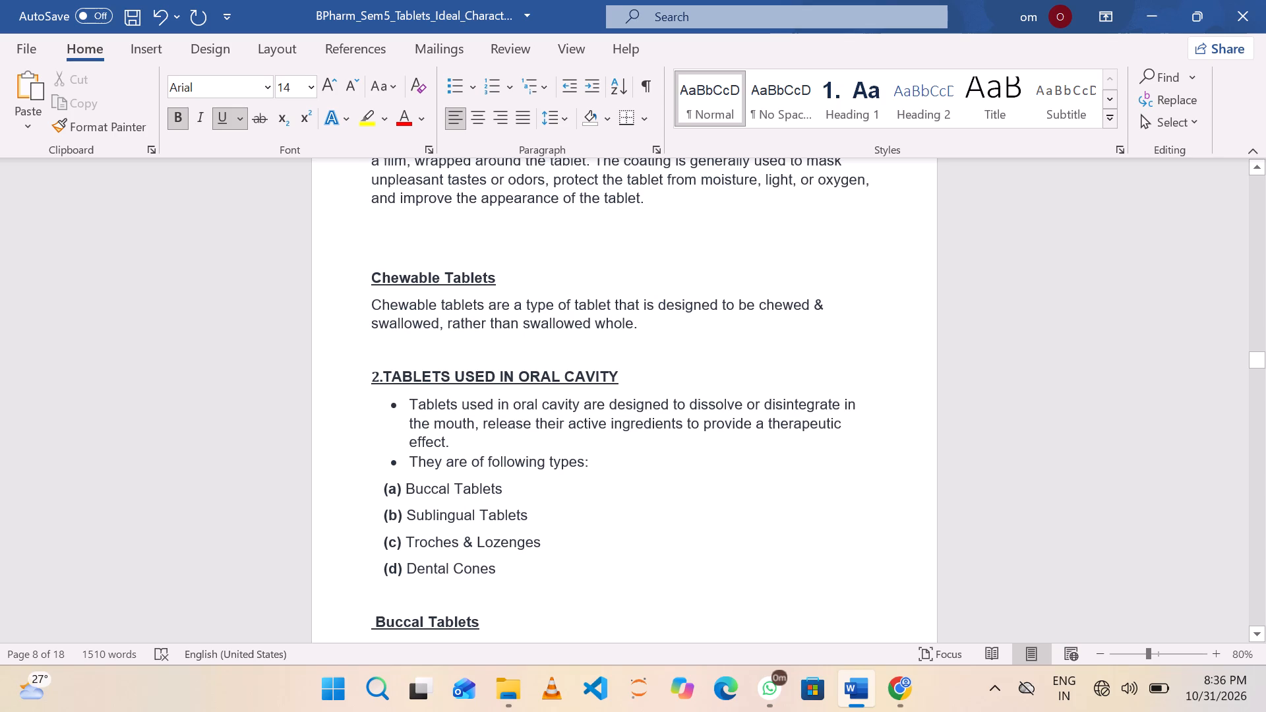
click(531, 371)
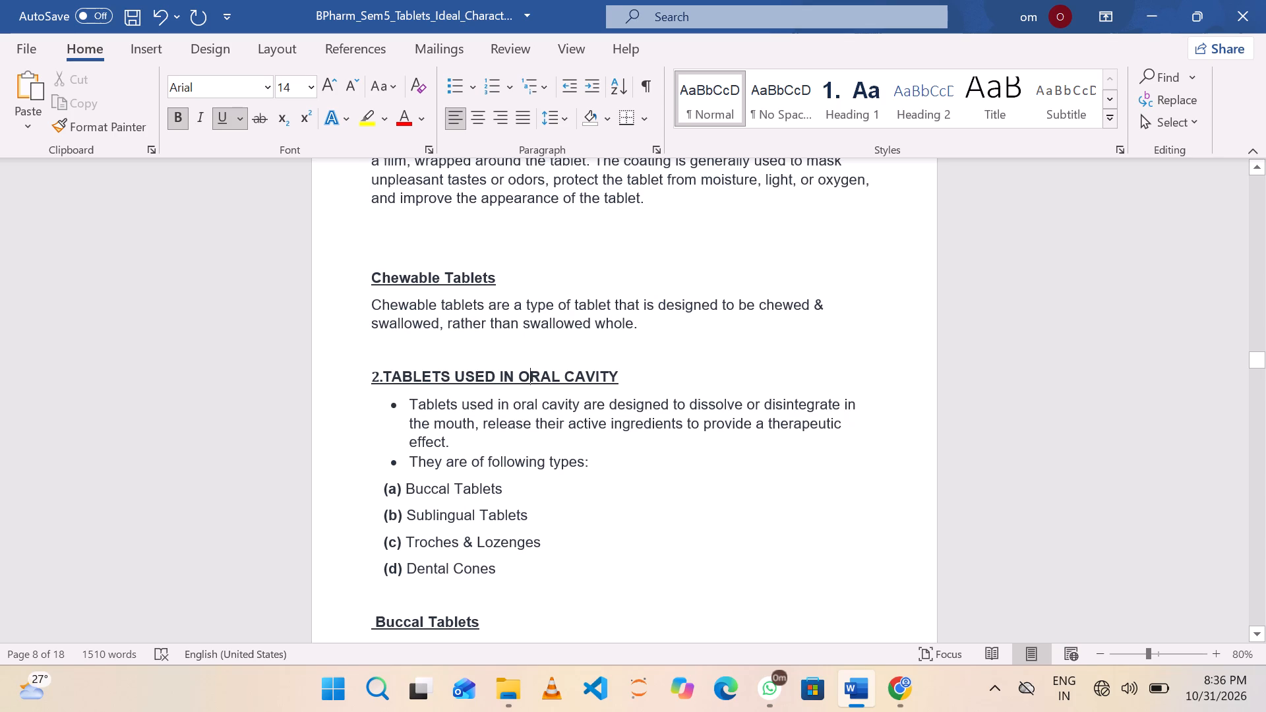
click(669, 546)
scroll(669, 546, down, 3)
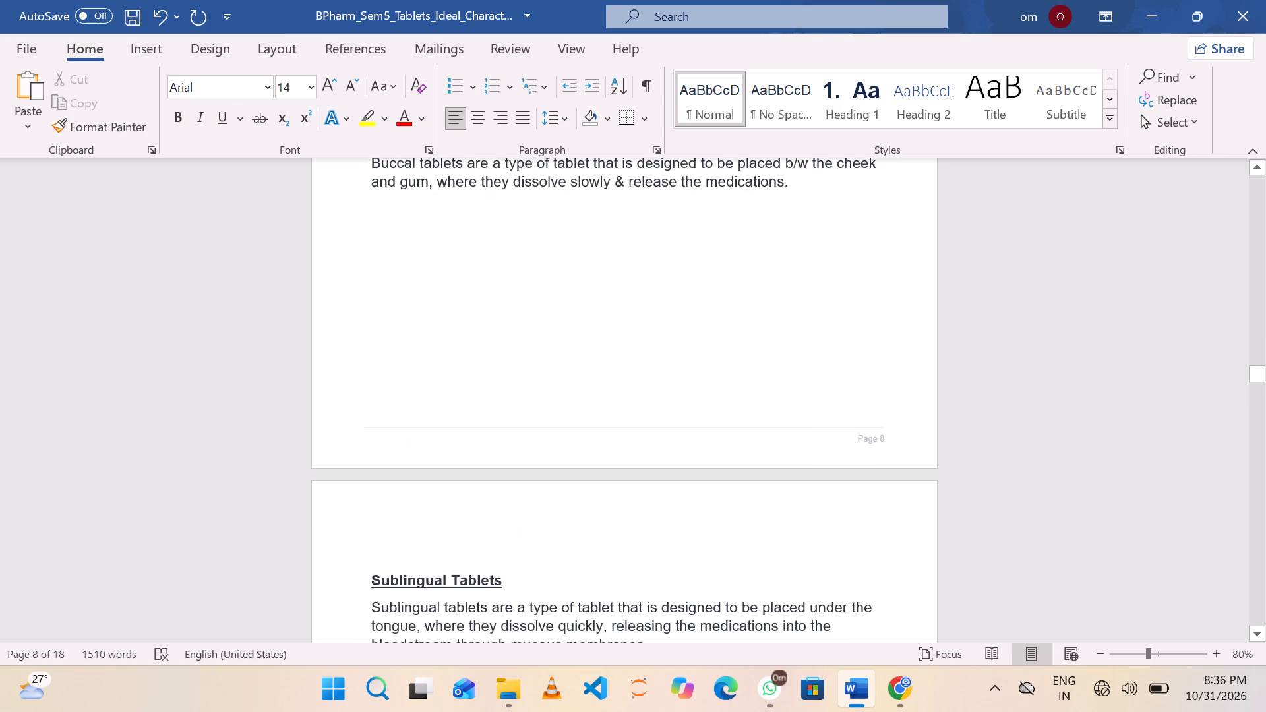
scroll(669, 546, down, 3)
scroll(669, 476, down, 7)
drag(413, 581, 419, 585)
Delete the "B.Pharm • Third Year • Semester V | Pharmaceutics" line below the Tablets Used in the Oral Cavity bullets on page 13.
scroll(419, 585, up, 5)
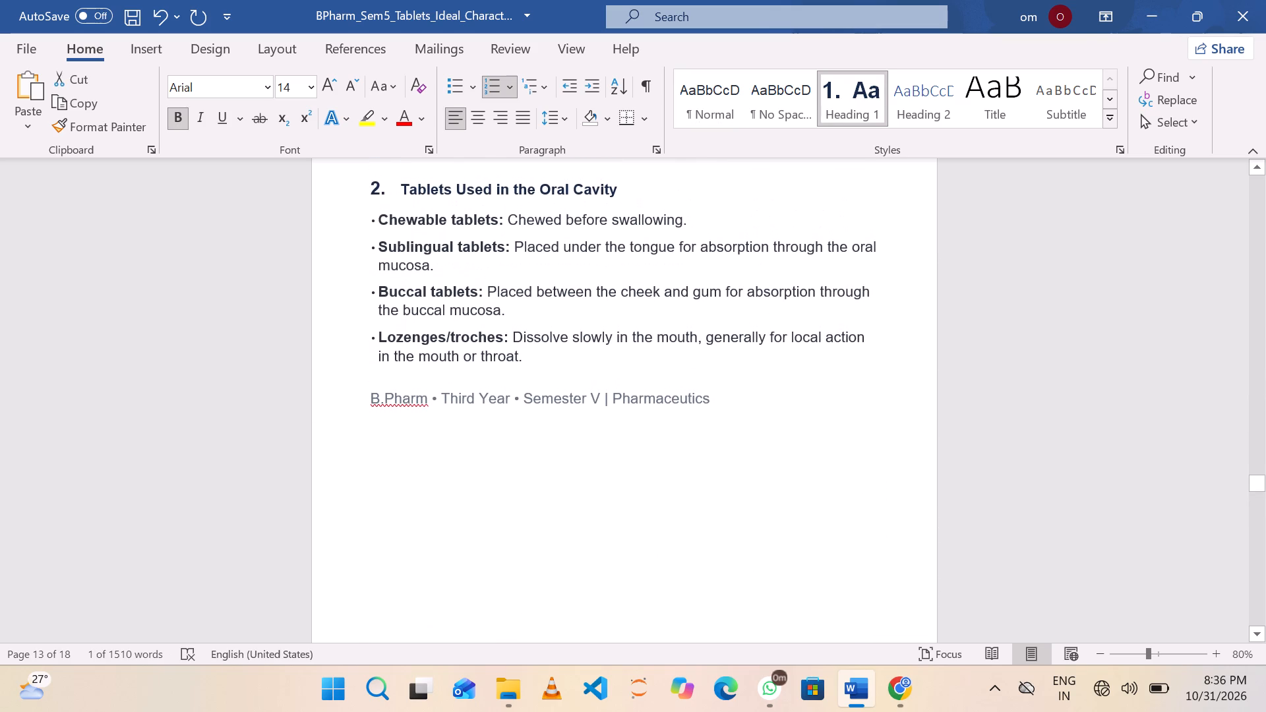
scroll(419, 585, up, 1)
click(730, 574)
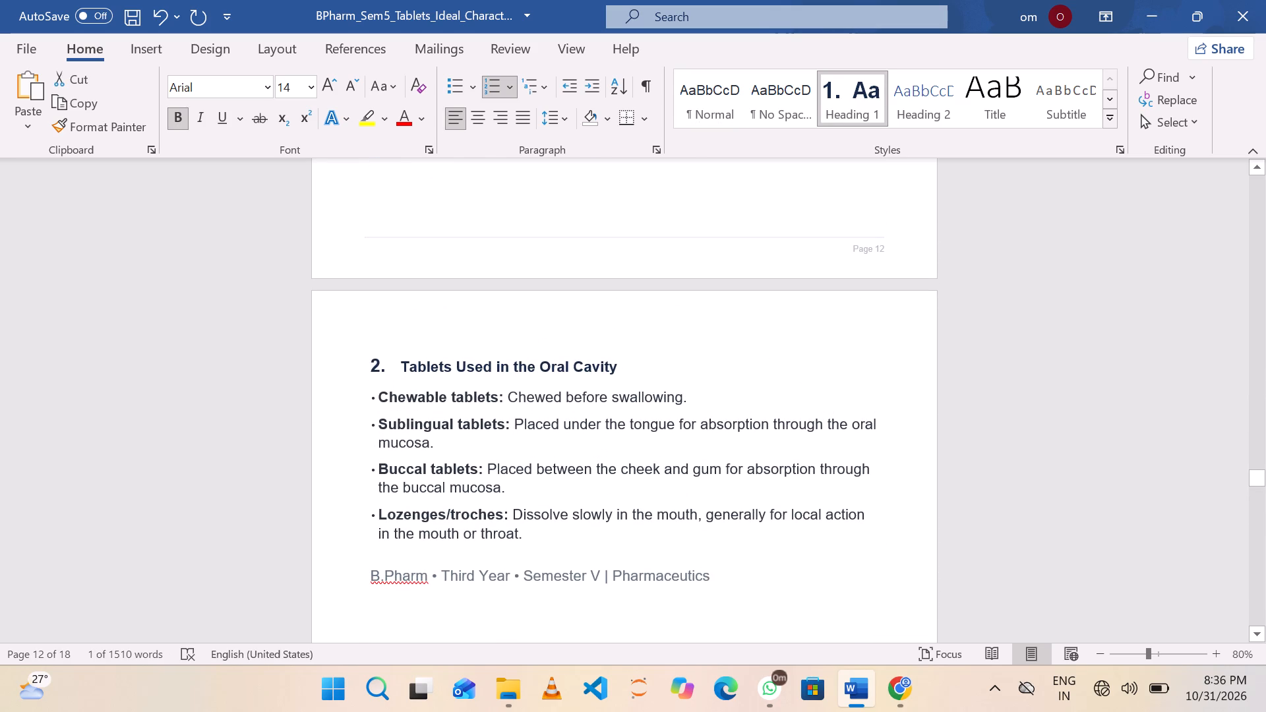
key(BackSpace)
key(BackSpace)
key(BackSpace)
key(BackSpace)
key(BackSpace)
key(BackSpace)
key(BackSpace)
key(BackSpace)
key(BackSpace)
key(BackSpace)
key(BackSpace)
key(BackSpace)
key(BackSpace)
key(BackSpace)
key(BackSpace)
key(BackSpace)
key(BackSpace)
key(BackSpace)
key(BackSpace)
key(BackSpace)
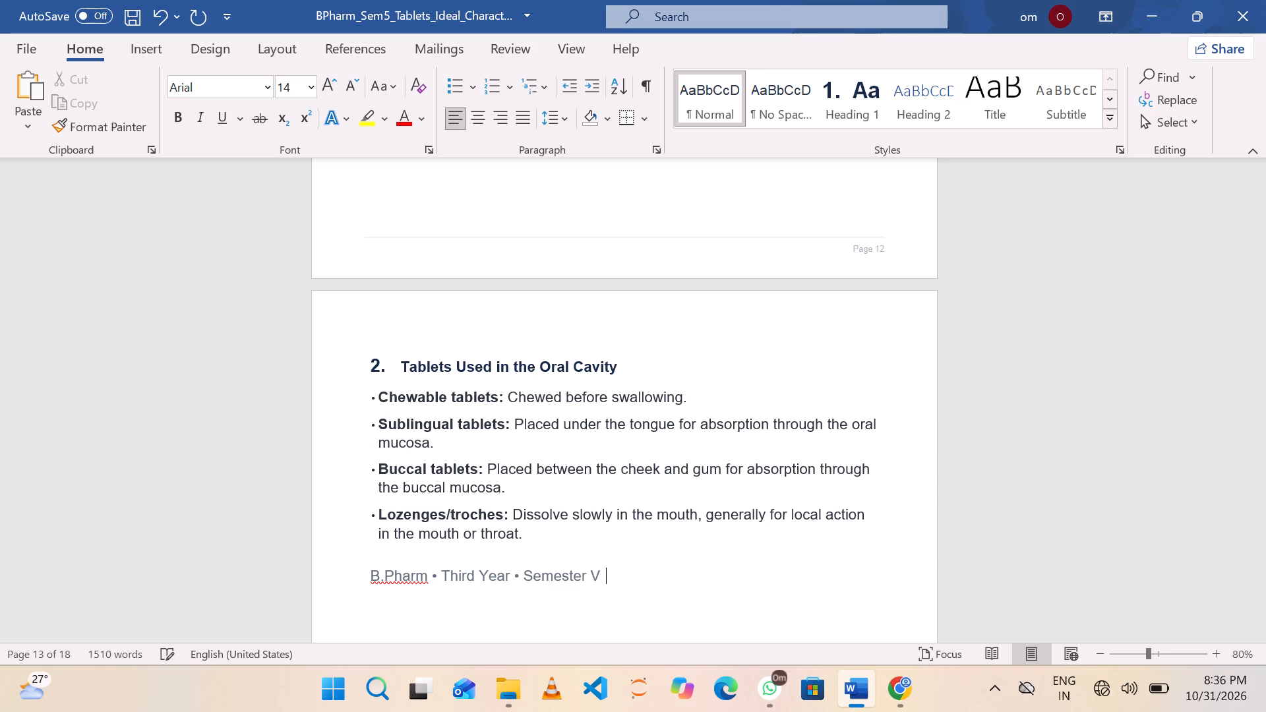
key(BackSpace)
key(BackSpace)
key(BackSpace)
key(BackSpace)
key(BackSpace)
key(BackSpace)
key(BackSpace)
key(BackSpace)
key(BackSpace)
key(BackSpace)
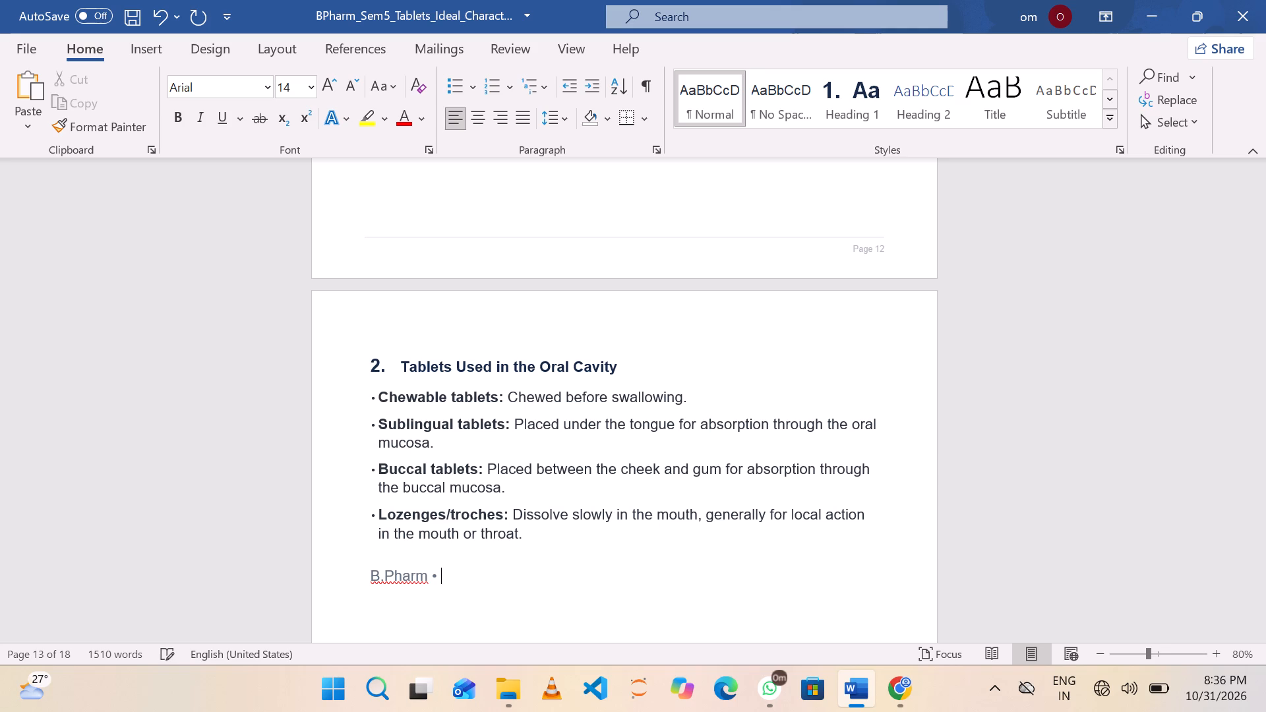
key(BackSpace)
key(BackSpace)
key(BackSpace)
key(BackSpace)
key(BackSpace)
key(BackSpace)
key(BackSpace)
key(BackSpace)
key(BackSpace)
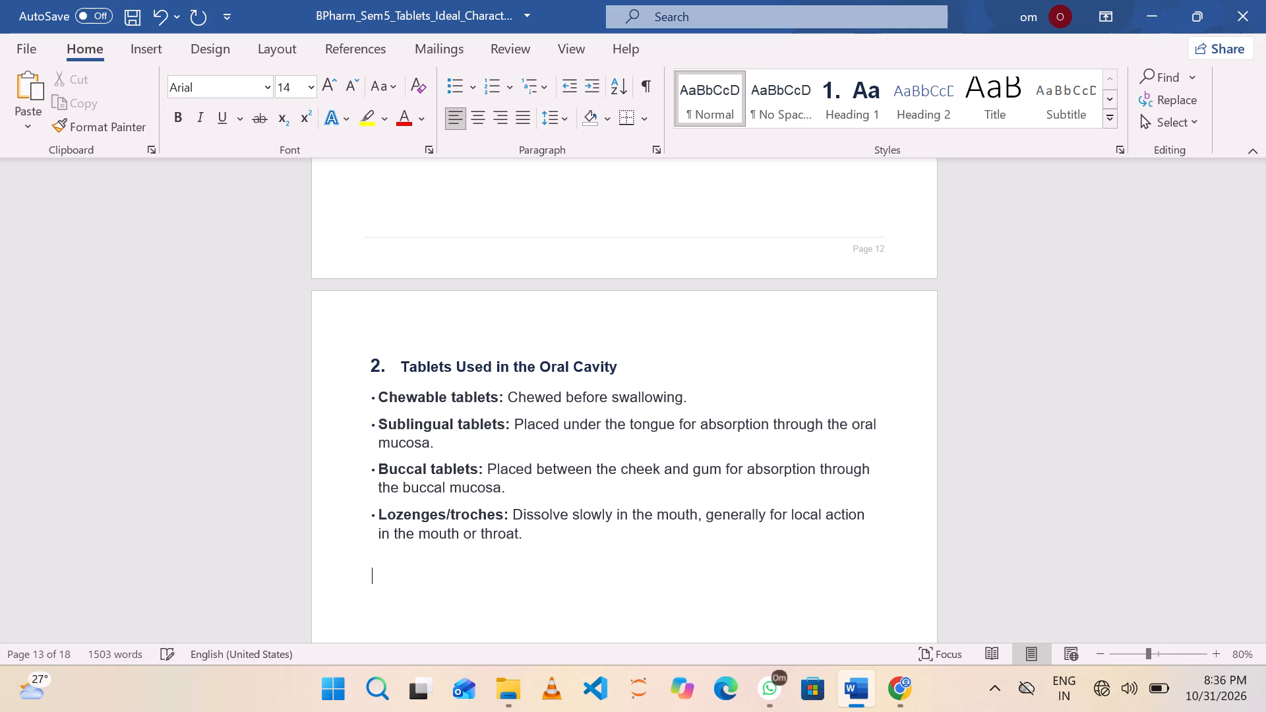
Check the pages from page 13 back to the Dispensing Tablets section and forward again.
scroll(730, 574, up, 9)
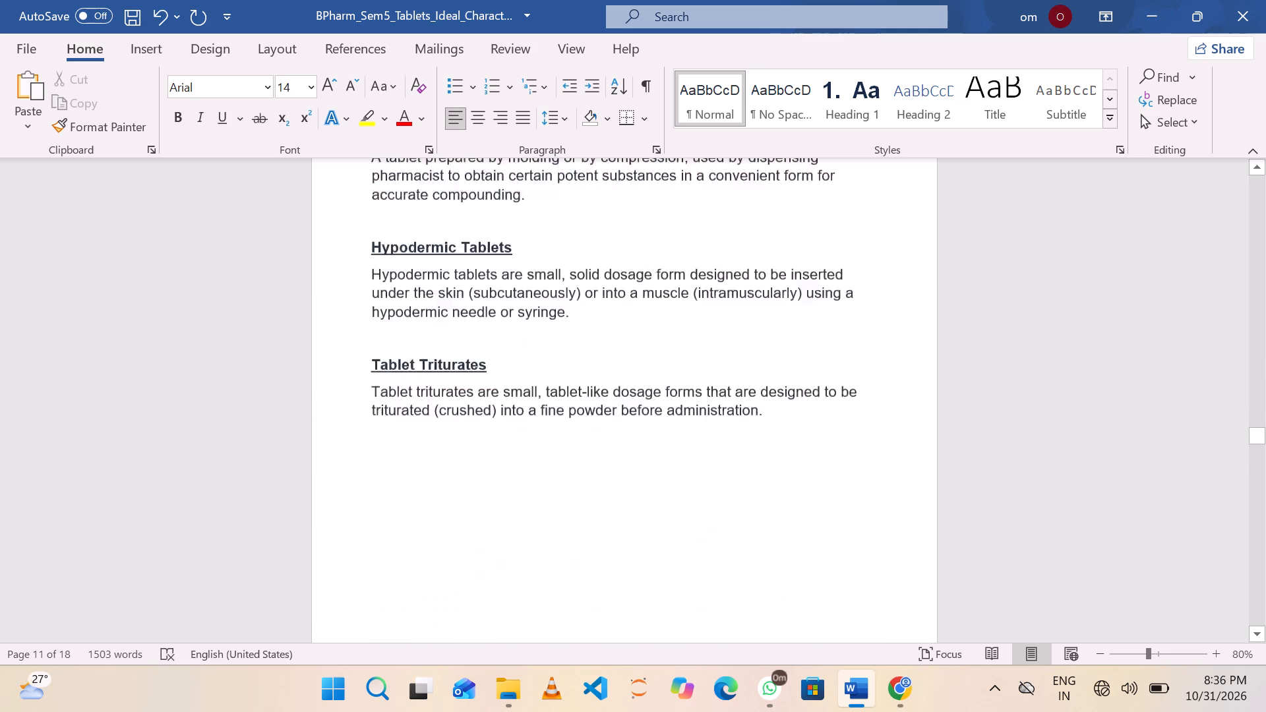
scroll(730, 574, up, 3)
scroll(730, 574, down, 2)
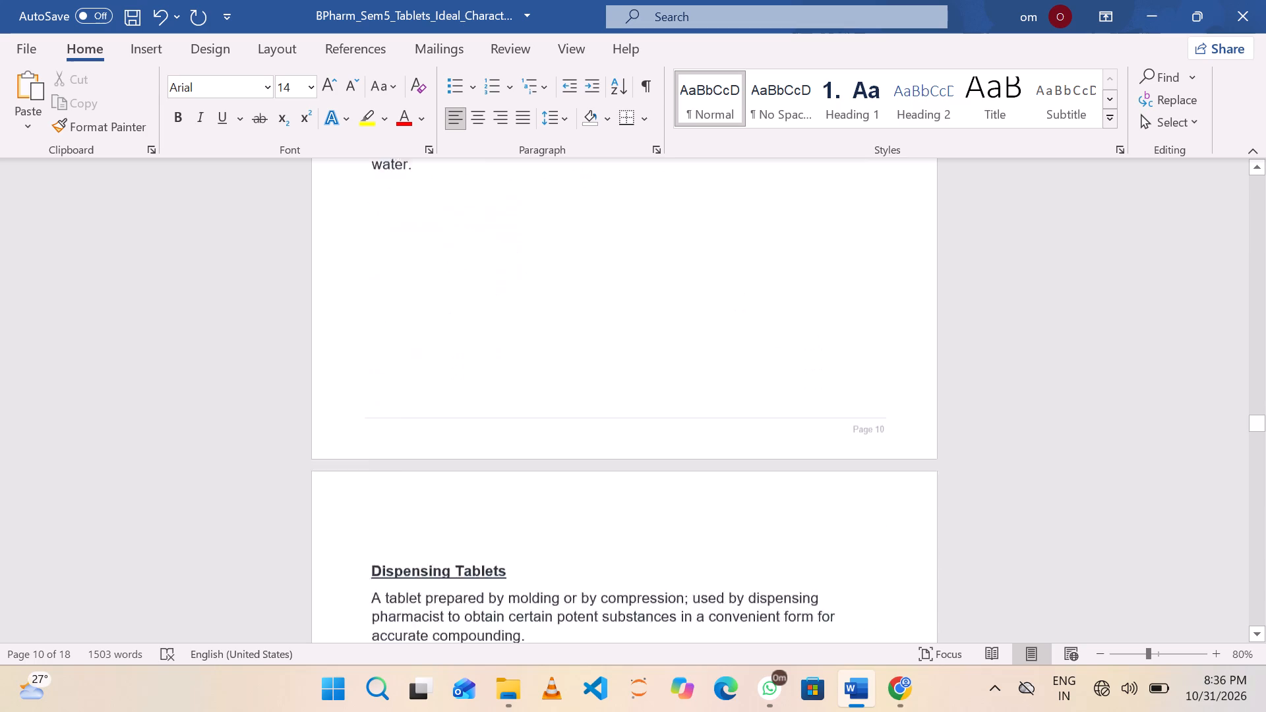
scroll(730, 574, down, 9)
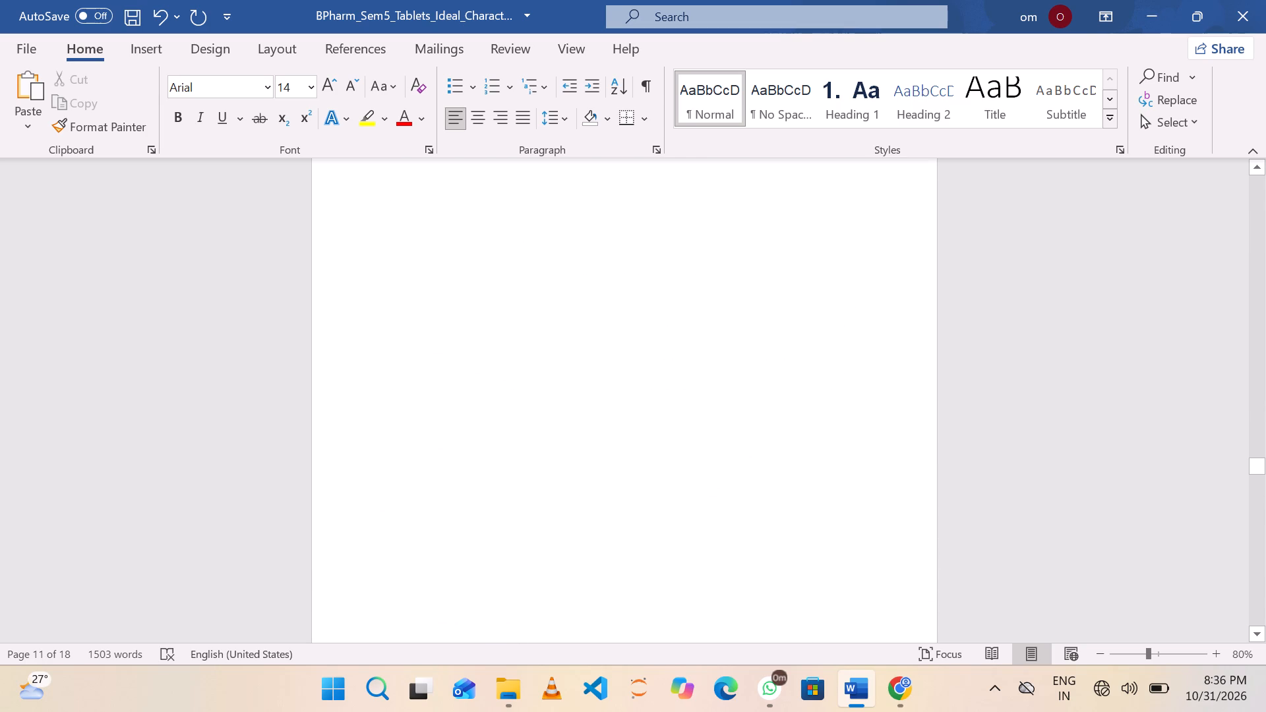
Delete the "B.Pharm • Third Year • Semester V | Pharmaceutics" line below the Tablets Used to Prepare Solutions or Dispersions bullets on page 14.
scroll(730, 574, down, 3)
scroll(730, 574, up, 2)
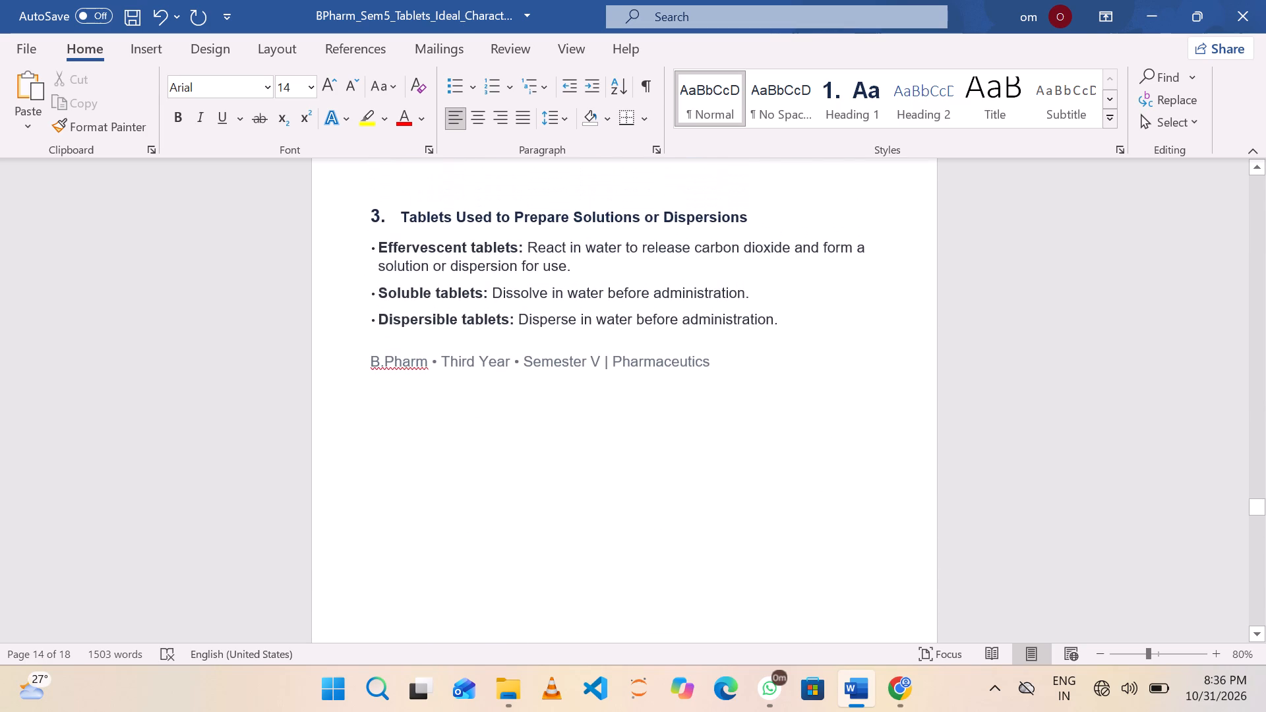
click(735, 371)
key(BackSpace)
key(BackSpace)
key(BackSpace)
key(BackSpace)
key(BackSpace)
key(BackSpace)
key(BackSpace)
key(BackSpace)
key(BackSpace)
key(BackSpace)
key(BackSpace)
key(BackSpace)
key(BackSpace)
key(BackSpace)
key(BackSpace)
key(BackSpace)
key(BackSpace)
key(BackSpace)
key(BackSpace)
key(BackSpace)
key(BackSpace)
key(BackSpace)
key(BackSpace)
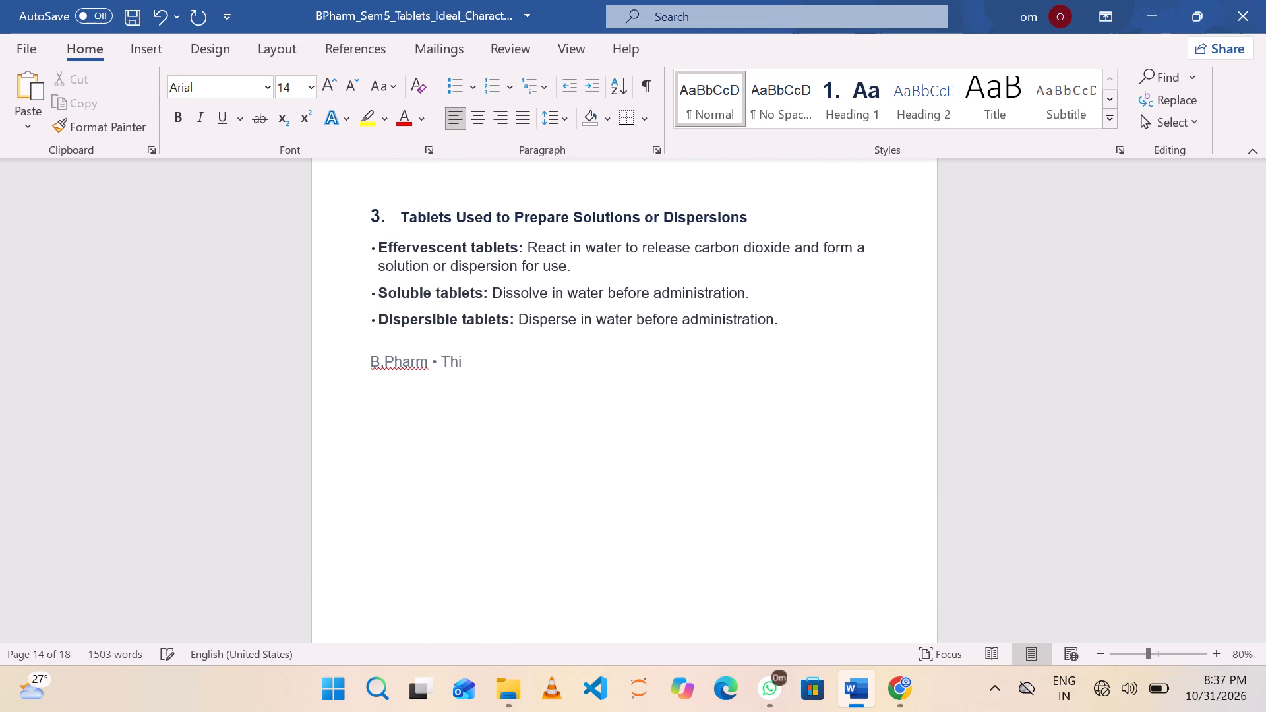
key(BackSpace)
key(BackSpace)
key(BackSpace)
key(BackSpace)
key(BackSpace)
key(BackSpace)
key(BackSpace)
key(BackSpace)
key(BackSpace)
key(BackSpace)
key(BackSpace)
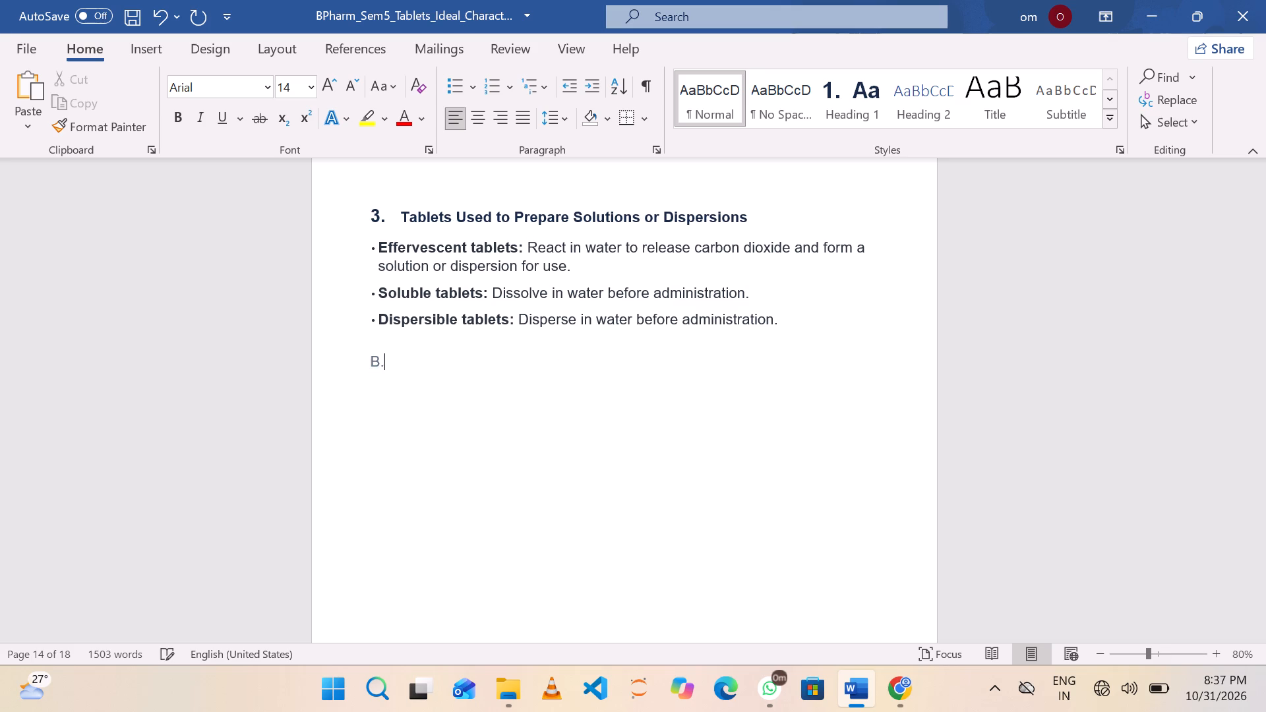
key(BackSpace)
key(BackSpace)
key(BackSpace)
Delete the "B.Pharm • Third Year • Semester V | Pharmaceutics" line below the Tablets for Other Routes or Special Uses bullets on page 15.
scroll(833, 492, down, 4)
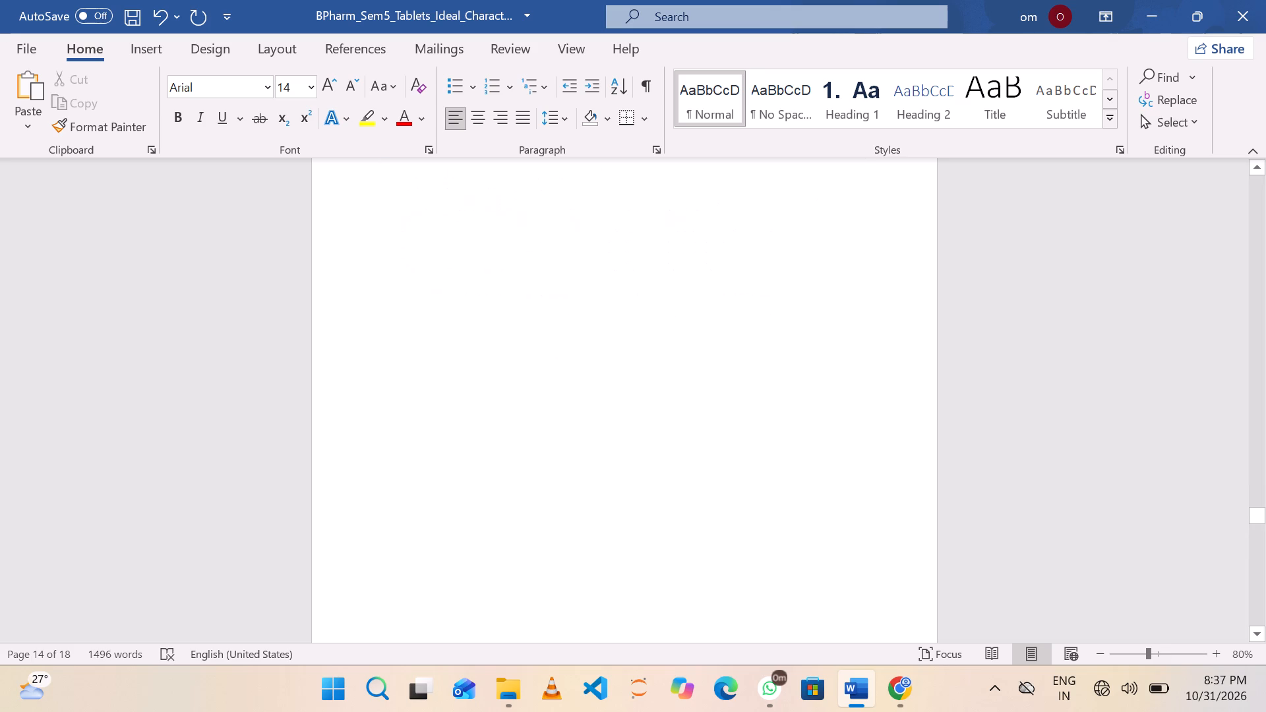
scroll(833, 492, down, 2)
scroll(833, 492, up, 1)
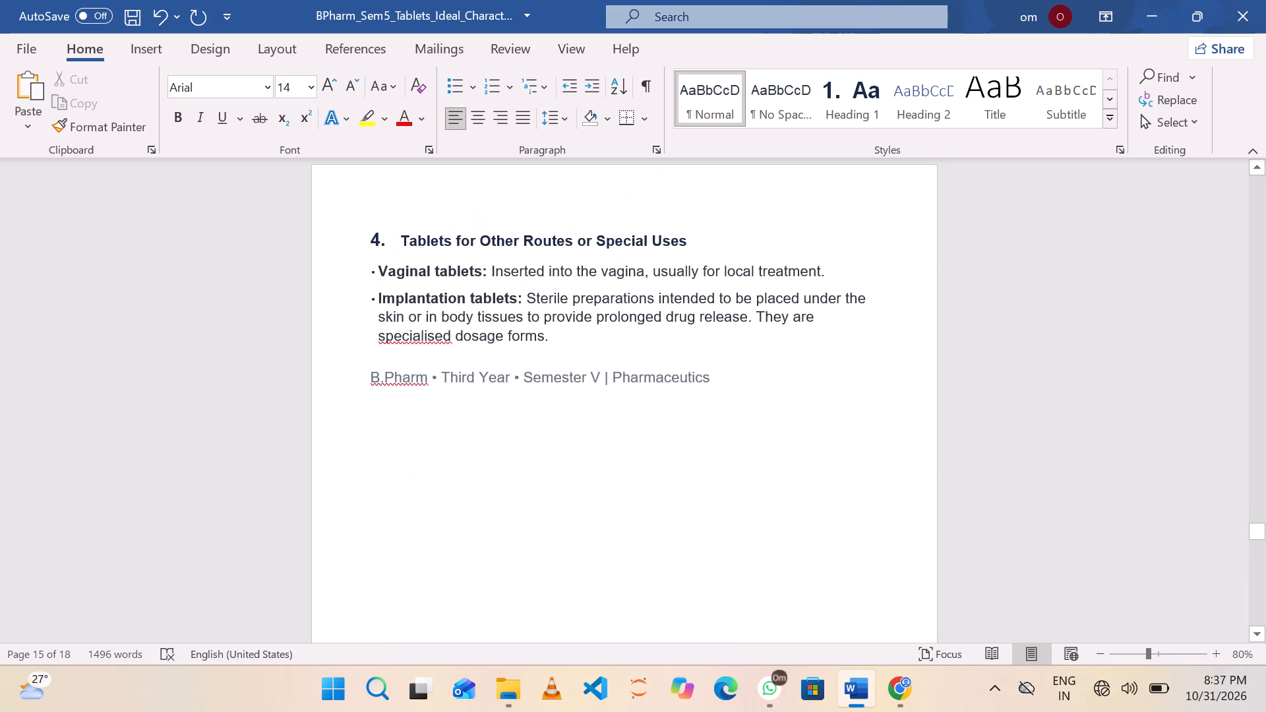
click(741, 404)
key(BackSpace)
key(BackSpace)
key(BackSpace)
key(BackSpace)
key(BackSpace)
key(BackSpace)
key(BackSpace)
key(BackSpace)
key(BackSpace)
key(BackSpace)
key(BackSpace)
key(BackSpace)
key(BackSpace)
key(BackSpace)
key(BackSpace)
key(BackSpace)
key(BackSpace)
key(BackSpace)
key(BackSpace)
key(BackSpace)
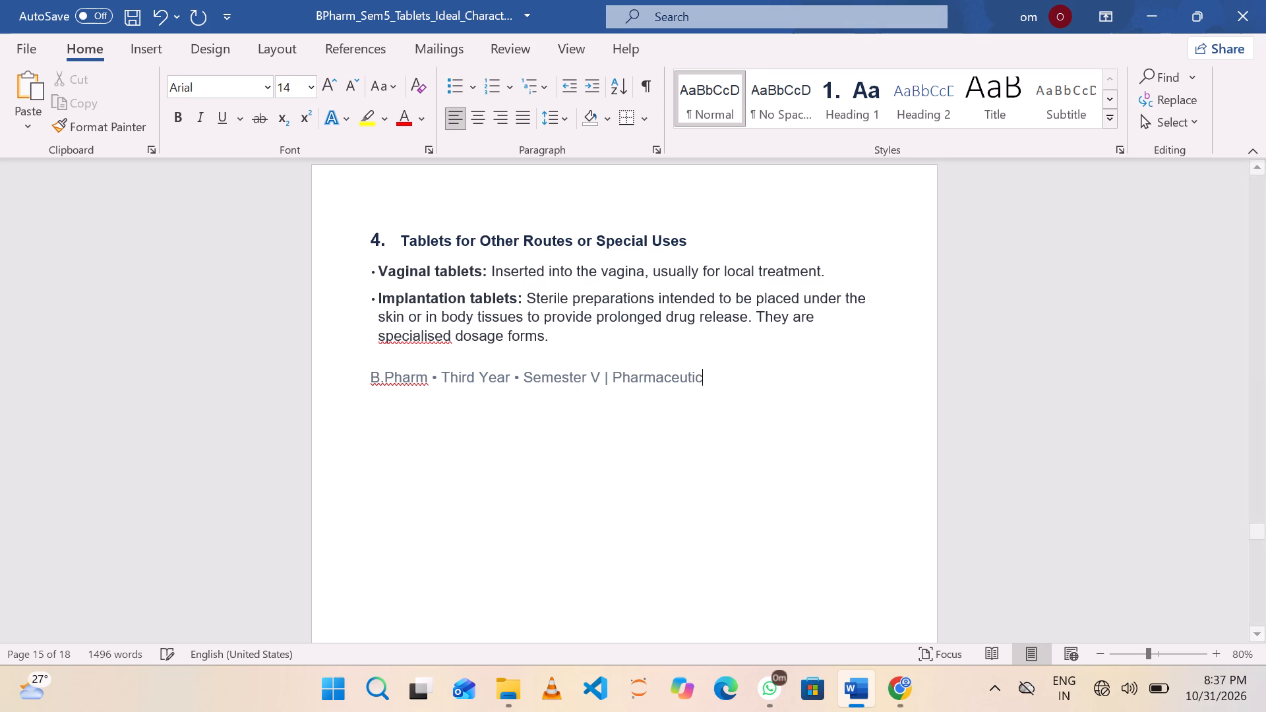
key(BackSpace)
key(BackSpace)
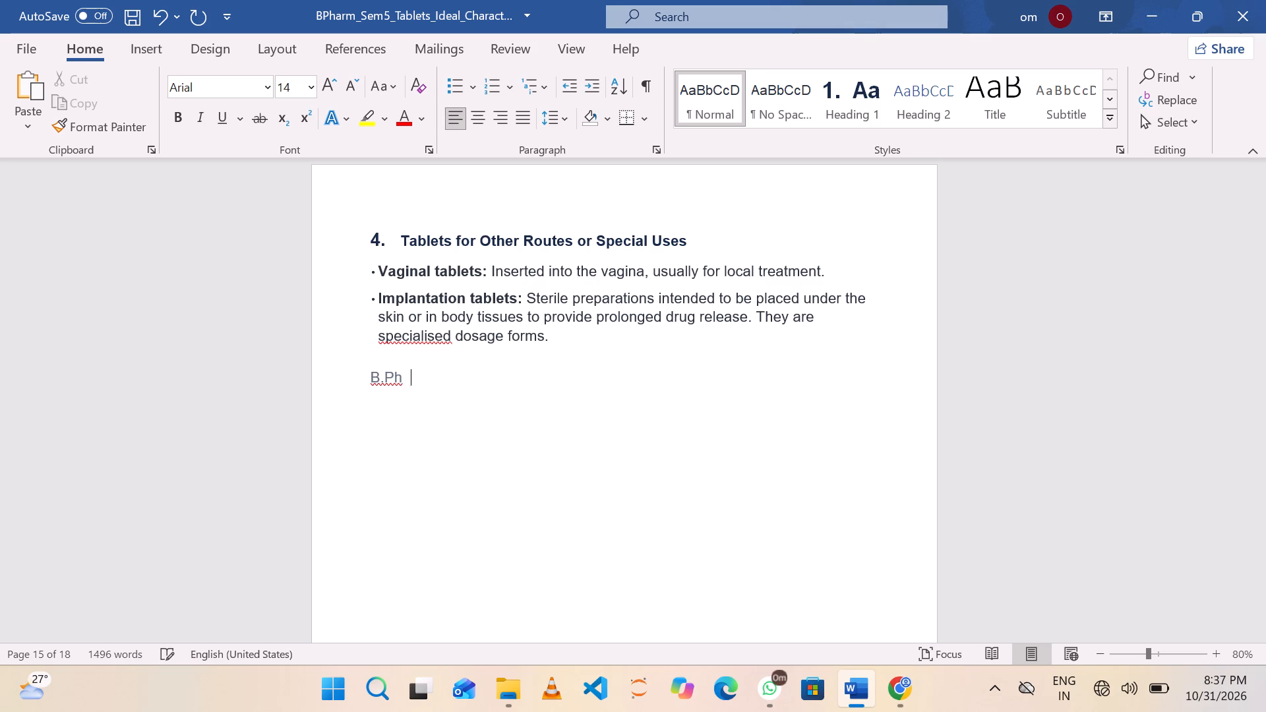
key(BackSpace)
key(BackSpace)
key(BackSpace)
key(BackSpace)
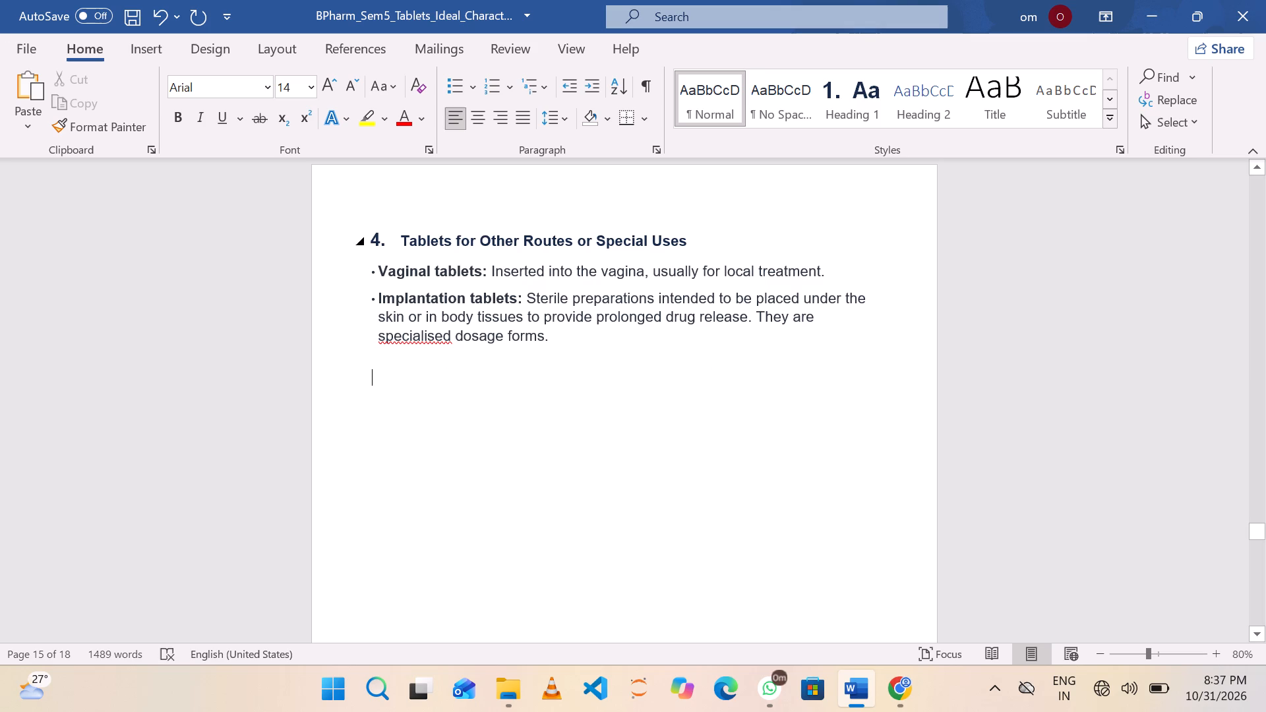
Add an extra space after the colons of the Vaginal tablets and Implantation tablets labels on page 15.
click(491, 270)
key(space)
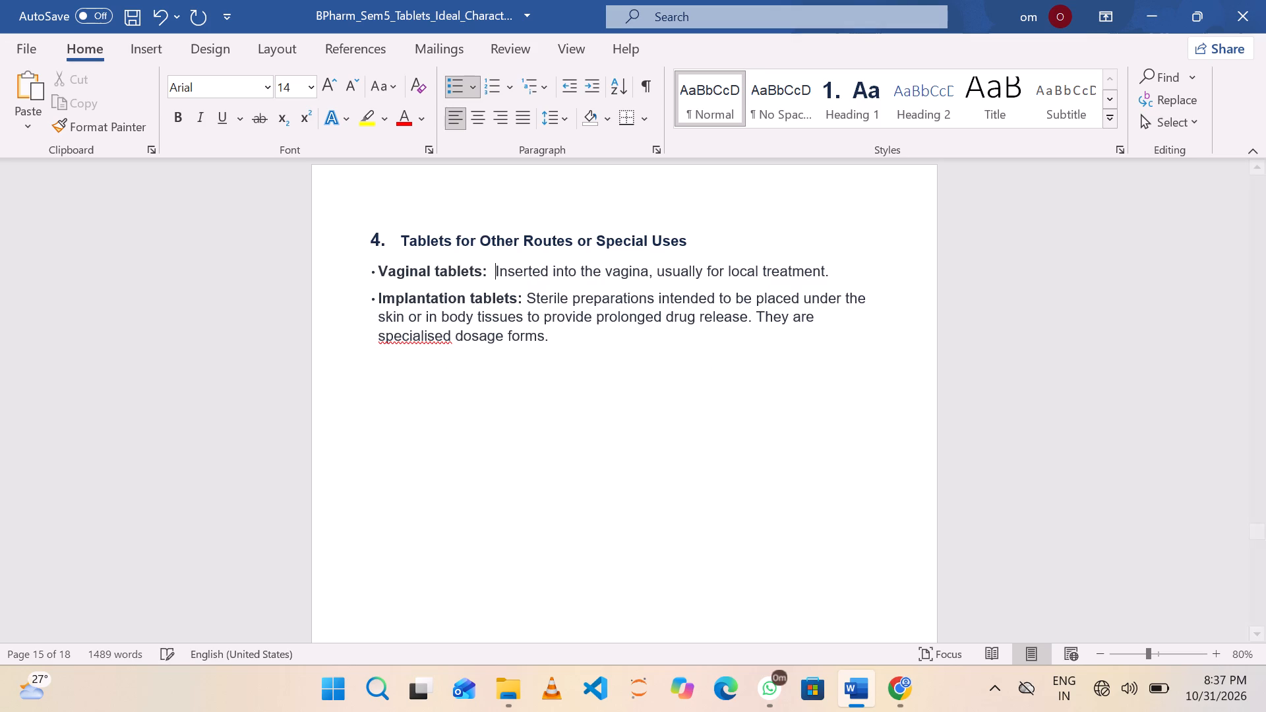
click(522, 294)
key(space)
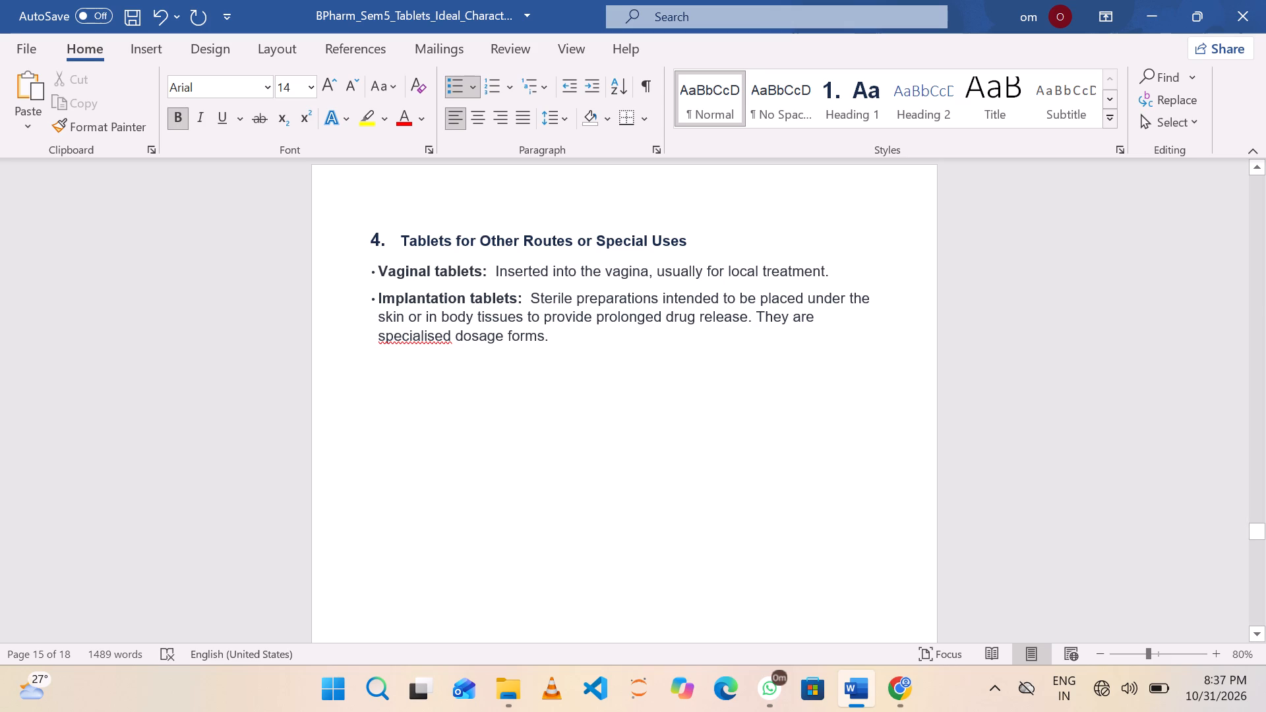
Remove the extra space after the Vaginal tablets label.
click(488, 277)
key(Right)
key(BackSpace)
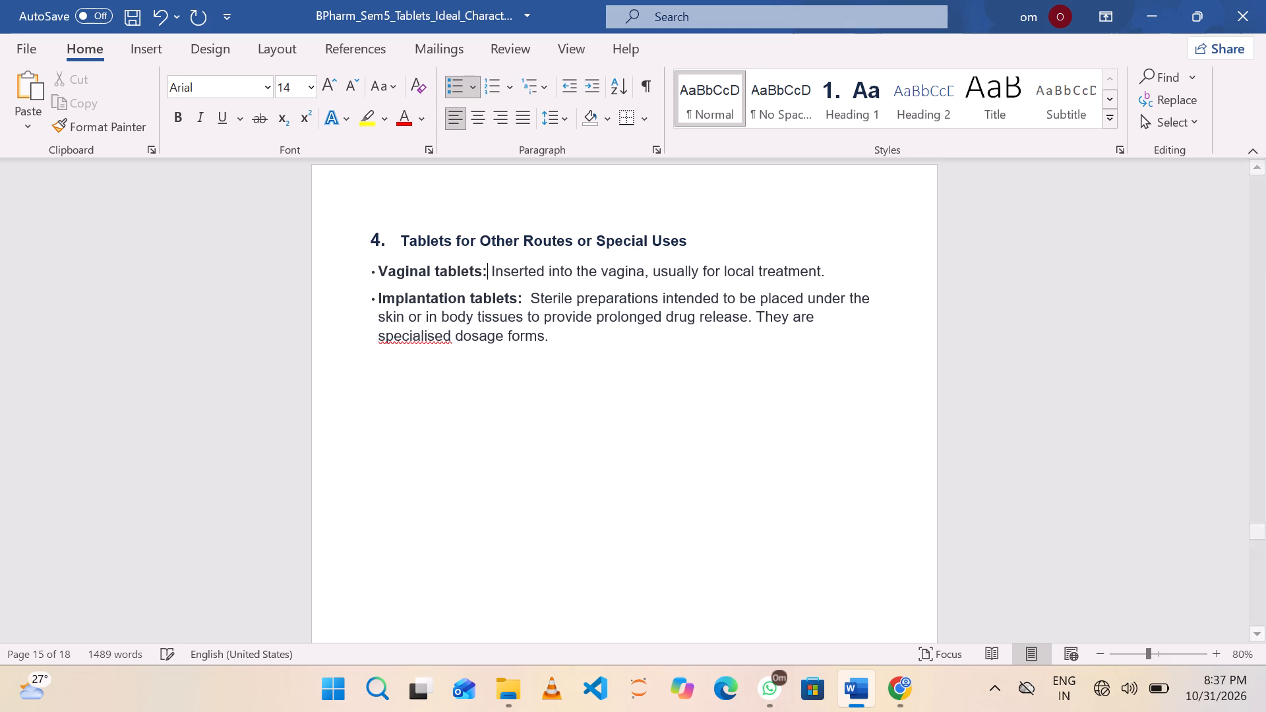
Remove the extra space after the Implantation tablets label on page 15.
key(Down)
key(Right)
key(Right)
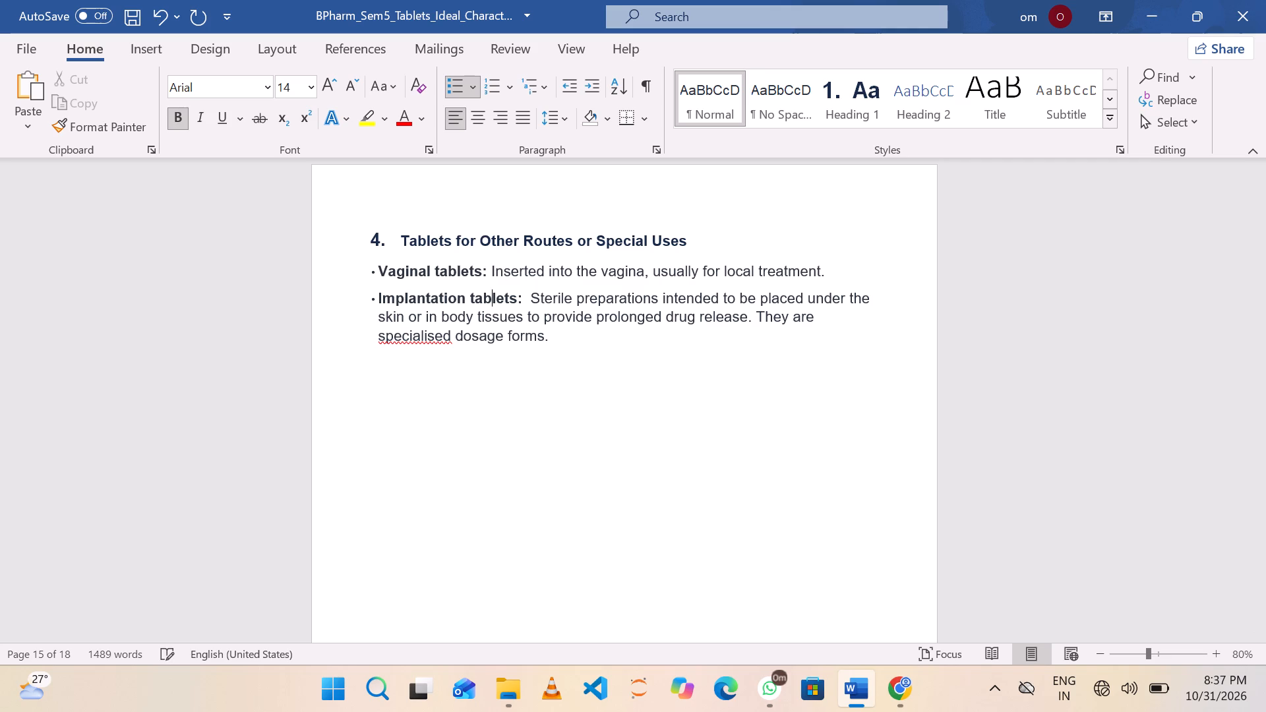
key(Right)
key(Right)
key(Right)
key(Right)
key(Right)
key(Right)
key(BackSpace)
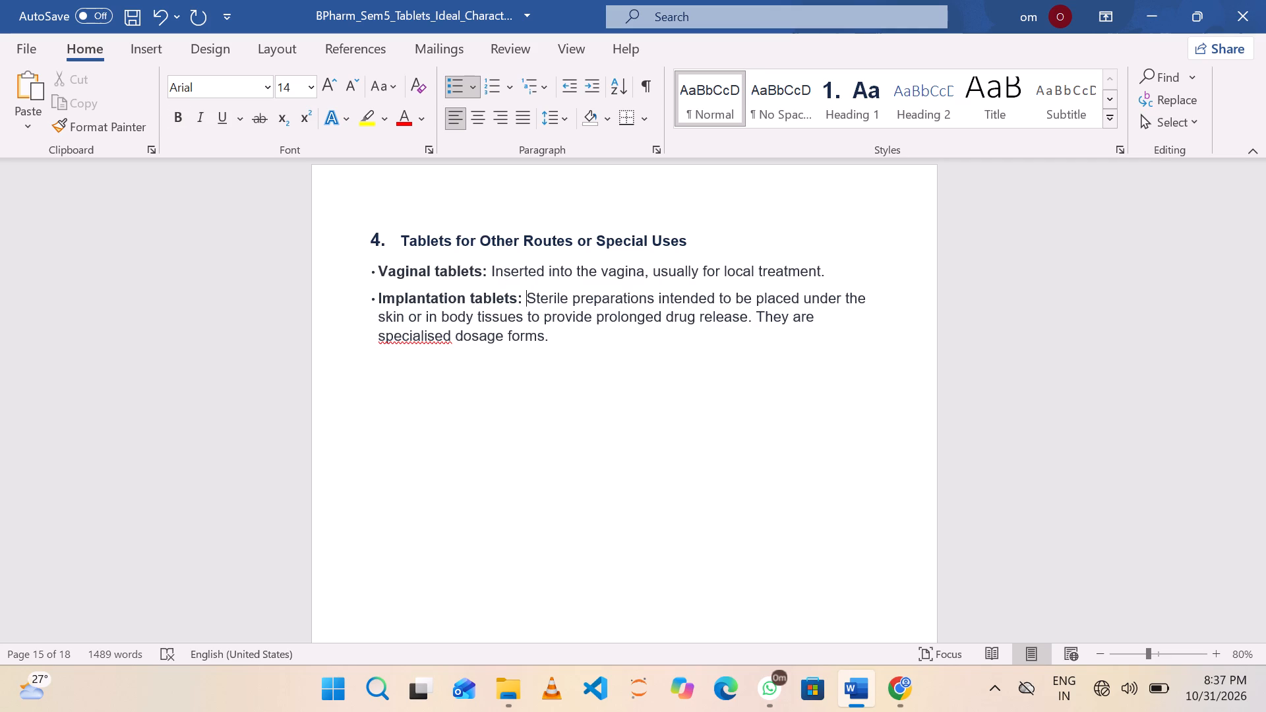
Delete the "B.Pharm • Third Year • Semester V | Pharmaceutics" line below the Quality Control Tests of Tablets bullets on page 16.
scroll(452, 379, down, 7)
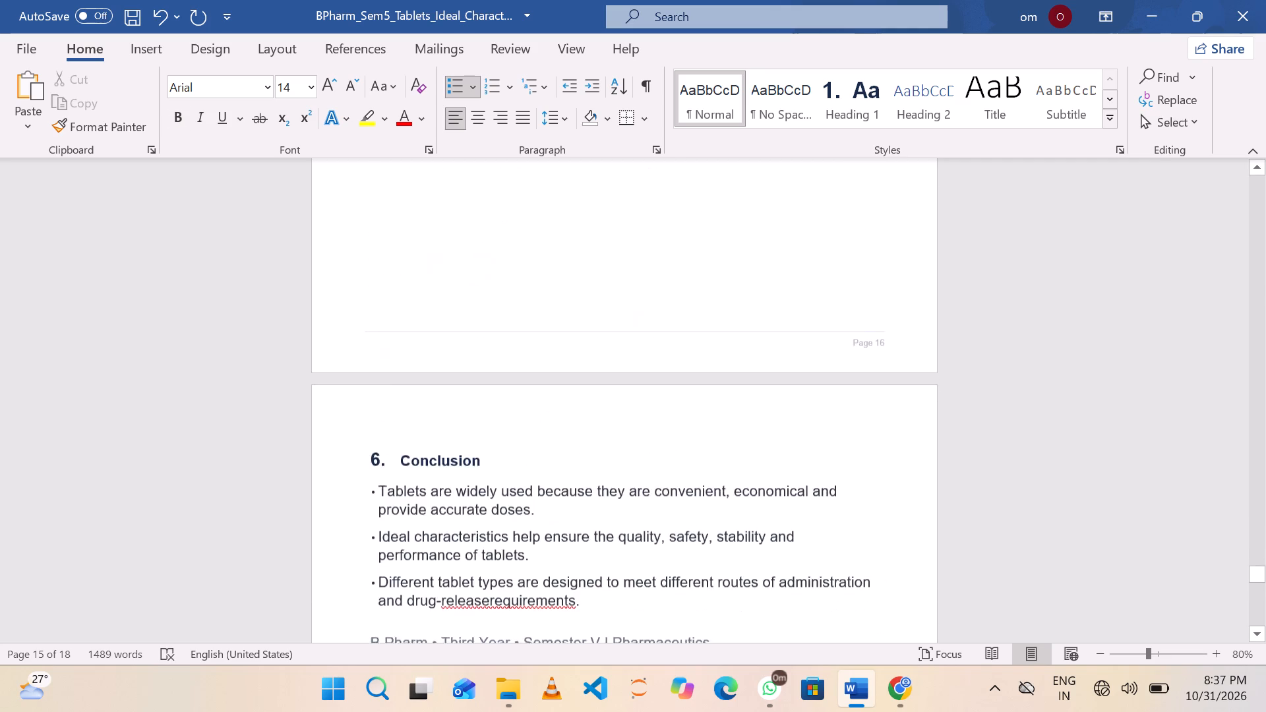
scroll(452, 379, up, 3)
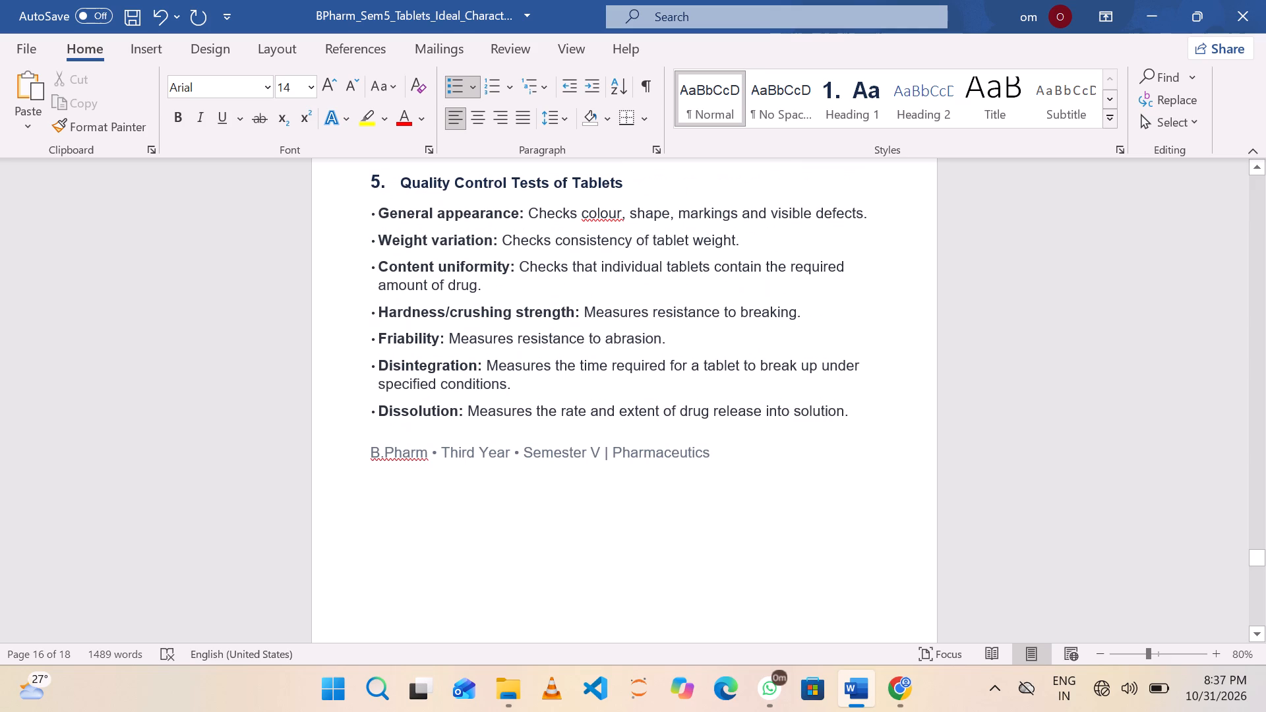
click(723, 447)
key(BackSpace)
key(BackSpace)
key(BackSpace)
key(BackSpace)
key(BackSpace)
key(BackSpace)
key(BackSpace)
key(BackSpace)
key(BackSpace)
key(BackSpace)
key(BackSpace)
key(BackSpace)
key(BackSpace)
key(BackSpace)
key(BackSpace)
key(BackSpace)
key(BackSpace)
key(BackSpace)
key(BackSpace)
key(BackSpace)
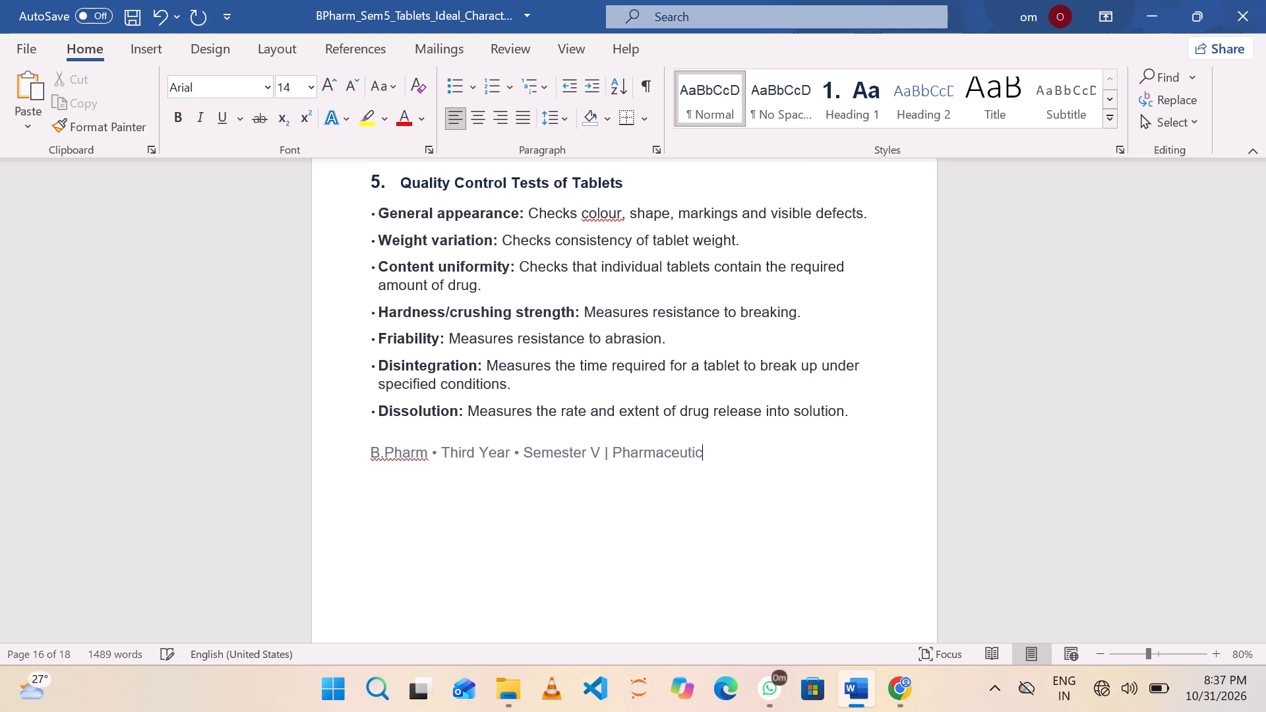
key(BackSpace)
key(BackSpace)
key(BackSpace)
key(BackSpace)
key(BackSpace)
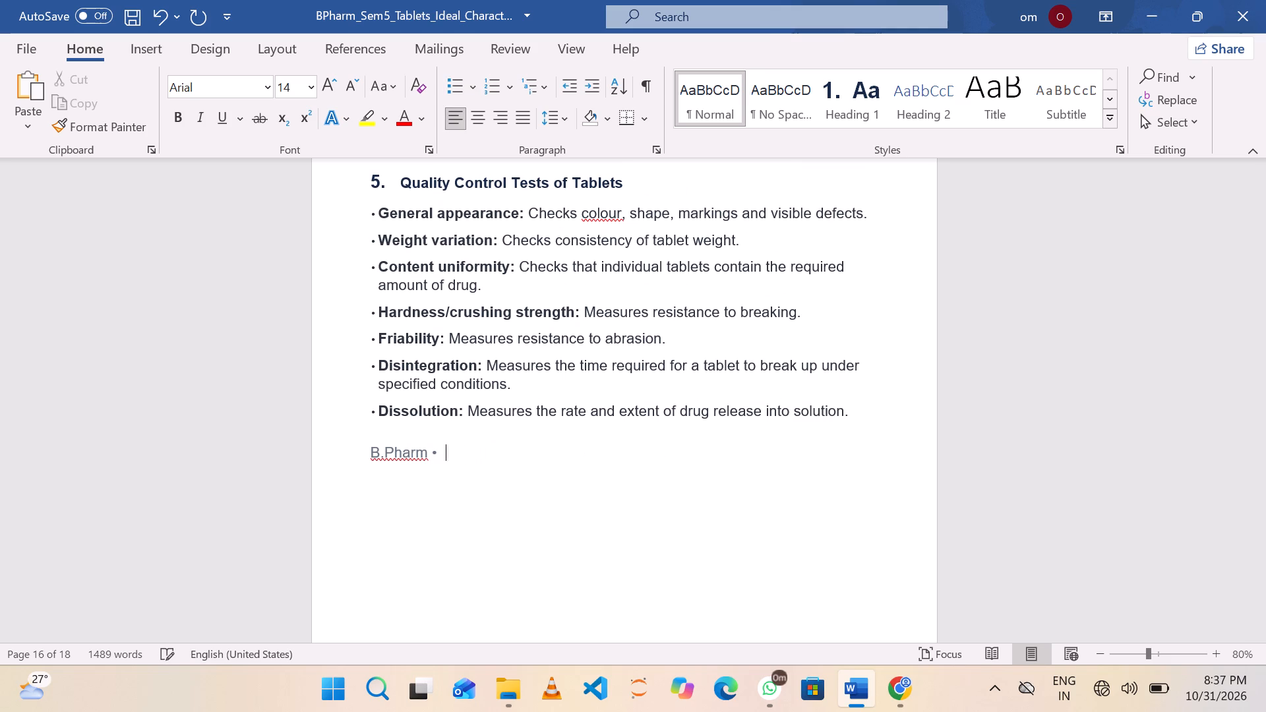
key(BackSpace)
key(BackSpace)
key(BackSpace)
key(BackSpace)
key(BackSpace)
key(BackSpace)
key(BackSpace)
key(BackSpace)
key(BackSpace)
key(BackSpace)
Delete the "B.Pharm • Third Year • Semester V | Pharmaceutics" line below the Conclusion bullets on page 17.
scroll(733, 572, down, 2)
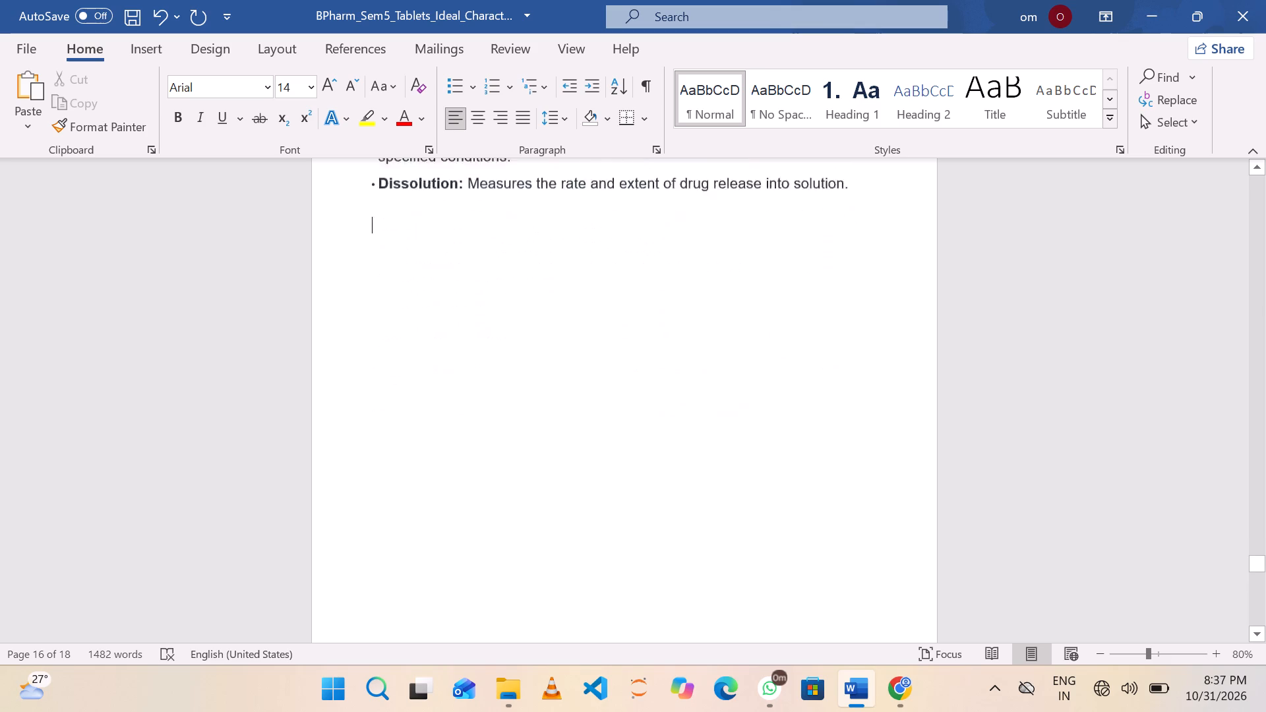
scroll(733, 572, down, 3)
scroll(733, 572, up, 1)
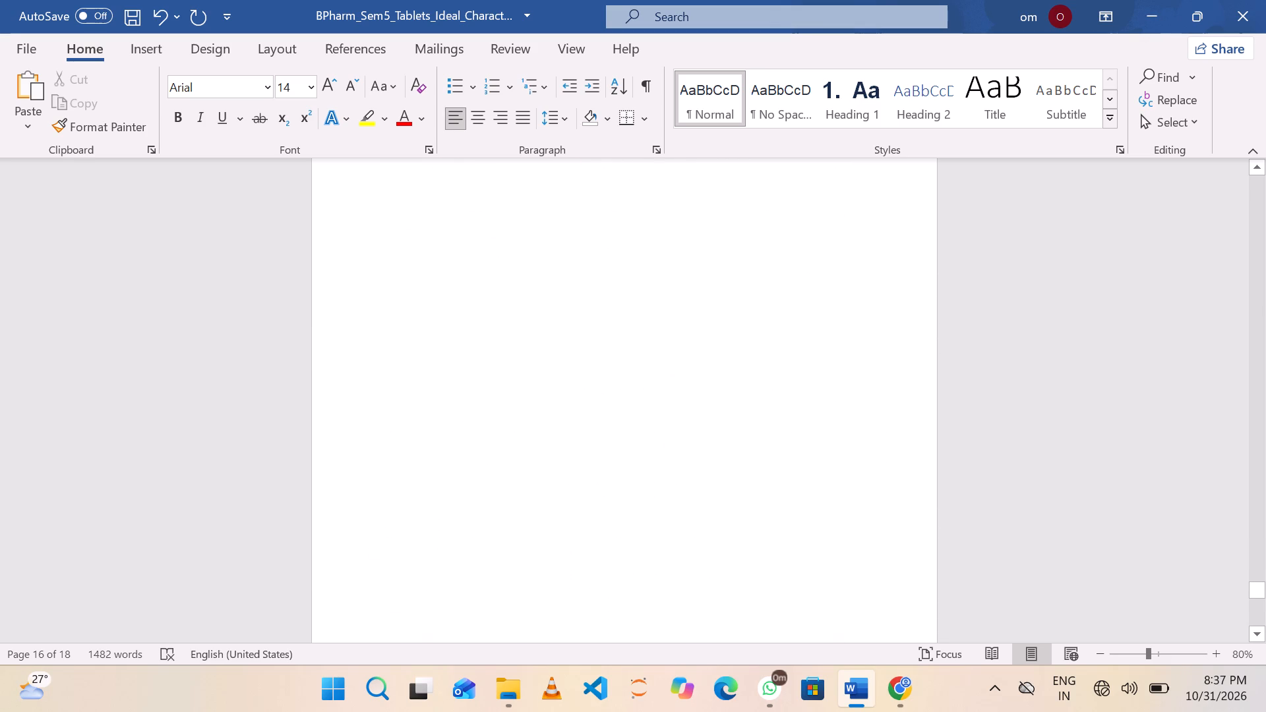
scroll(733, 572, up, 1)
click(712, 381)
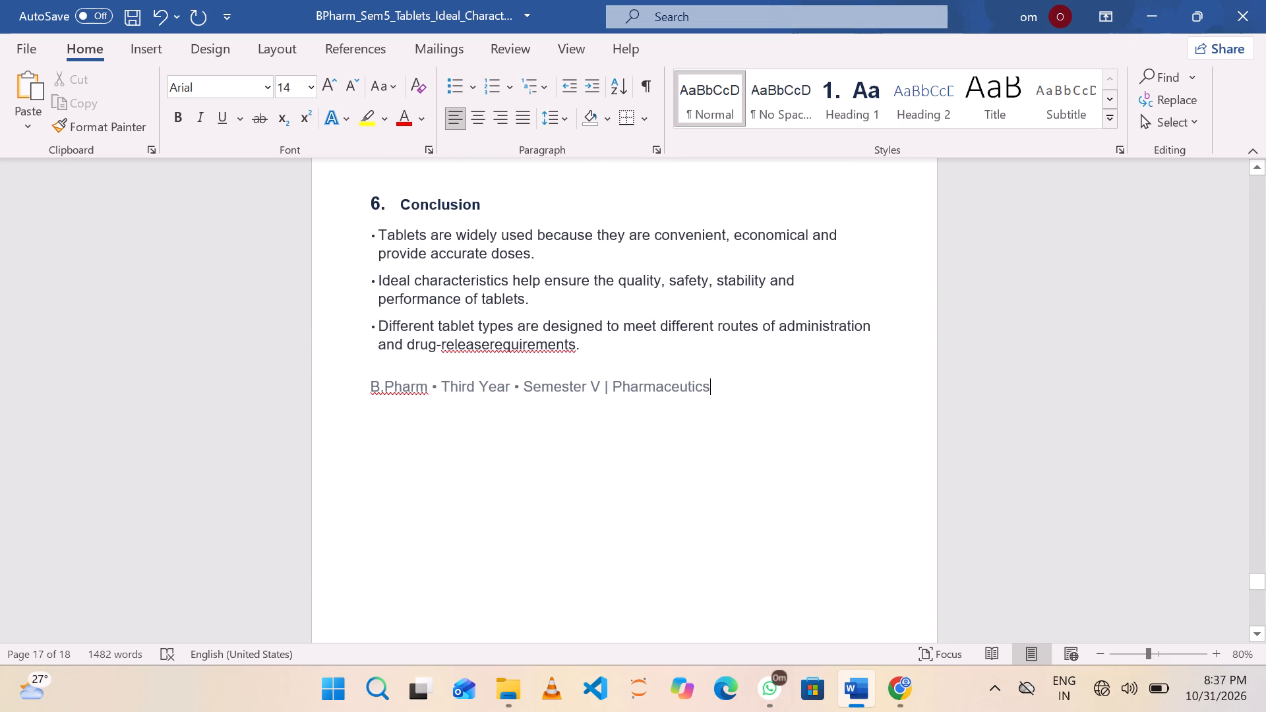
key(BackSpace)
key(BackSpace)
key(BackSpace)
key(BackSpace)
key(BackSpace)
key(BackSpace)
key(BackSpace)
key(BackSpace)
key(BackSpace)
key(BackSpace)
key(BackSpace)
key(BackSpace)
key(BackSpace)
key(BackSpace)
key(BackSpace)
key(BackSpace)
key(BackSpace)
key(BackSpace)
key(BackSpace)
key(BackSpace)
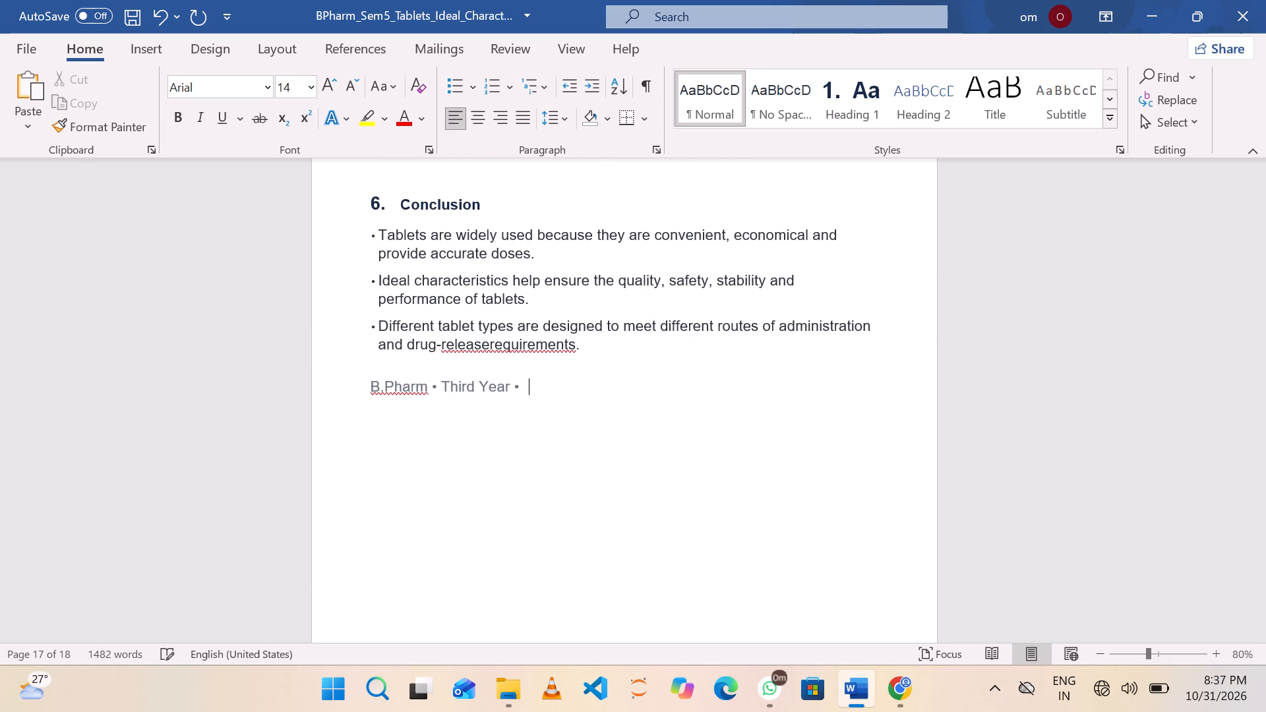
key(BackSpace)
key(BackSpace)
key(BackSpace)
key(BackSpace)
key(BackSpace)
key(BackSpace)
key(BackSpace)
key(BackSpace)
key(BackSpace)
key(BackSpace)
key(BackSpace)
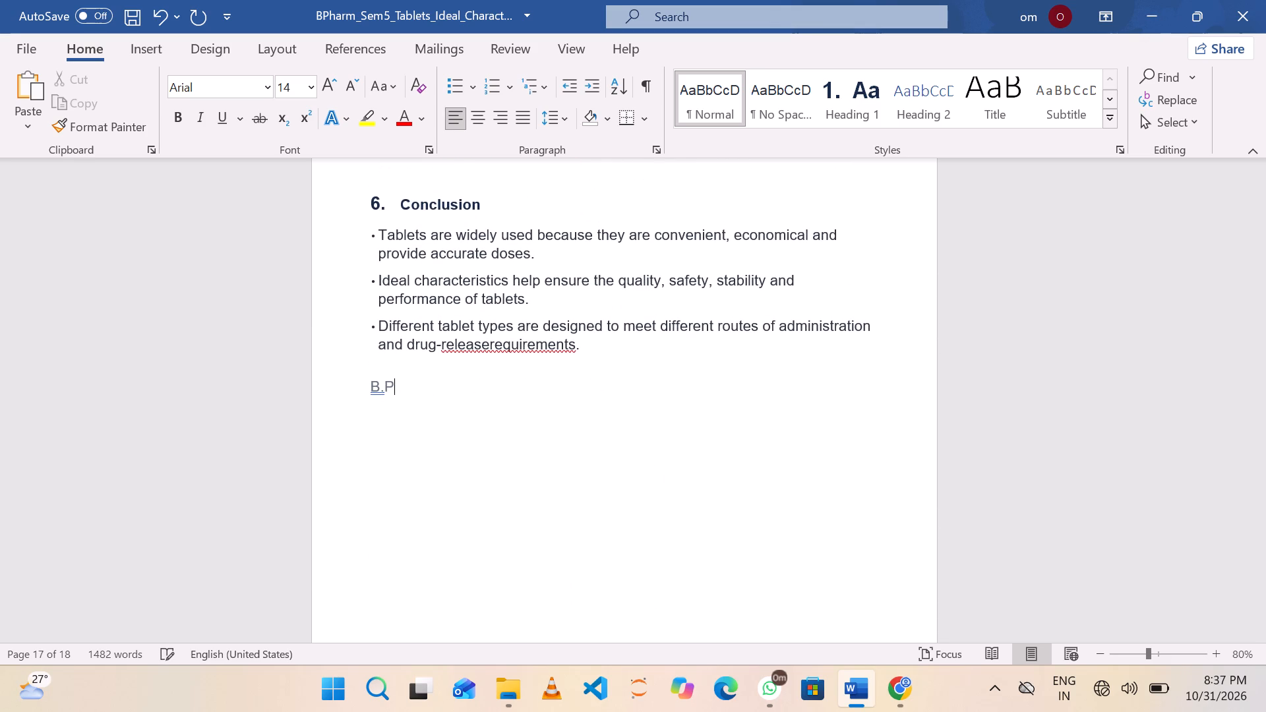
key(BackSpace)
key(BackSpace)
key(BackSpace)
key(BackSpace)
key(BackSpace)
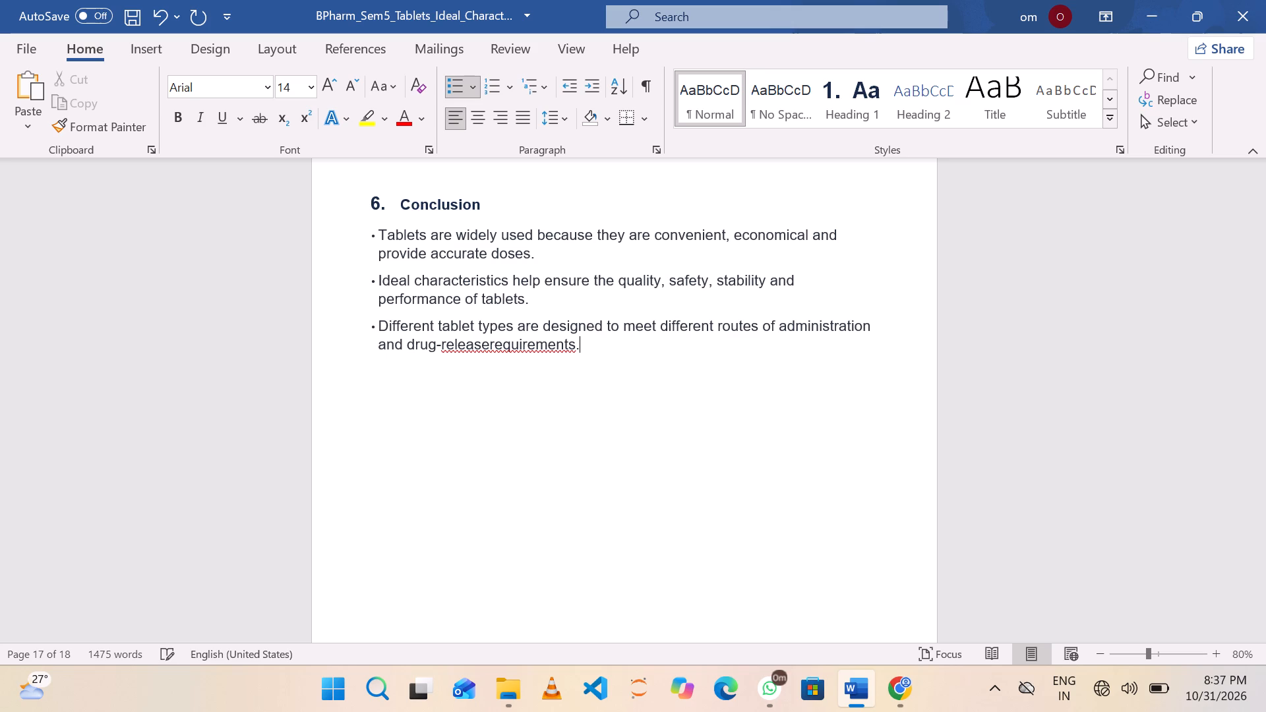
Delete the "B.Pharm • Third Year • Semester V | Pharmaceutics" line below the References bullets on page 18.
scroll(766, 580, down, 5)
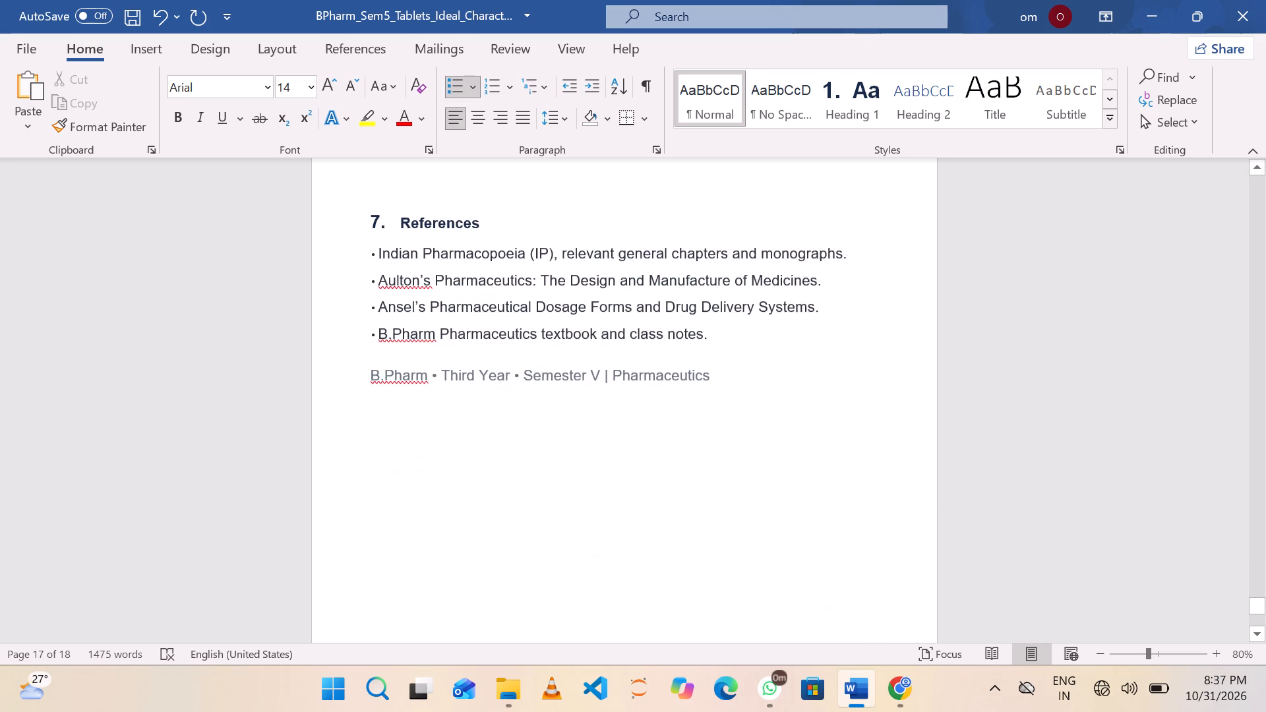
click(719, 367)
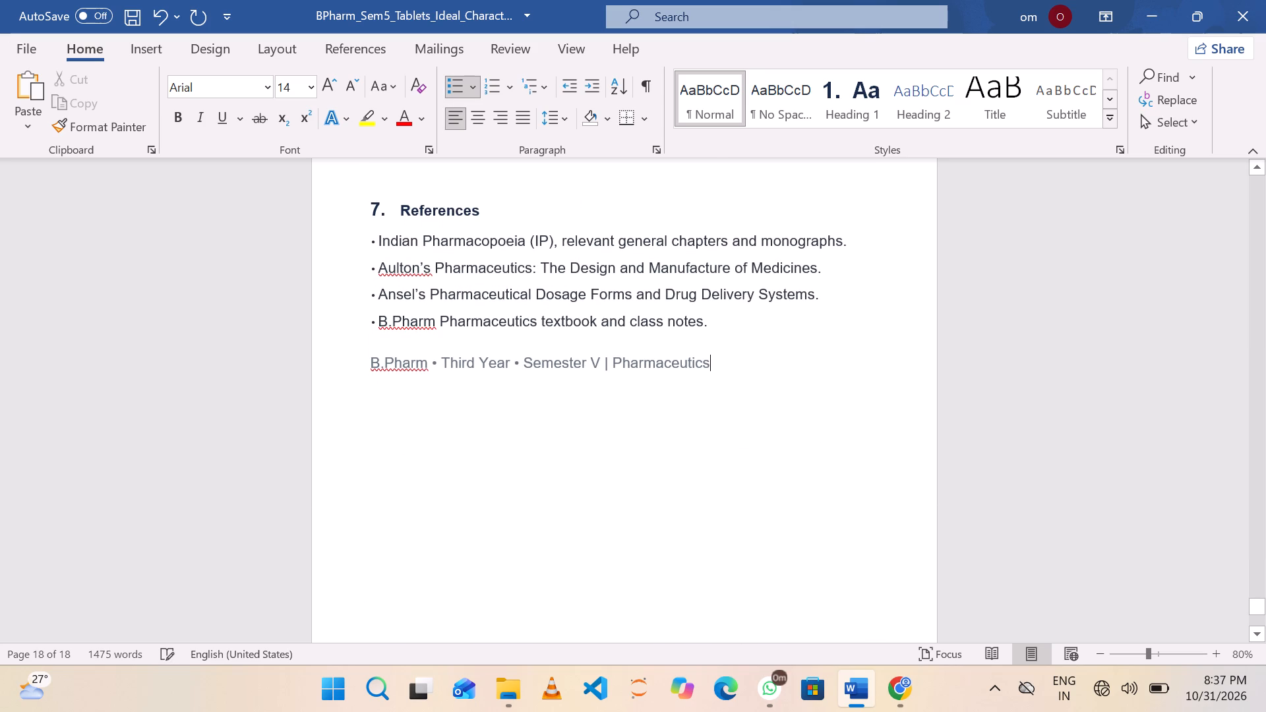
key(BackSpace)
key(BackSpace)
key(BackSpace)
key(BackSpace)
key(BackSpace)
key(BackSpace)
key(BackSpace)
key(BackSpace)
key(BackSpace)
key(BackSpace)
key(BackSpace)
key(BackSpace)
key(BackSpace)
key(BackSpace)
key(BackSpace)
key(BackSpace)
key(BackSpace)
key(BackSpace)
key(BackSpace)
key(BackSpace)
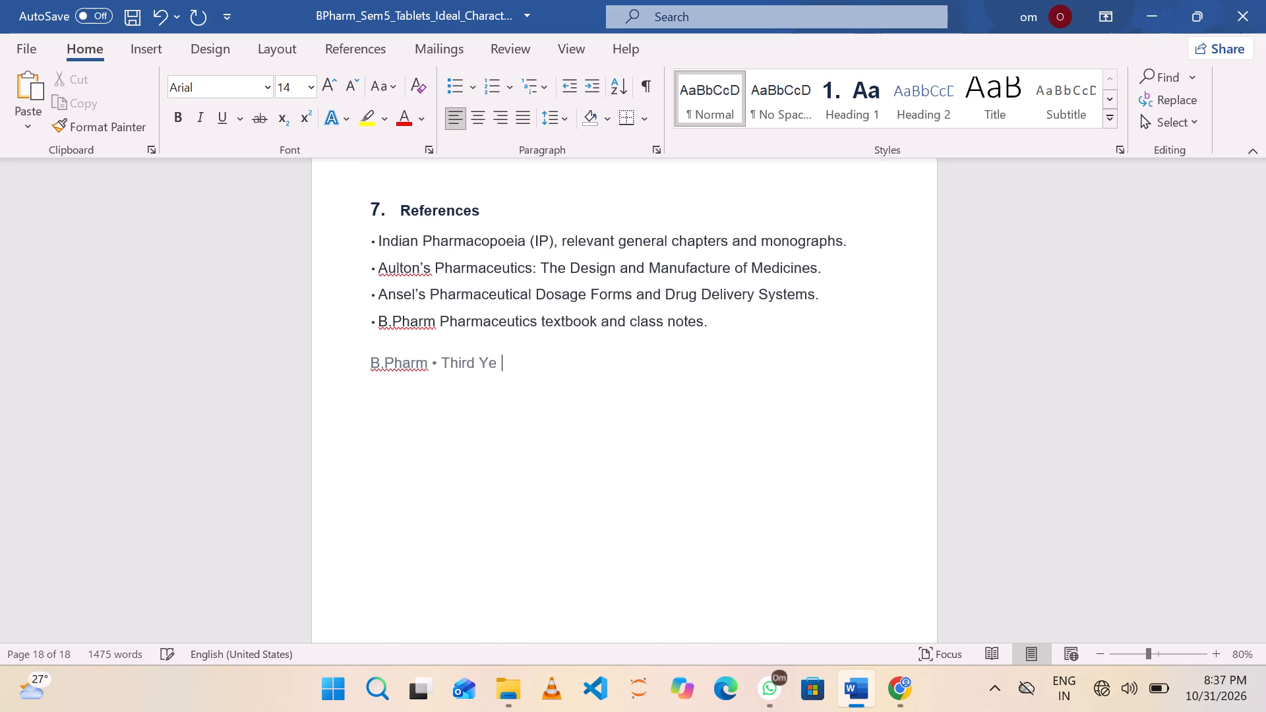
key(BackSpace)
key(BackSpace)
key(BackSpace)
key(BackSpace)
key(BackSpace)
key(BackSpace)
key(BackSpace)
key(BackSpace)
key(BackSpace)
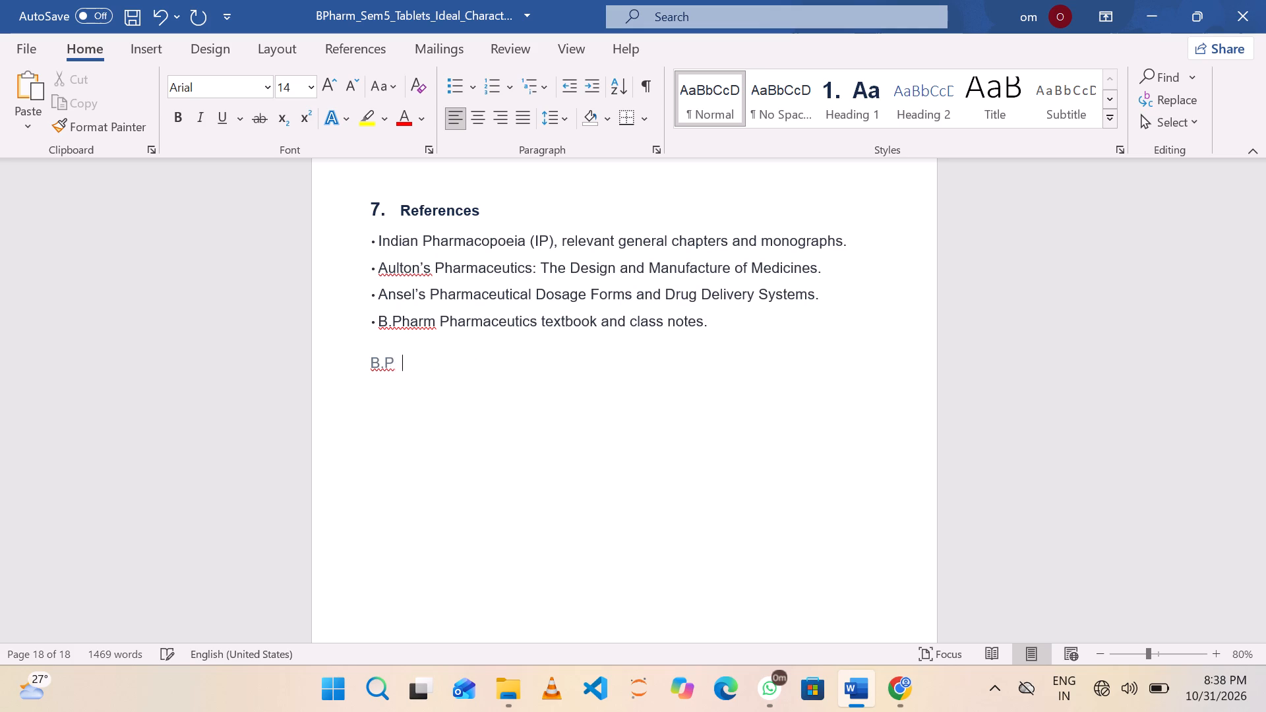
key(BackSpace)
key(BackSpace)
key(BackSpace)
key(BackSpace)
key(BackSpace)
Add a blank line without a bullet below the last References entry on page 18.
key(Return)
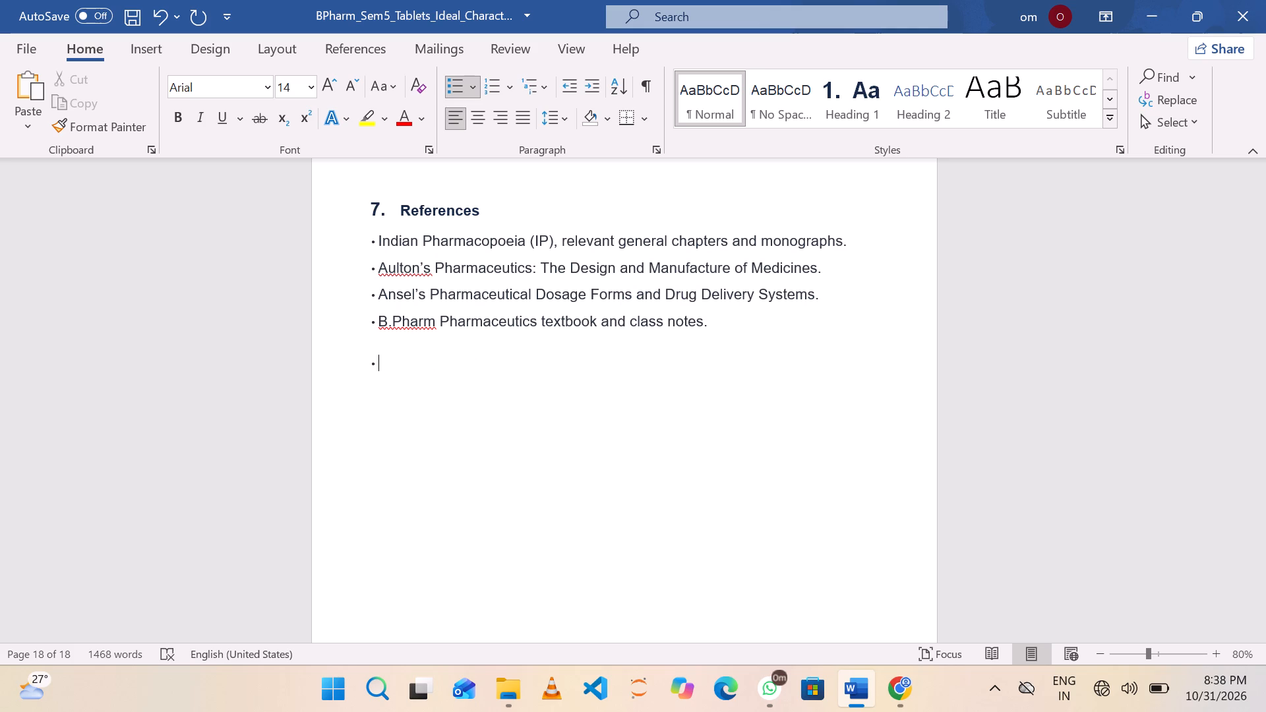
key(BackSpace)
Review the cleaned-up pages from the References section at the end back to the title page.
scroll(719, 367, down, 3)
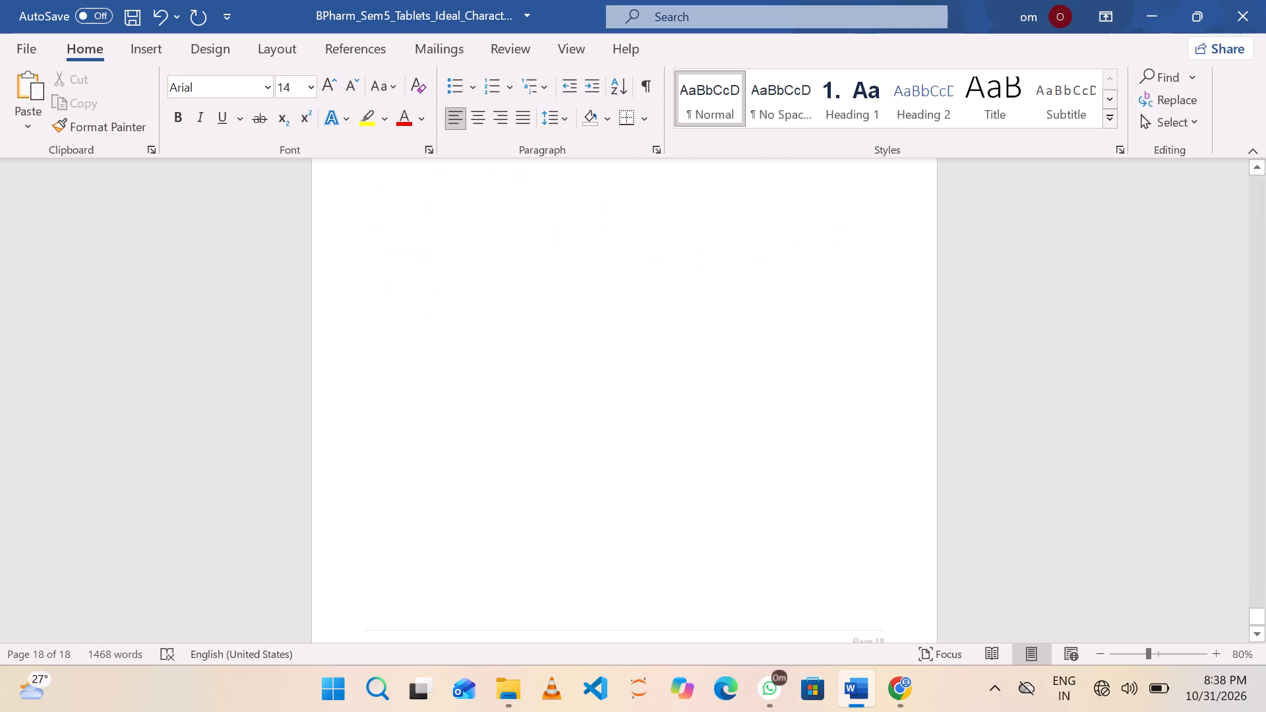
scroll(719, 367, down, 5)
scroll(719, 367, up, 16)
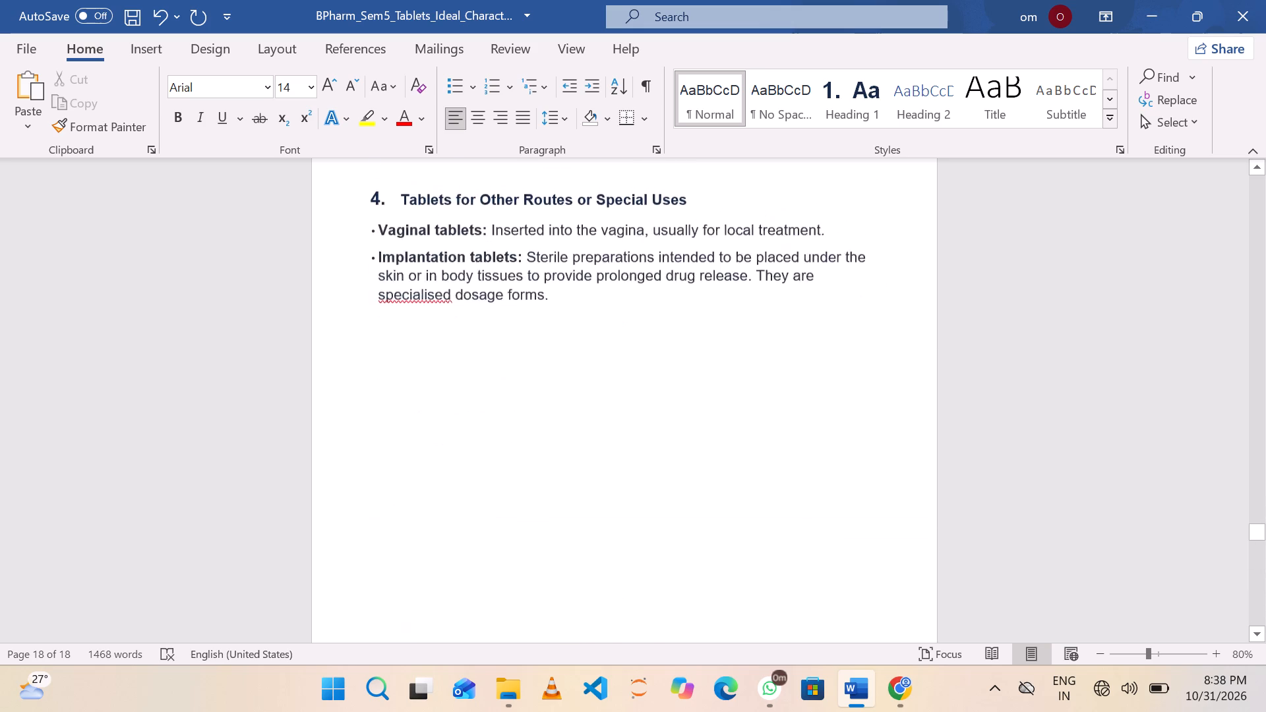
scroll(719, 367, up, 10)
click(719, 367)
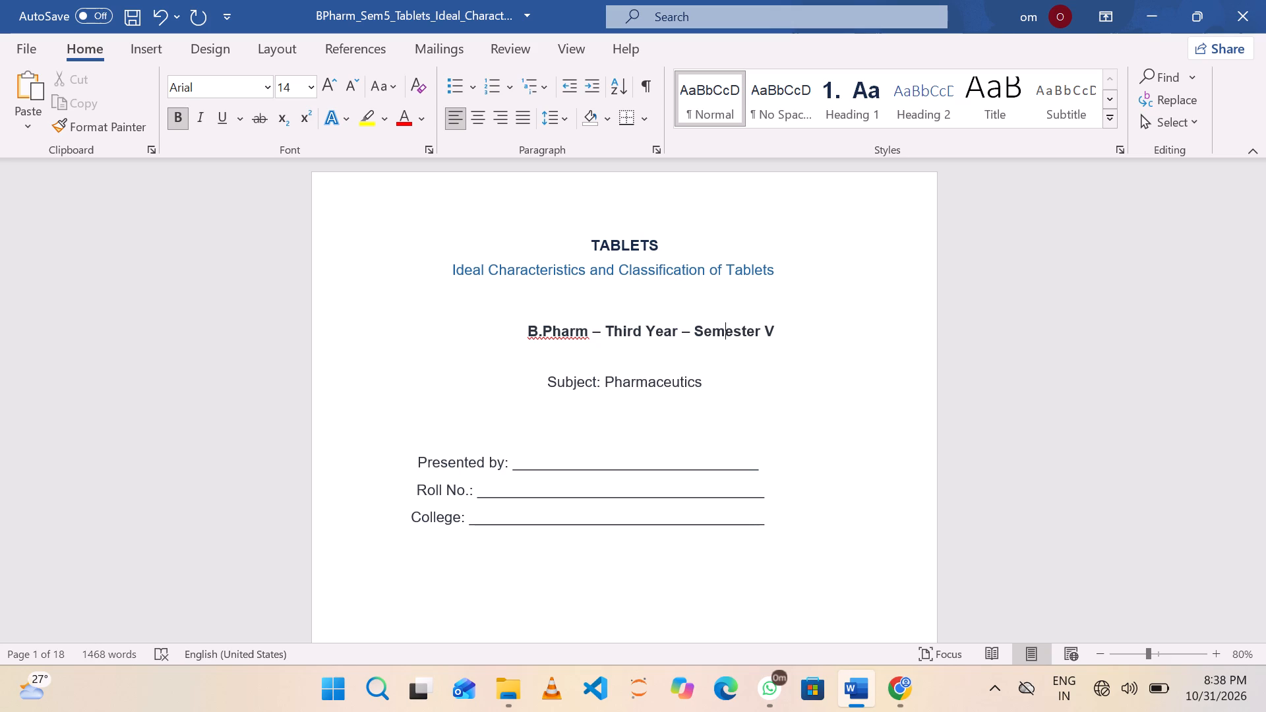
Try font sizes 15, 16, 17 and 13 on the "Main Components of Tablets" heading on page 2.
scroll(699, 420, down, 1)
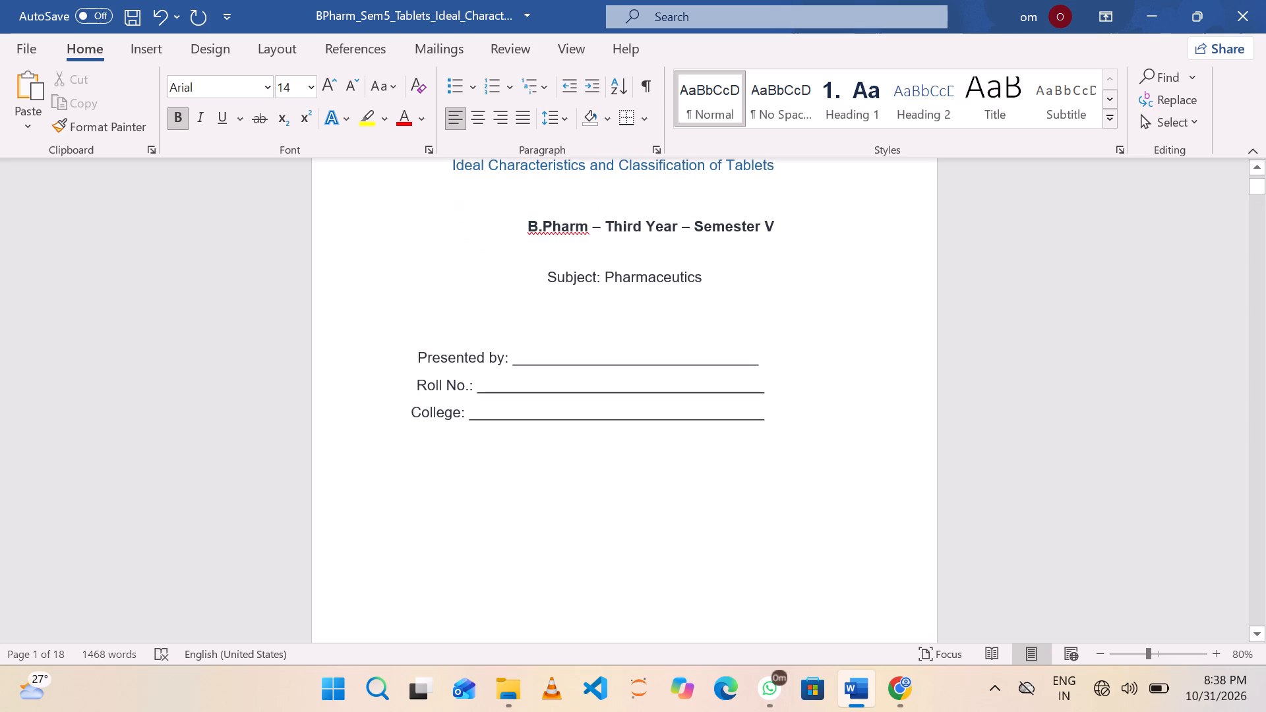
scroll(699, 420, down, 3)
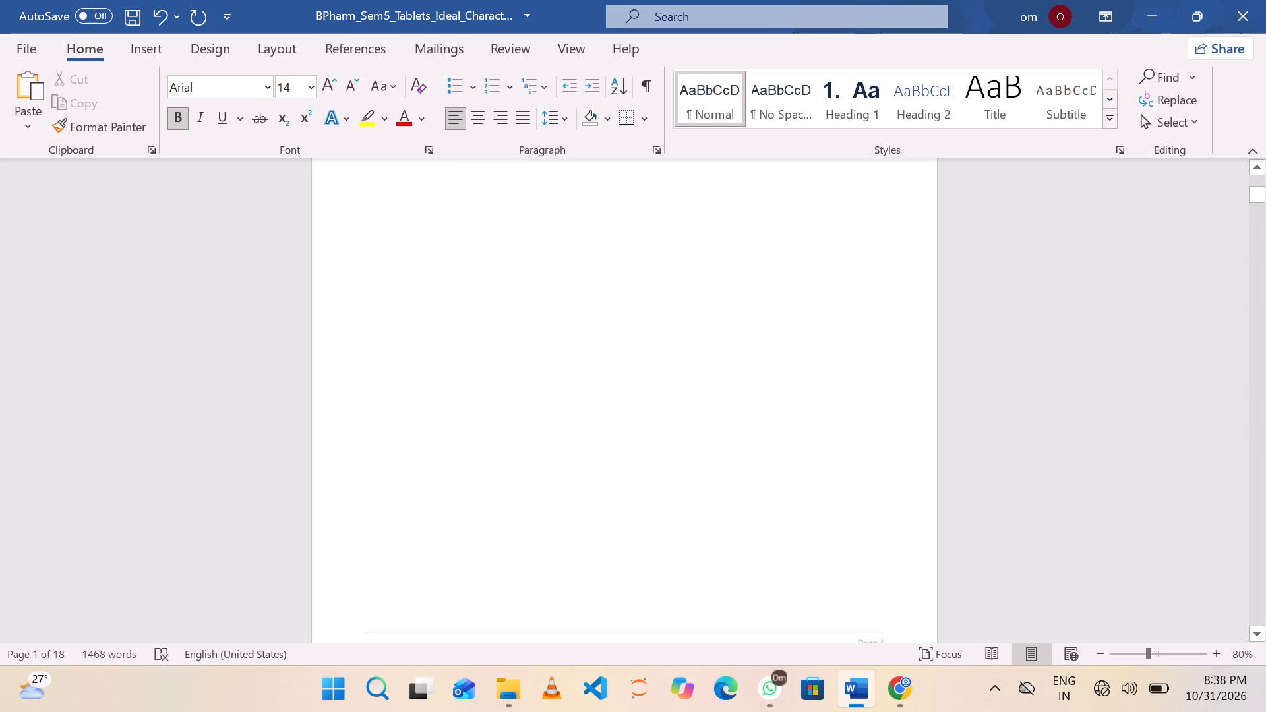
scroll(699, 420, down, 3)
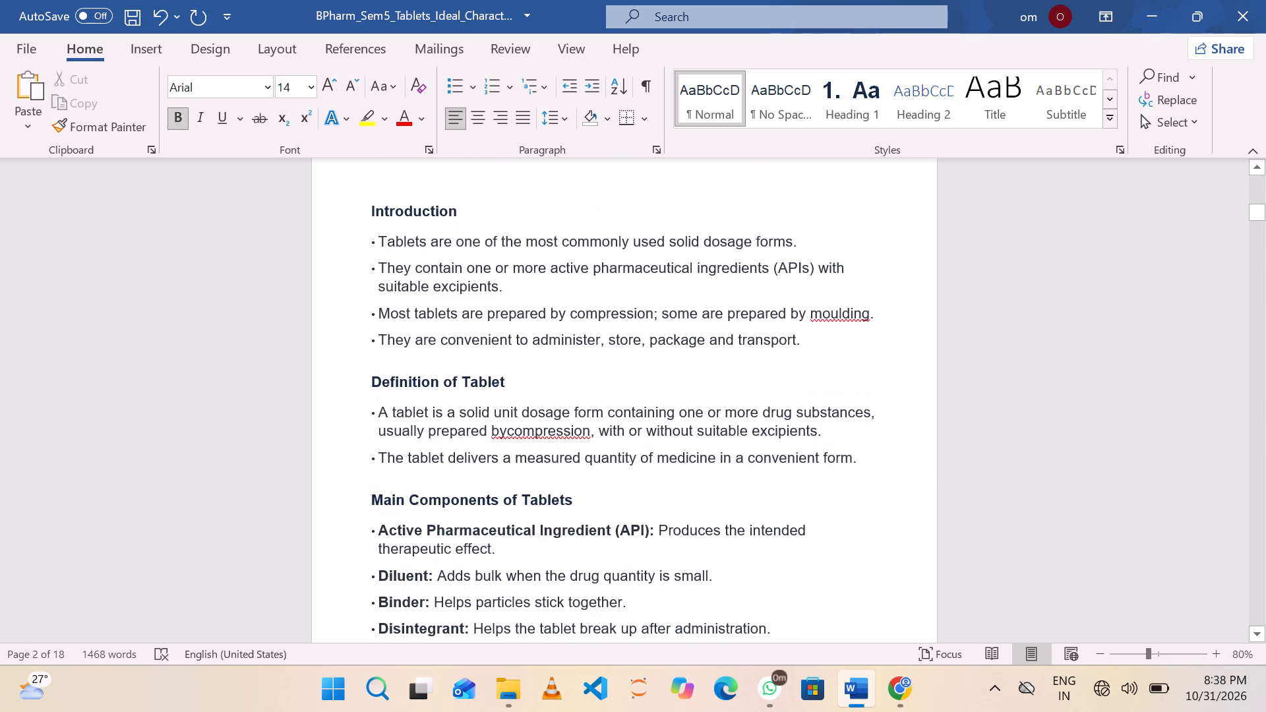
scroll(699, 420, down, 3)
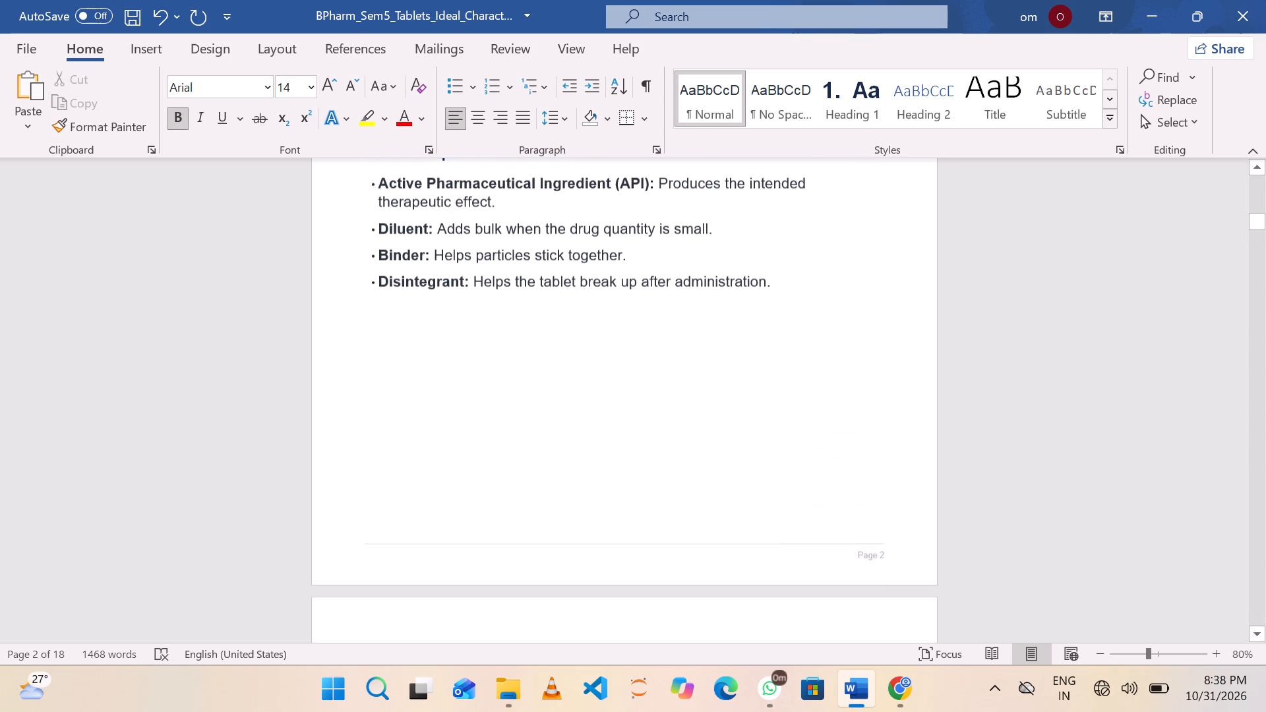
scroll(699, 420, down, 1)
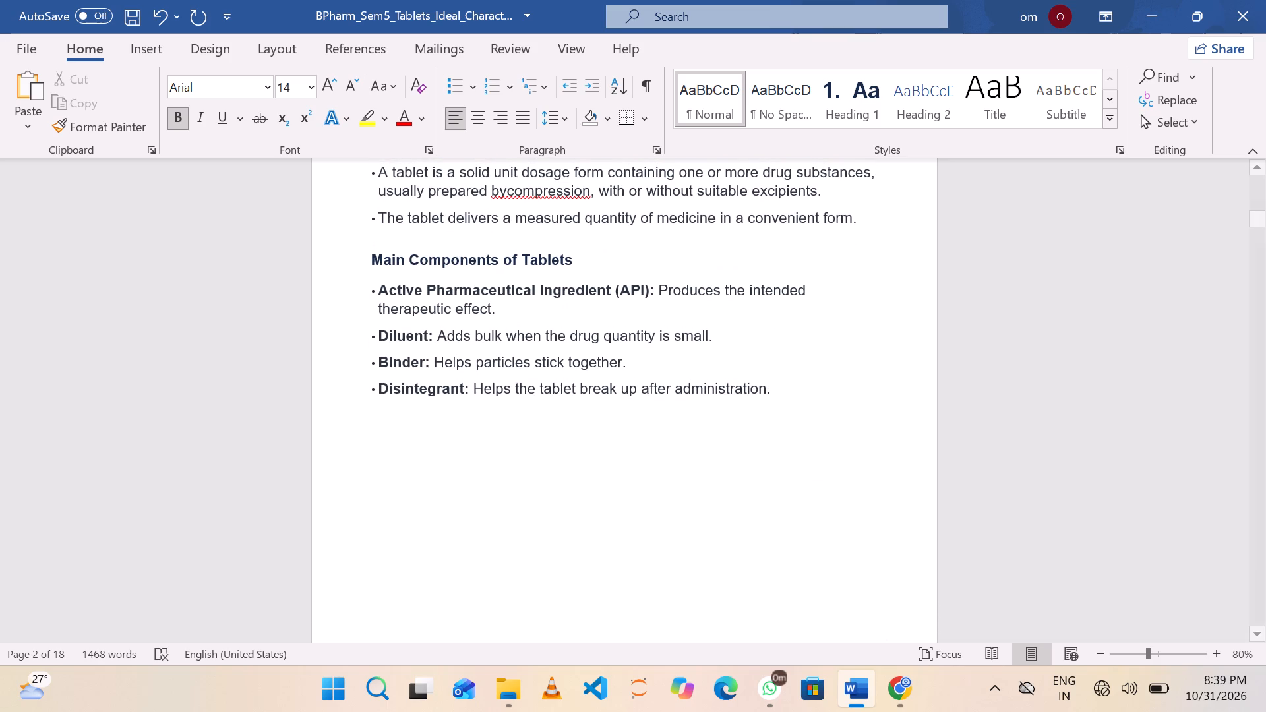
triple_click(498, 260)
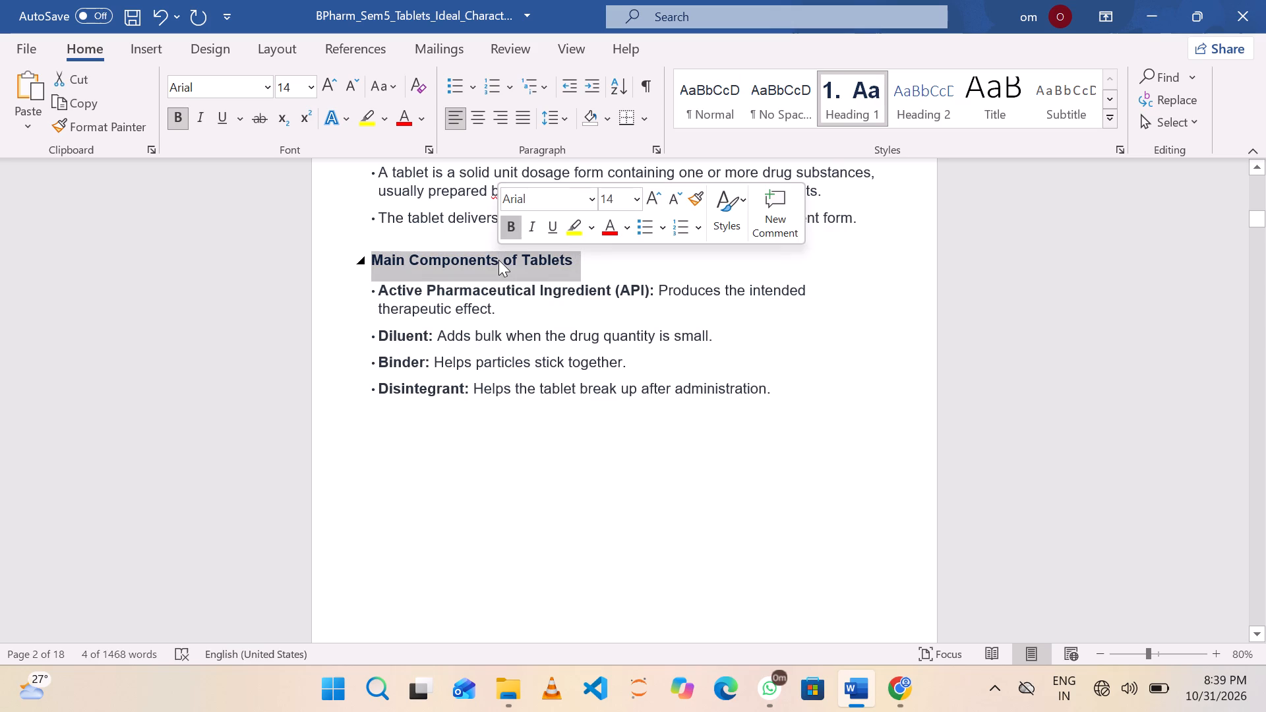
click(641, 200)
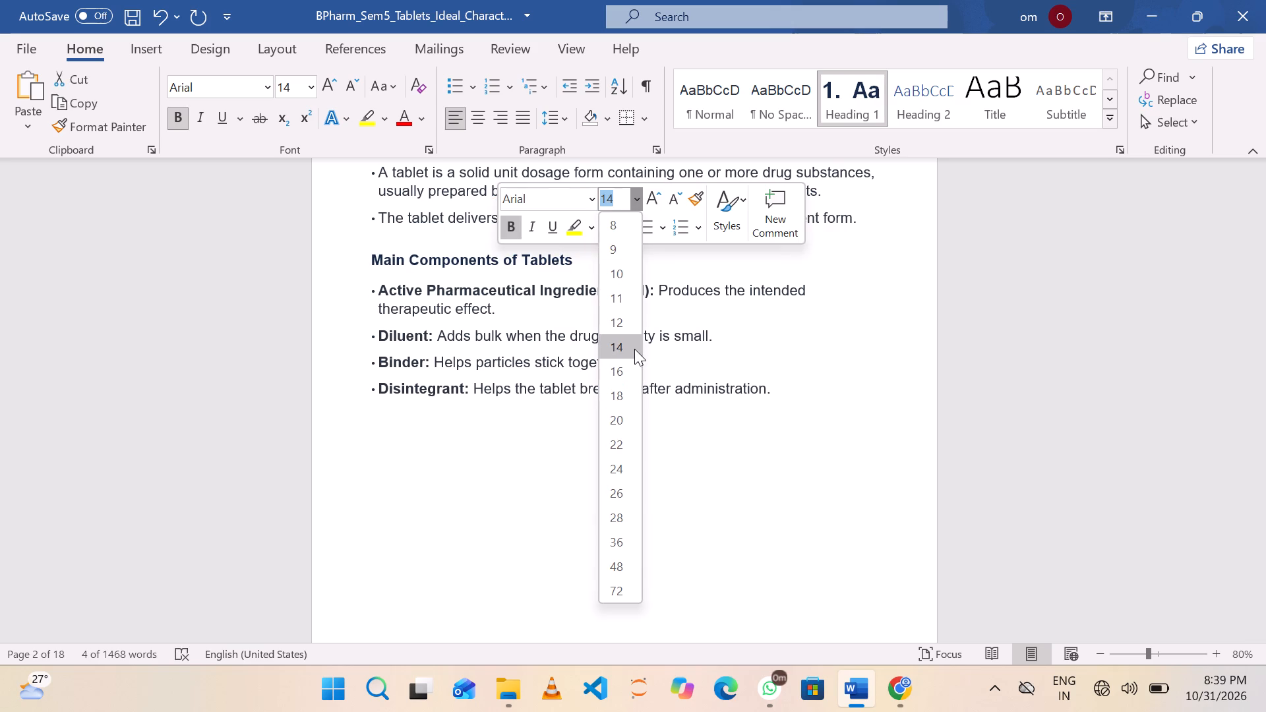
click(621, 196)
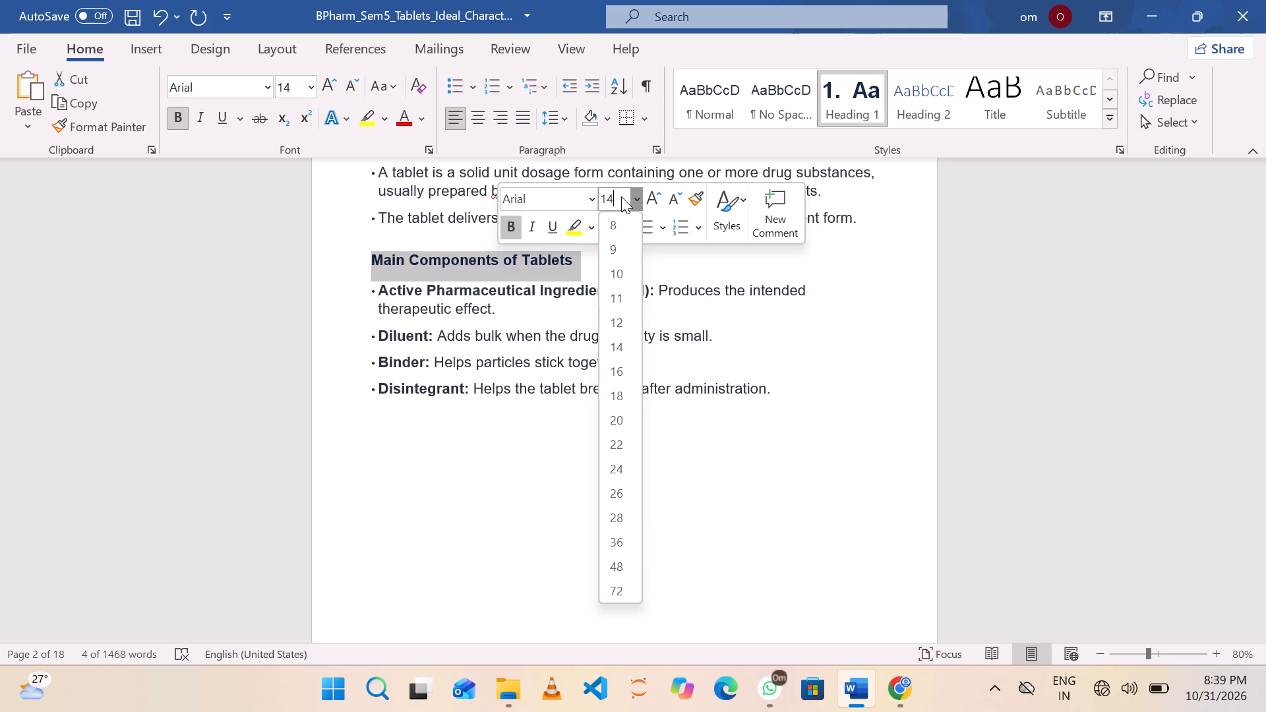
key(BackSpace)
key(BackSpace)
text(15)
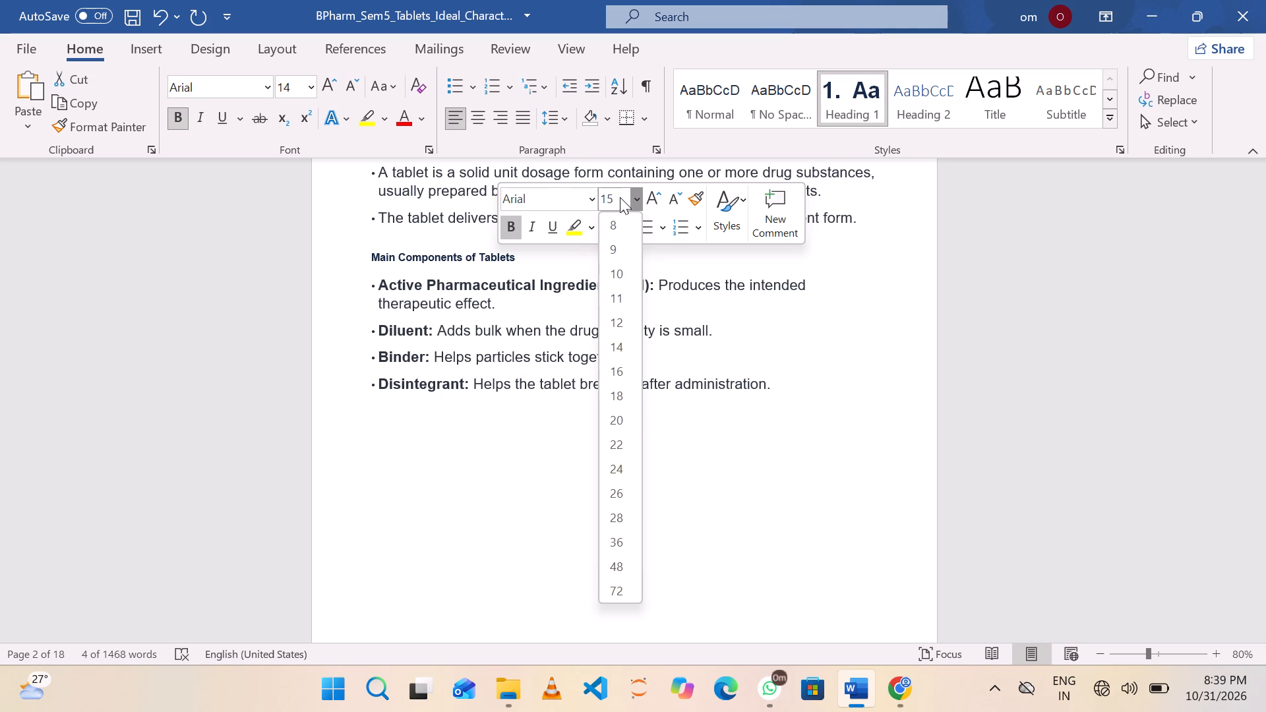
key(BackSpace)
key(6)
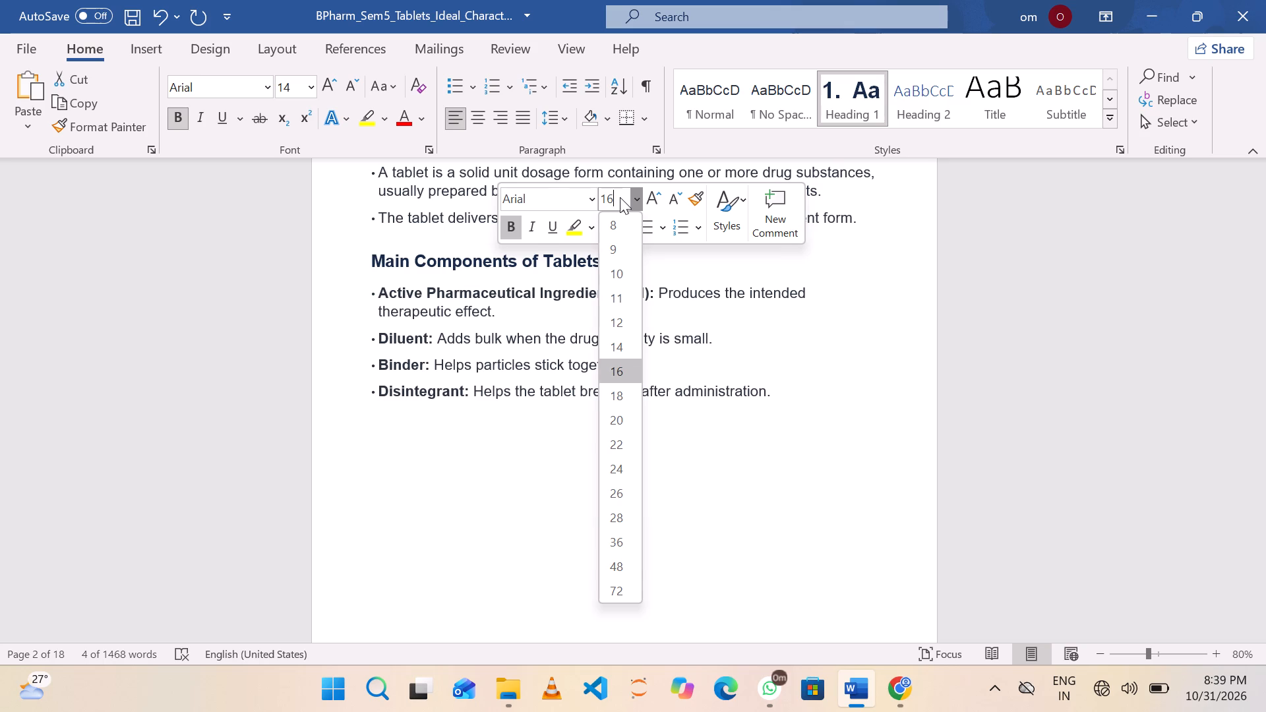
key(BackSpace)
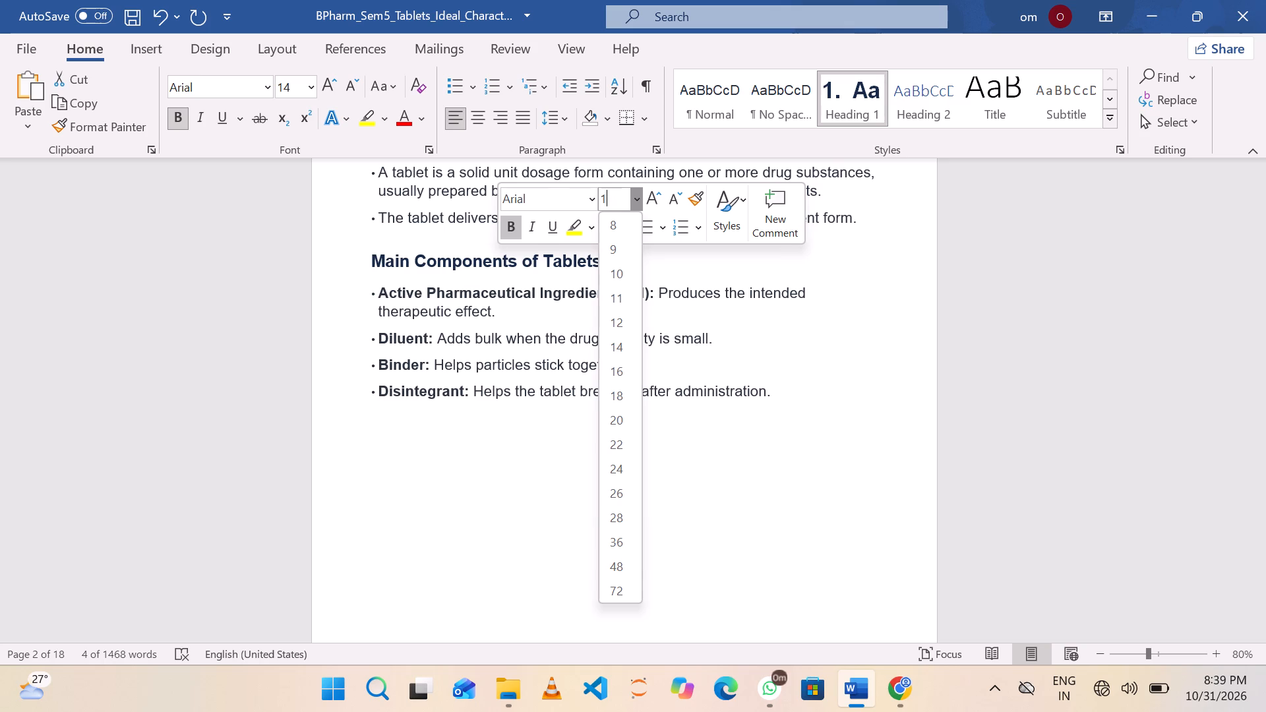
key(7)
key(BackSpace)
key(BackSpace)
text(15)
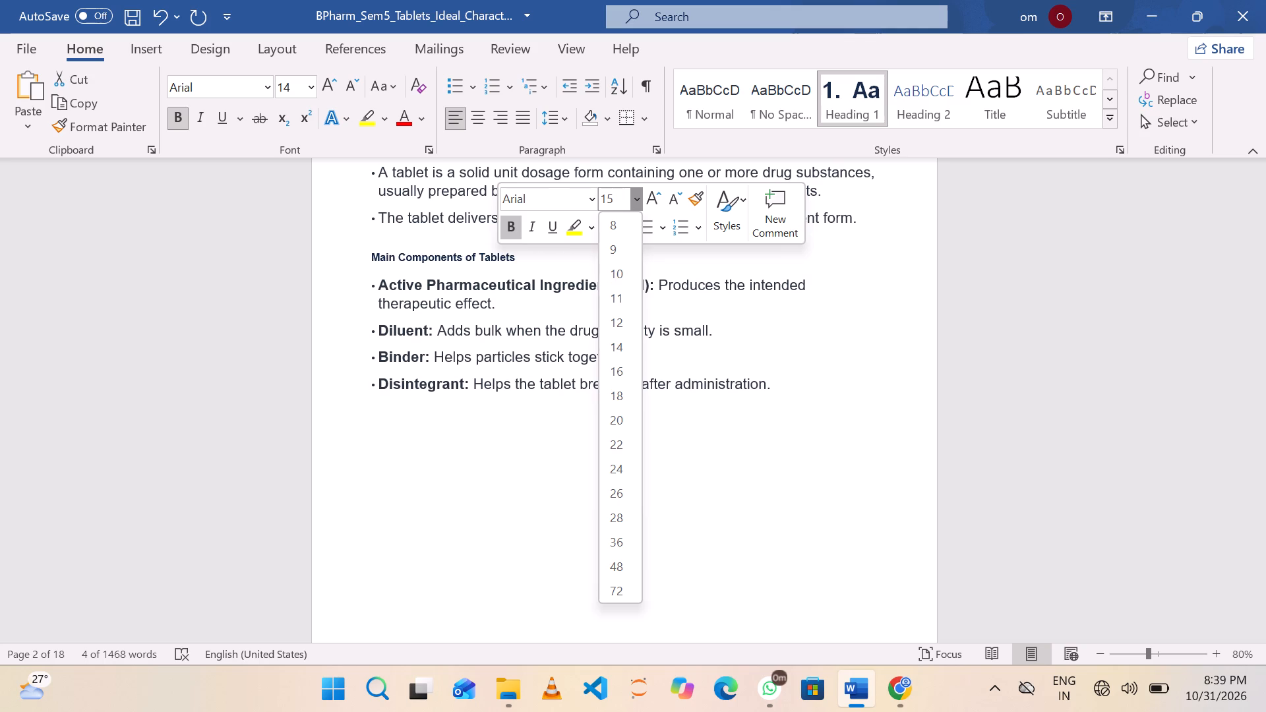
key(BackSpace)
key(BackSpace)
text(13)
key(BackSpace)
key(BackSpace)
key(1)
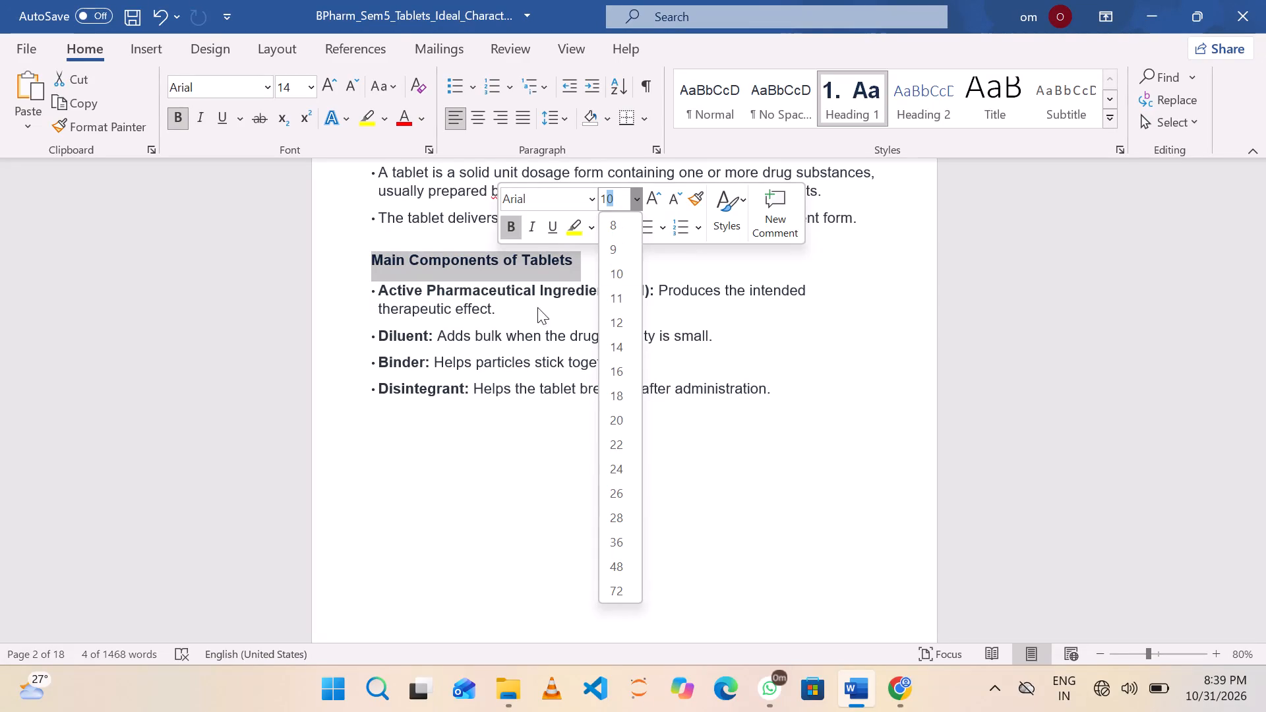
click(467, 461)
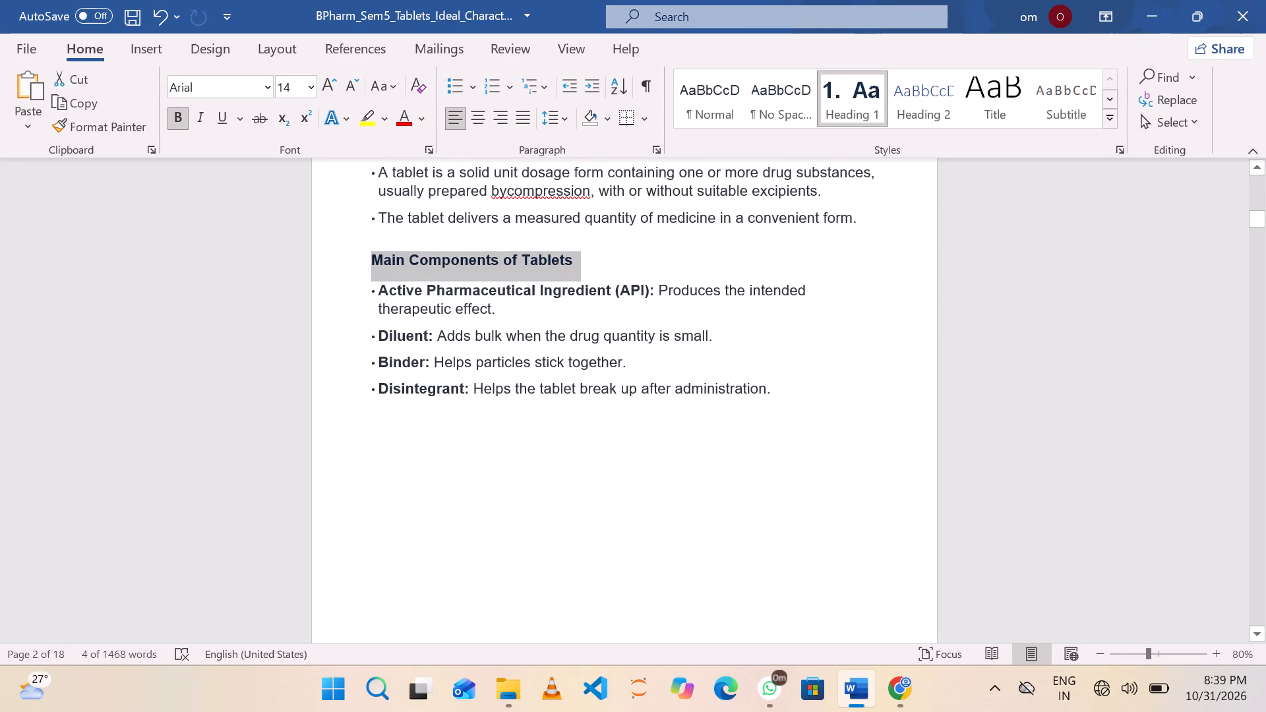
Undo the last edit in the References section on page 18 and check the pages around the Conclusion.
key(ctrl+z)
scroll(547, 415, up, 7)
scroll(547, 415, down, 5)
scroll(547, 415, up, 6)
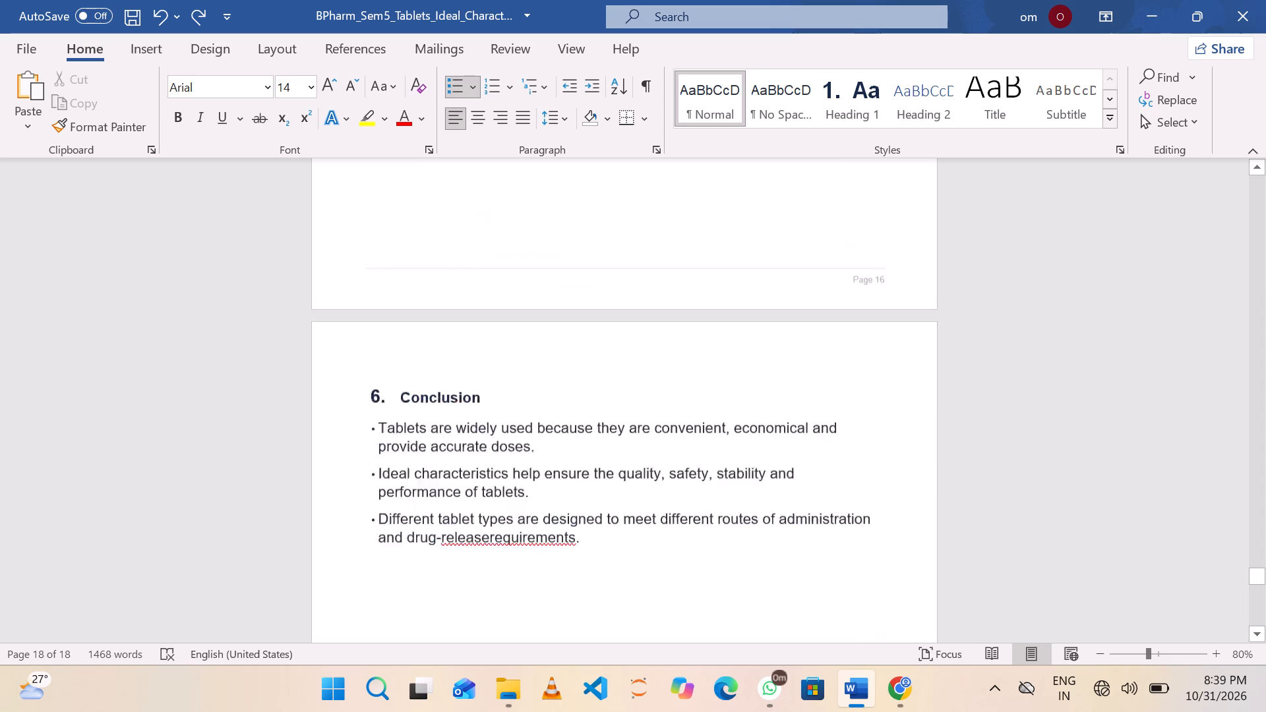
scroll(547, 415, up, 1)
right_click(547, 415)
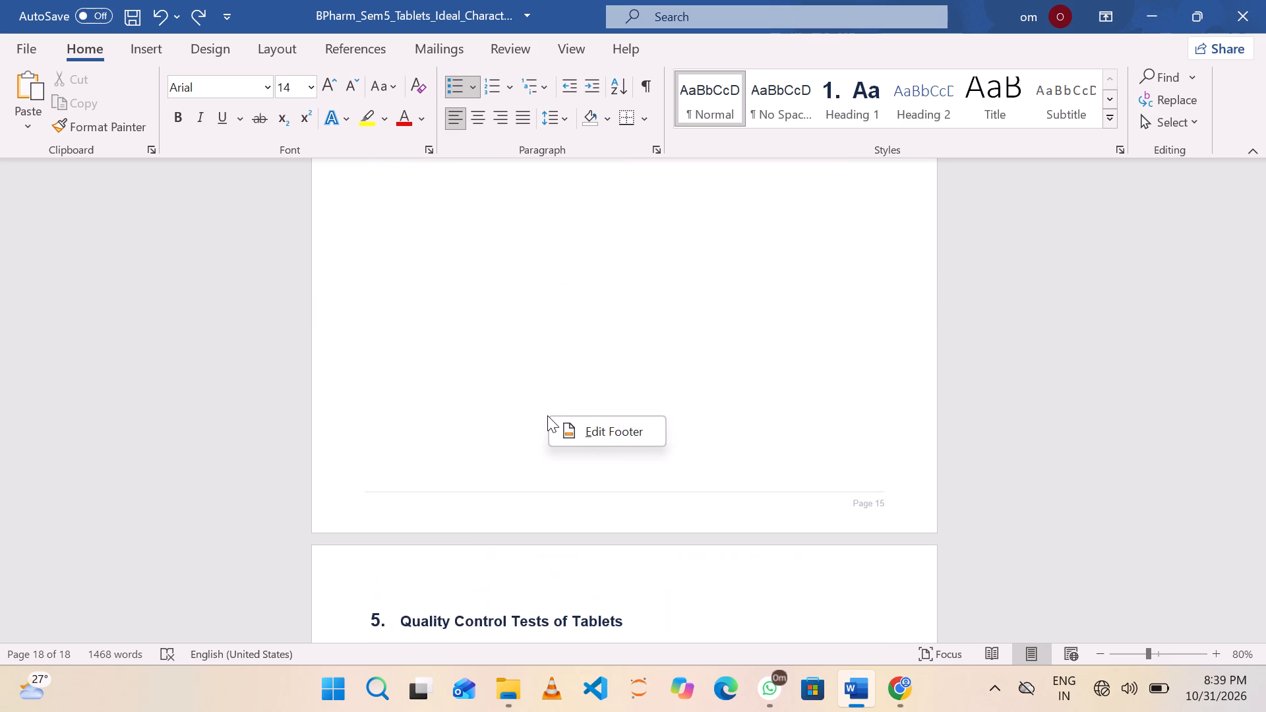
scroll(512, 242, up, 8)
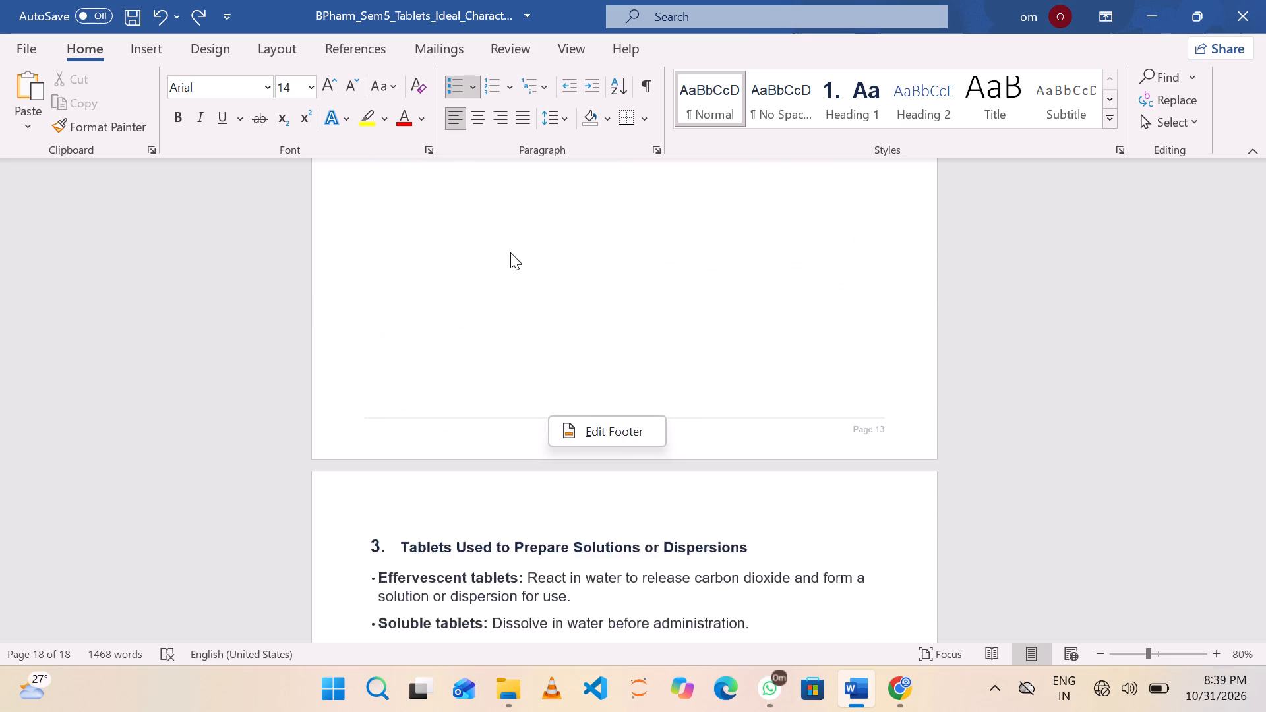
scroll(510, 252, up, 5)
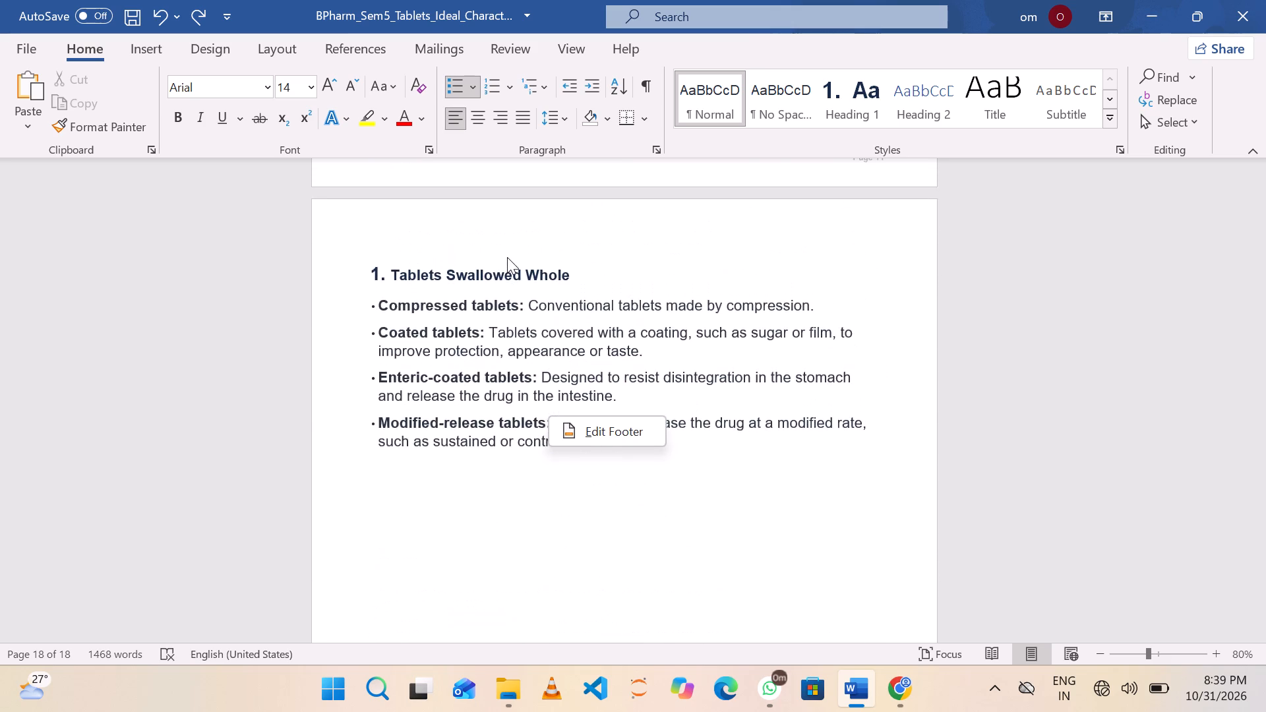
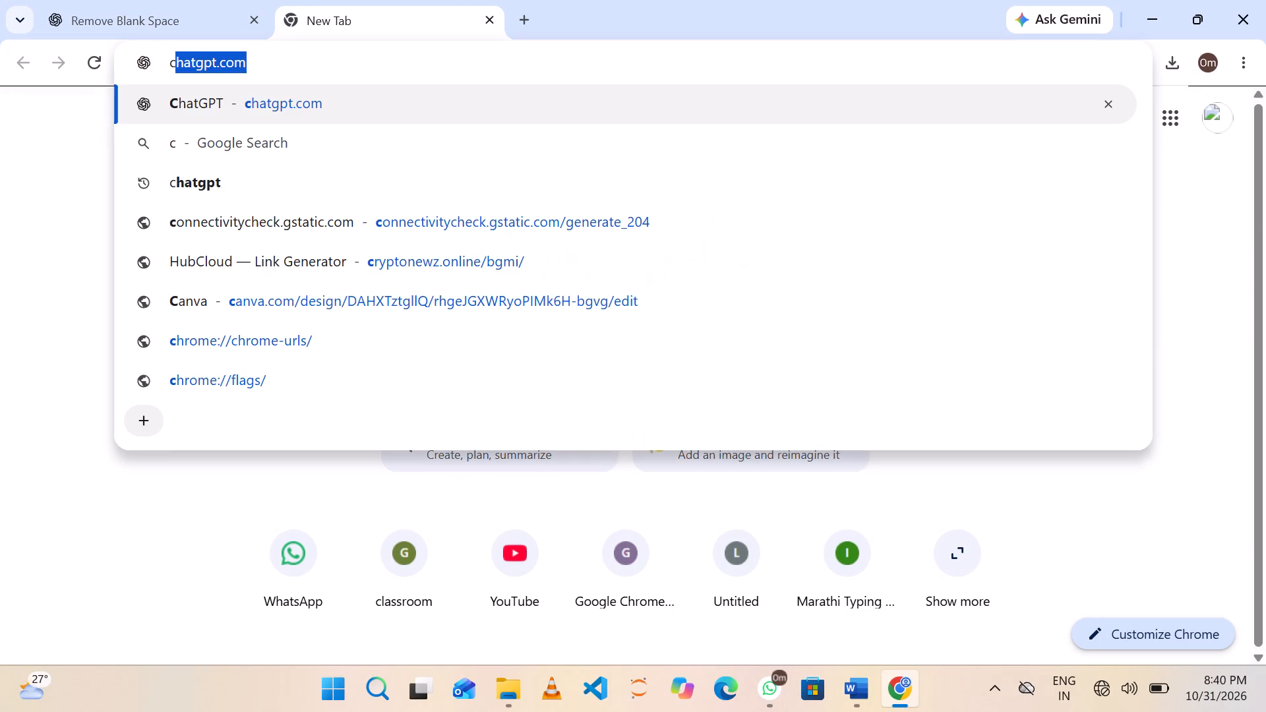
Search the web for "cloudy with a chance of meatballs" in the new browser tab.
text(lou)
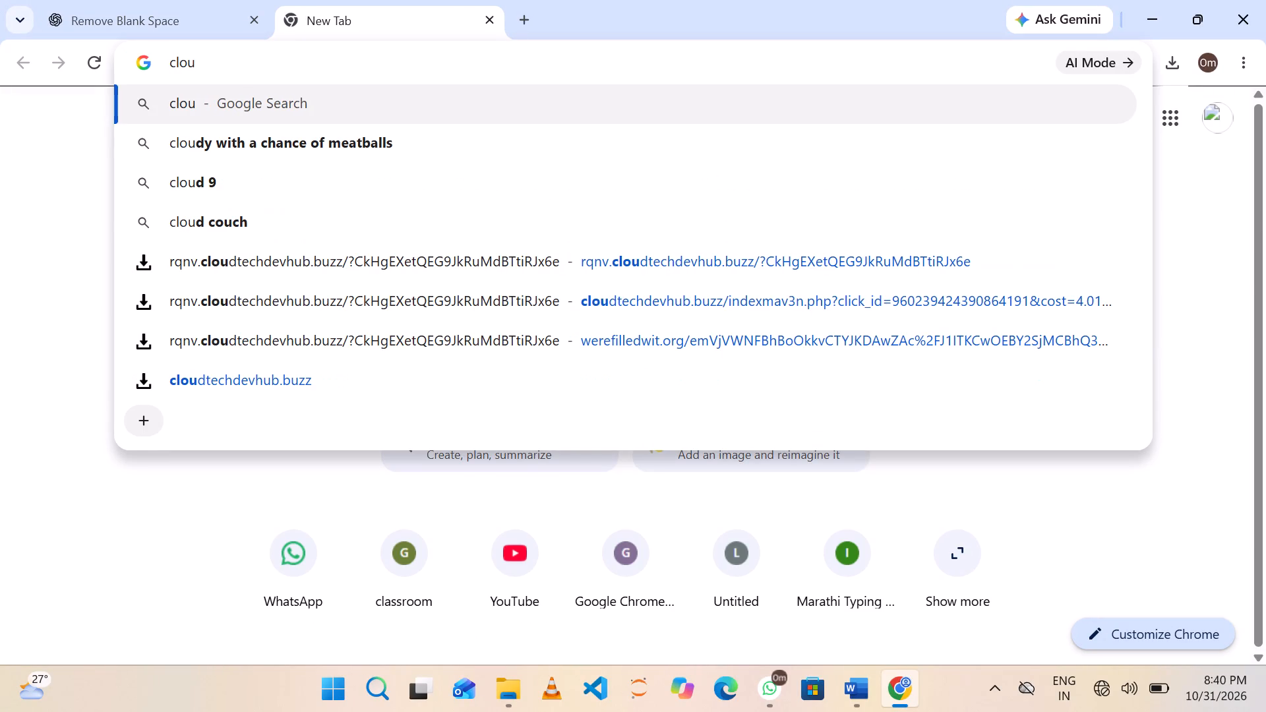
click(375, 154)
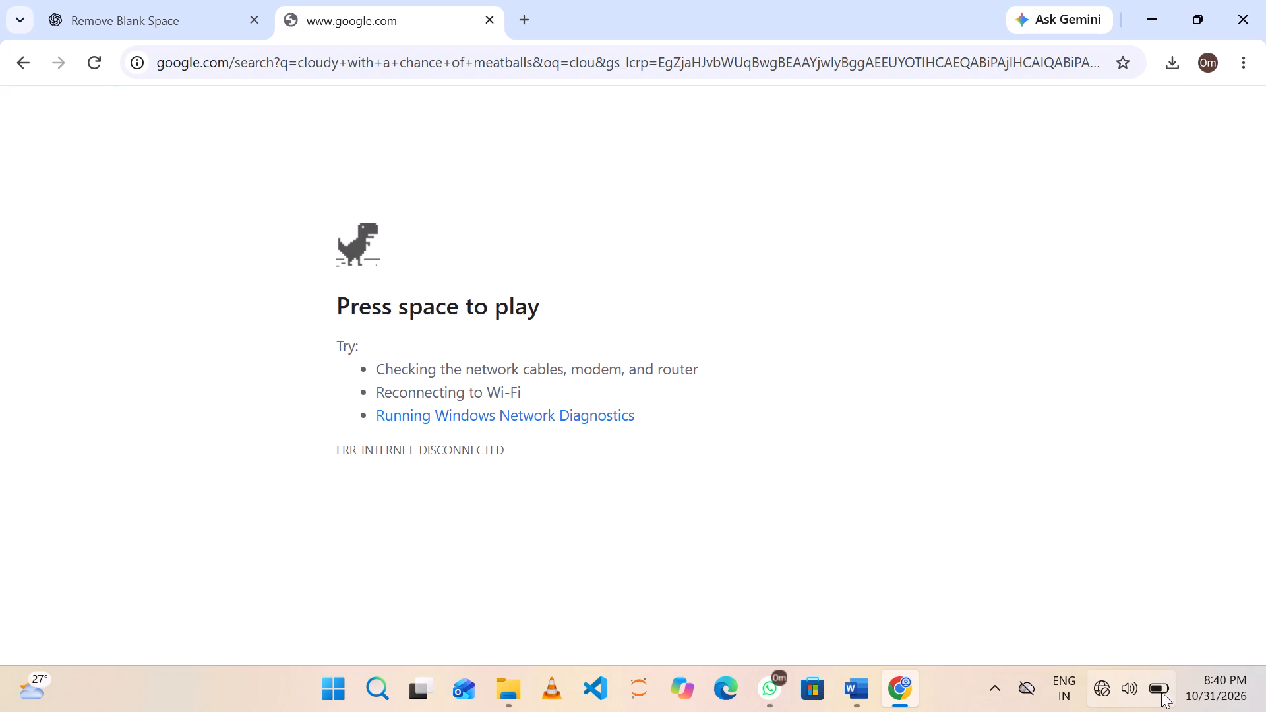
Open the system quick settings to check the Wi-Fi connection.
click(1131, 696)
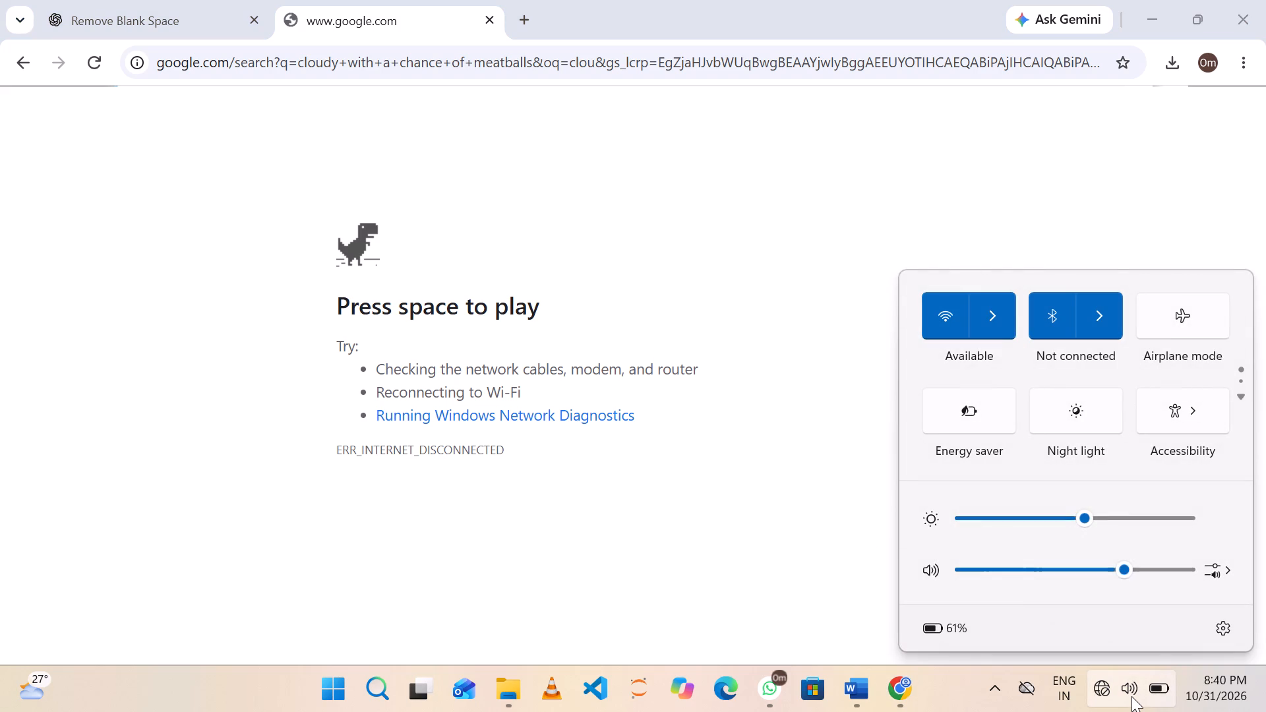
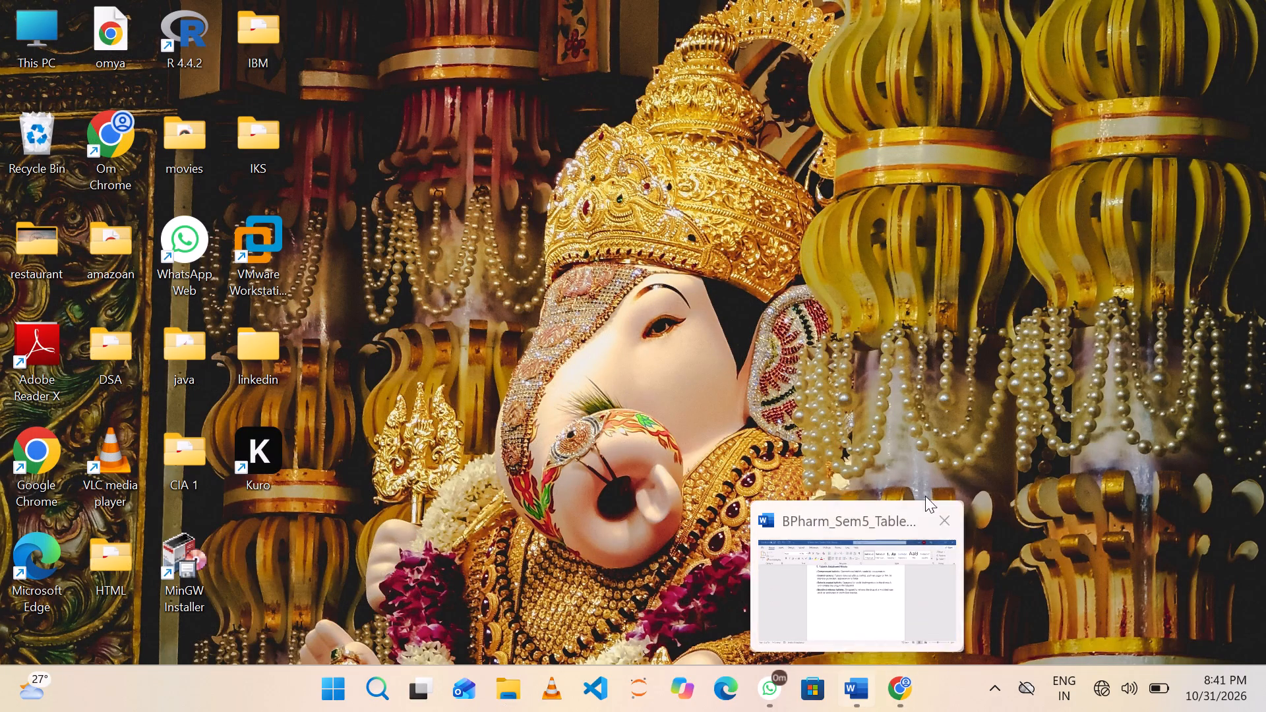
click(939, 524)
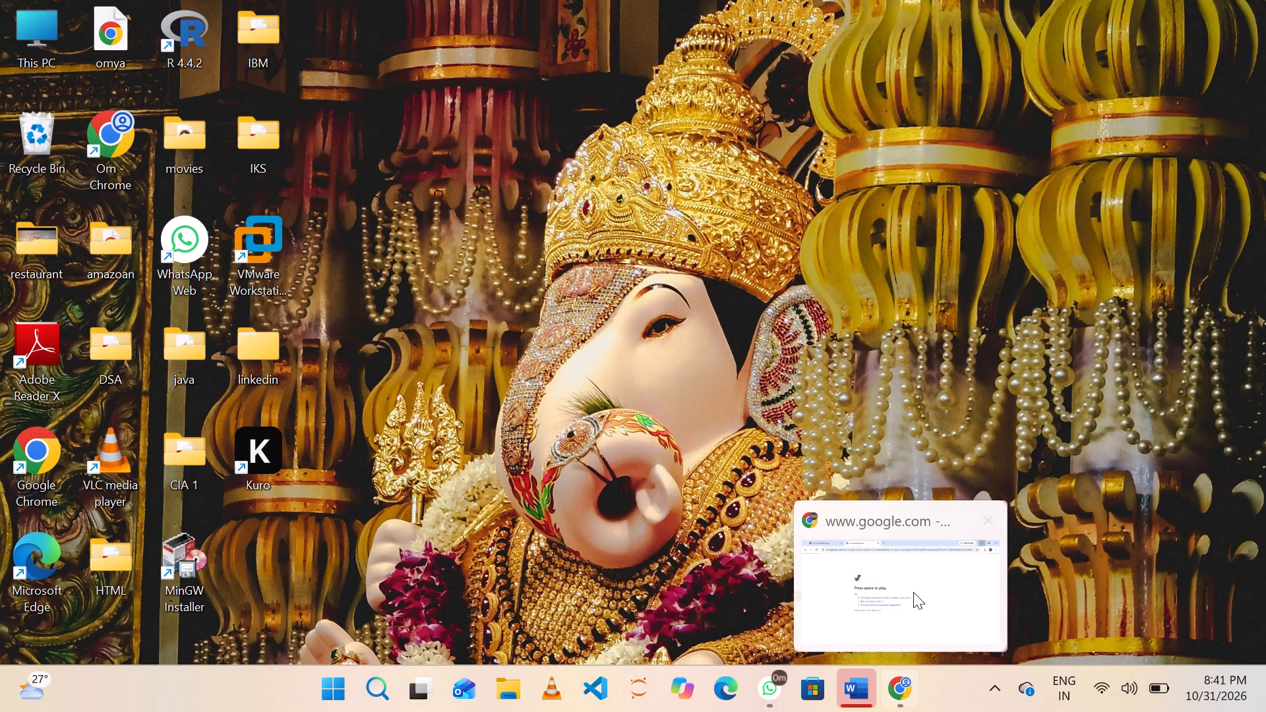
click(982, 514)
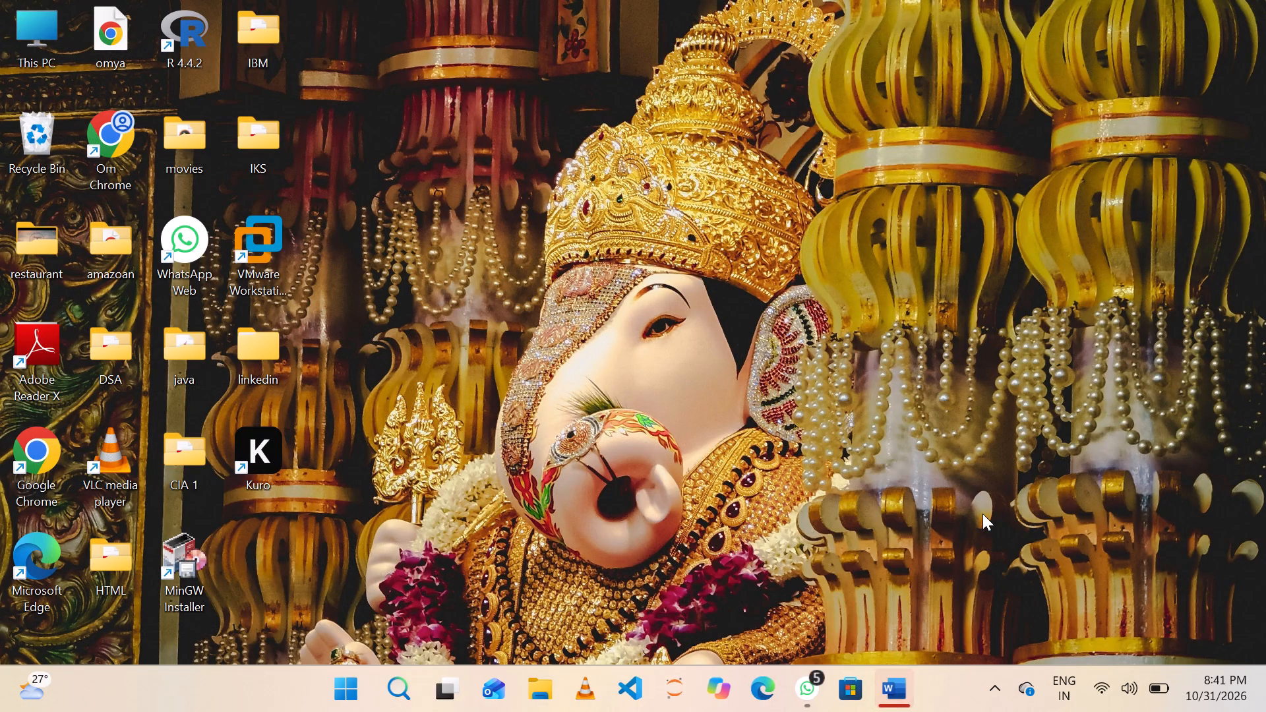
Close the Word document BPharm_Sem5_Tablets_Ideal_Characteristics_Classification without saving its changes.
click(979, 516)
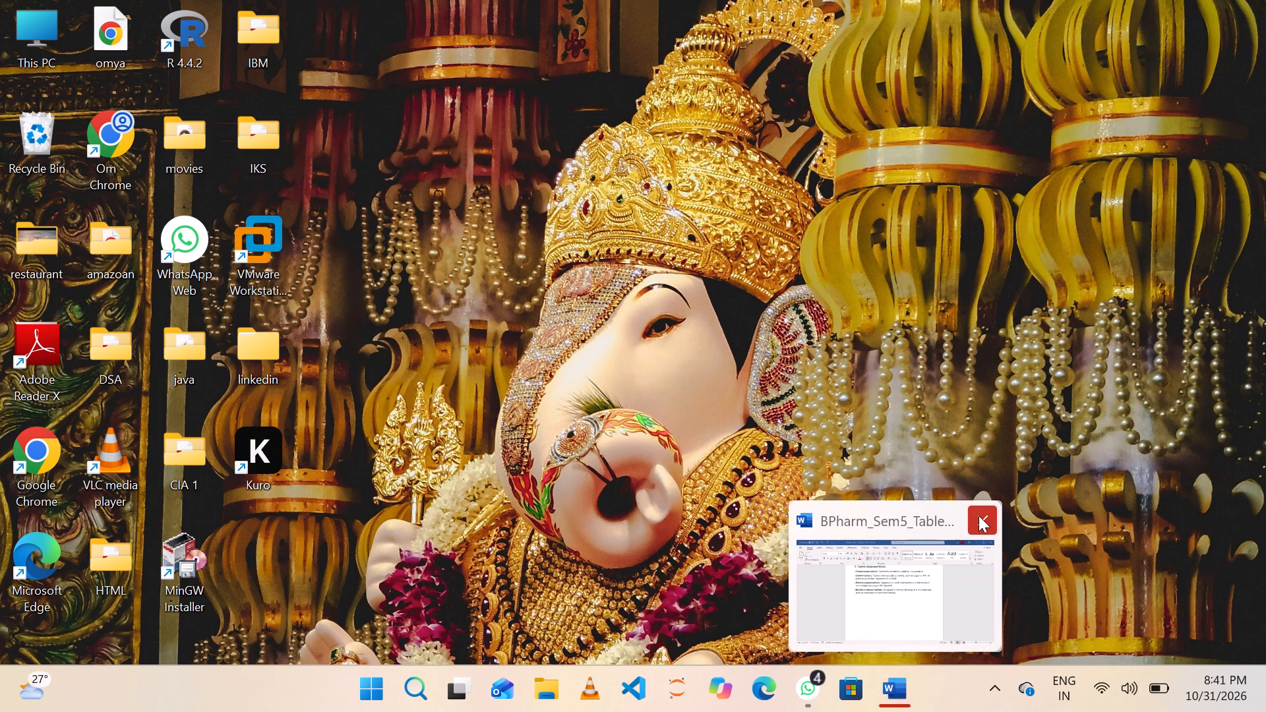
triple_click(979, 516)
triple_click(979, 516)
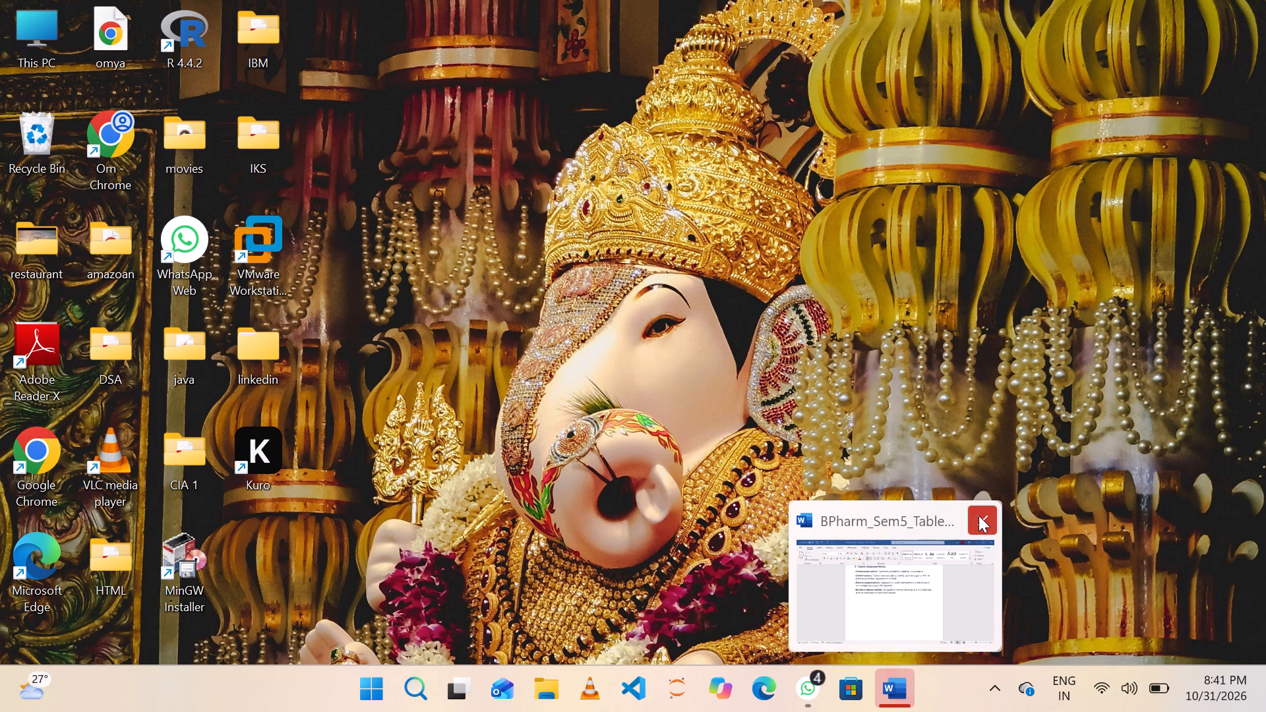
triple_click(979, 516)
triple_click(979, 516)
triple_click(975, 518)
double_click(975, 518)
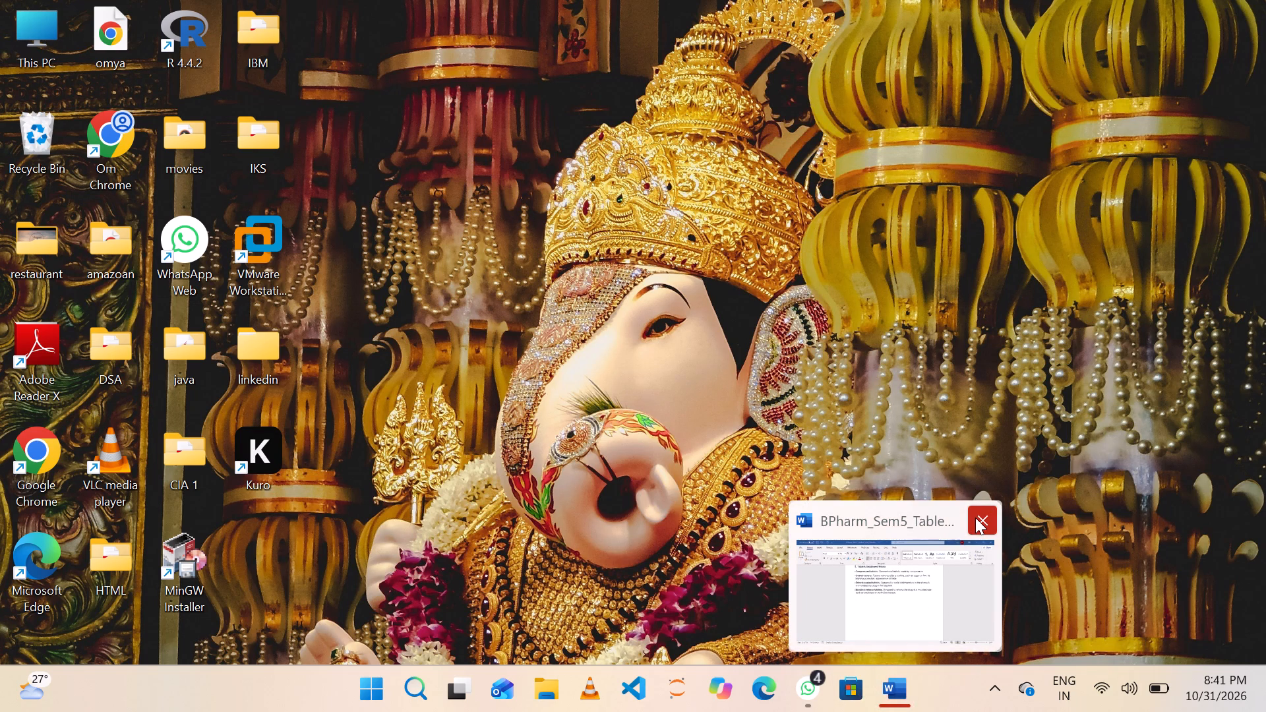
click(975, 518)
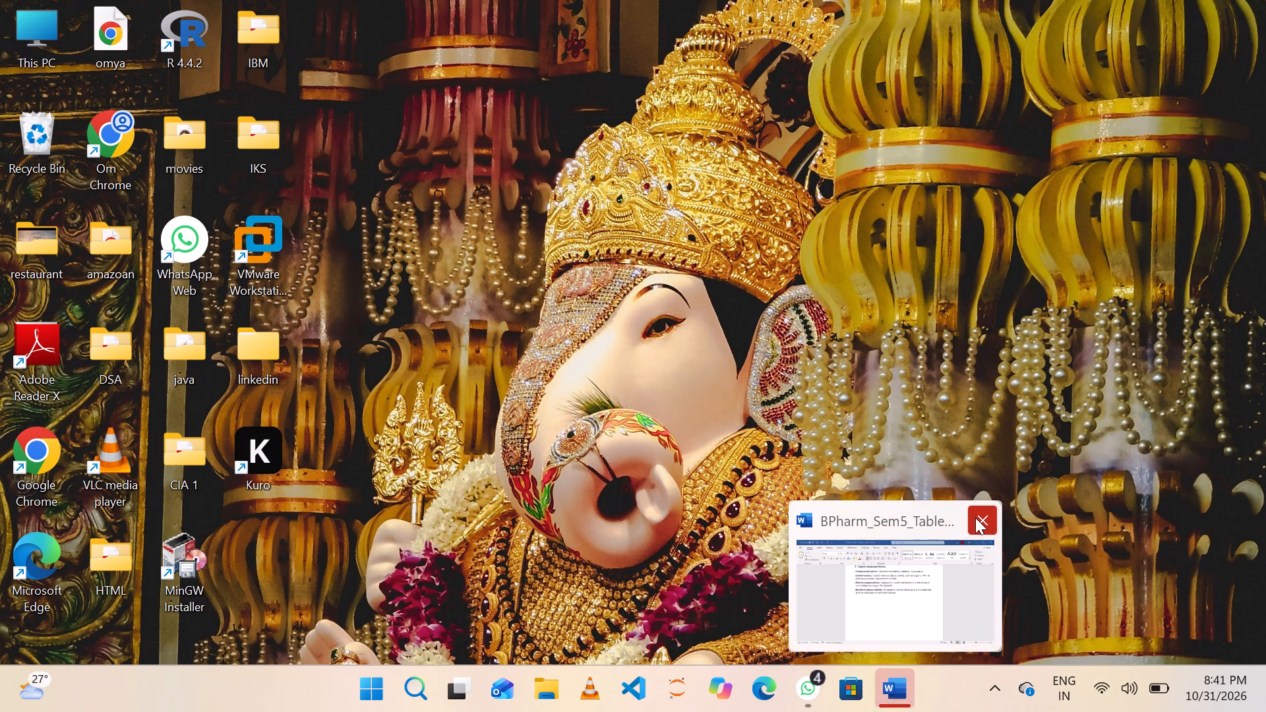
triple_click(977, 520)
click(977, 520)
click(893, 615)
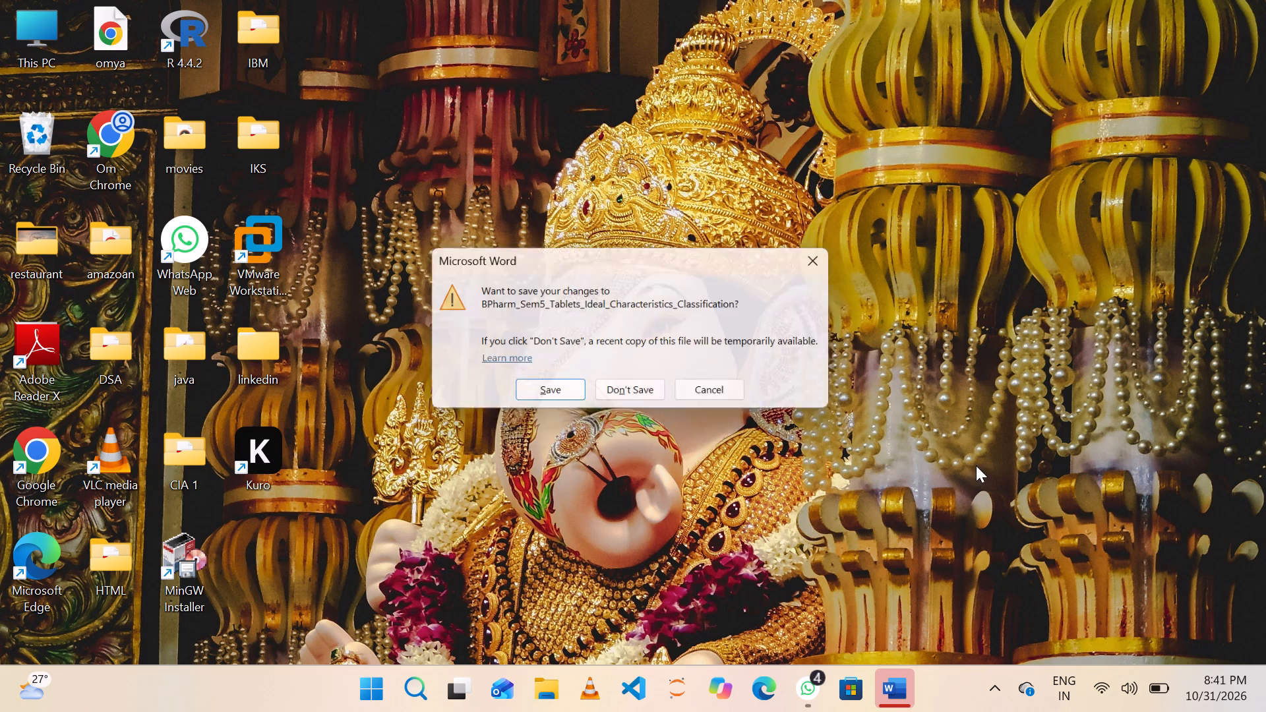
click(605, 397)
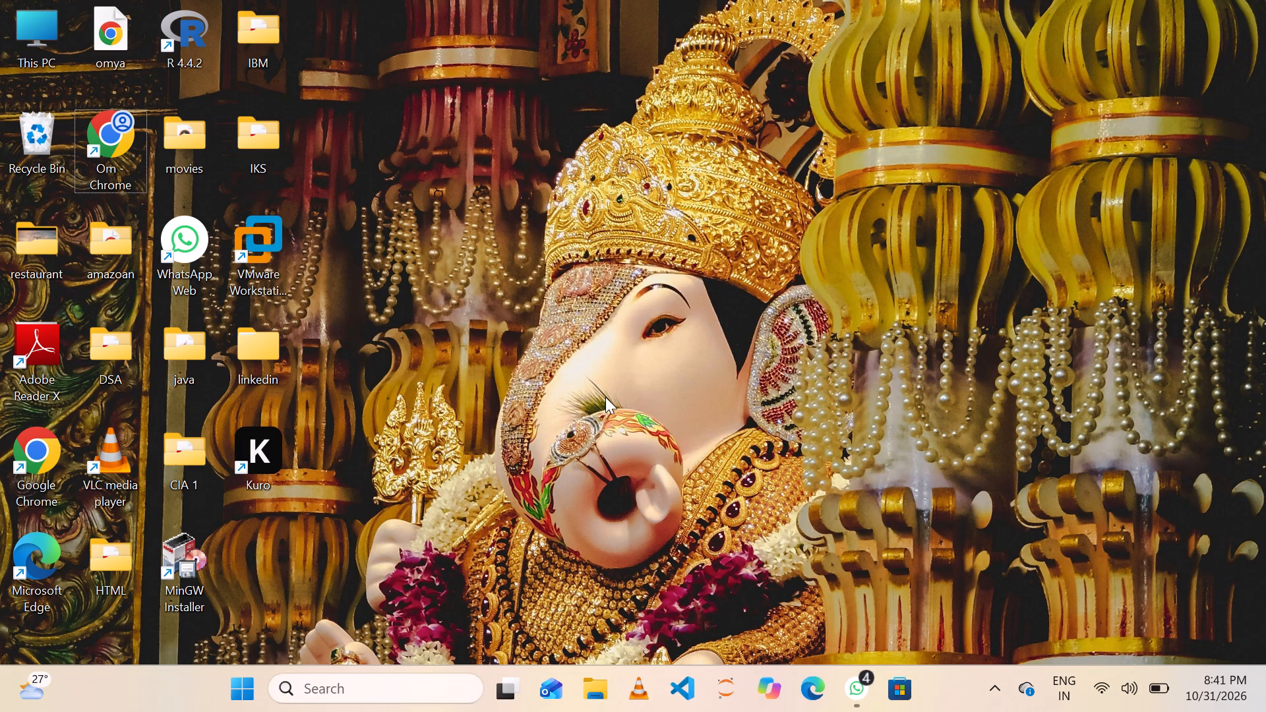
Shut down the Windows computer from the desktop.
key(alt+F4)
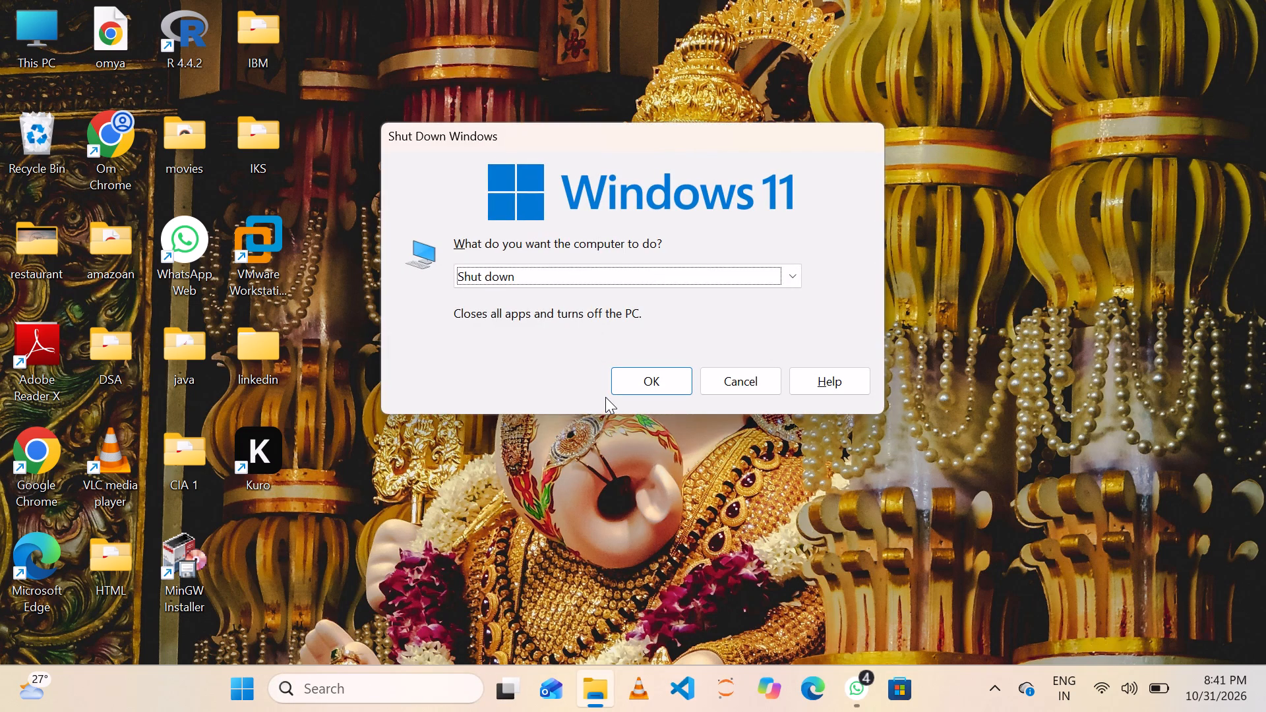
key(Return)
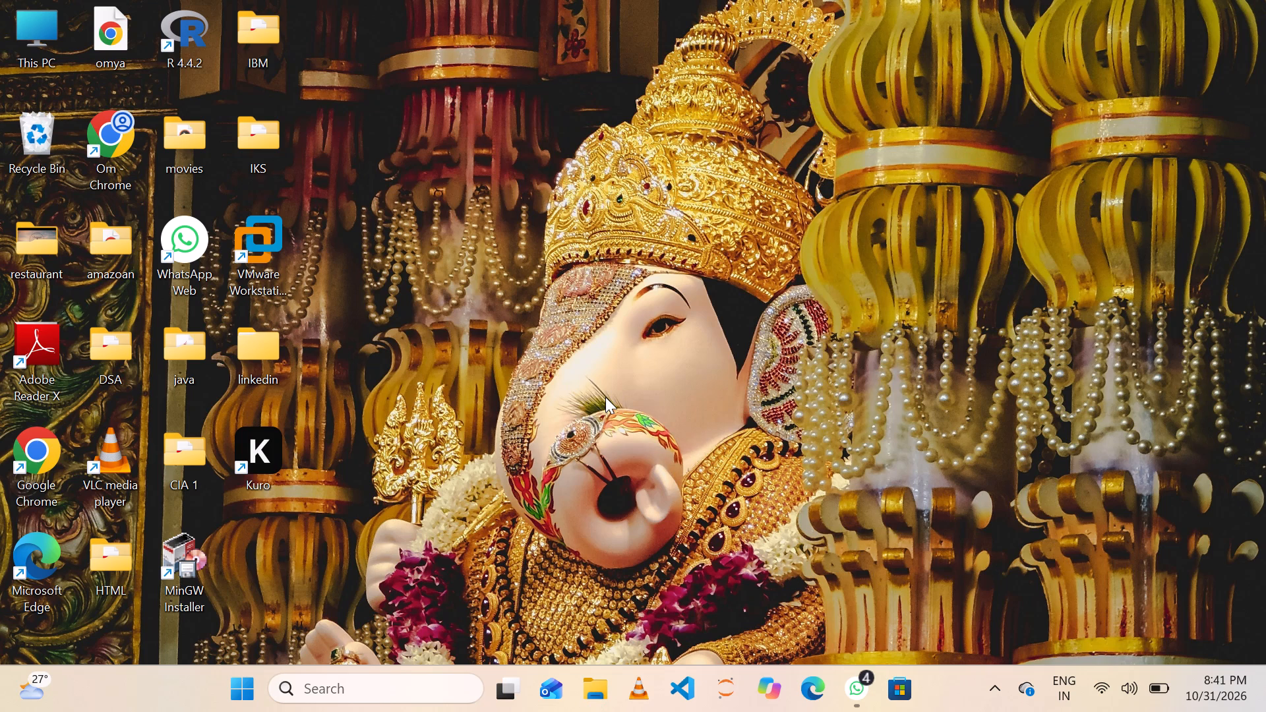